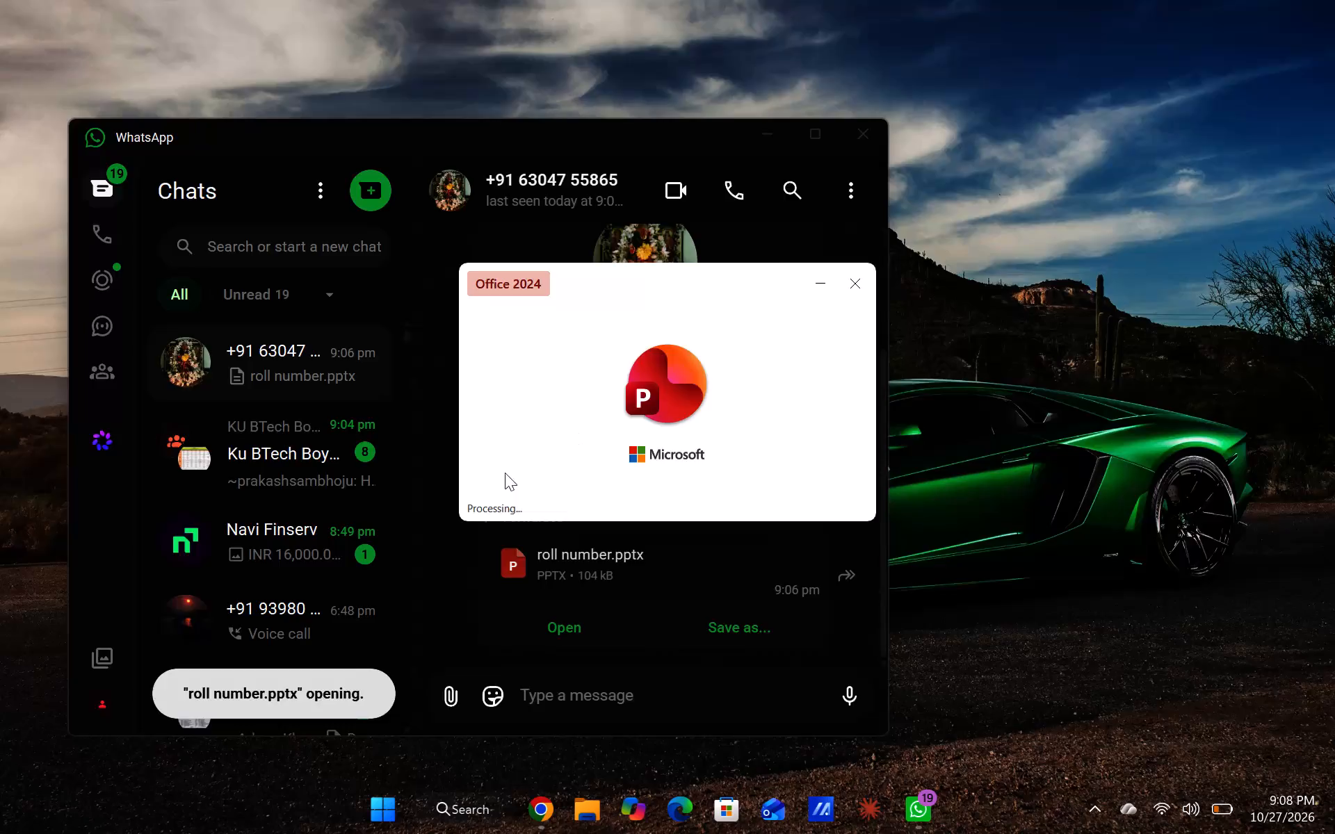
Enable editing for the protected roll number presentation.
scroll(669, 466, "up", 1)
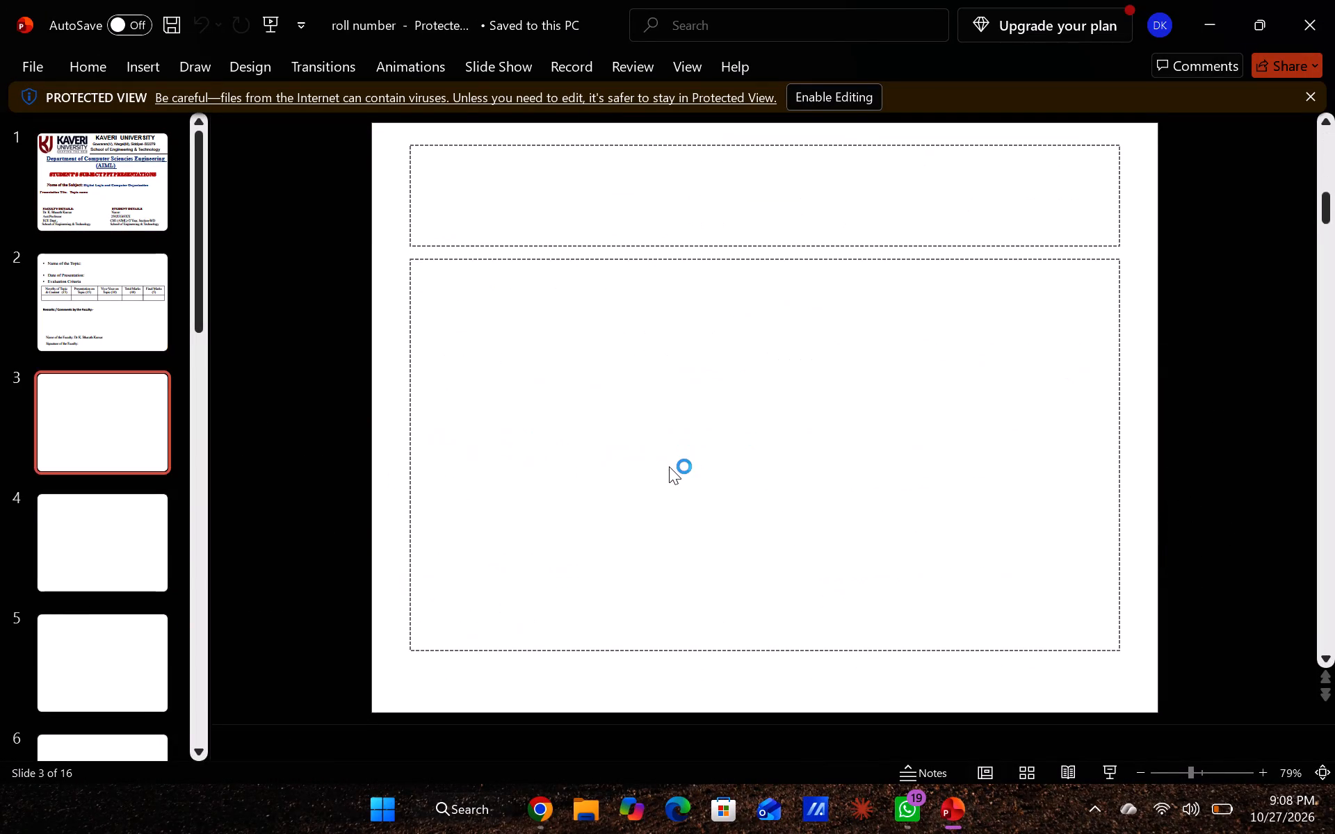
scroll(669, 466, "up", 1)
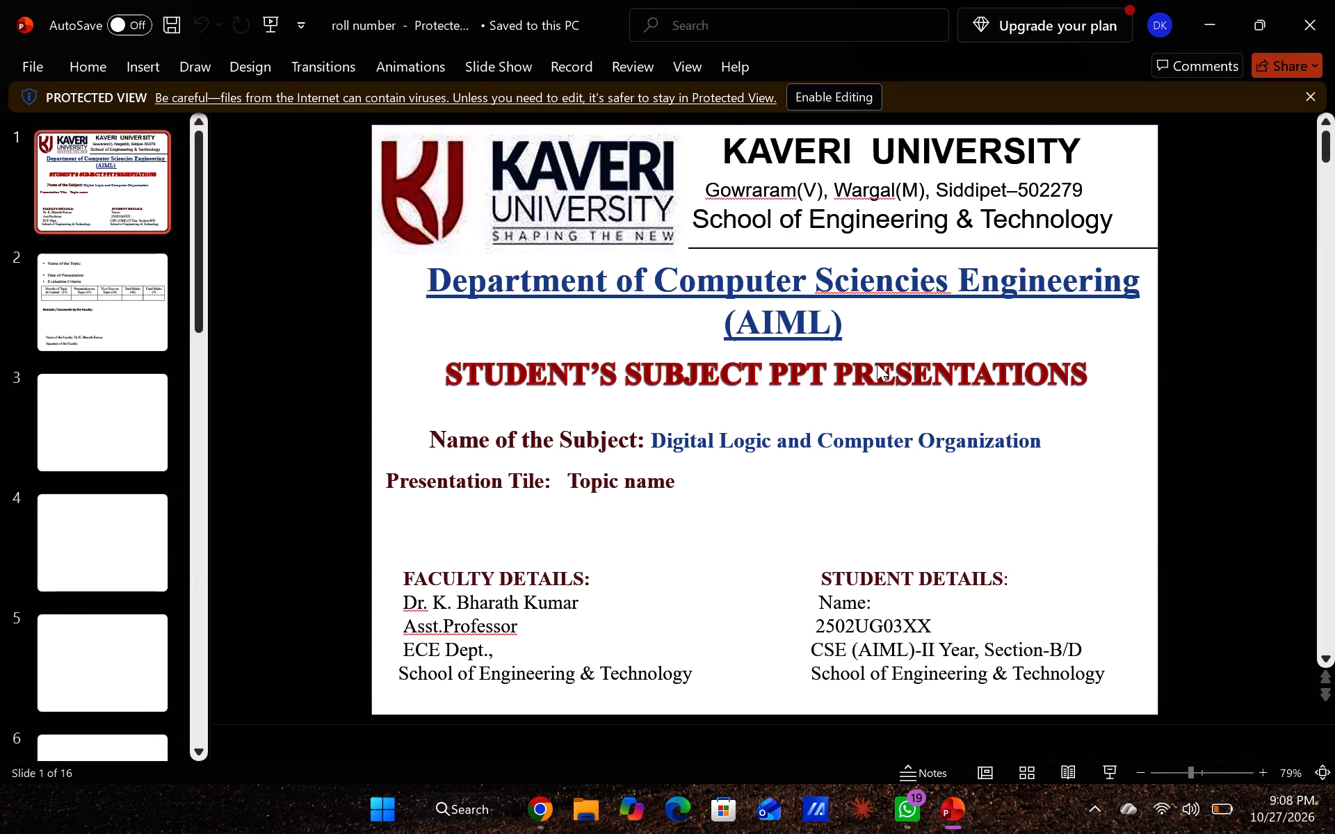
left_click(842, 96)
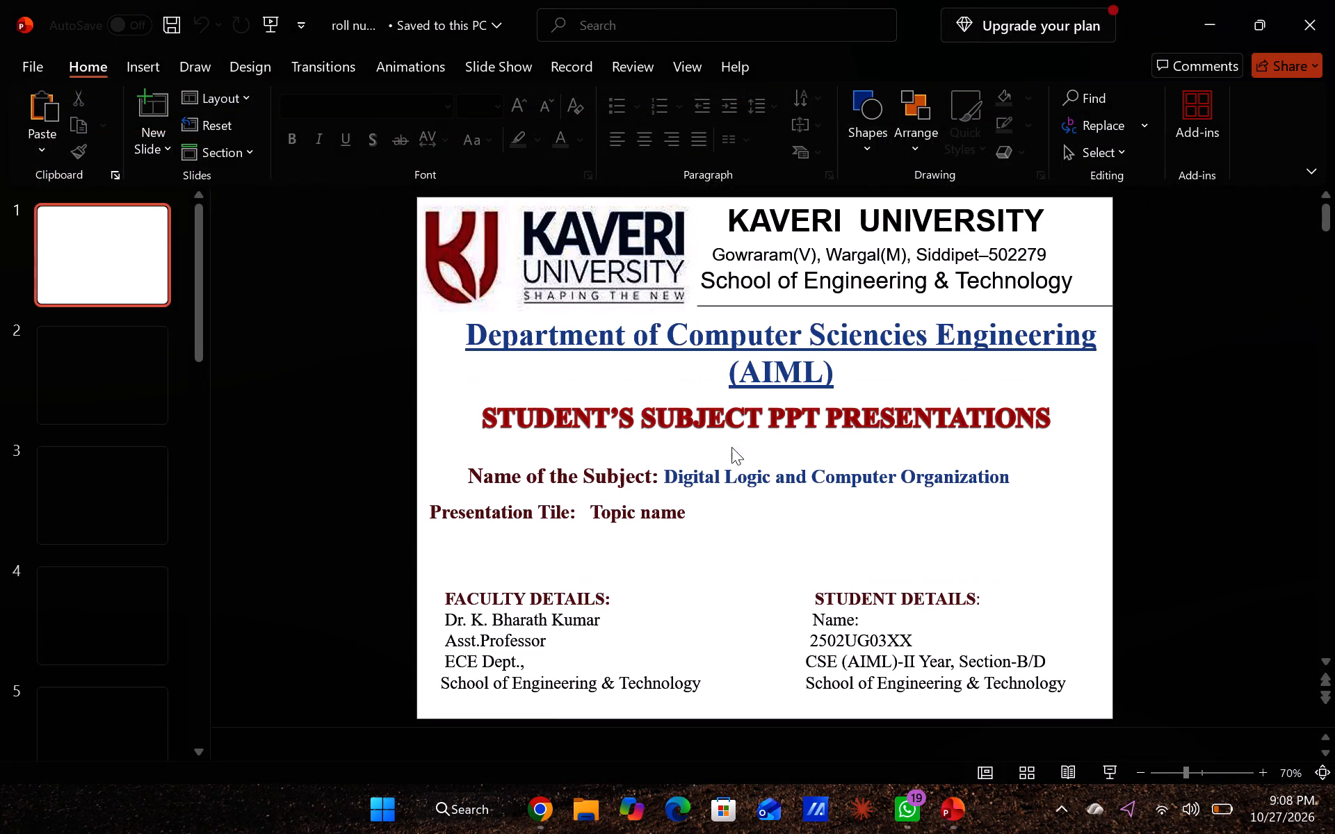
Enter the student's name after "Name:" in the student details on slide 1.
left_click(878, 616)
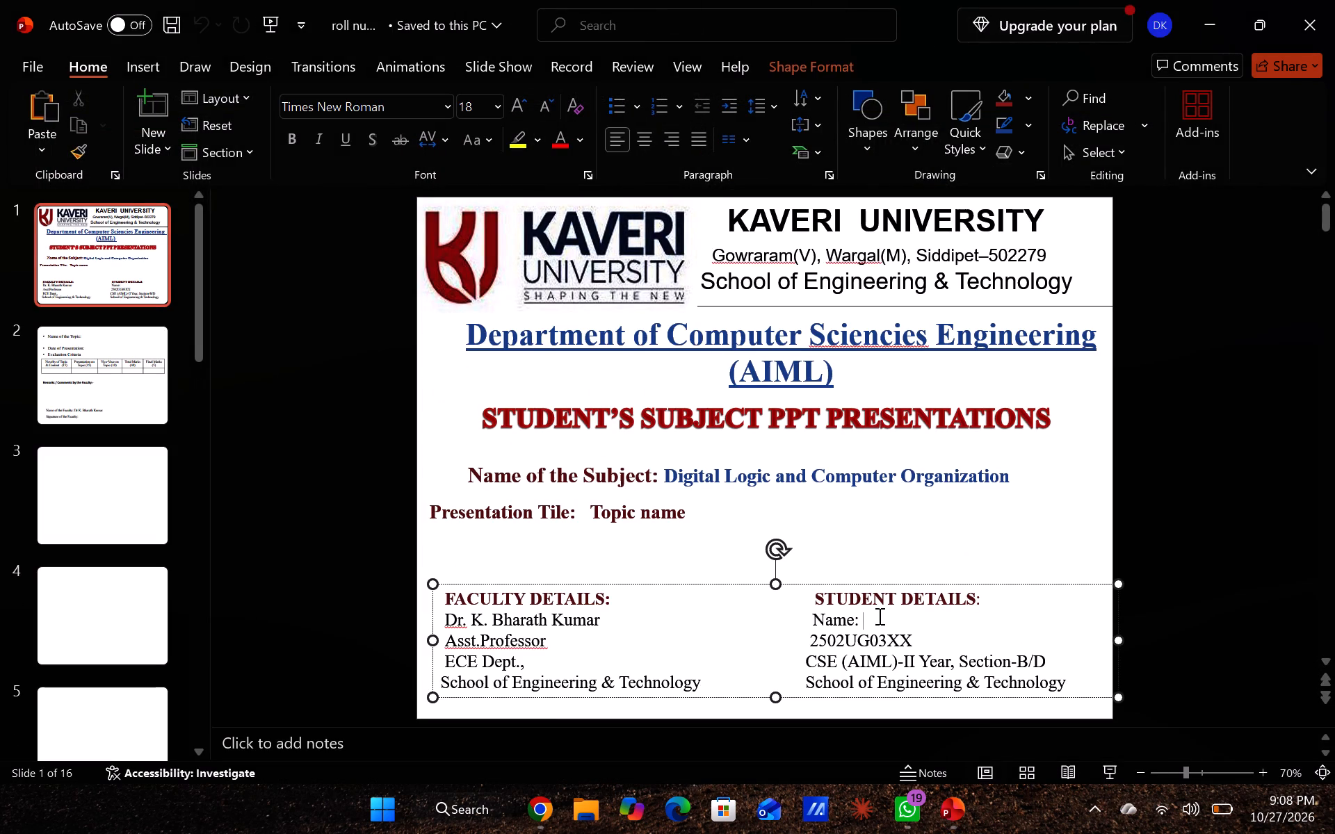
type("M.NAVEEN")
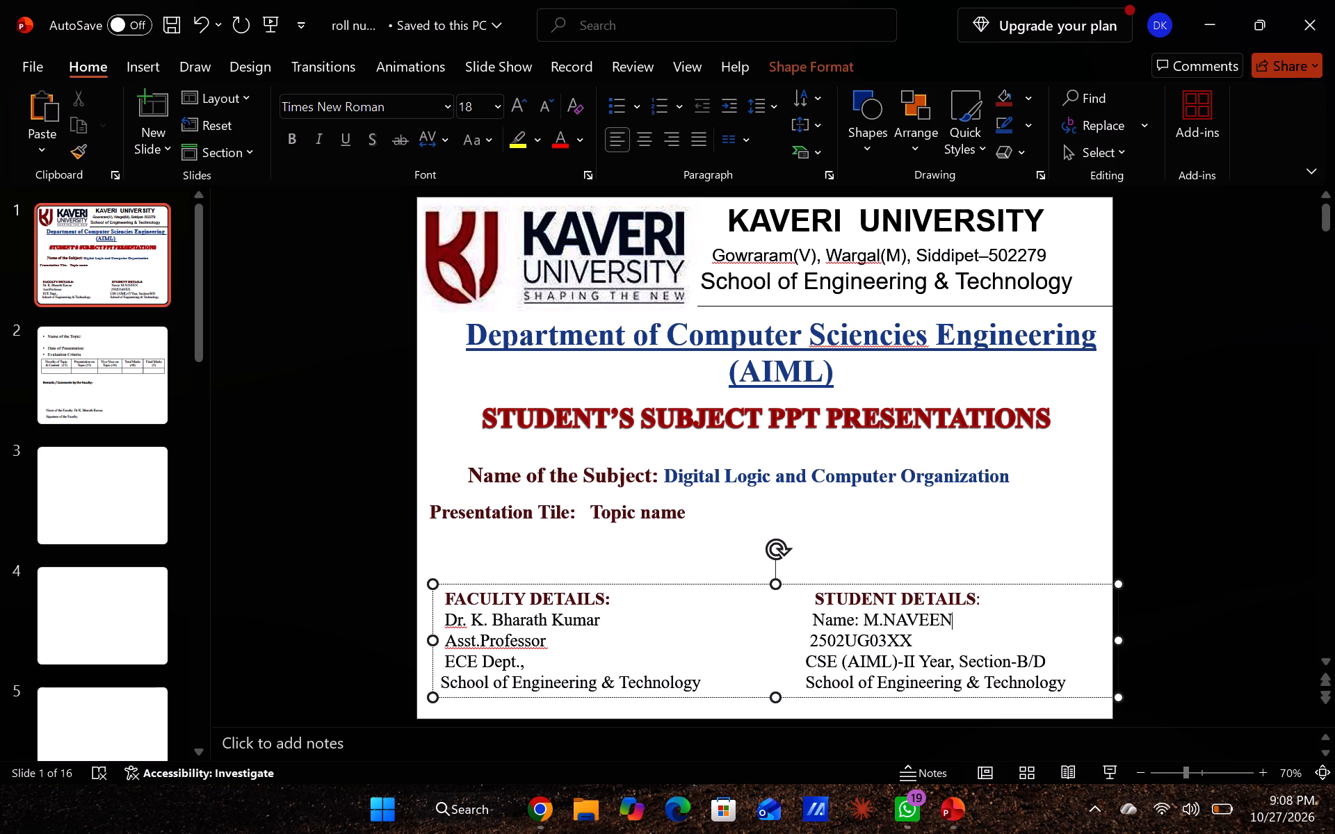
Replace the "XX" placeholder in the student details' roll number with the student's own last two characters.
left_click(919, 642)
key("BackSpace")
key("BackSpace")
type("LK8")
key("BackSpace")
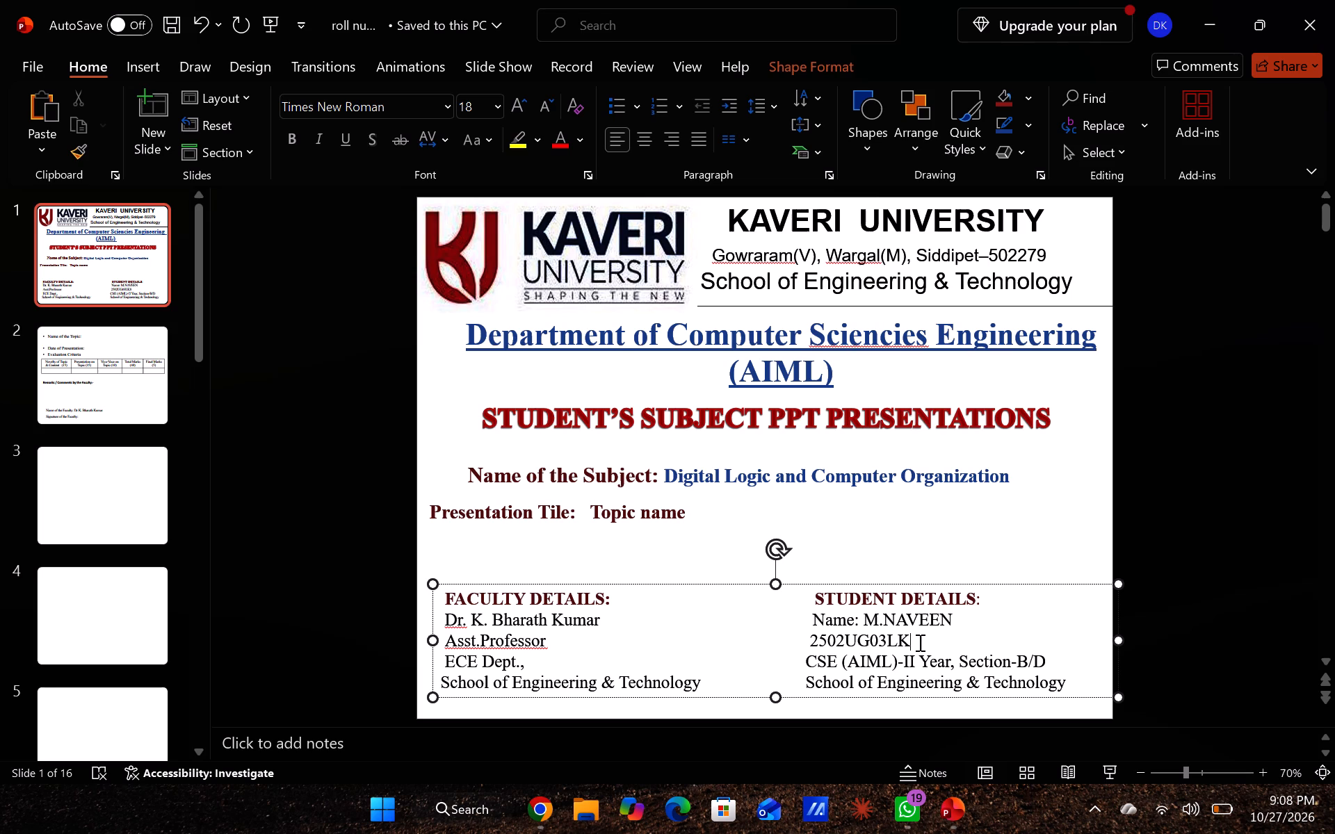
key("BackSpace")
key("BackSpace")
type("K8")
Run the slide show from the first slide to review the template's slides, and exit it.
key("F5")
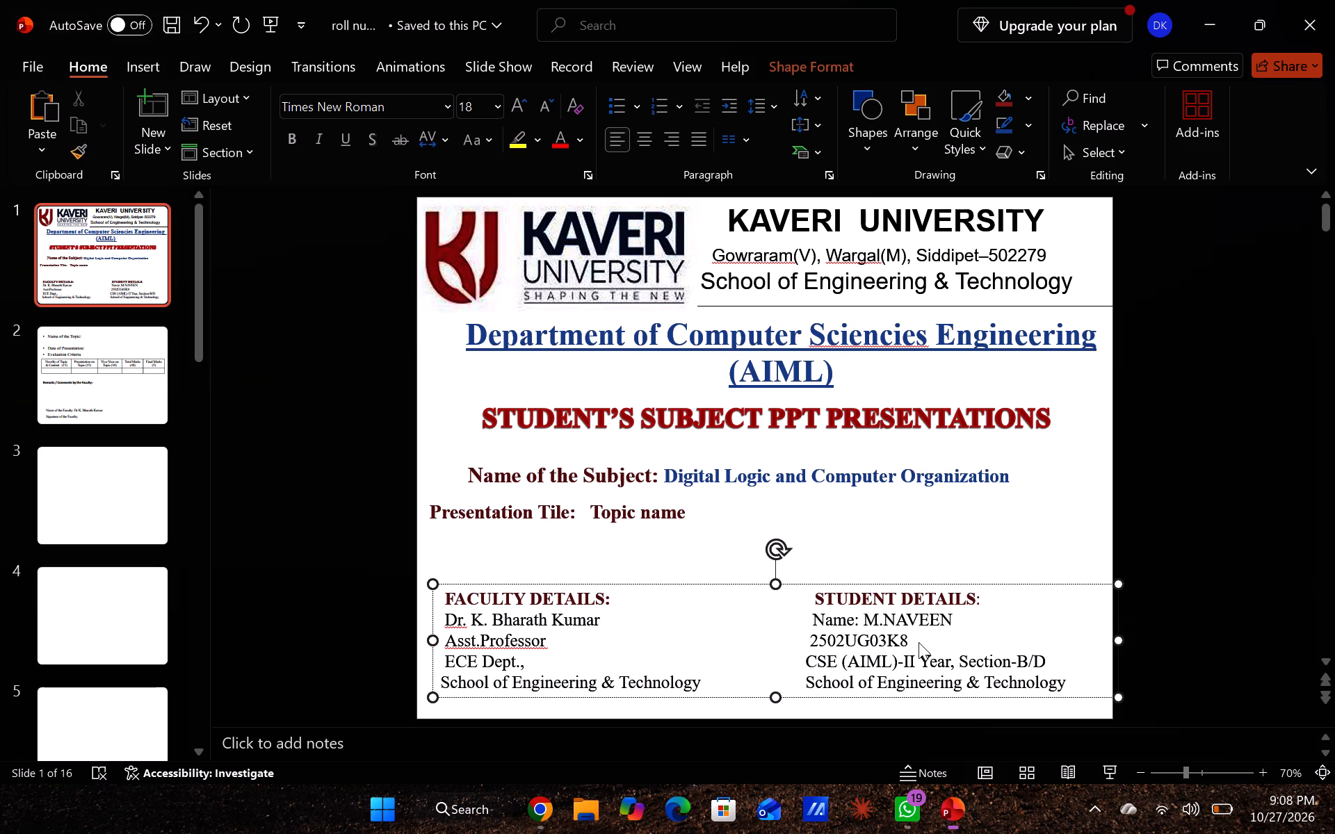
key("F5")
key("F5")
key("F5")
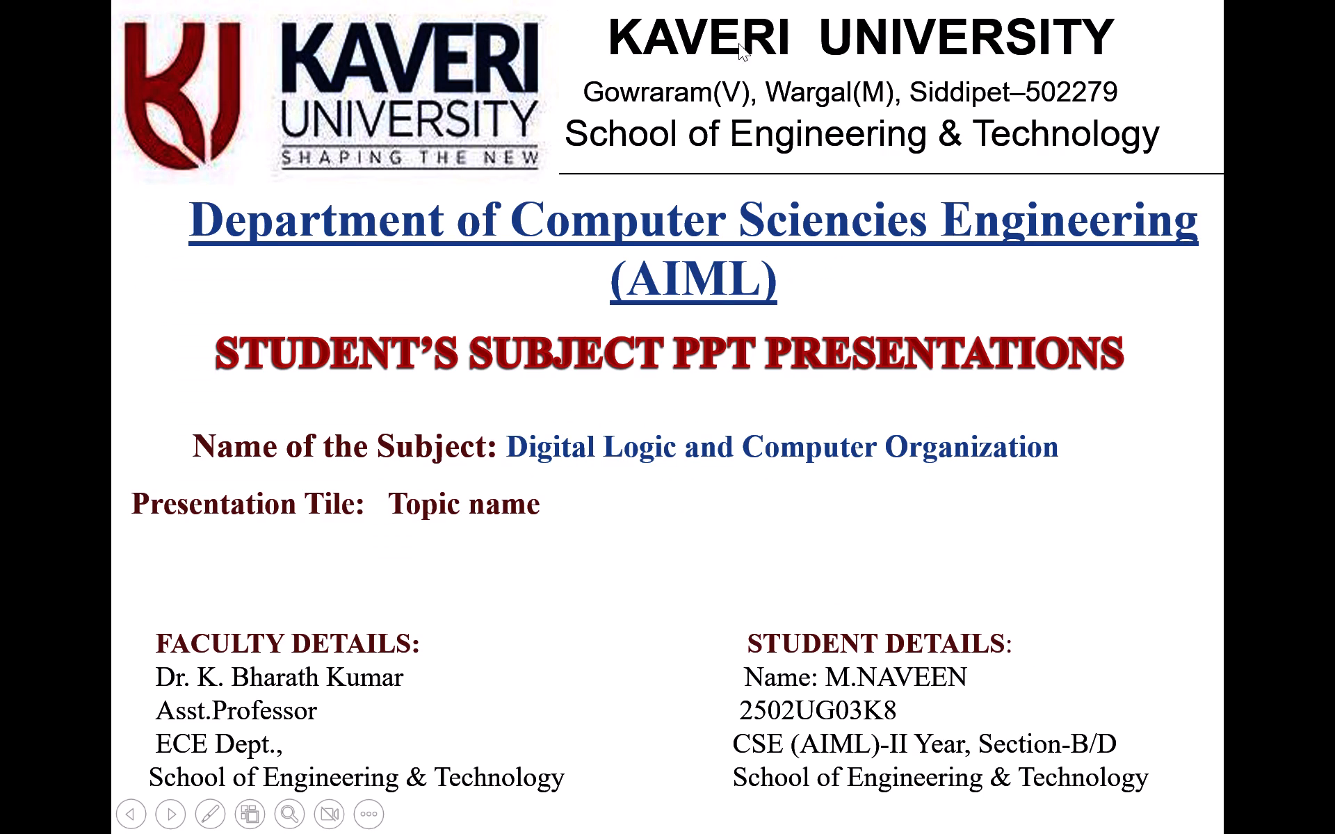
scroll(150, 299, "right", 7)
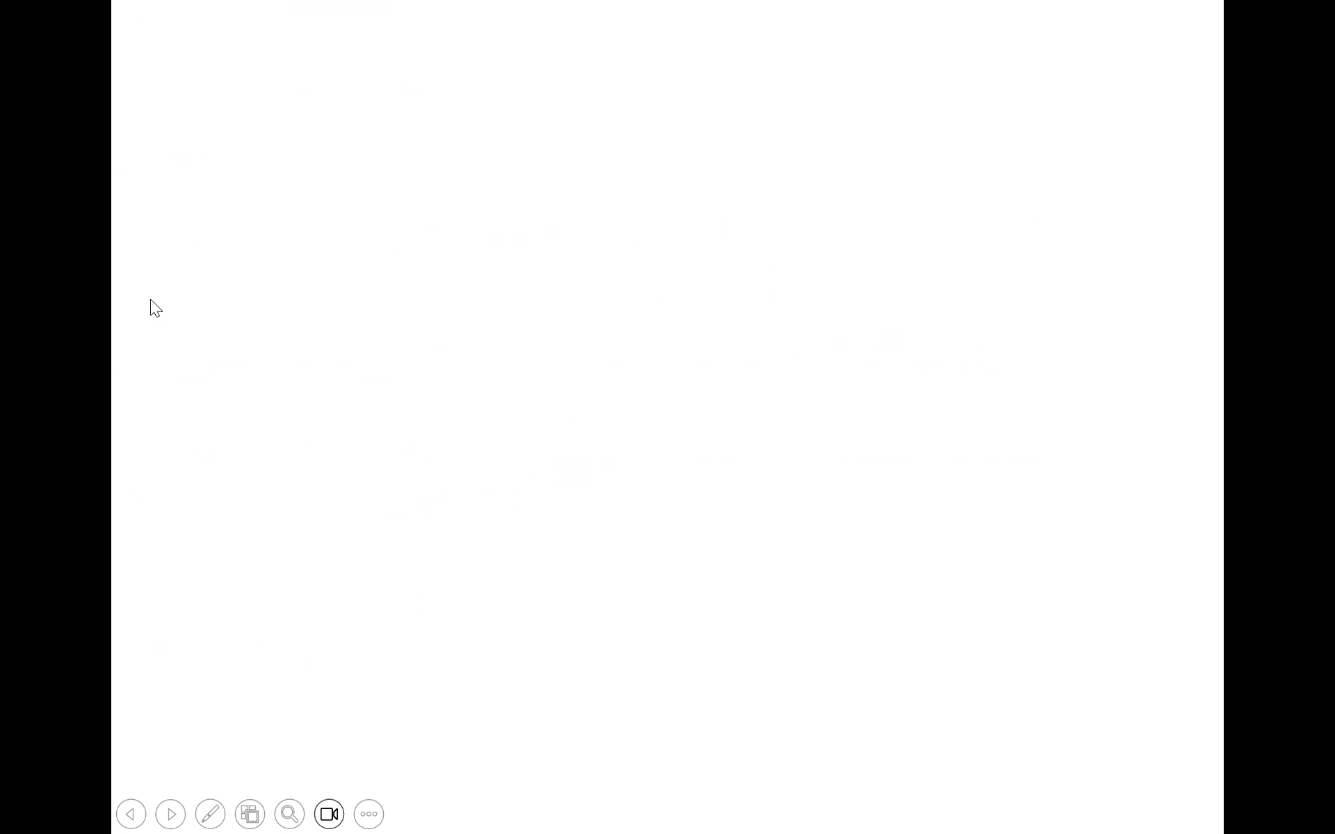
scroll(150, 299, "right", 4)
key("Escape")
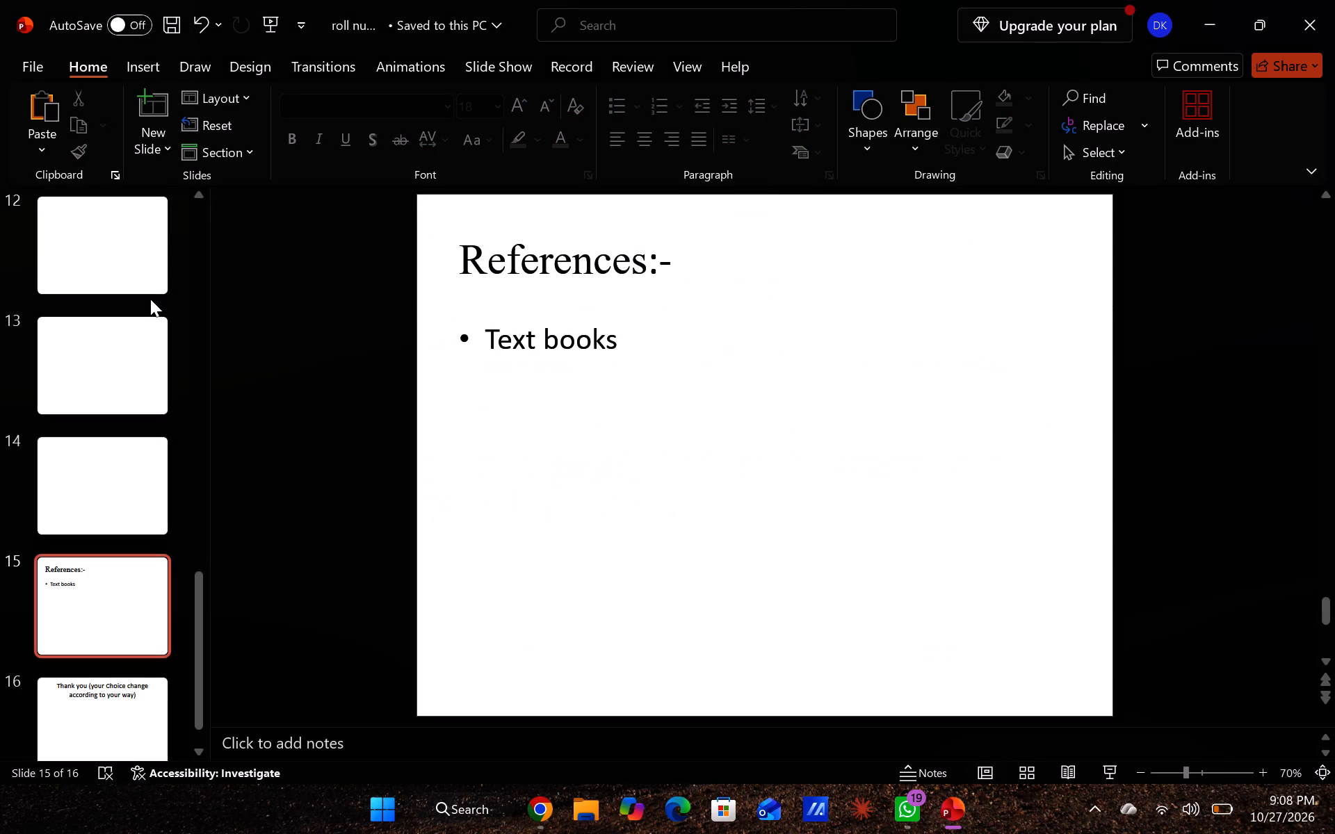
Replace the "Topic name" placeholder in the presentation title line on slide 1 with "Two-variable Karnaugh Map".
scroll(140, 380, "up", 7)
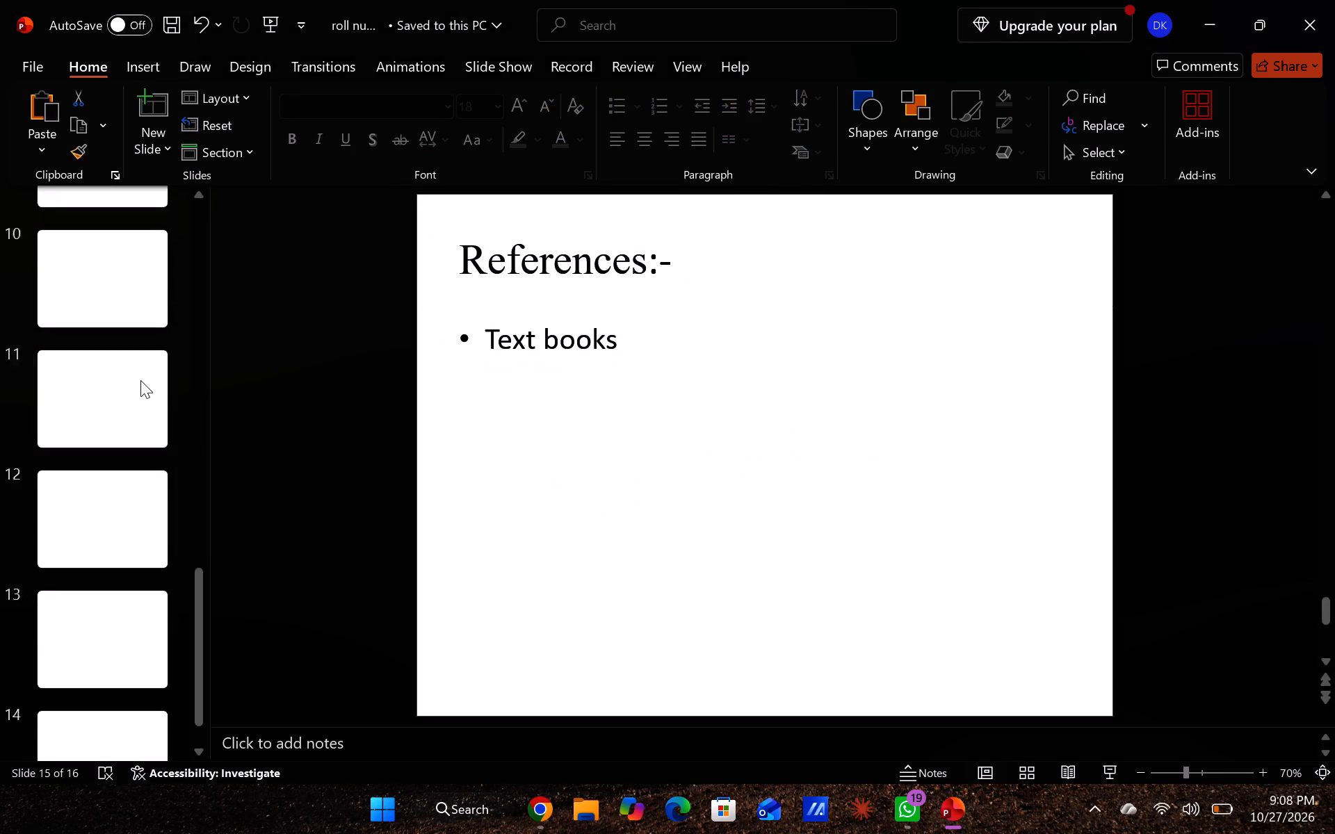
left_click(126, 268)
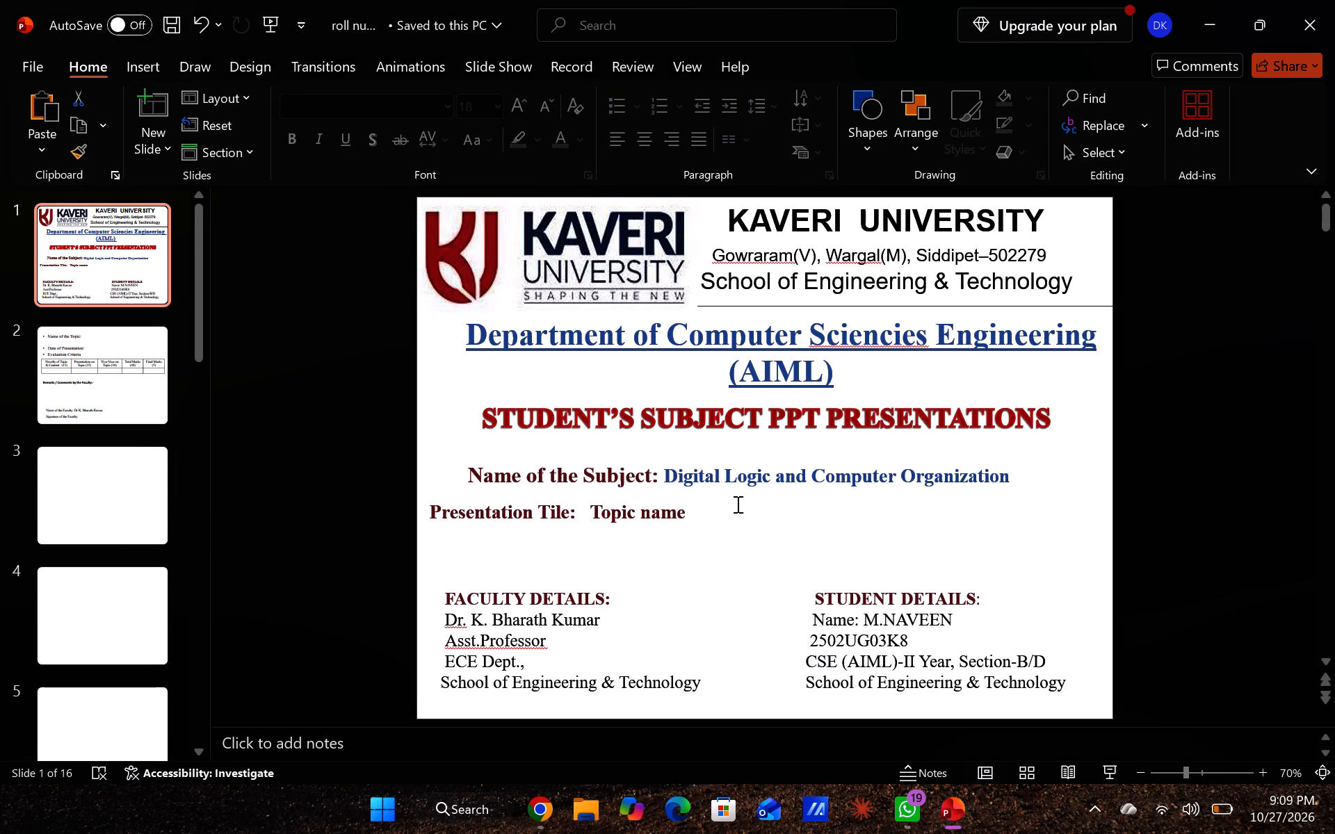
left_click(737, 525)
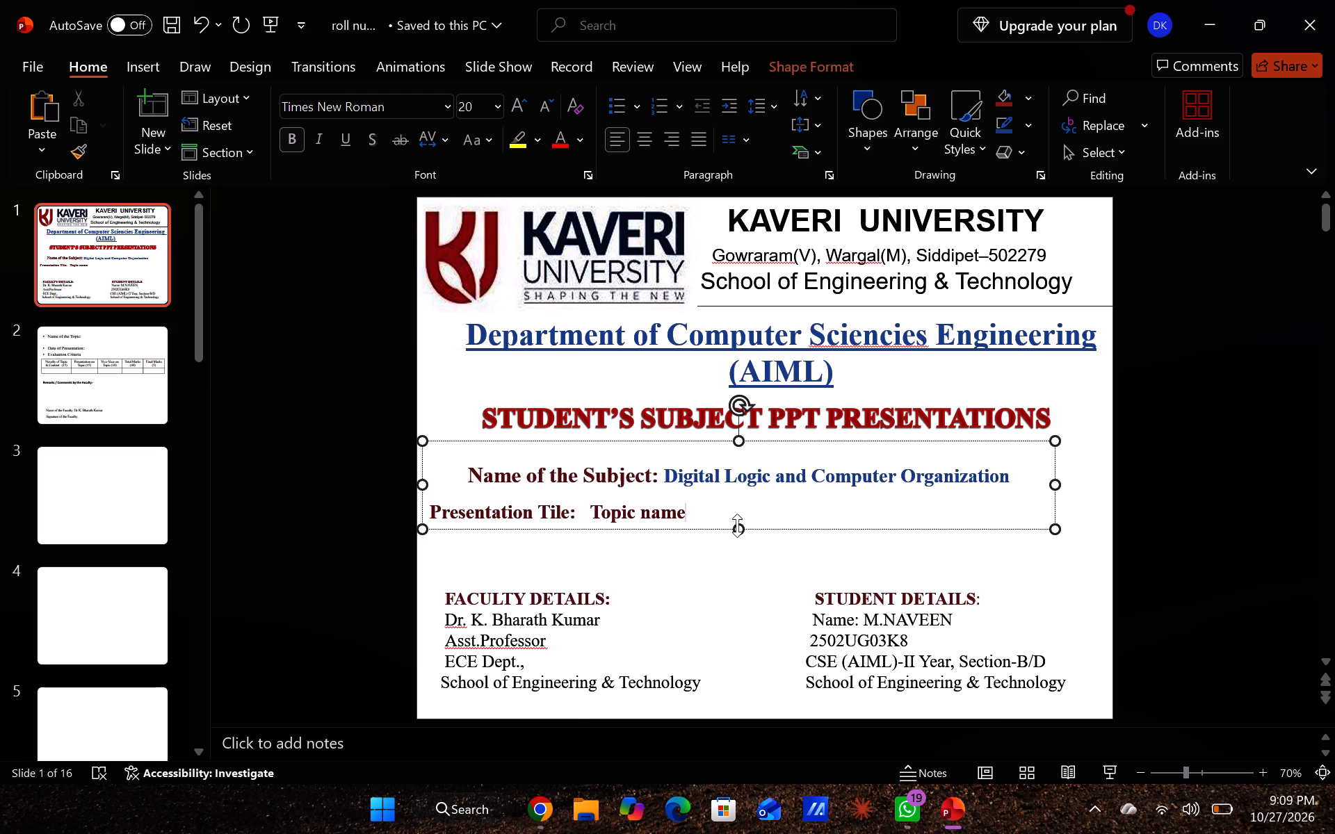
key("BackSpace")
key("BackSpace")
key("BackSpace")
key("BackSpace")
key("BackSpace")
key("BackSpace")
key("BackSpace")
key("BackSpace")
key("BackSpace")
key("BackSpace")
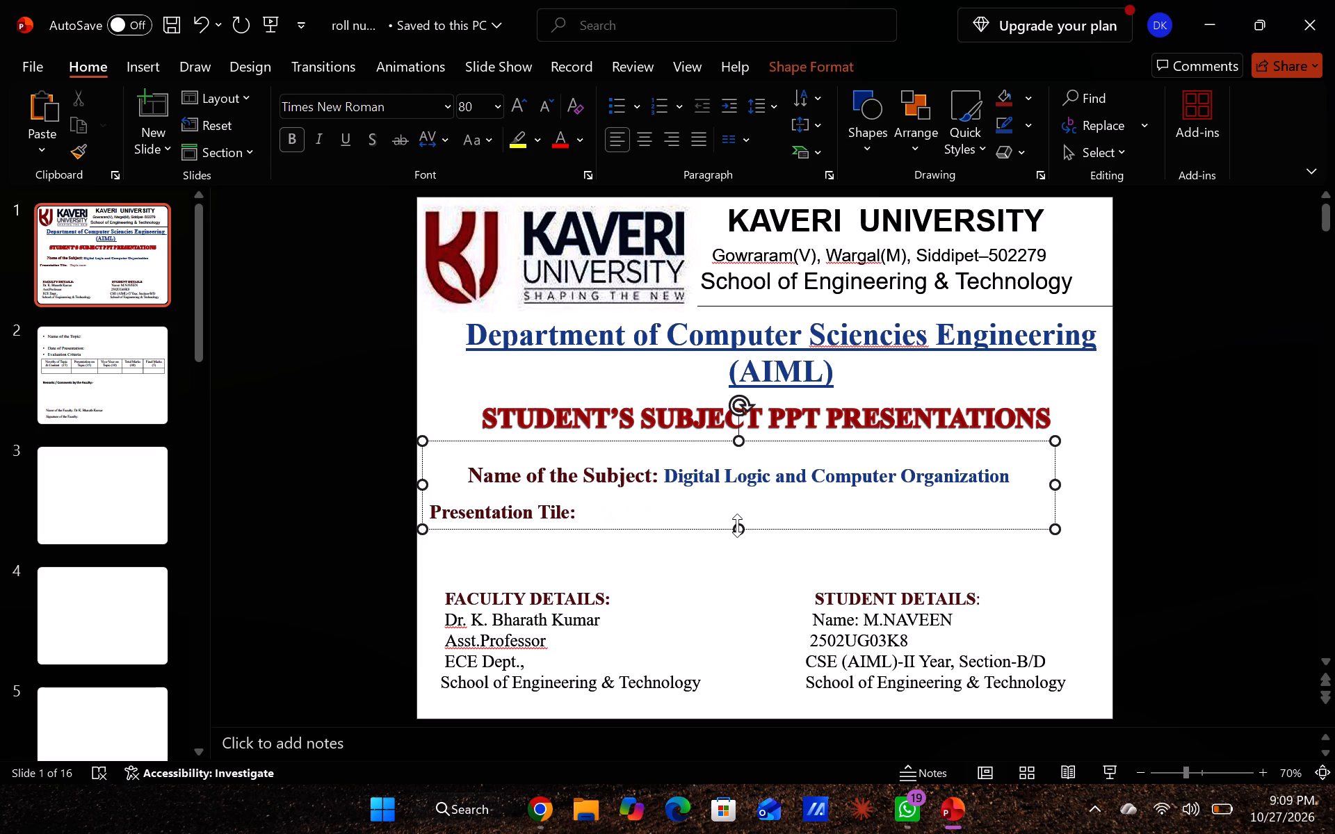
key("BackSpace")
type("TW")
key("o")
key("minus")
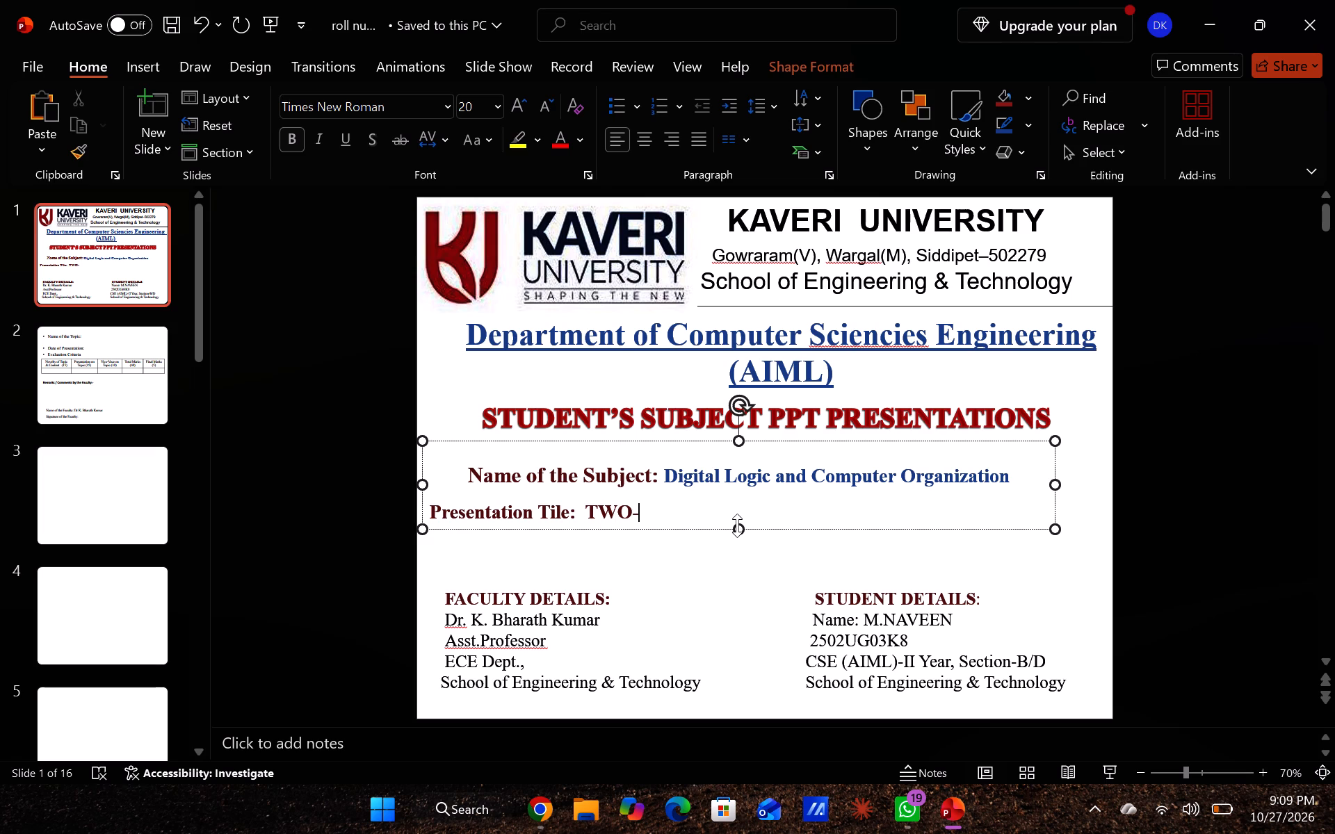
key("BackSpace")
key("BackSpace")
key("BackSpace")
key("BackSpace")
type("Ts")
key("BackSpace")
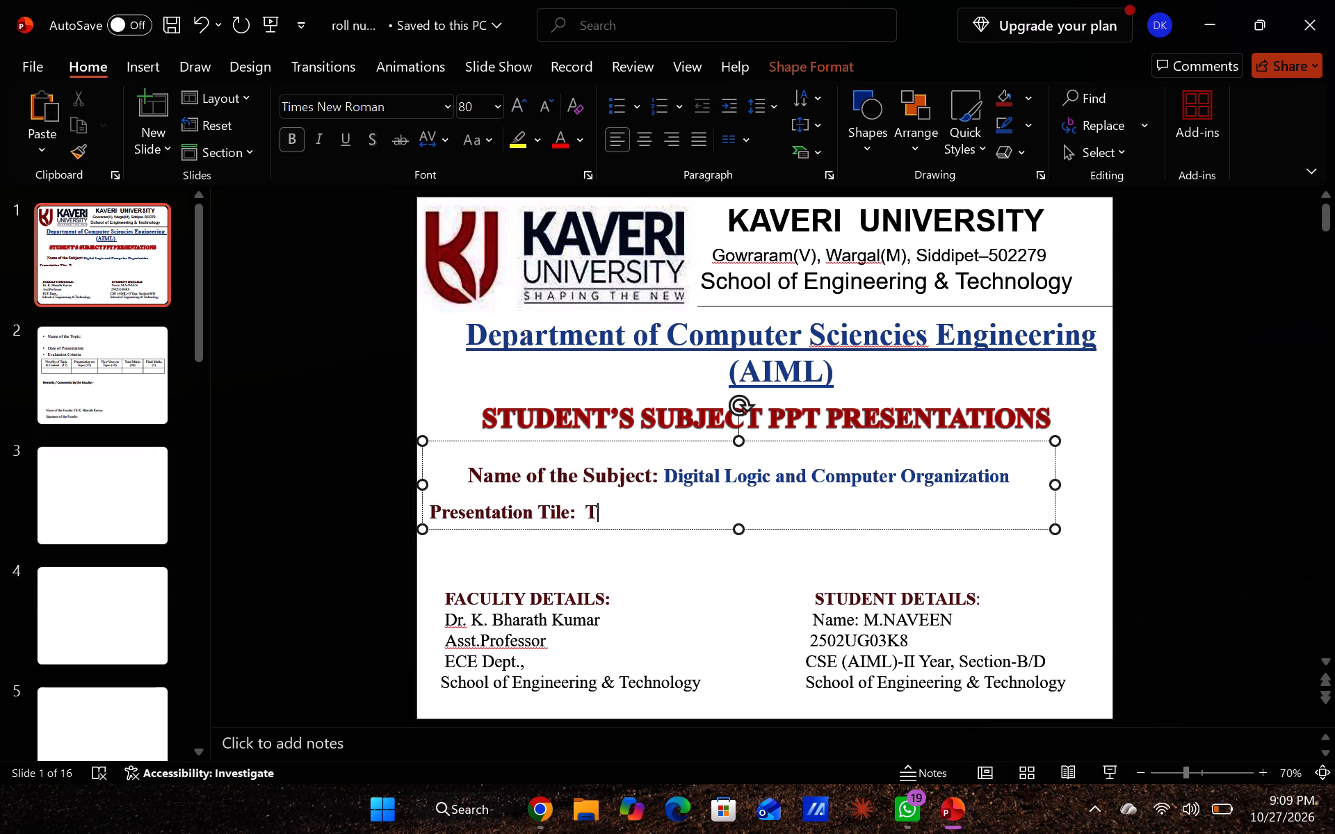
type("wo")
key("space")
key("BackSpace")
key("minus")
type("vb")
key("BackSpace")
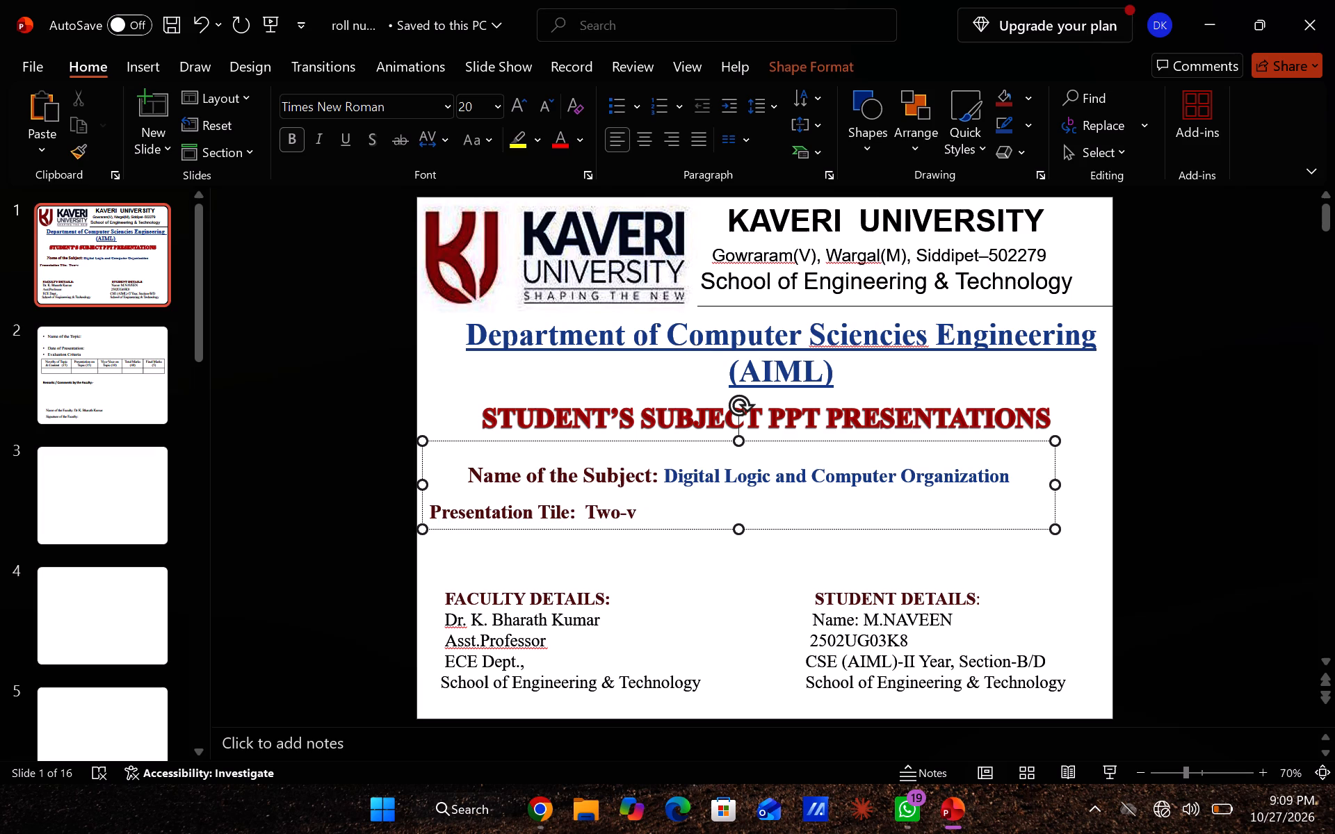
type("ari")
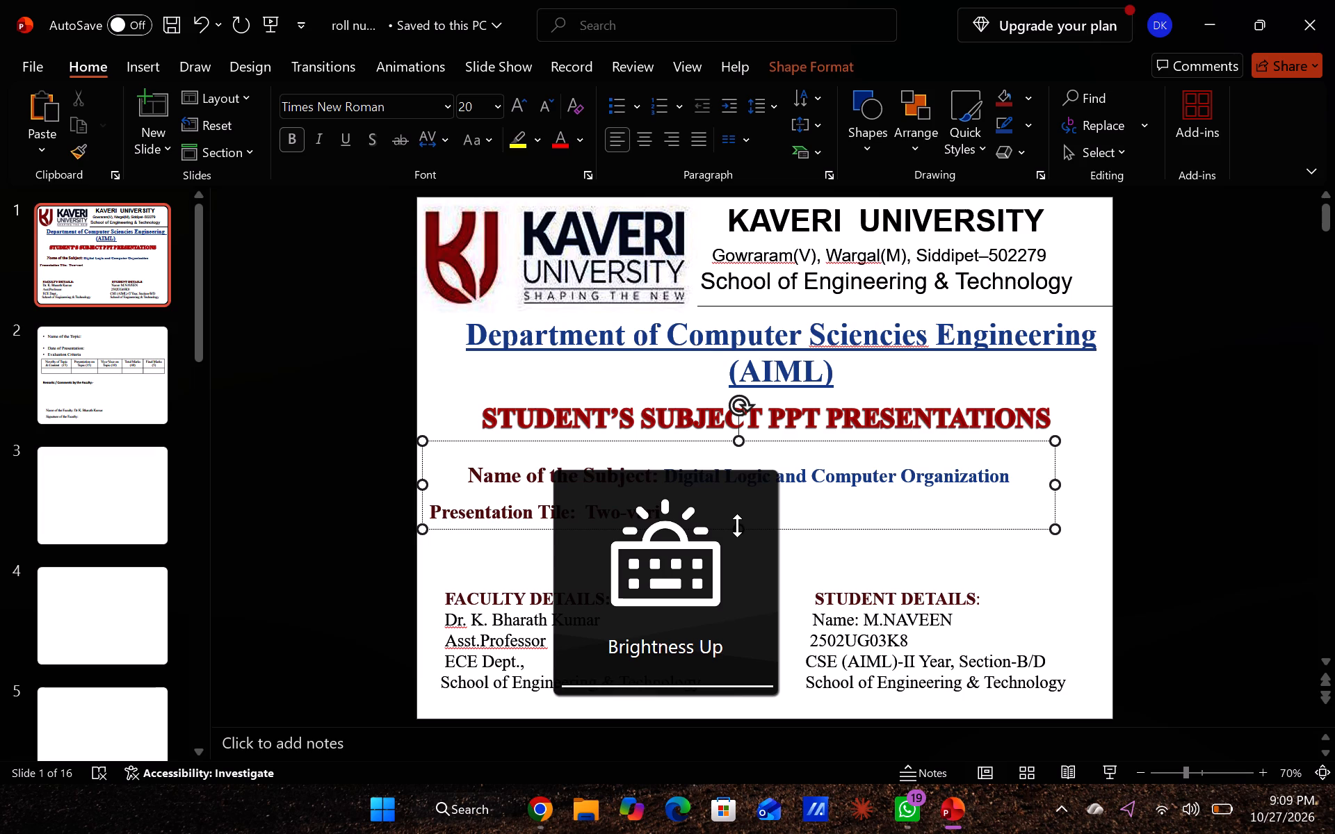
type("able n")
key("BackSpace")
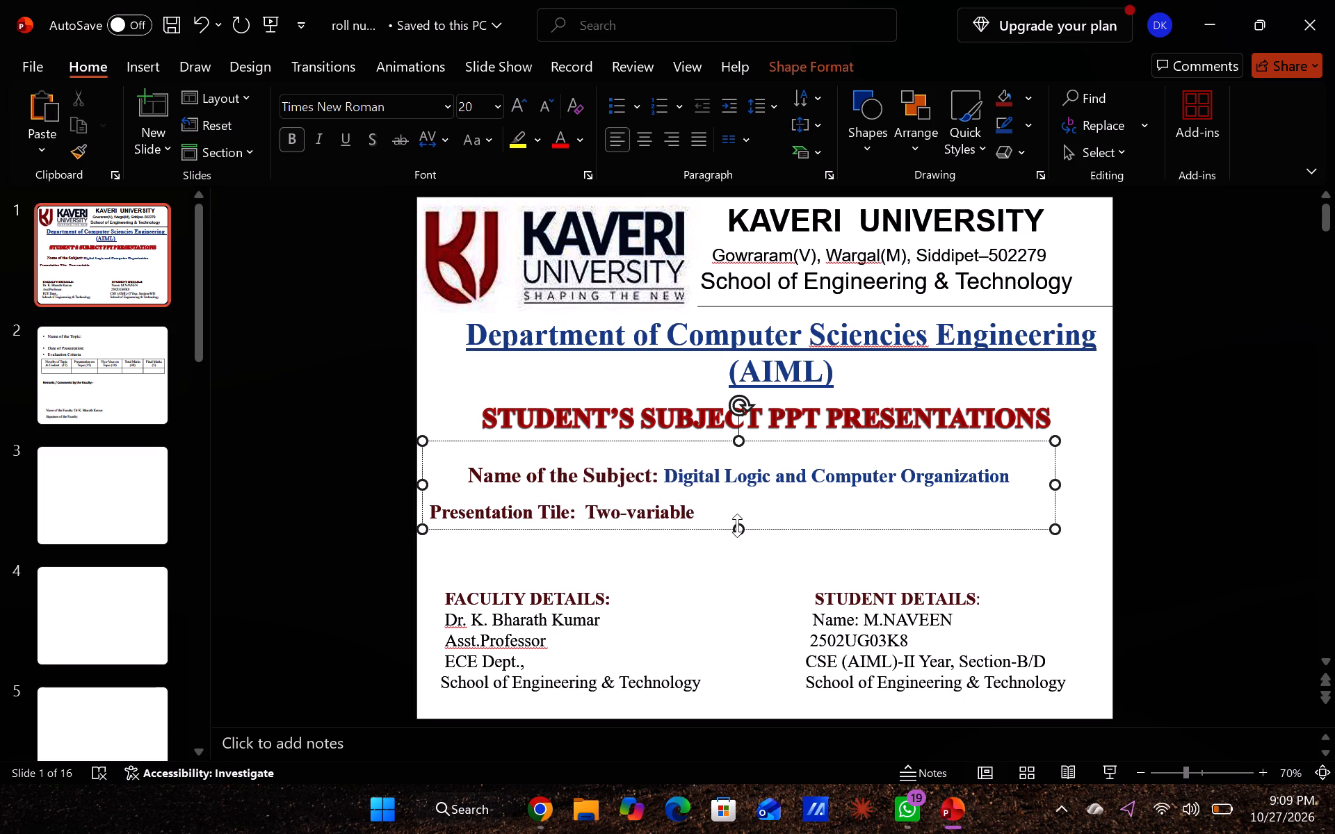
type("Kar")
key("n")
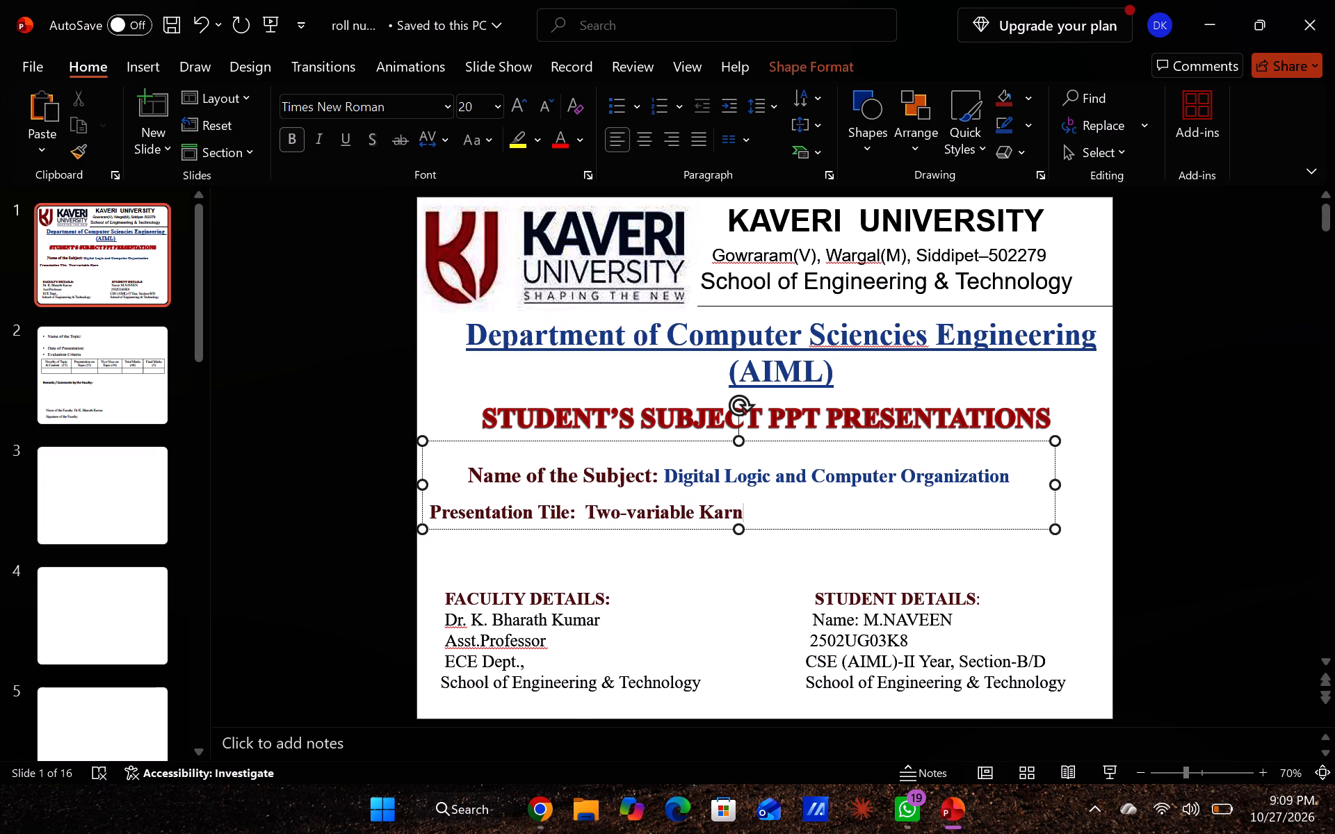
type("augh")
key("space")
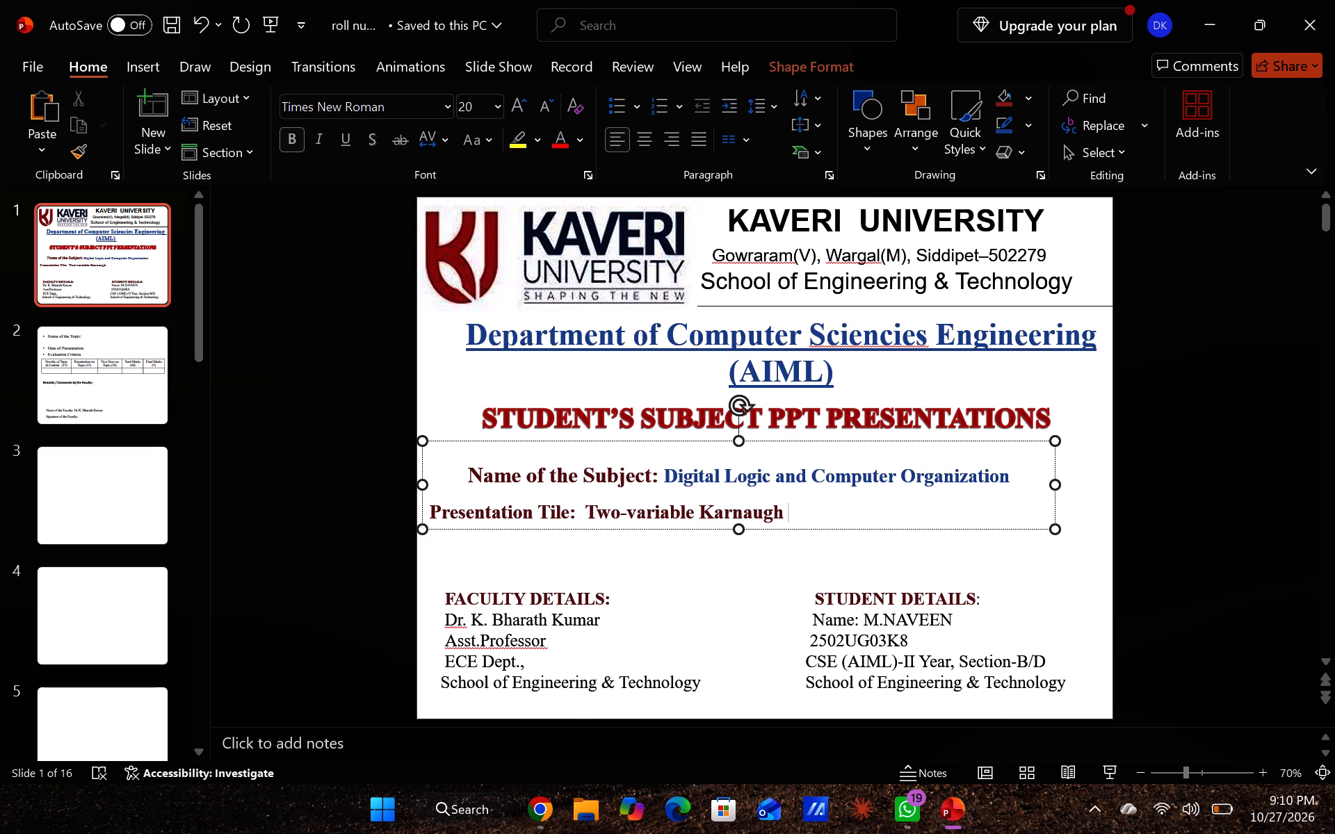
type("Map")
Change the section in slide 1's student details to "Section-D".
scroll(723, 533, "down", 1)
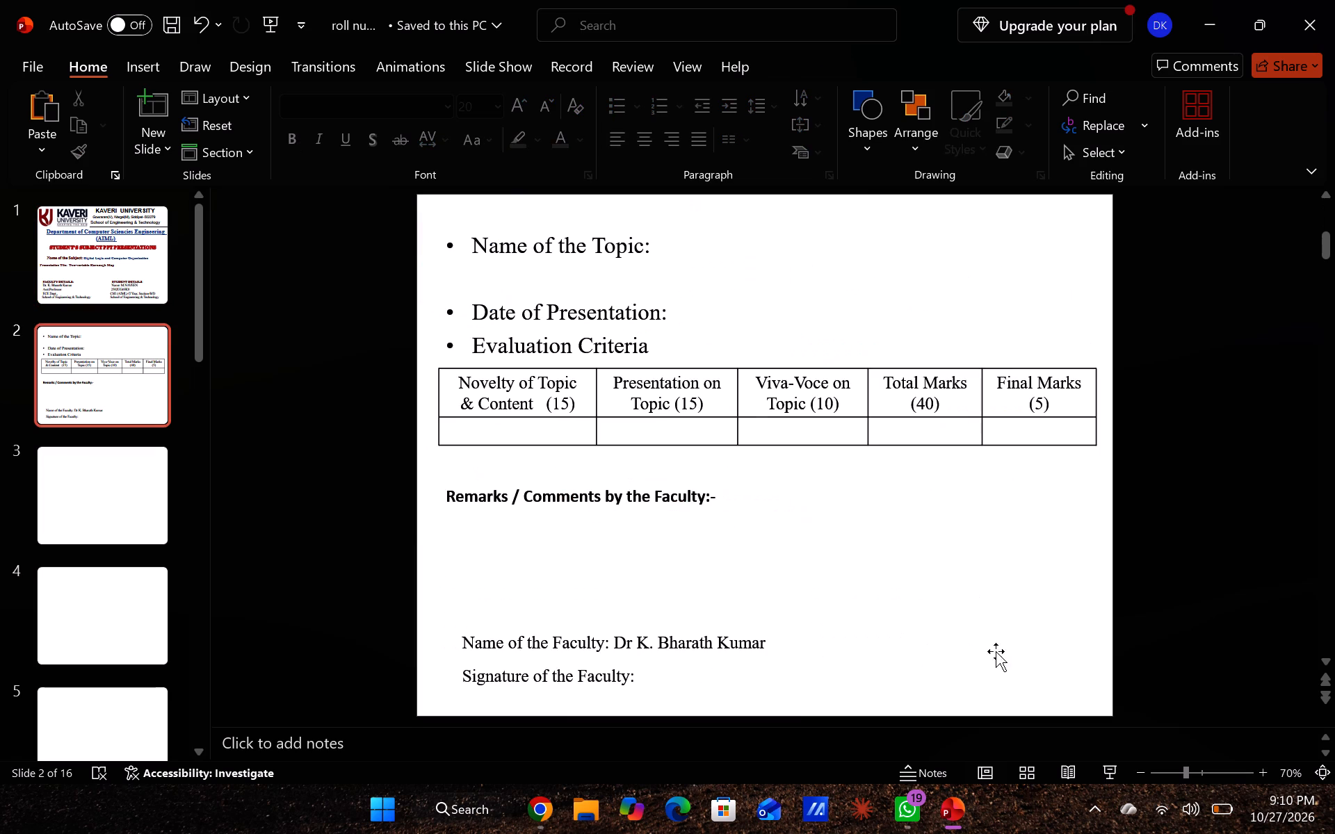
scroll(985, 646, "up", 2)
left_click(1055, 651)
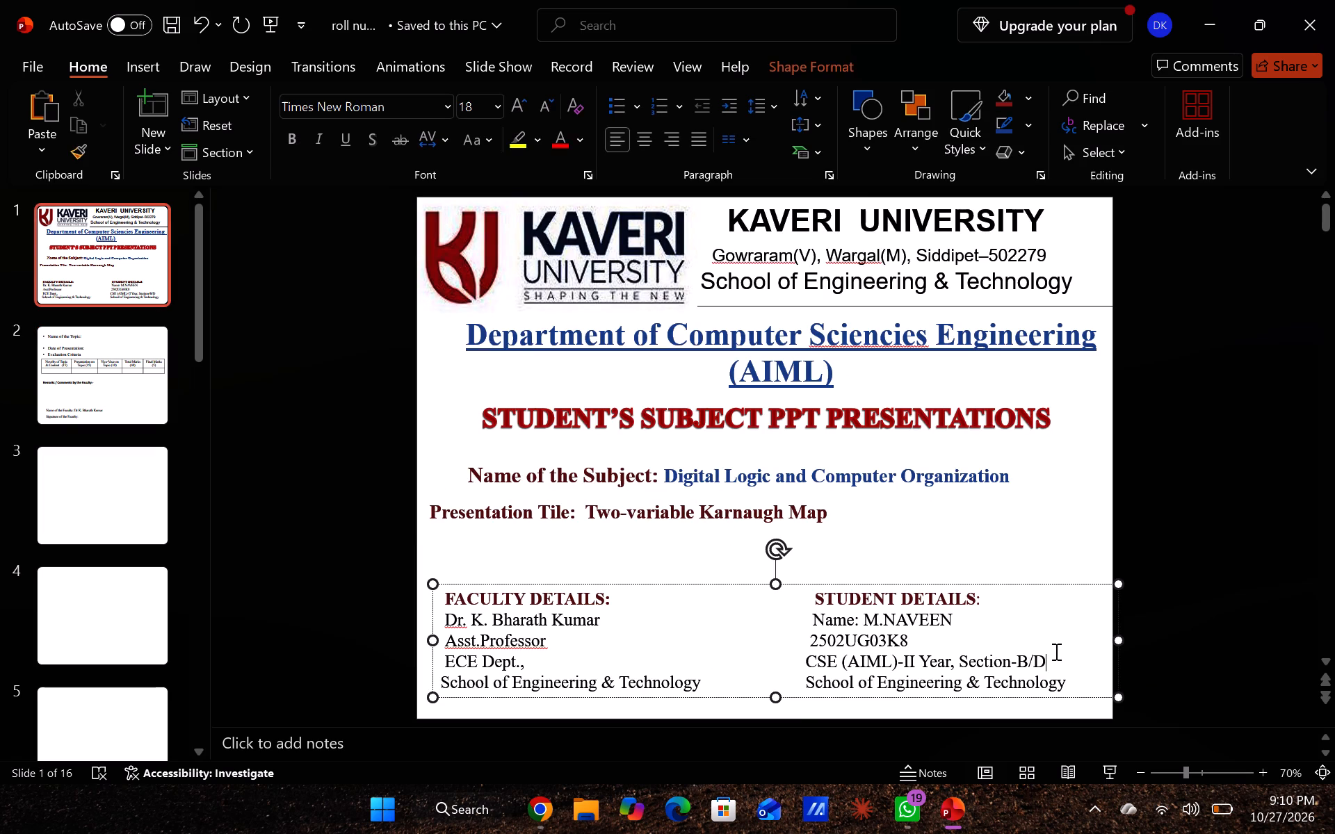
key("BackSpace")
key("BackSpace")
key("BackSpace")
key("d")
key("BackSpace")
key("shift+d")
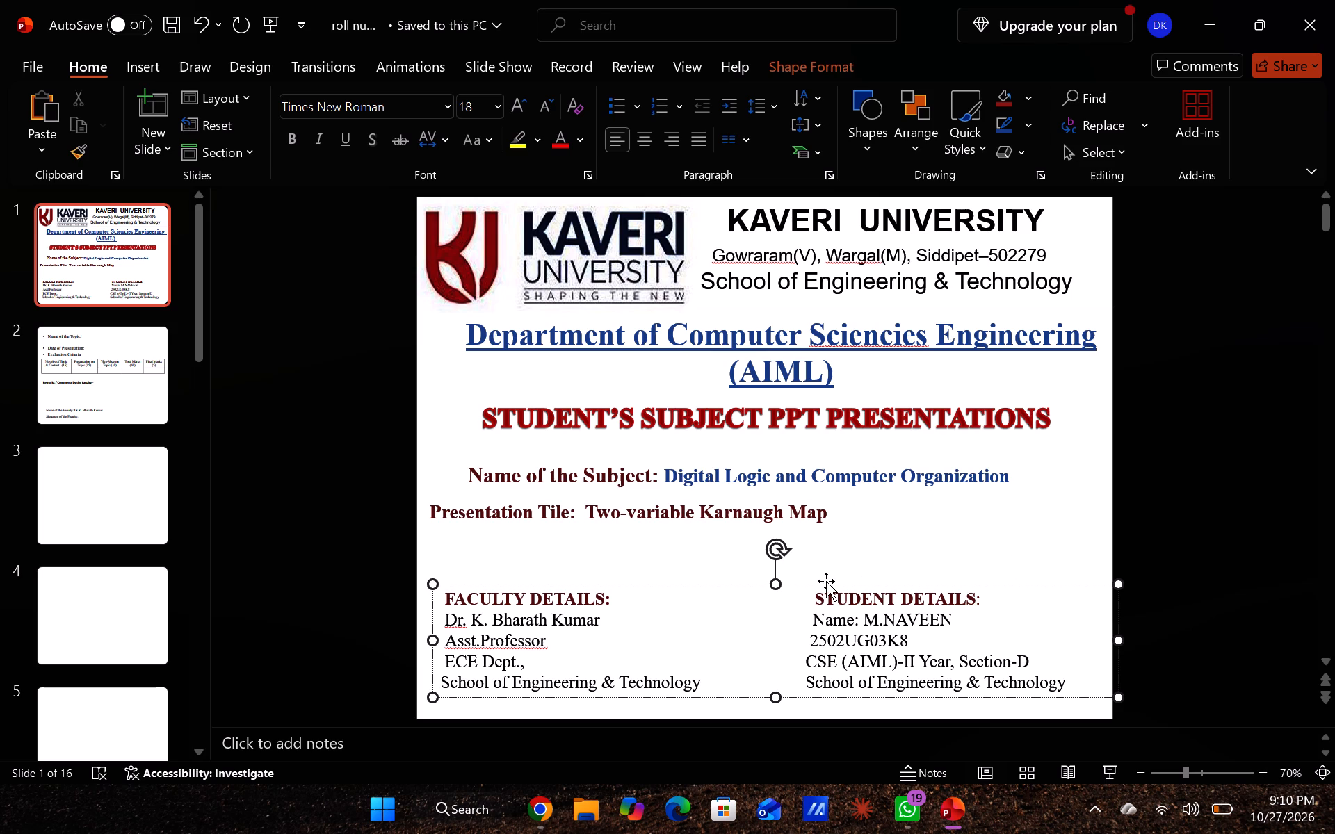
On slide 2, enter "Two-Variable Karnaugh map" after "Name of the Topic:".
scroll(826, 581, "down", 1)
left_click(42, 379)
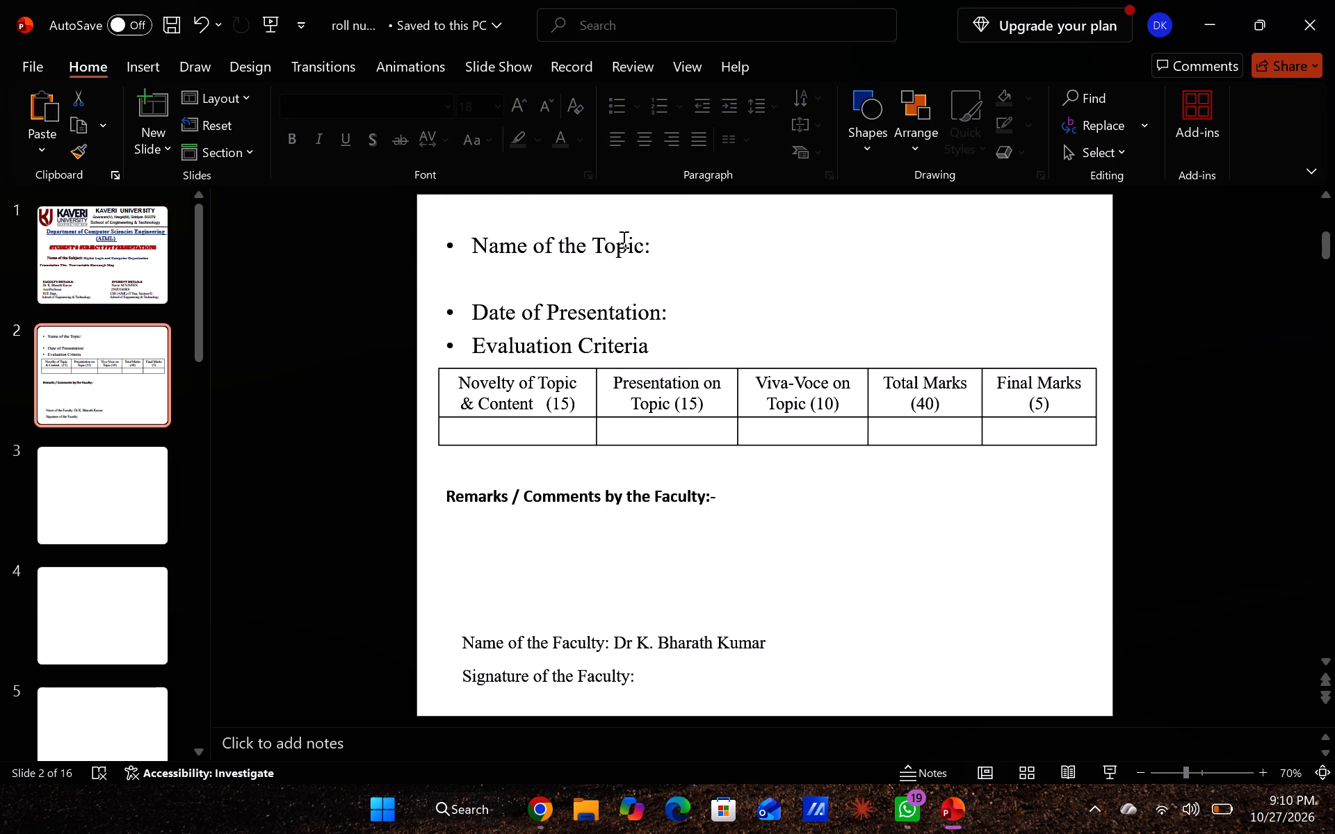
left_click(679, 244)
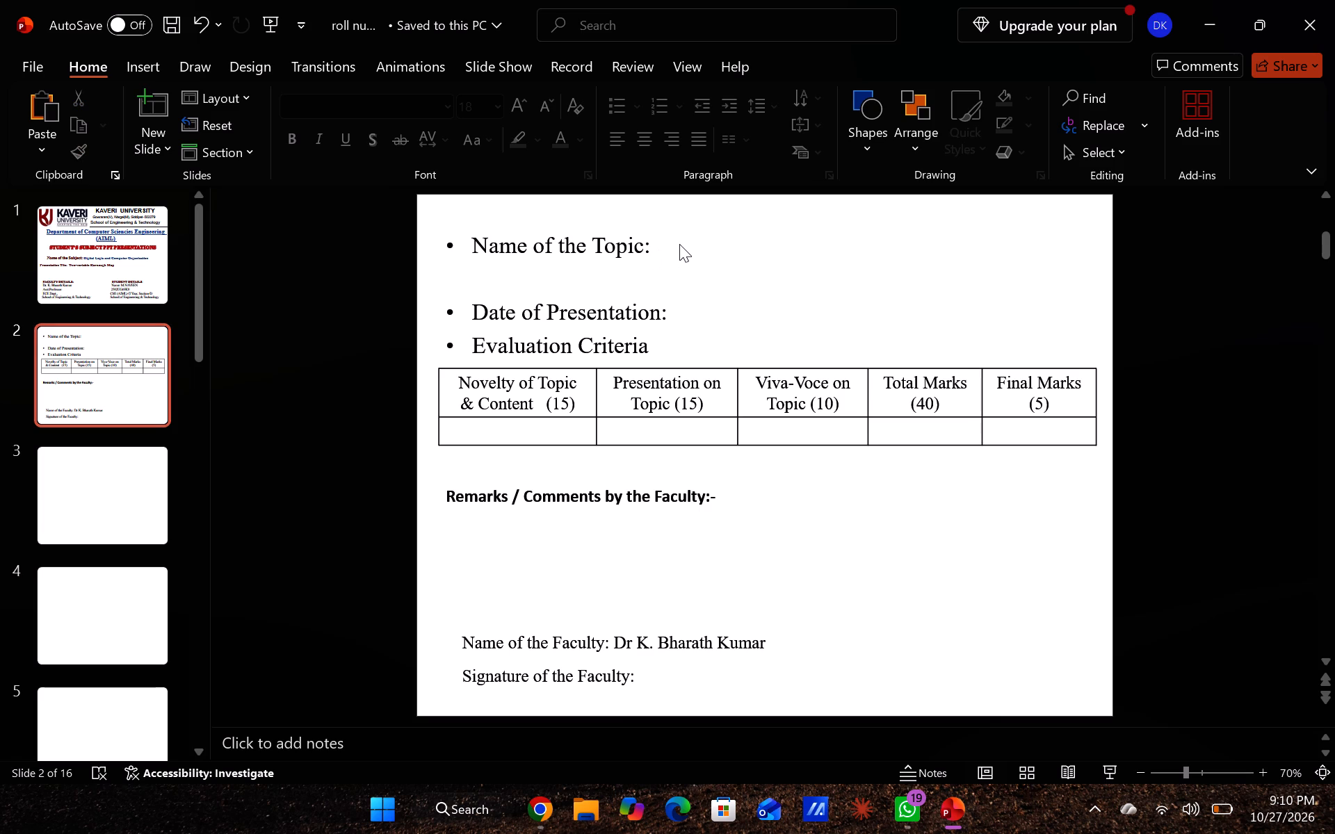
left_click(659, 250)
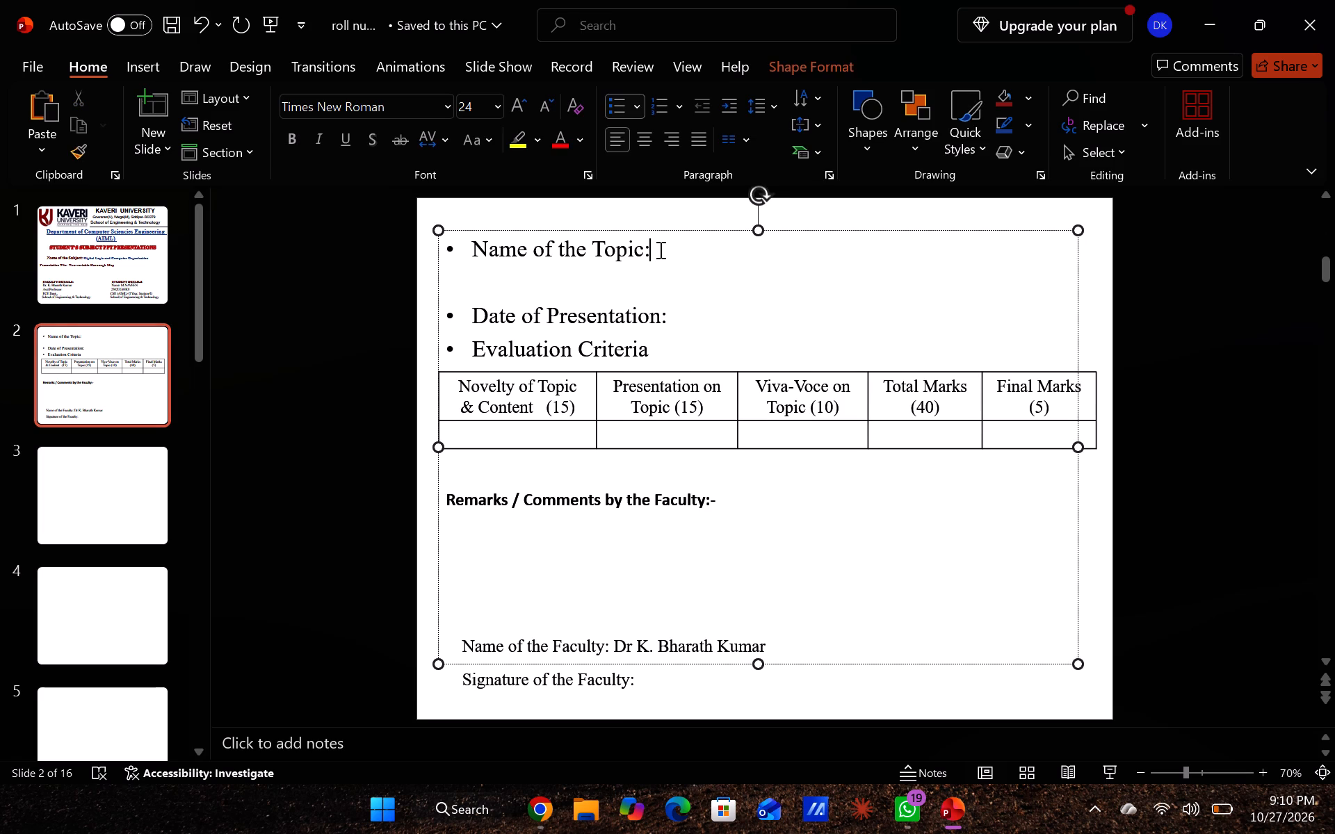
type("TW")
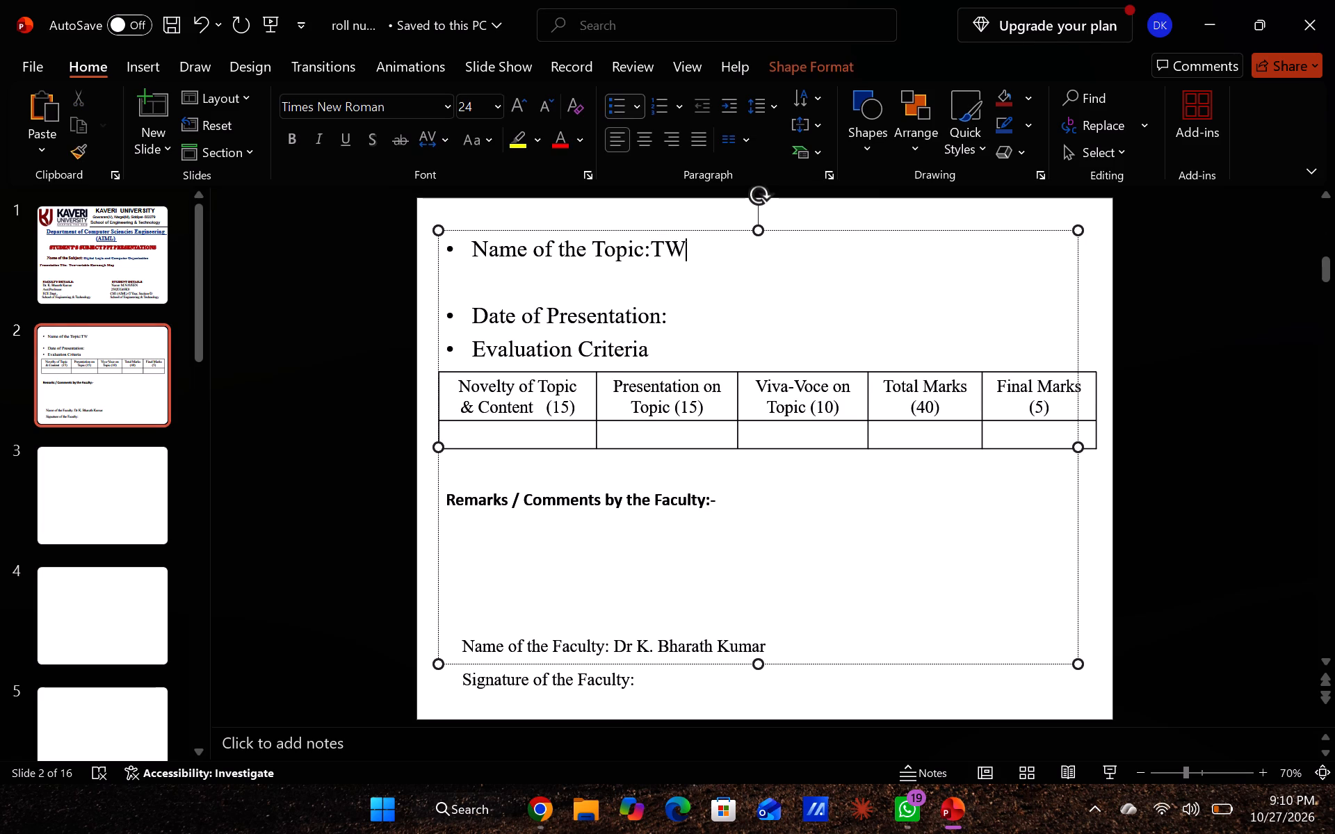
key("BackSpace")
type("wo")
key("minus")
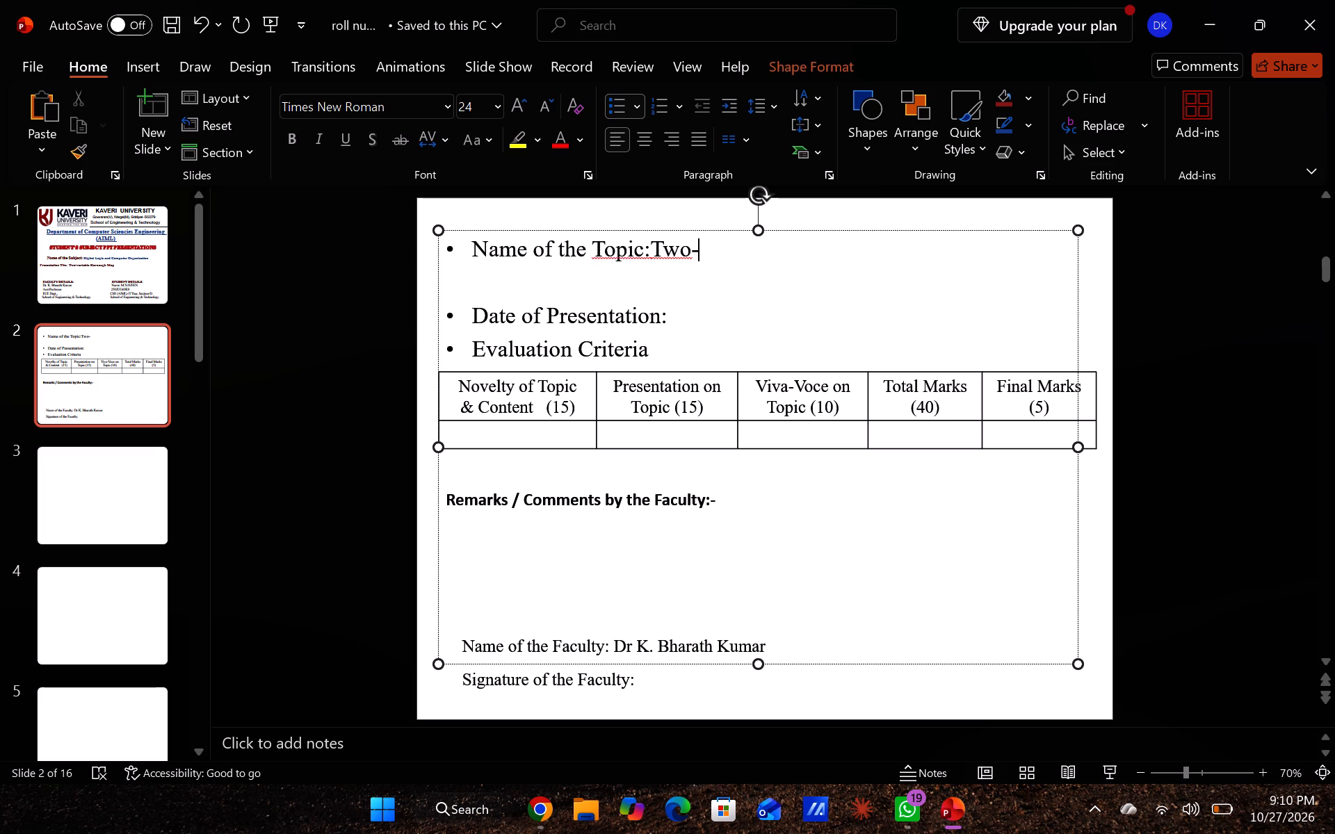
type("Variable")
key("space")
type("Karnaugh")
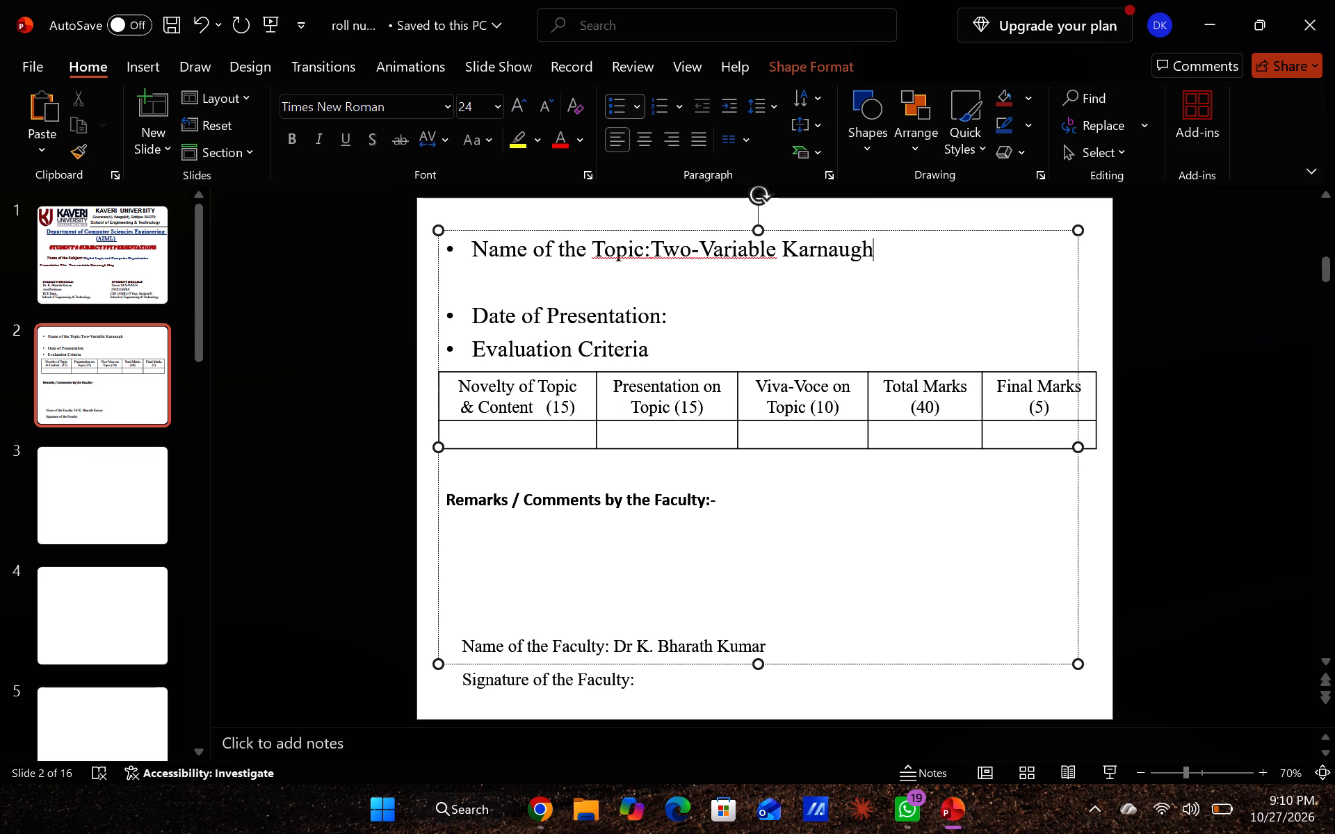
key("space")
type("maop")
key("BackSpace")
key("BackSpace")
key("p")
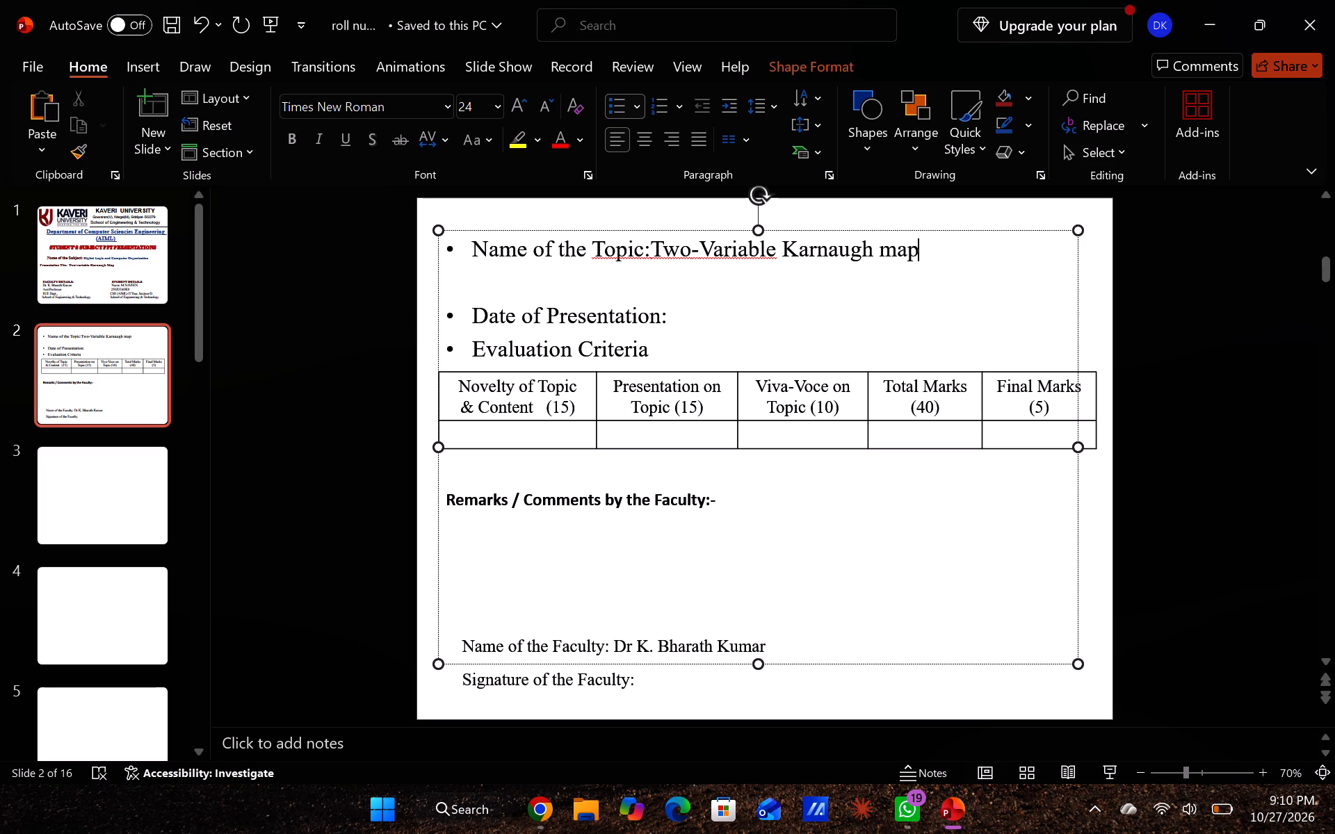
Open the empty slide 3.
left_click(145, 484)
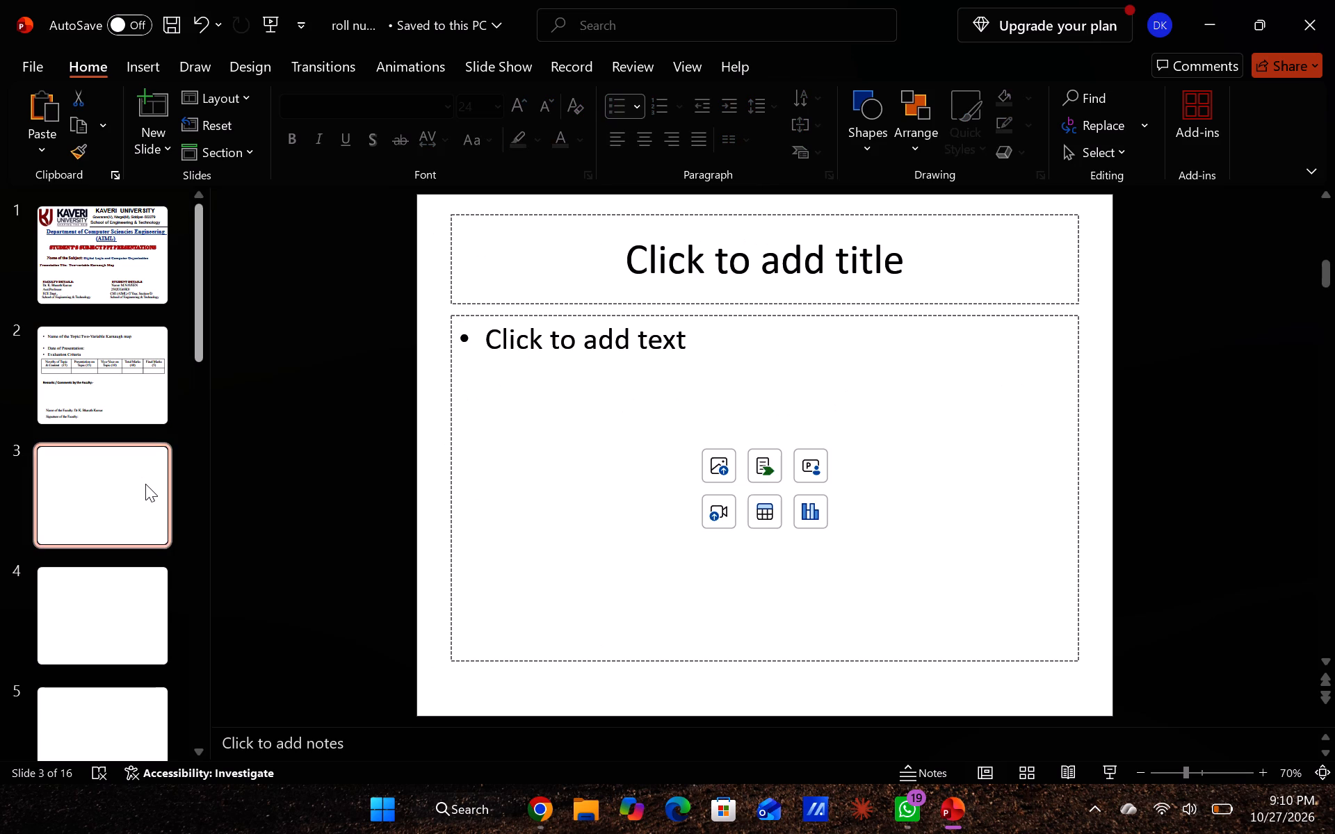
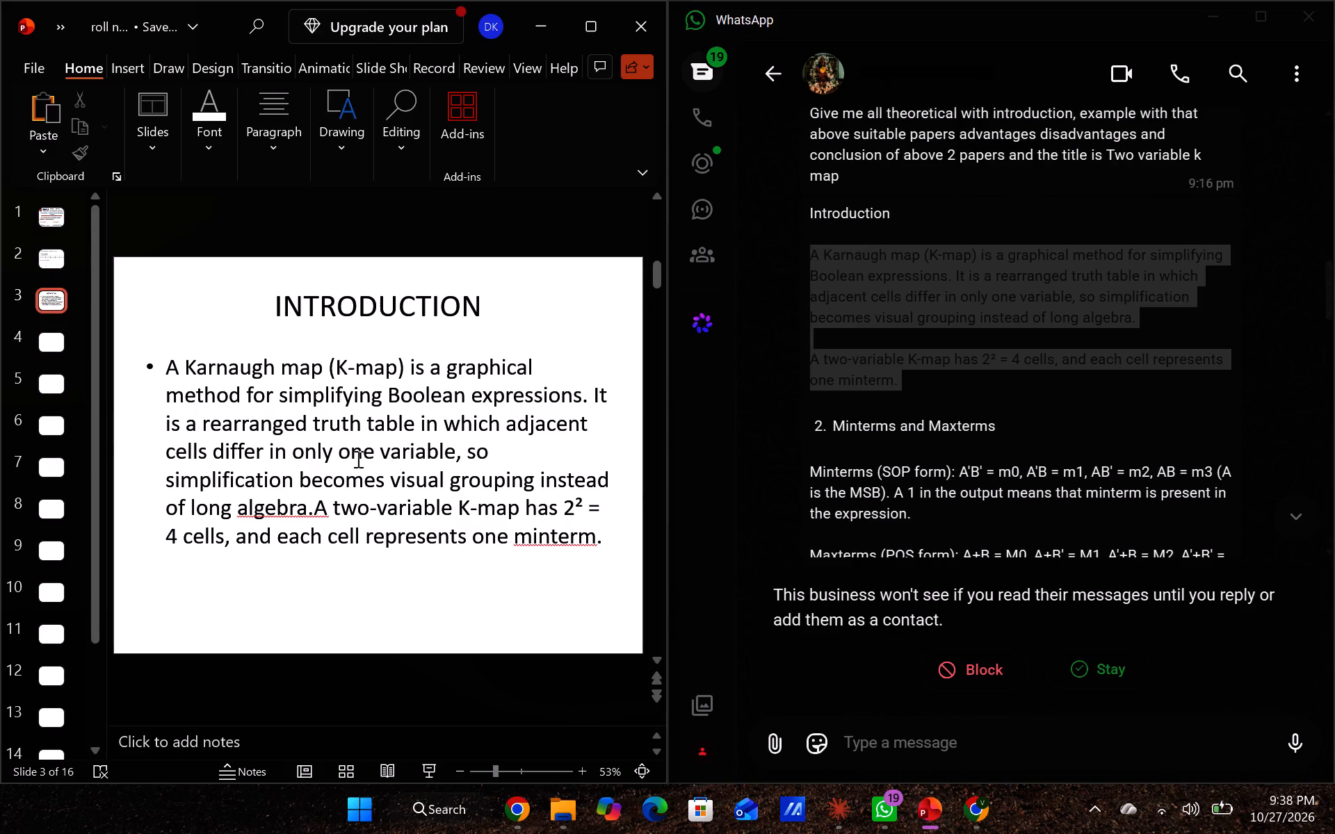
Review the opening slides of the roll number presentation, from the title slide through the INTRODUCTION slide to the empty slide 4.
left_click(254, 440)
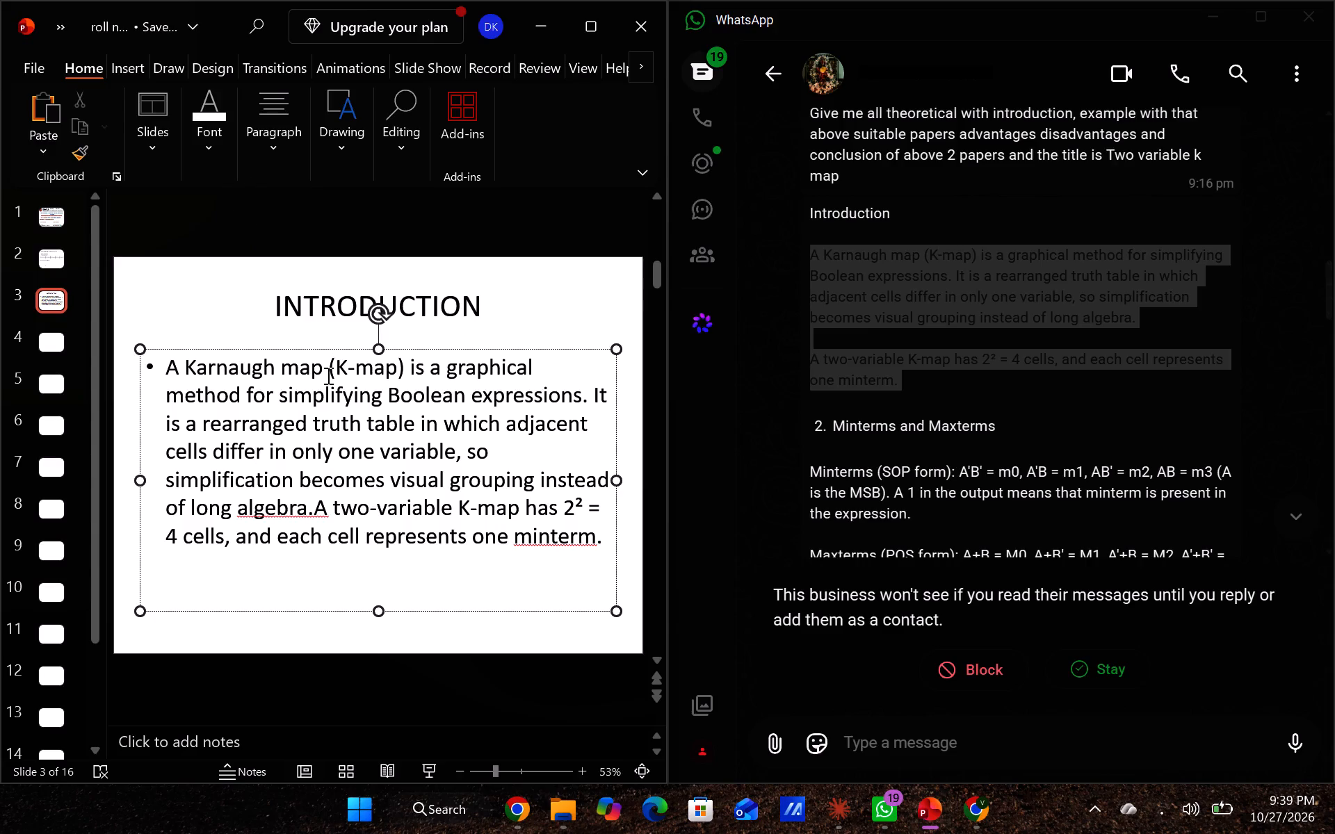
scroll(426, 508, "up", 1)
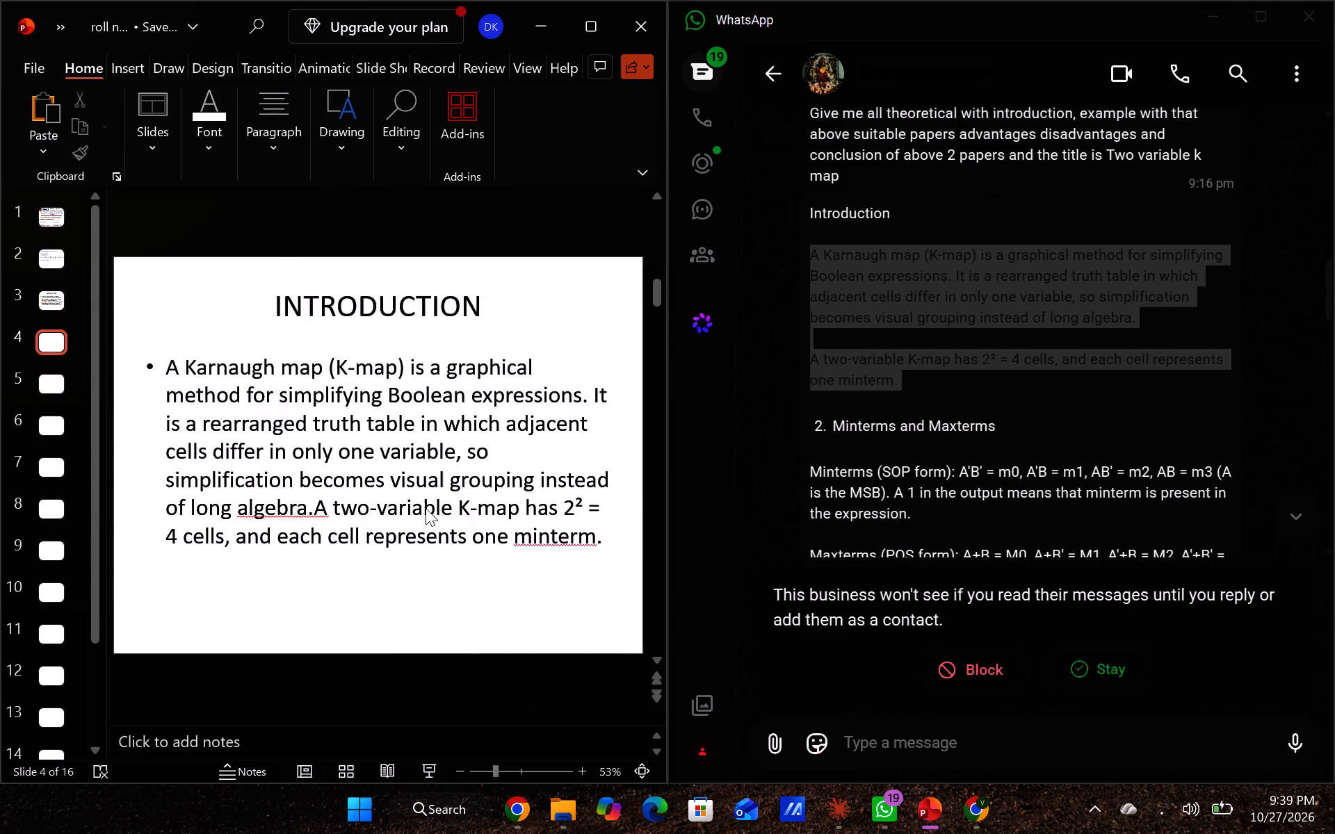
scroll(426, 508, "up", 1)
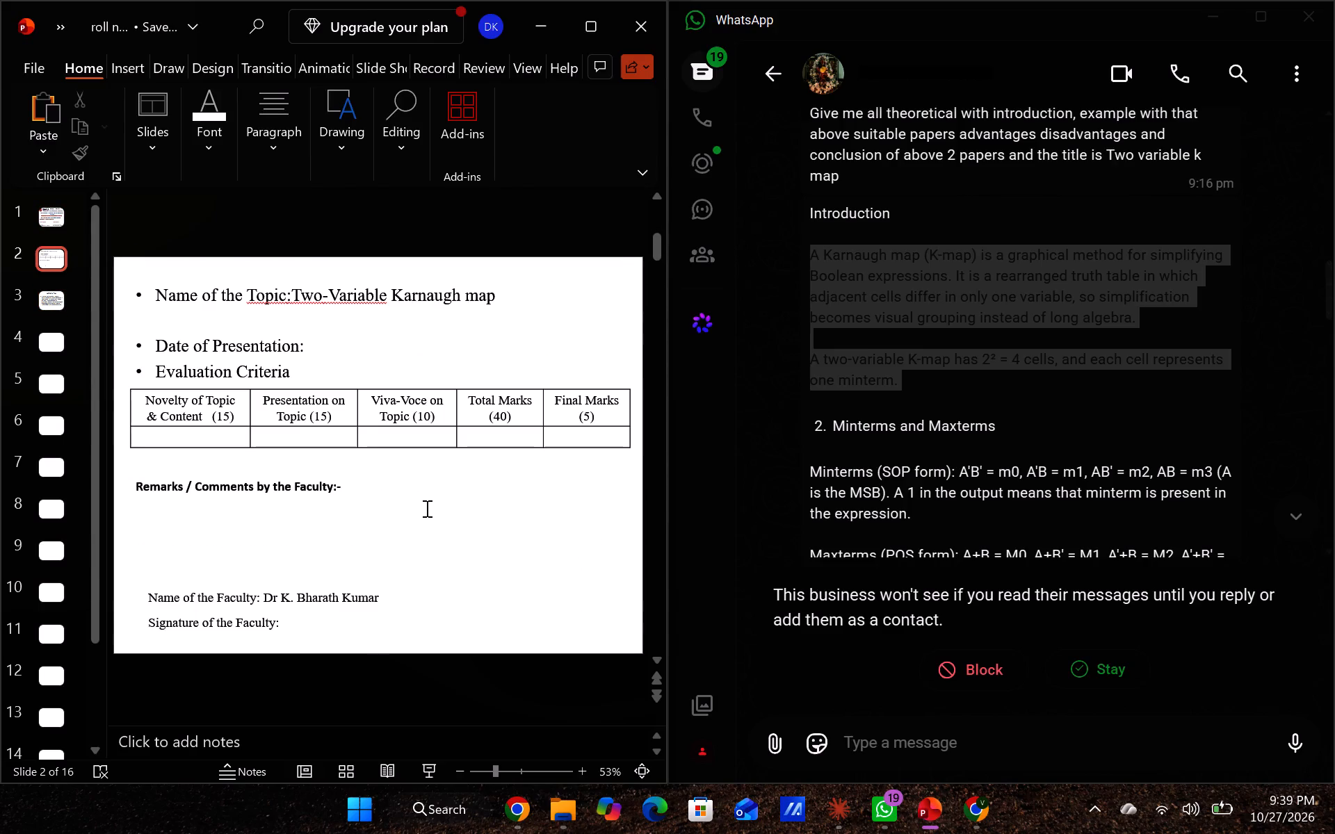
scroll(426, 508, "up", 1)
scroll(426, 508, "down", 1)
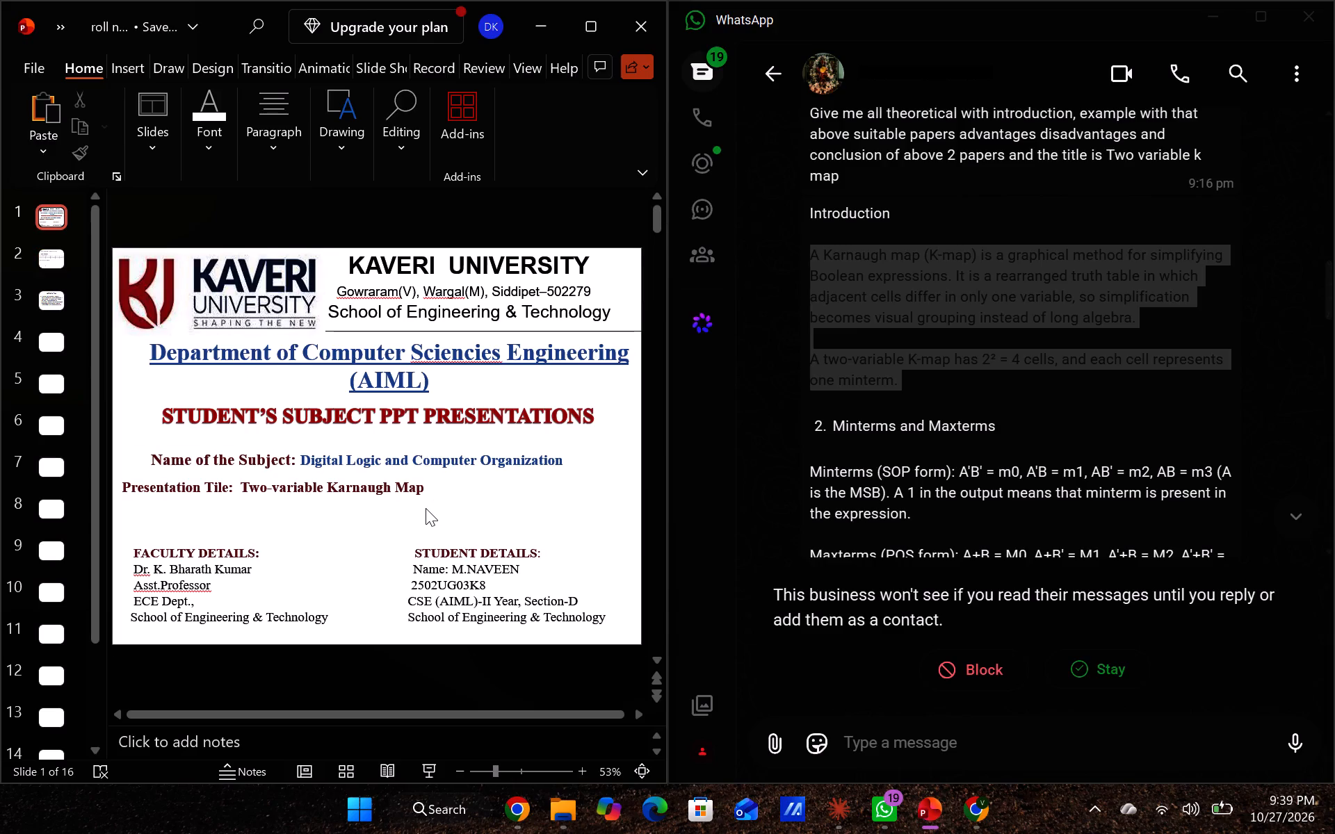
scroll(426, 508, "down", 1)
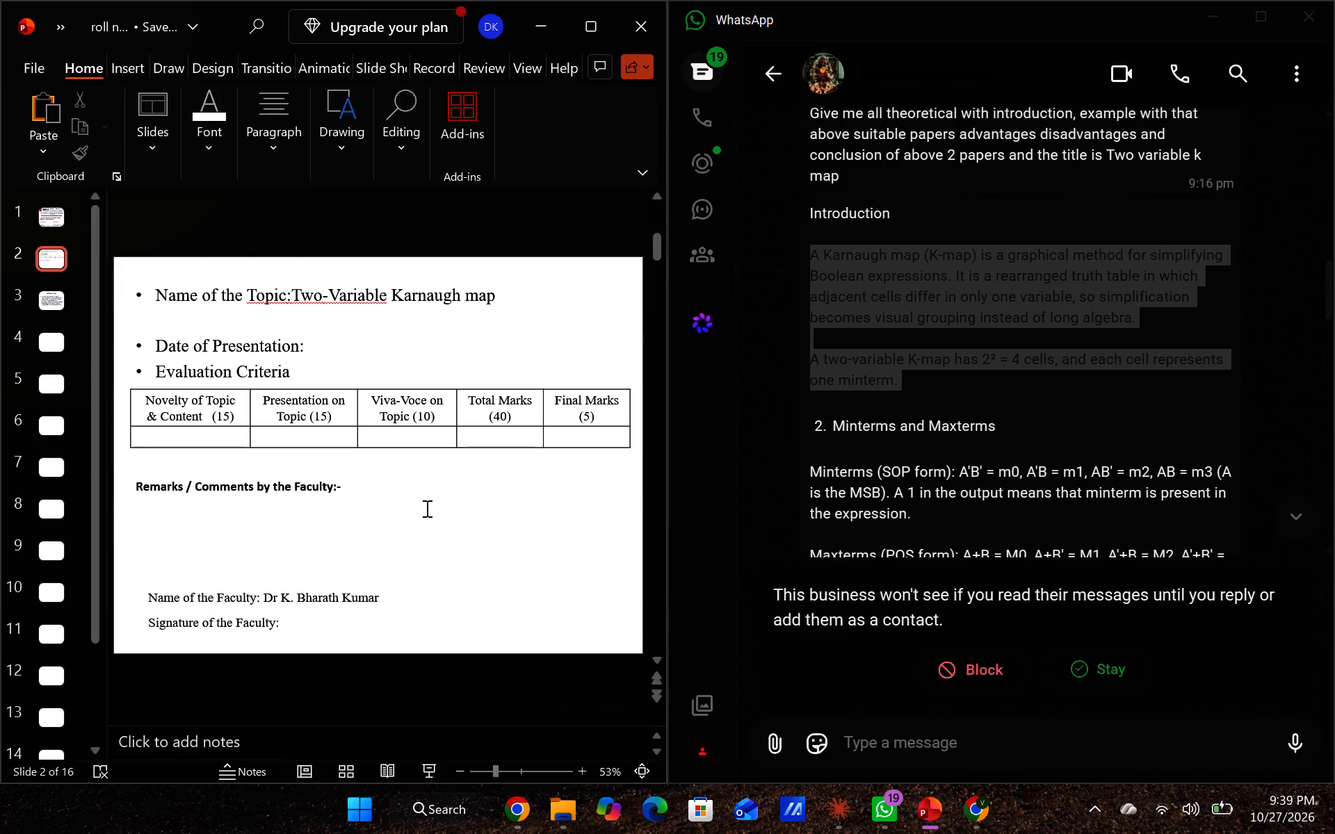
scroll(426, 508, "down", 1)
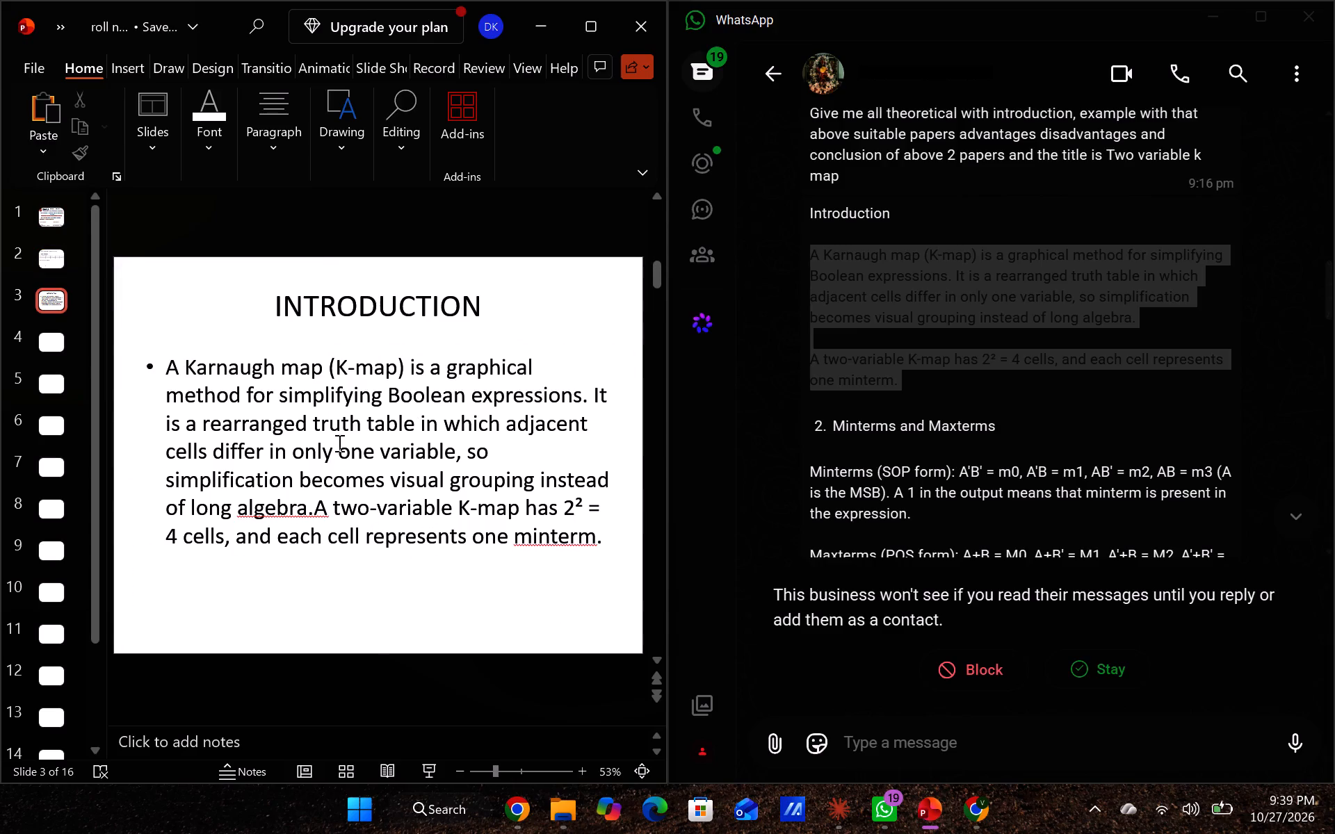
key("Down")
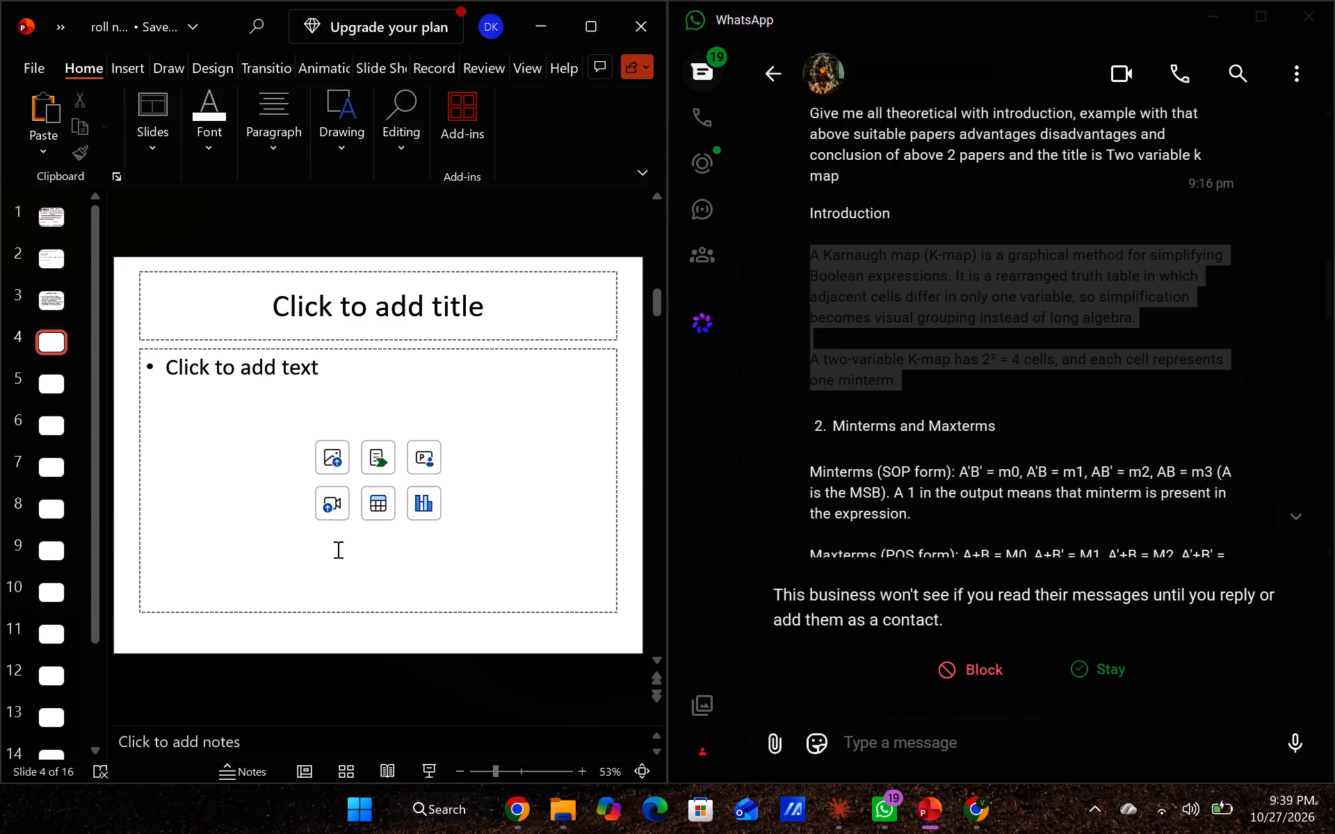
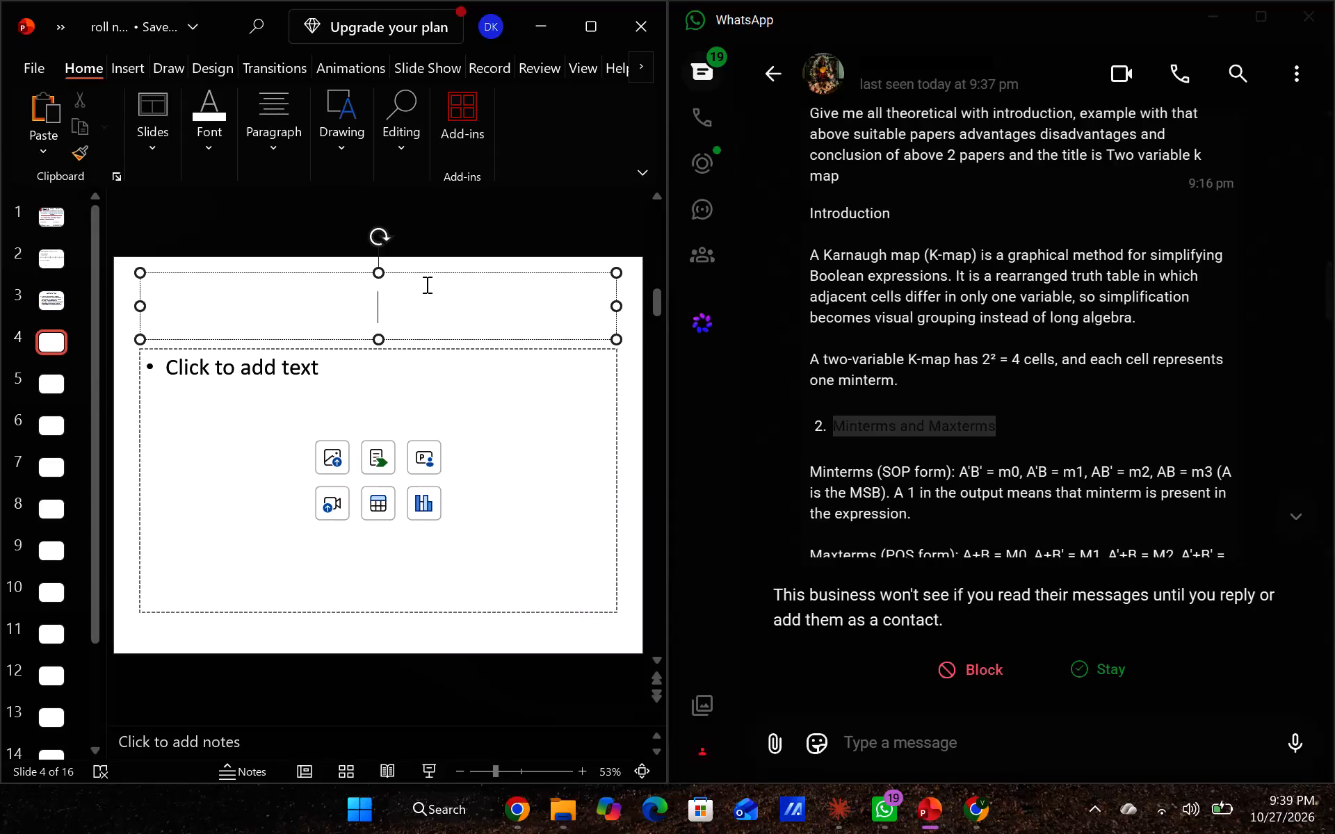
Insert the copied heading "Minterms and Maxterms" in bold as the title of slide 4.
key("ctrl+b")
key("ctrl+v")
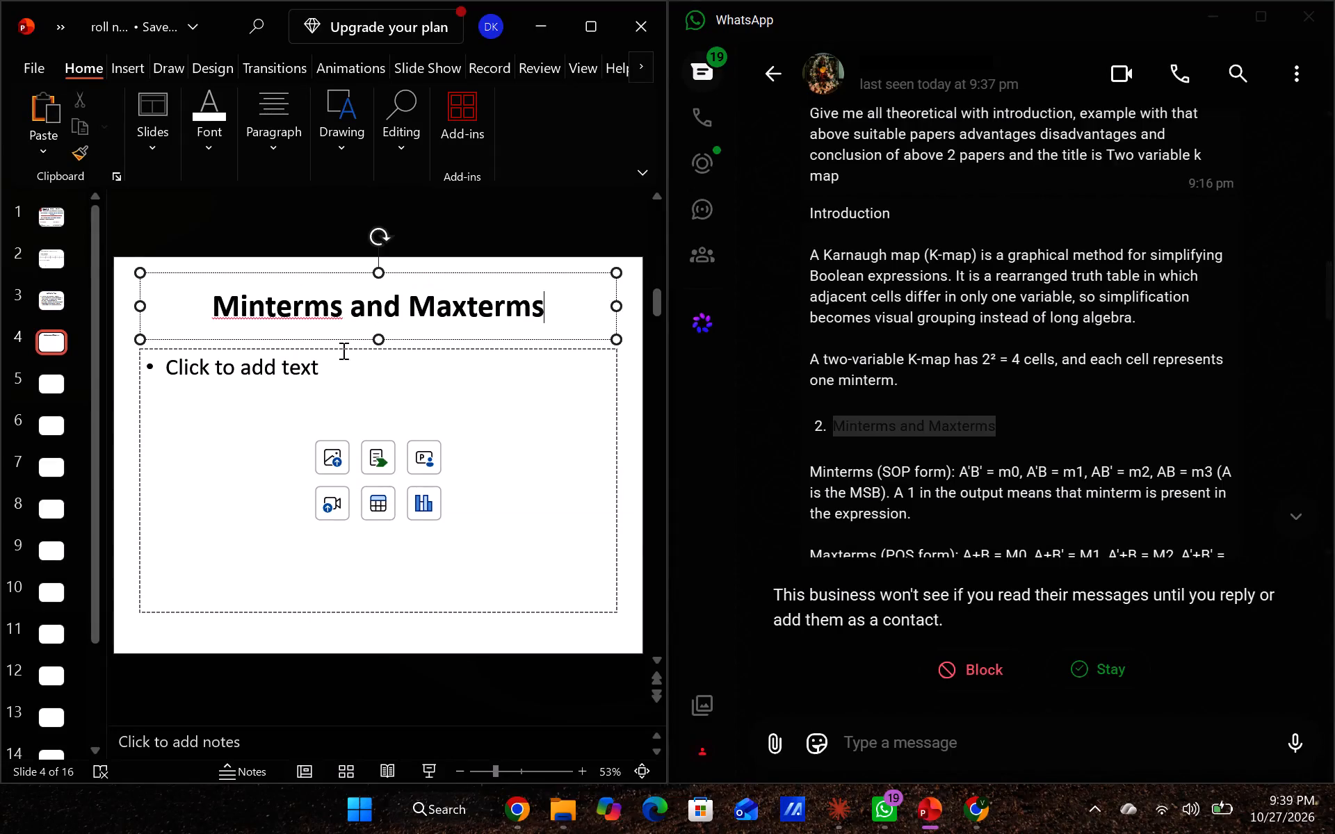
Make the INTRODUCTION title on slide 3 bold.
key("Up")
key("Up")
left_click(47, 303)
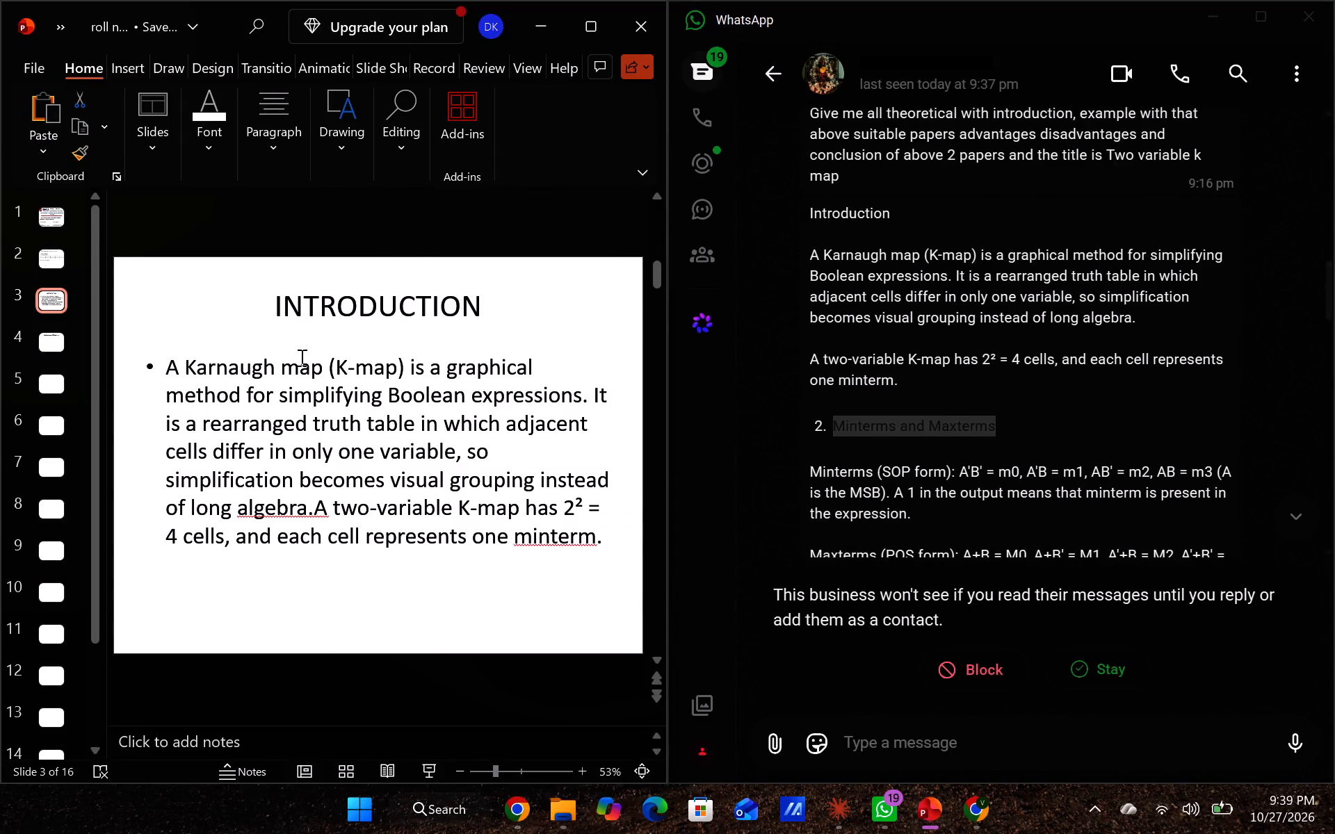
left_click(363, 316)
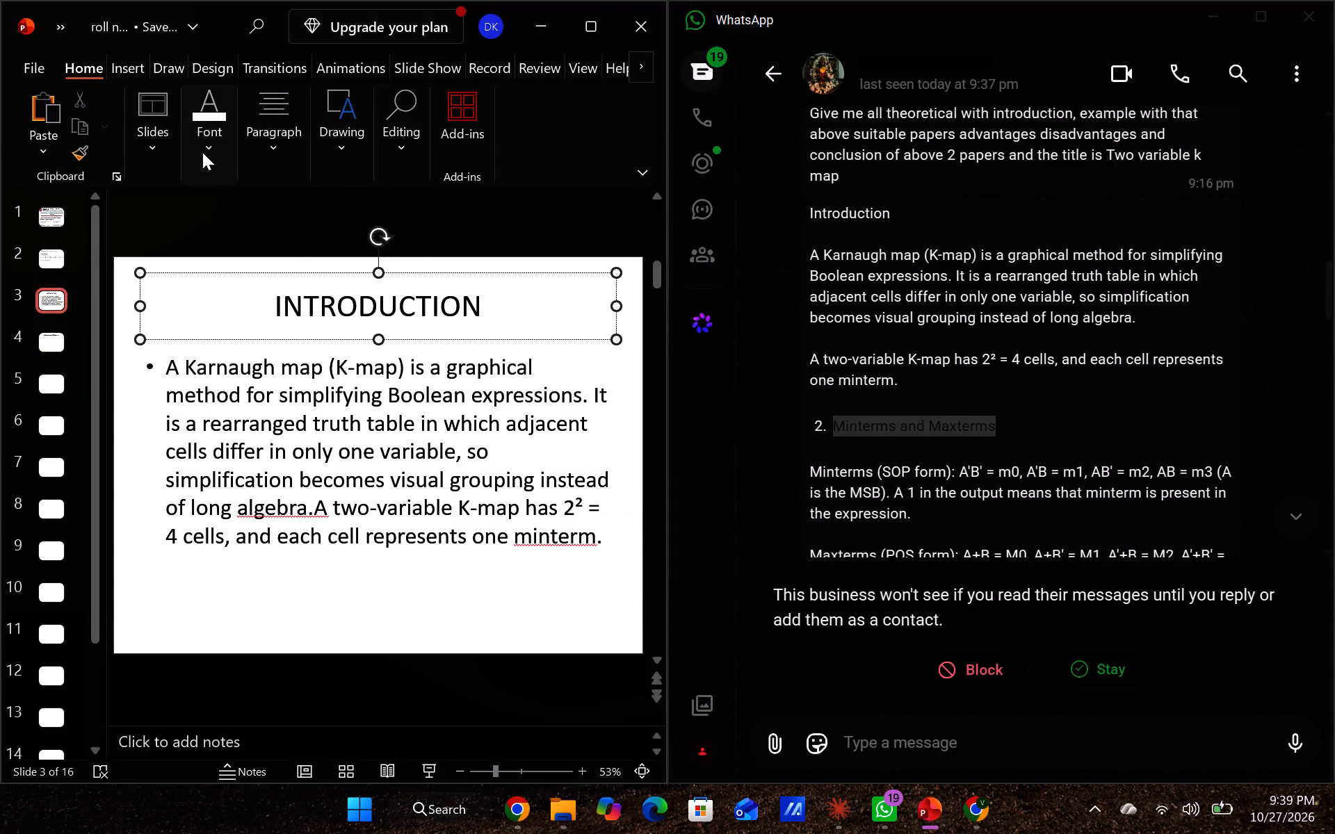
left_click(207, 113)
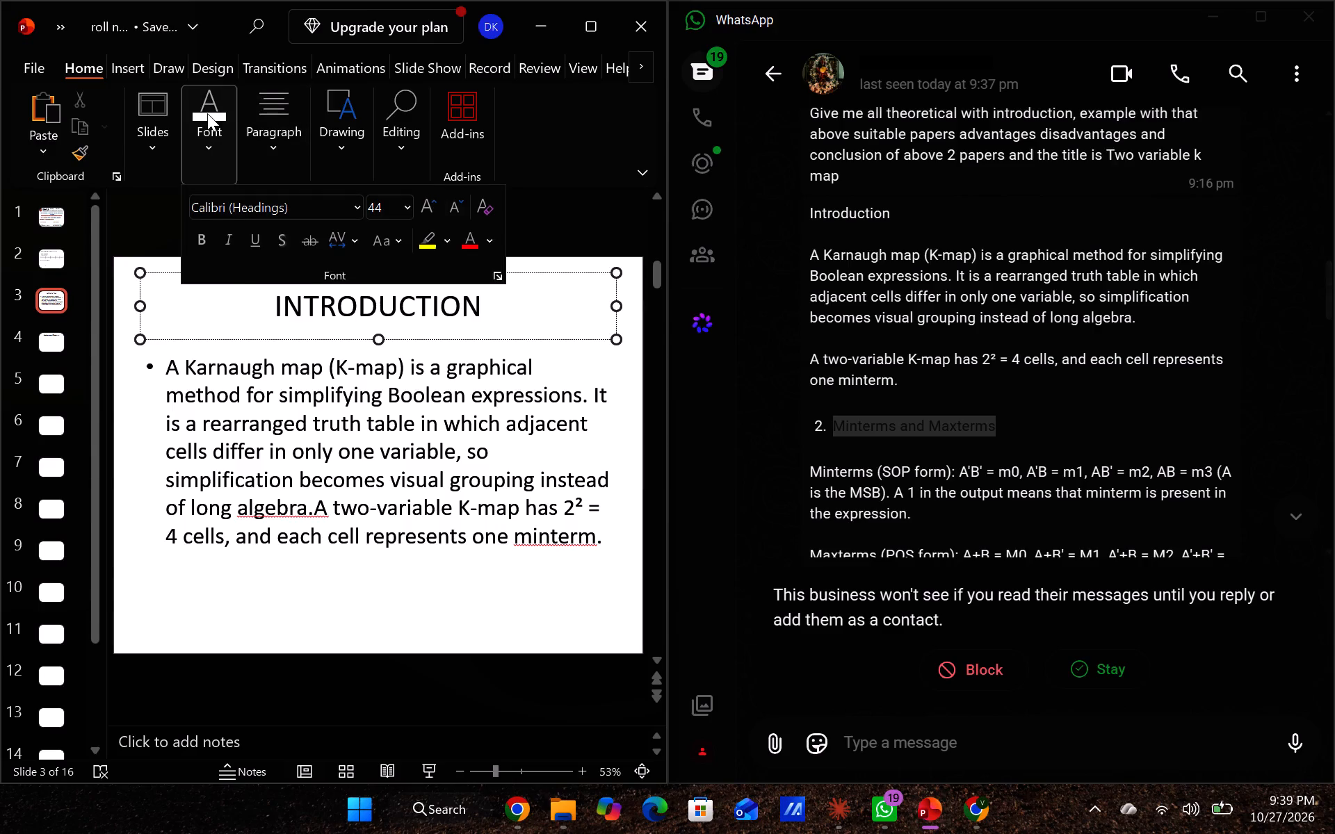
left_click(195, 236)
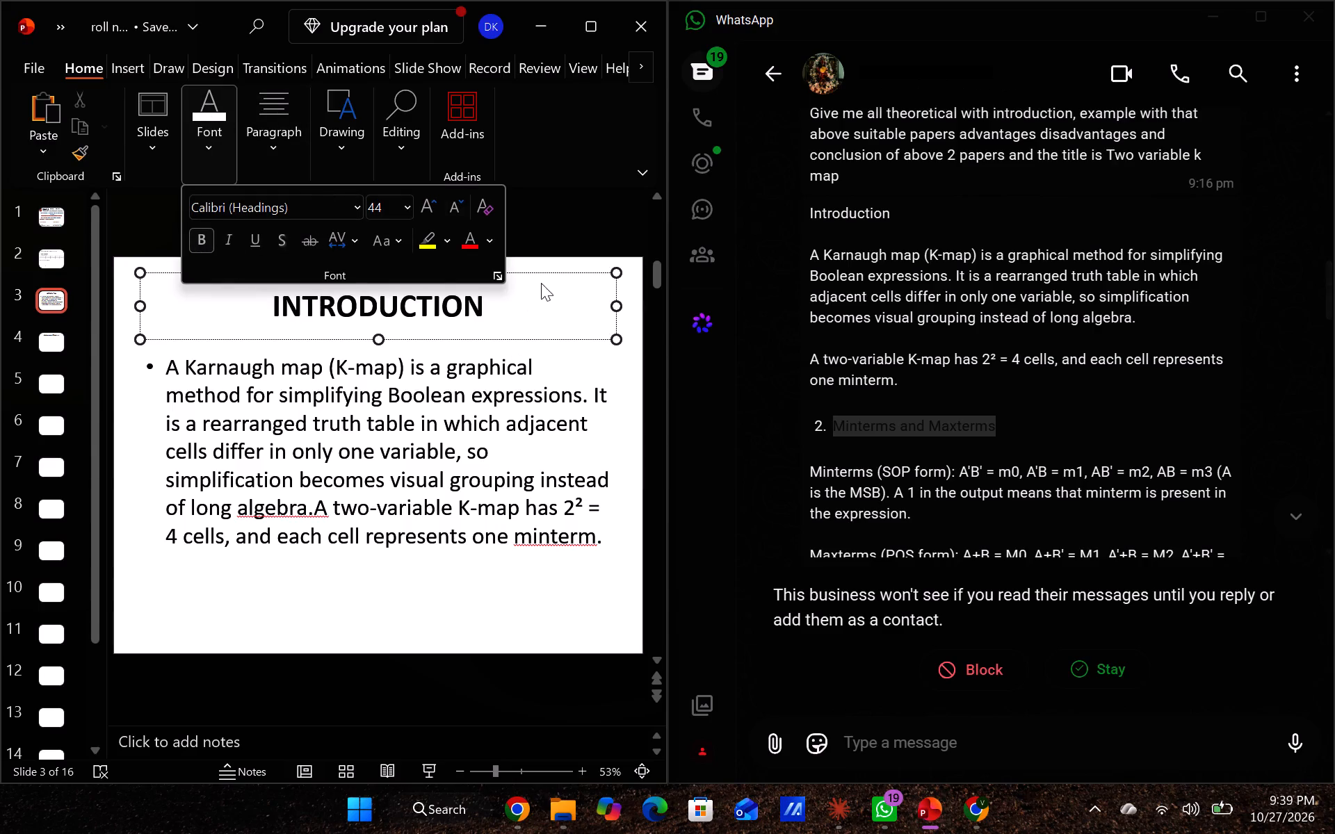
left_click(541, 282)
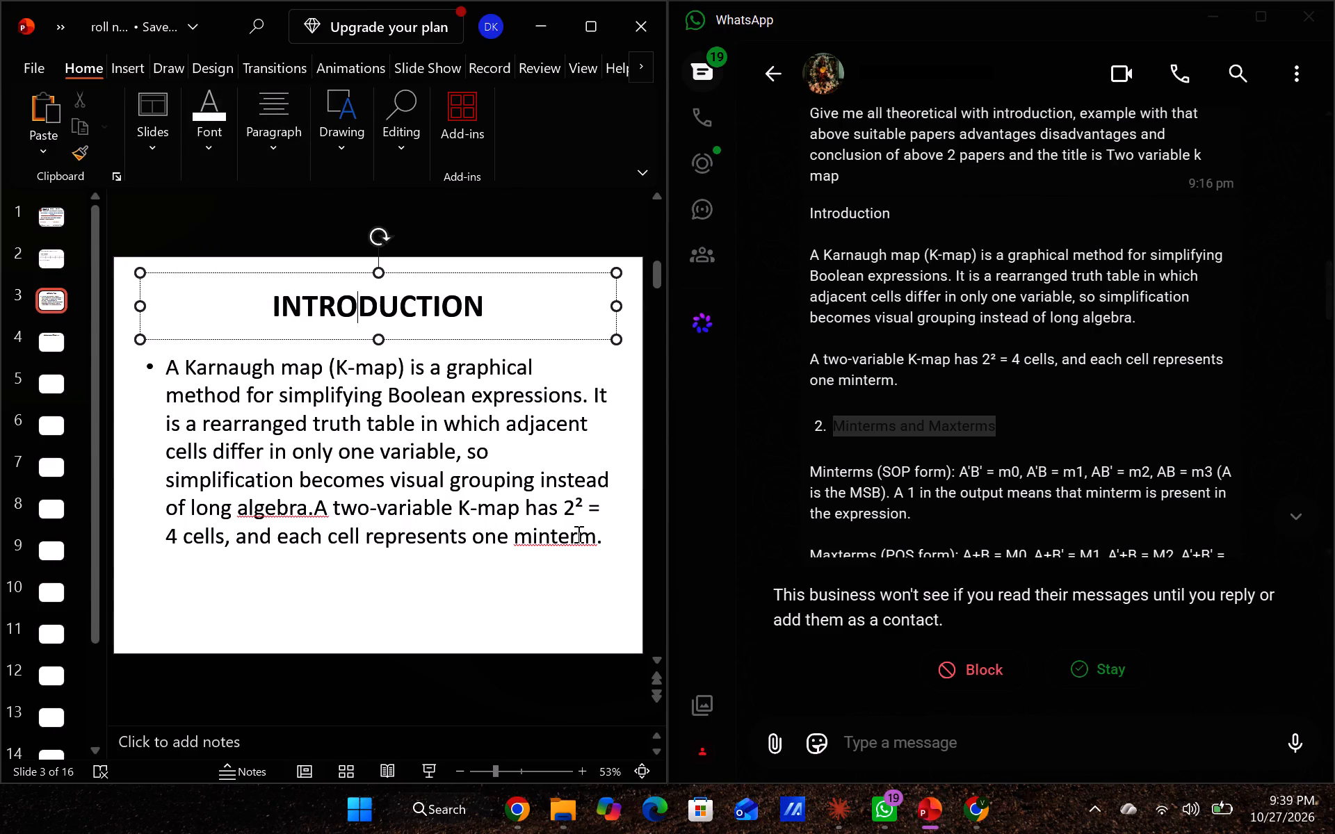
Ready slide 4's body placeholder for text and locate the Minterms and Maxterms explanation in the WhatsApp message.
key("Down")
left_click(54, 347)
left_click(171, 368)
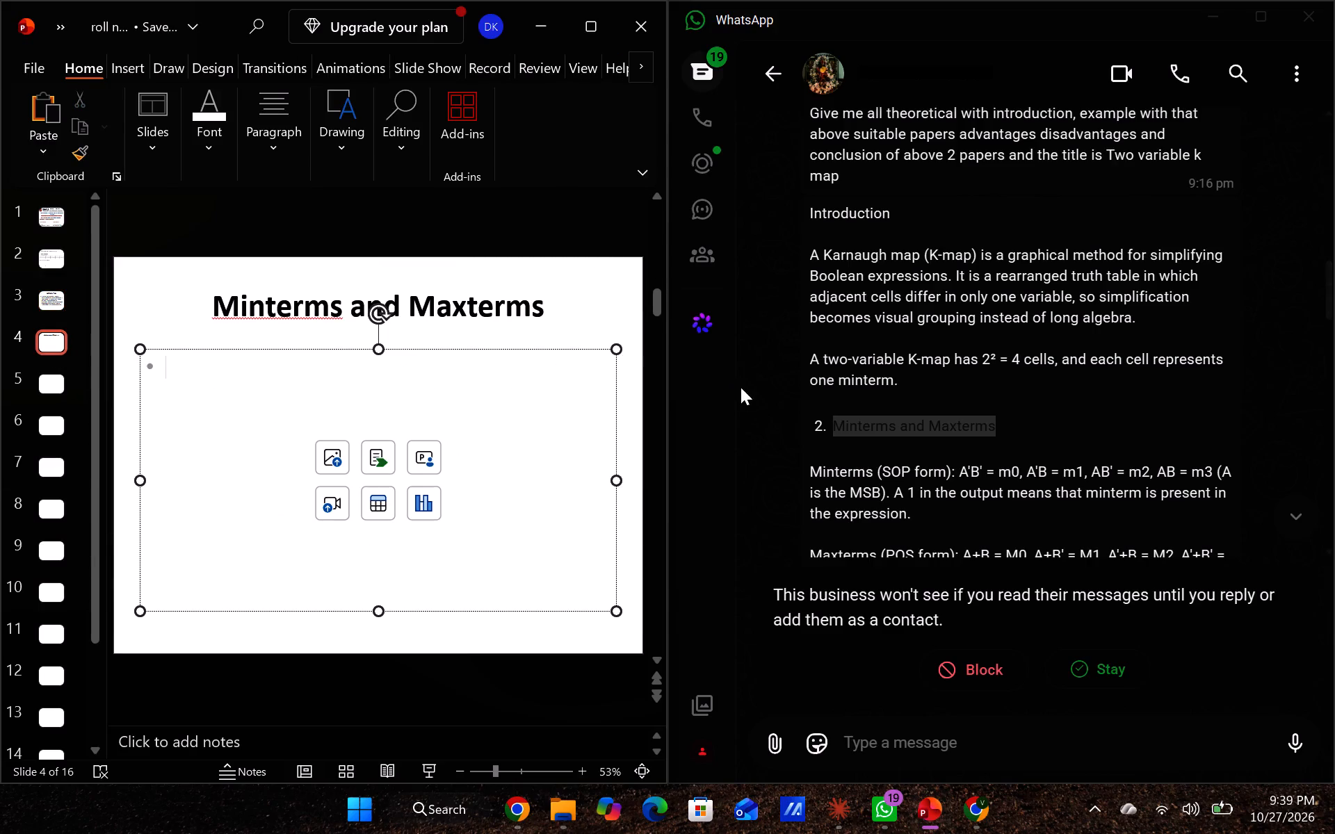
scroll(843, 430, "down", 1)
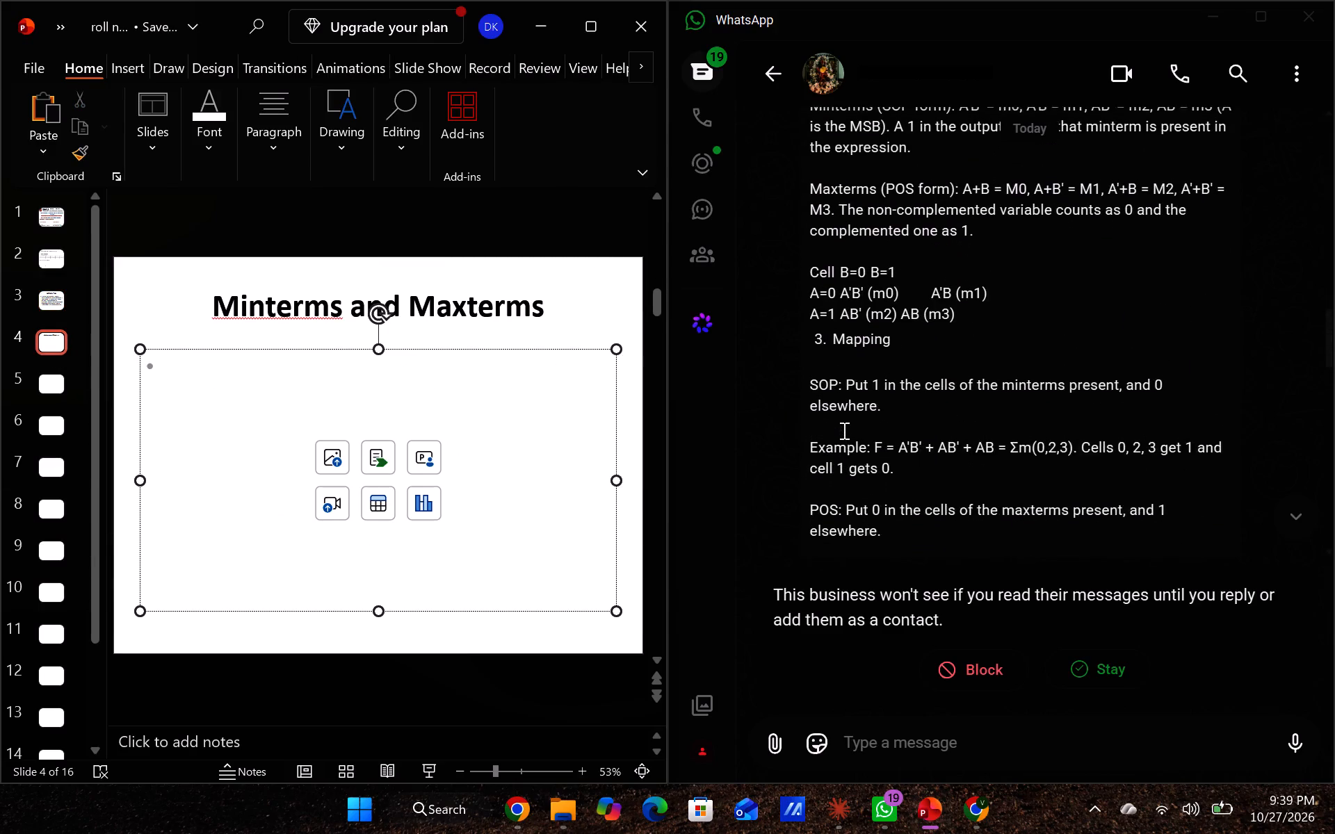
scroll(843, 430, "down", 1)
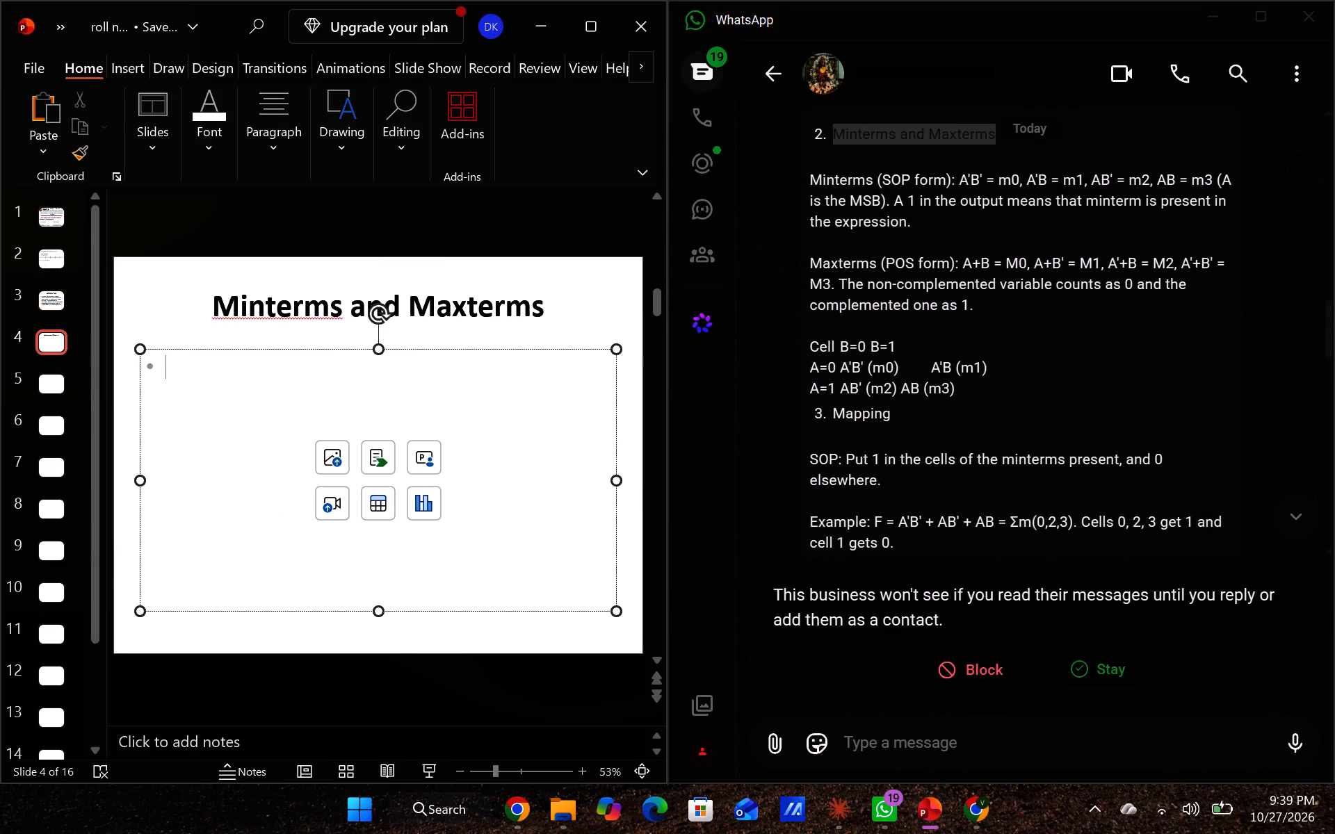
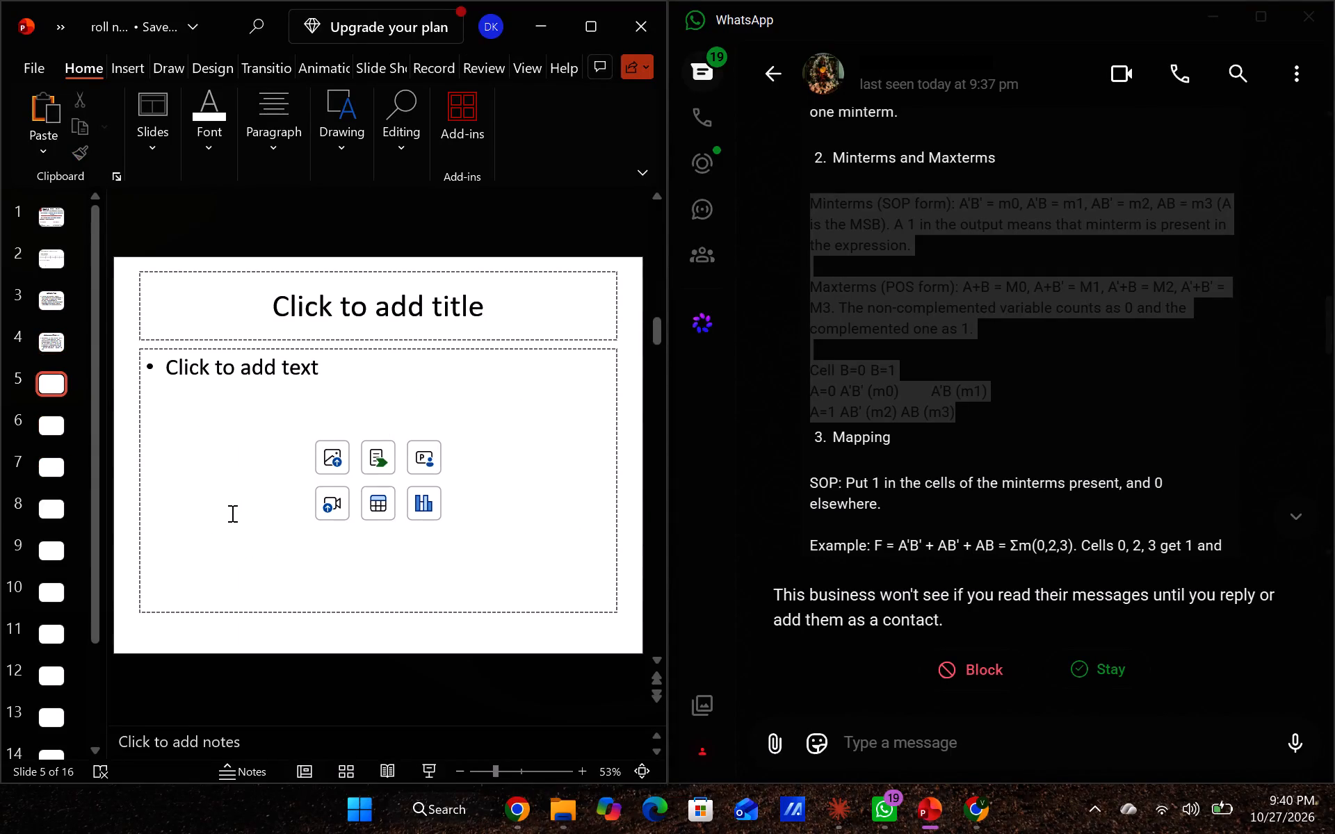
Return to slide 4 to review the pasted Minterms and Maxterms text.
key("Up")
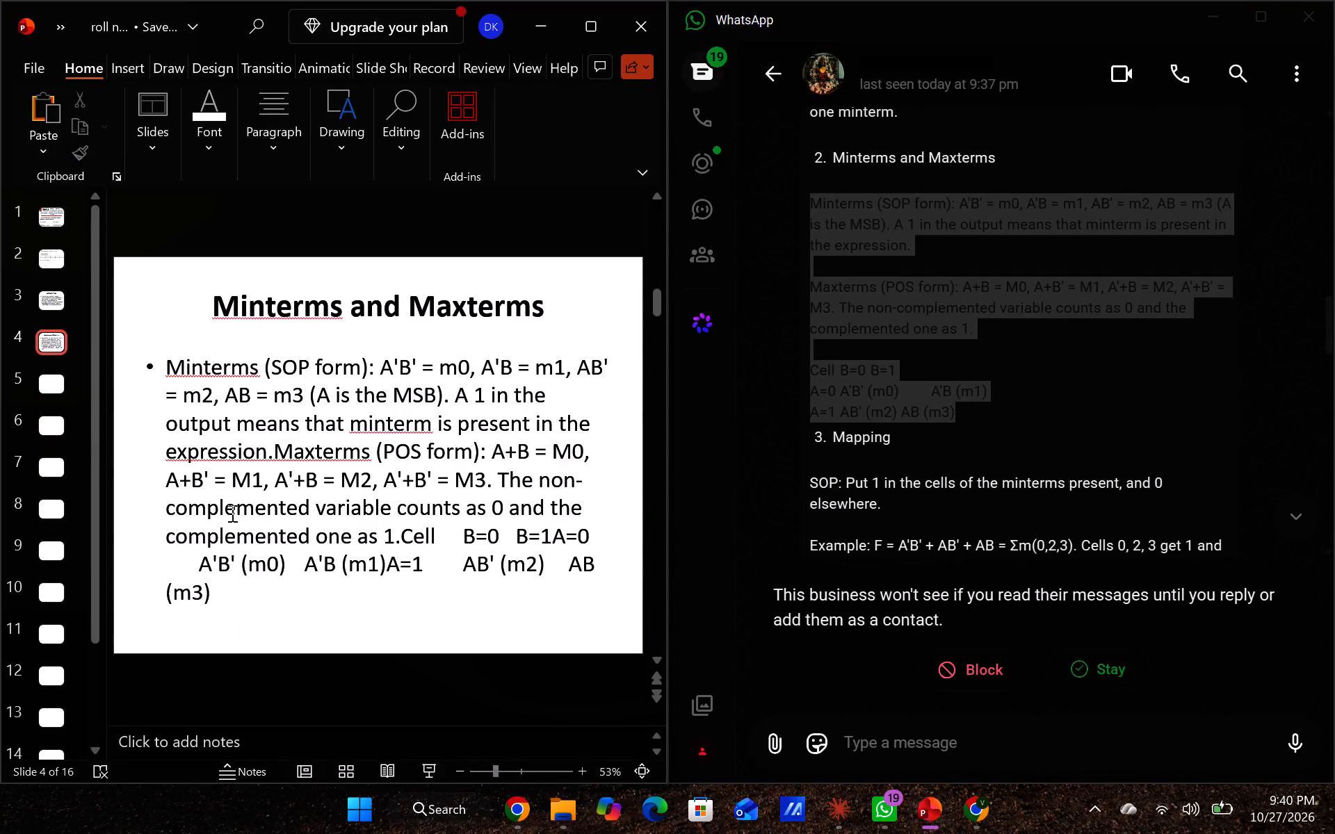
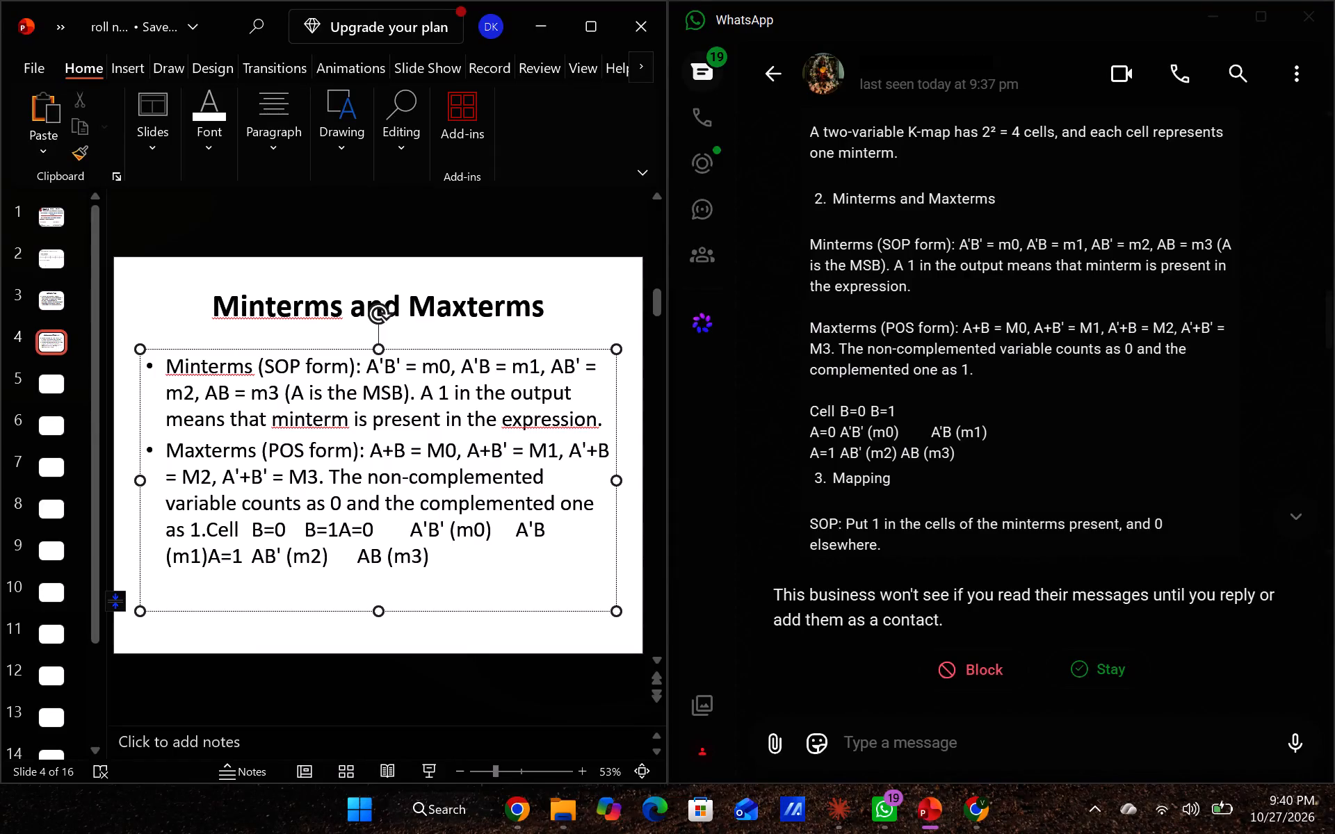
Insert a blank line between the Minterms and Maxterms bullets on slide 4.
key("Return")
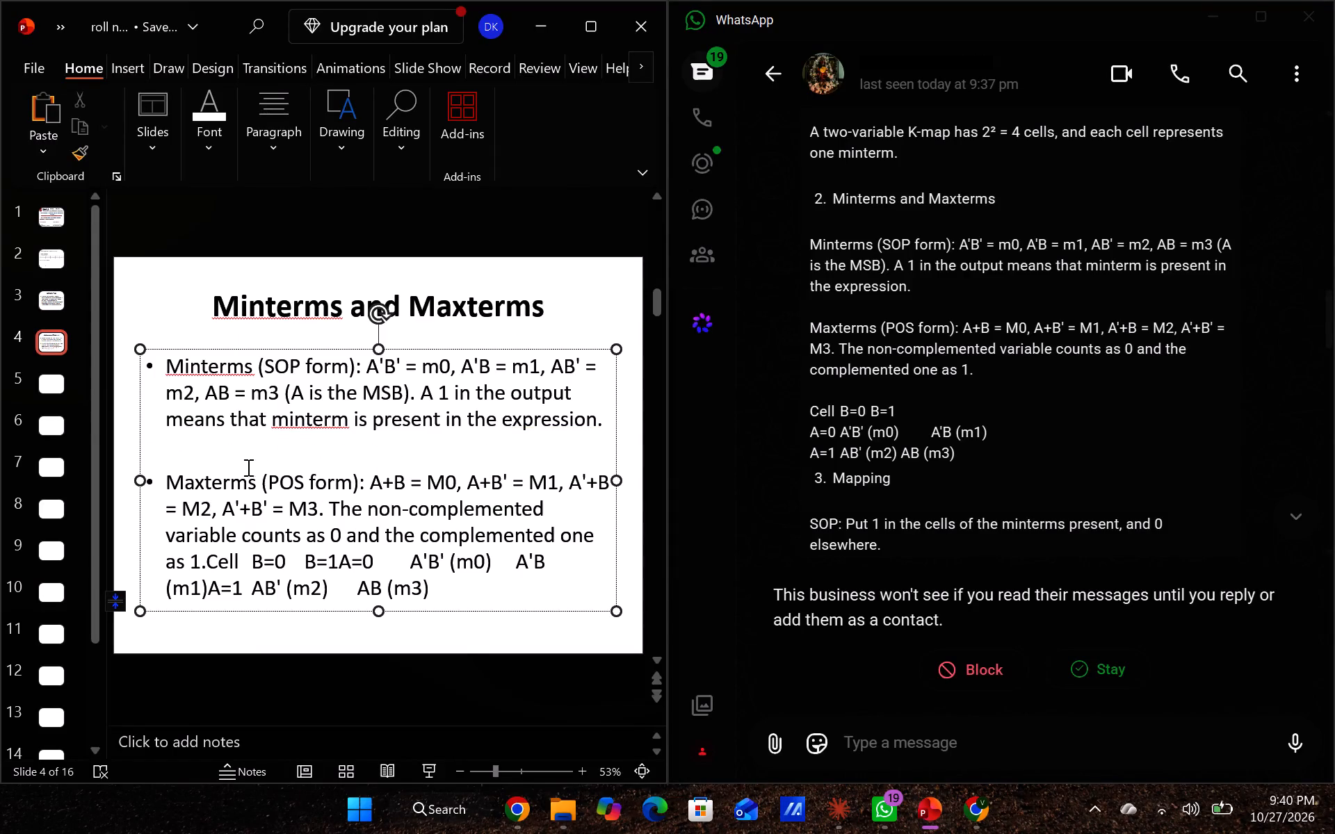
Maximize the presentation window with slide 4 in view.
scroll(225, 467, "up", 1)
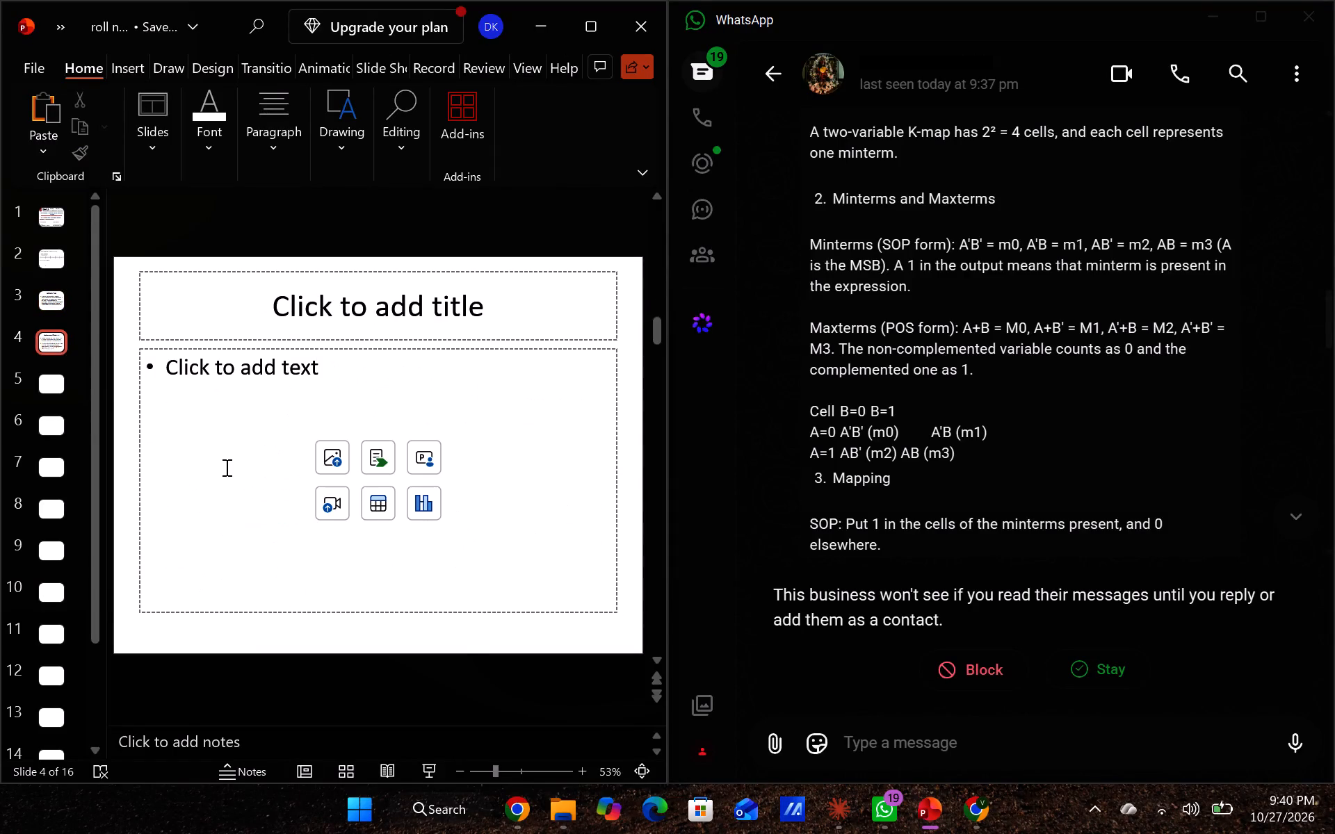
key("Up")
key("Down")
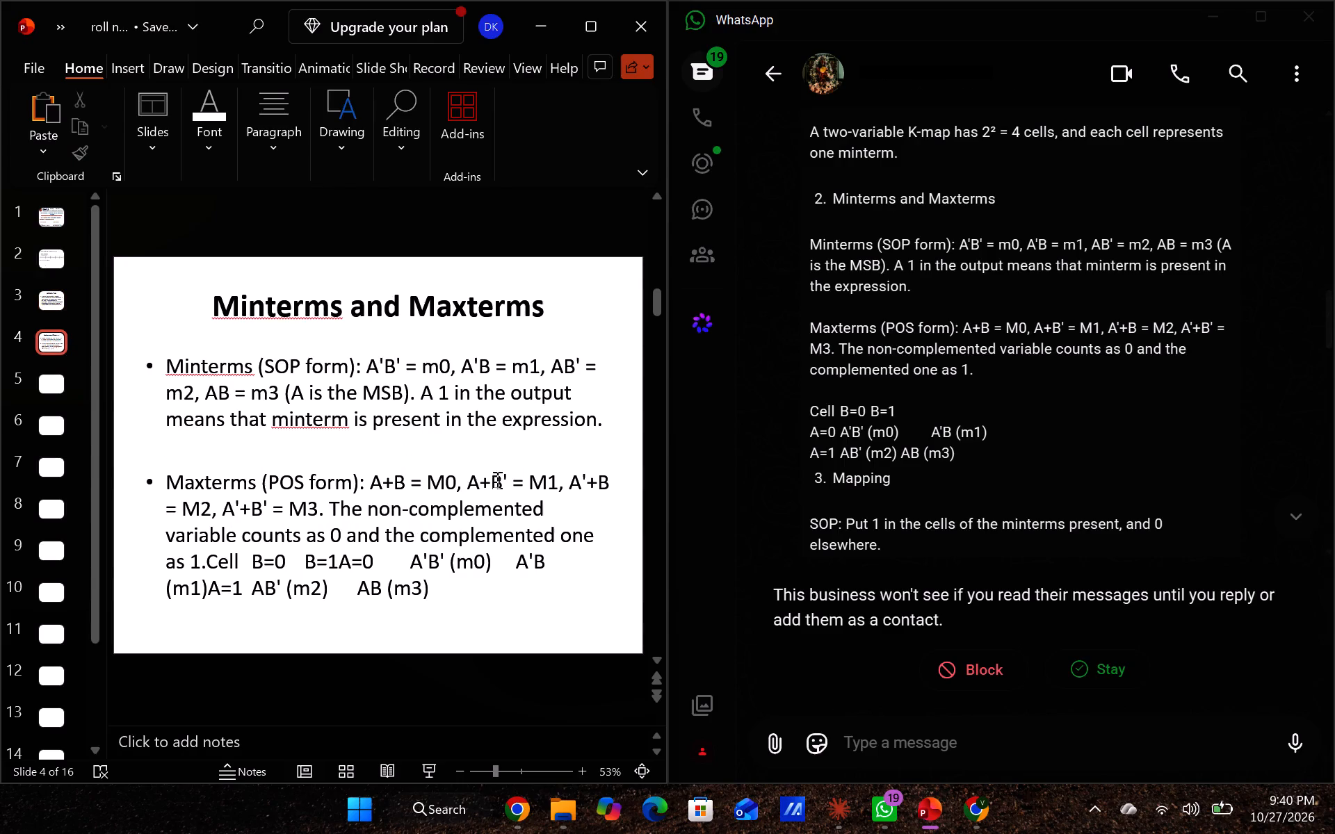
left_click(592, 32)
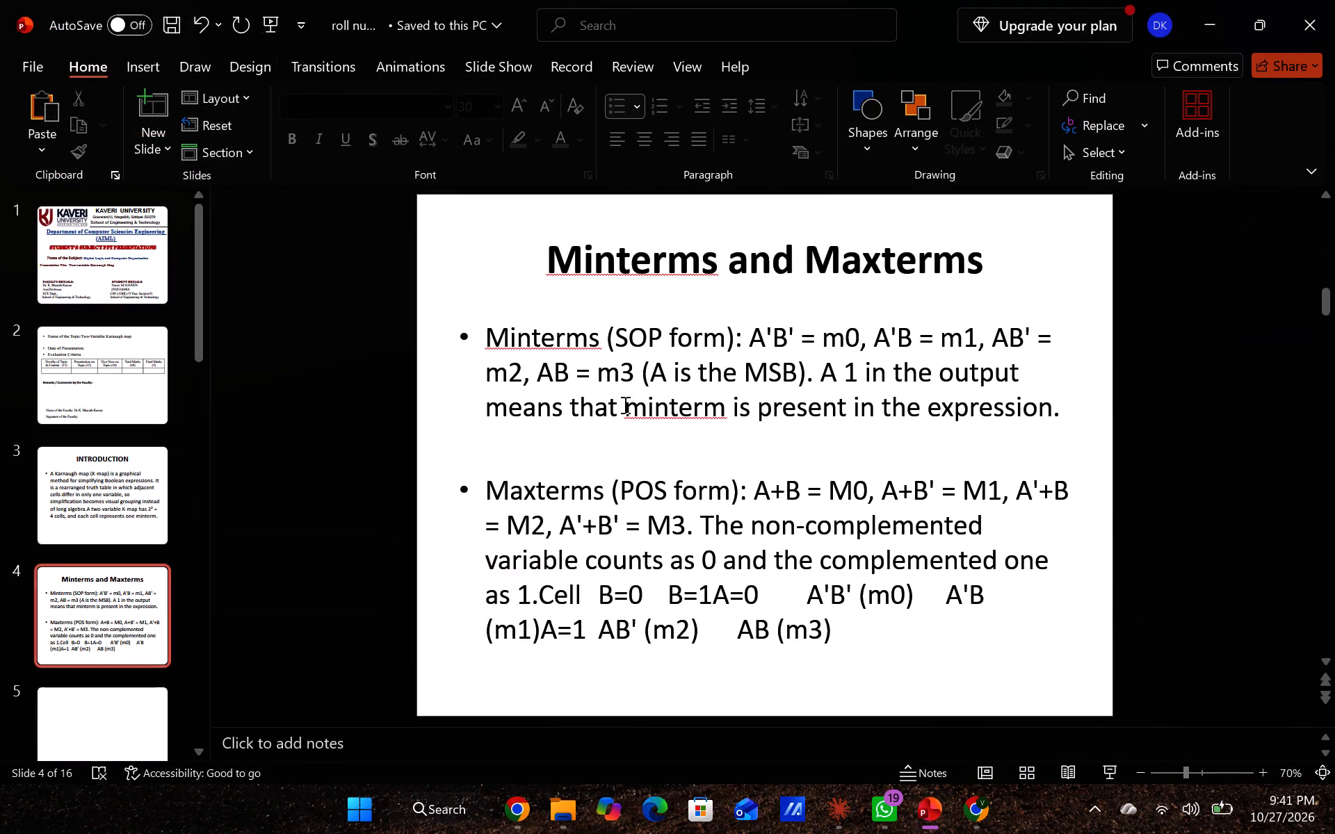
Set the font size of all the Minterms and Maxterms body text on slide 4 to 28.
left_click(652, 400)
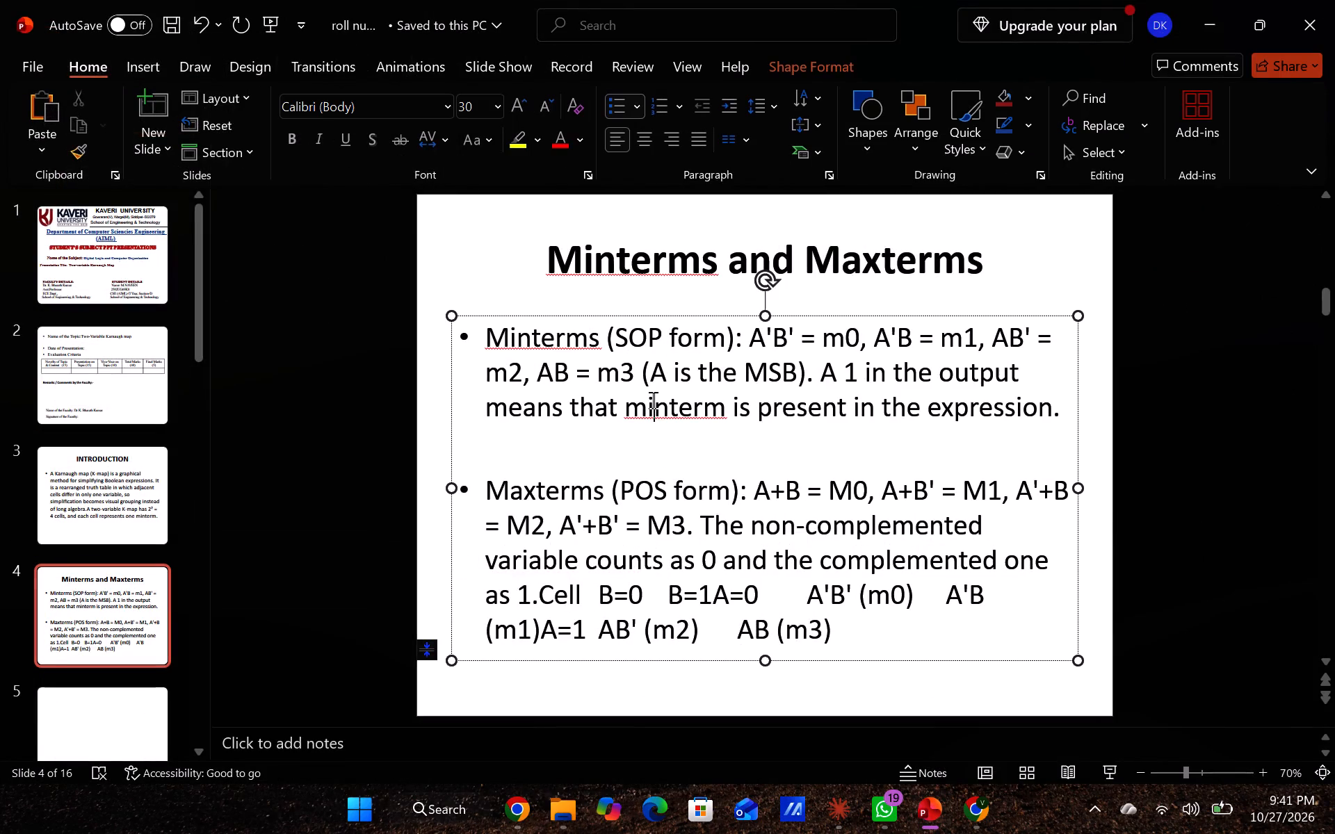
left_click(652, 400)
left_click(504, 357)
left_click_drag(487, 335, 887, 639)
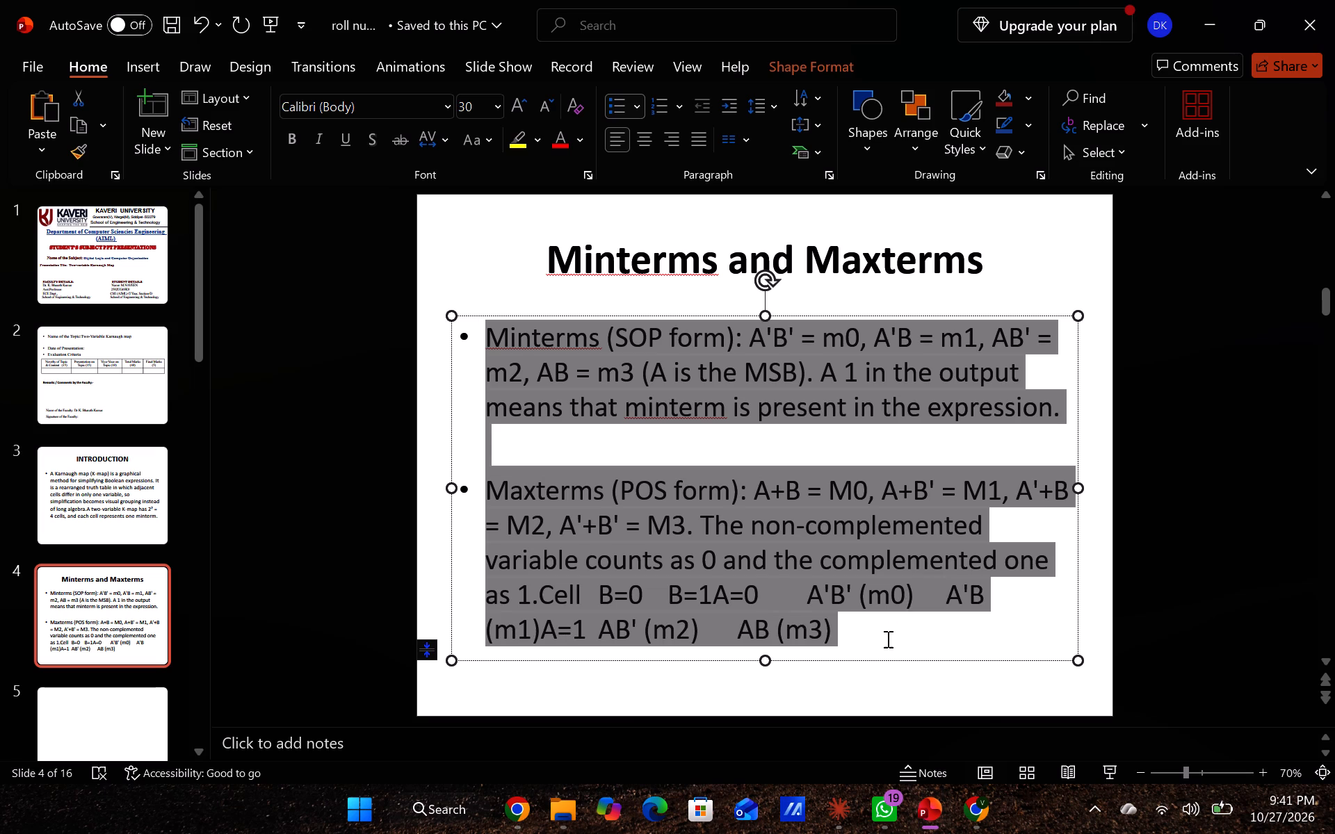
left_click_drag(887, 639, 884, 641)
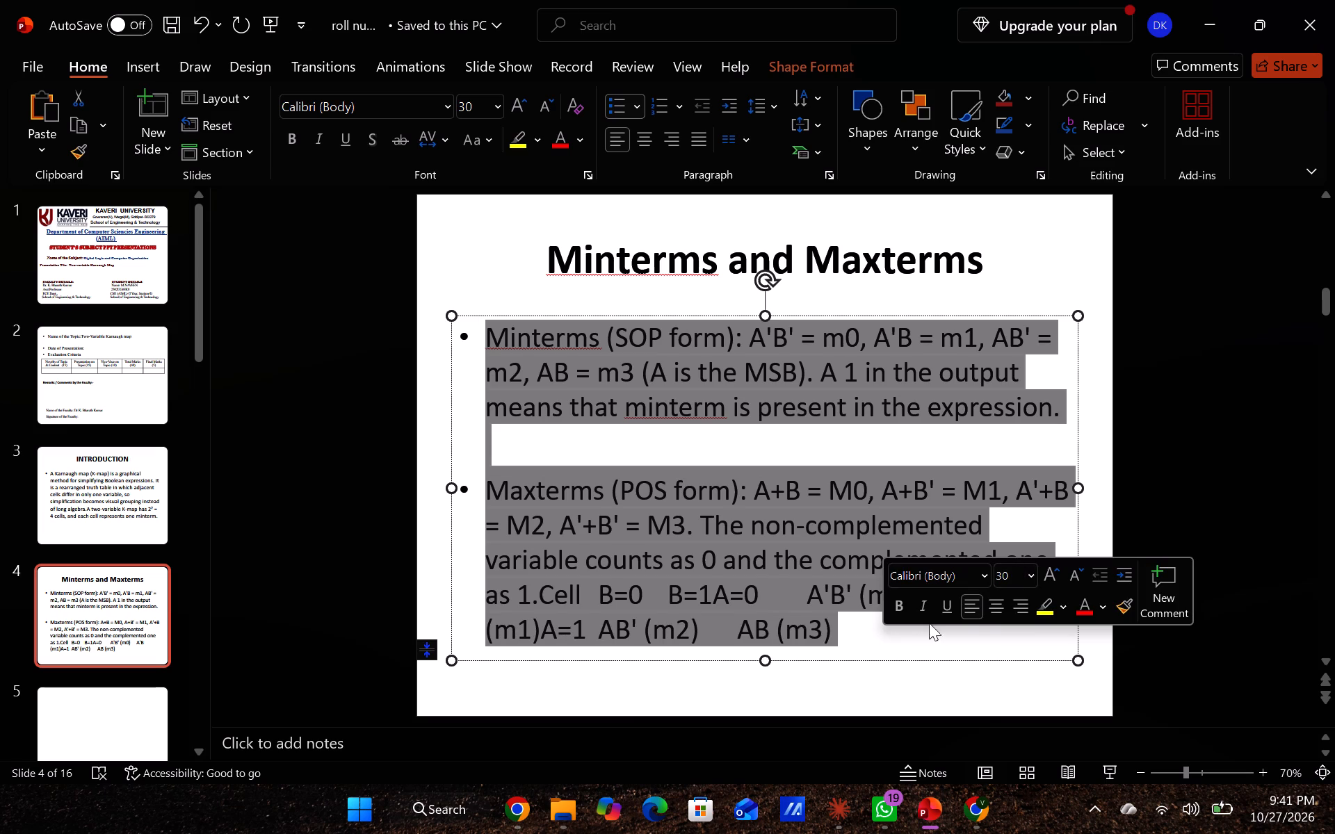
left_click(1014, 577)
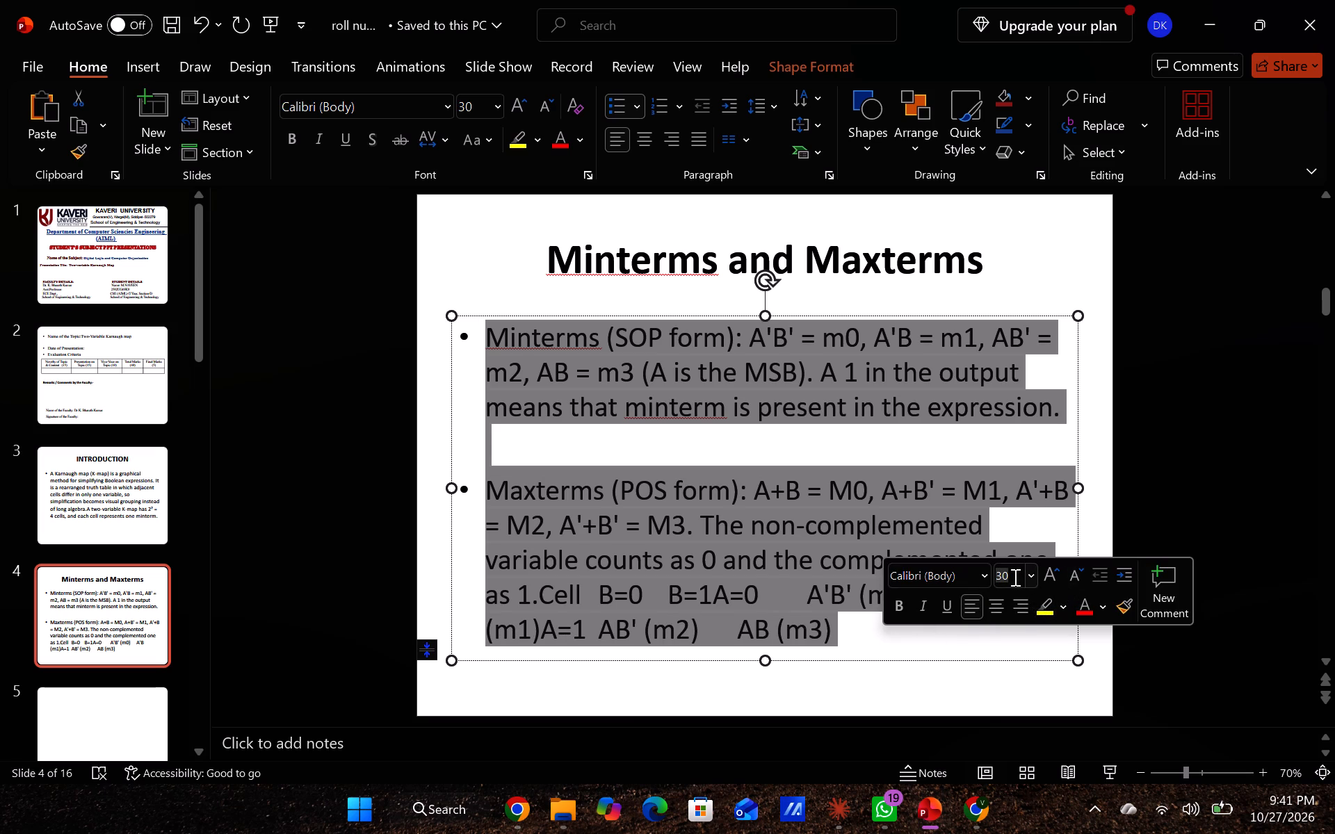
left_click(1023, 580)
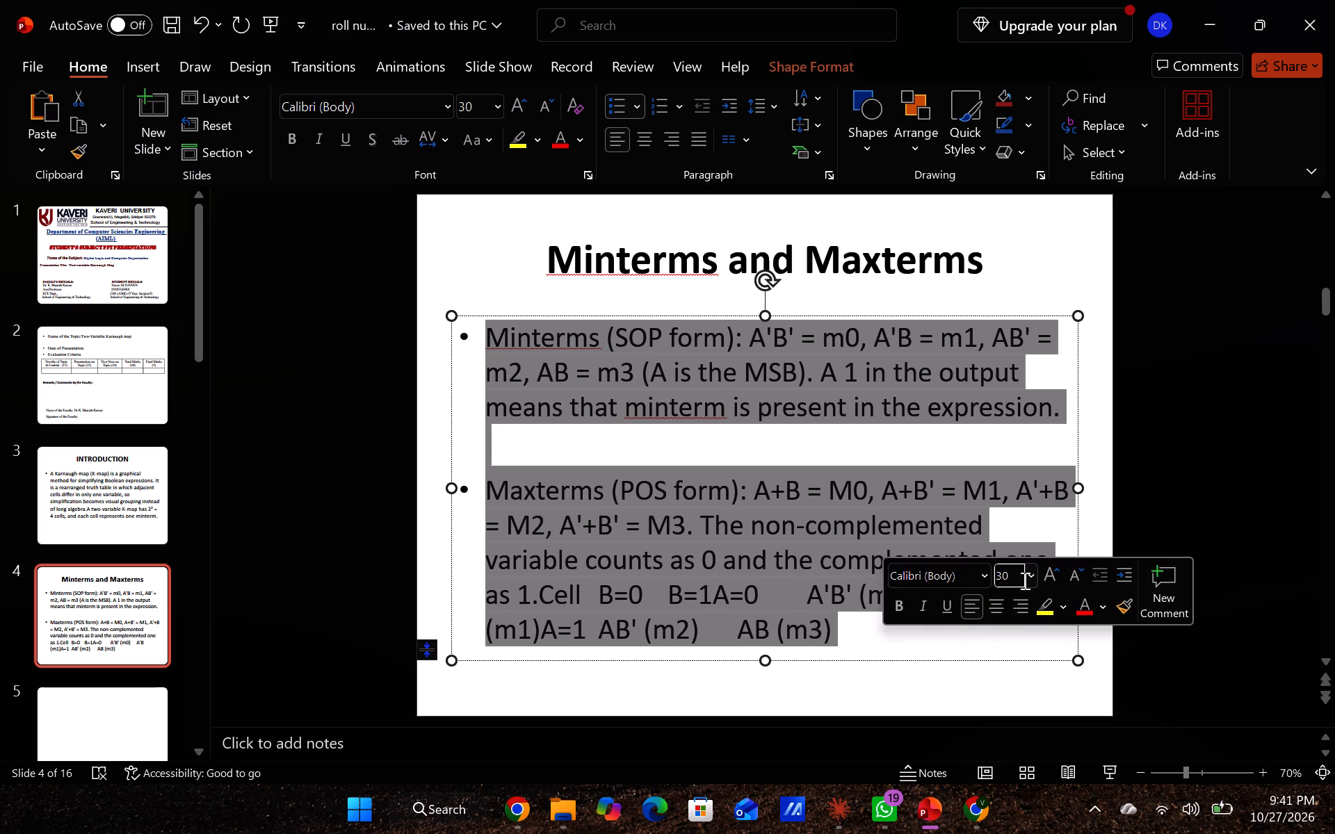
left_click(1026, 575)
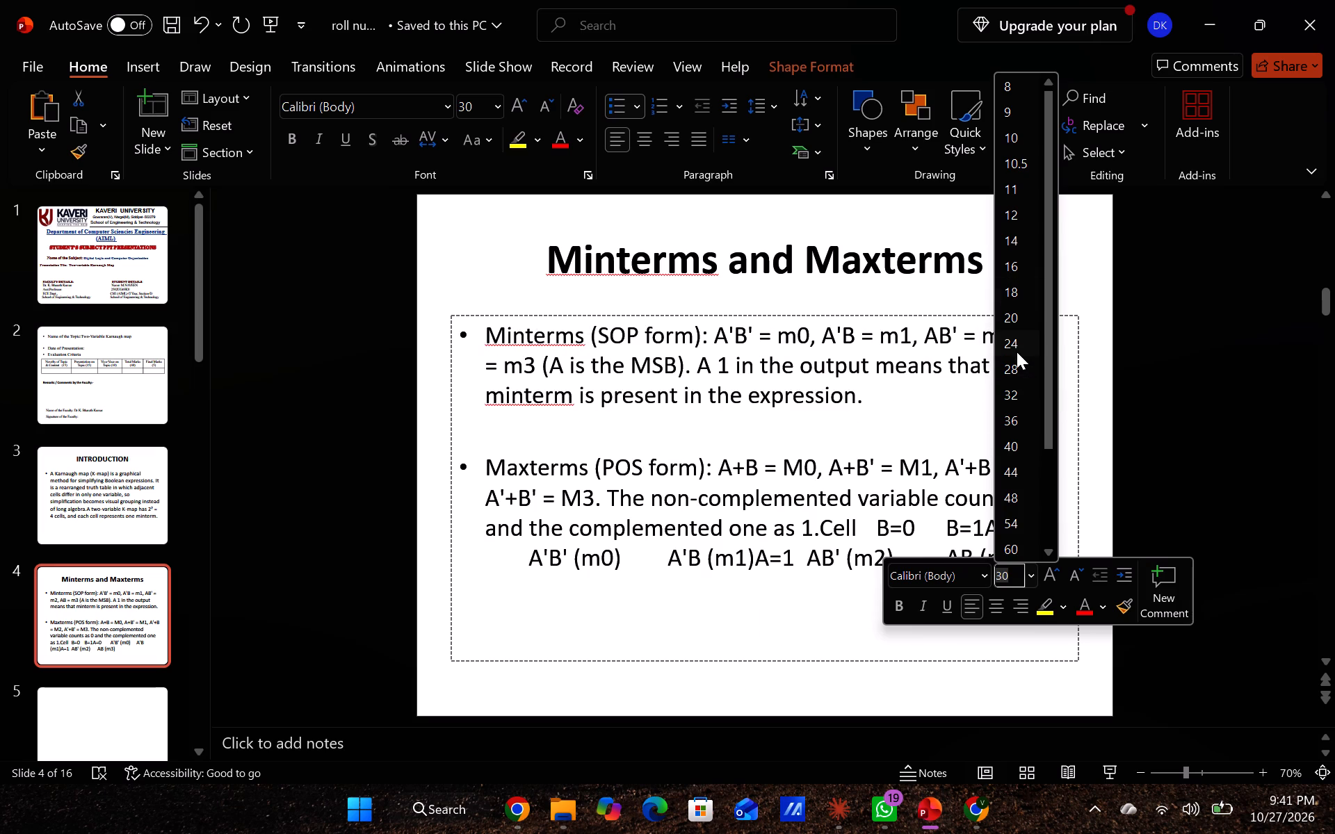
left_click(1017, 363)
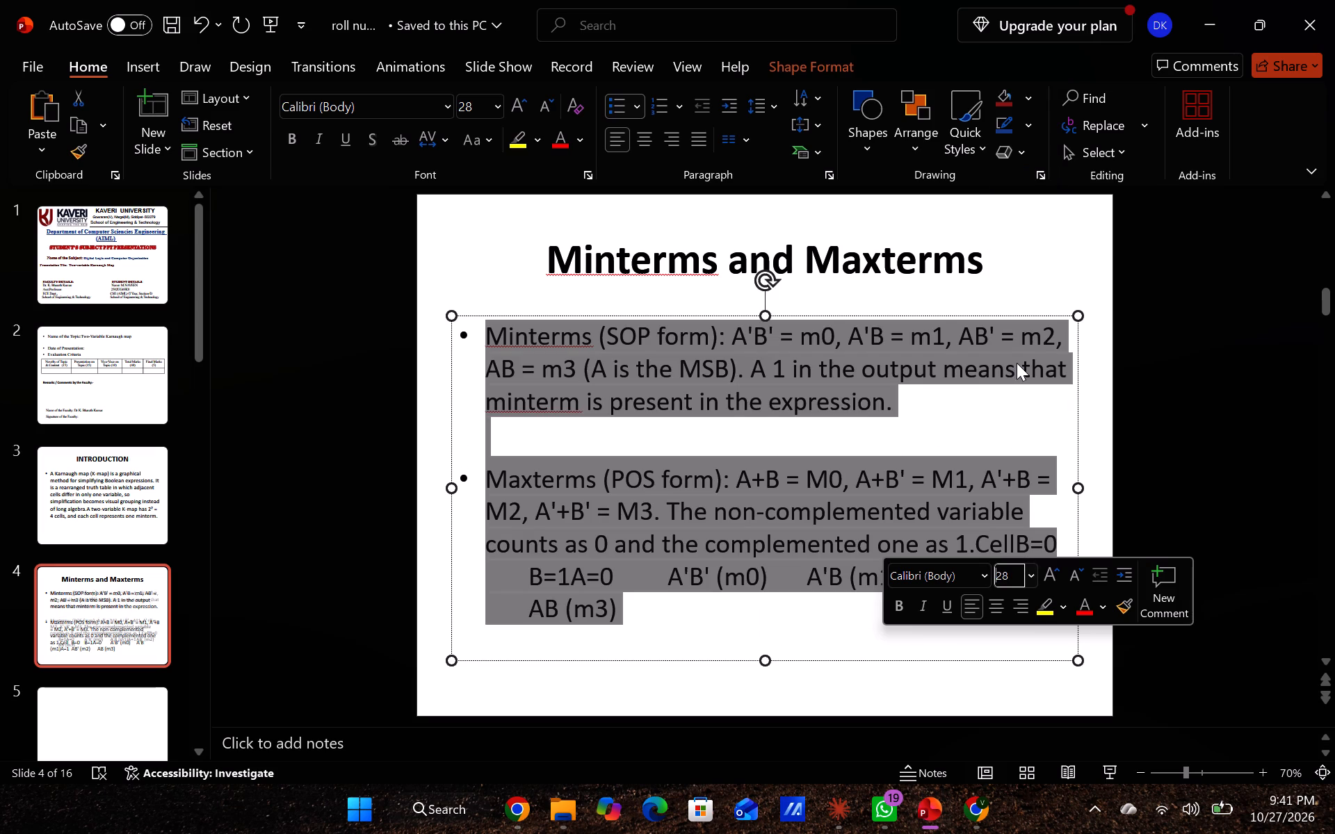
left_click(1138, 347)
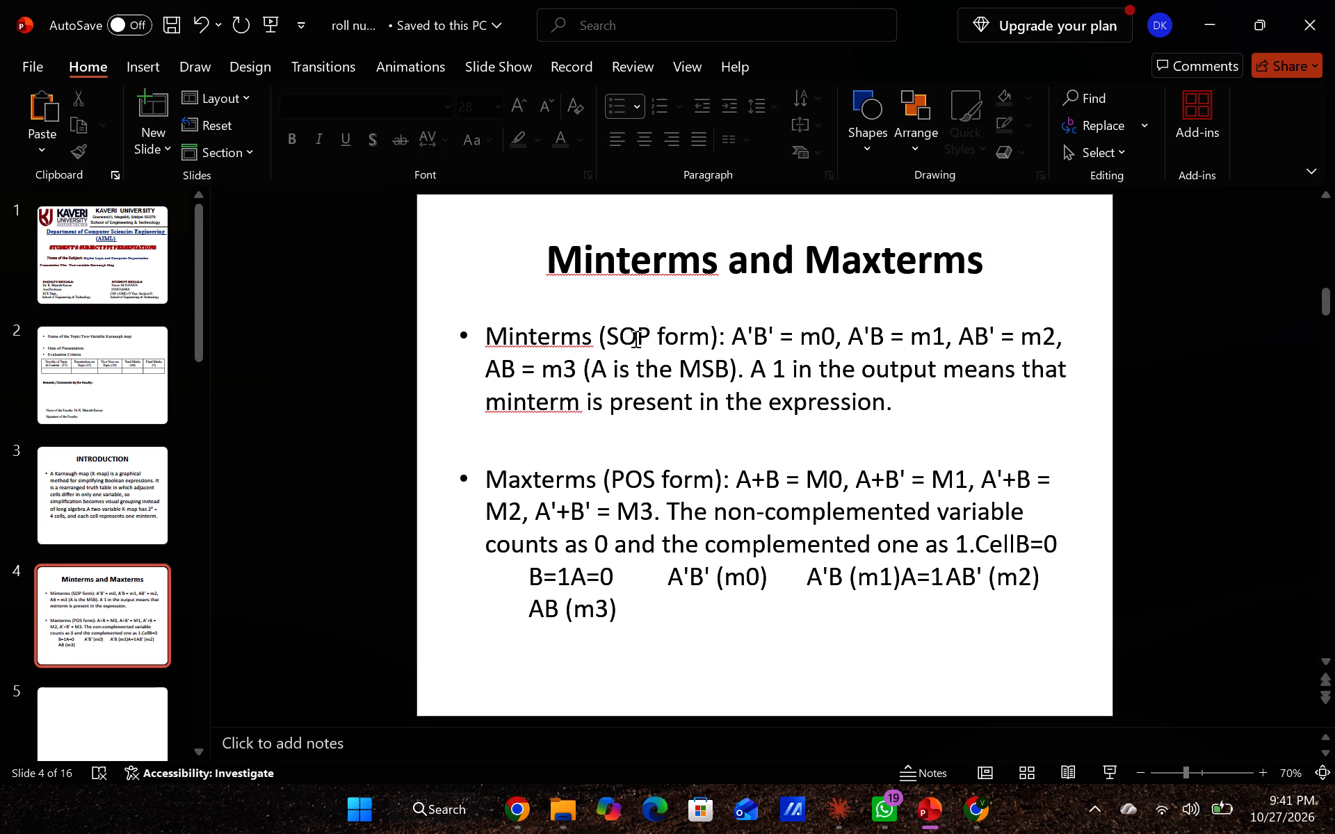
Set the font size of all the body text on the Minterms and Maxterms slide to 24.
left_click_drag(481, 327, 683, 666)
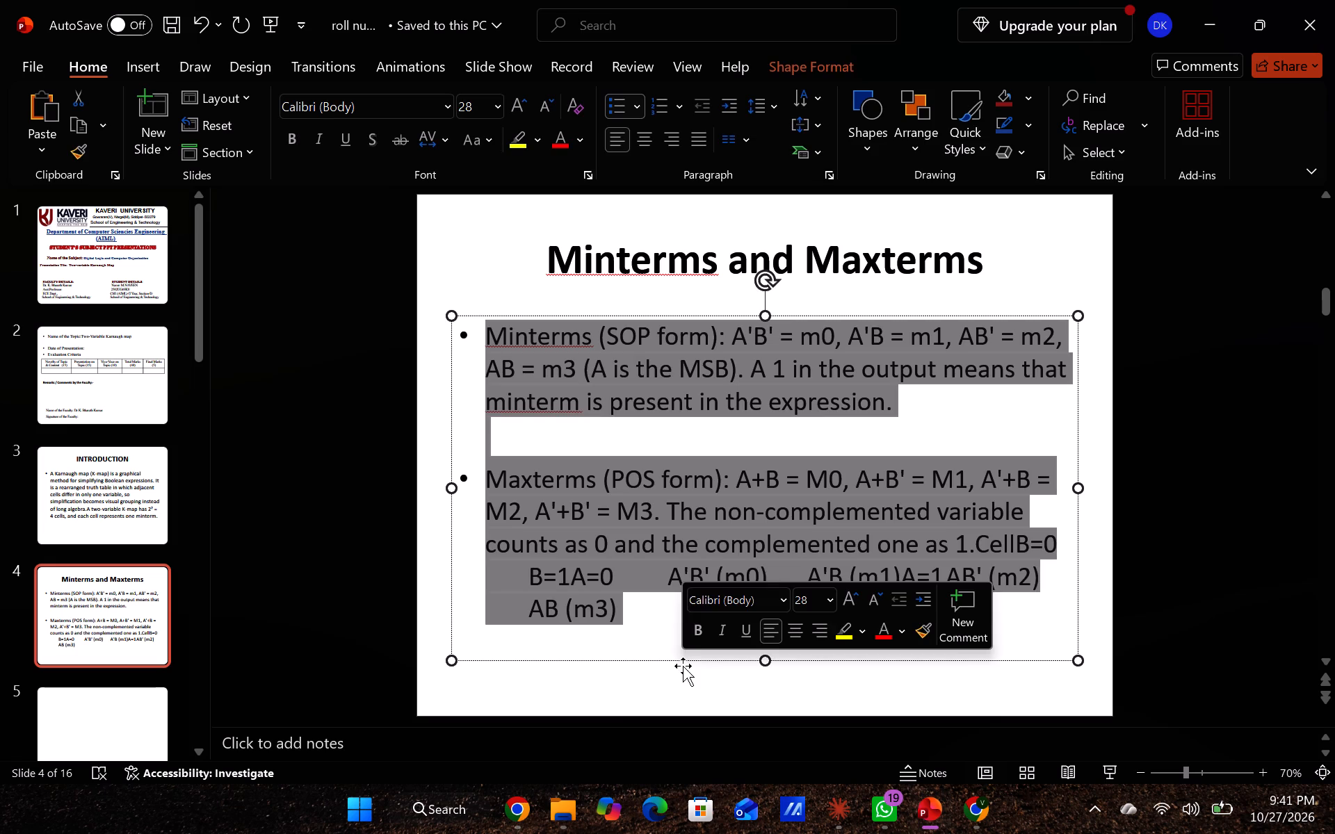
left_click(829, 595)
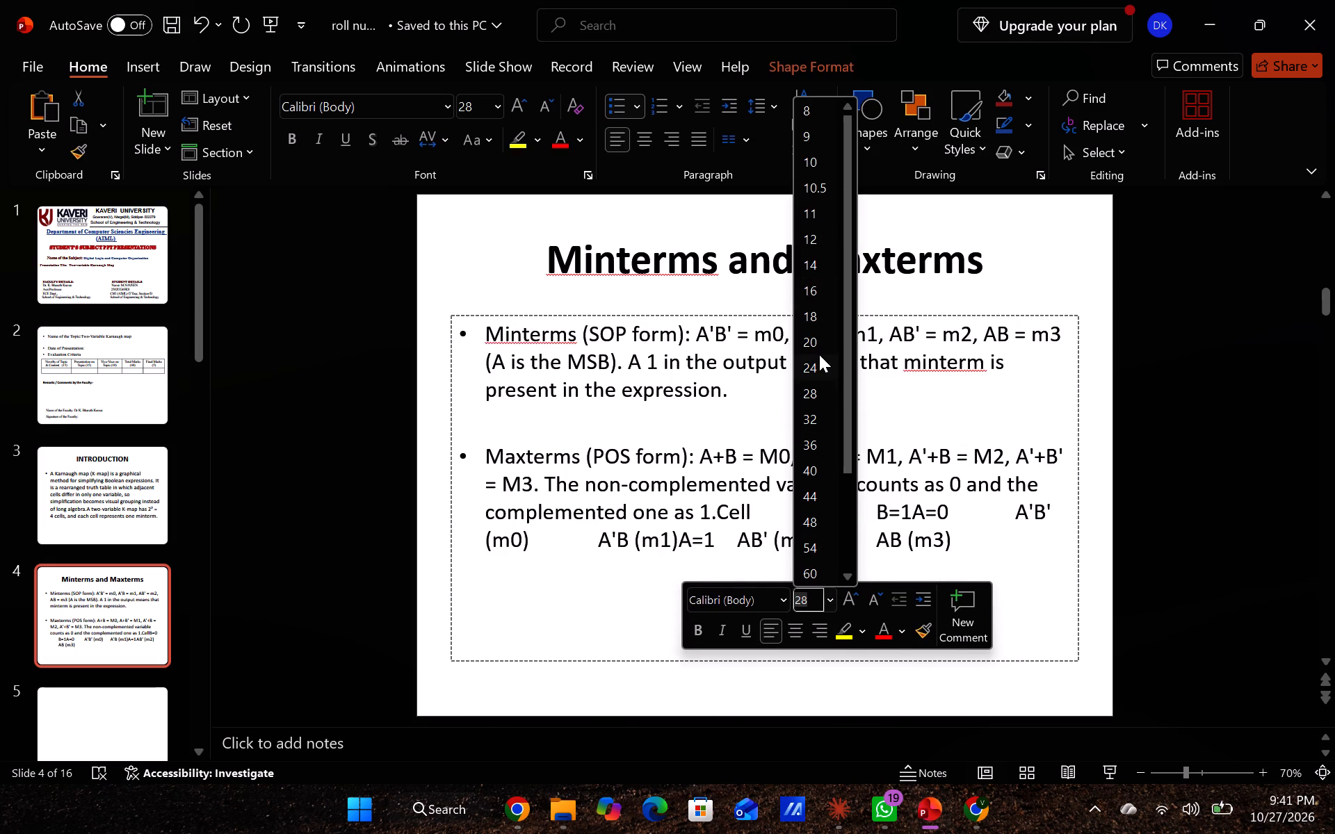
left_click(819, 354)
left_click(868, 367)
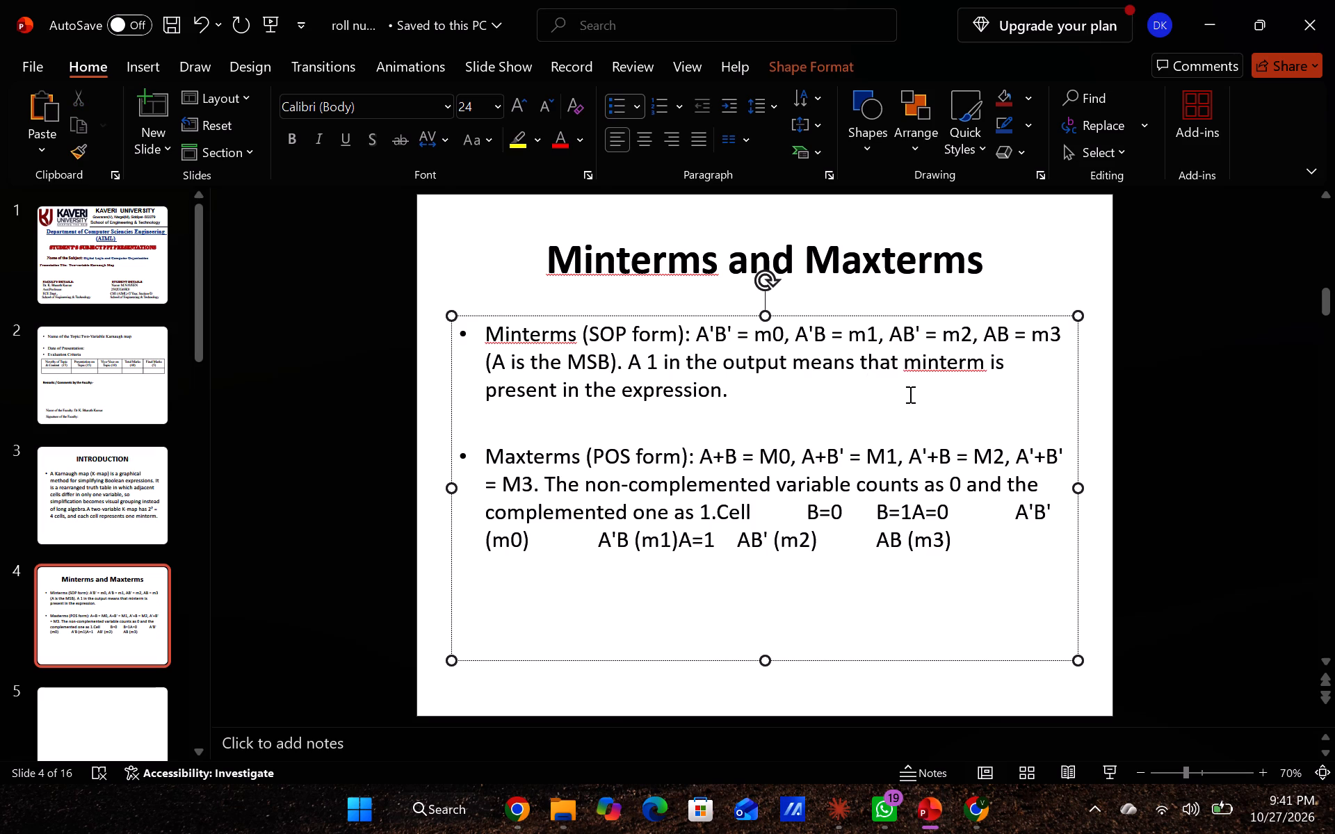
left_click(908, 393)
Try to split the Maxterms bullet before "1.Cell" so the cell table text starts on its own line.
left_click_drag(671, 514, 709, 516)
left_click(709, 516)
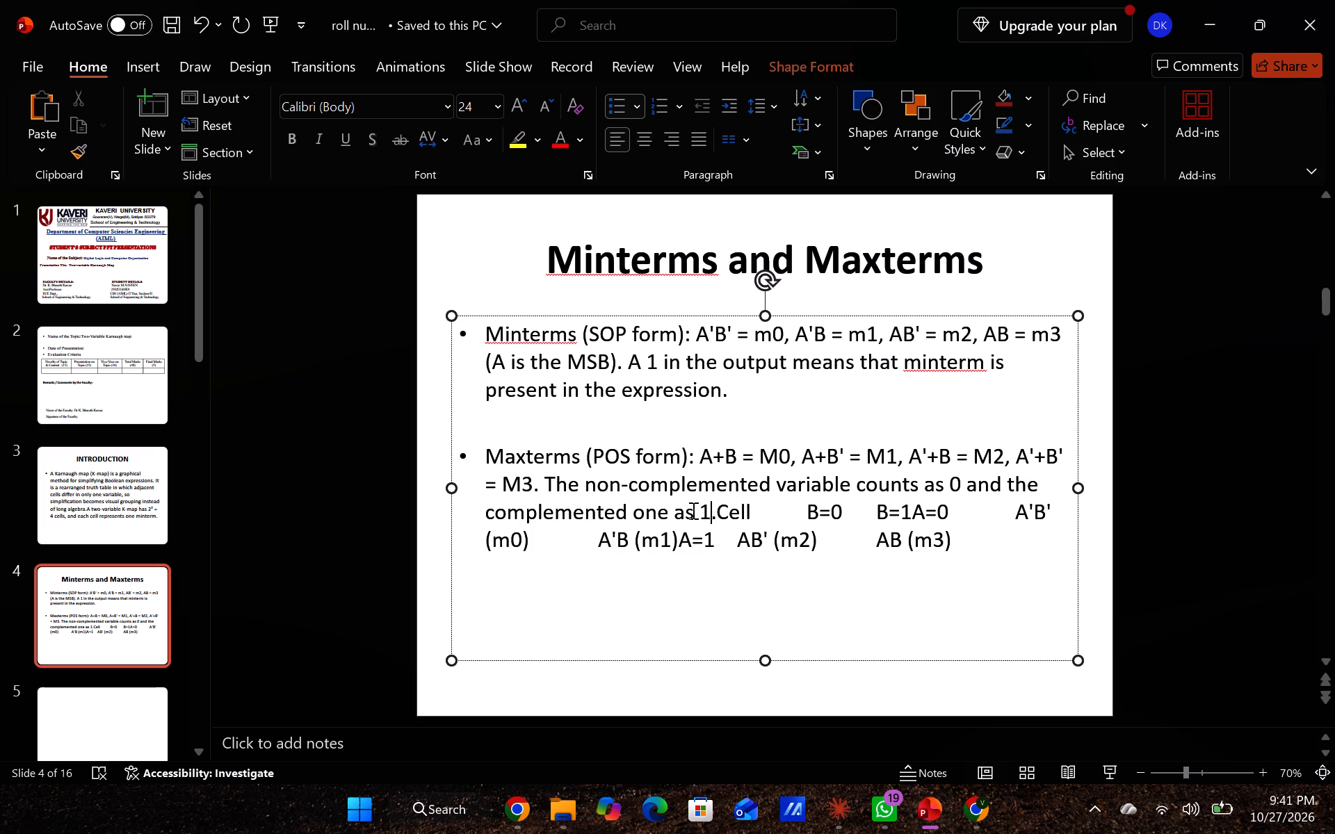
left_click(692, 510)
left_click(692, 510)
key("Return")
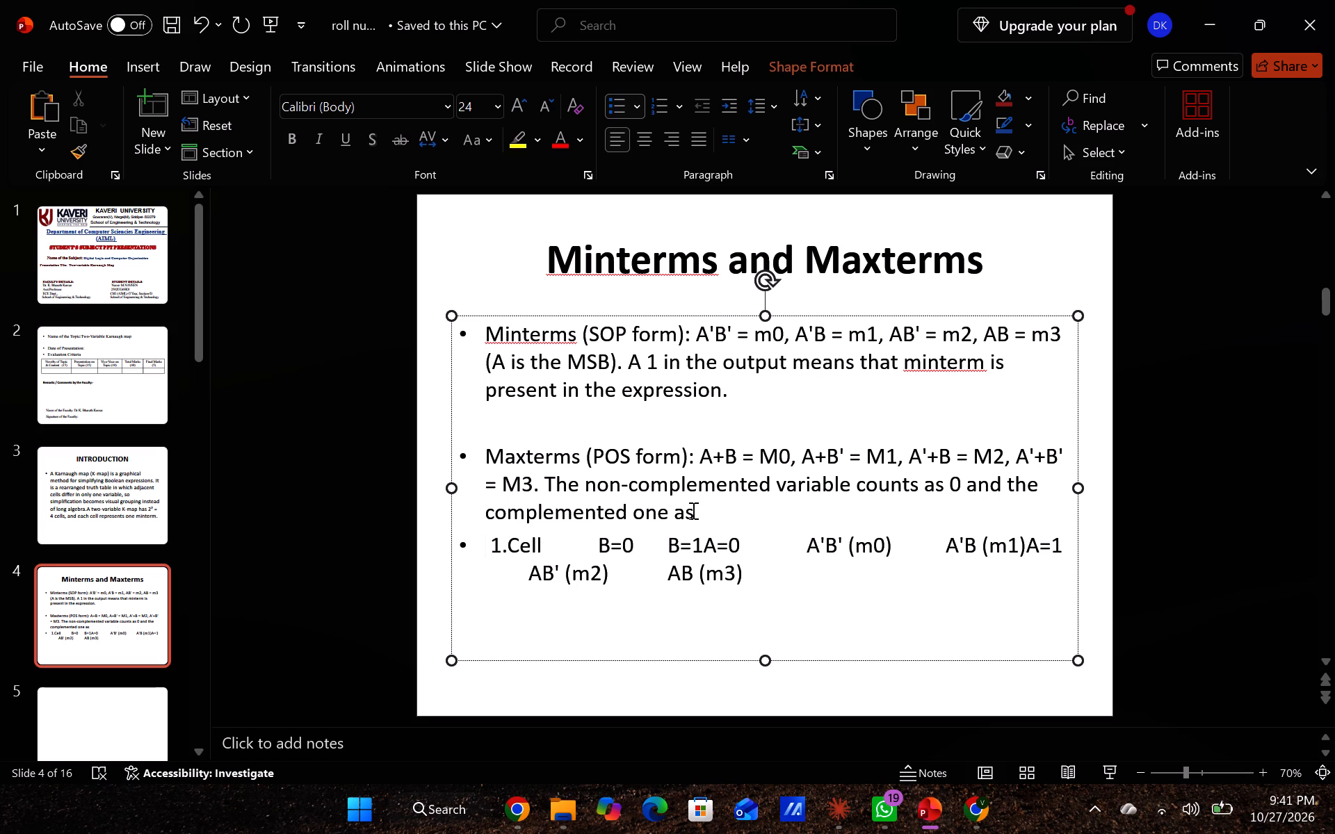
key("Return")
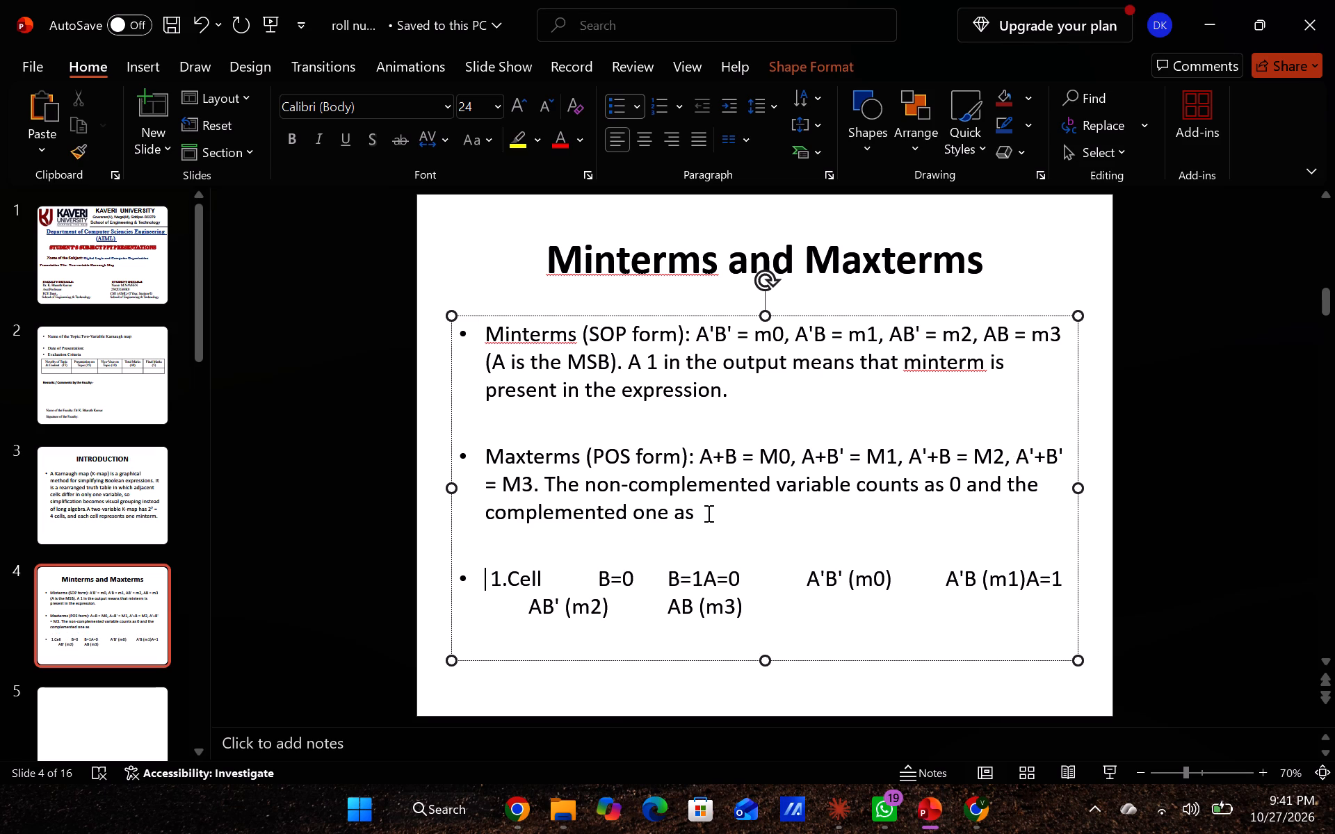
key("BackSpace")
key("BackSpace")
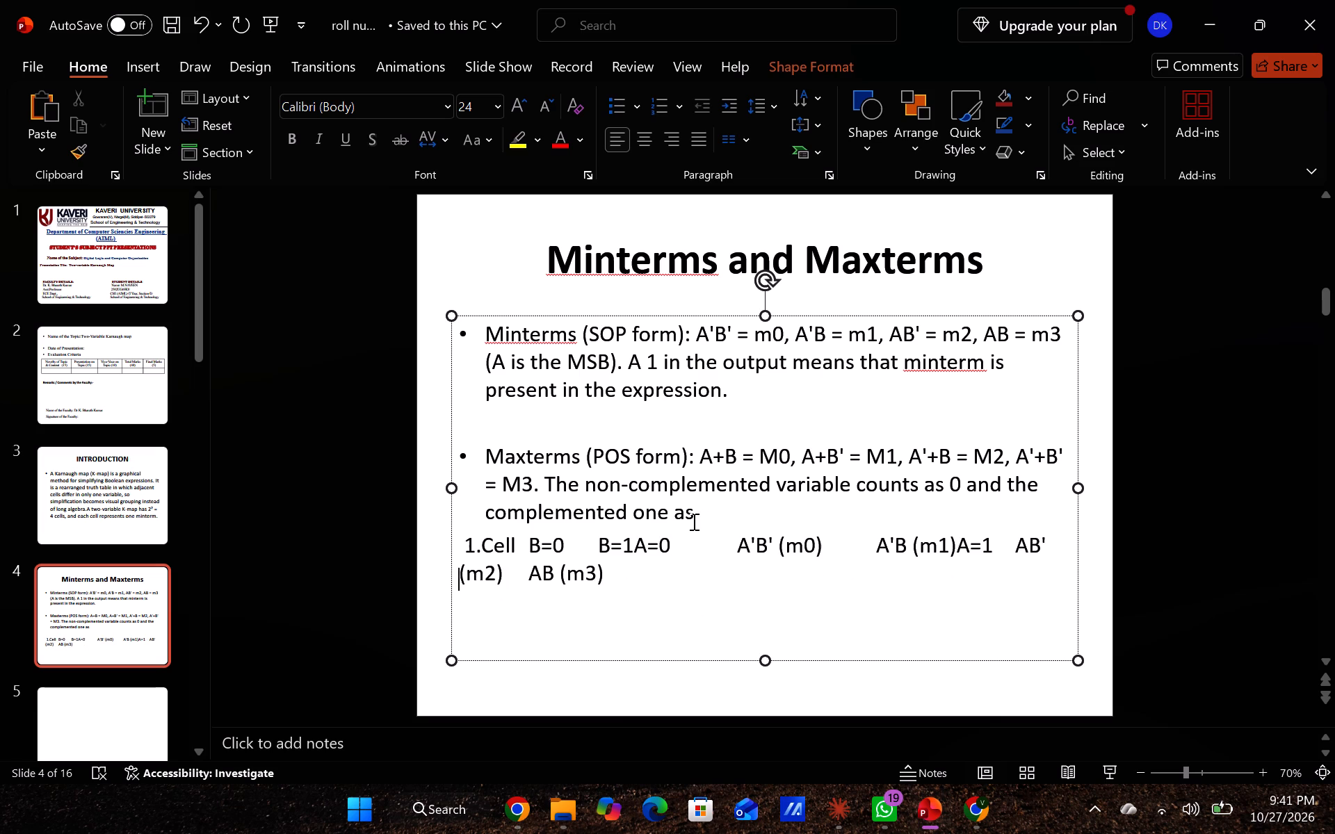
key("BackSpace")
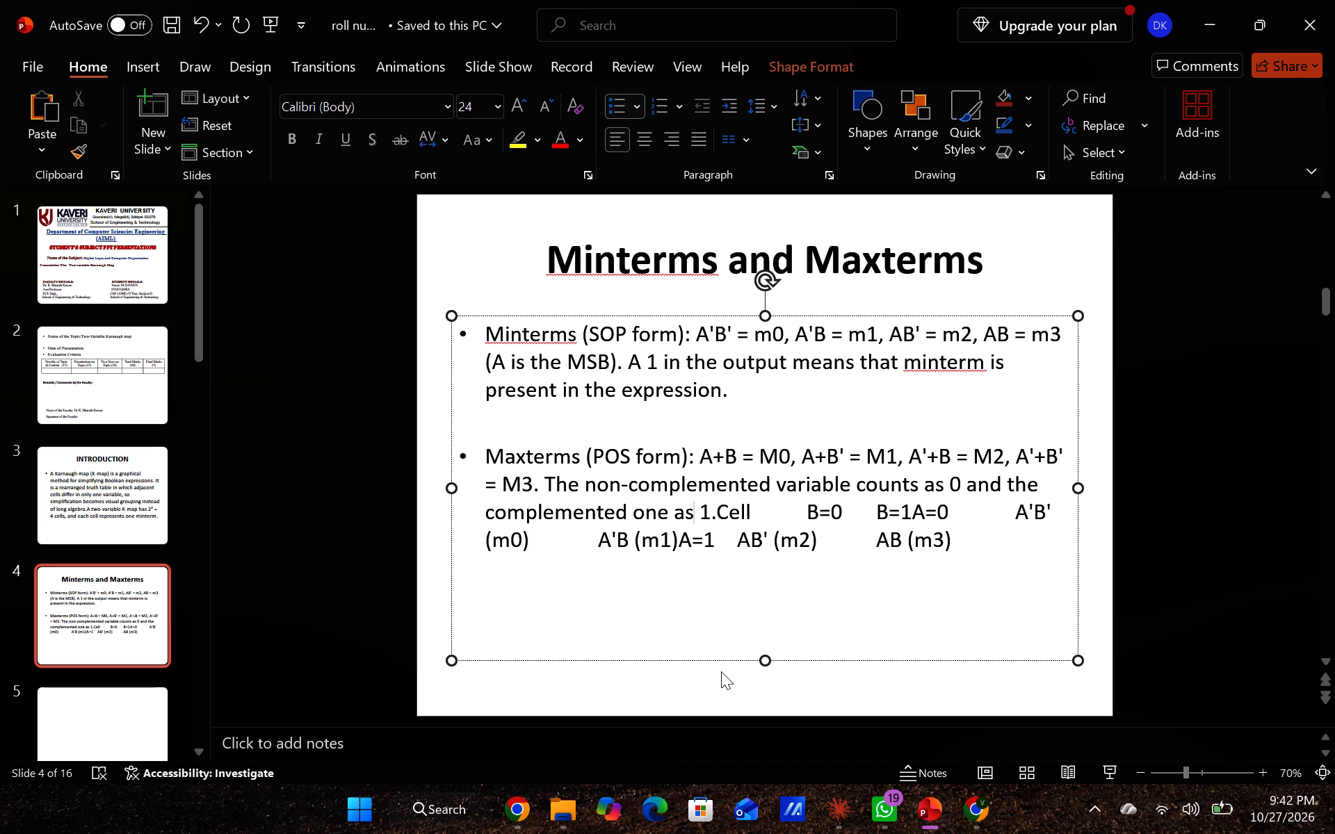
Open the empty title placeholder on slide 5 for editing and place the presentation window side by side with the WhatsApp chat.
key("Down")
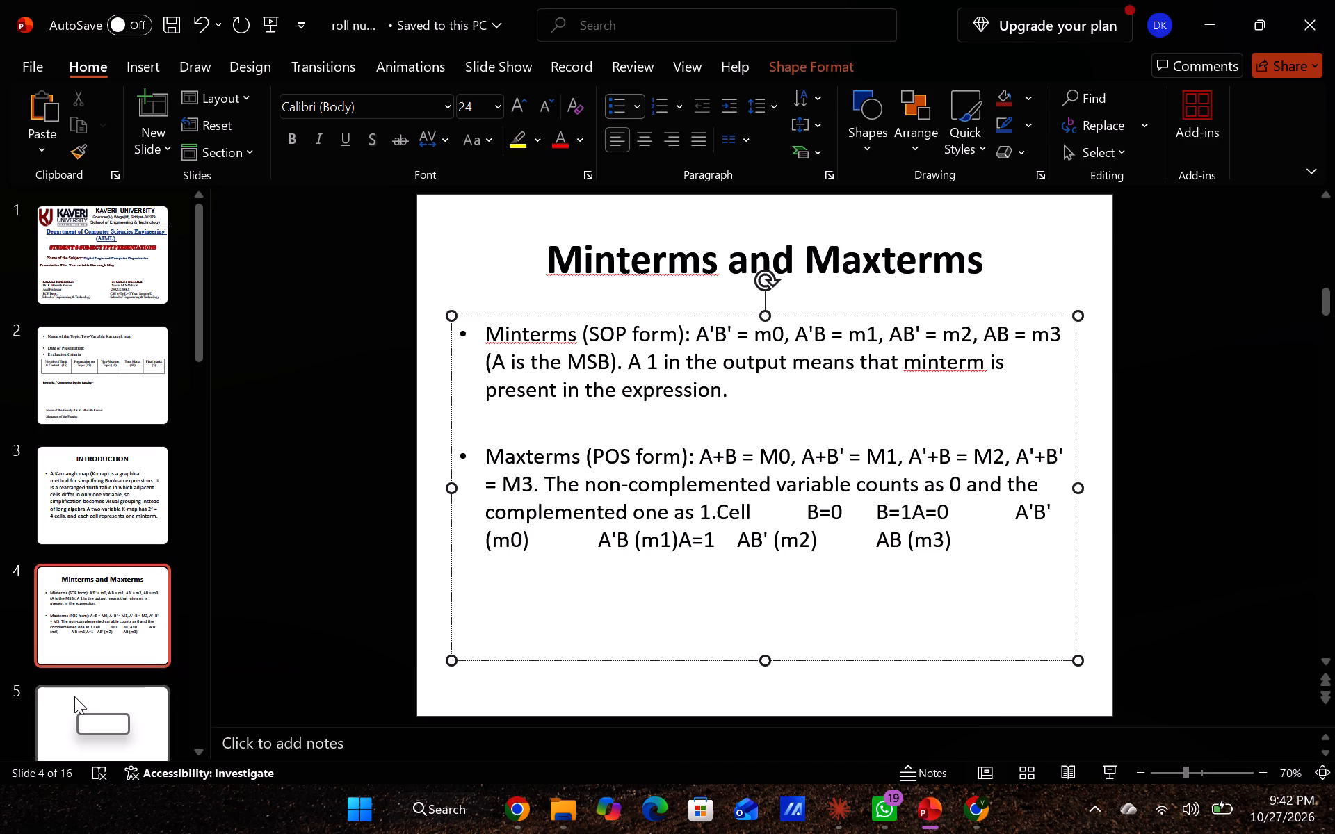
left_click(74, 697)
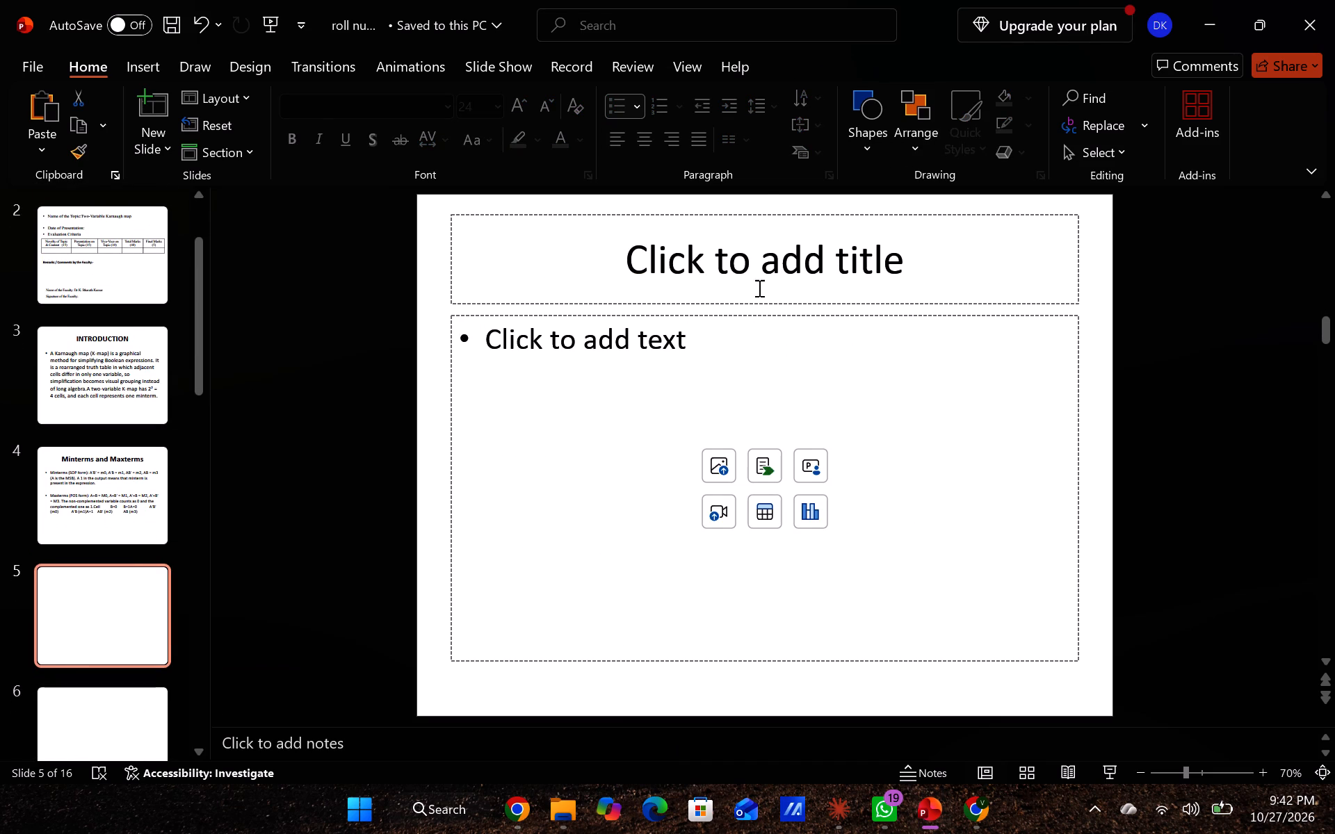
left_click(756, 282)
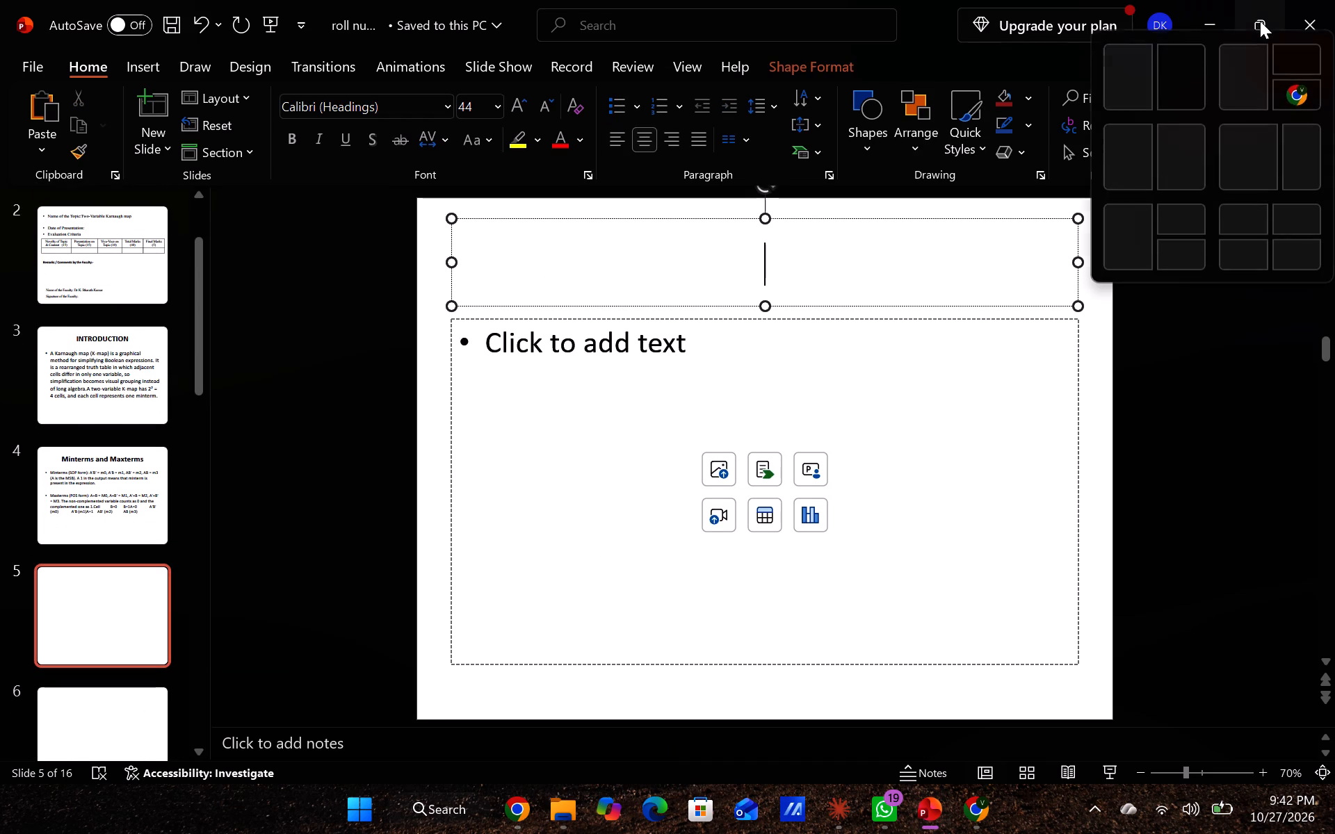
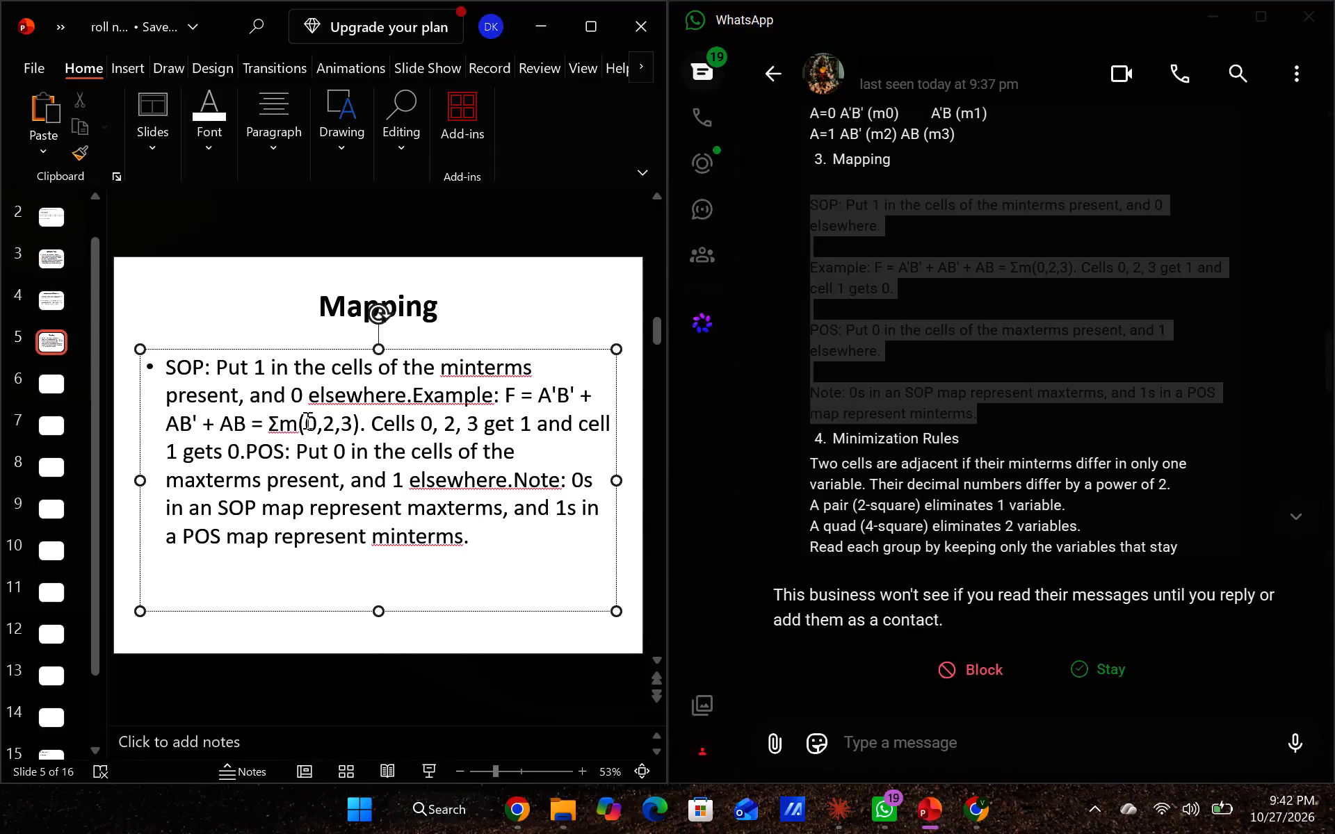
Split the Mapping slide's body text into separate SOP, Example, POS and Note bullets with a blank line between each.
left_click(408, 394)
key("Return")
key("Return")
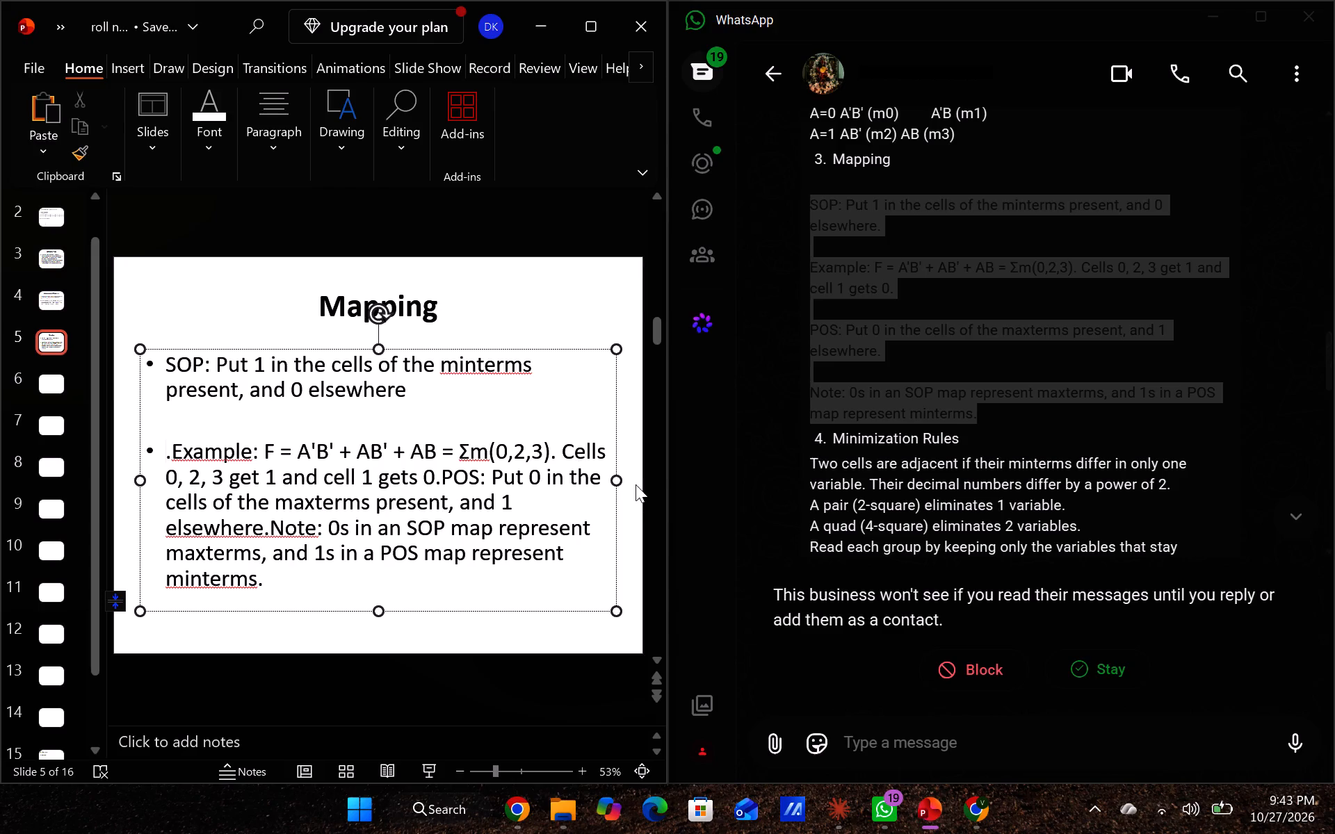
left_click(437, 482)
key("Right")
key("Return")
key("Return")
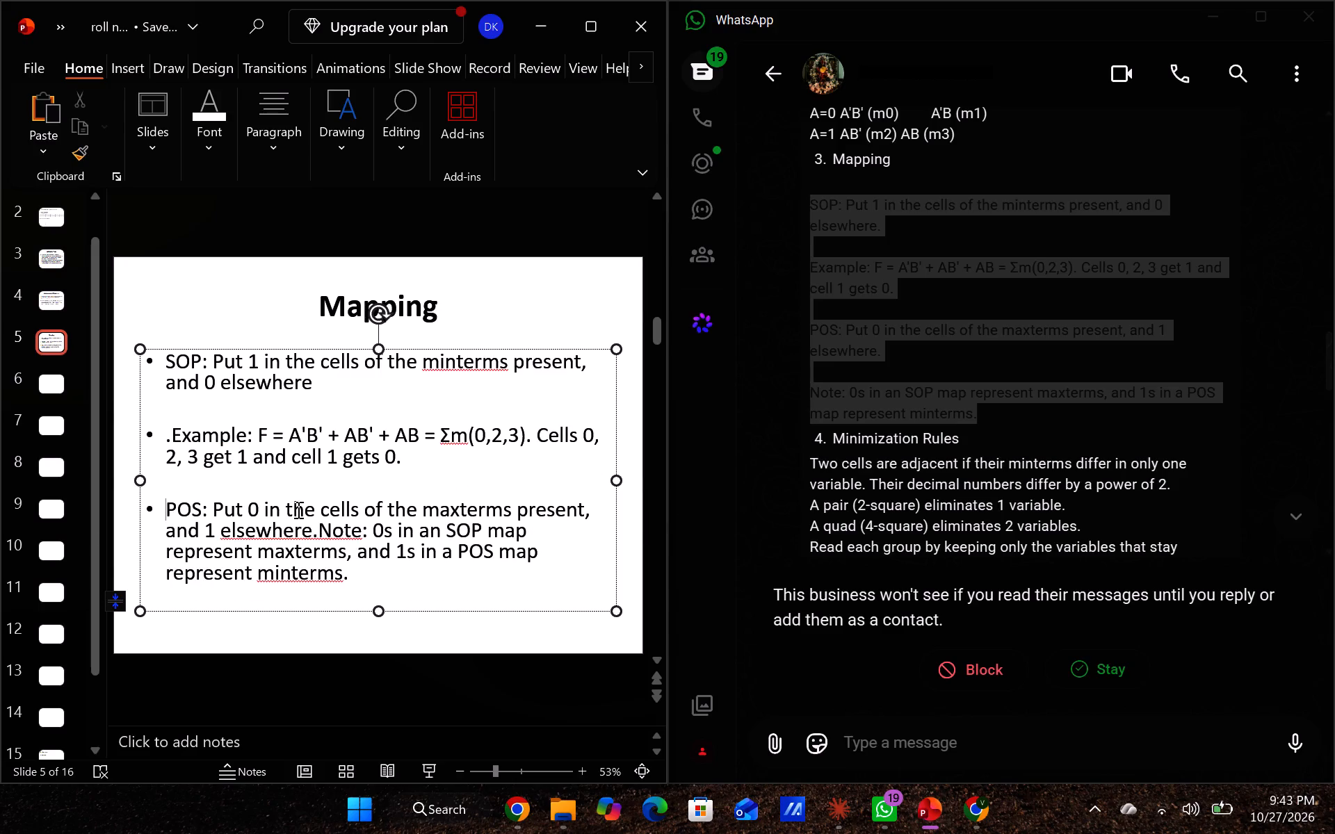
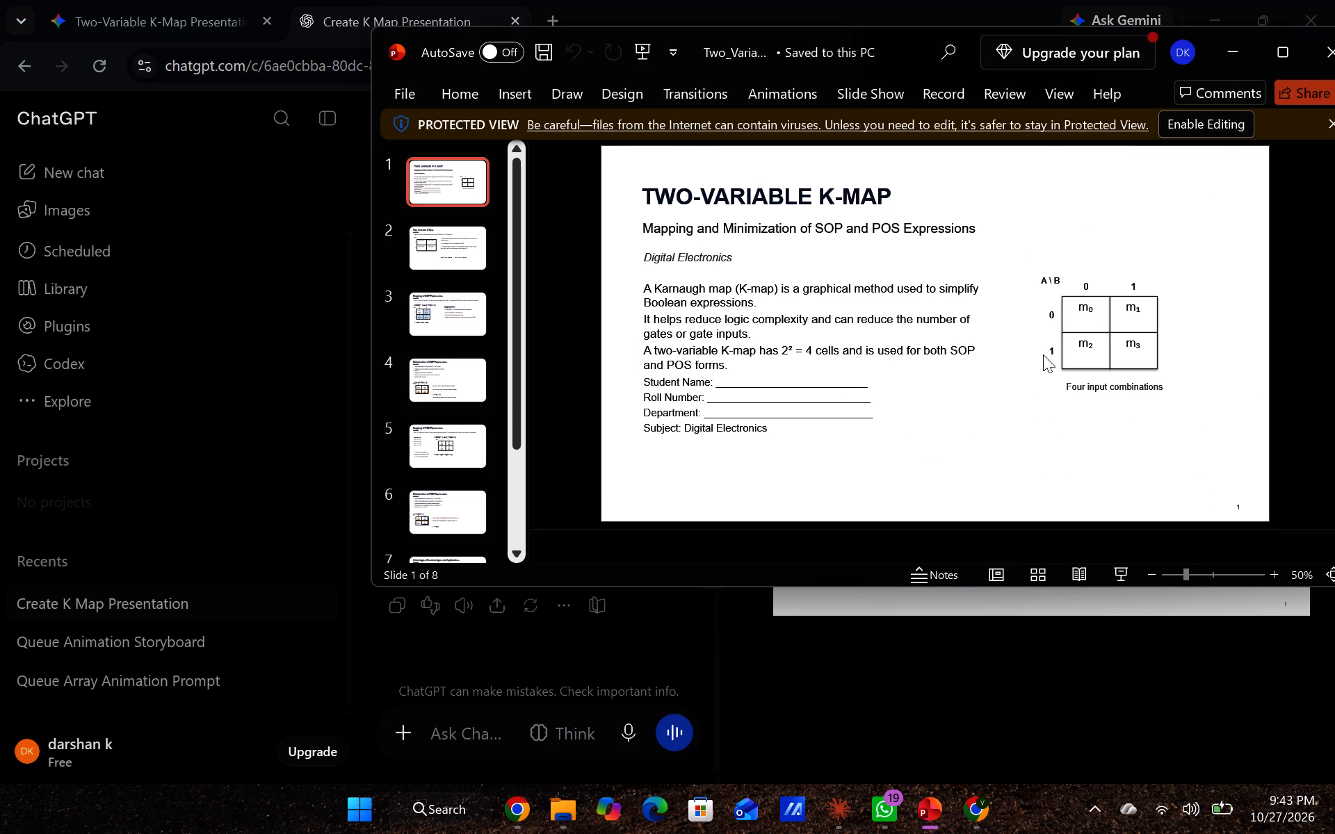
left_click(1274, 45)
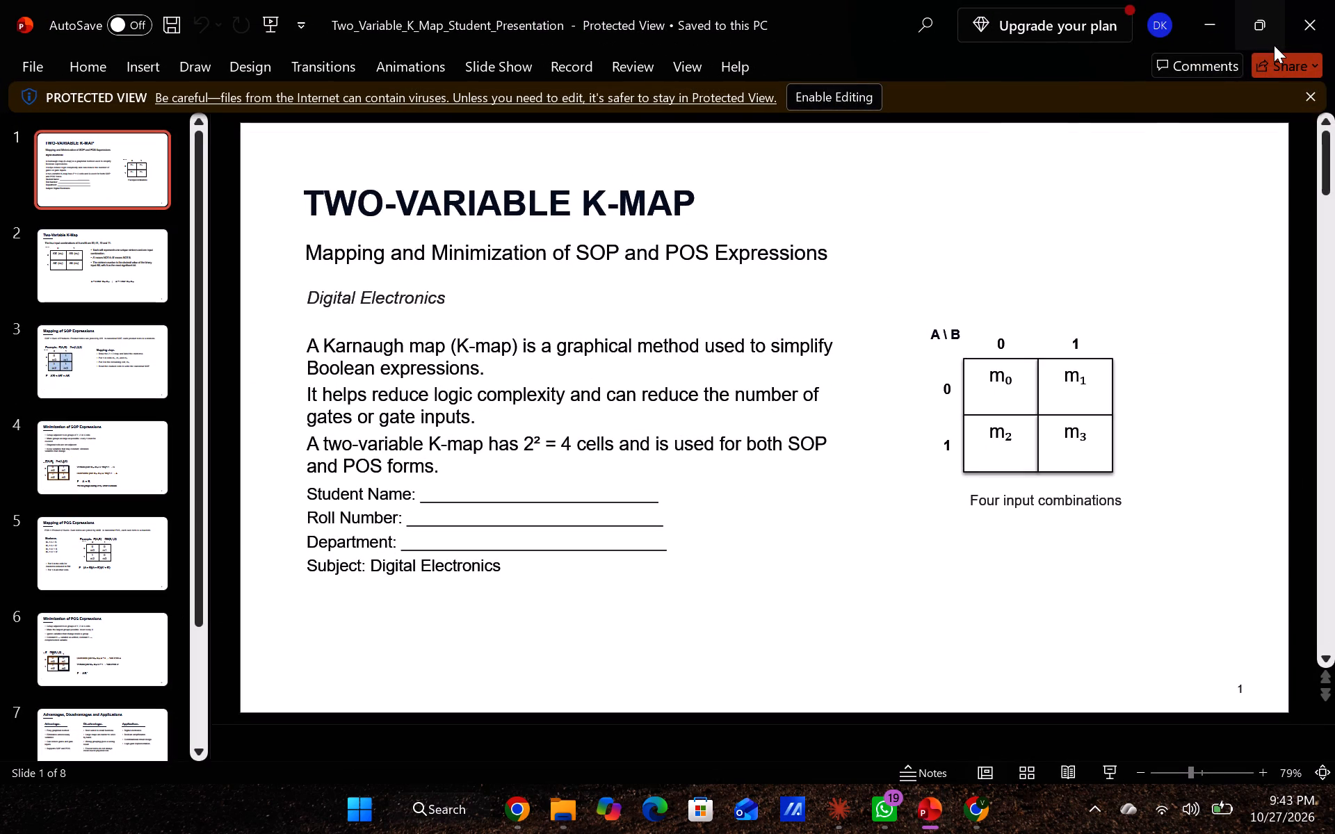
Skim the generated presentation from the title slide through Mapping of POS Expressions to check its layout and K-map examples.
key("Down")
key("Down")
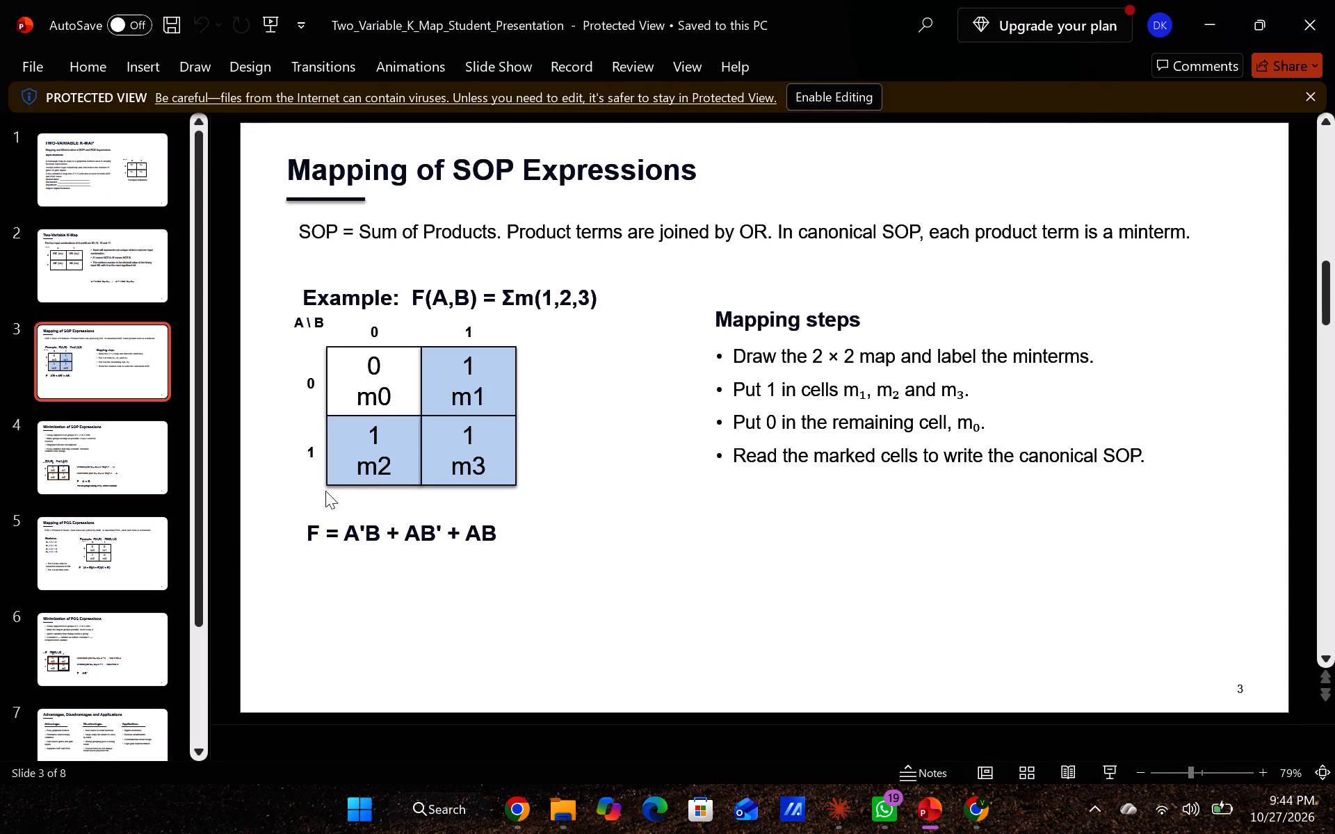
left_click(286, 507)
left_click(471, 396)
key("Down")
key("Down")
key("Down")
key("Up")
key("Up")
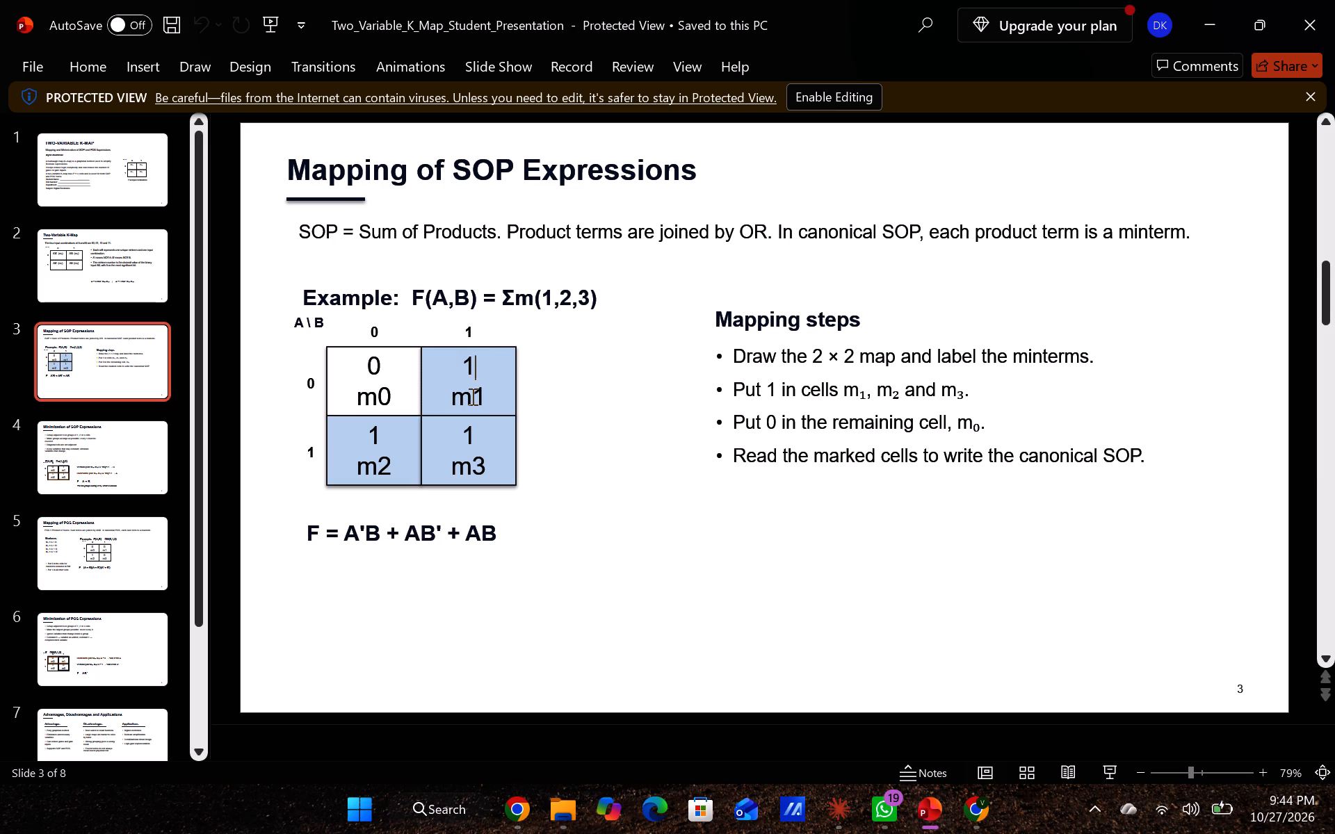
left_click(122, 450)
left_click(122, 450)
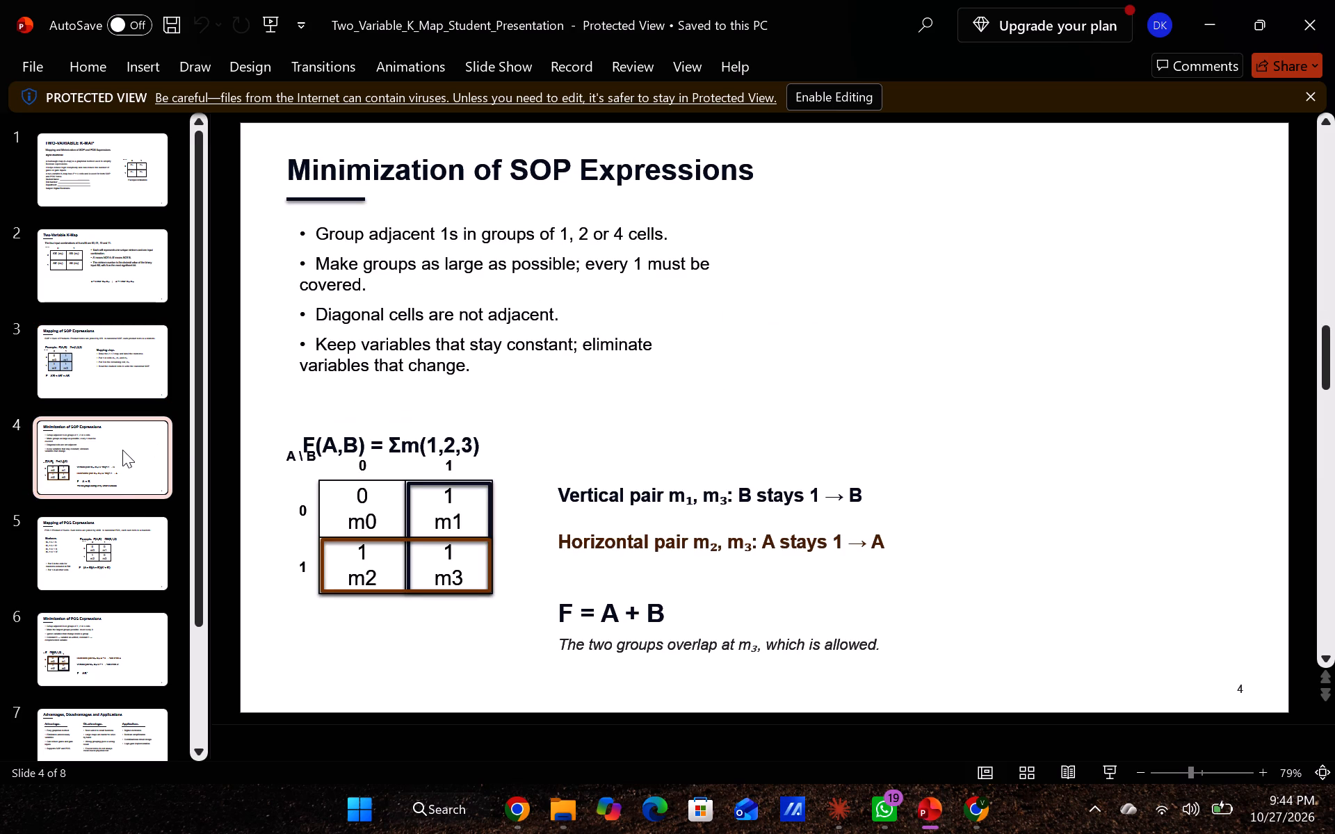
left_click(112, 548)
scroll(112, 548, "down", 2)
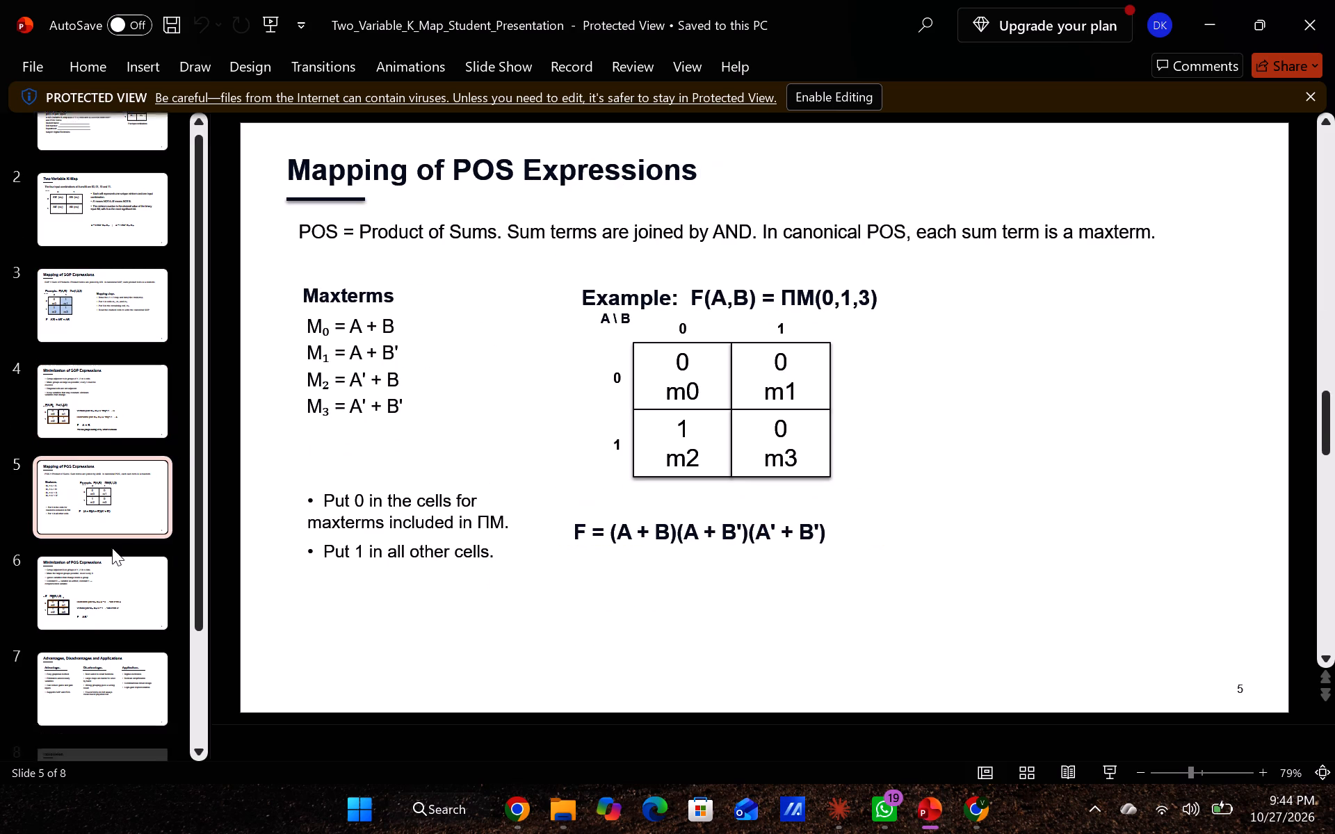
scroll(112, 548, "down", 7)
scroll(112, 548, "up", 18)
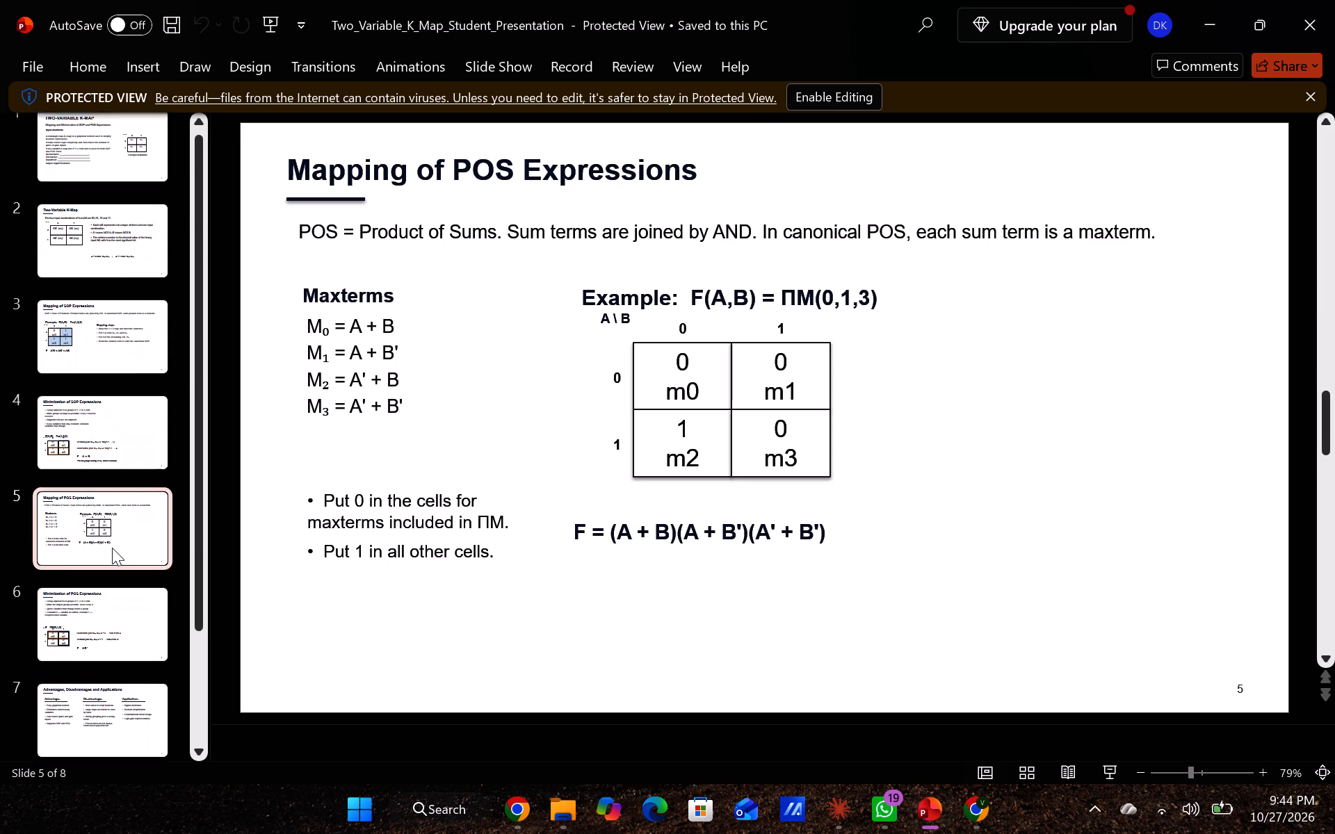
Examine the title slide, the Two-Variable K-Map slide and the example map and steps on Mapping of SOP Expressions.
left_click(73, 160)
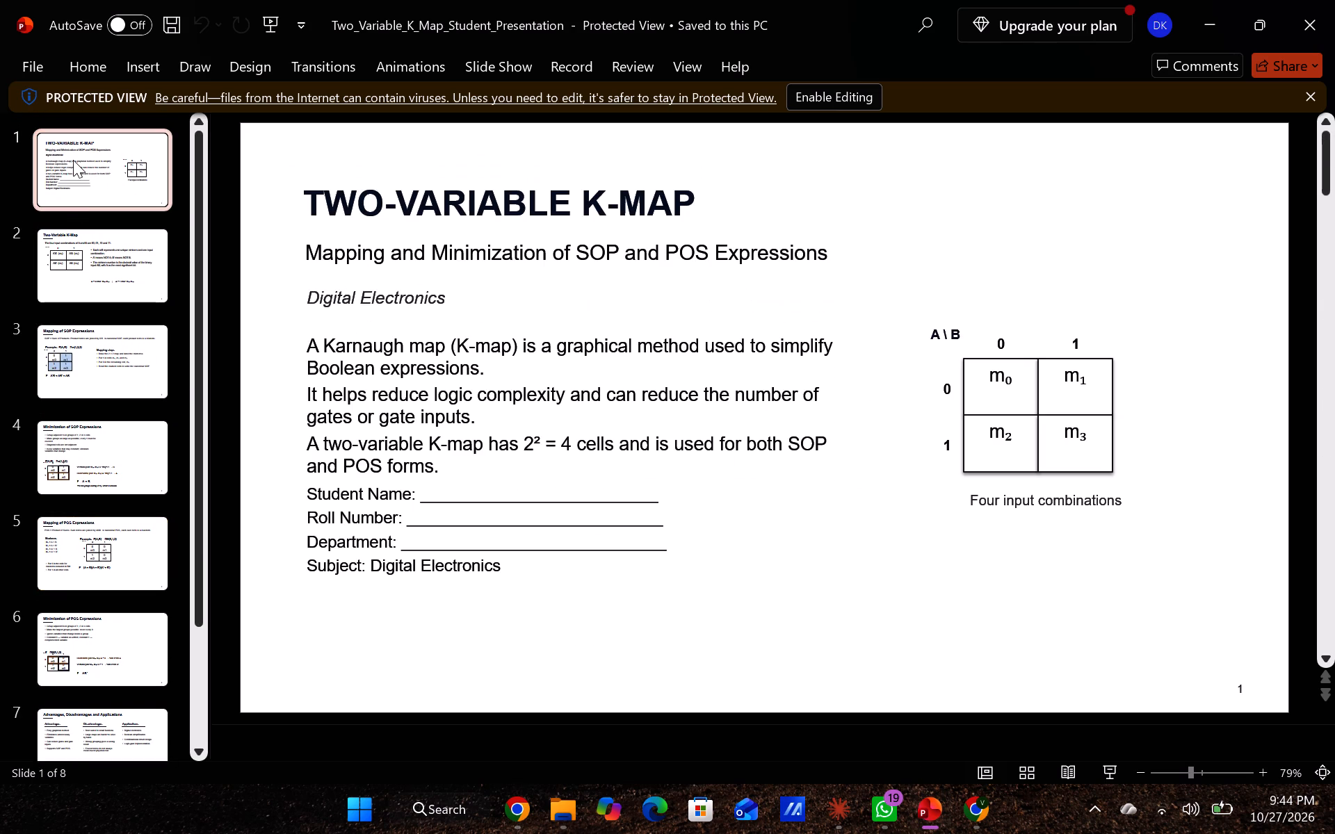
left_click(76, 240)
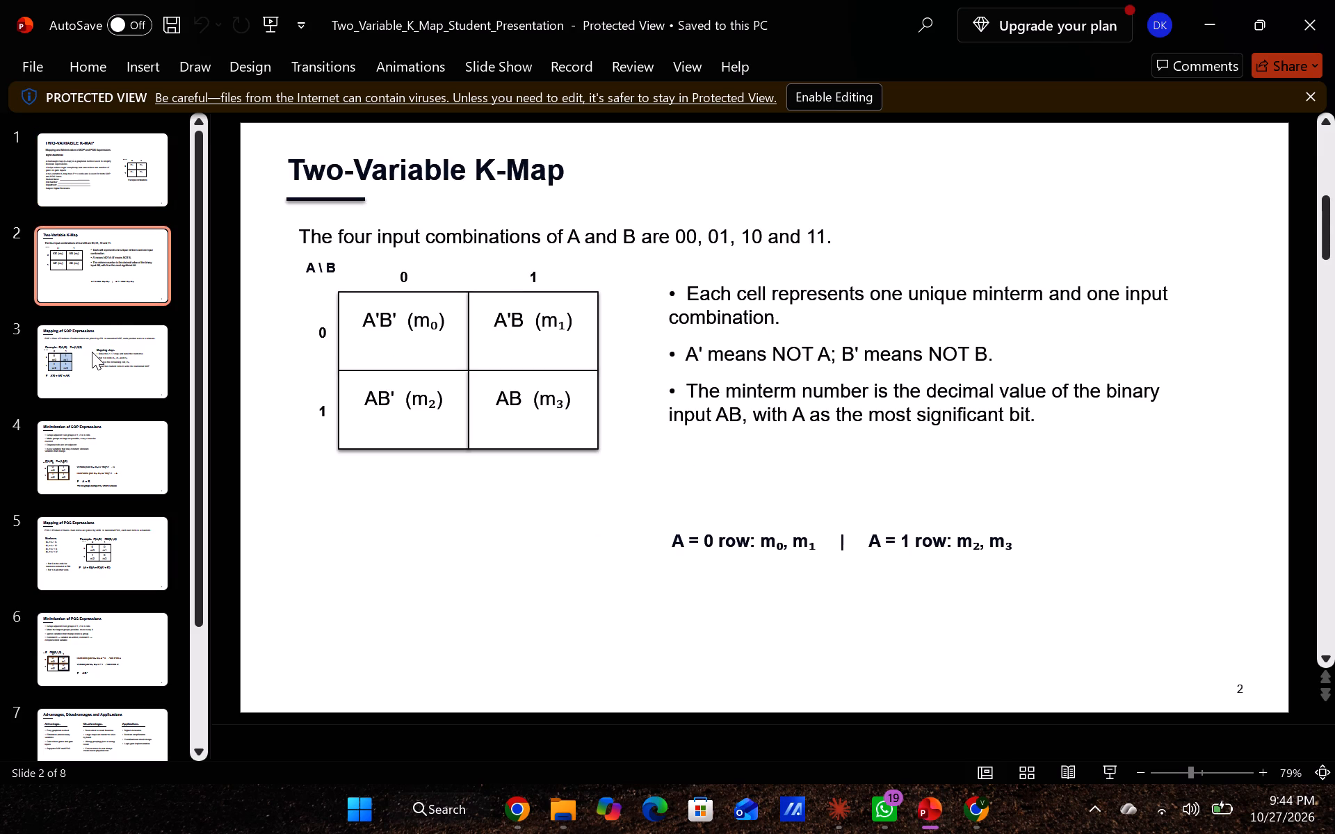
left_click(97, 141)
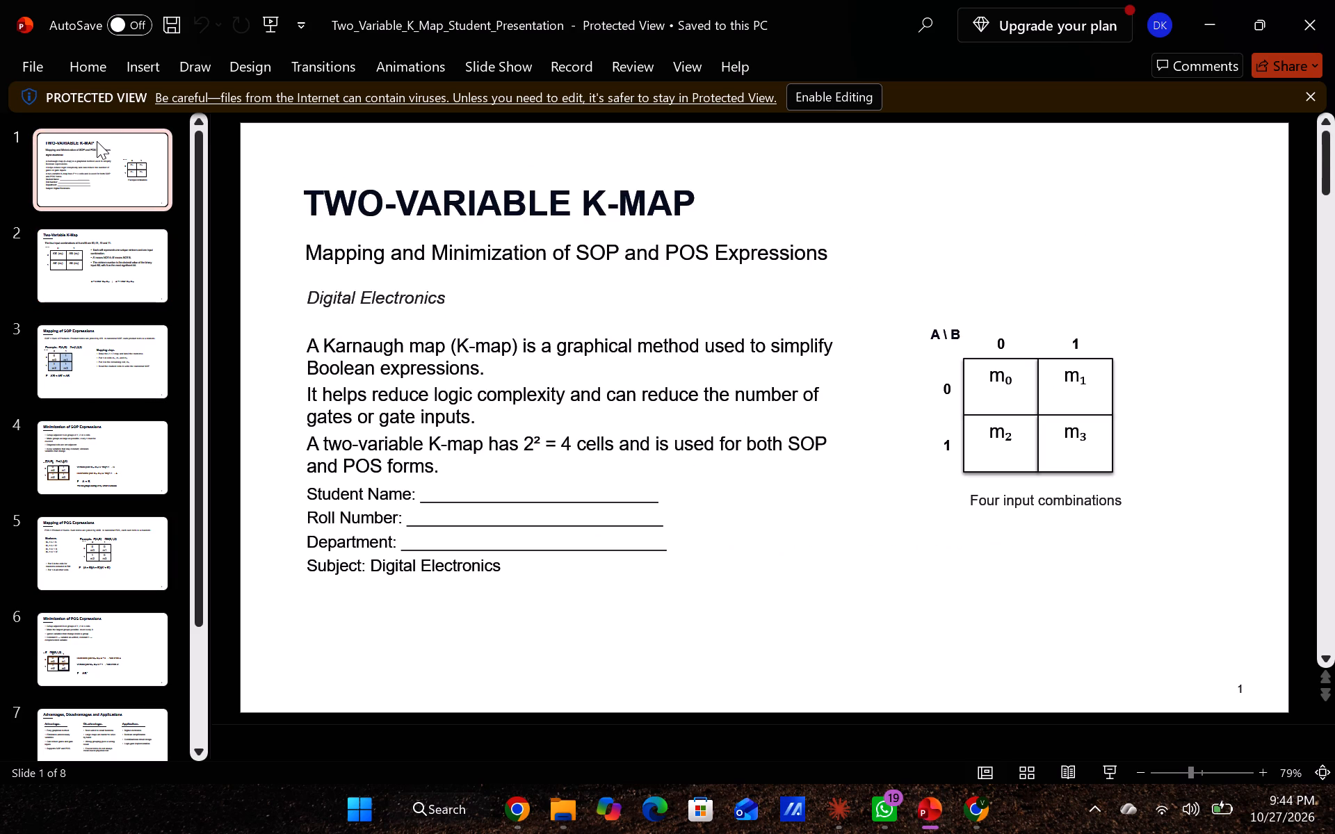
scroll(97, 141, "up", 3)
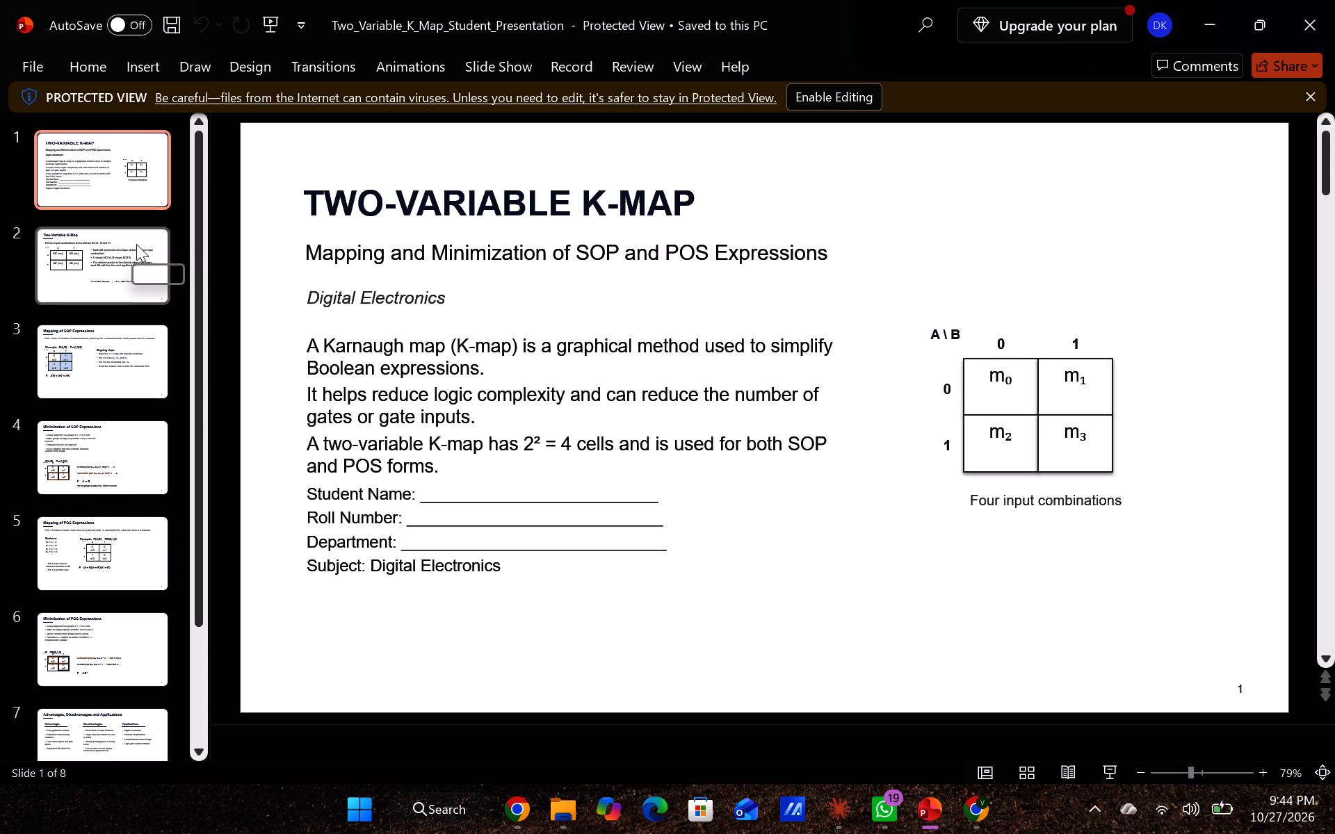
left_click(136, 244)
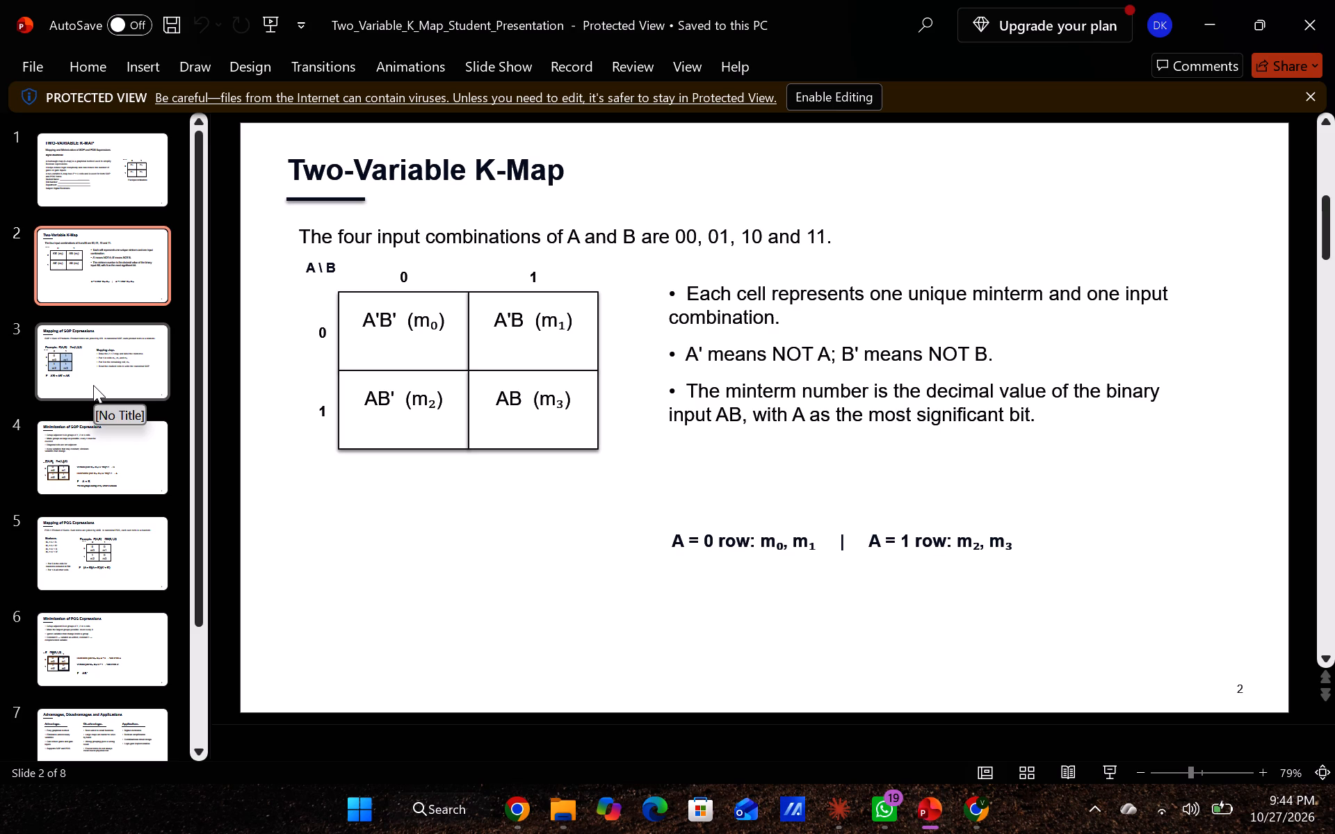
left_click(63, 355)
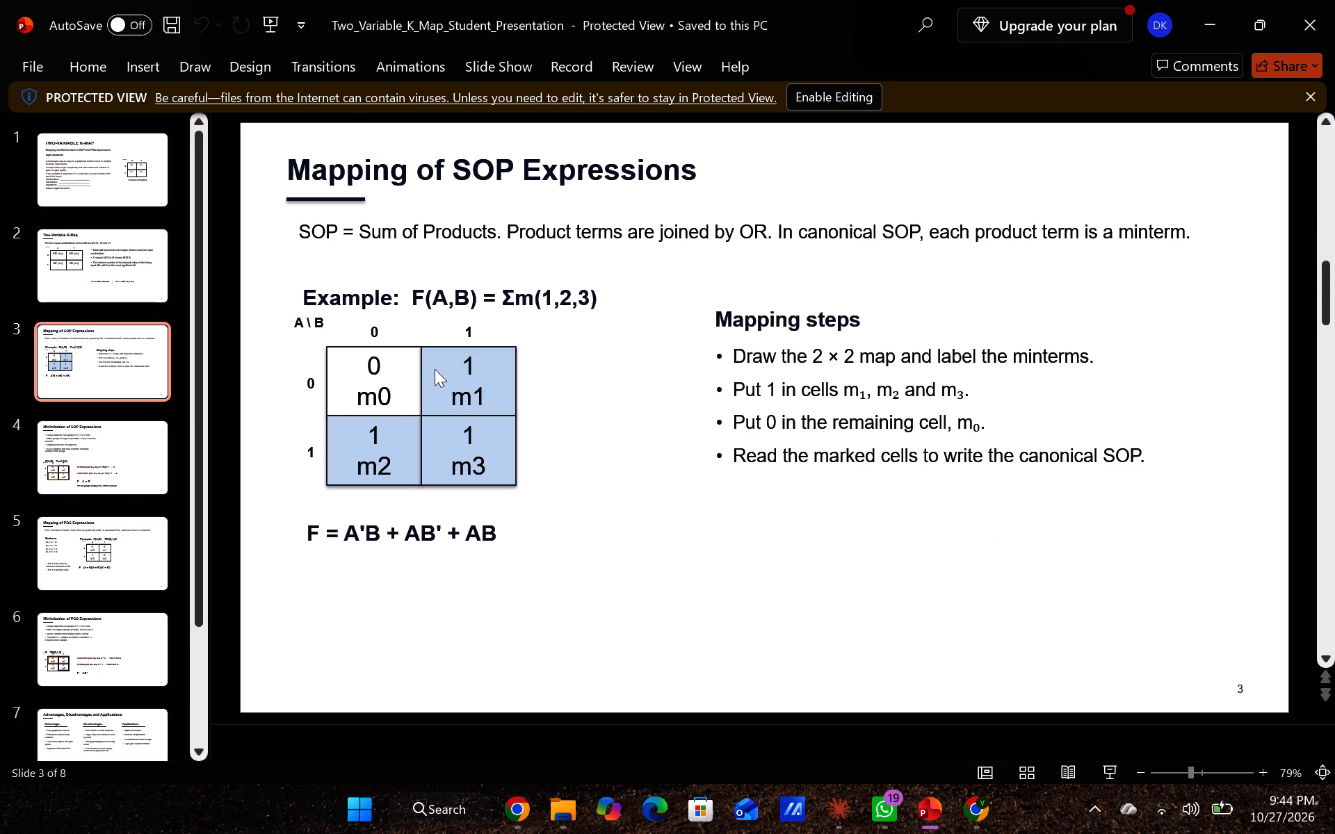
triple_click(437, 369)
left_click(437, 369)
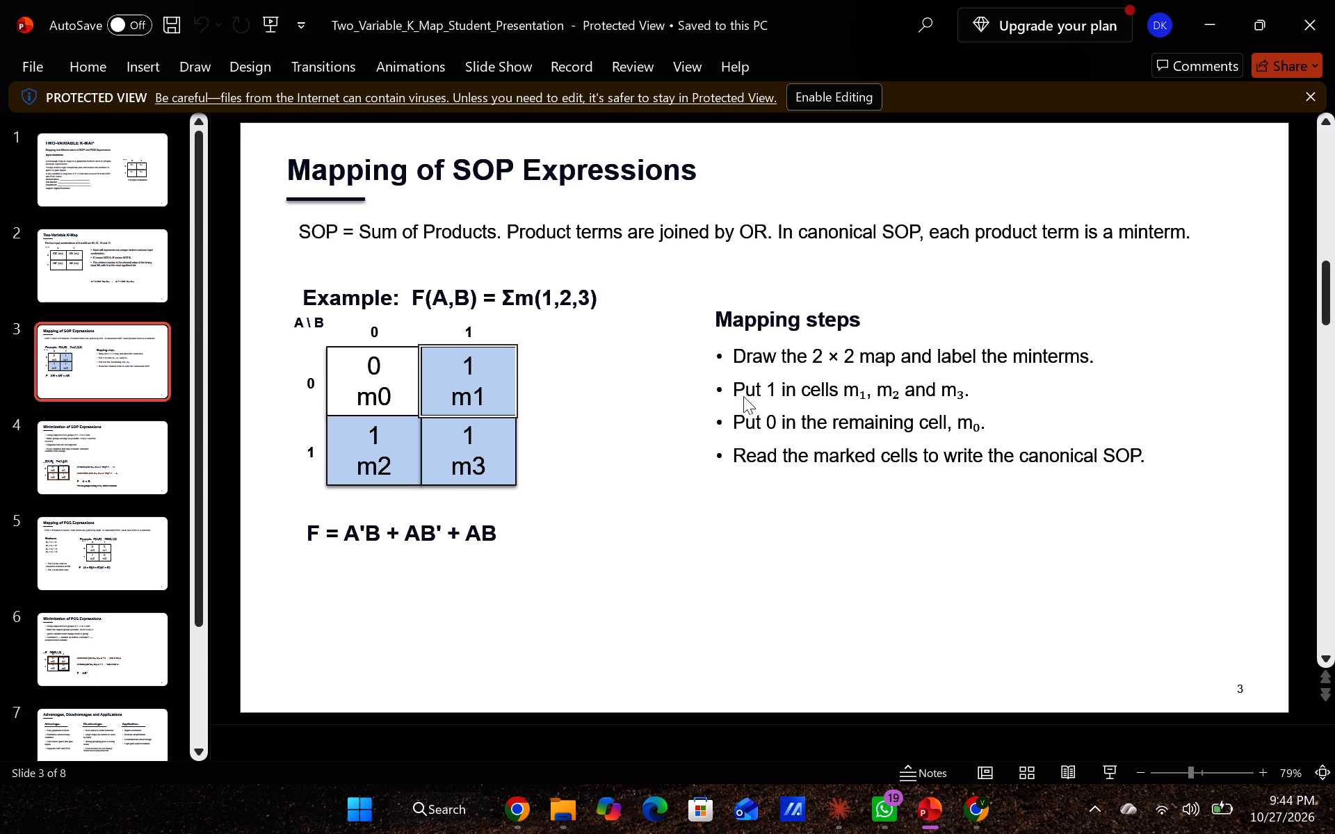
left_click(553, 396)
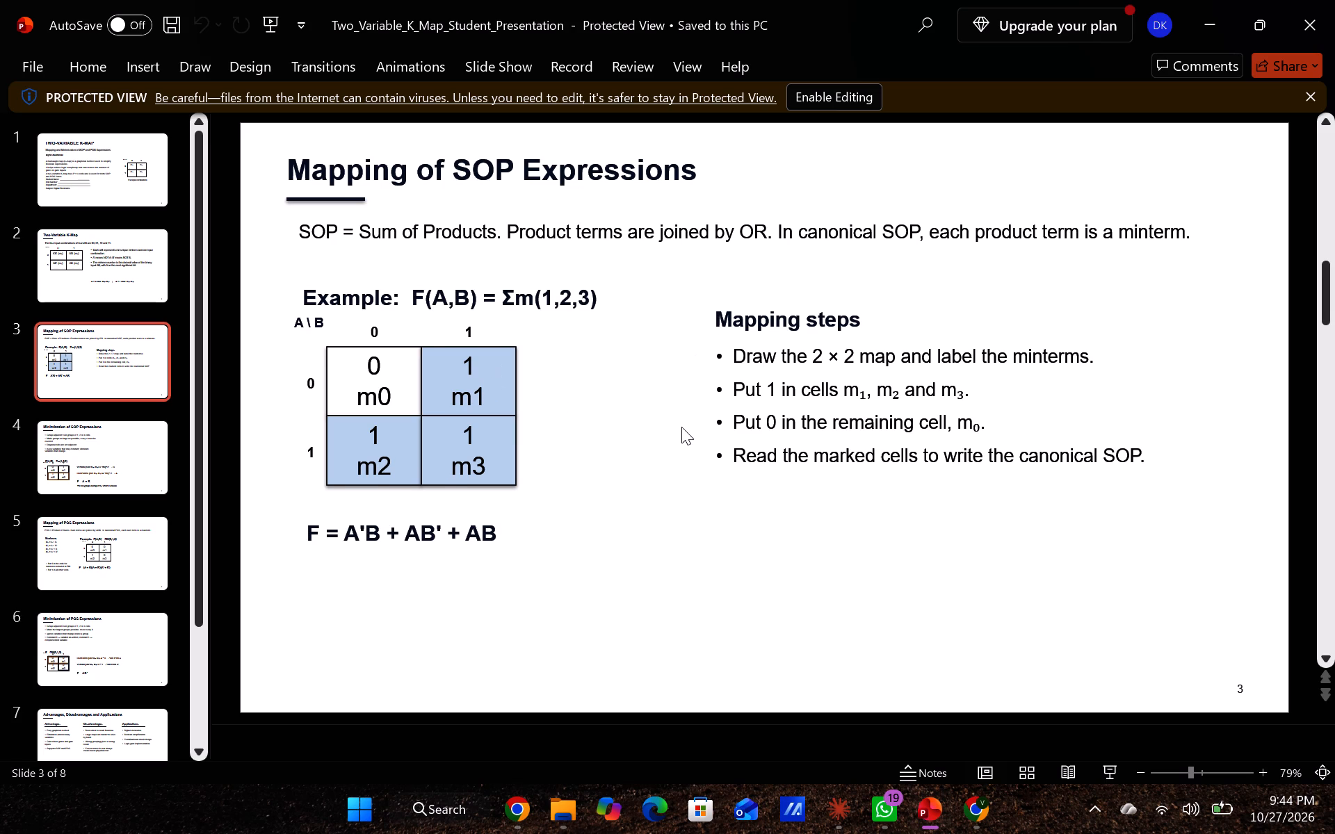
Read the remaining slides from Minimization of SOP Expressions through to the Conclusion.
key("Down")
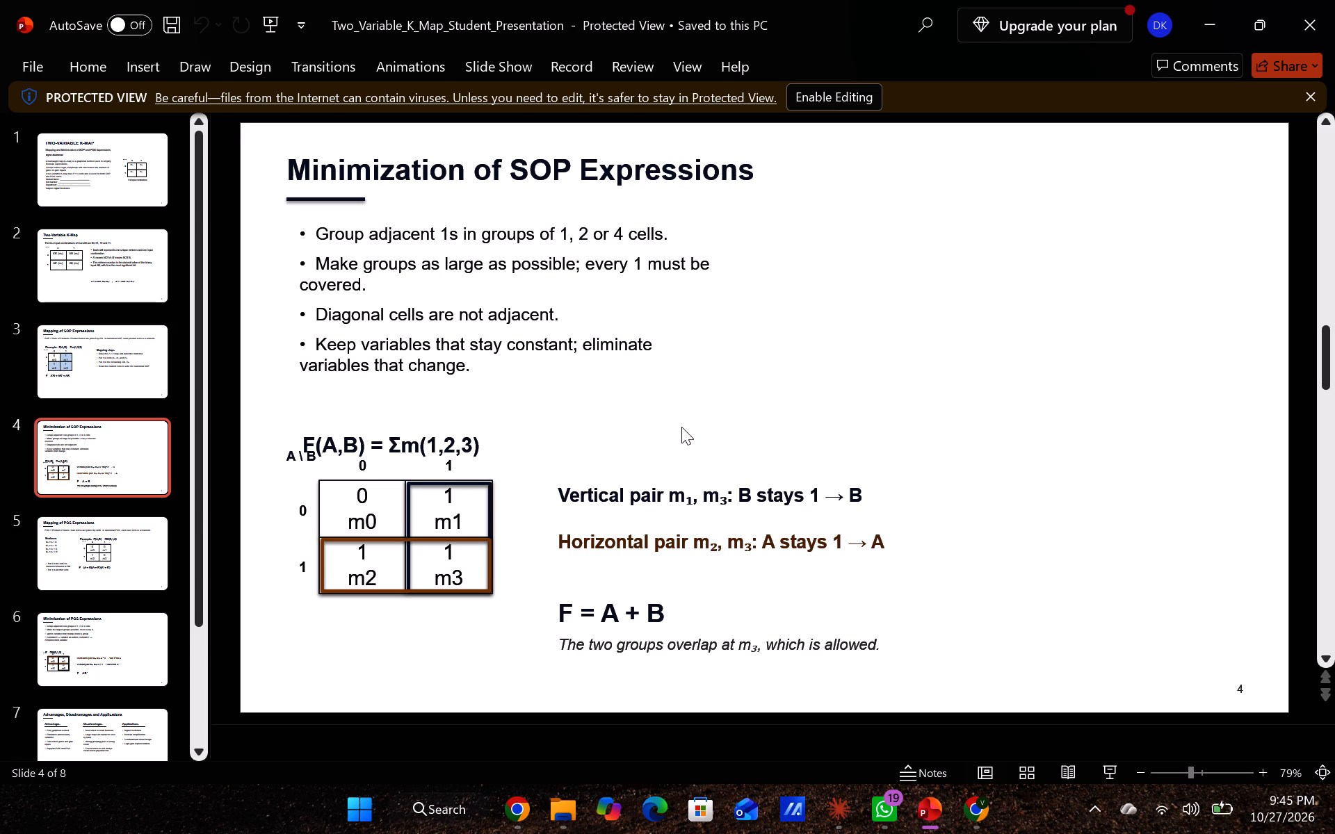
key("Down")
key("Down")
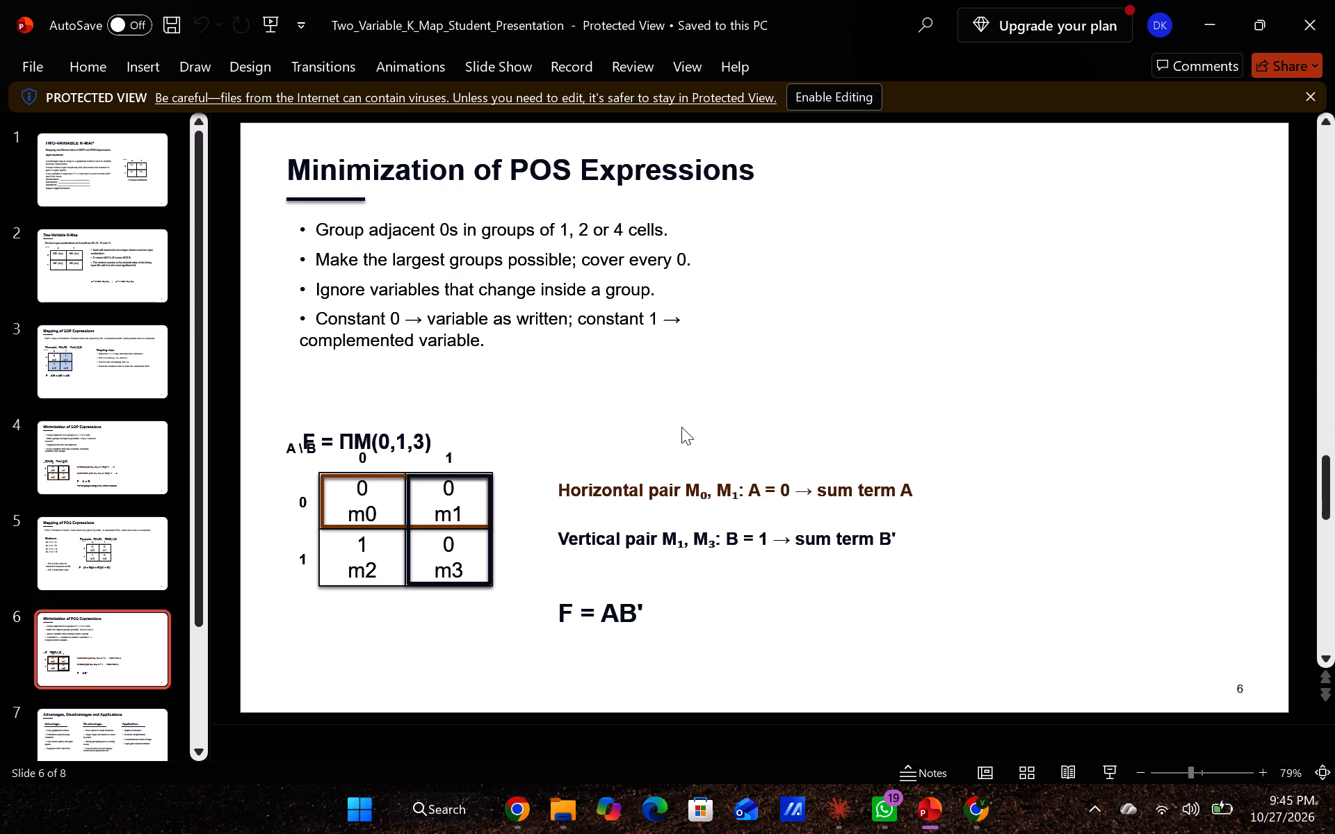
key("Down")
key("Down")
key("Down")
key("Down")
key("Down")
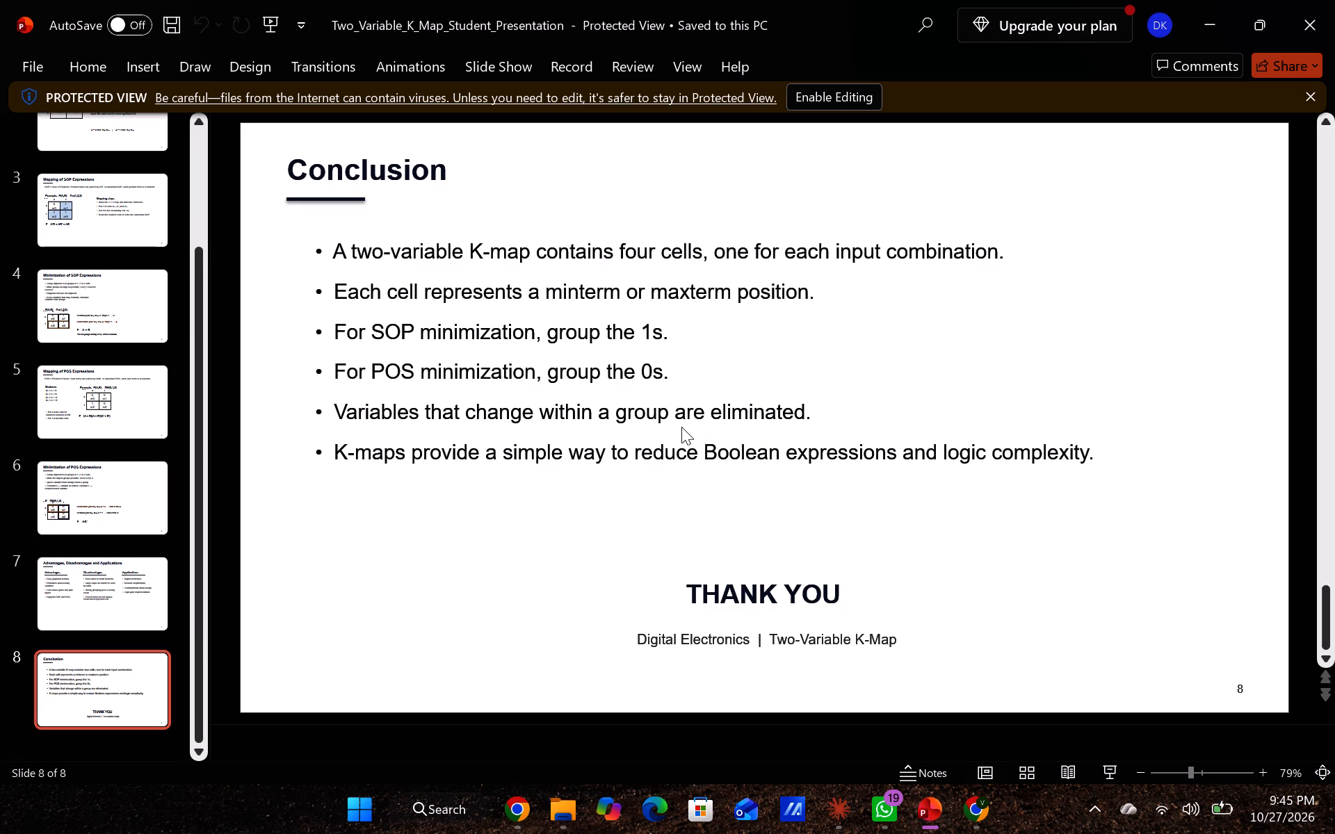
Return to the title slide and review the deck again up to the Advantages, Disadvantages and Applications slide.
key("Up")
key("Down")
key("Up")
key("Up")
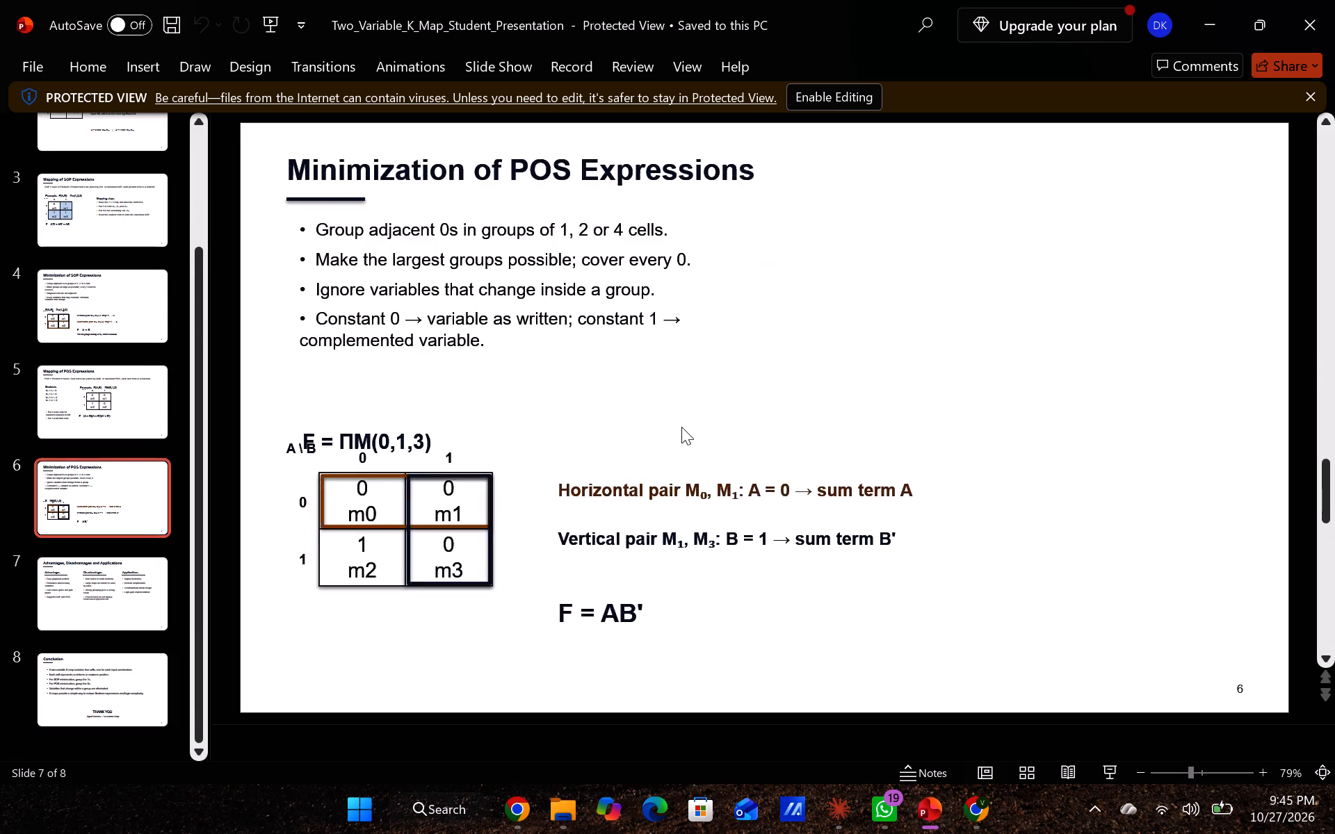
key("Up")
key("Up")
key("Up")
key("Up")
key("Up")
key("Down")
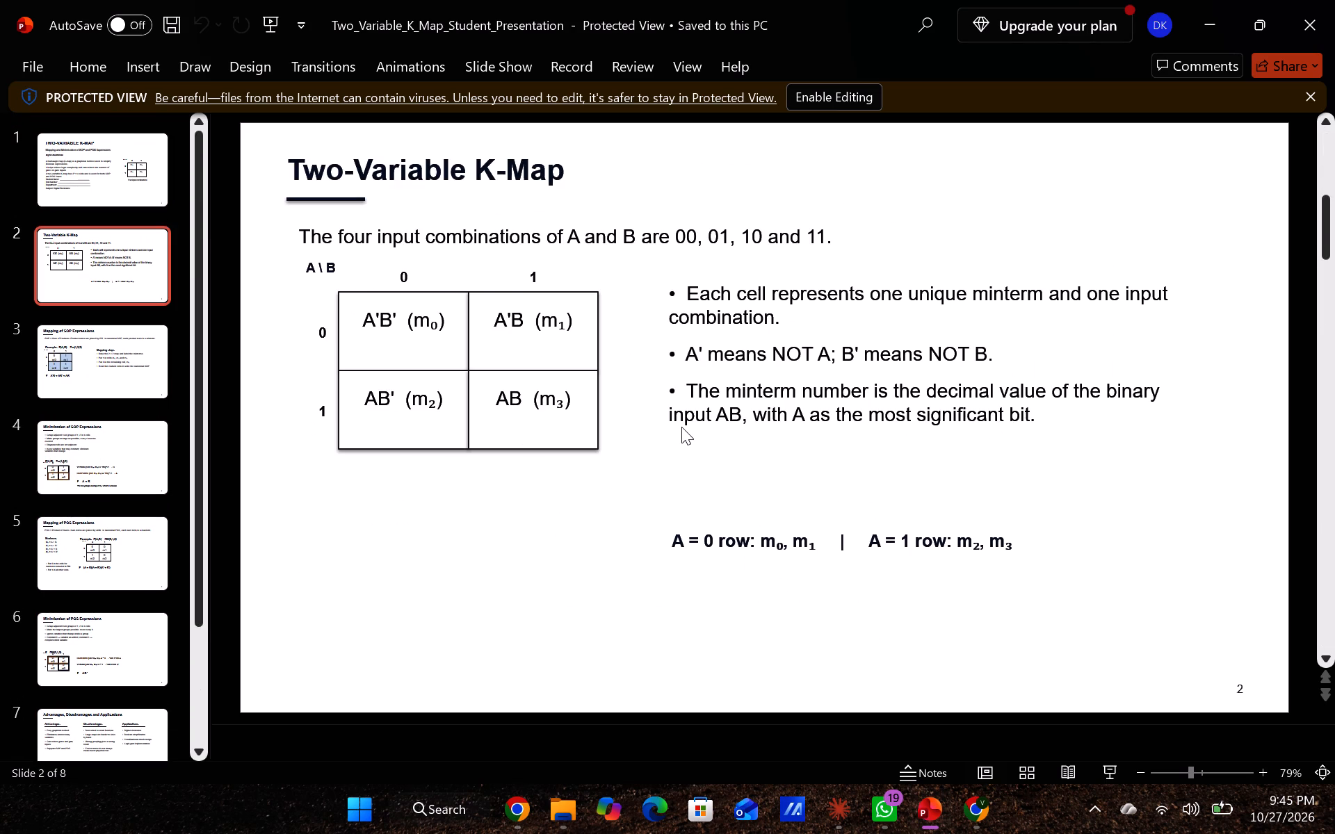
key("Up")
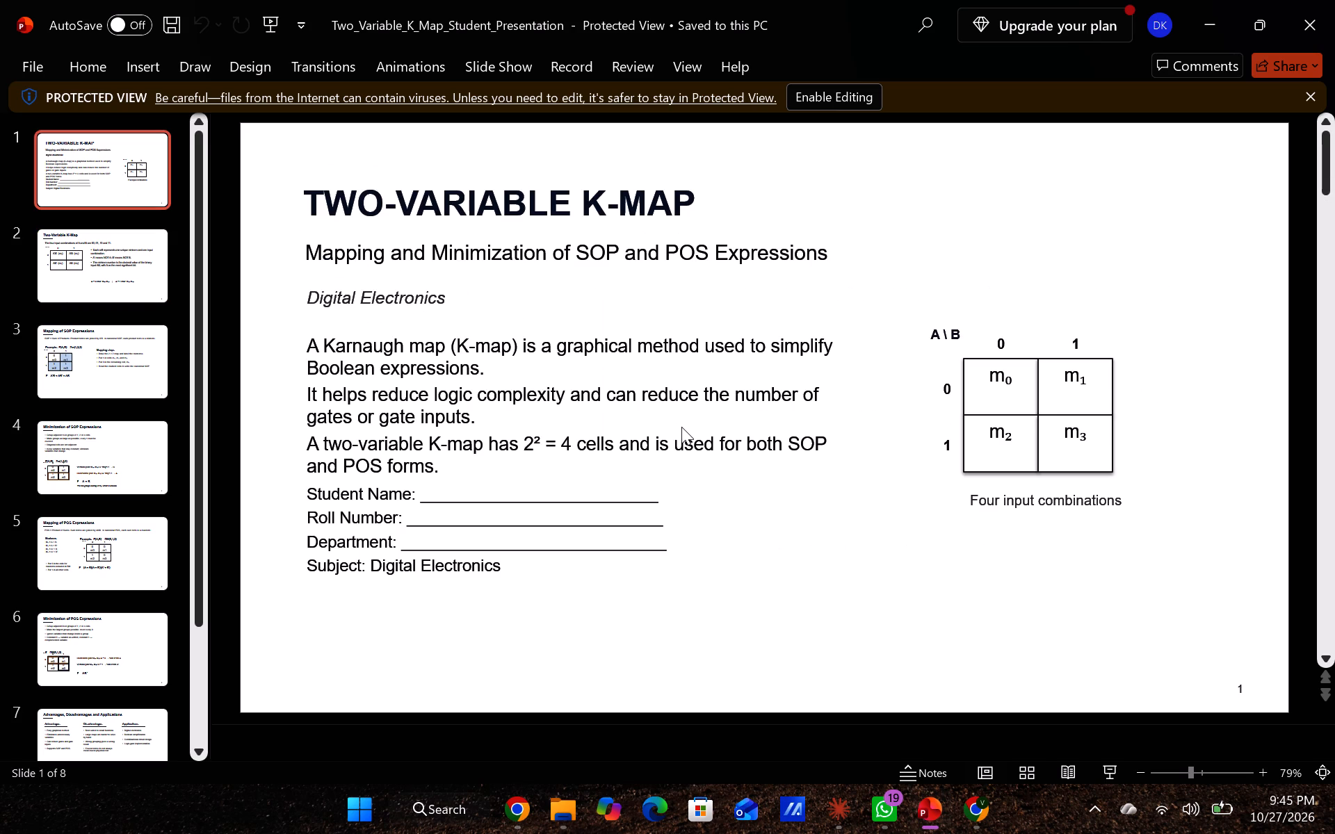
key("Down")
key("Down")
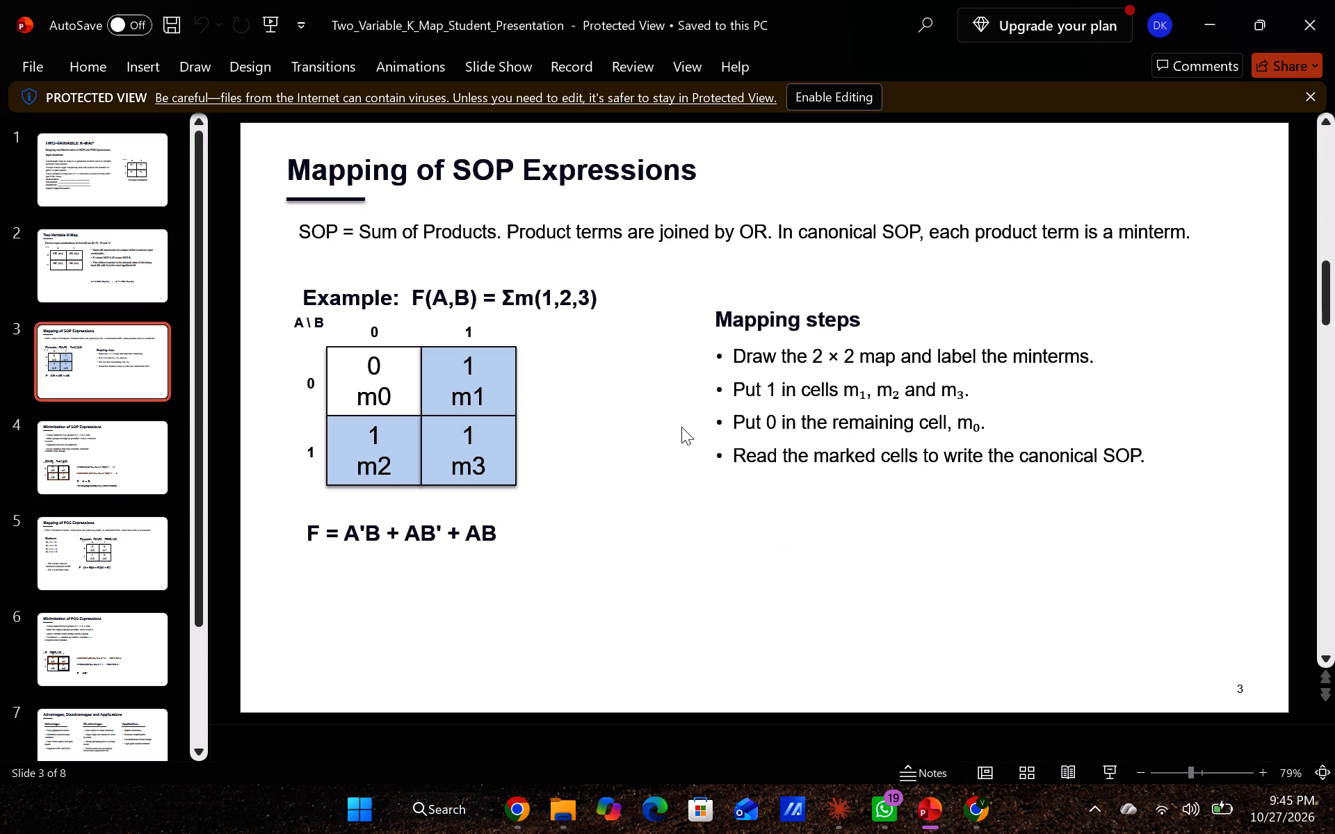
key("Down")
key("Down")
key("Down")
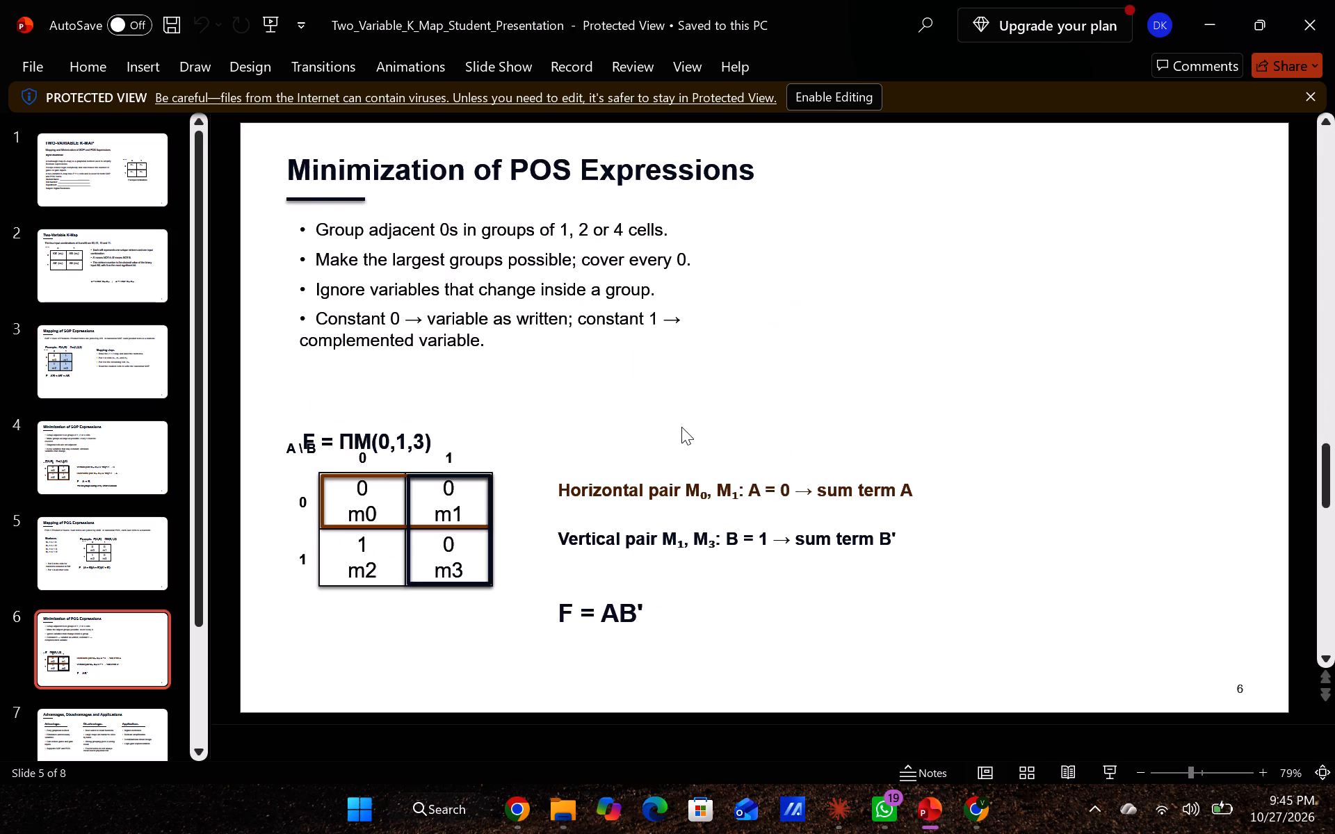
key("Down")
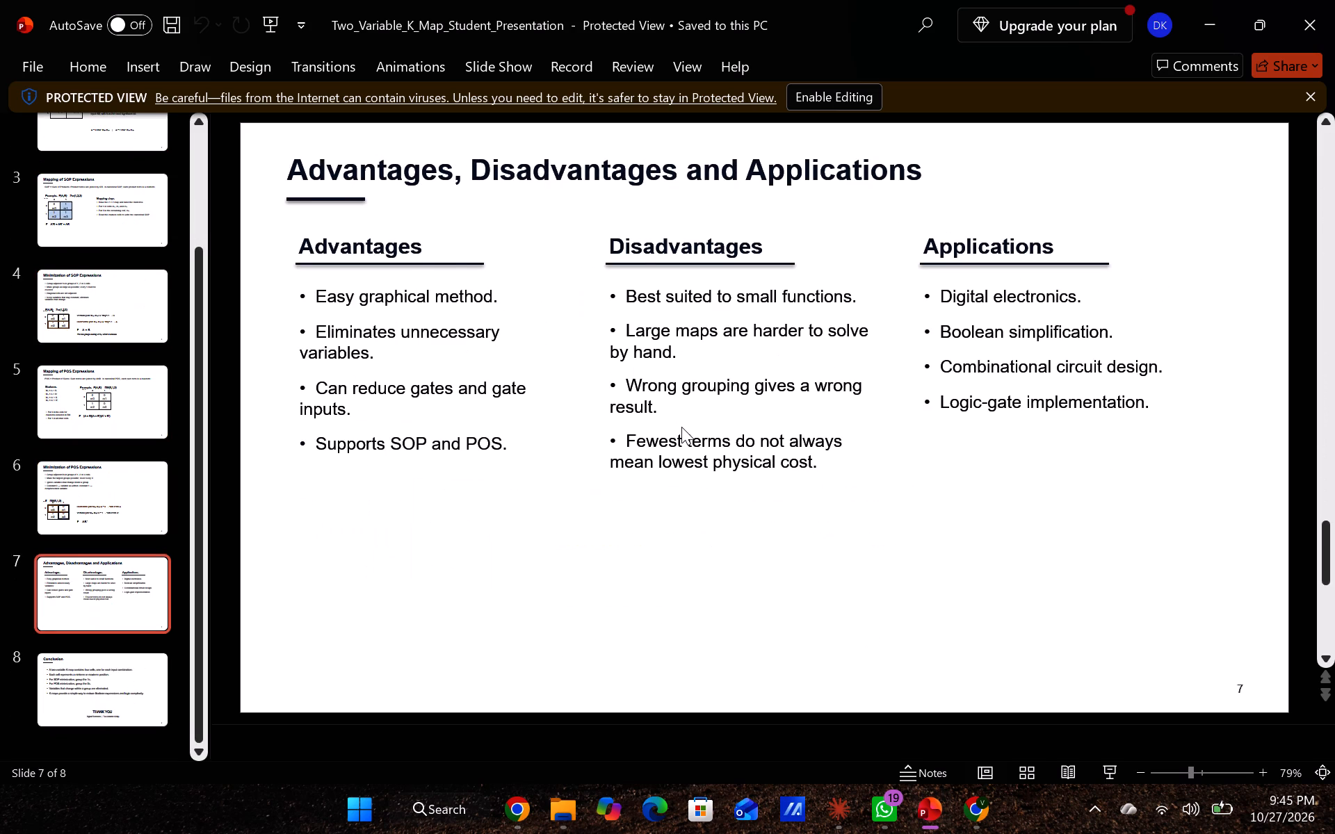
Review the slides backwards from Minimization of POS Expressions to Mapping of SOP Expressions, examining their K-map examples.
key("Up")
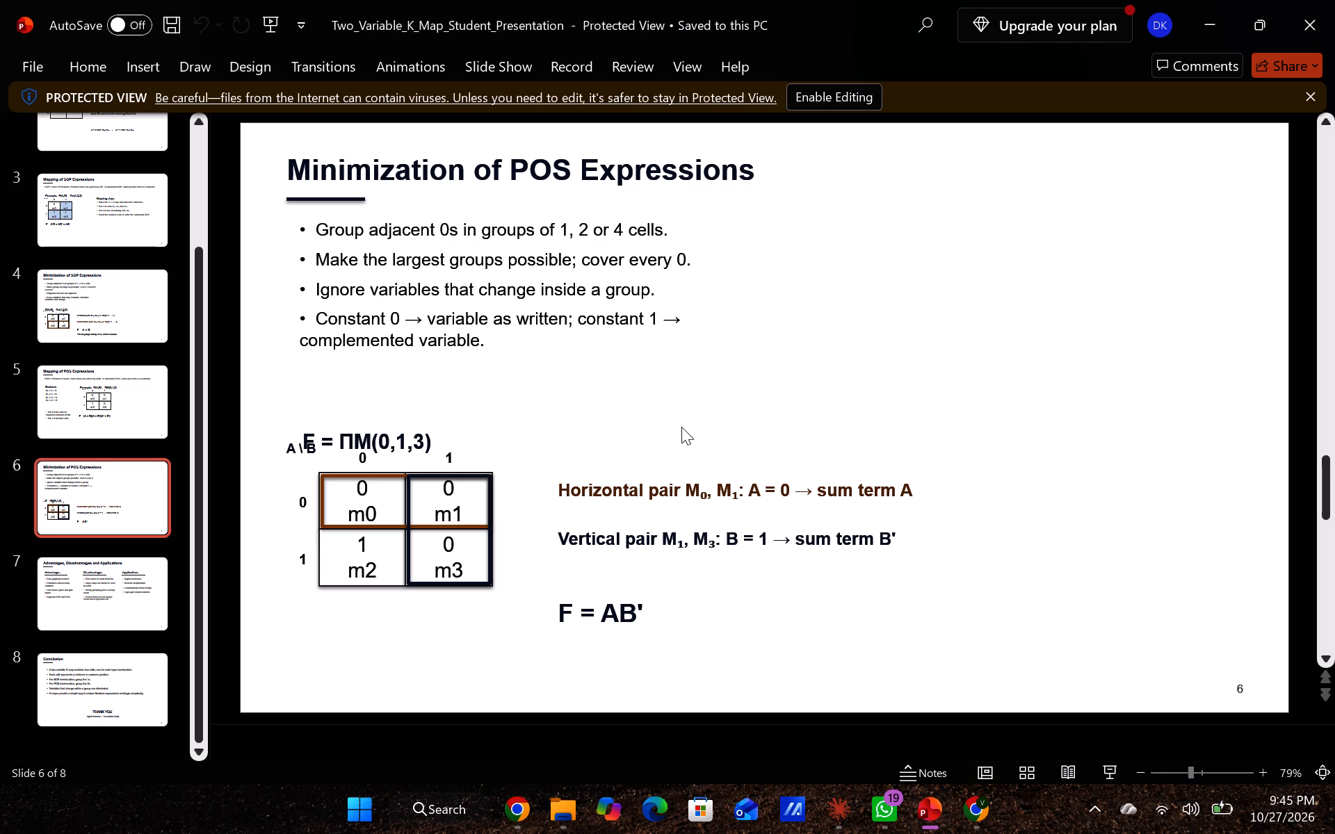
key("Up")
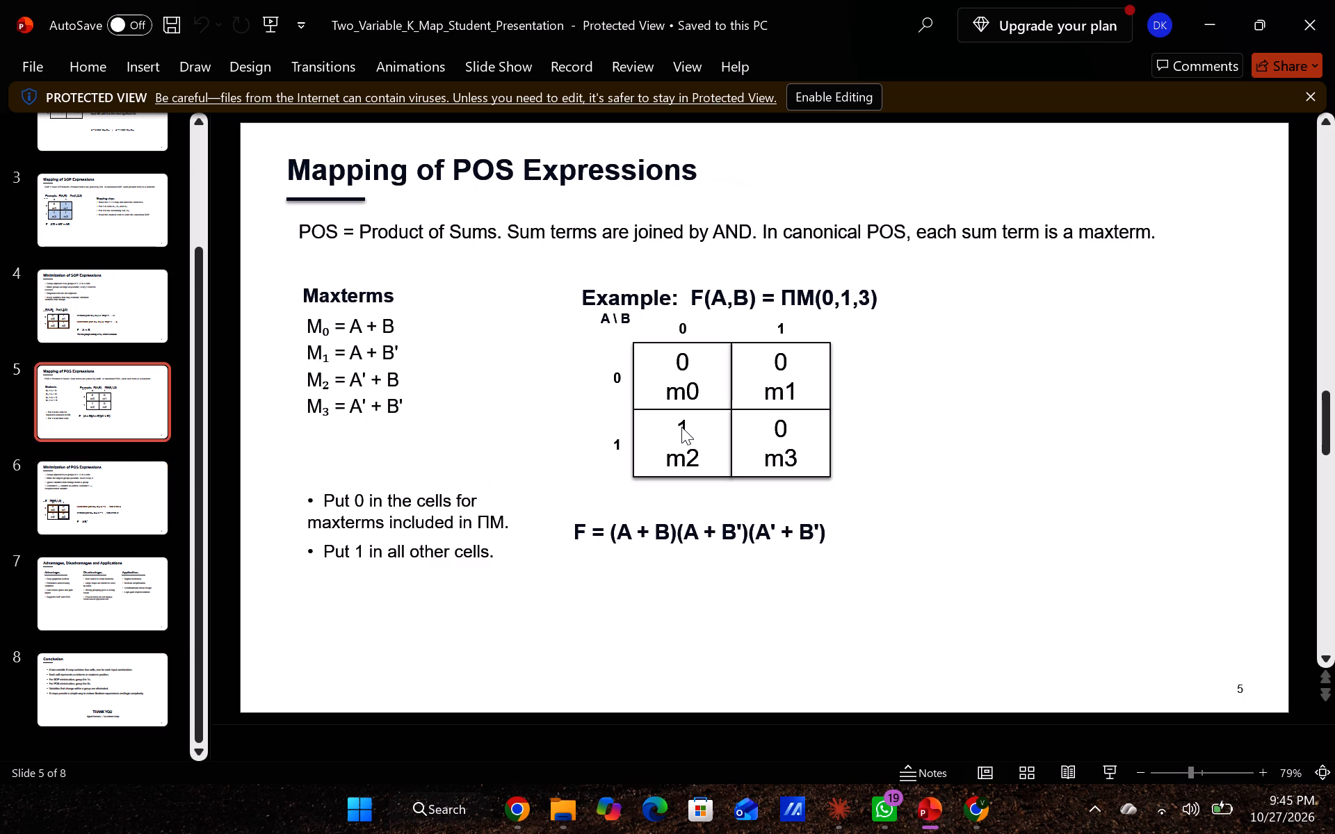
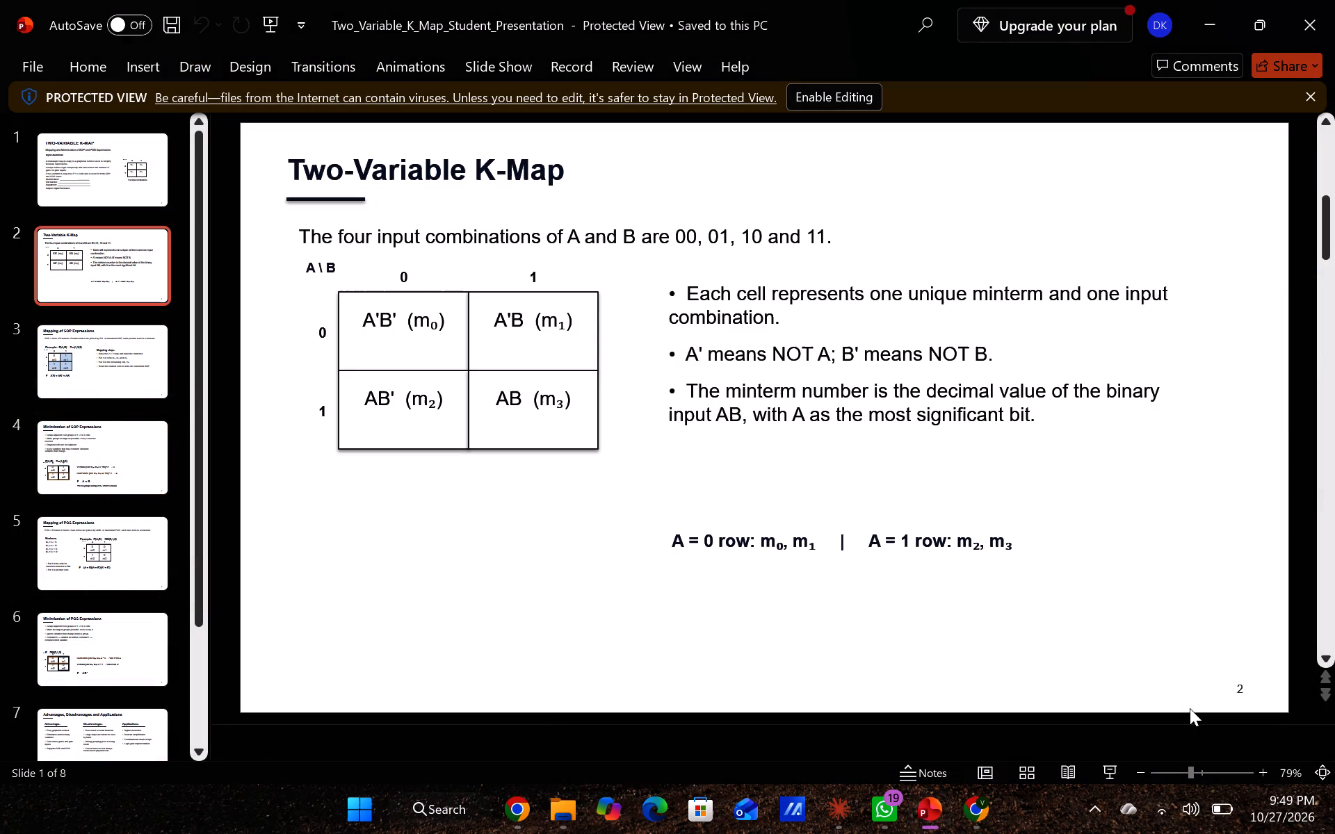
key("Down")
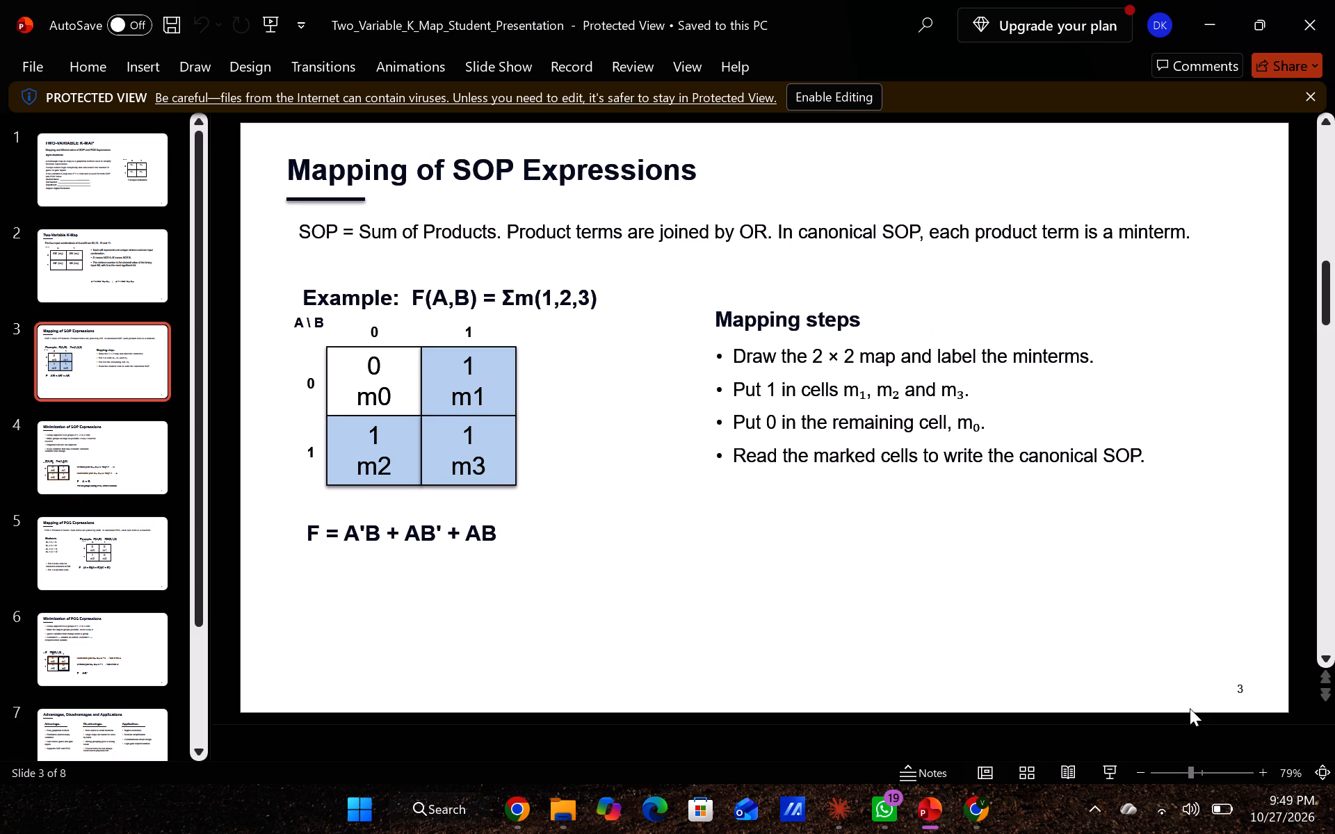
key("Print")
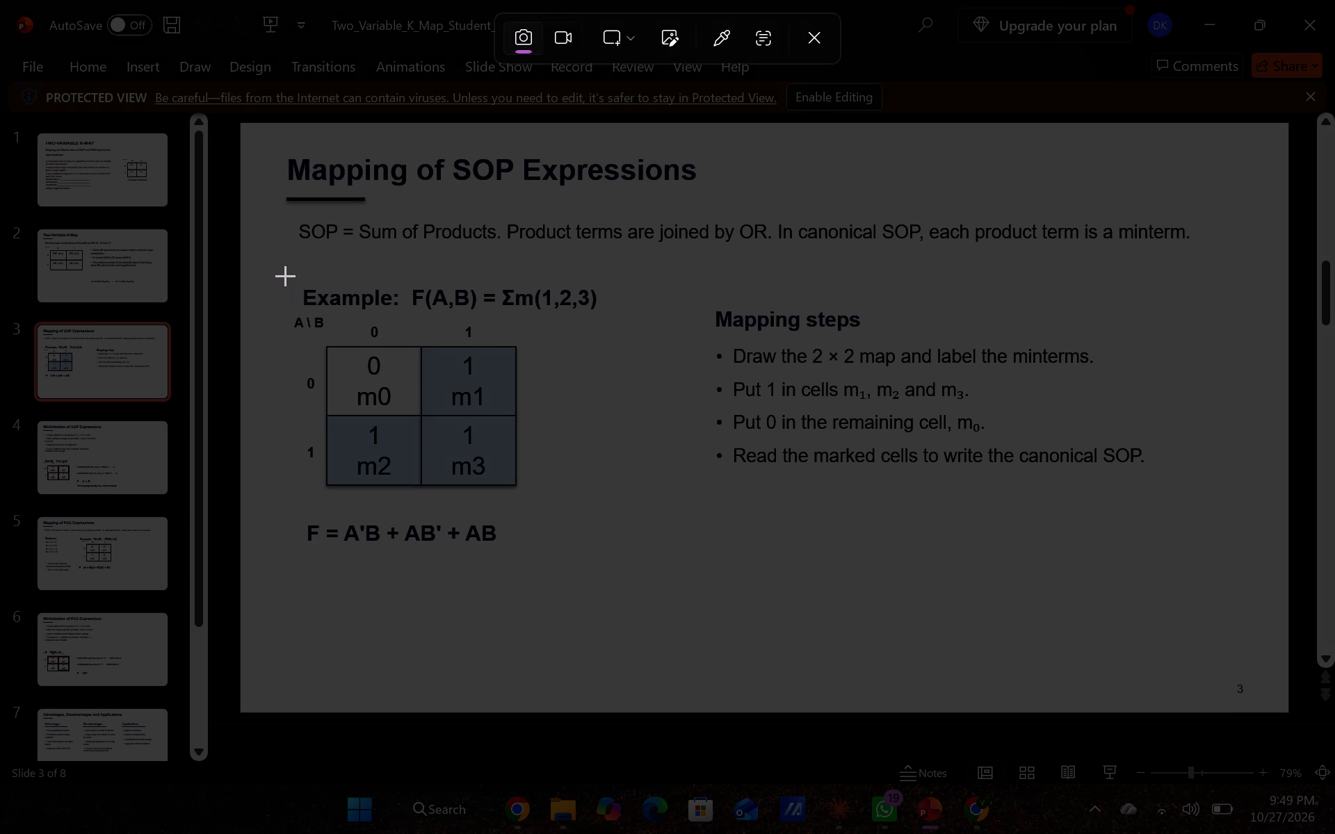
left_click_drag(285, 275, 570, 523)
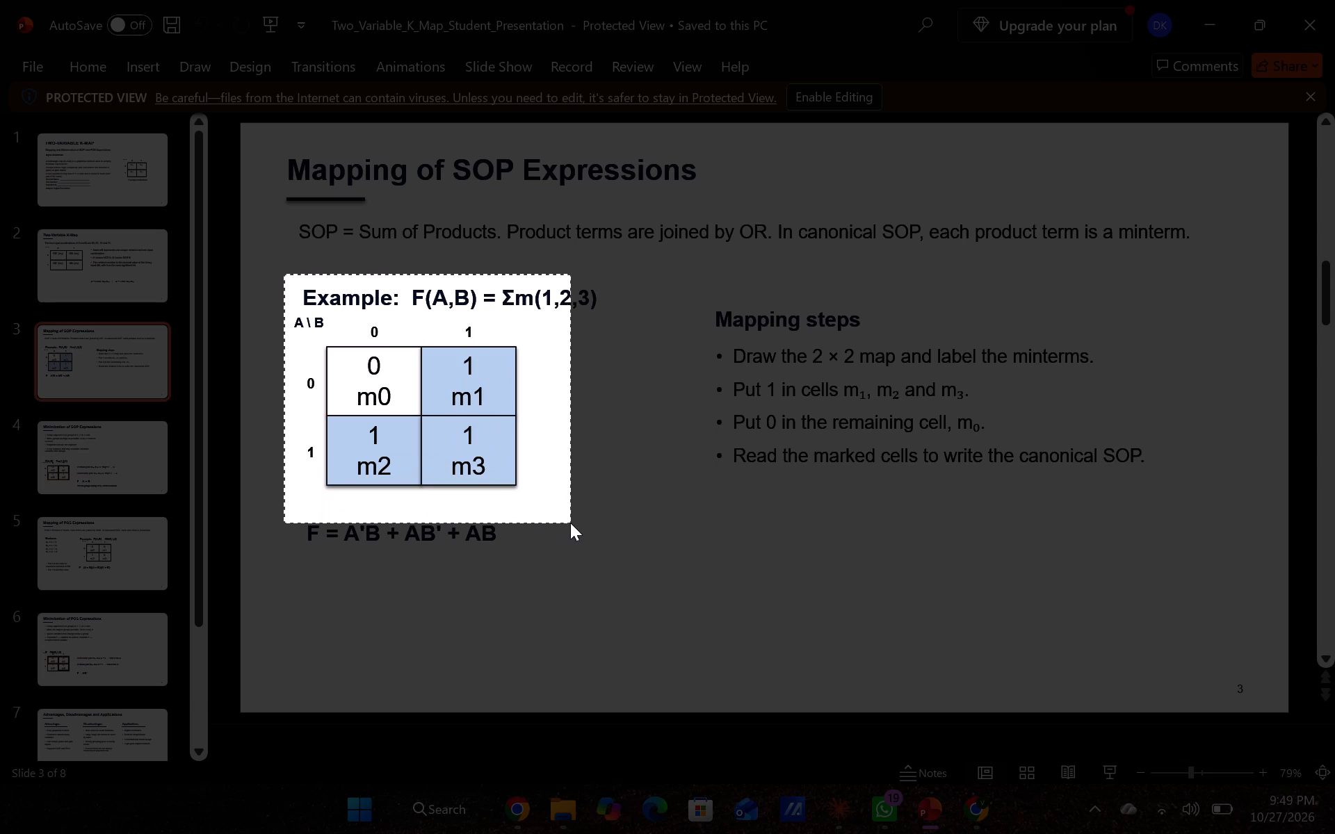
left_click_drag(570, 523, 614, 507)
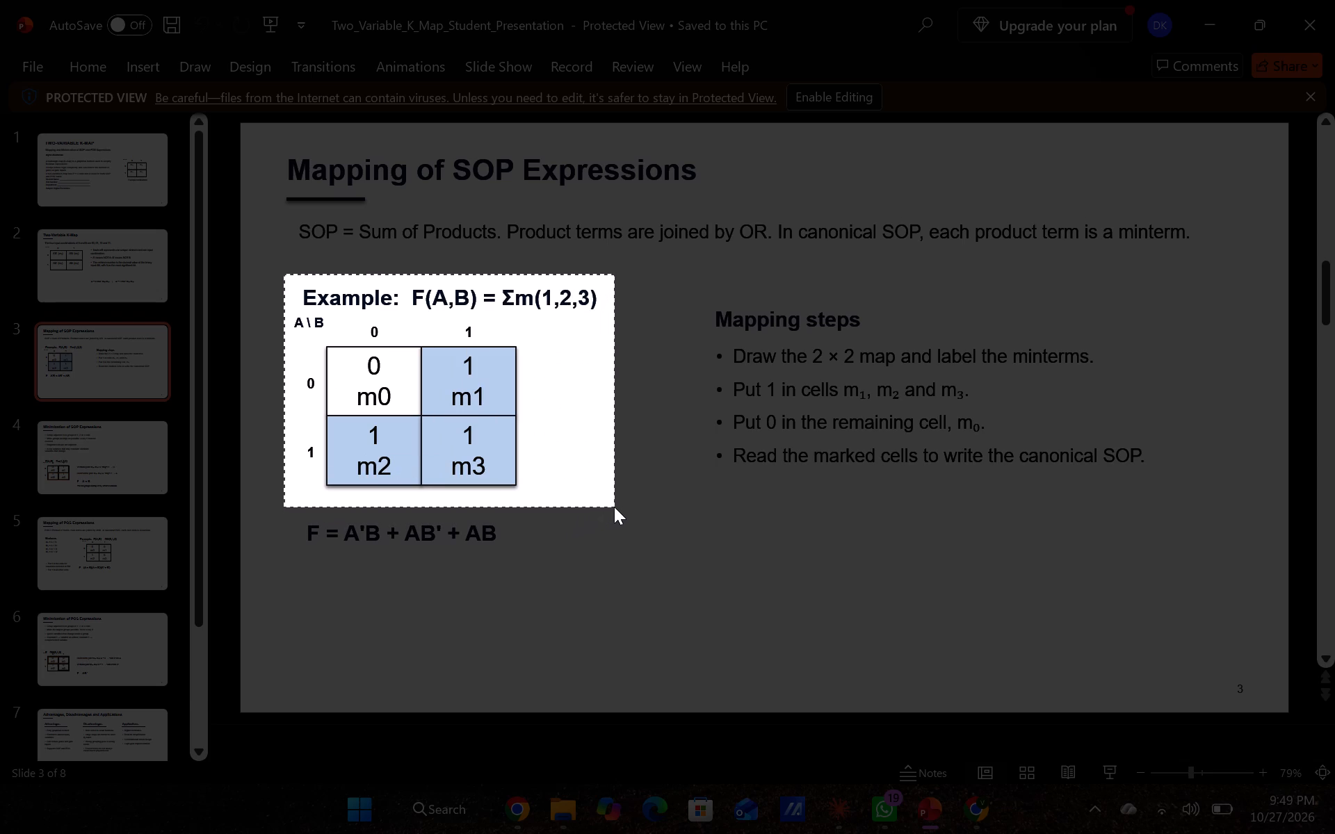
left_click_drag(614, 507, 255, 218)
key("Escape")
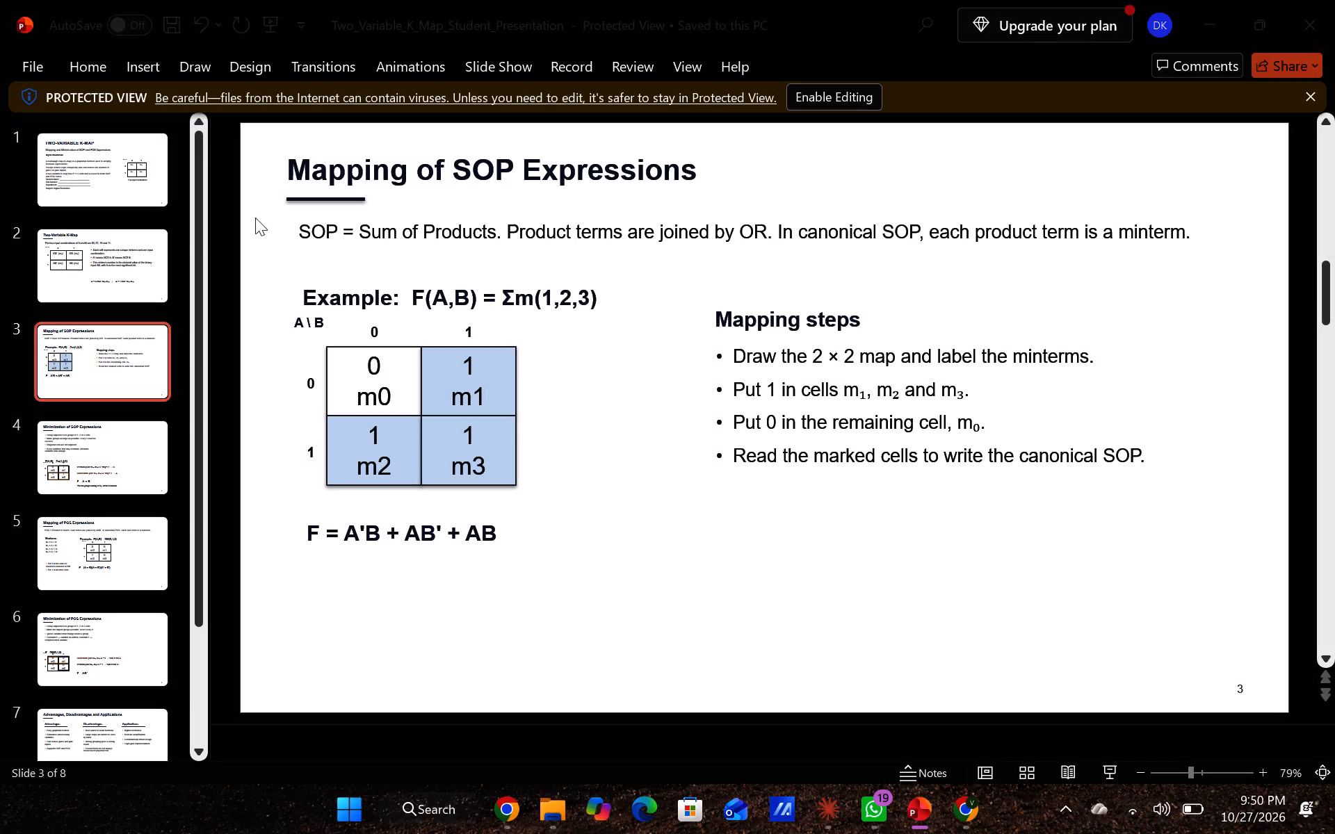
Enable editing for the protected student presentation deck.
left_click_drag(255, 218, 396, 256)
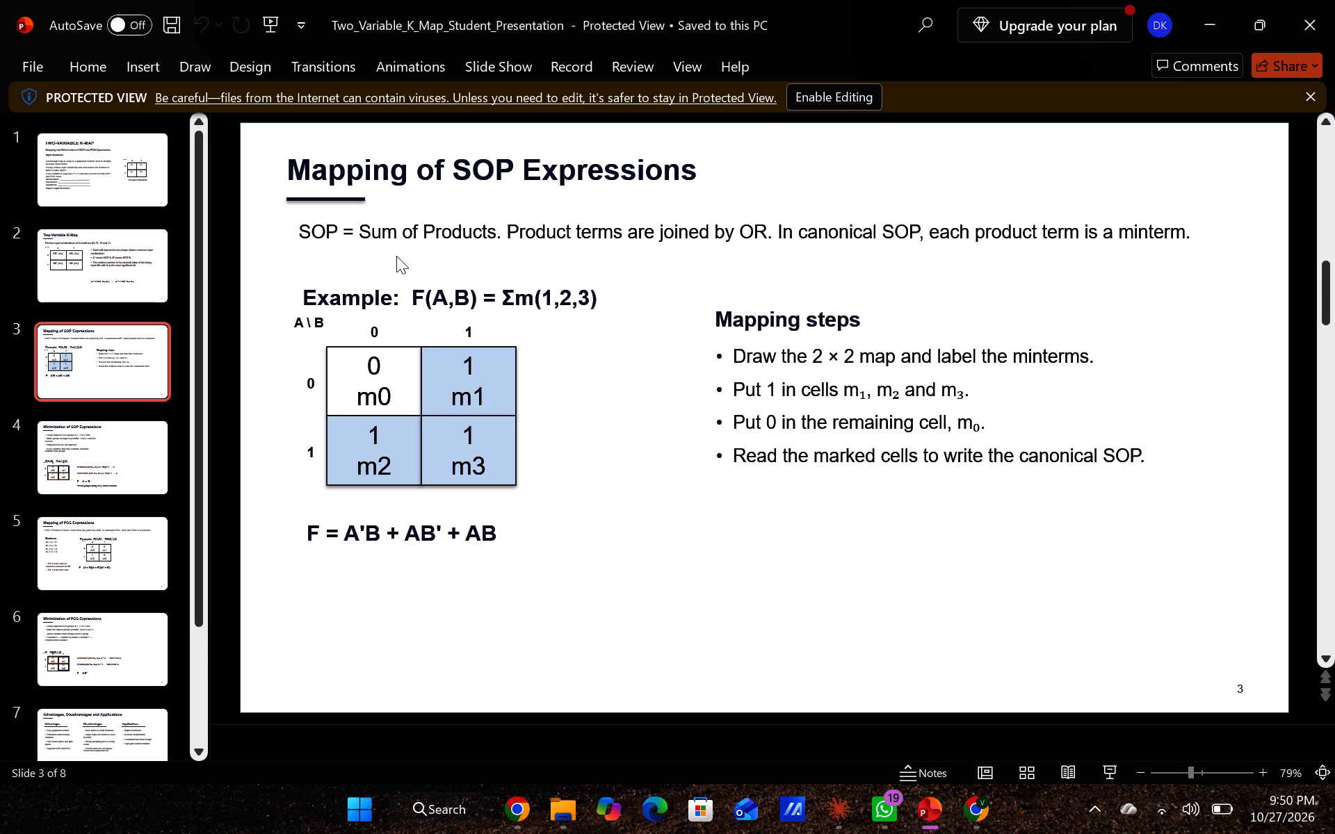
left_click(323, 163)
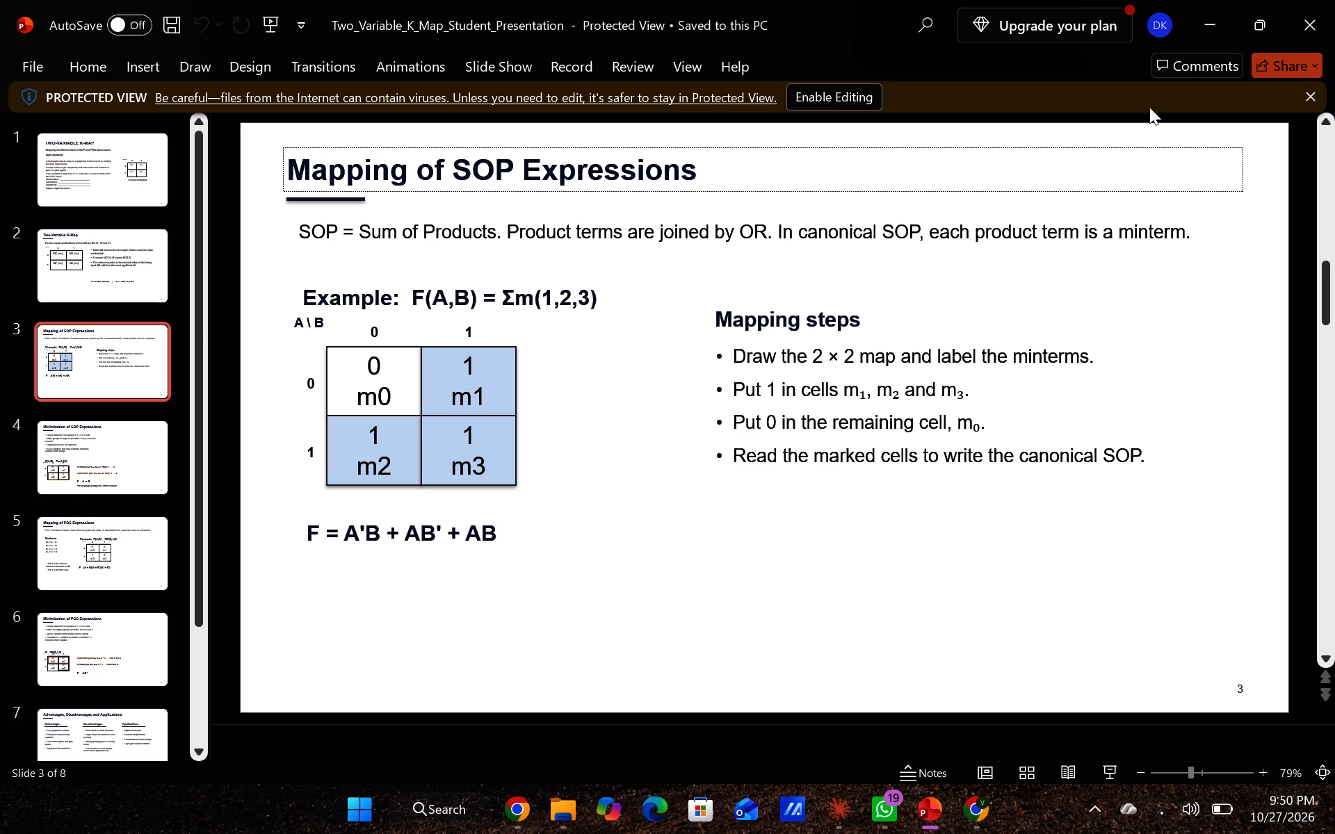
left_click(858, 96)
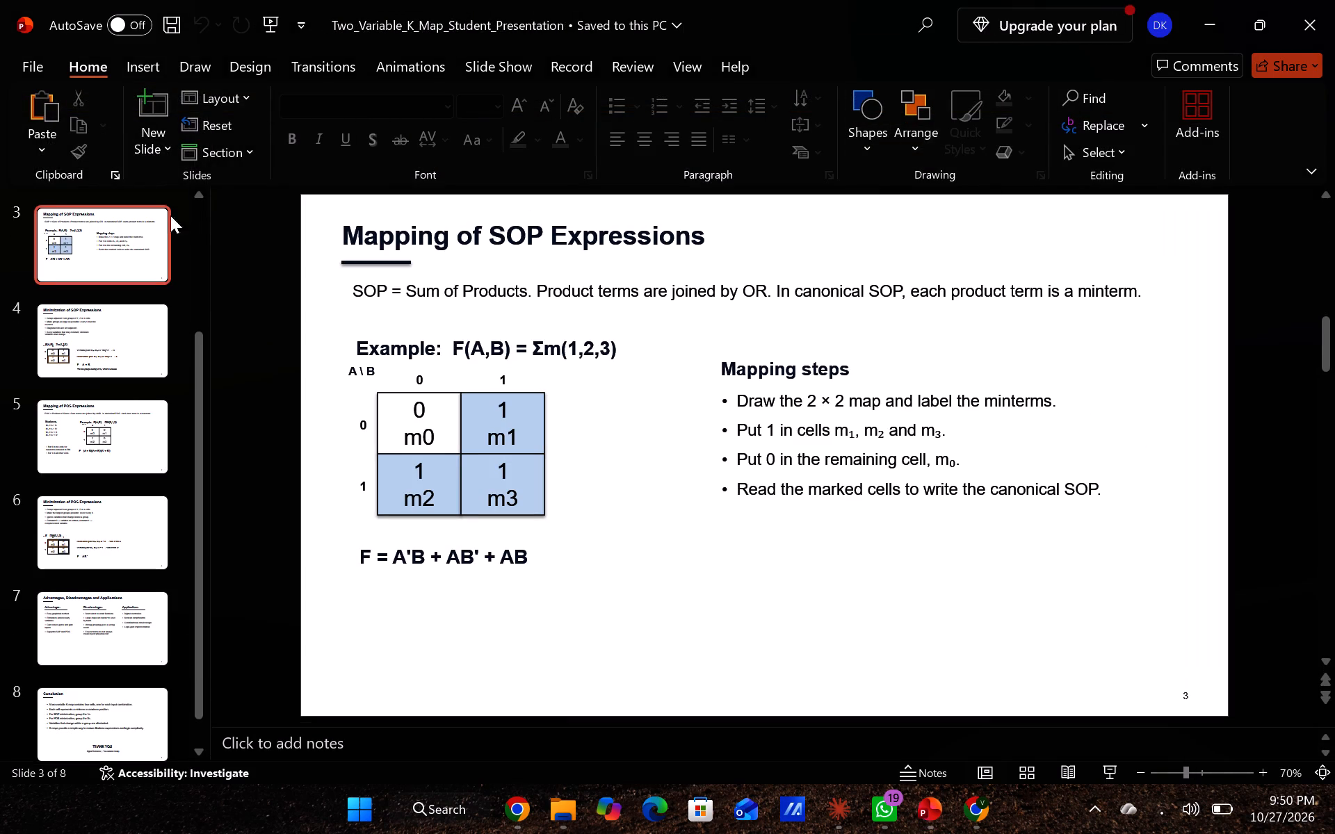
Delete the "TWO-VARIABLE K-MAP" title slide from the student presentation deck.
left_click(357, 220)
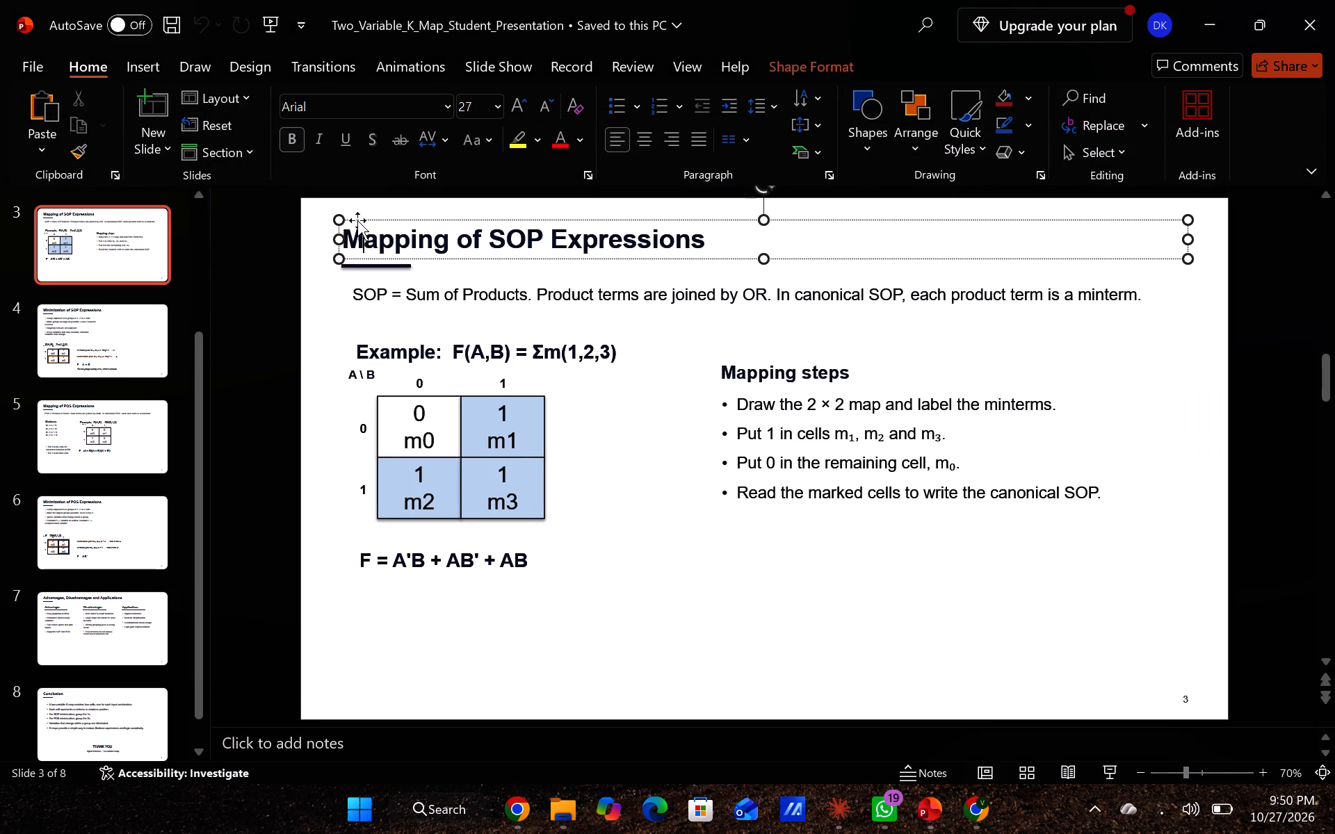
scroll(78, 238, "up", 5)
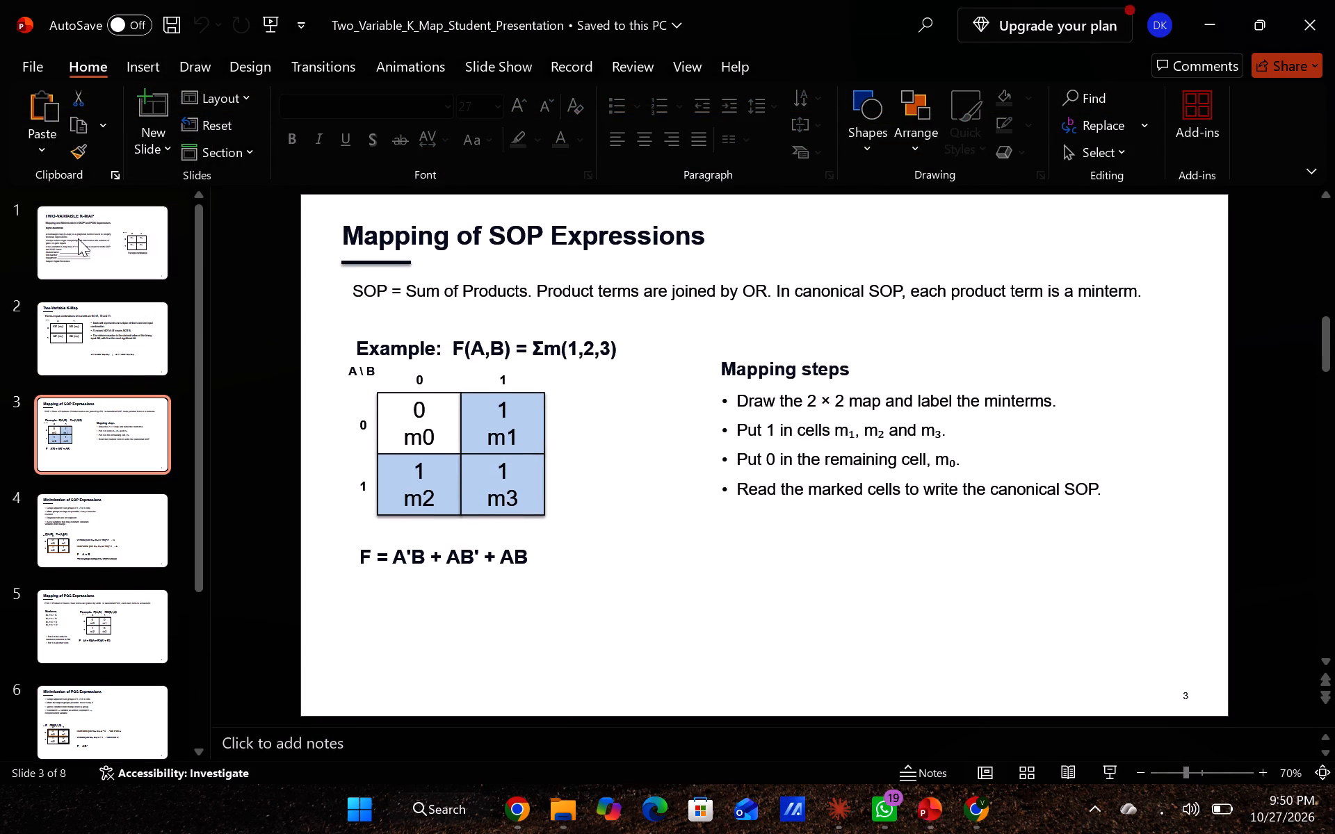
scroll(78, 238, "up", 2)
left_click(95, 238)
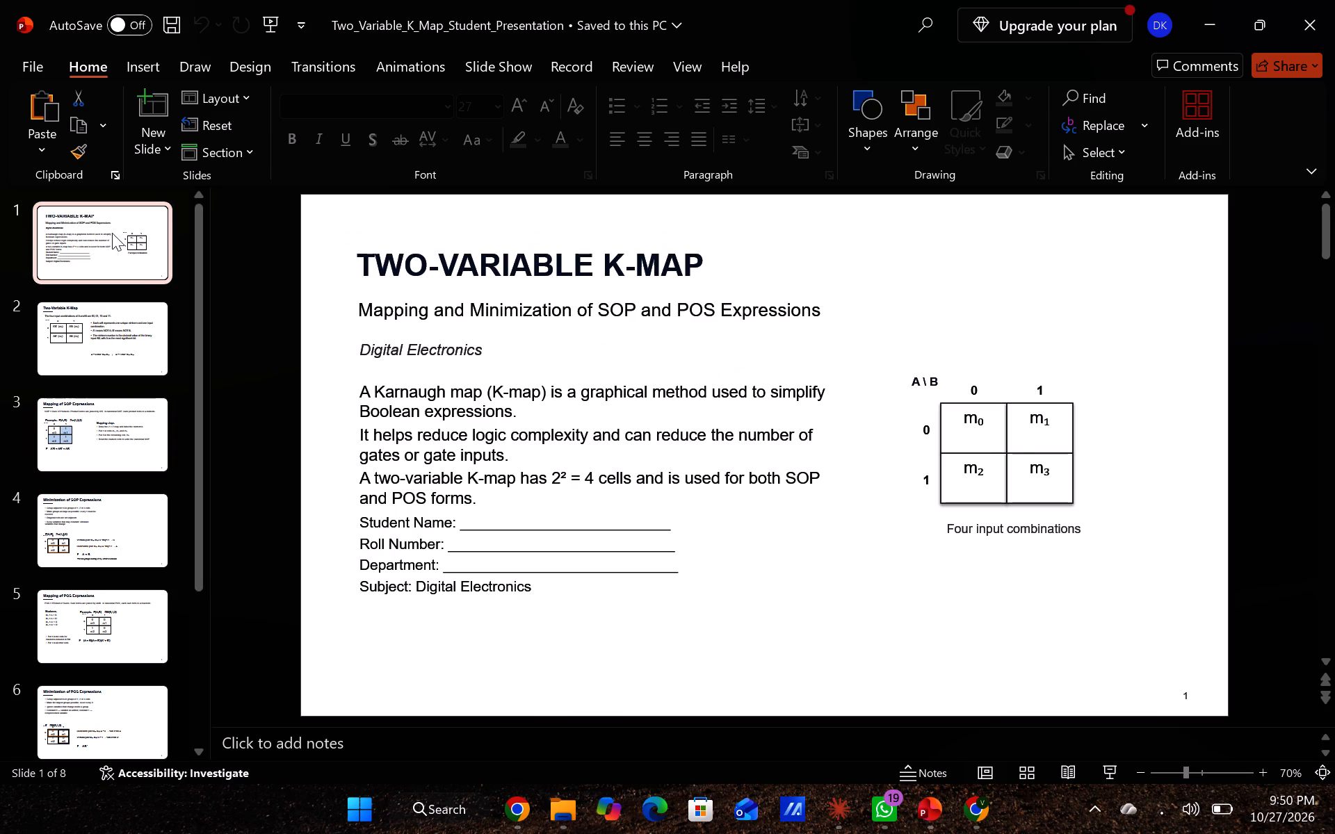
left_click(120, 260)
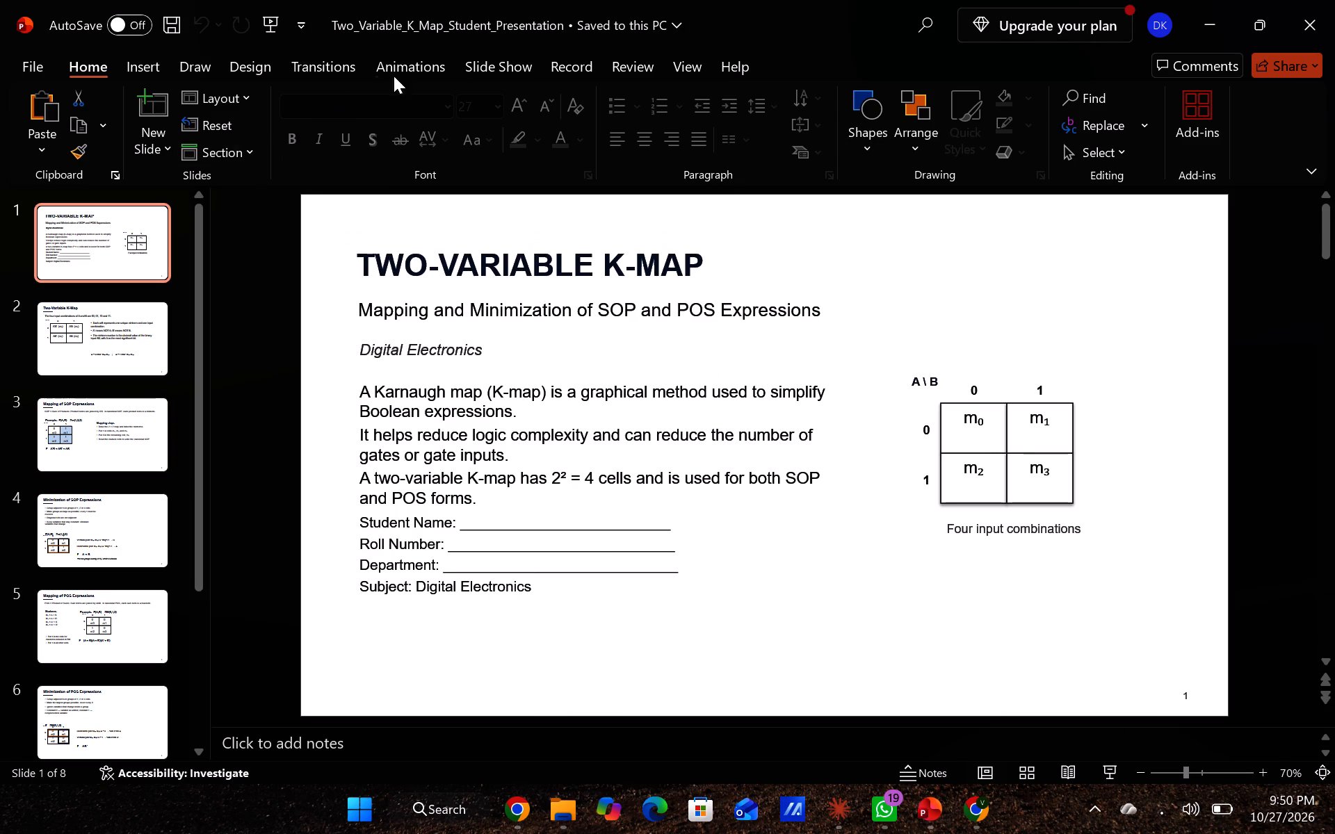
right_click(508, 369)
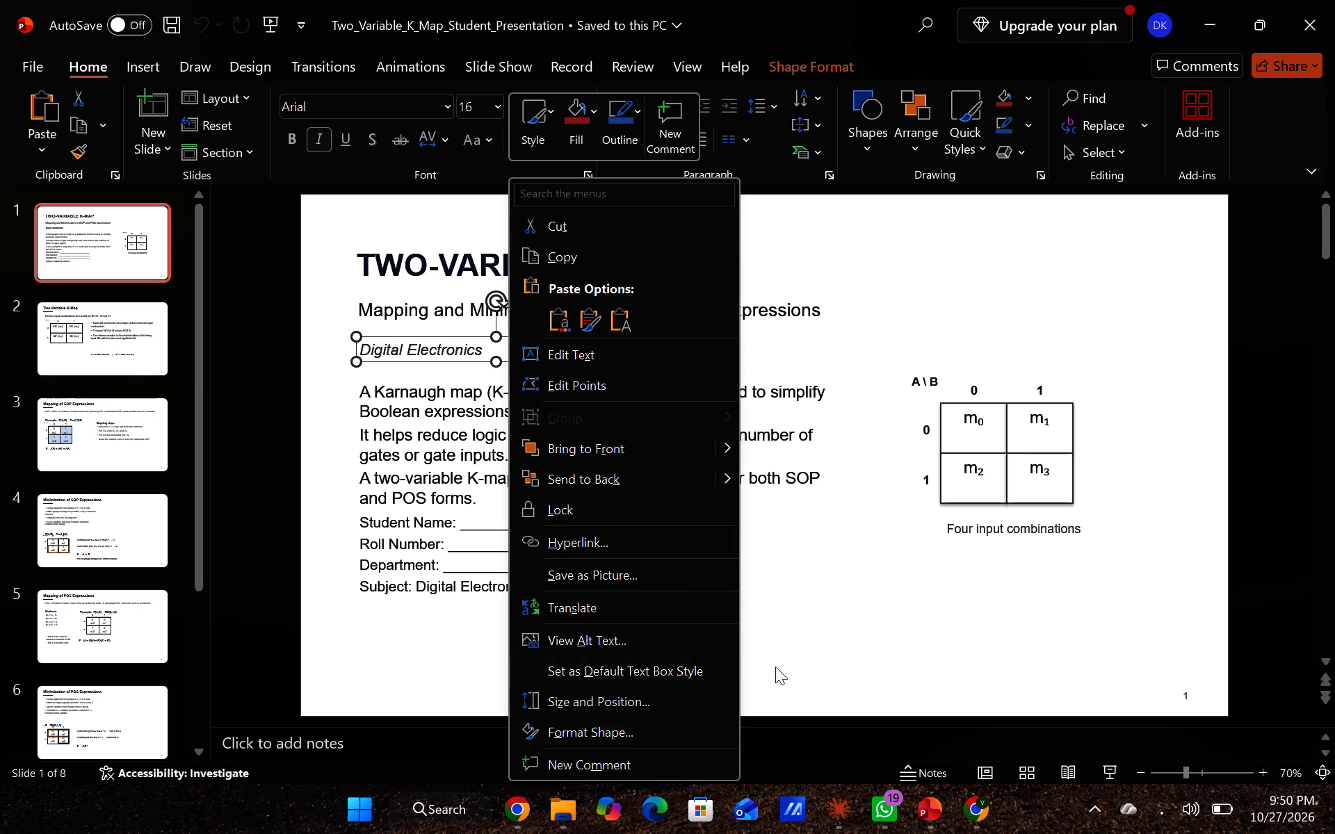
left_click(882, 662)
left_click(882, 662)
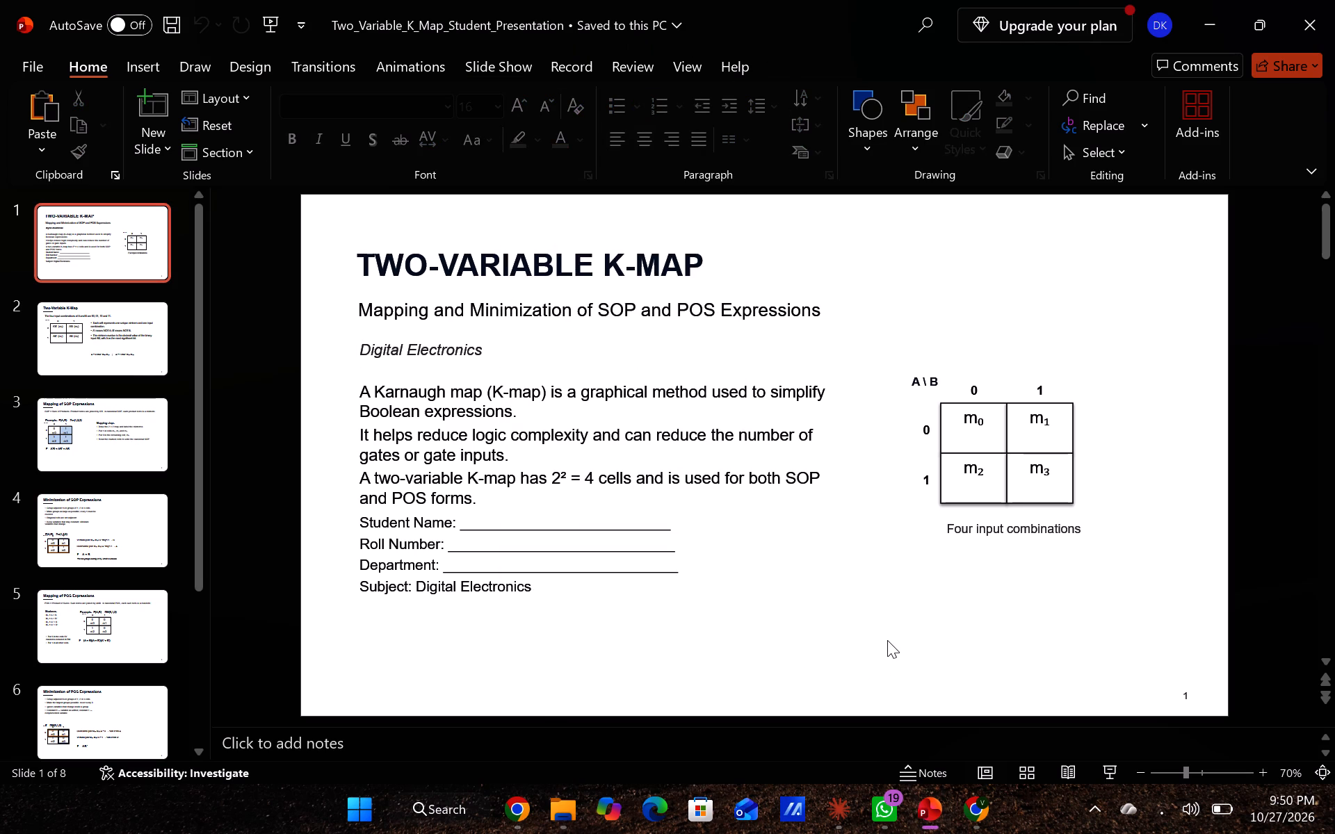
right_click(887, 640)
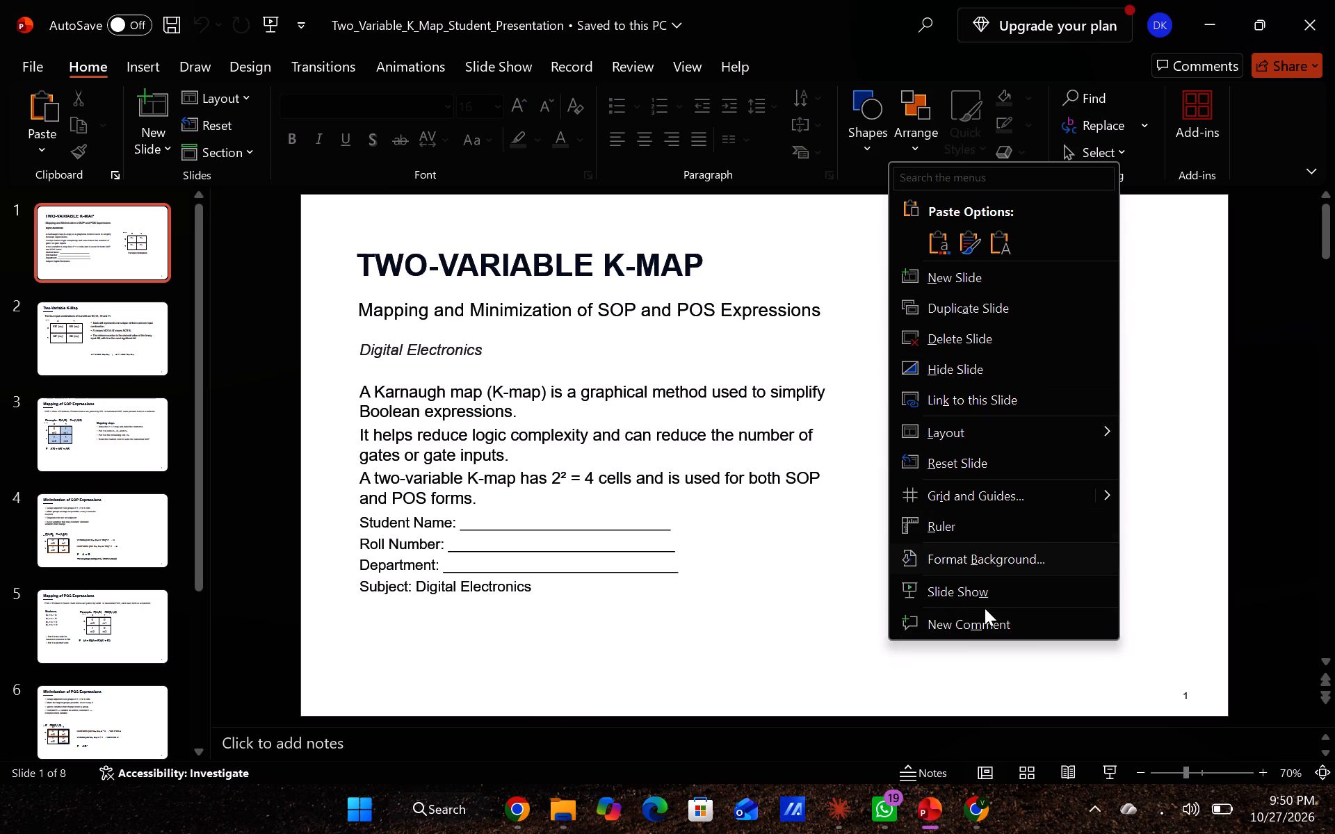
left_click(973, 332)
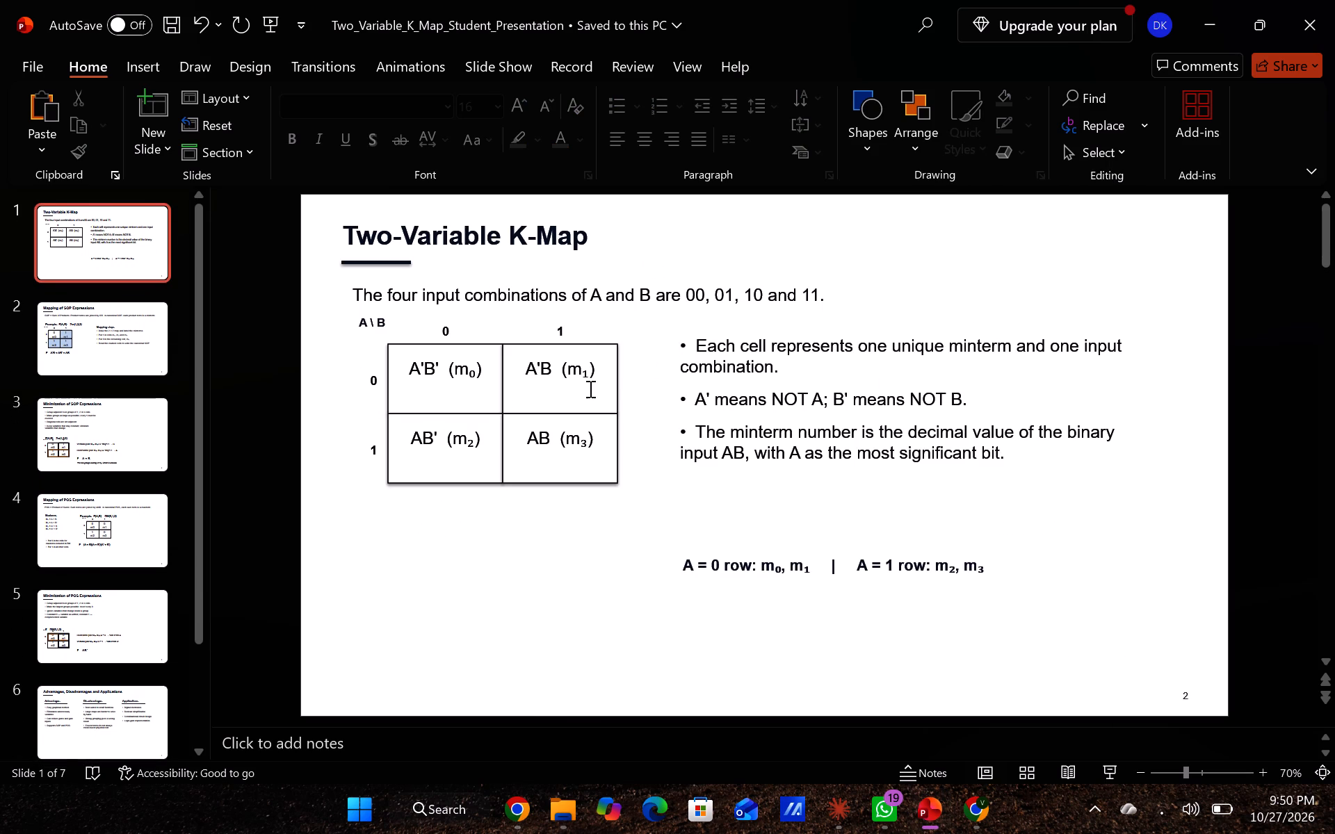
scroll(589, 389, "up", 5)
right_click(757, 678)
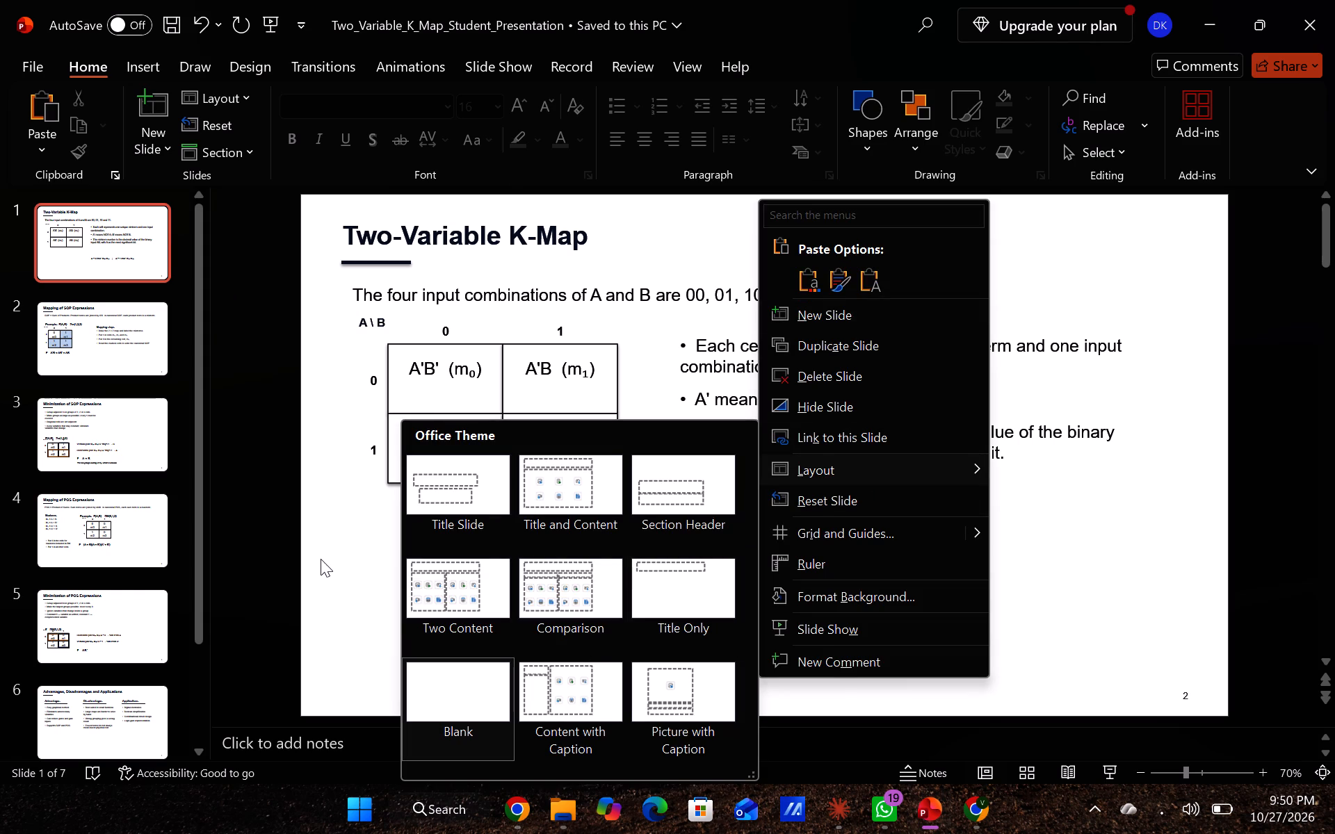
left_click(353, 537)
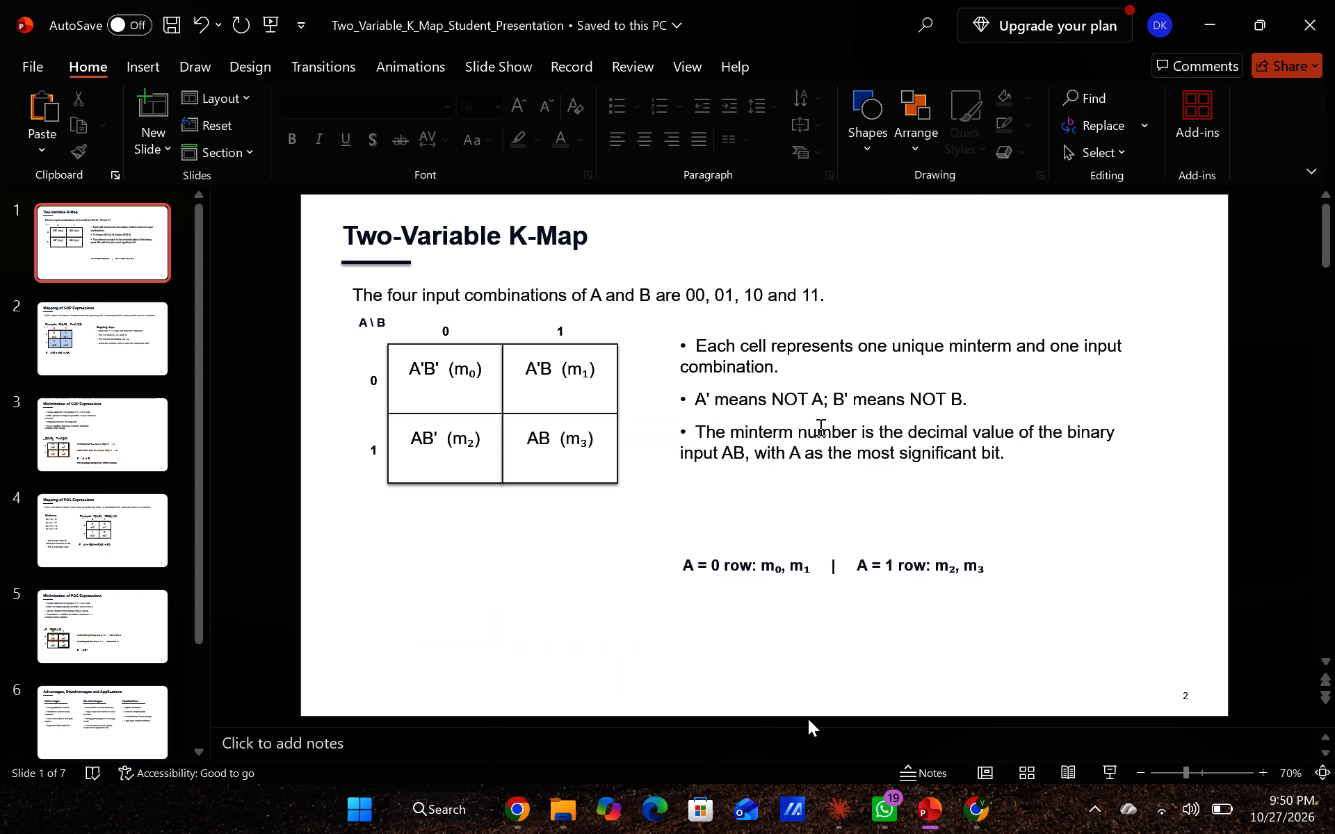
Switch to the "roll number" deck snapped beside WhatsApp and duplicate its Kaveri University title slide.
left_click(581, 715)
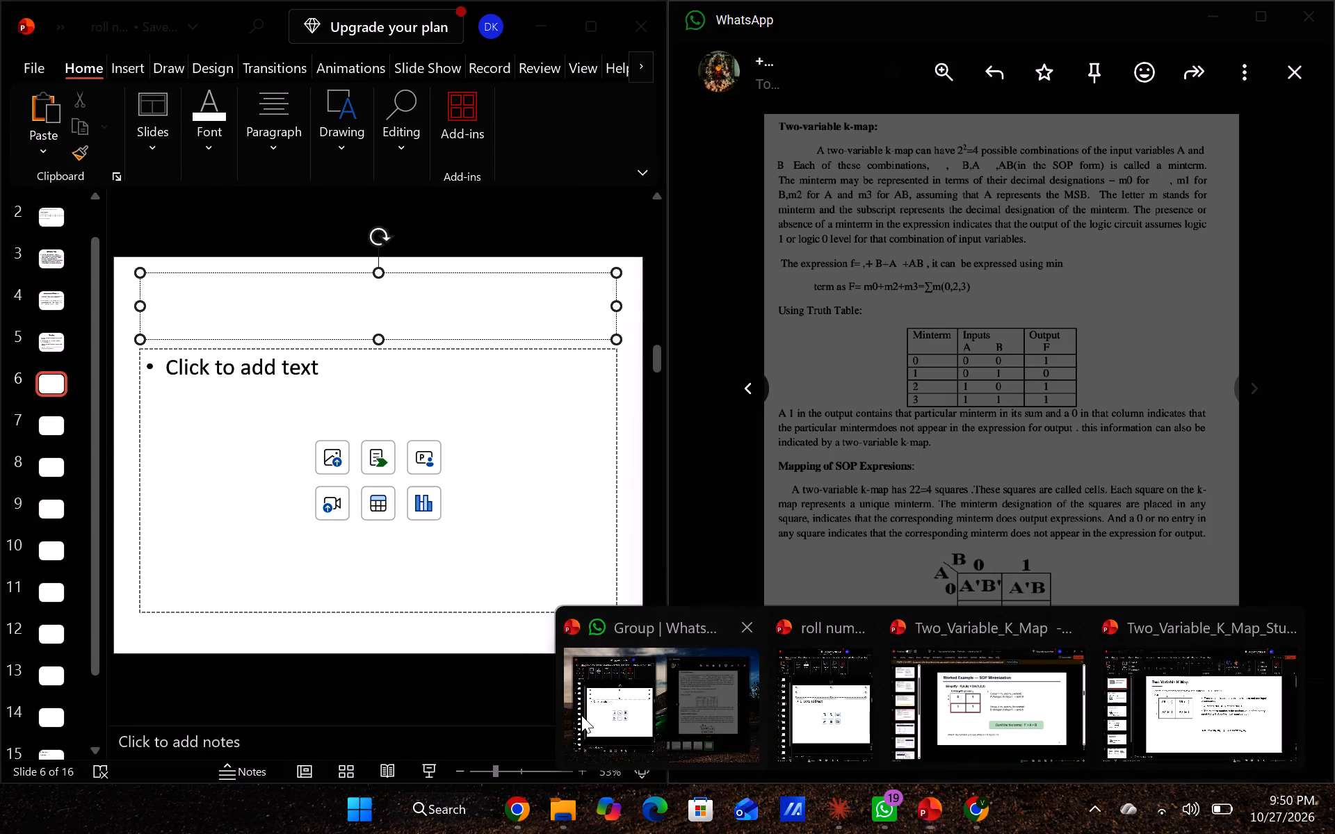
scroll(30, 310, "up", 20)
scroll(30, 310, "up", 3)
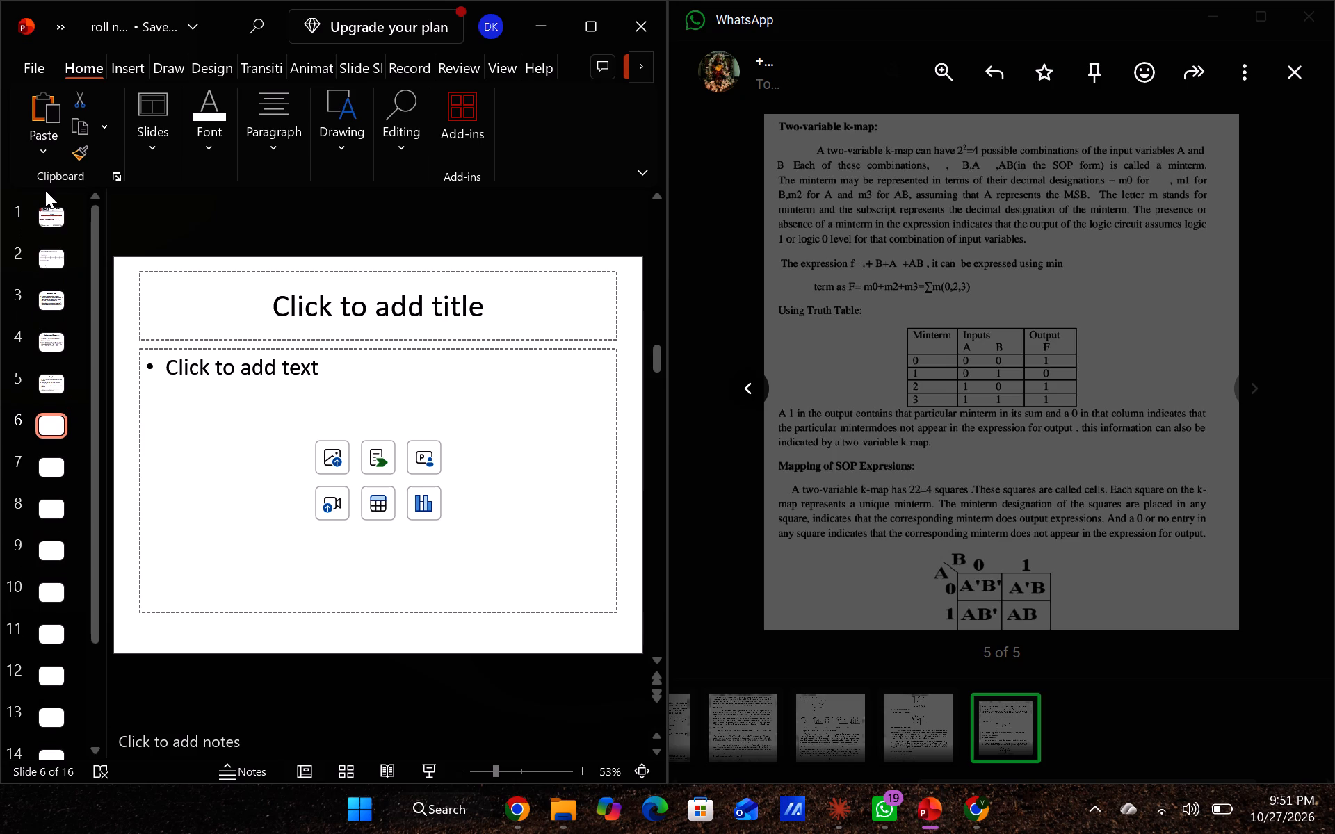
left_click(49, 206)
right_click(269, 426)
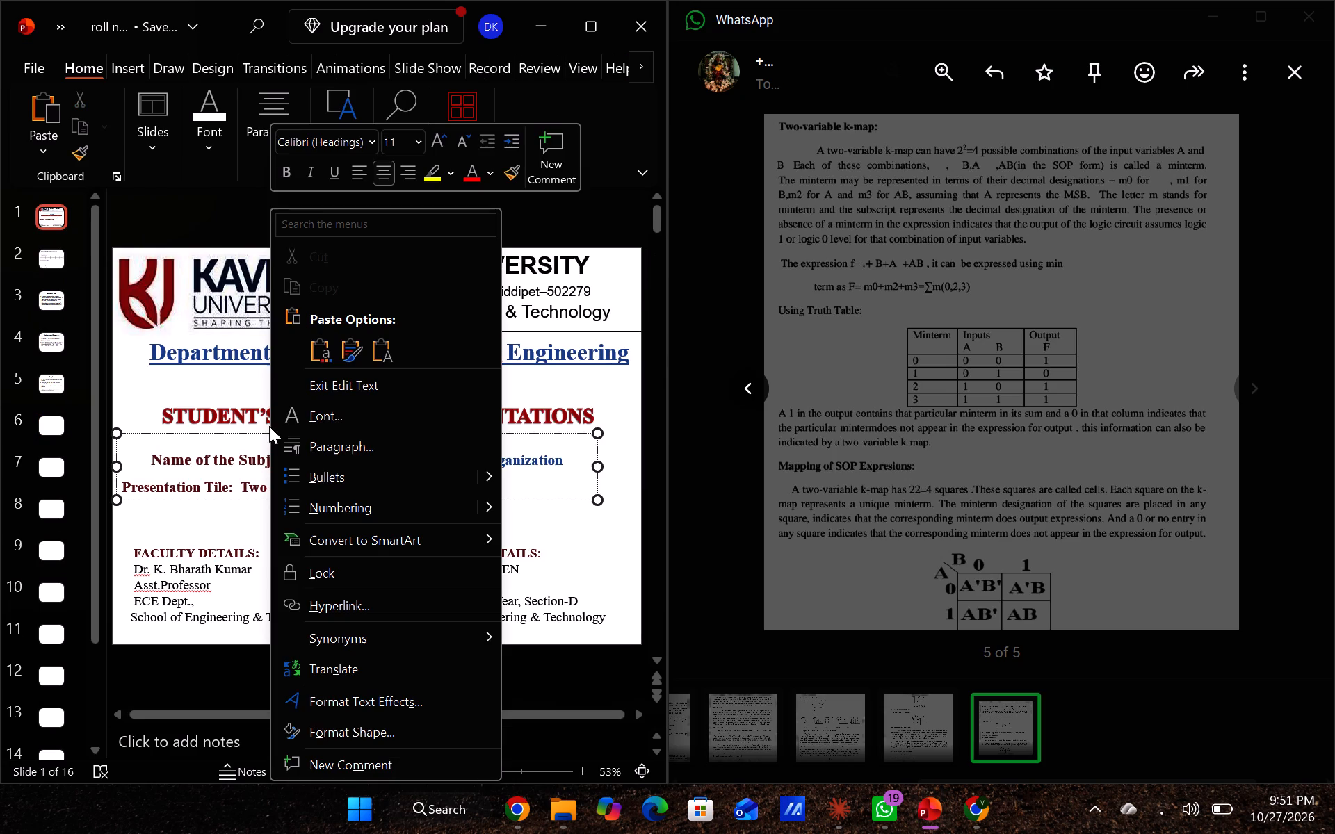
left_click(238, 533)
left_click(312, 549)
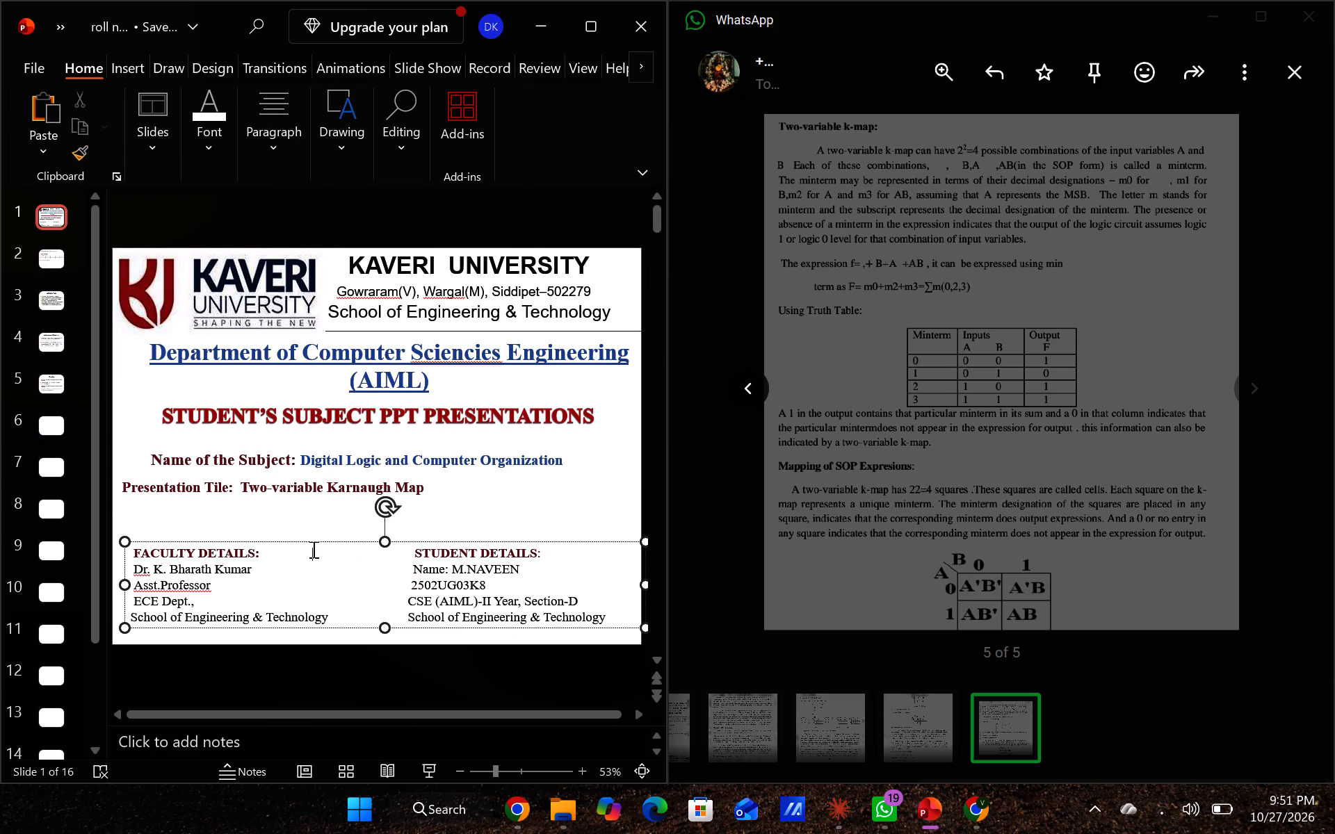
left_click(160, 285)
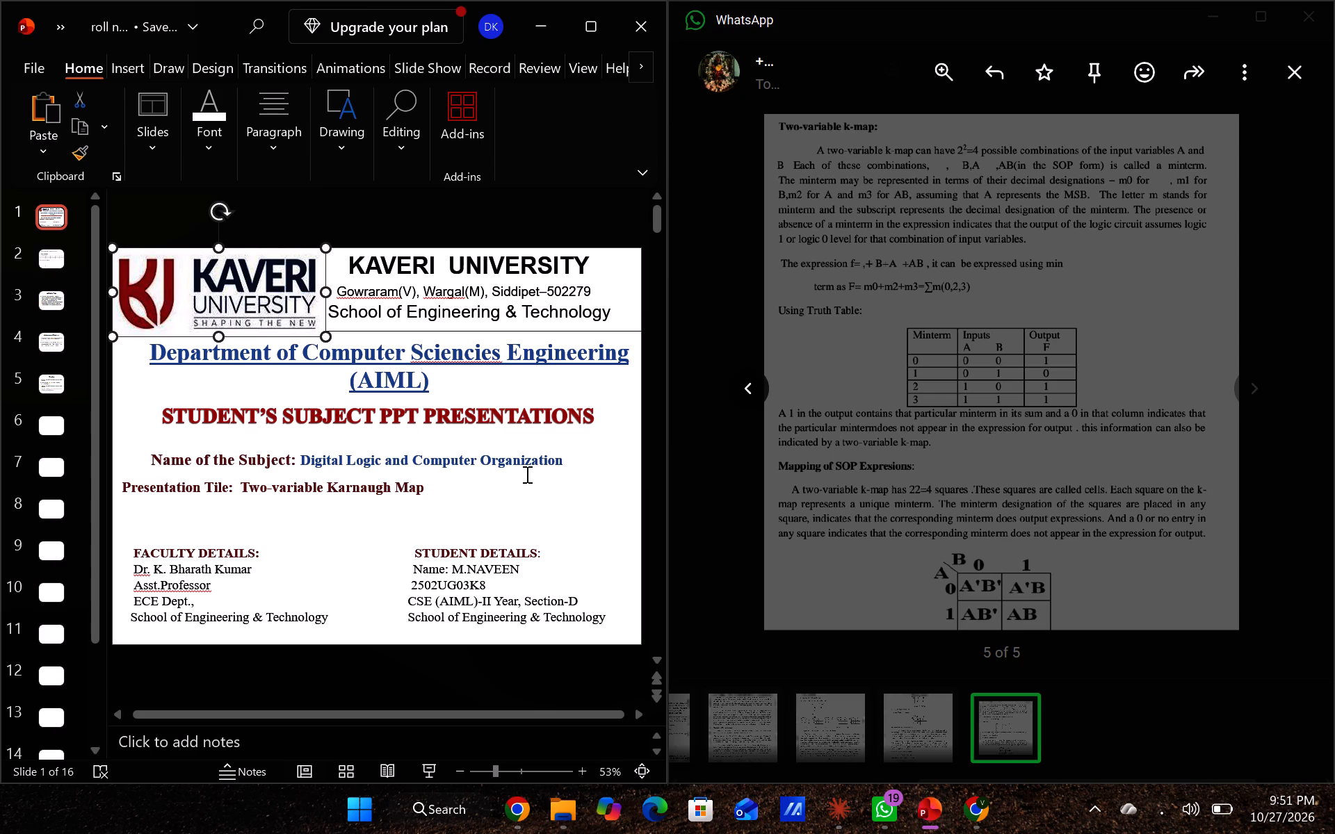
left_click(585, 523)
right_click(585, 523)
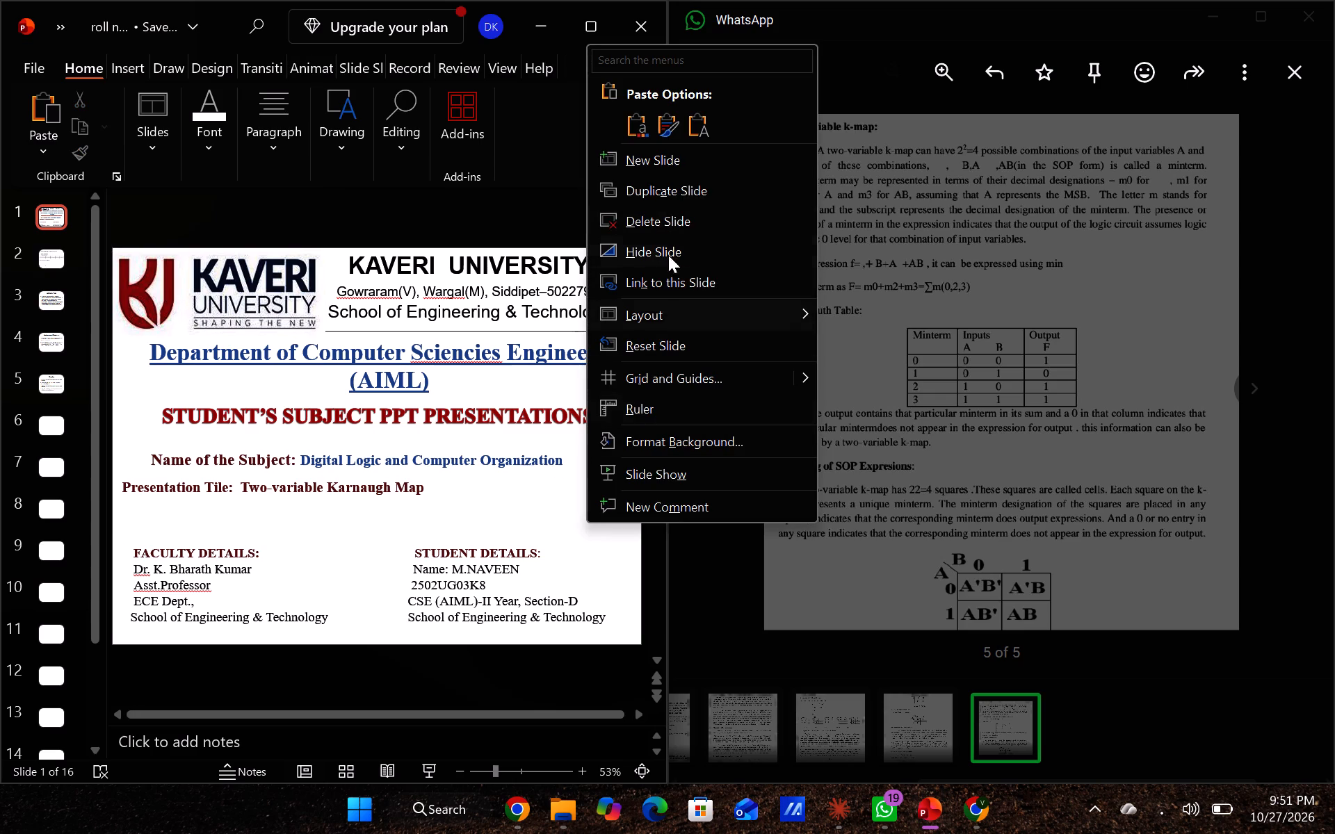
left_click(688, 195)
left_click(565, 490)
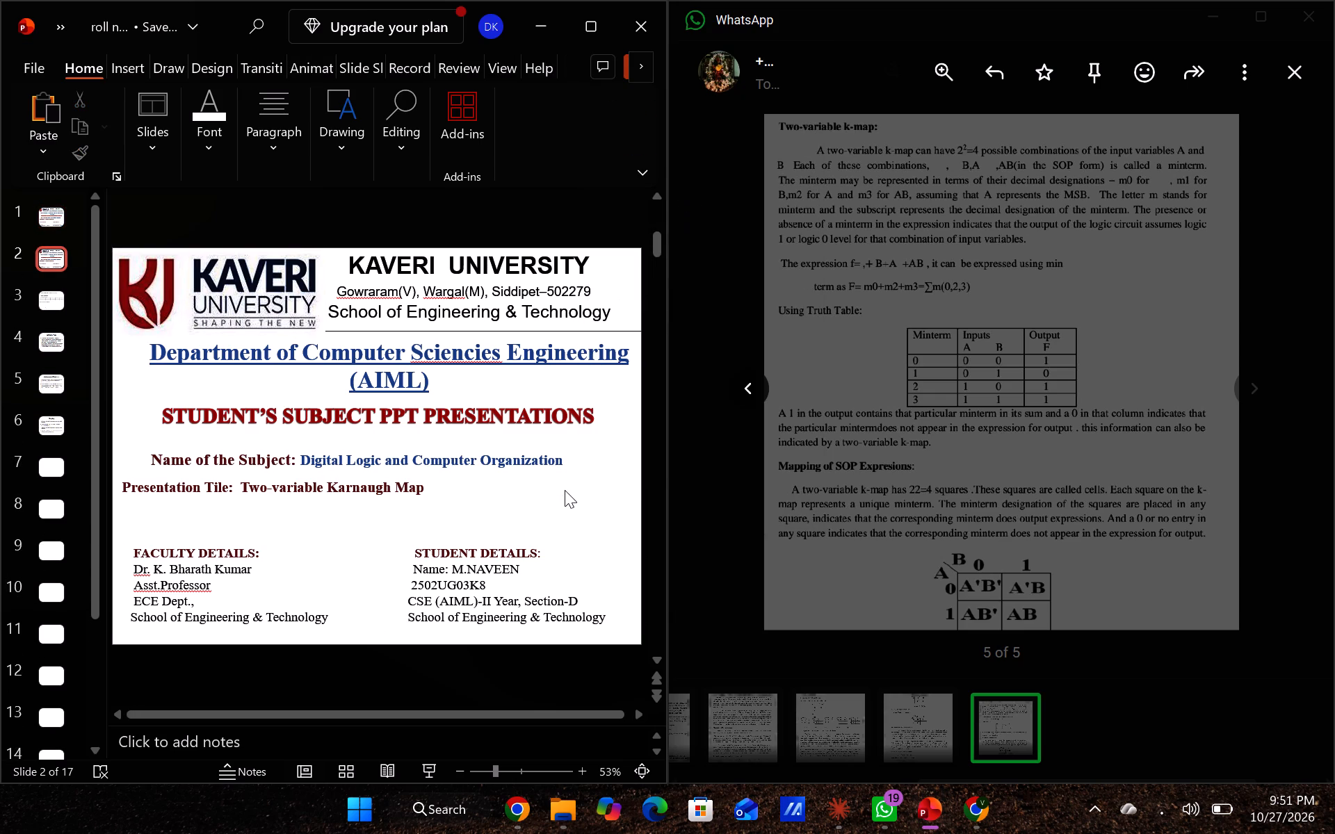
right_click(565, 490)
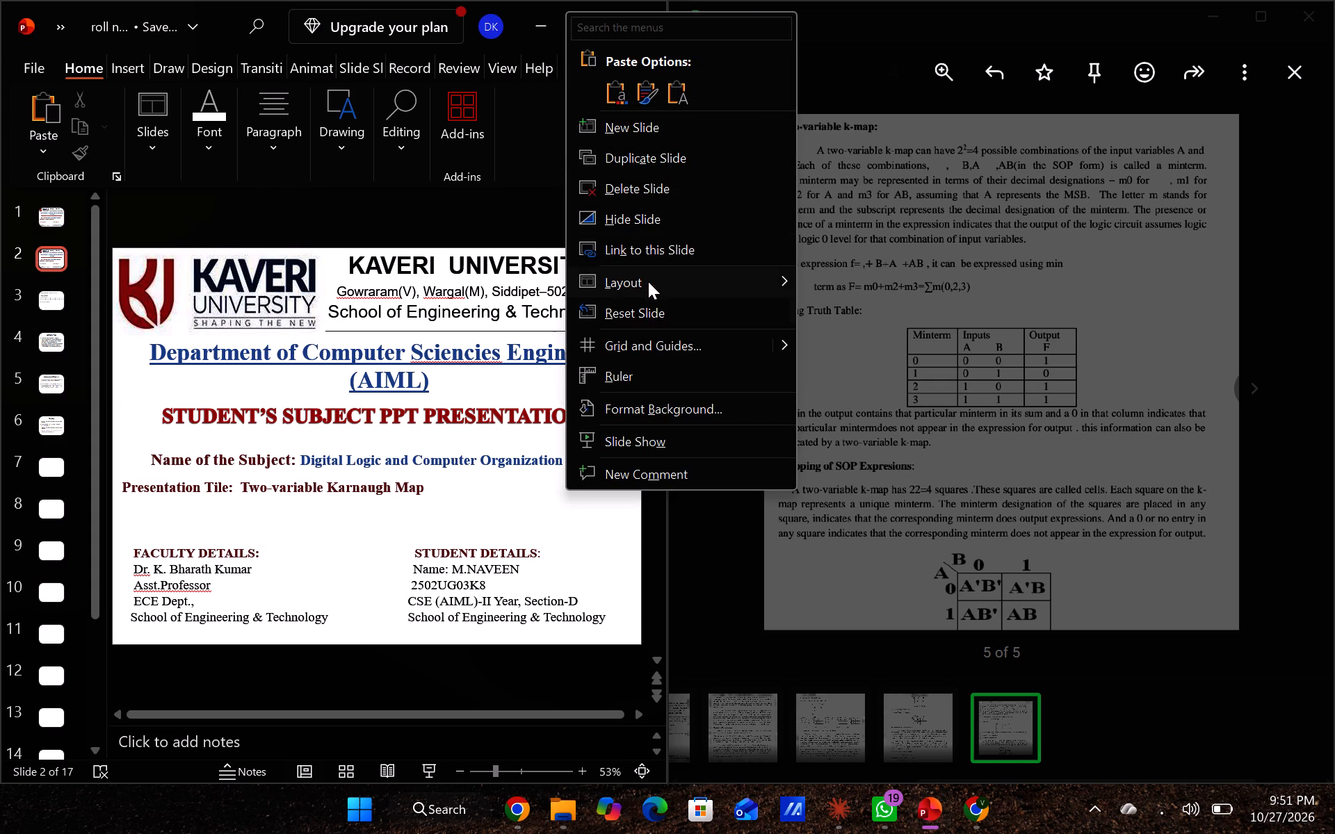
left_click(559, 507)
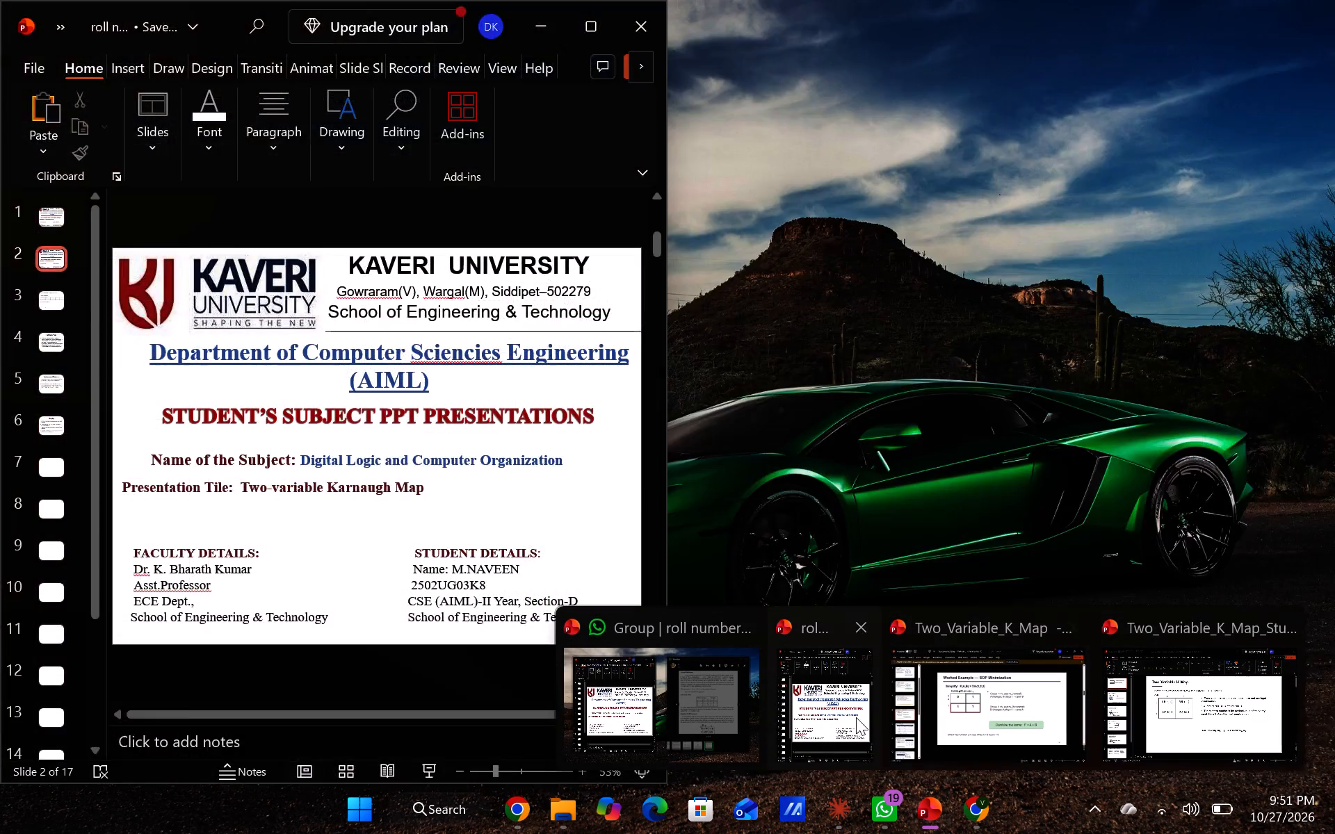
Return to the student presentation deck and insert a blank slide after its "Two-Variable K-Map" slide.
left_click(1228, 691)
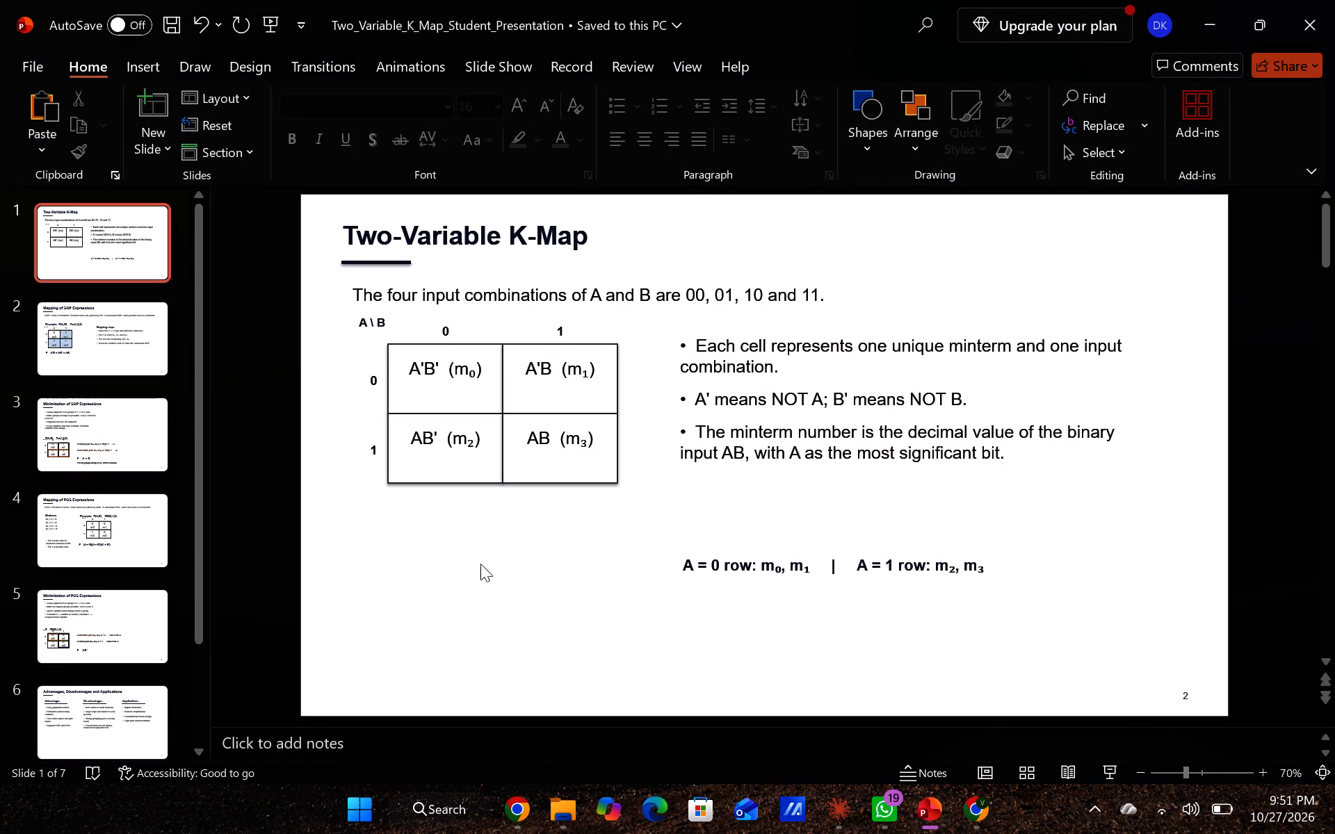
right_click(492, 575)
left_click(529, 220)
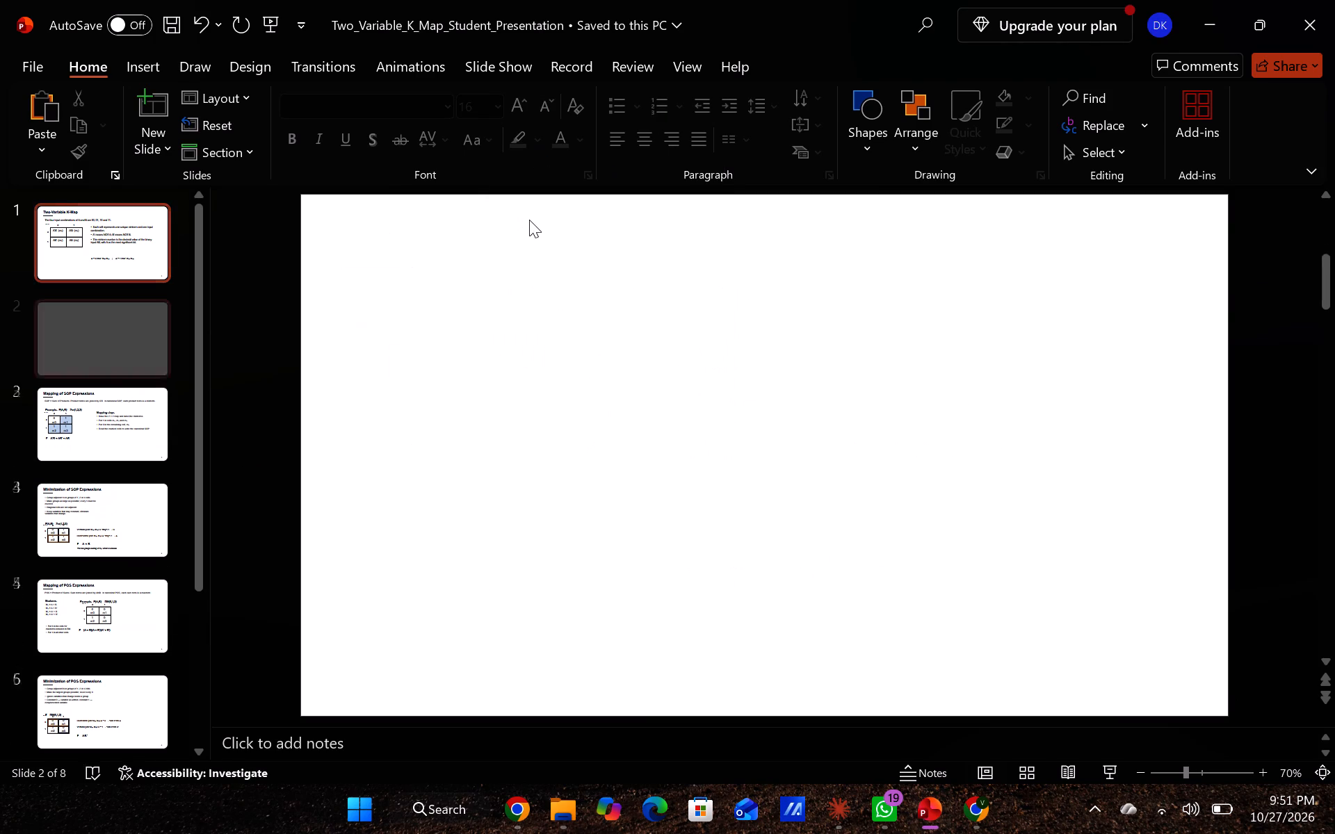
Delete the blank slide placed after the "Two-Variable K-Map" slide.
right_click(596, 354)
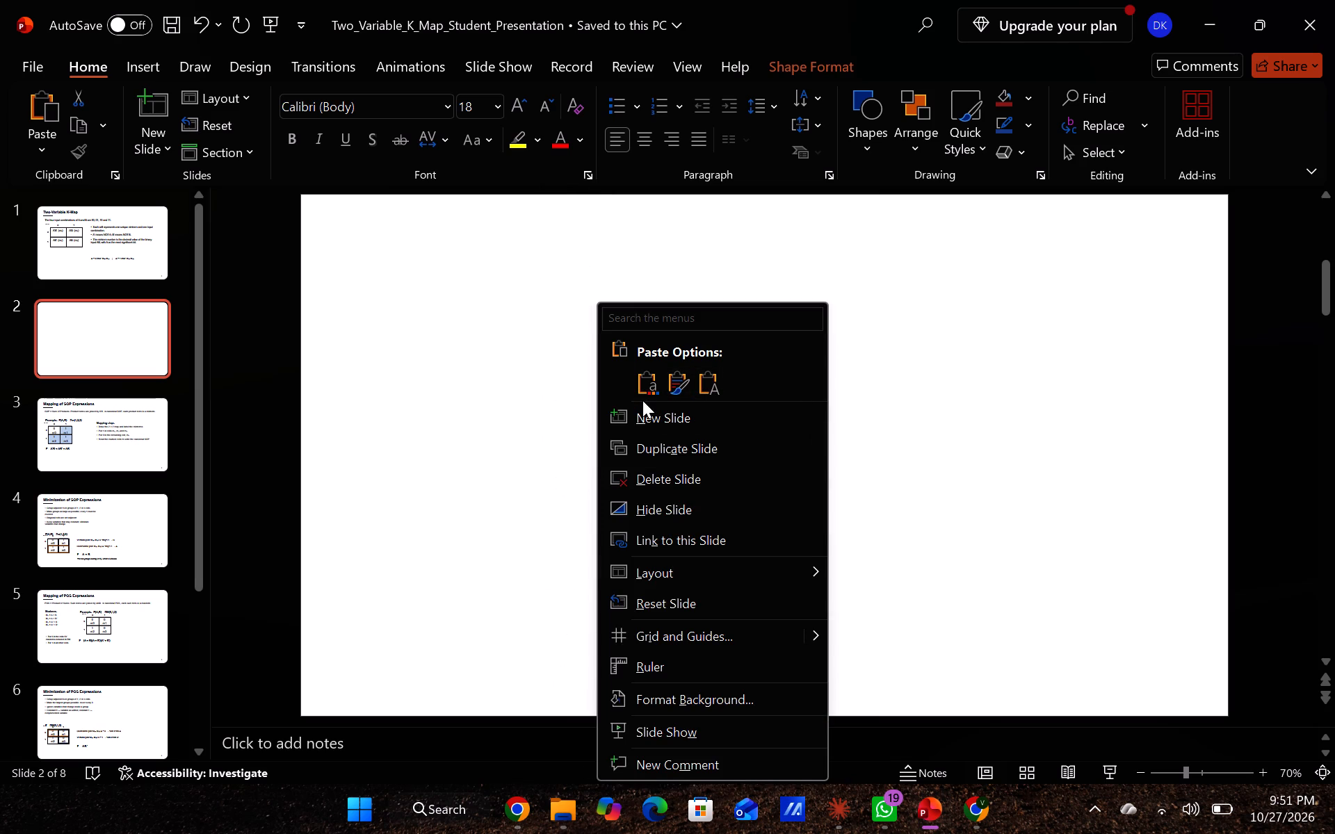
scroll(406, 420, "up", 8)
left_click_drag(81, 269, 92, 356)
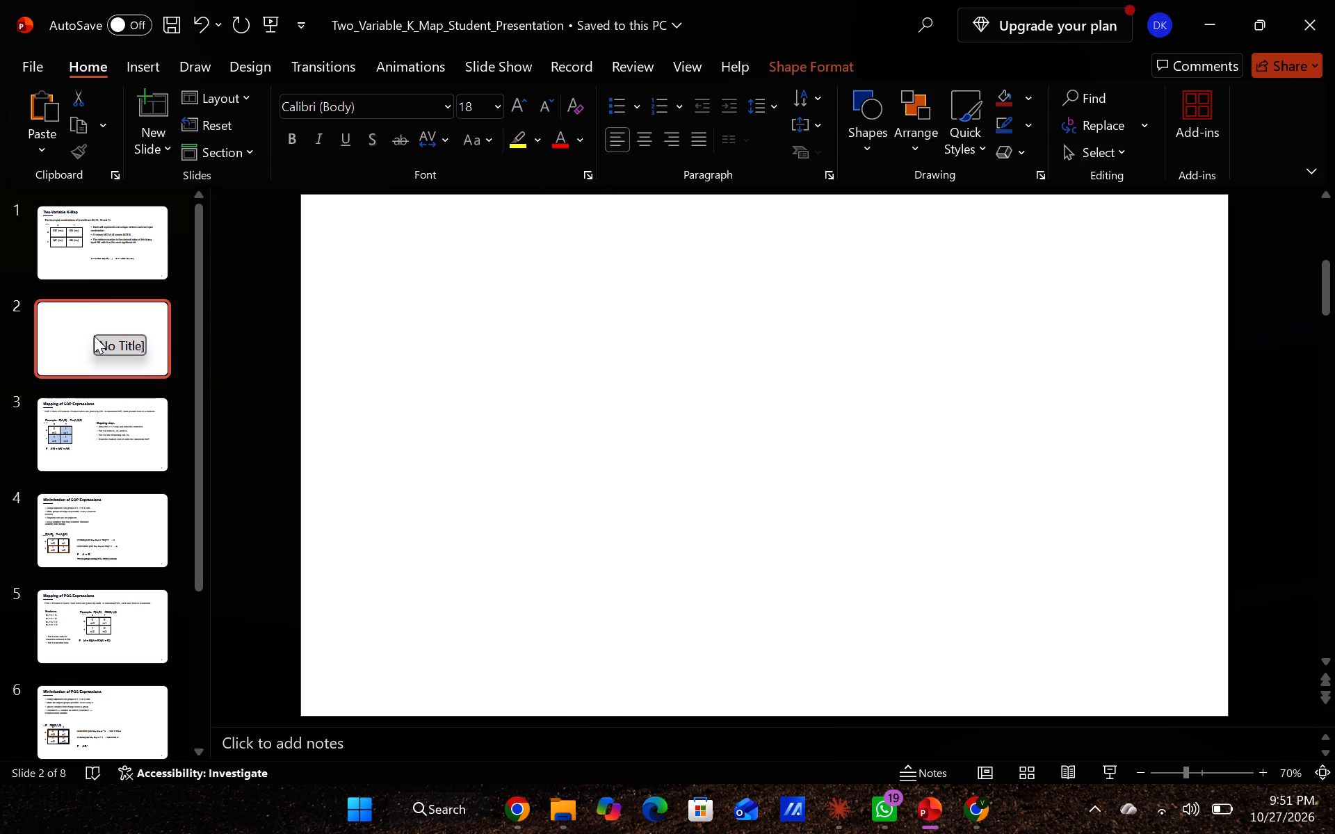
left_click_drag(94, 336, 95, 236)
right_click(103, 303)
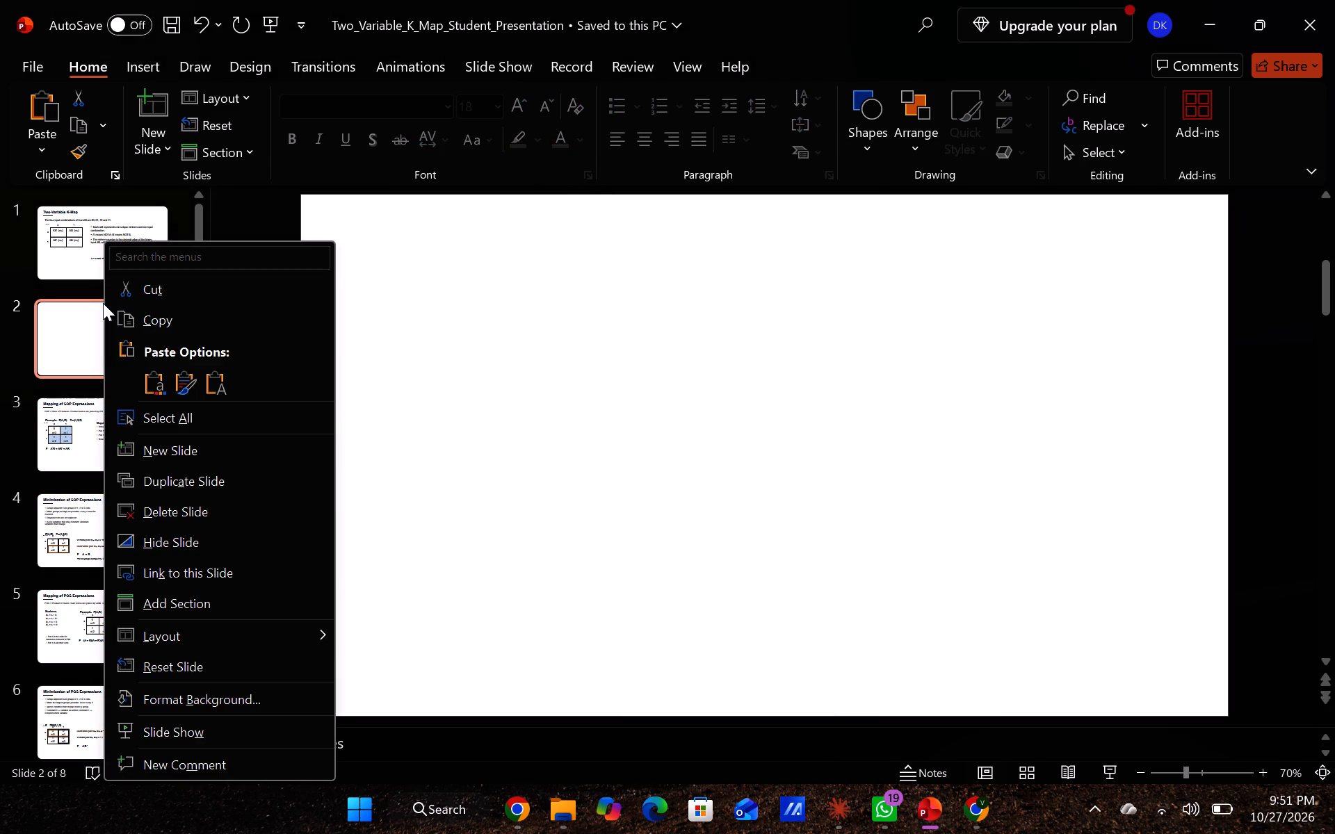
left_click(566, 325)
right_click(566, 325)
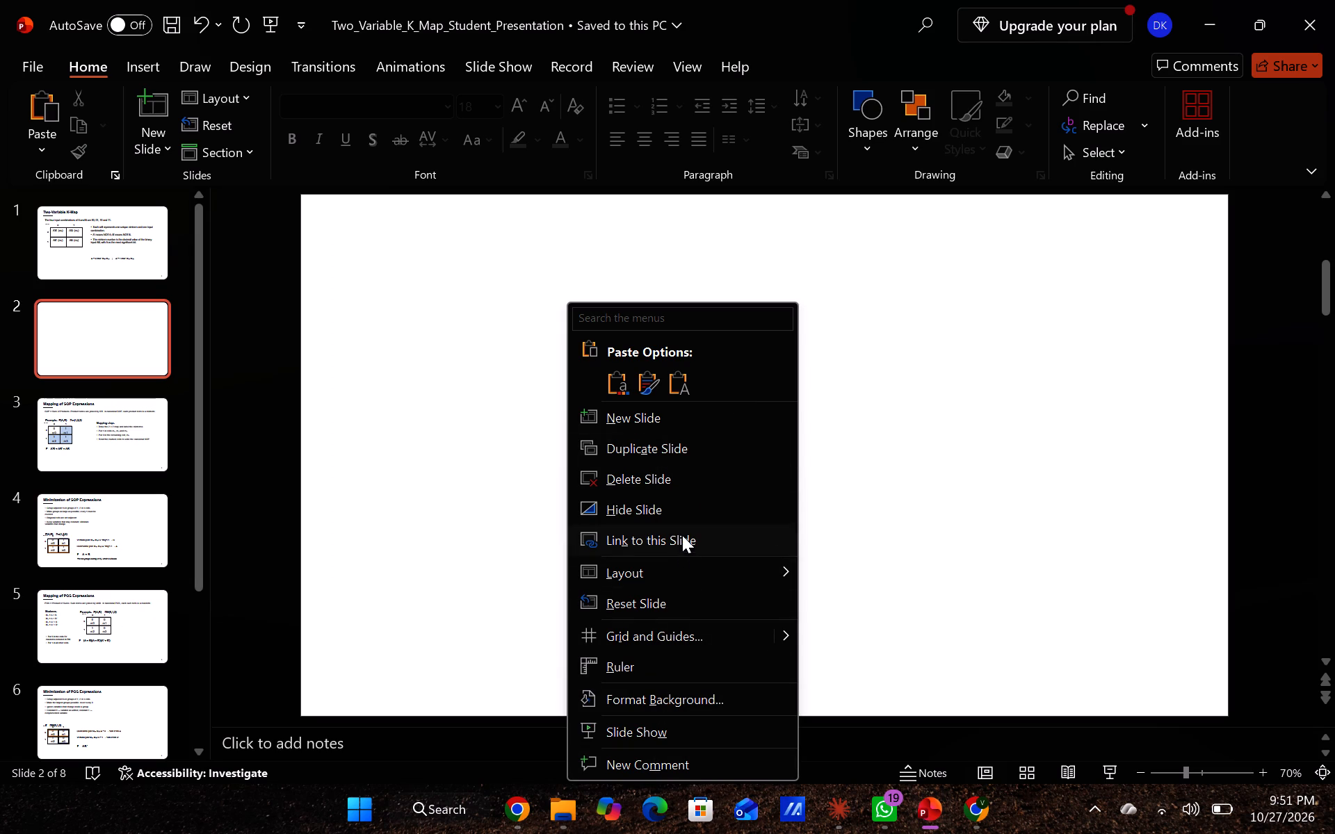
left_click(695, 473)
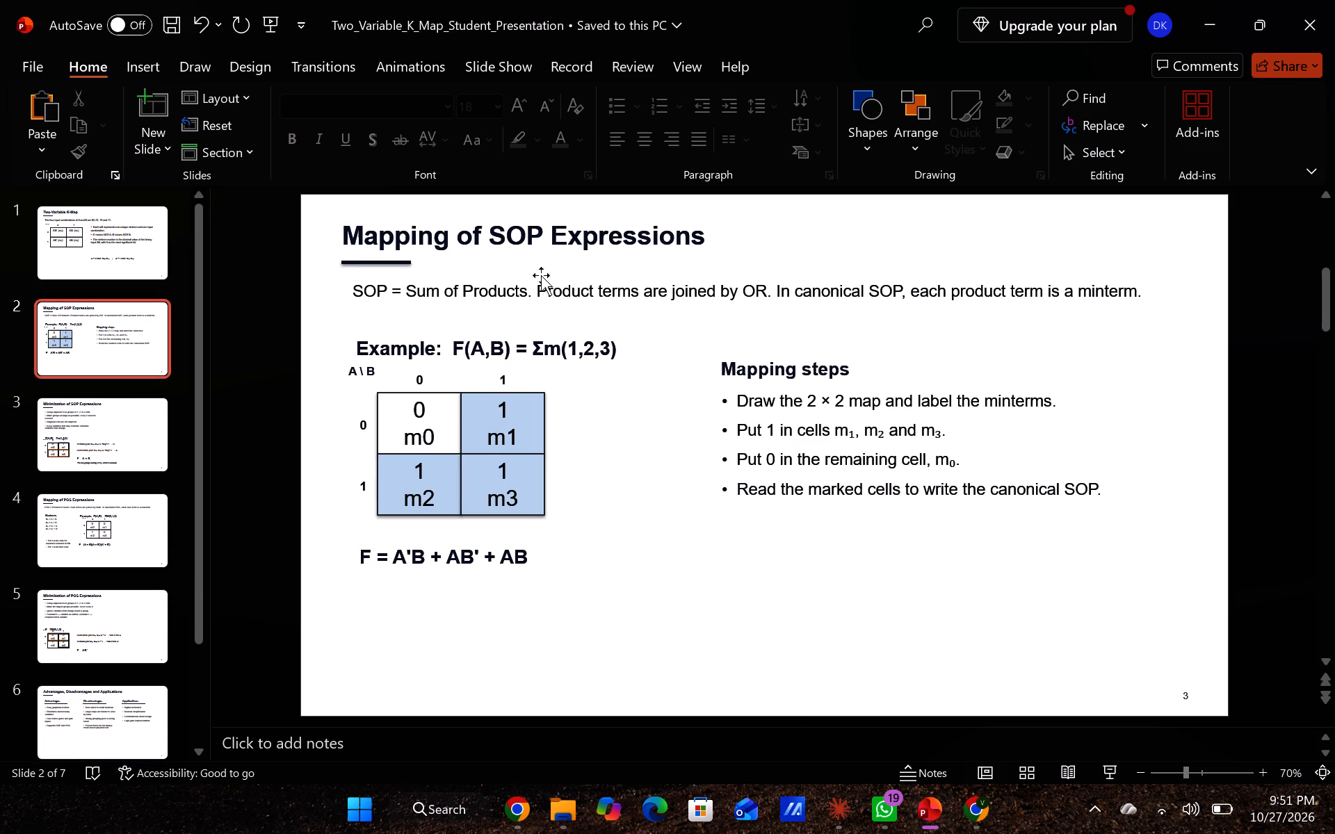
Highlight the whole "Mapping of SOP Expressions" slide title in yellow.
double_click(479, 252)
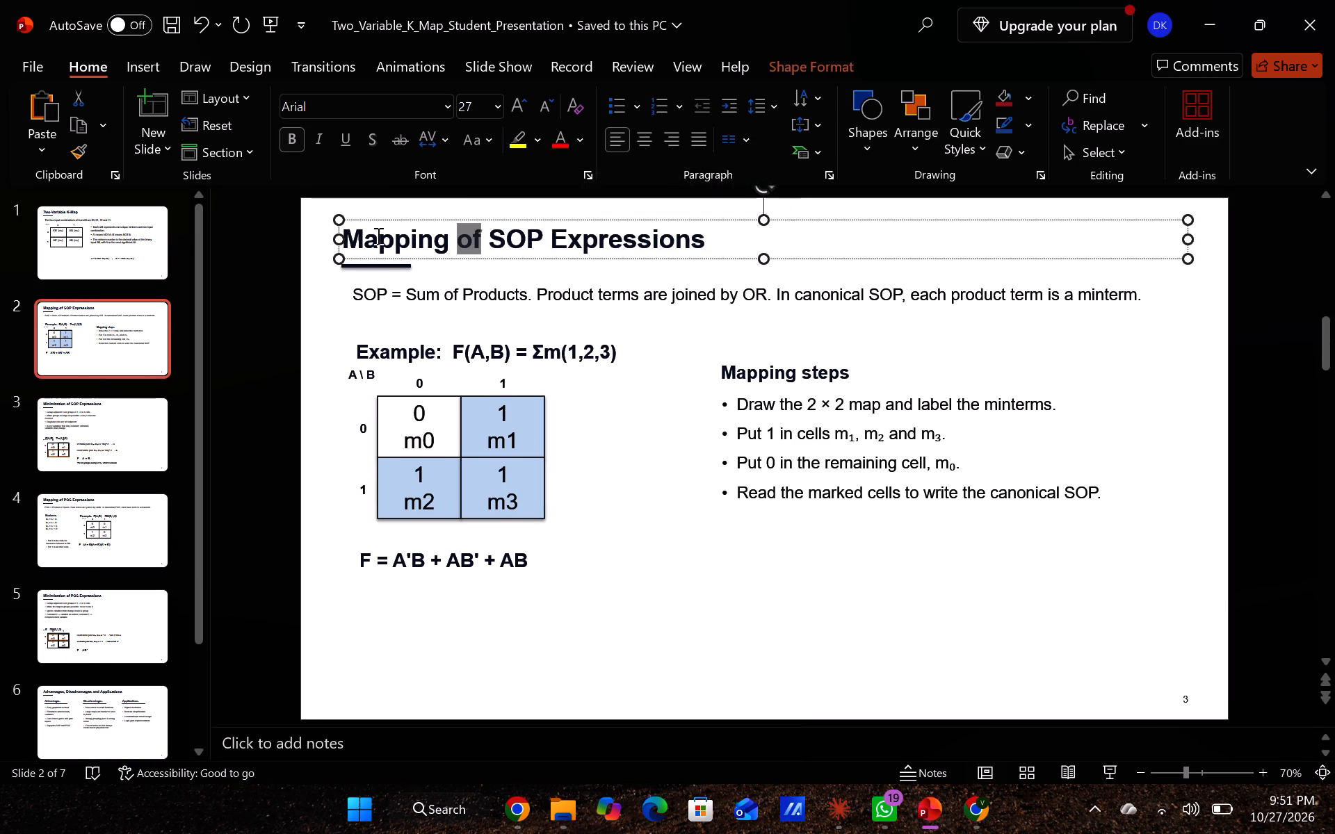
left_click_drag(359, 231, 708, 224)
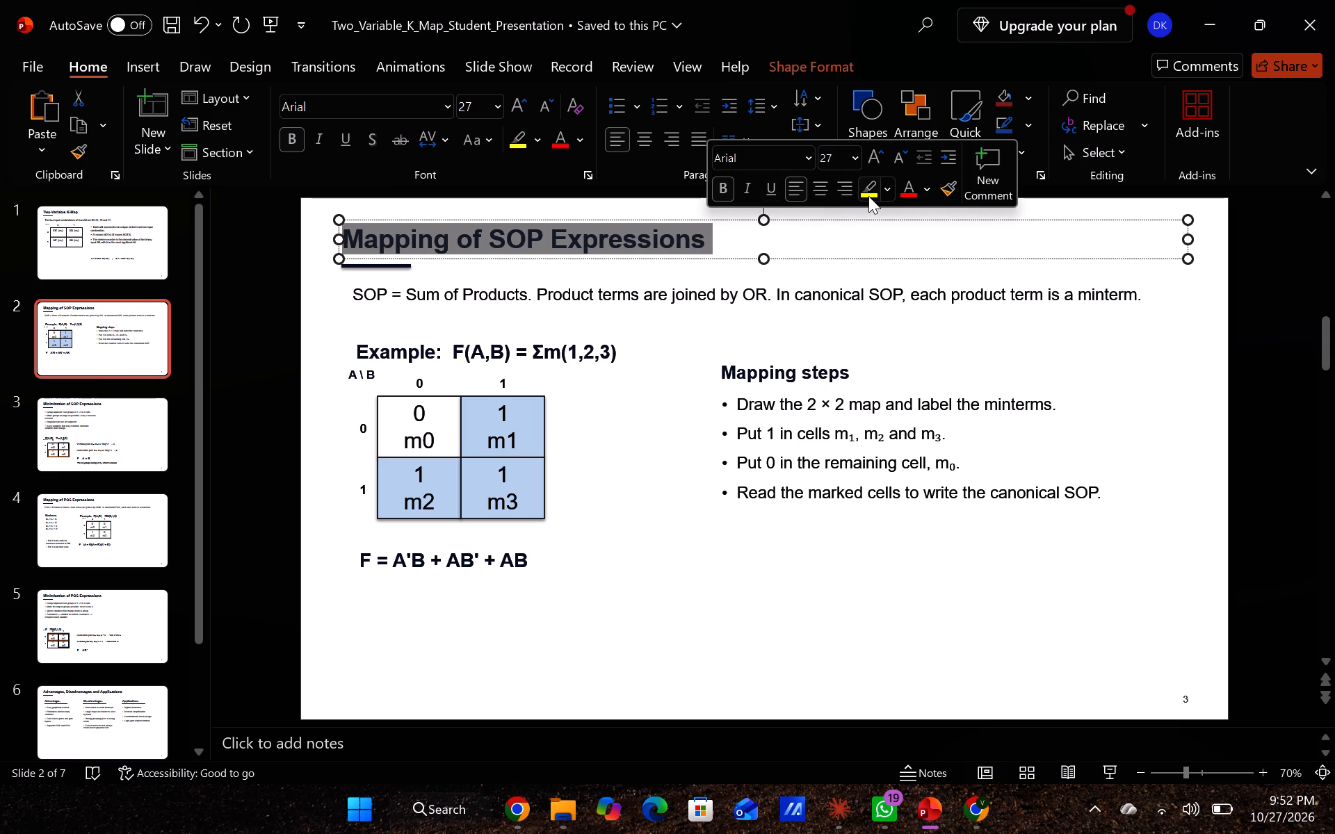
left_click(868, 196)
left_click(868, 196)
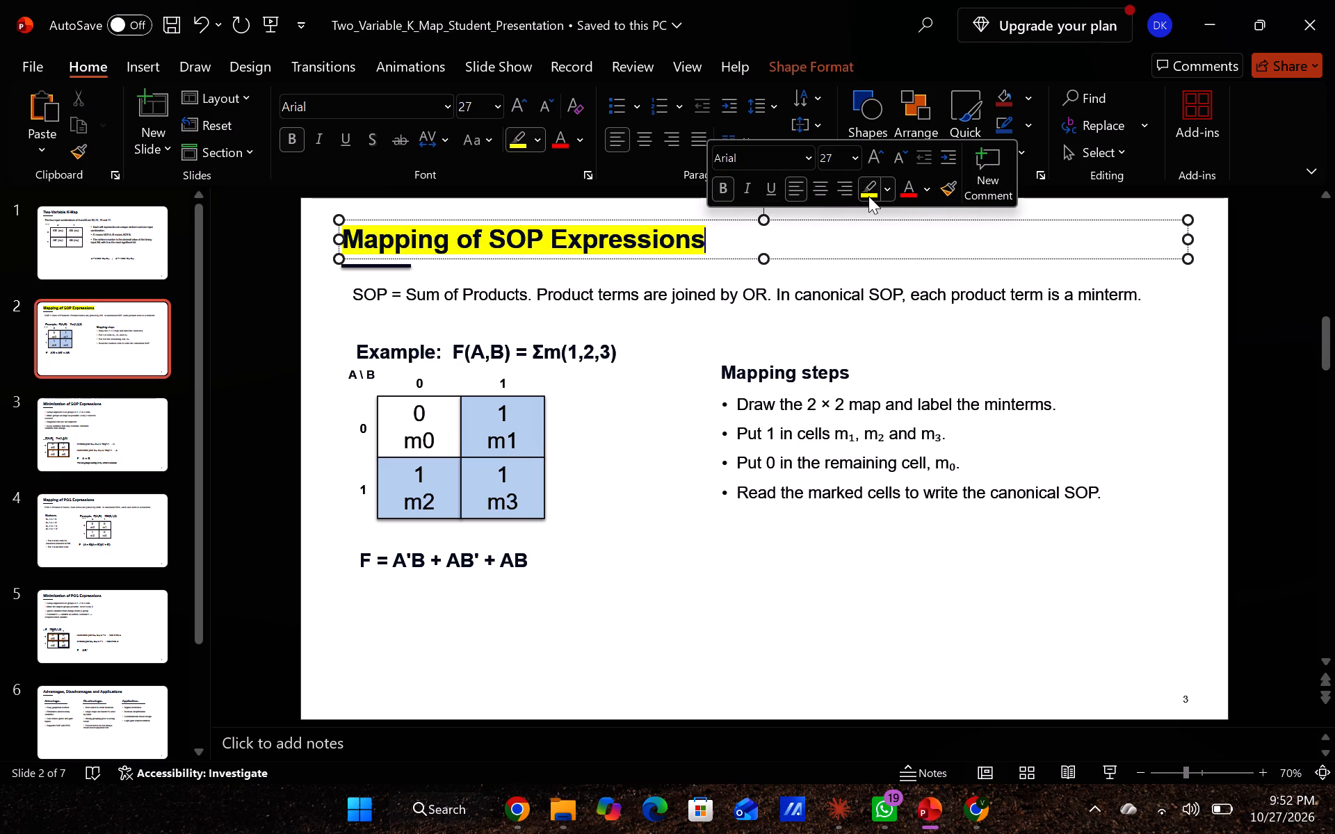
Undo the yellow highlighting of the "Mapping of SOP Expressions" title and the earlier blank-slide deletion.
left_click(880, 190)
left_click(871, 188)
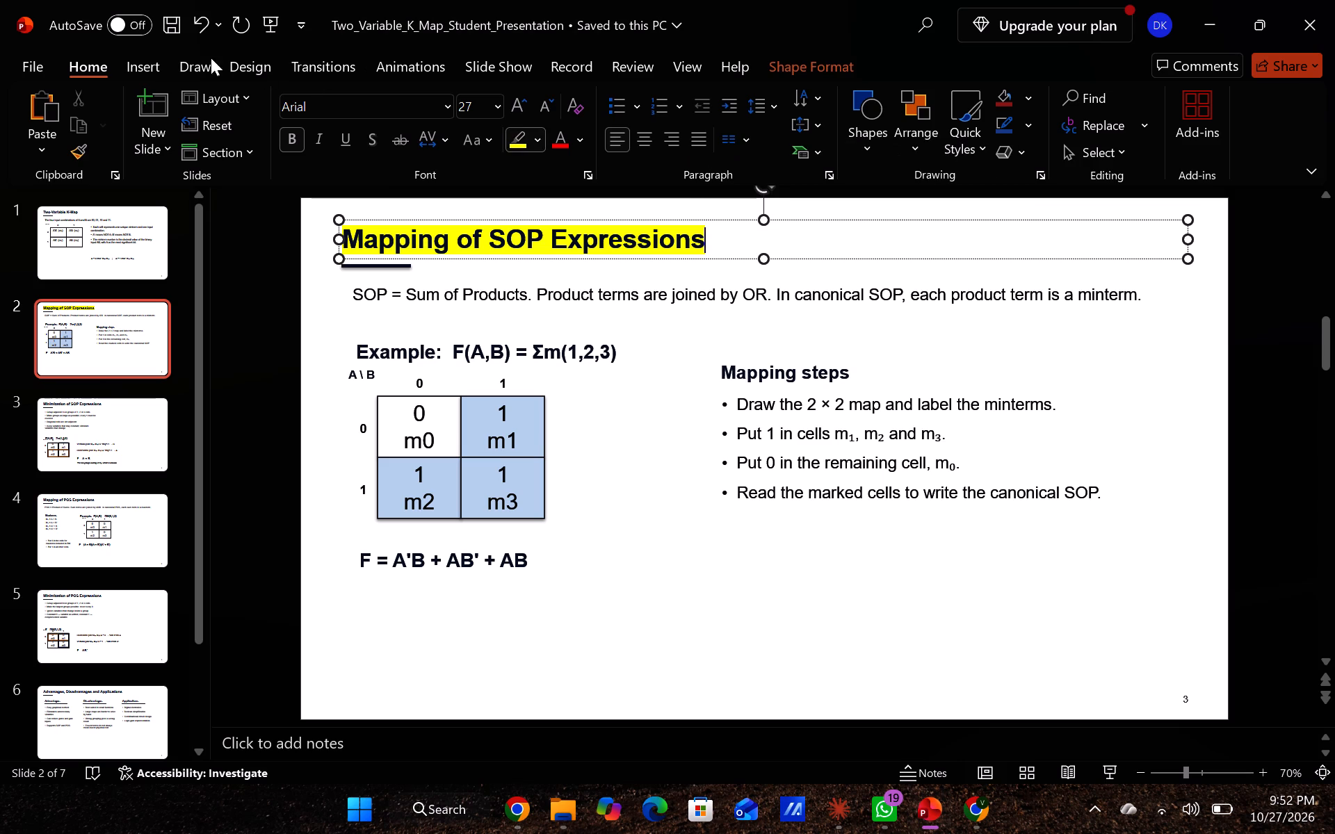
left_click(204, 8)
left_click(204, 8)
left_click(204, 8)
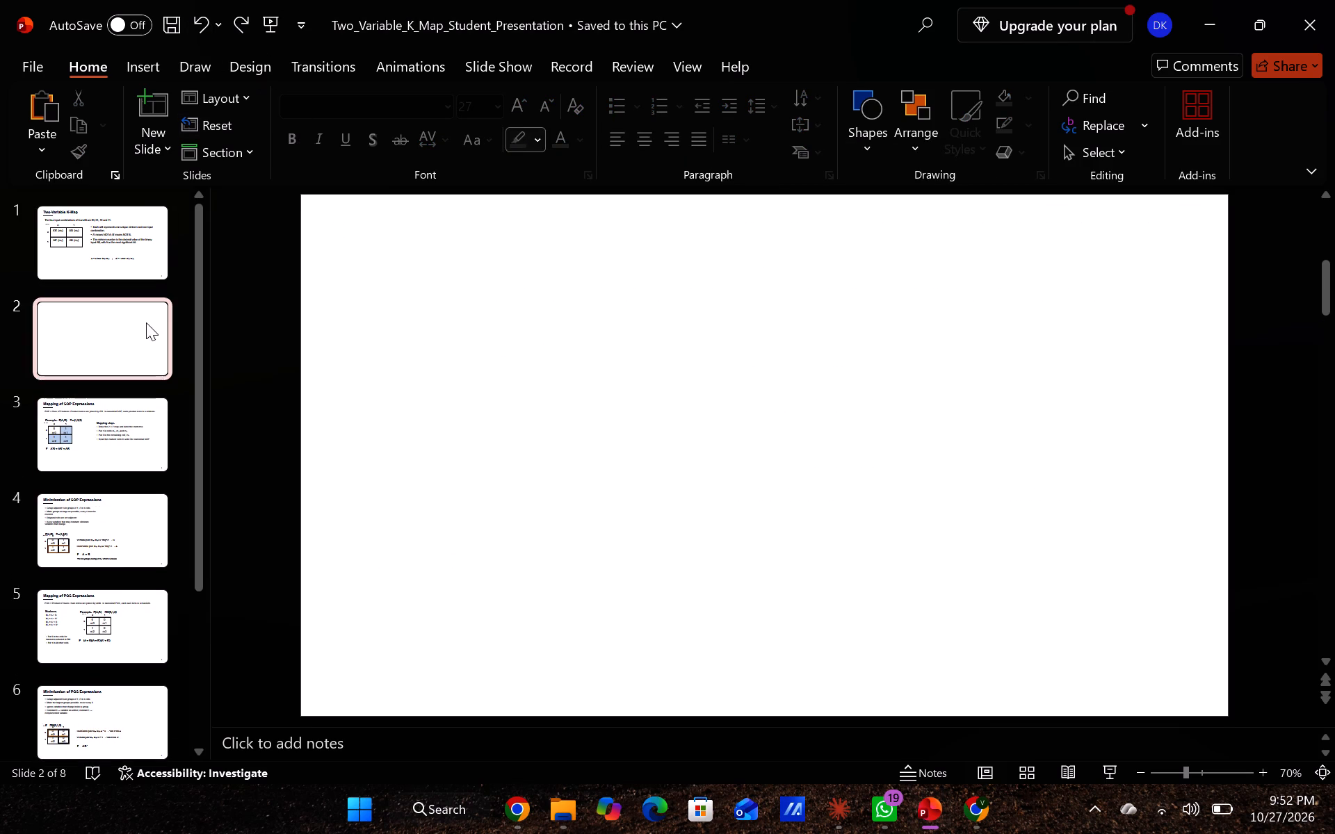
Delete the blank slide placed after the "Two-Variable K-Map" slide.
right_click(643, 498)
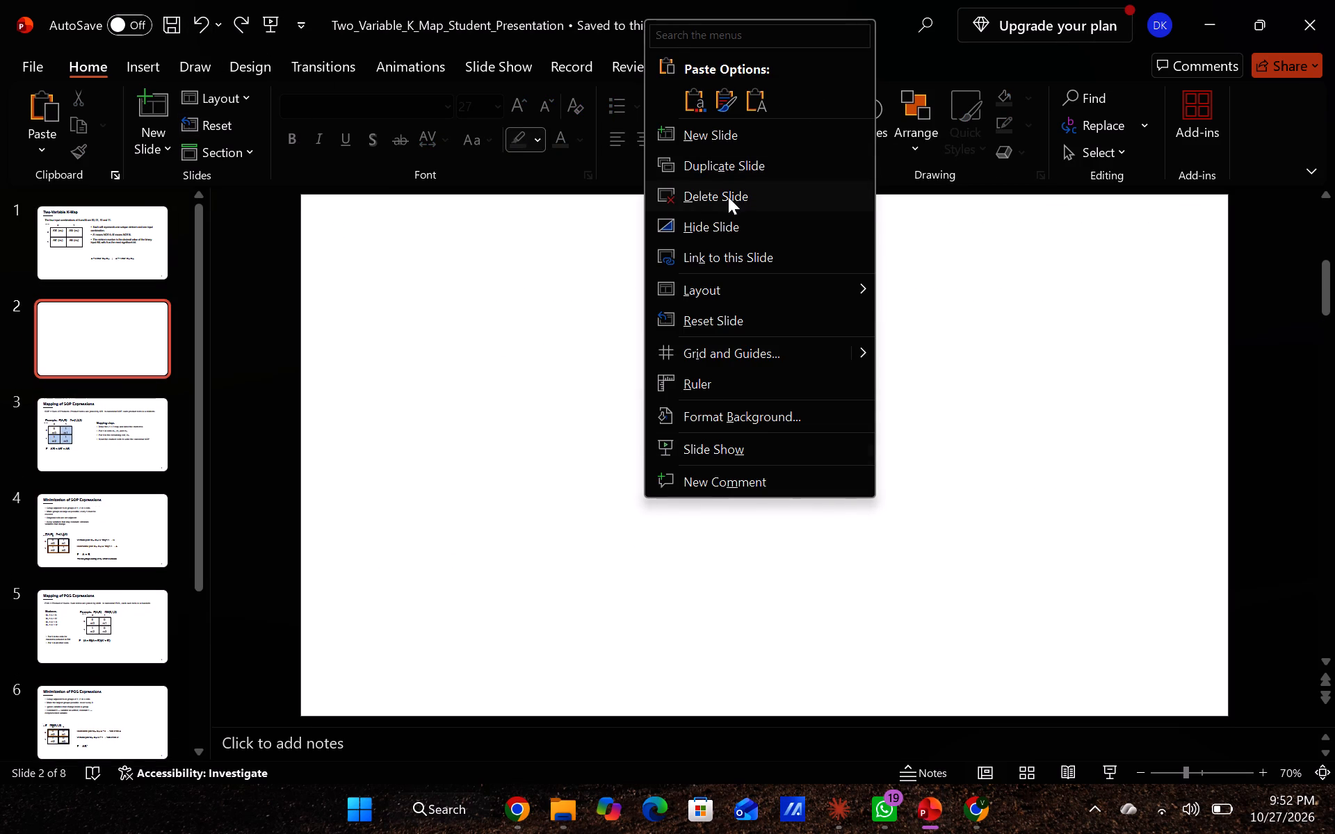
left_click(728, 197)
left_click(411, 238)
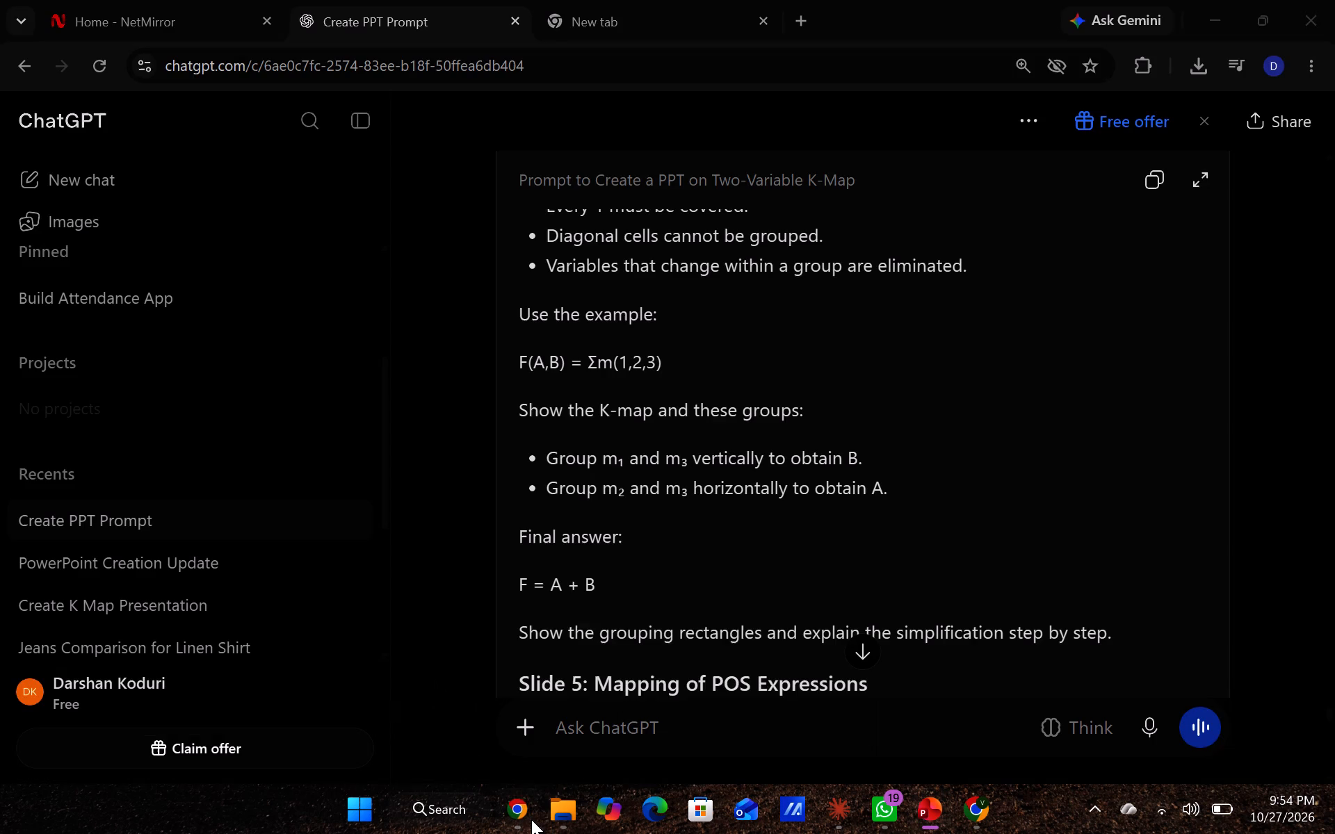
left_click(807, 22)
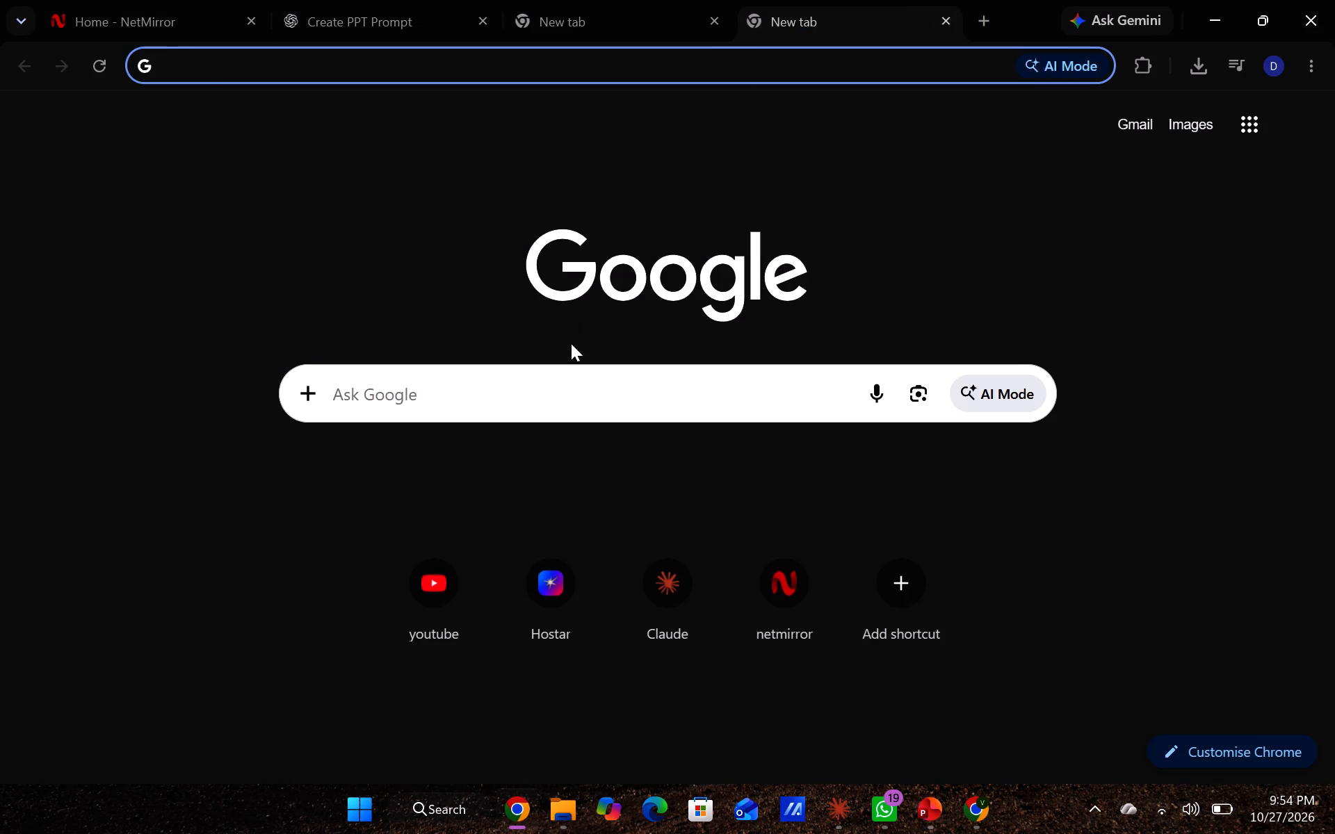
left_click(559, 385)
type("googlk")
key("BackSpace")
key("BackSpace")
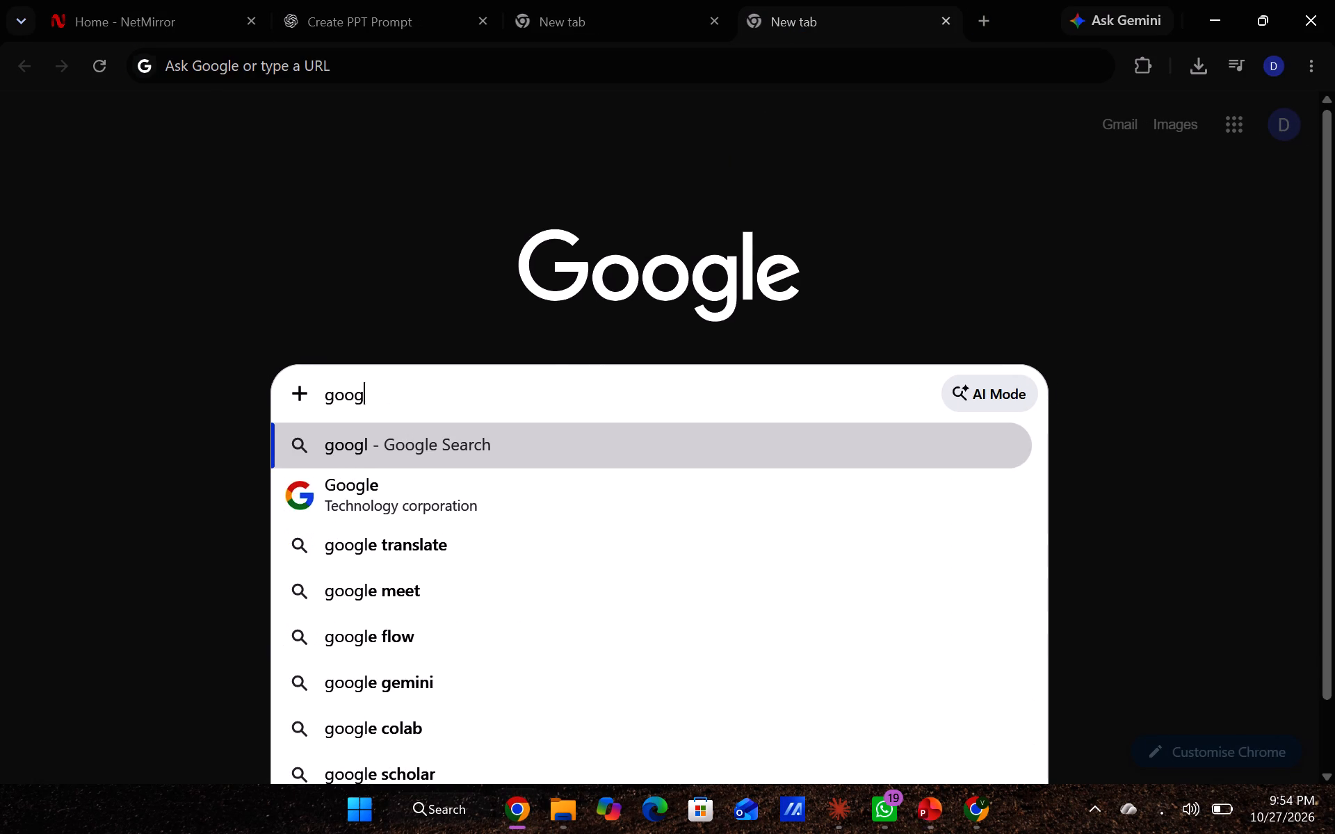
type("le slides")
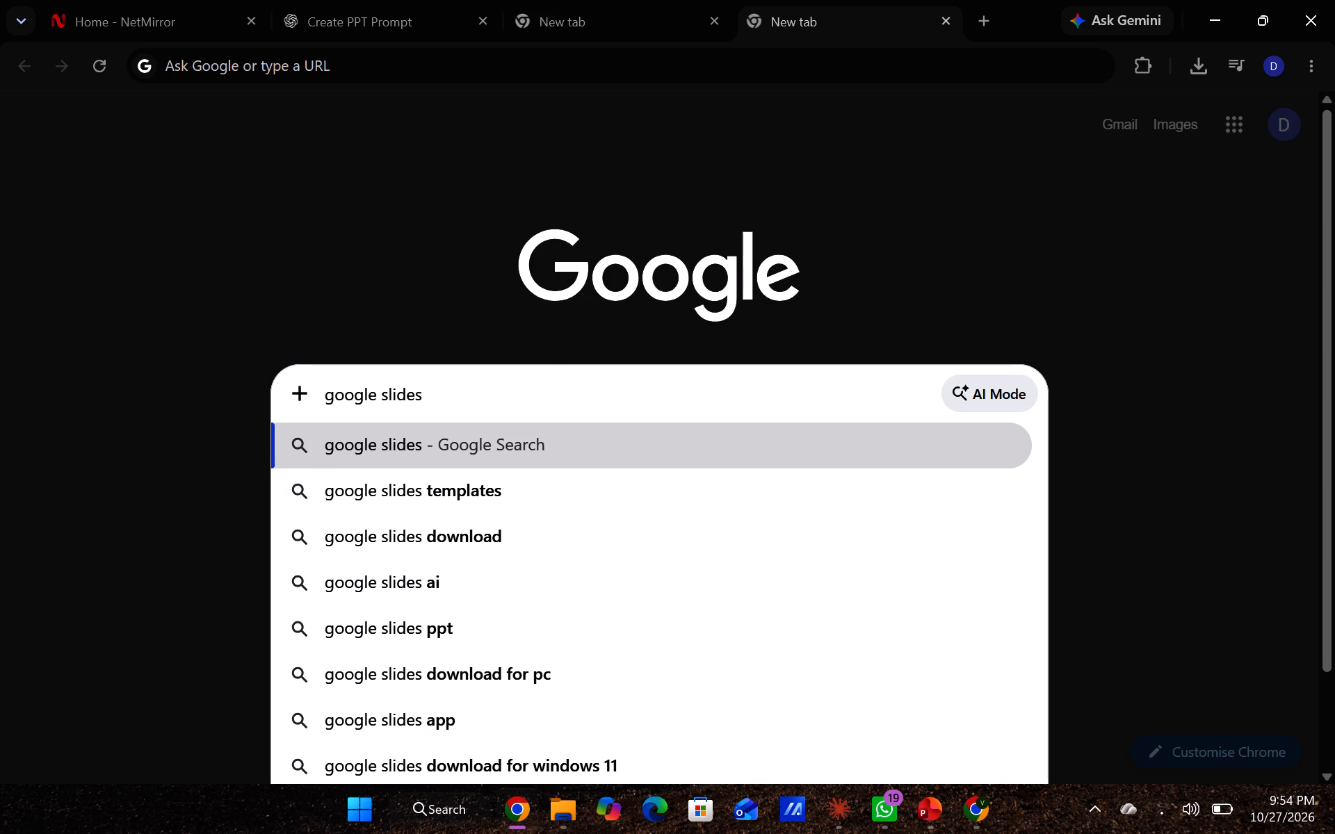
Search Google for "google slides" and open the Google Slides product page.
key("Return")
left_click(494, 393)
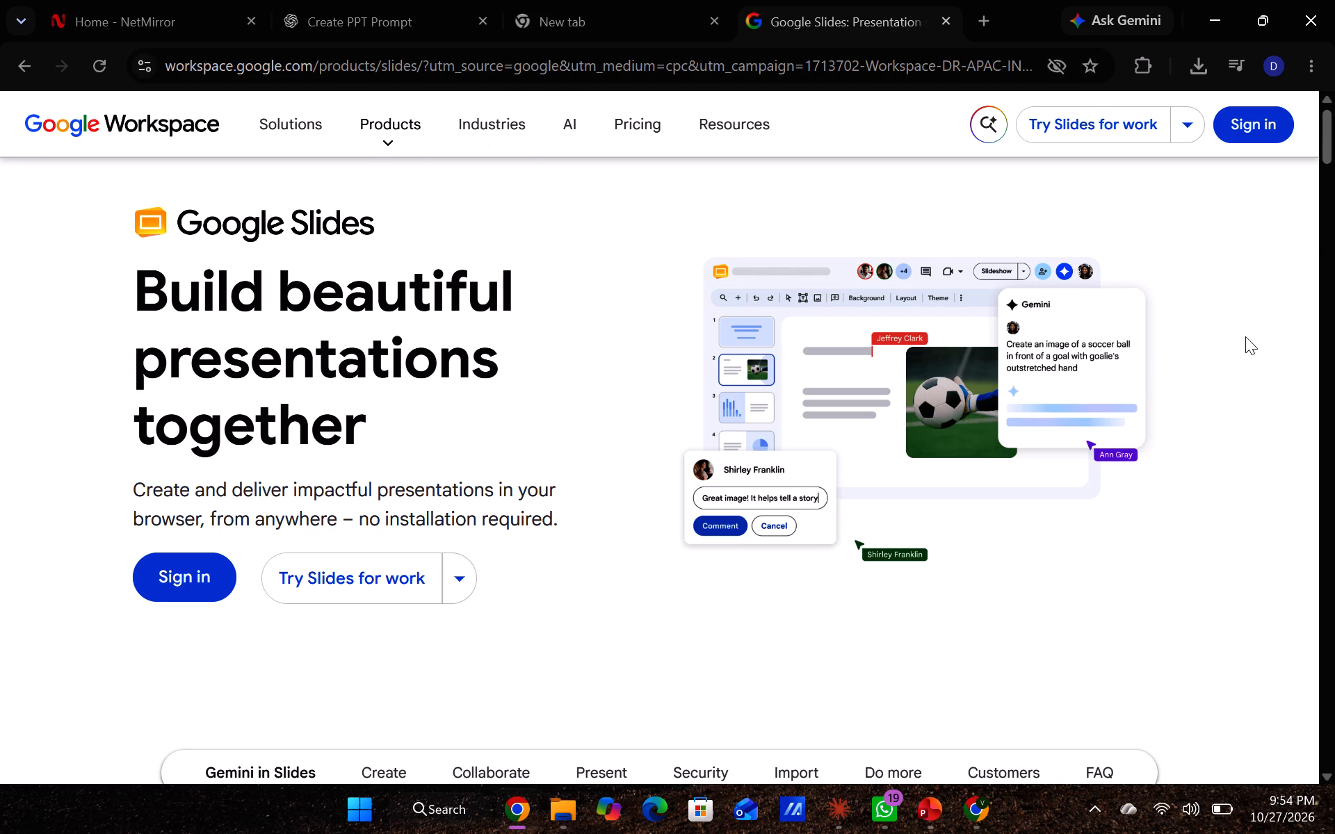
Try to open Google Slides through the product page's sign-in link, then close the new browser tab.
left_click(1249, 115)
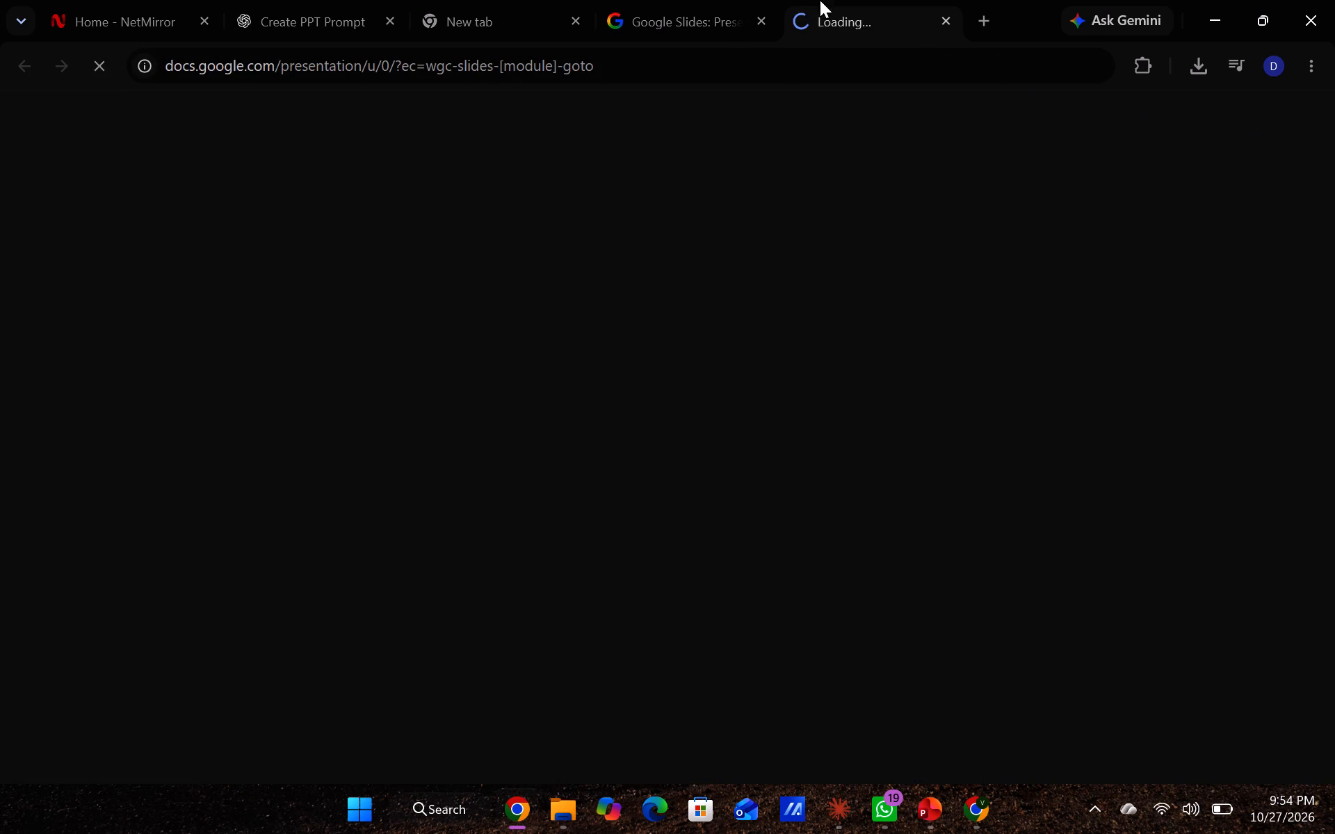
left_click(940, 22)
Open the enterprise version of the "Try Slides for work" offer from the Google Slides product page.
left_click(1059, 138)
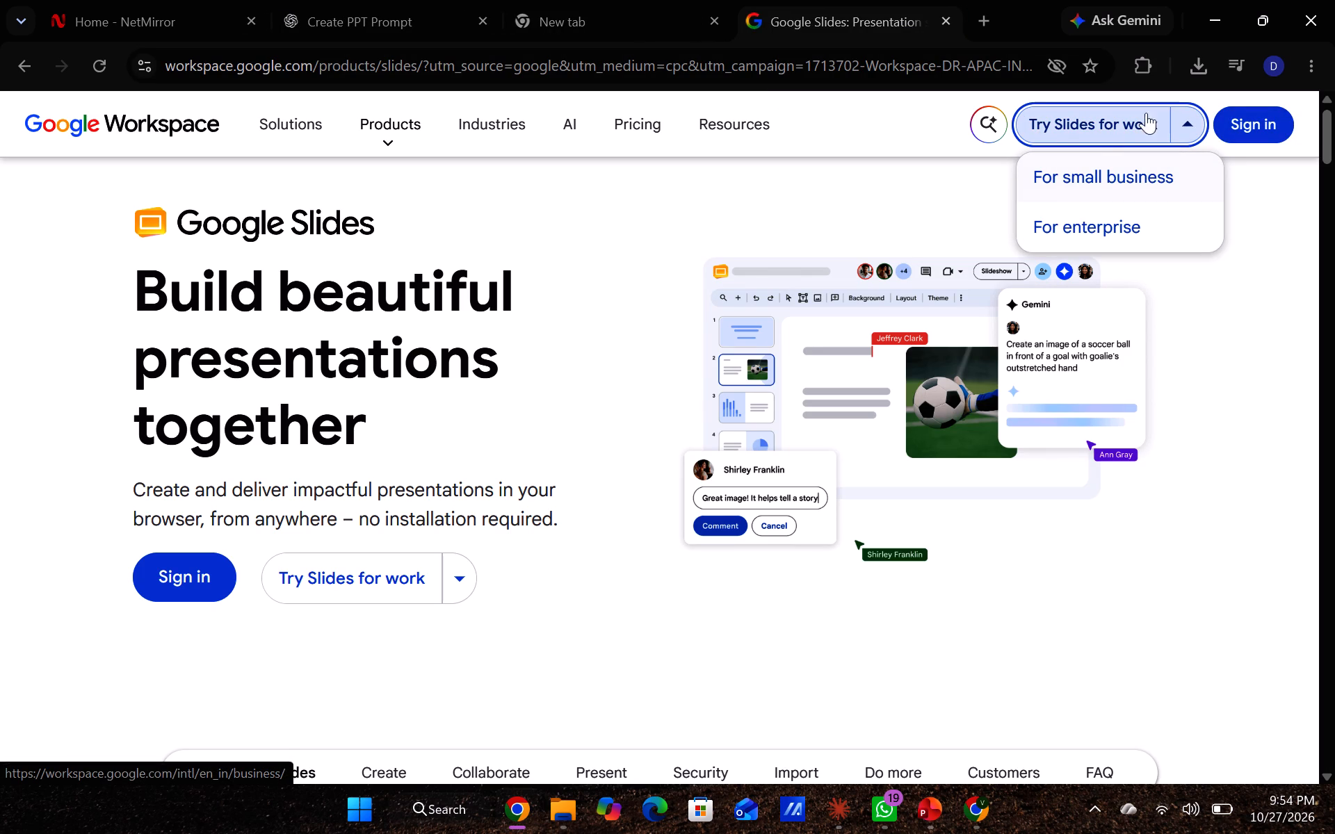
left_click(1055, 221)
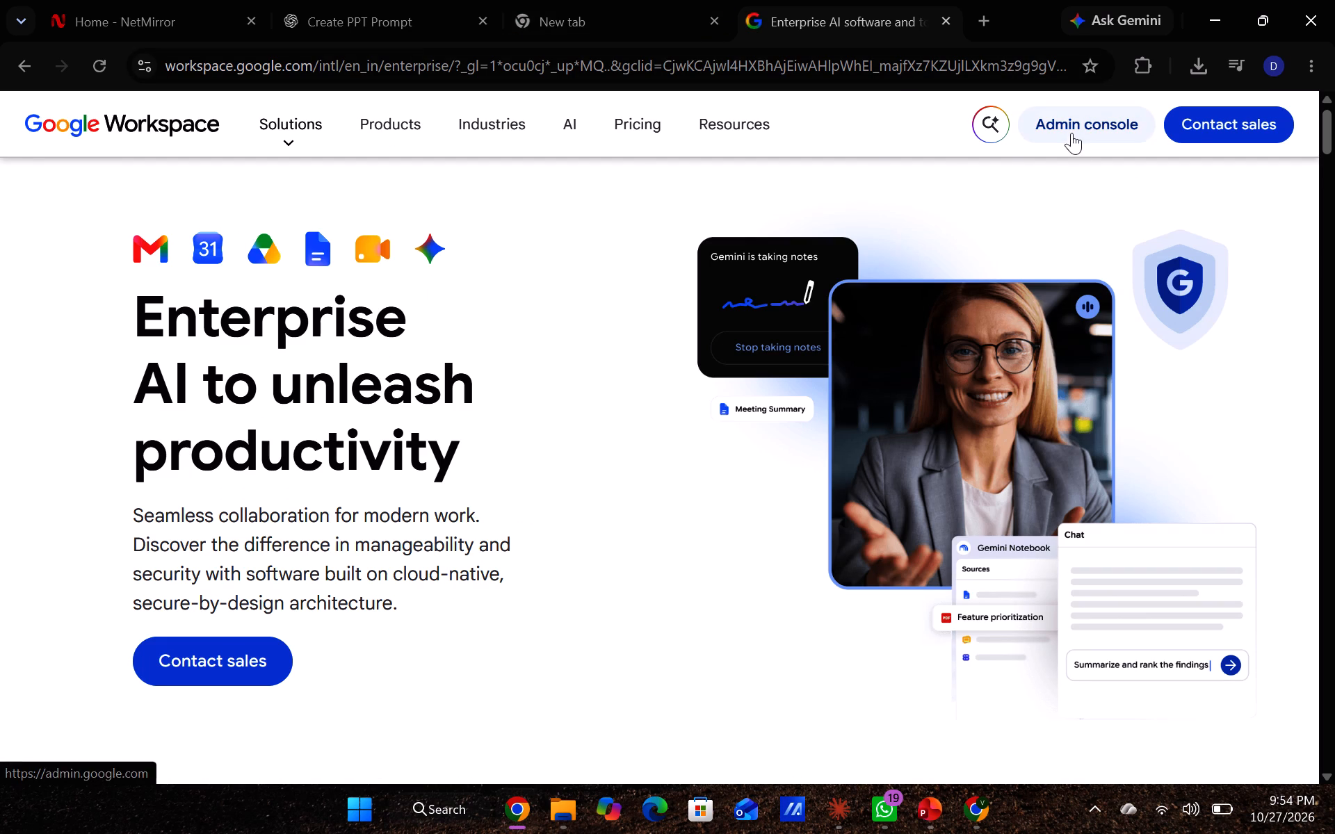
Return to the Google Slides product page and open the Slides home page through its sign-in link.
scroll(976, 153, "right", 10)
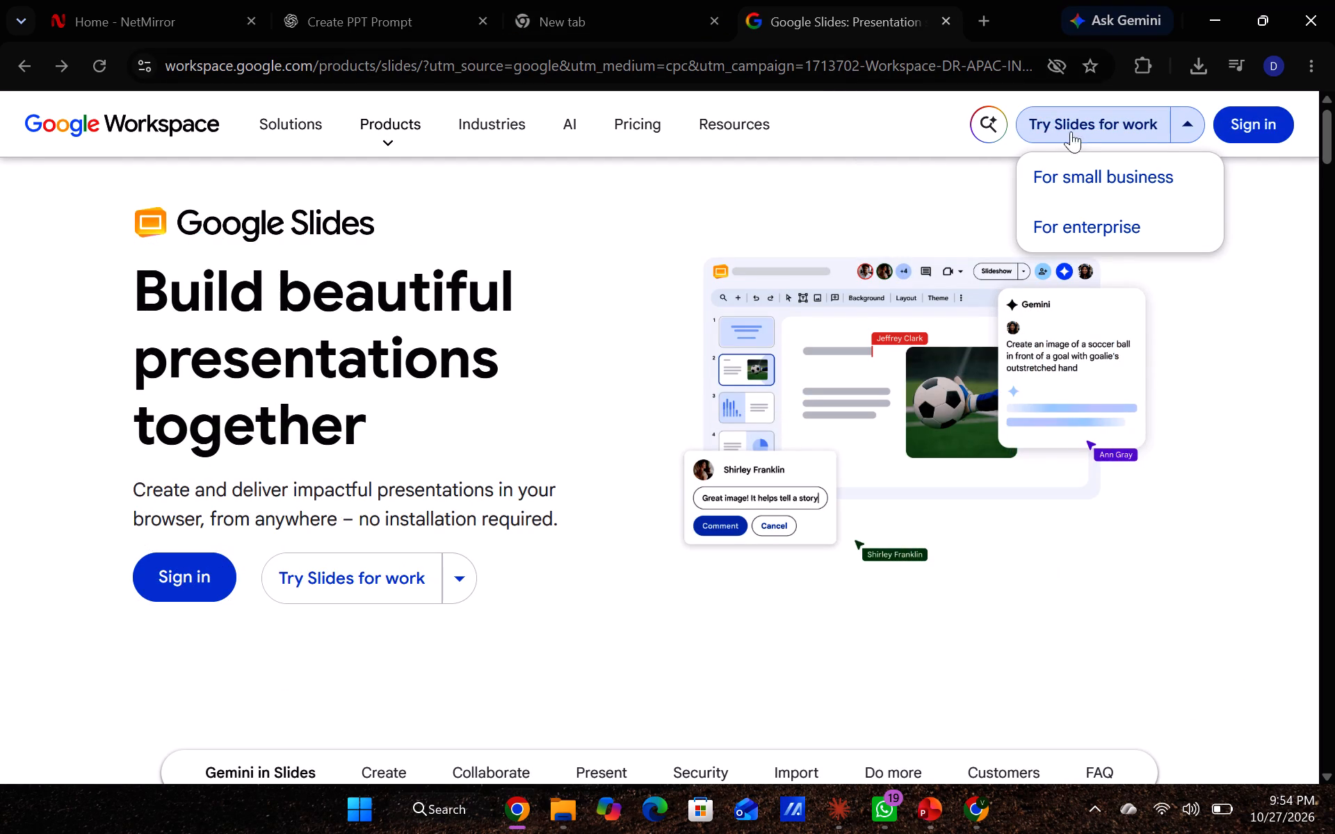
left_click(1190, 113)
left_click(1083, 131)
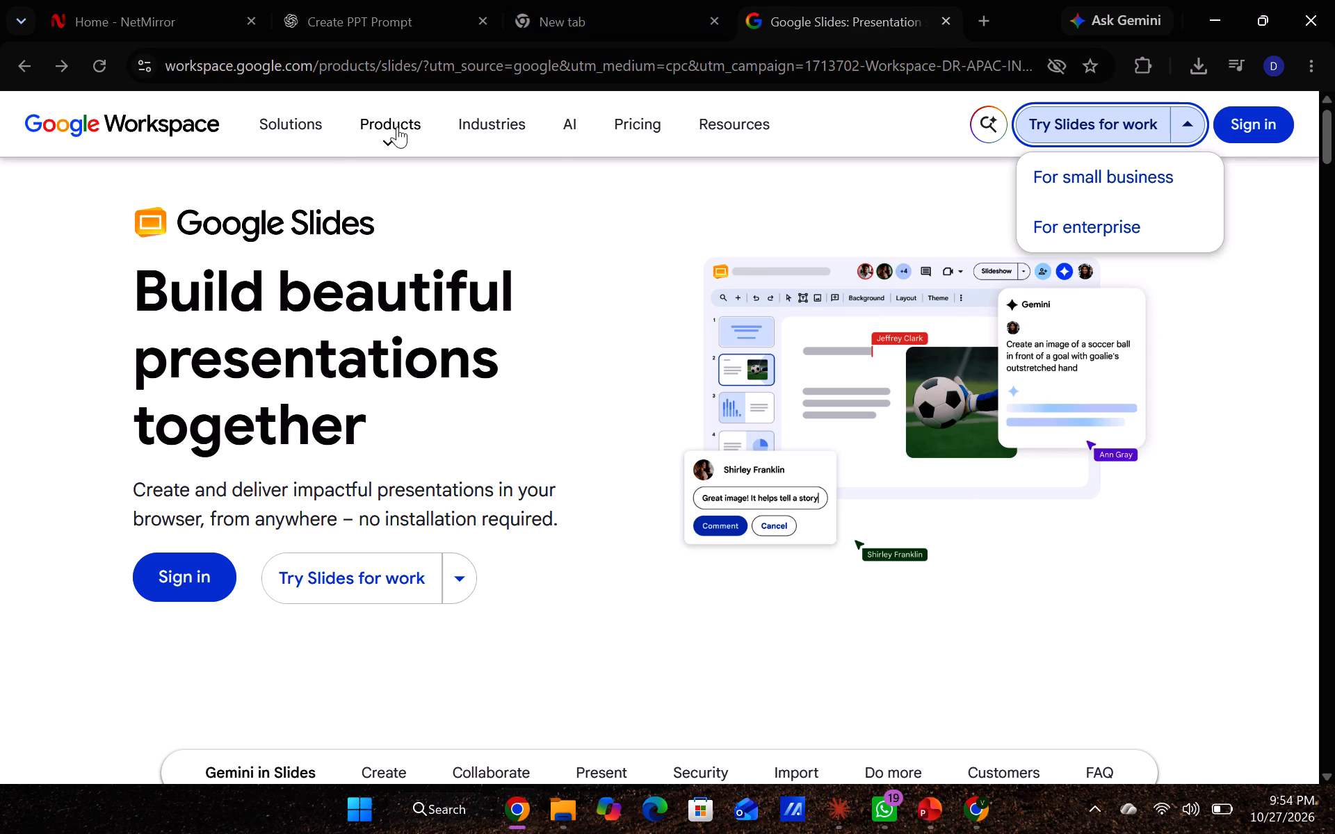
scroll(340, 159, "right", 12)
scroll(382, 418, "down", 3)
left_click(243, 347)
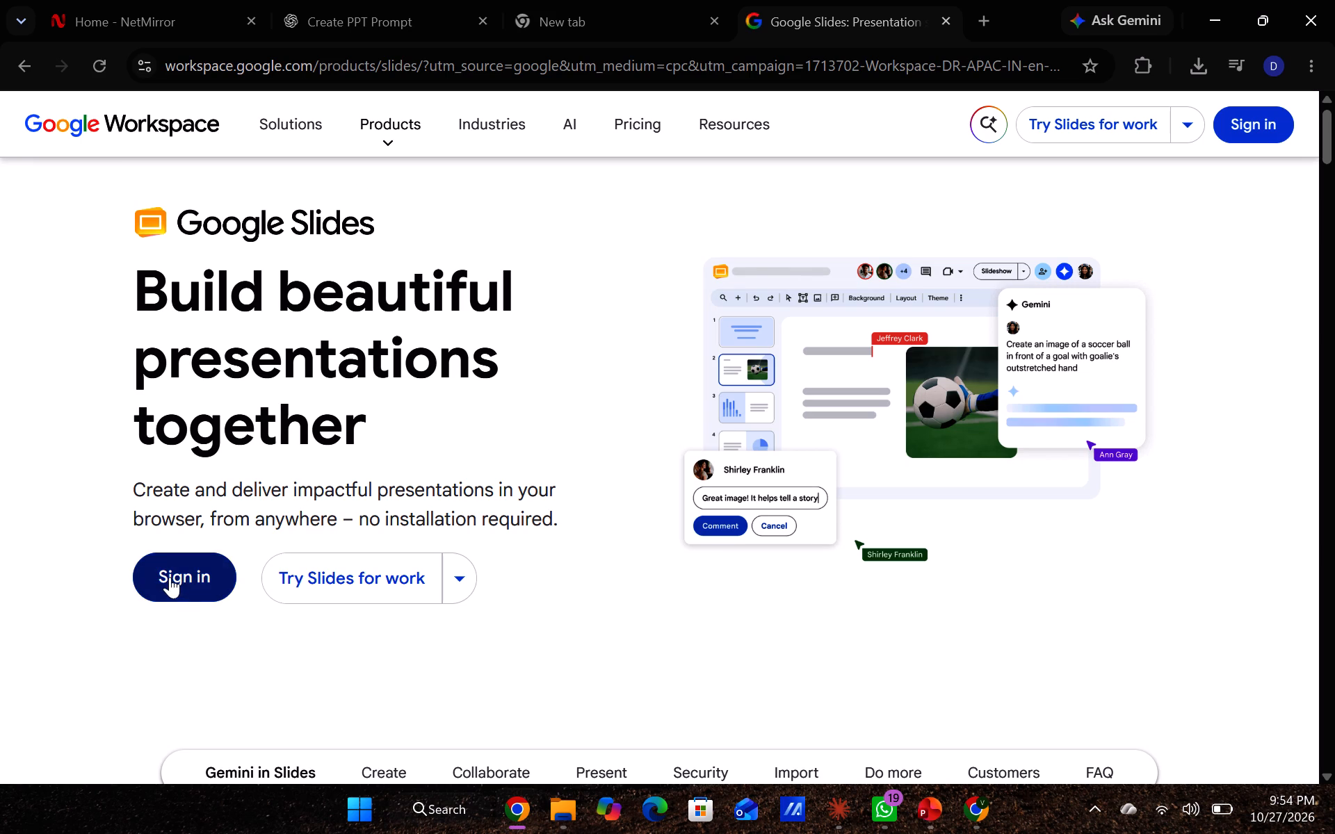
left_click(170, 577)
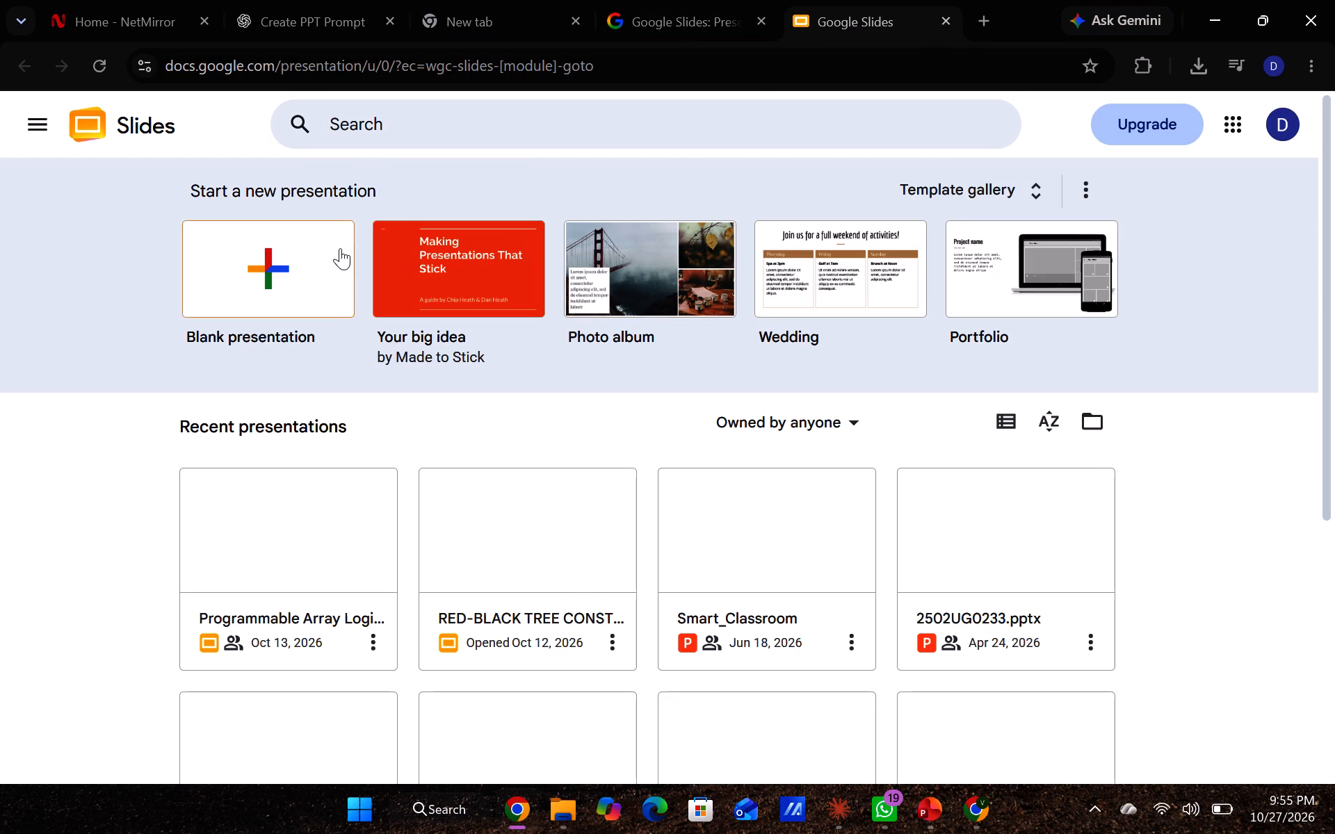
Create a blank presentation in Google Slides and dismiss the welcome dialog offering ways to start creating.
left_click(316, 239)
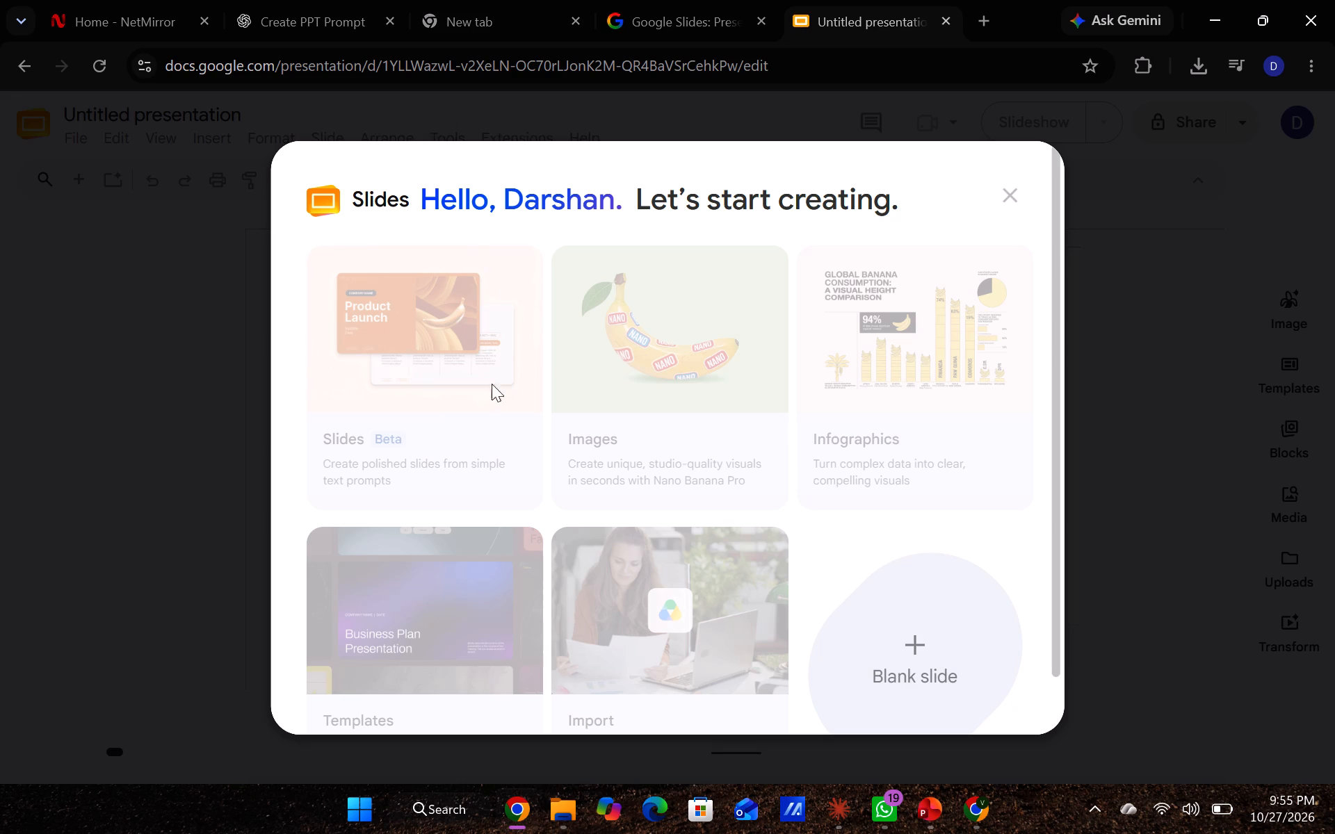
left_click(536, 357)
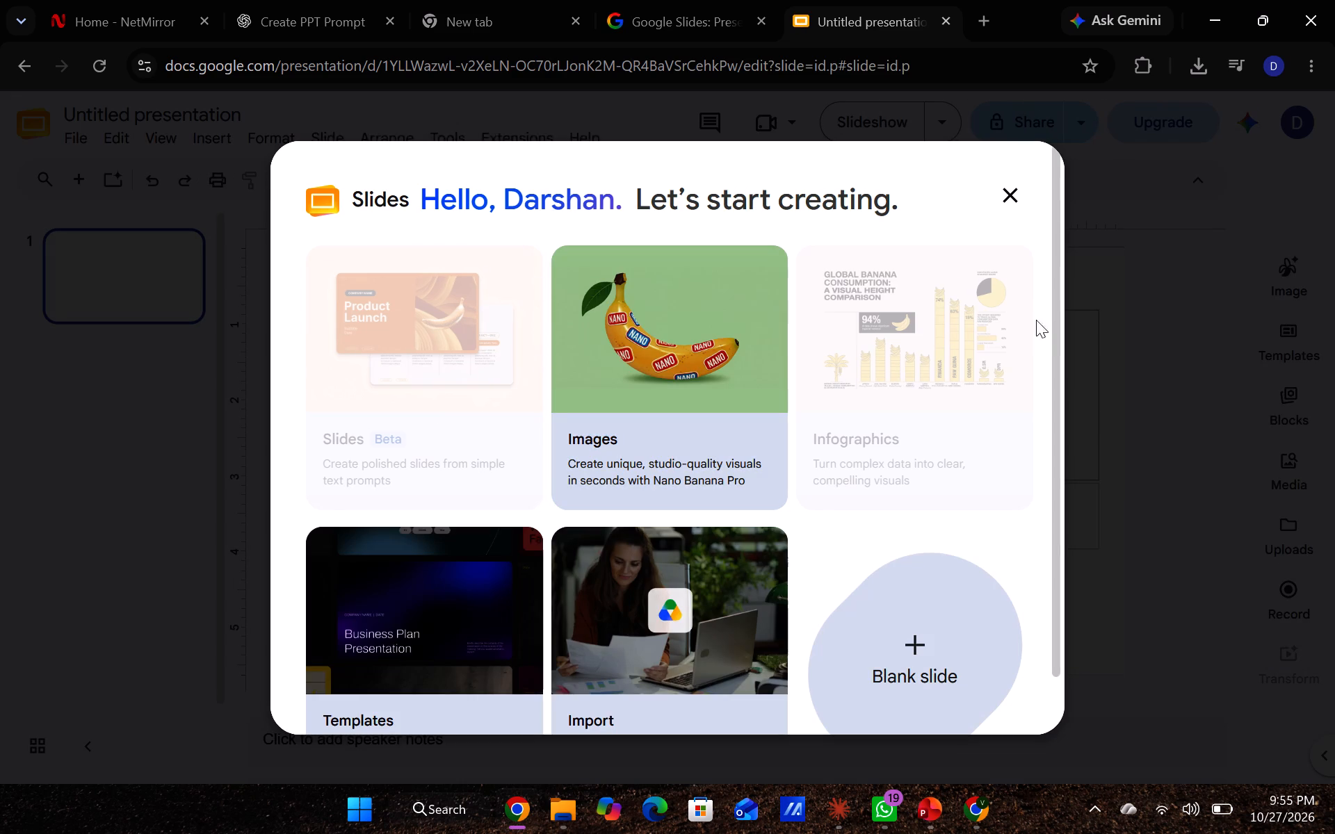
left_click(1008, 201)
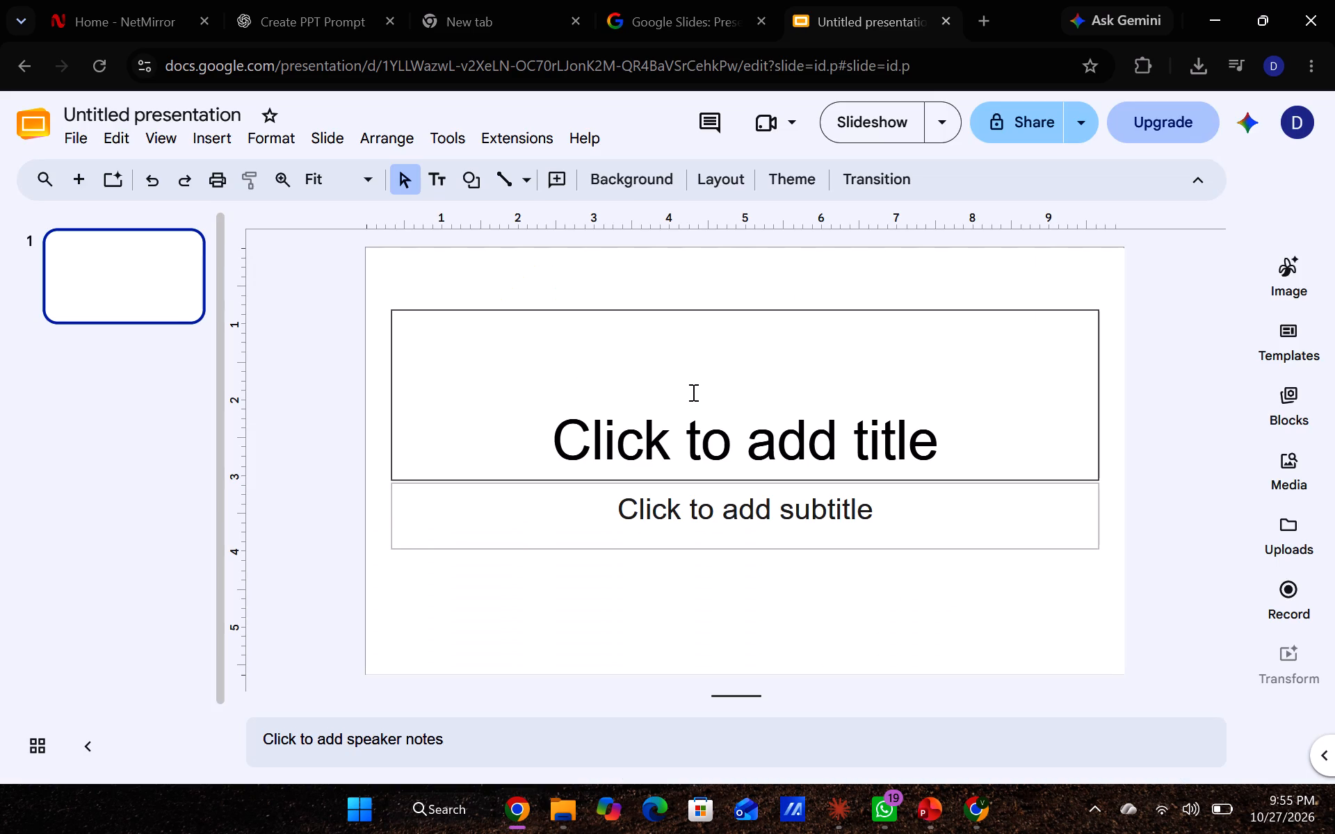
Minimize the browser to return to PowerPoint, and start closing the "roll number" presentation.
left_click(1214, 19)
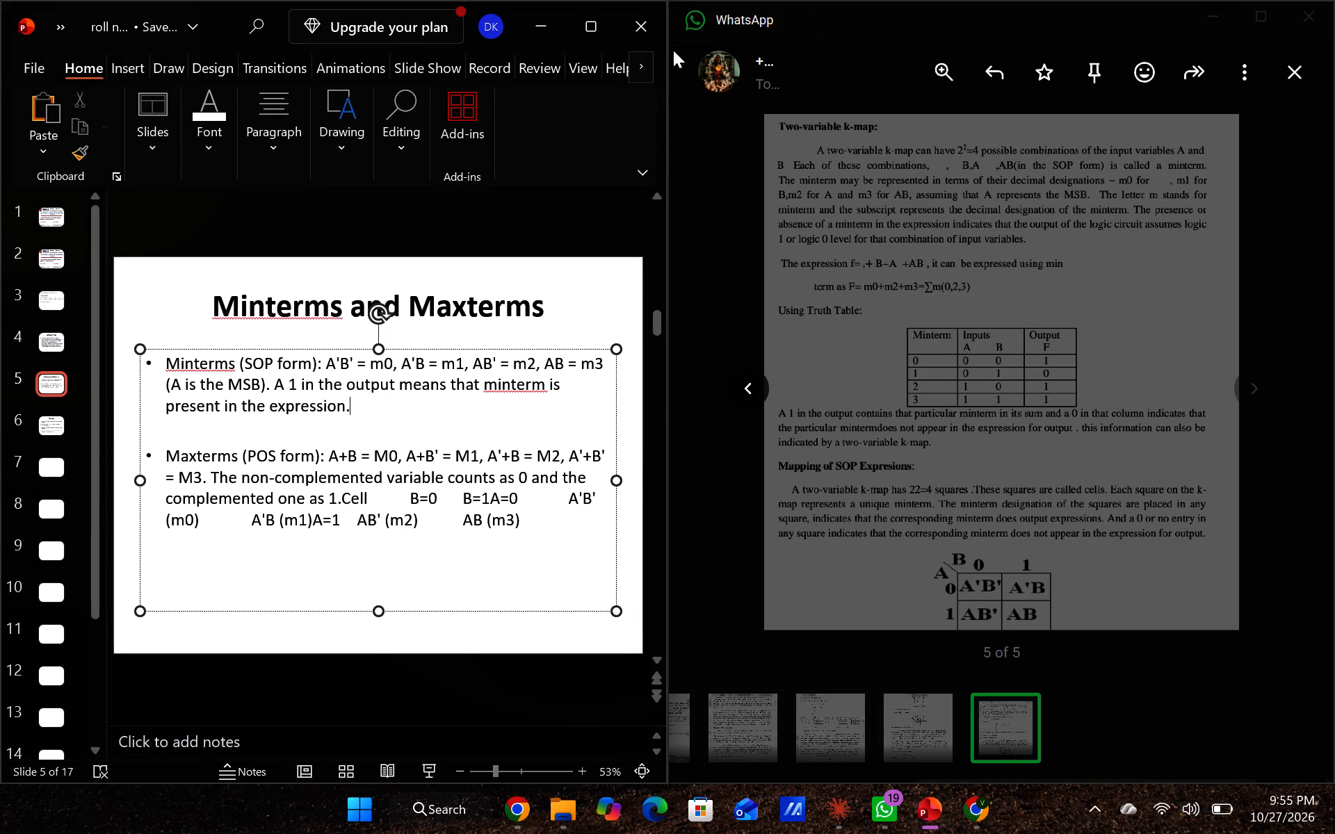
left_click(642, 12)
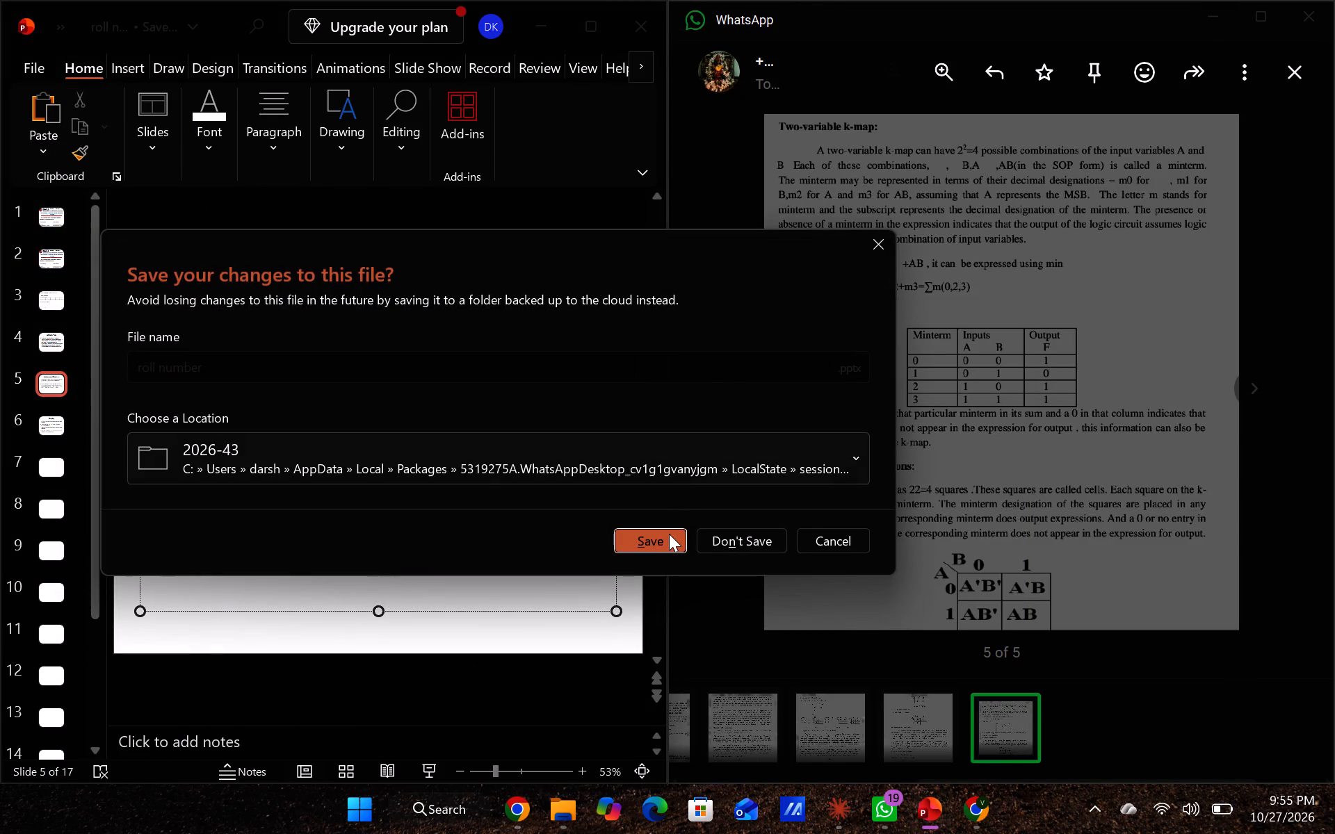
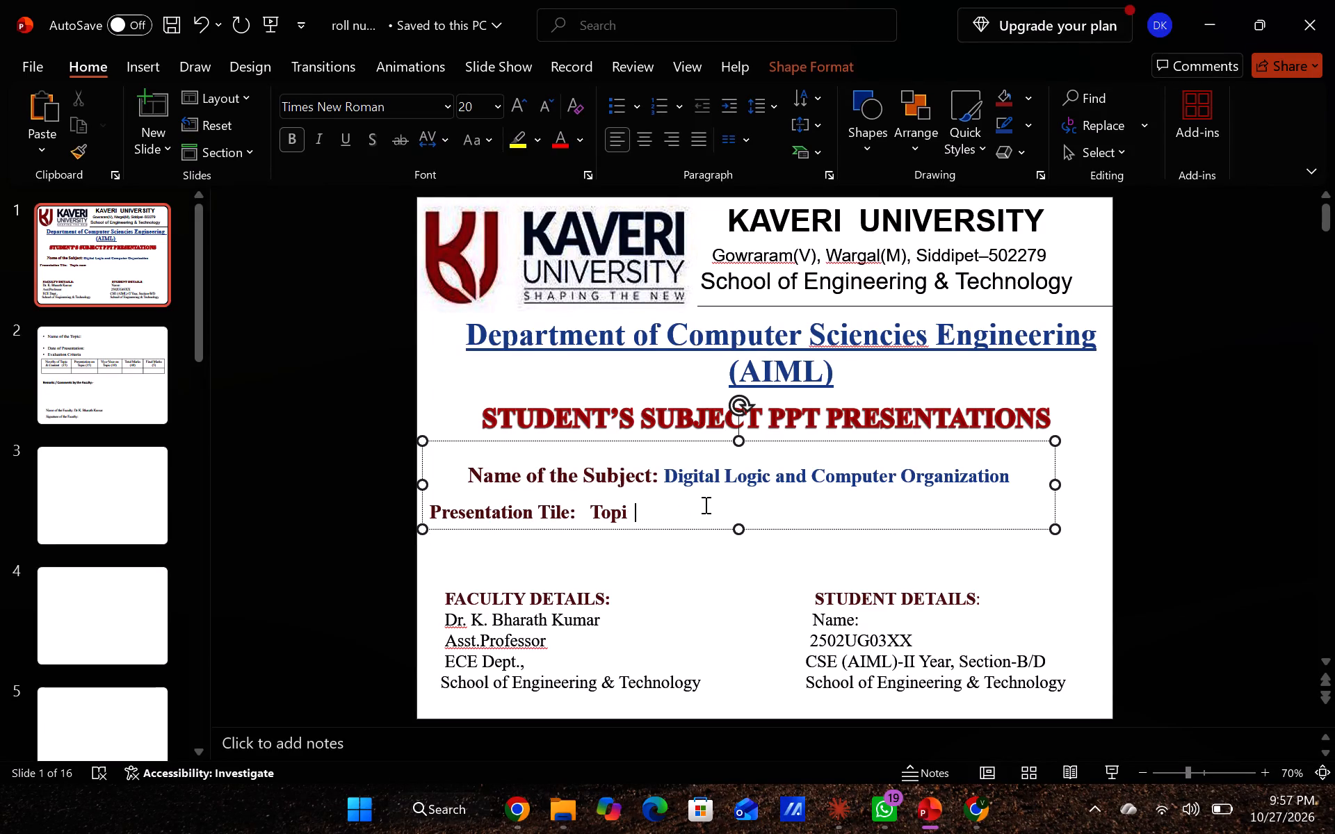
key("BackSpace")
key("BackSpace")
key("BackSpace")
key("BackSpace")
type("Two-v")
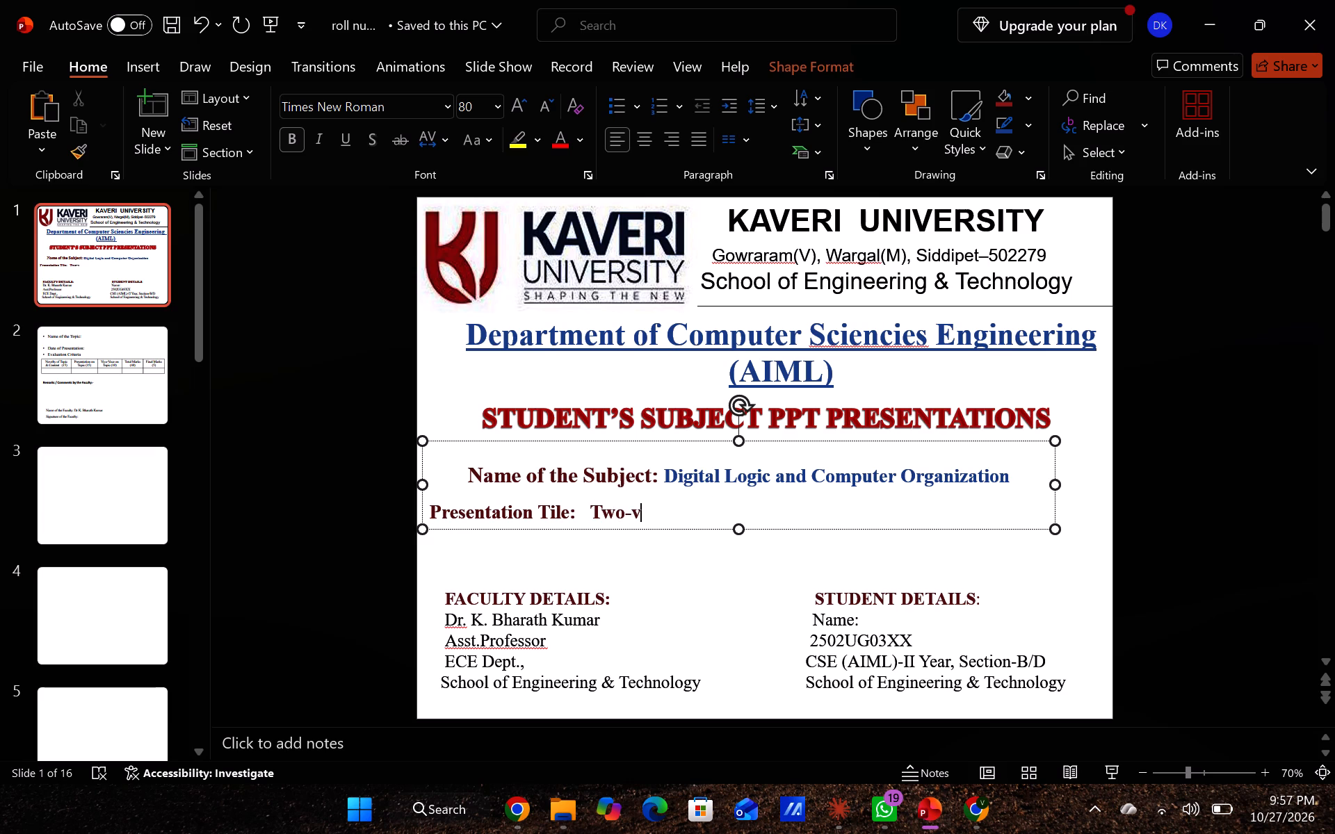
type("ariable karnaugh")
key("space")
type("mao")
key("BackSpace")
key("BackSpace")
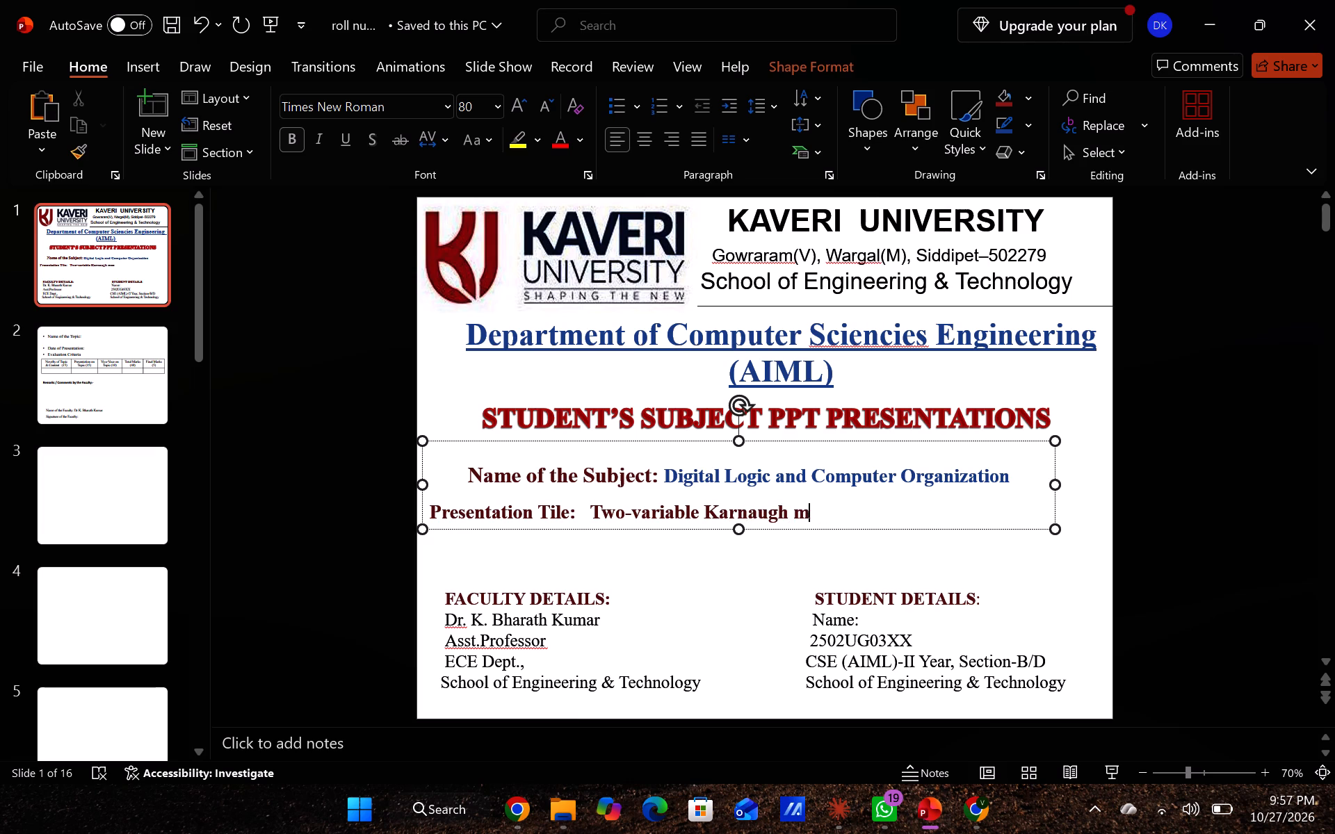
type("ap")
Enter the student's initial and name after "Name:" in the student details on slide 1.
left_click(876, 620)
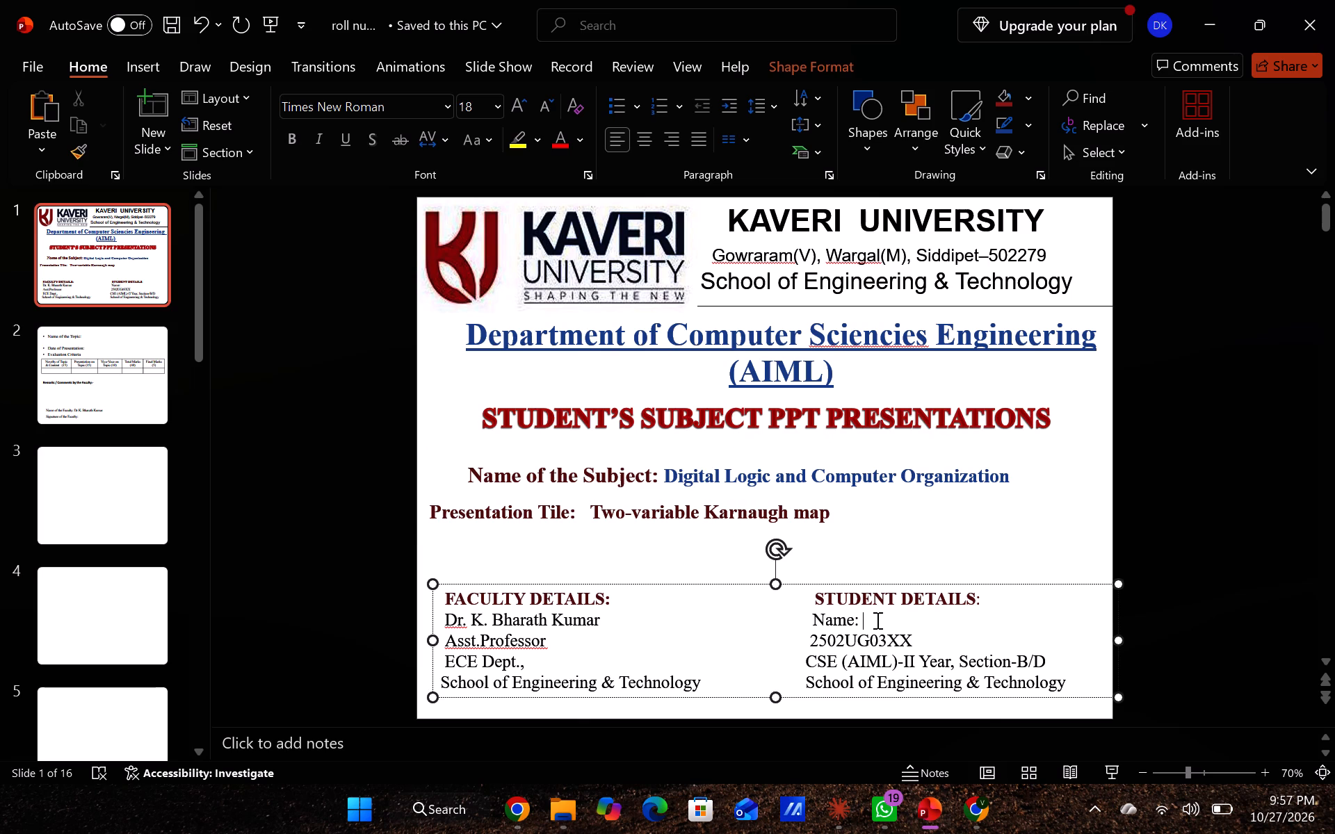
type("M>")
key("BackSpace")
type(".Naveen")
Replace the placeholder ending of the roll number in the student details with the student's own characters.
left_click(927, 644)
key("BackSpace")
key("BackSpace")
key("BackSpace")
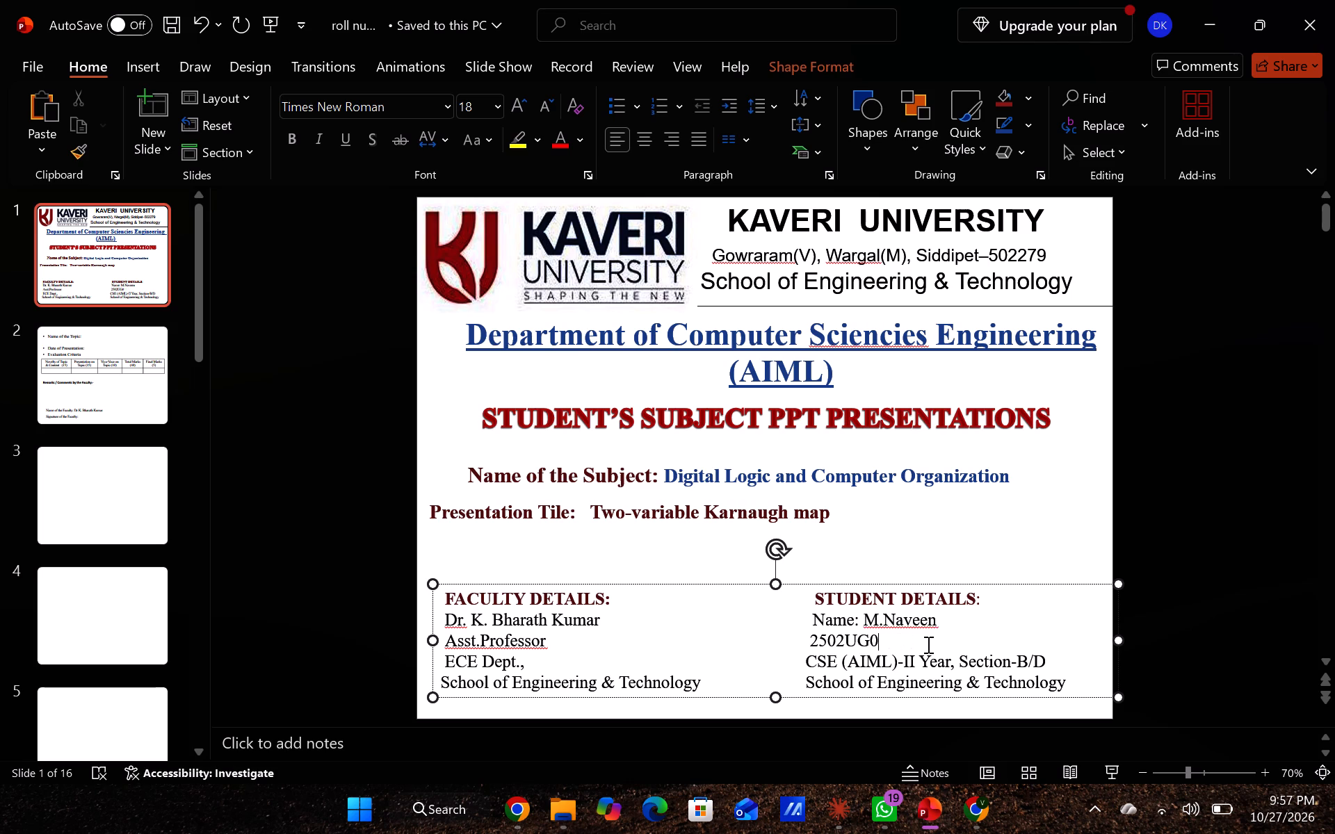
key("3")
key("shift+k")
key("8")
Change the section in the student details line to Section-D only.
left_click(1037, 663)
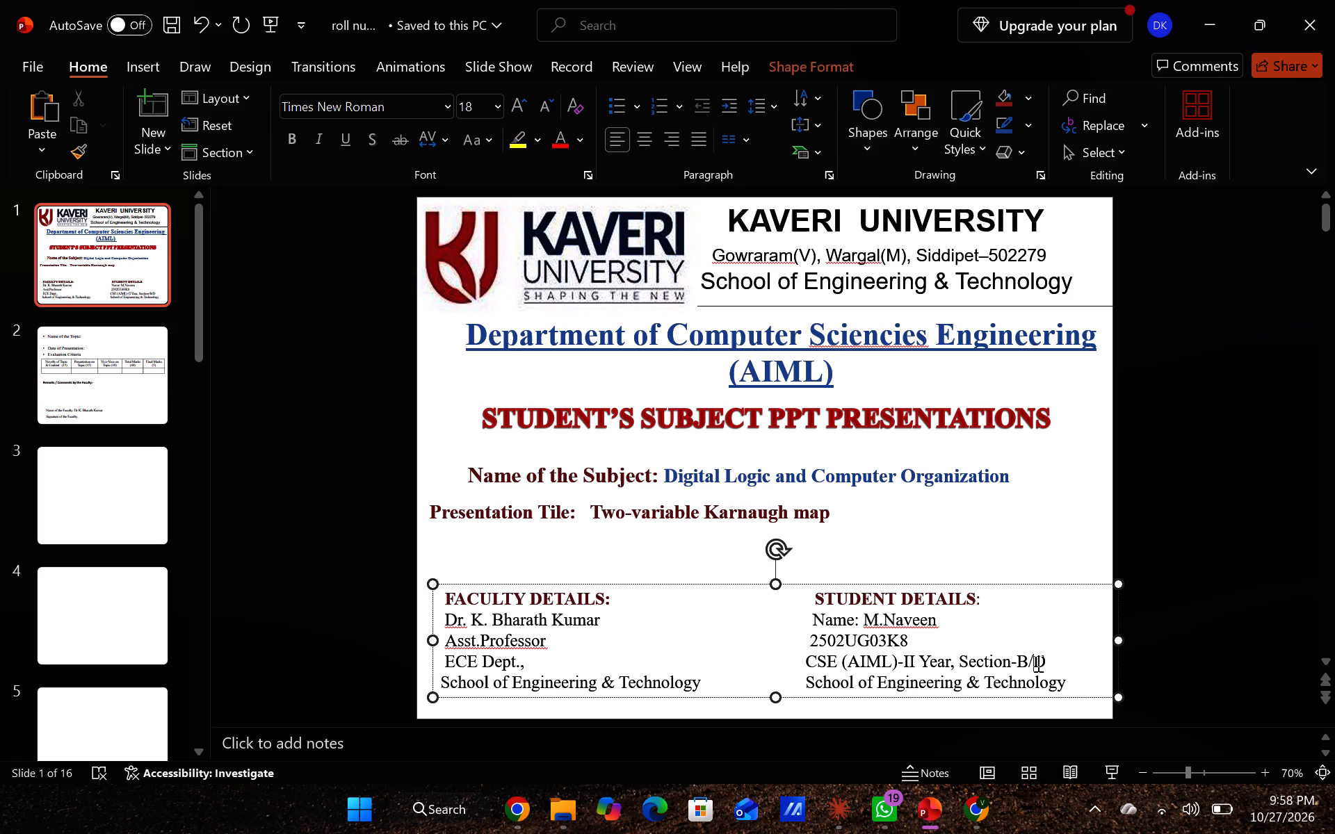
key("BackSpace")
key("BackSpace")
Rewrite the student's name in the student details in all capital letters.
left_click(968, 623)
key("BackSpace")
key("BackSpace")
key("BackSpace")
key("BackSpace")
key("BackSpace")
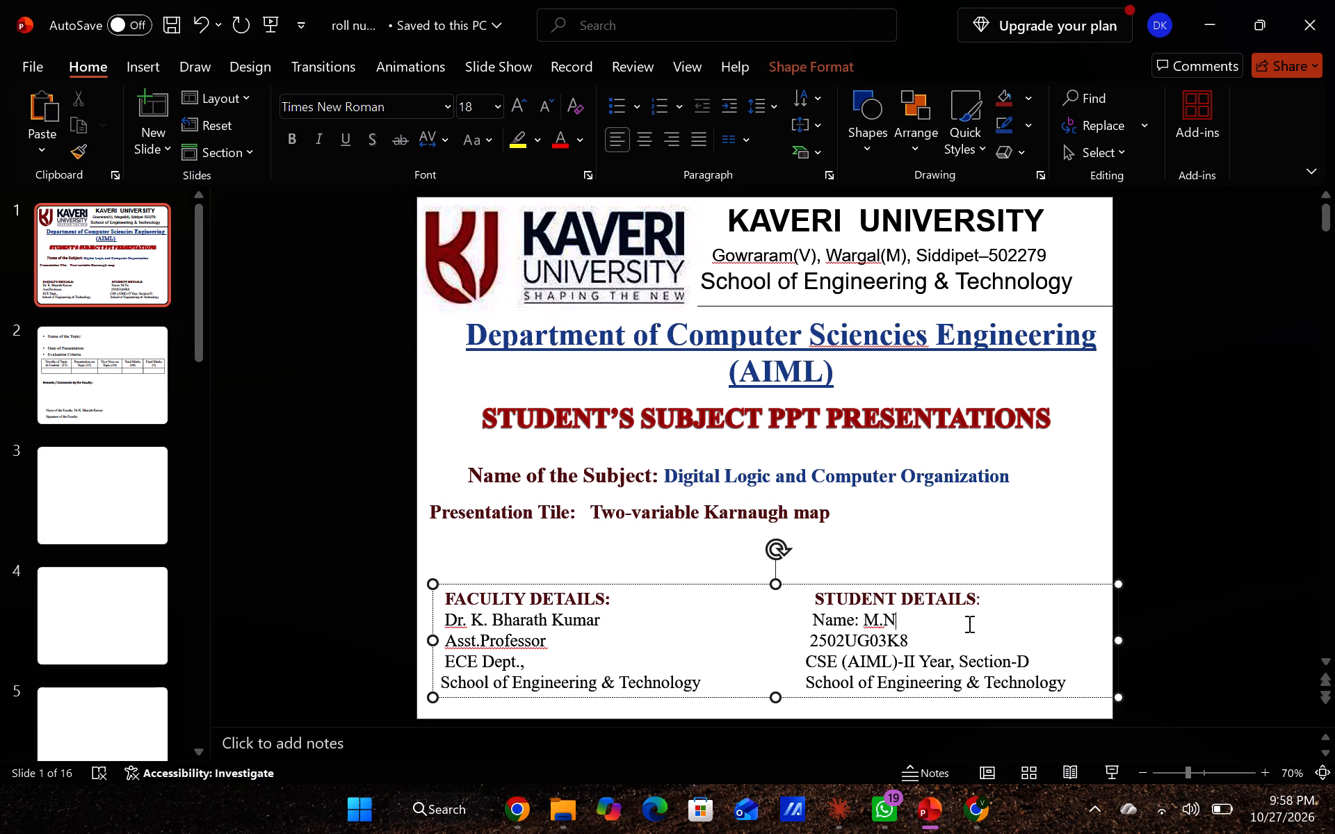
key("shift+a")
key("v")
type("EEN")
Copy the title "Two-variable Karnaugh map" from slide 1 to follow "Name of the Topic:" on slide 2, without an extra line.
left_click_drag(589, 505, 824, 530)
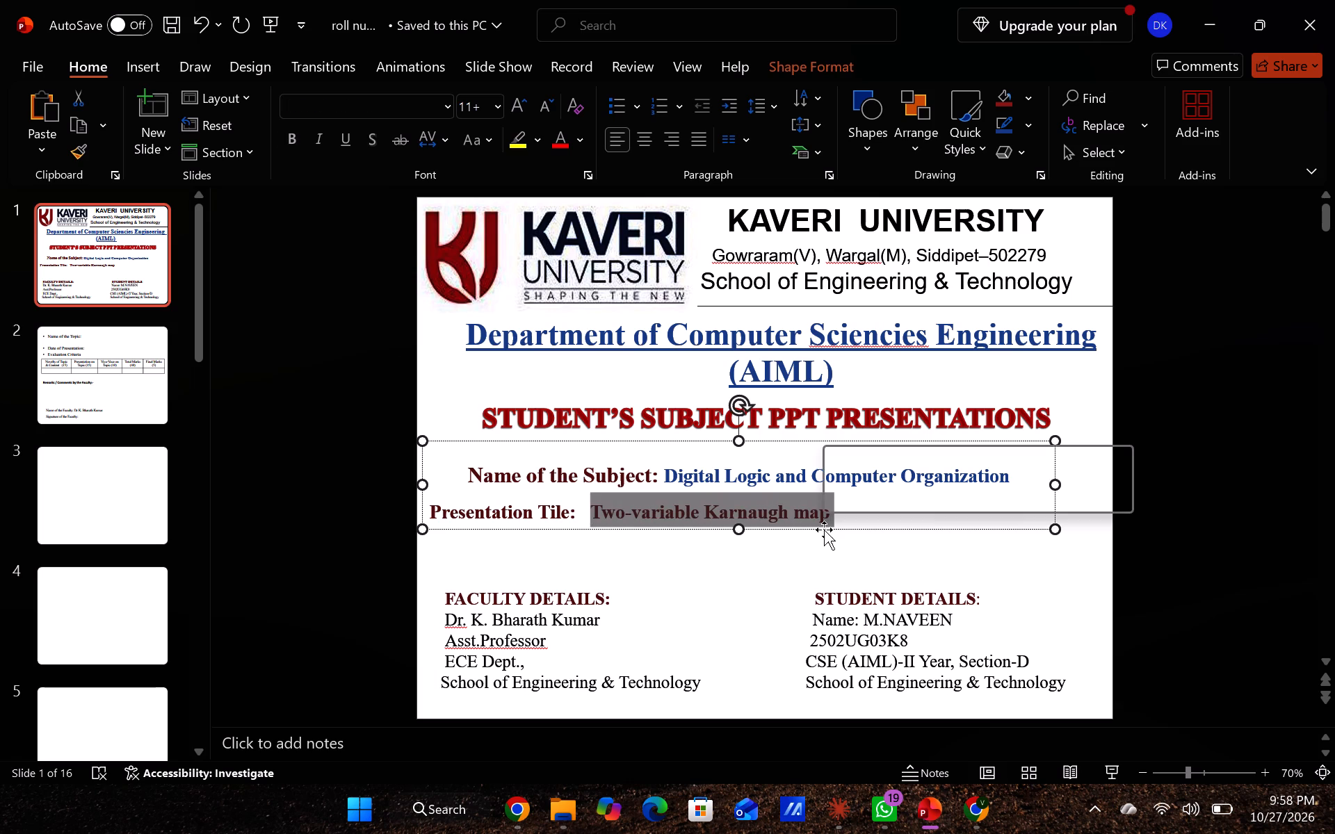
key("ctrl+c")
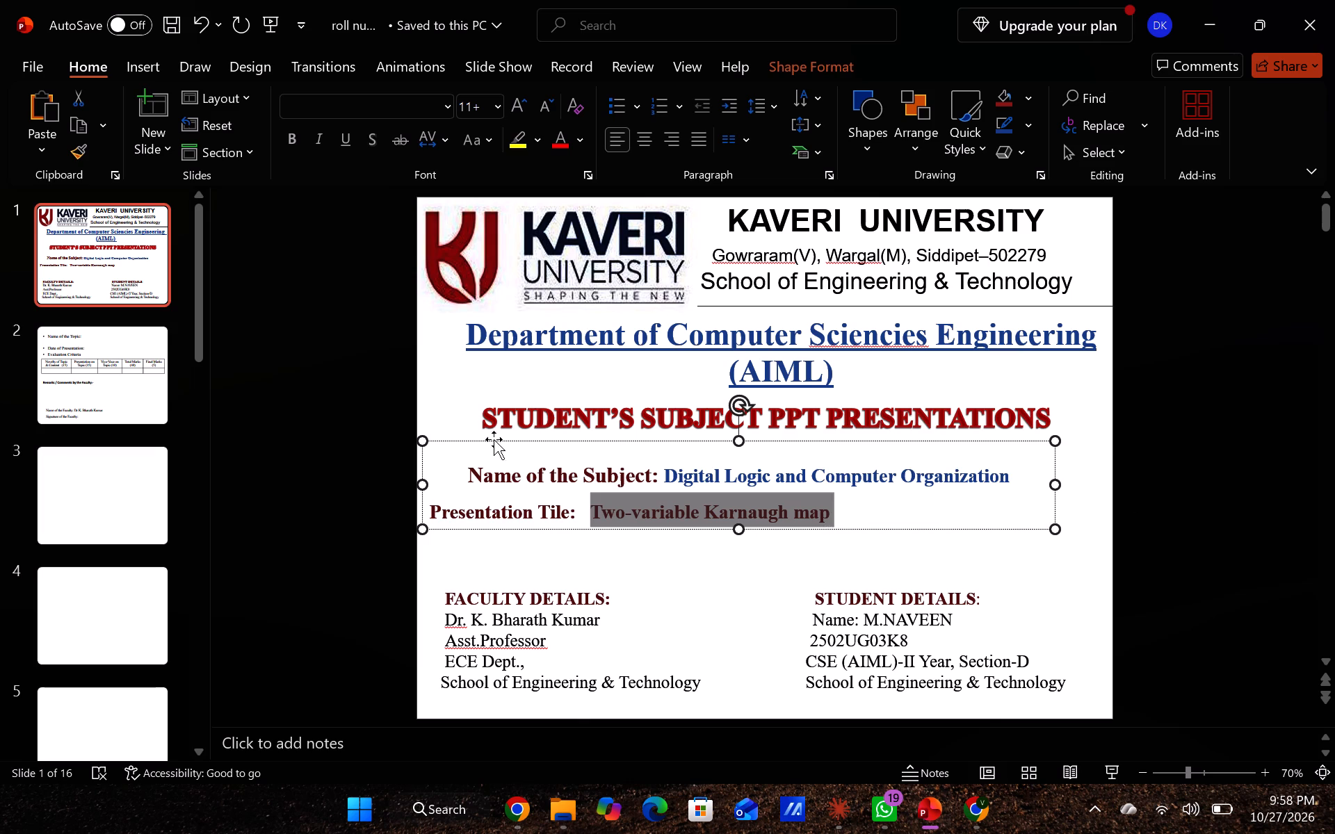
left_click(122, 358)
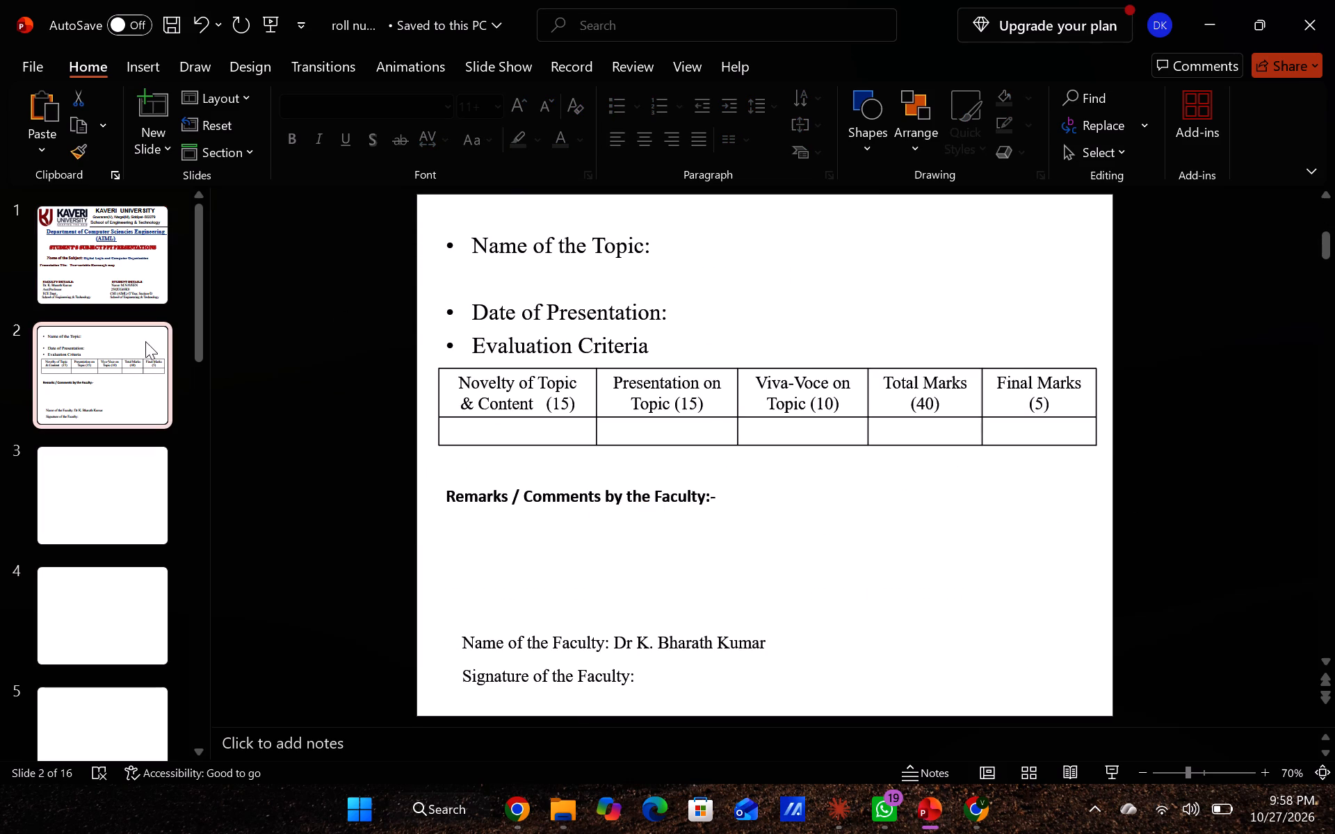
left_click(131, 345)
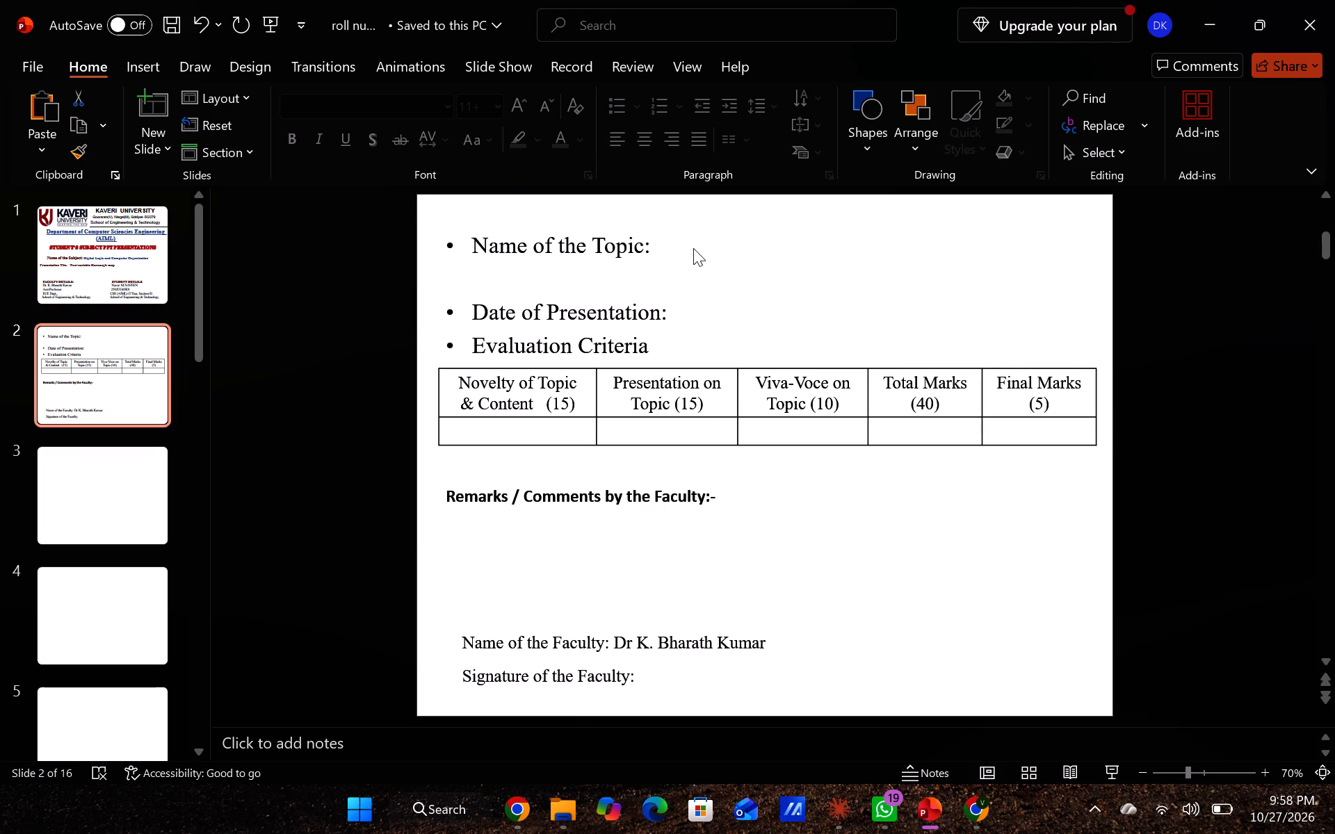
left_click(677, 241)
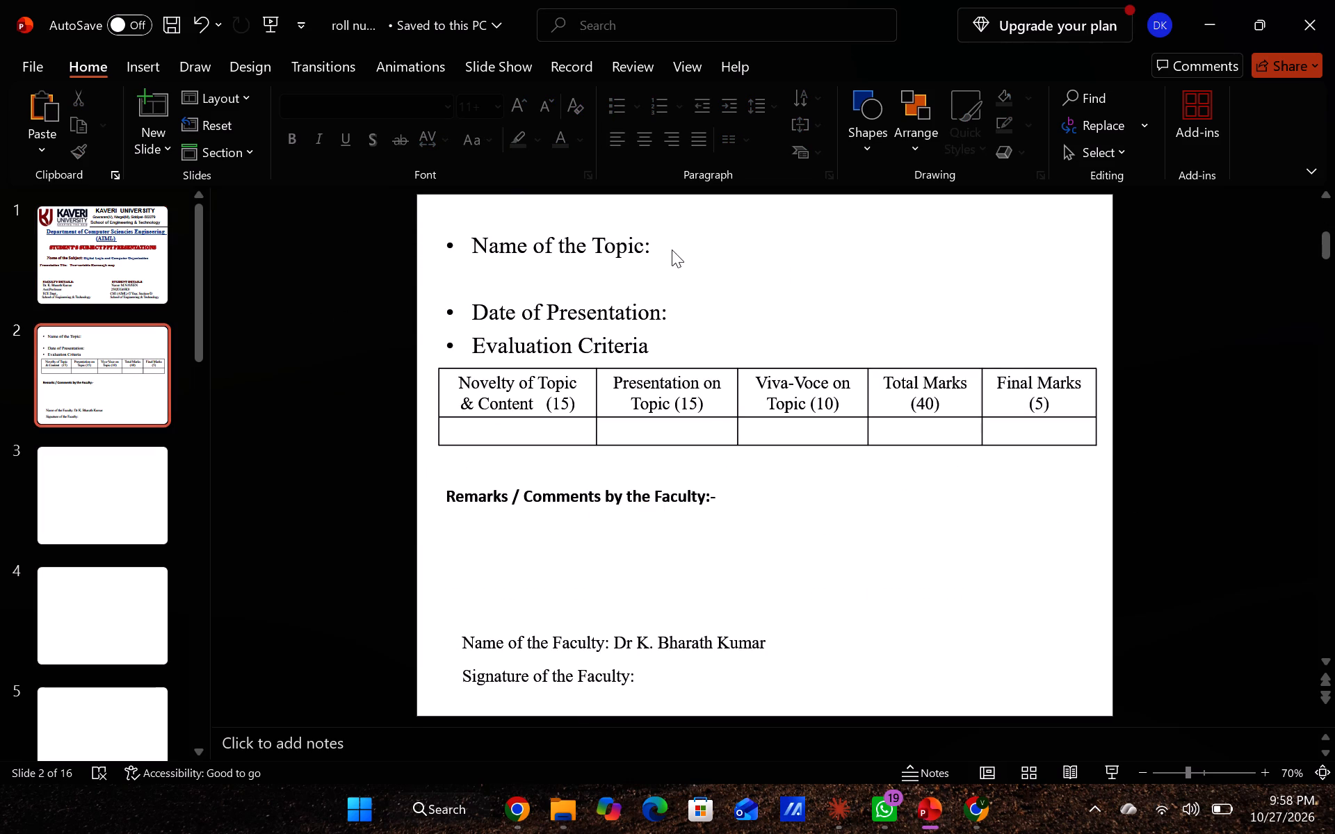
left_click(661, 250)
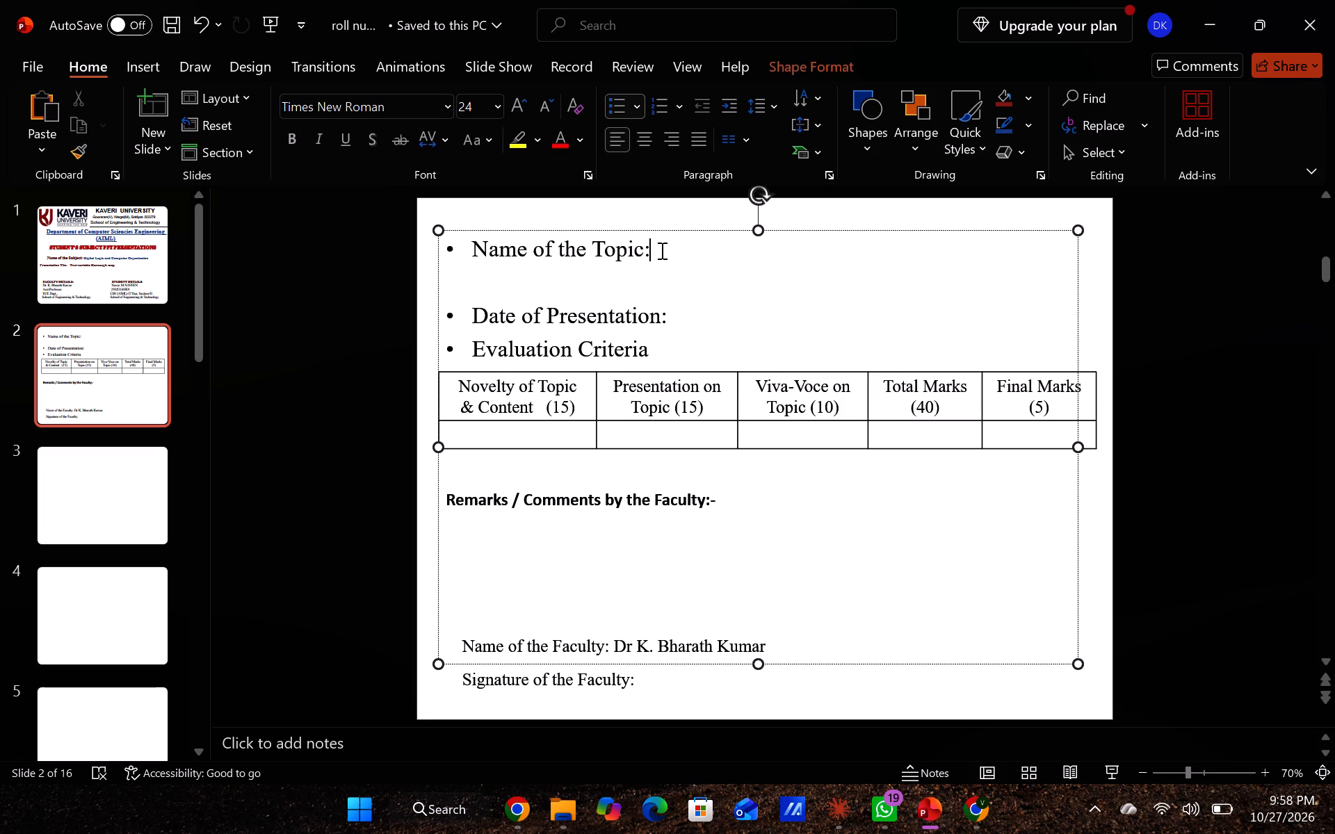
key("ctrl+c")
key("ctrl+v")
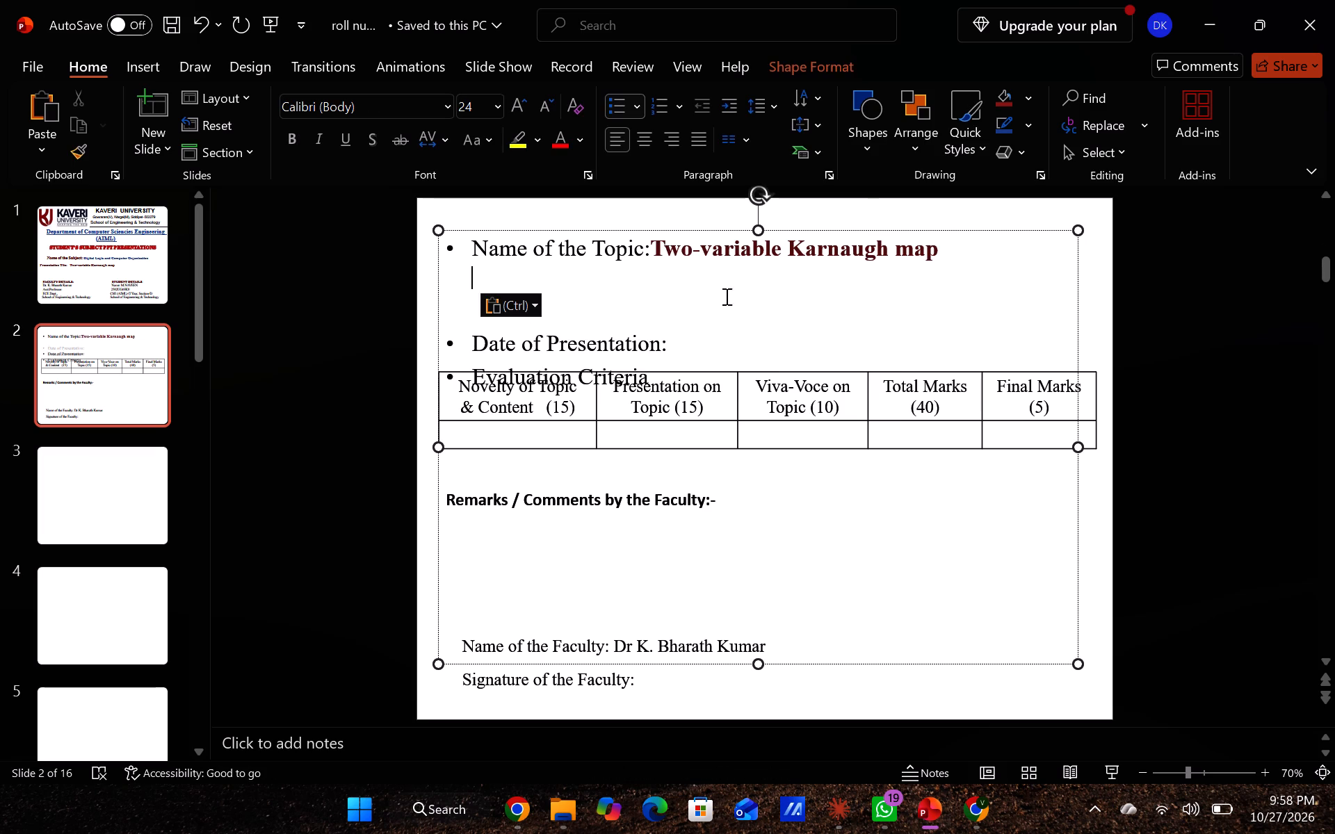
key("BackSpace")
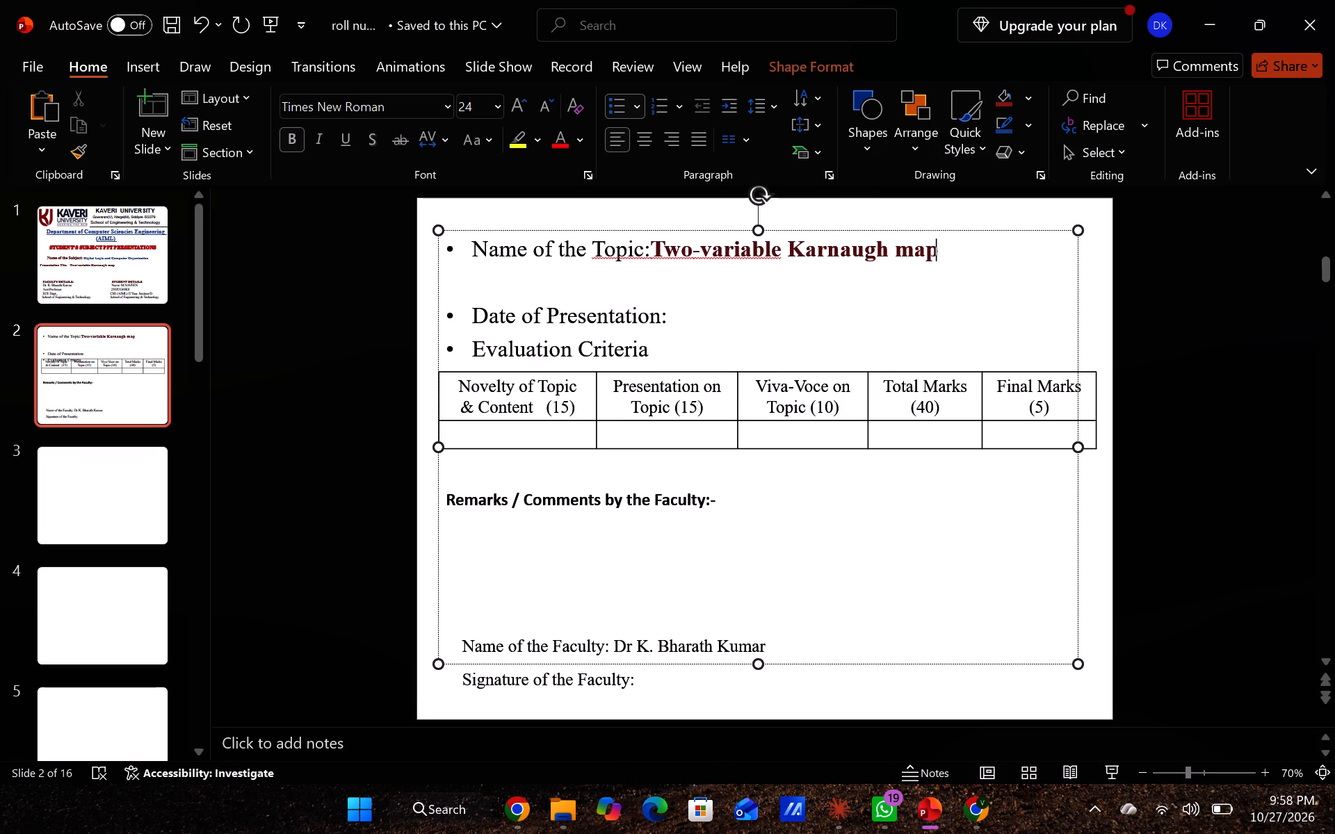
Begin the date after "Date of Presentation:" on slide 2 with the day 28 followed by a comma.
left_click(690, 329)
left_click(693, 309)
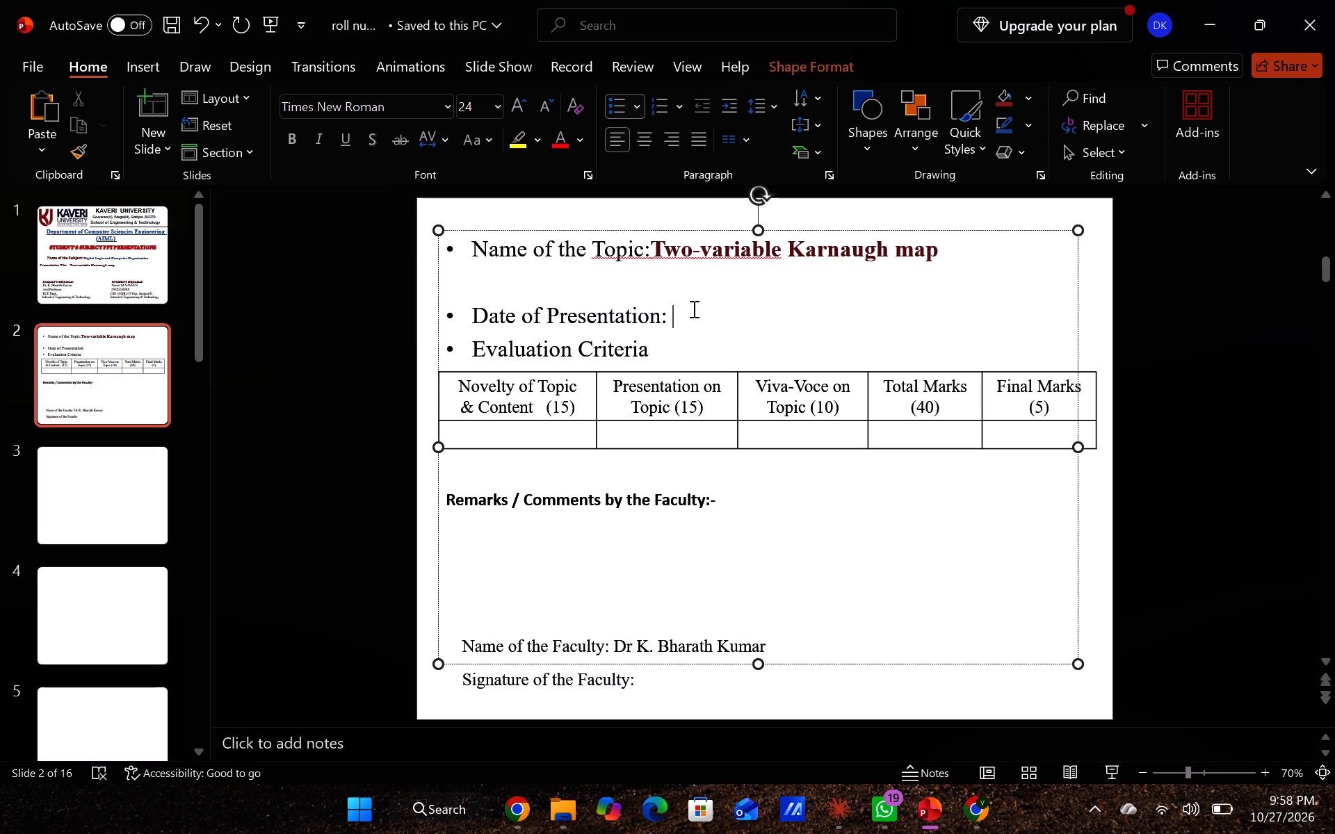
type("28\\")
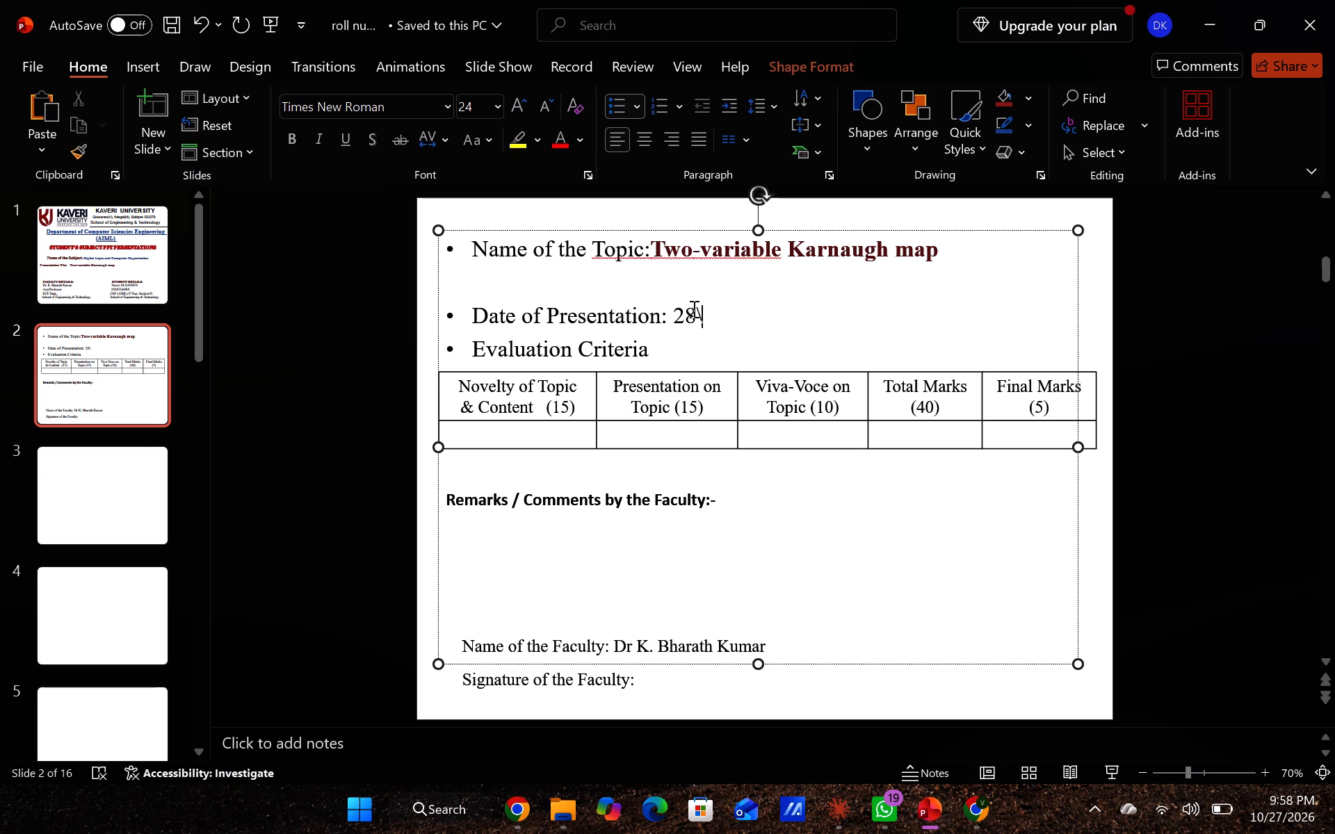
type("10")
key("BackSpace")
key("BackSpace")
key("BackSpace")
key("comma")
Replace the comma after the day and complete the presentation date on slide 2 as 28/10/2026.
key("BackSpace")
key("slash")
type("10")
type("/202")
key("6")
left_click(104, 488)
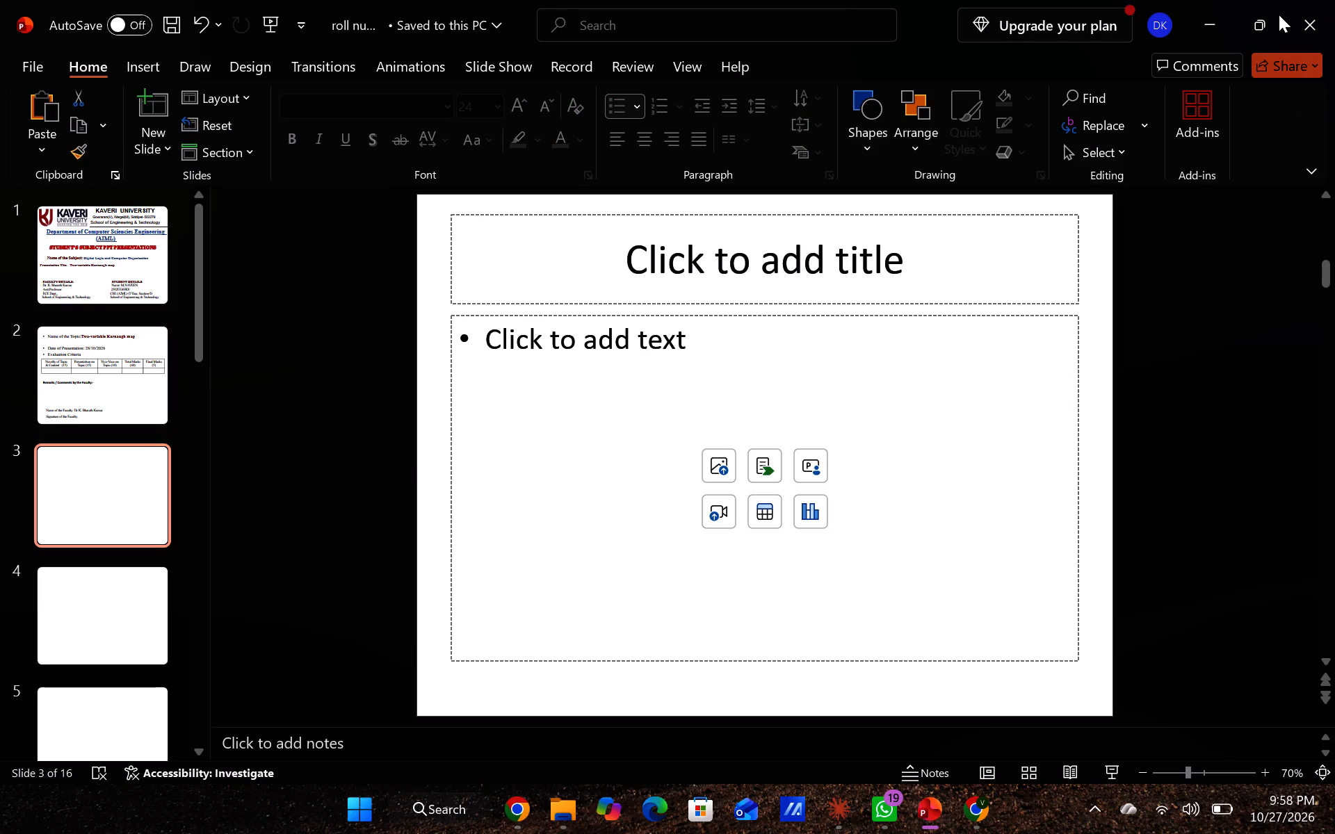
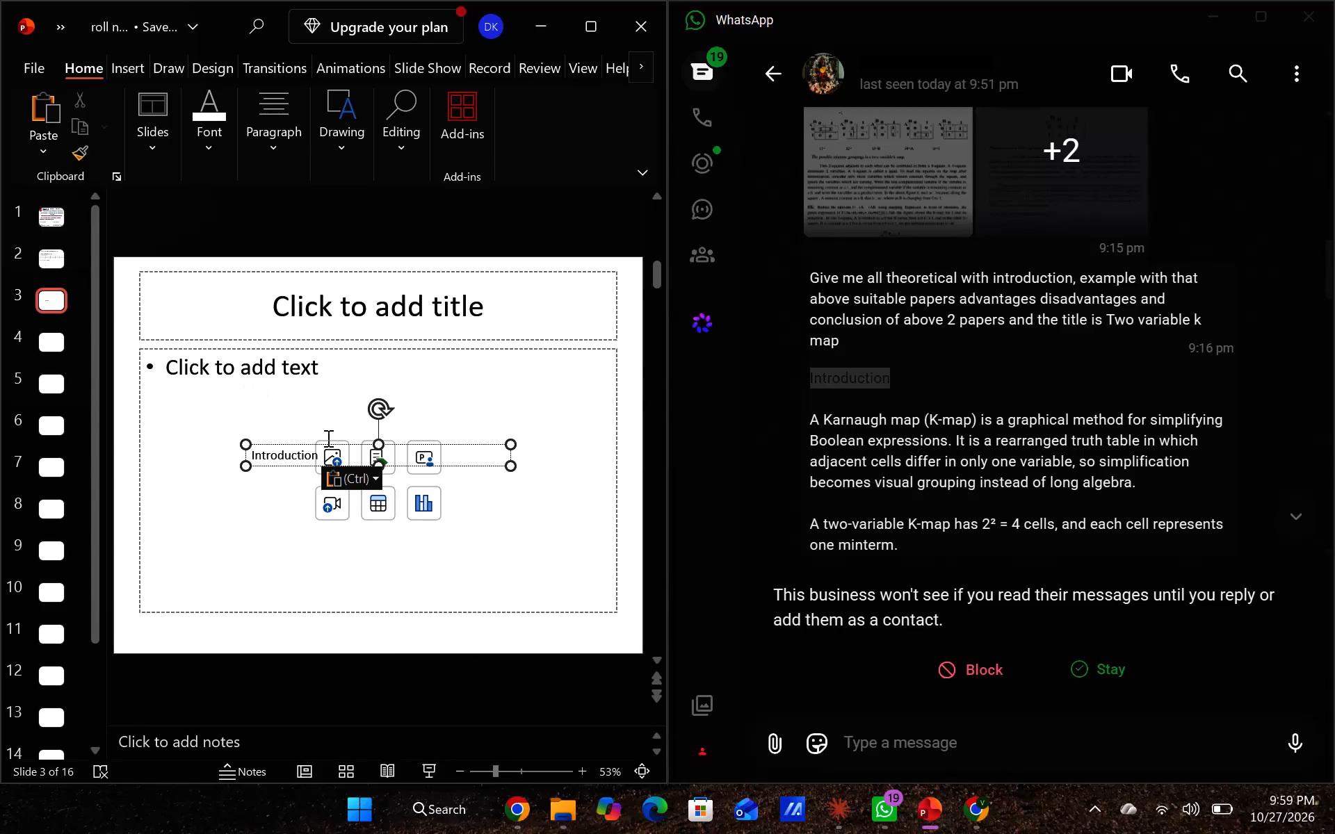
Paste the copied heading "Introduction" into slide 3's title placeholder and make it bold.
left_click(283, 298)
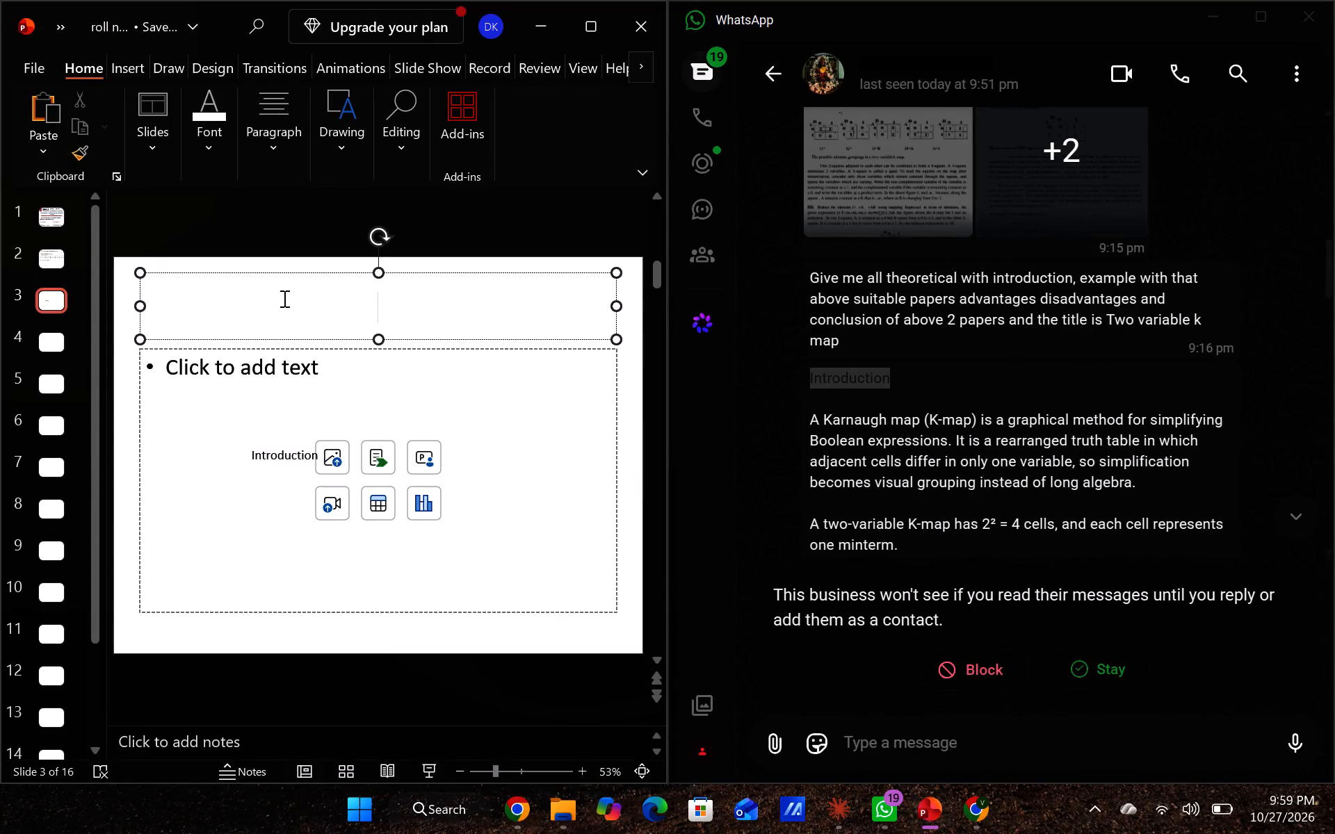
key("ctrl+v")
left_click(324, 304)
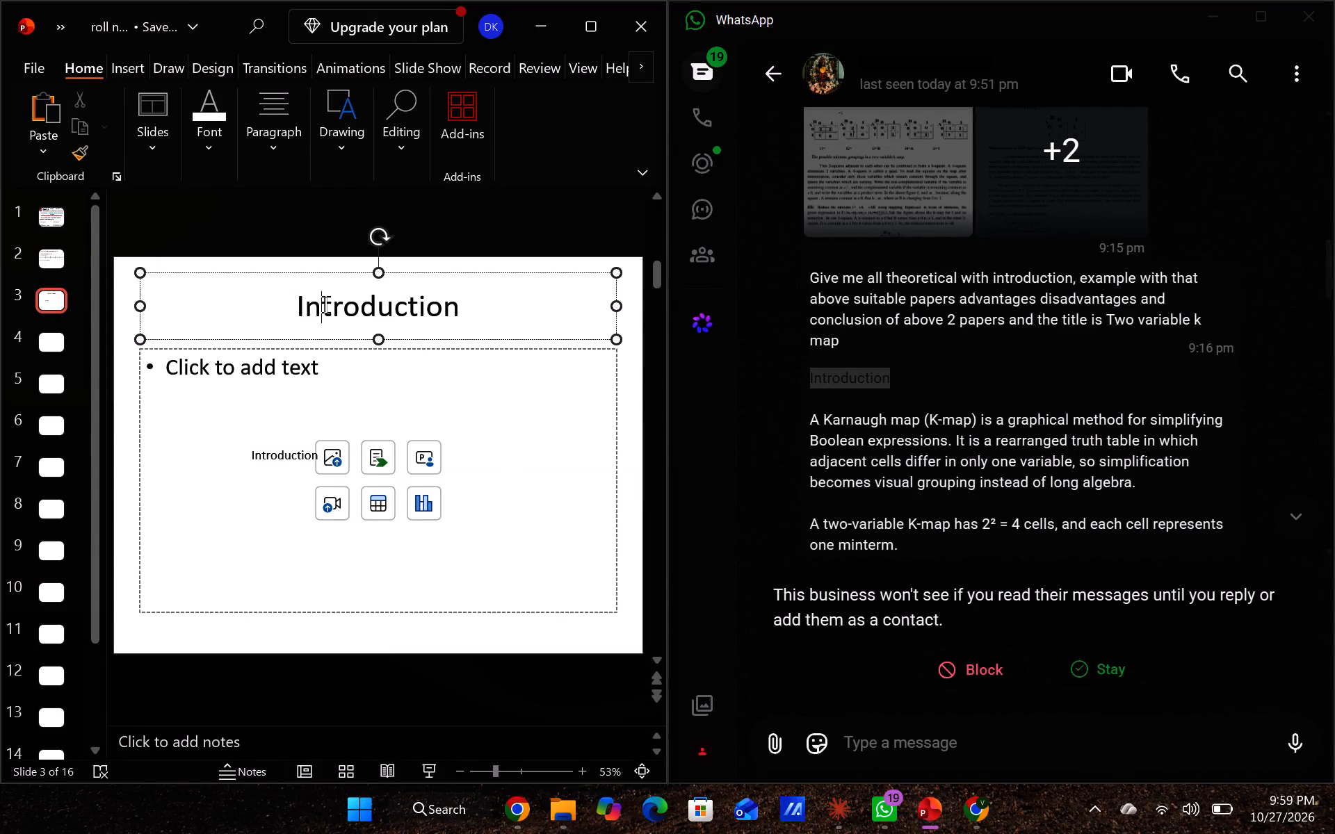
left_click(308, 304)
left_click_drag(297, 304, 485, 325)
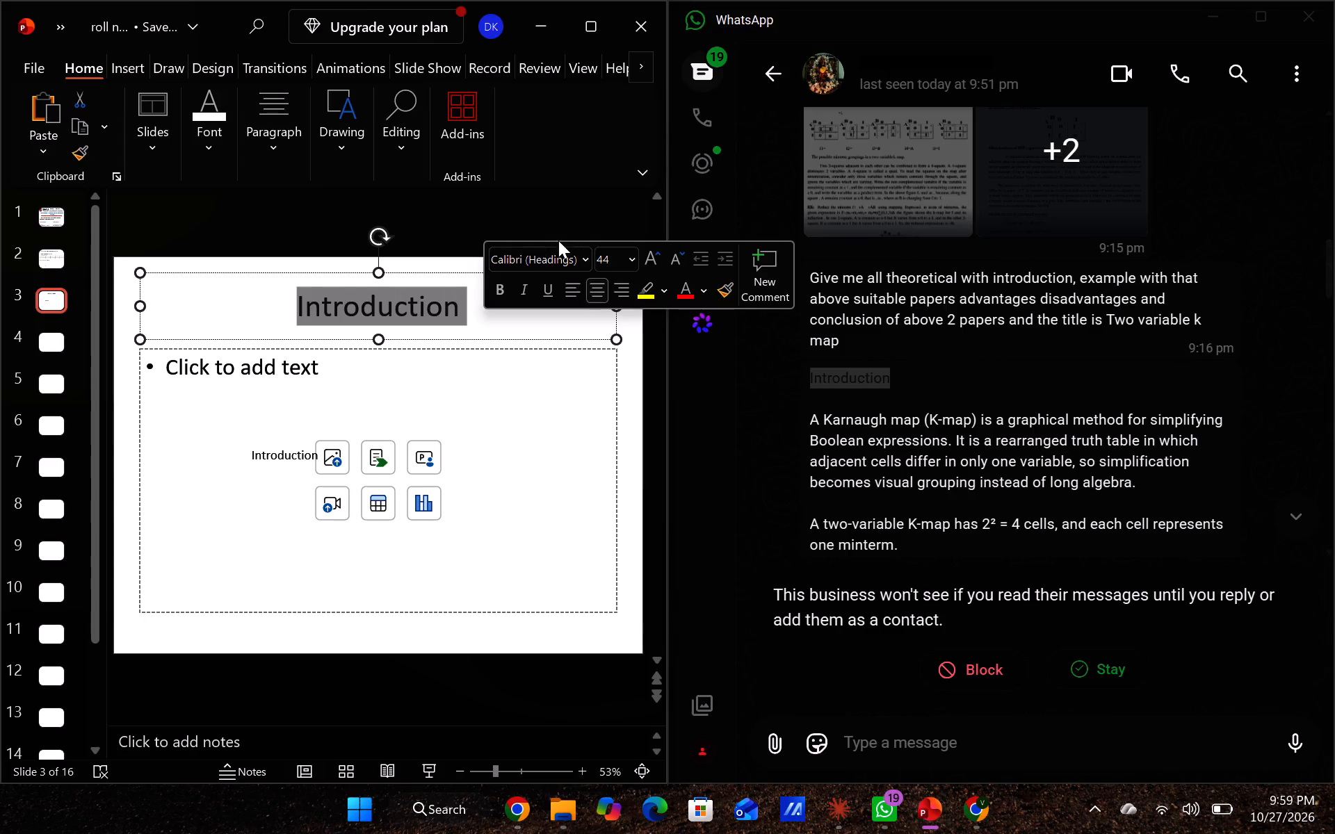
left_click(501, 285)
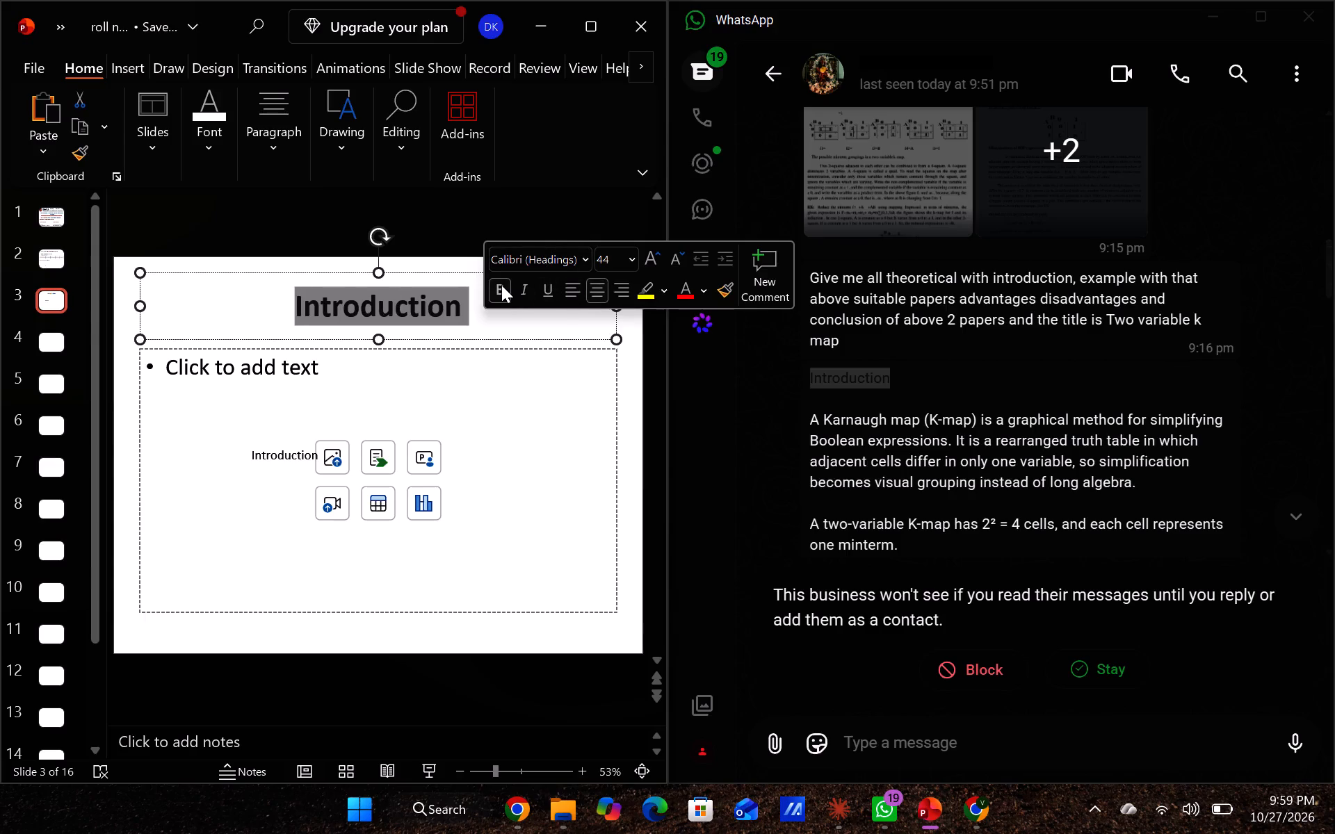
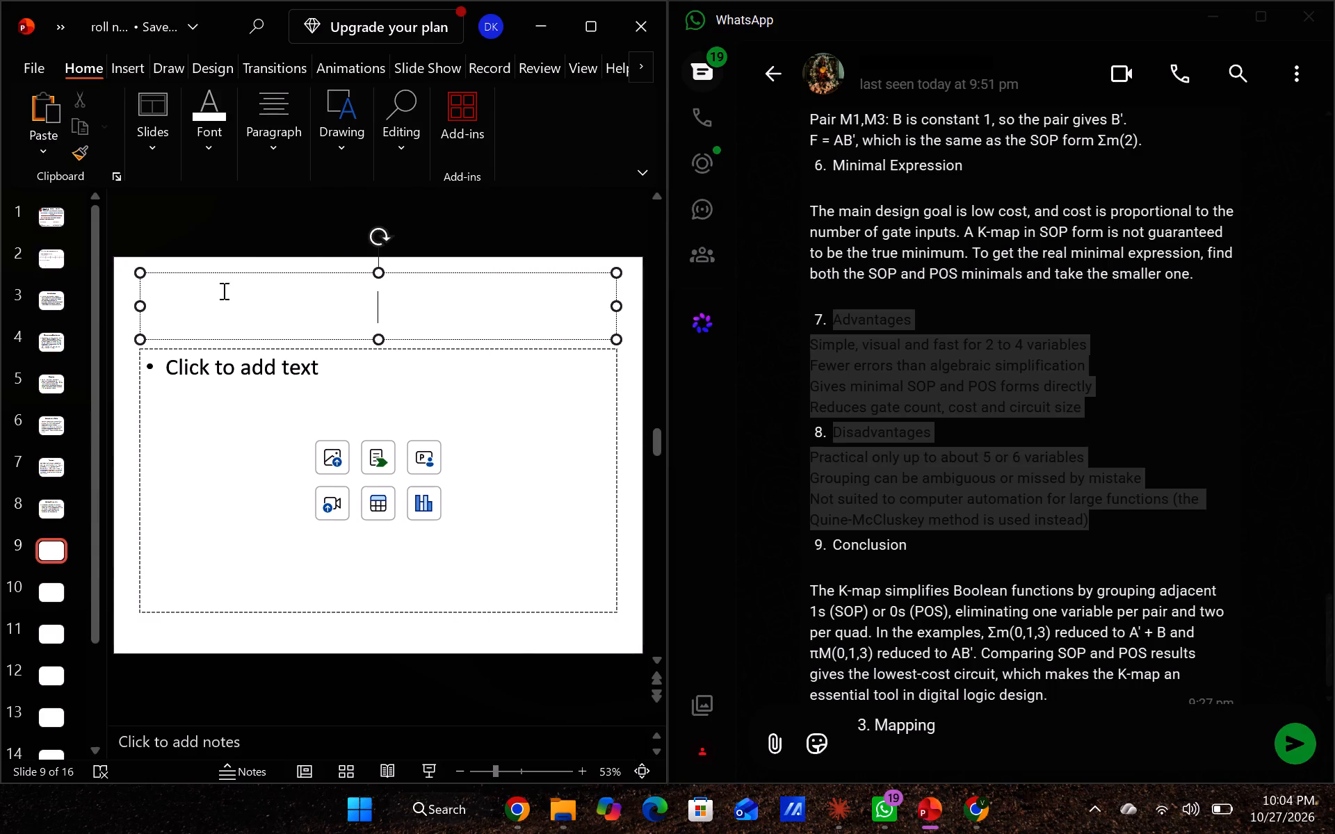
Shrink slide 9's empty title placeholder to a thin strip along the slide's upper edge.
left_click_drag(138, 338, 138, 335)
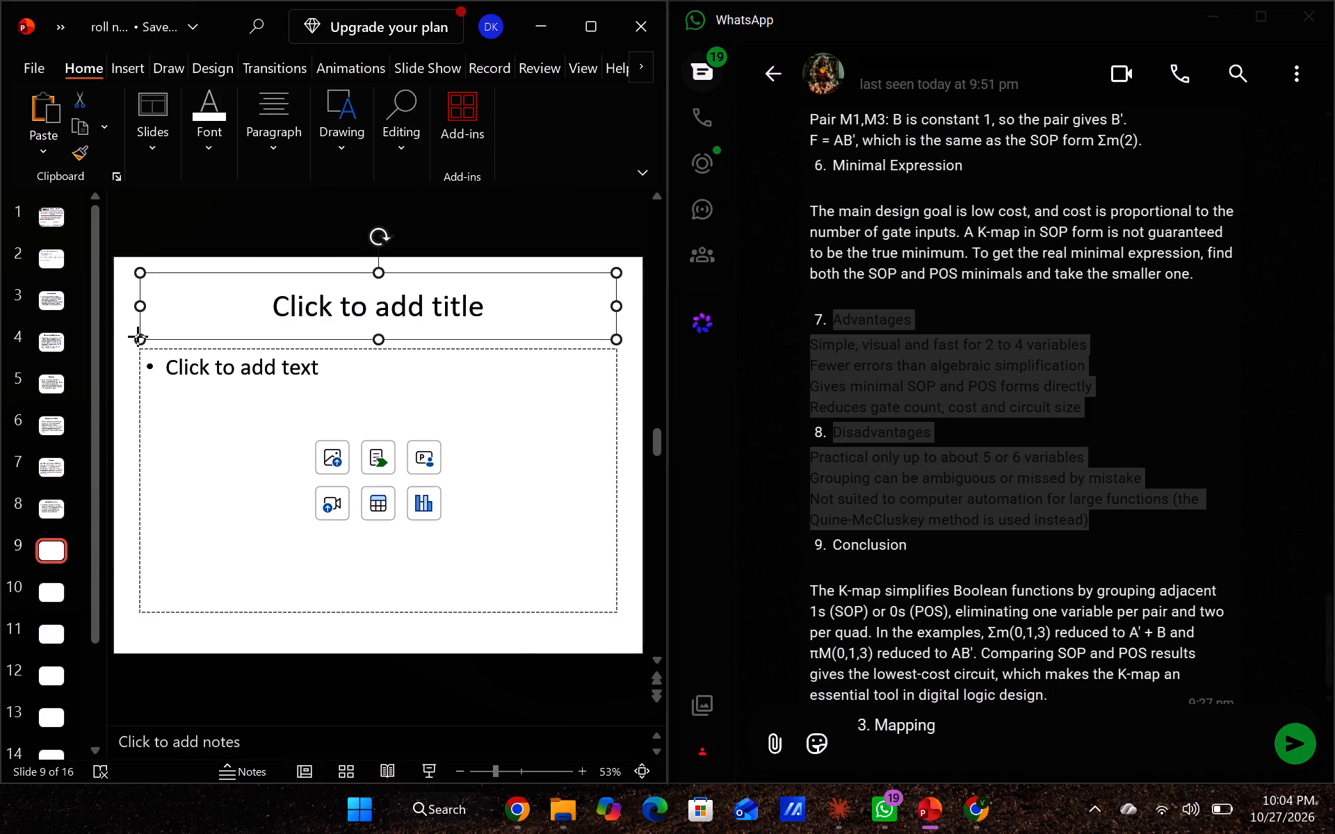
left_click_drag(138, 335, 149, 281)
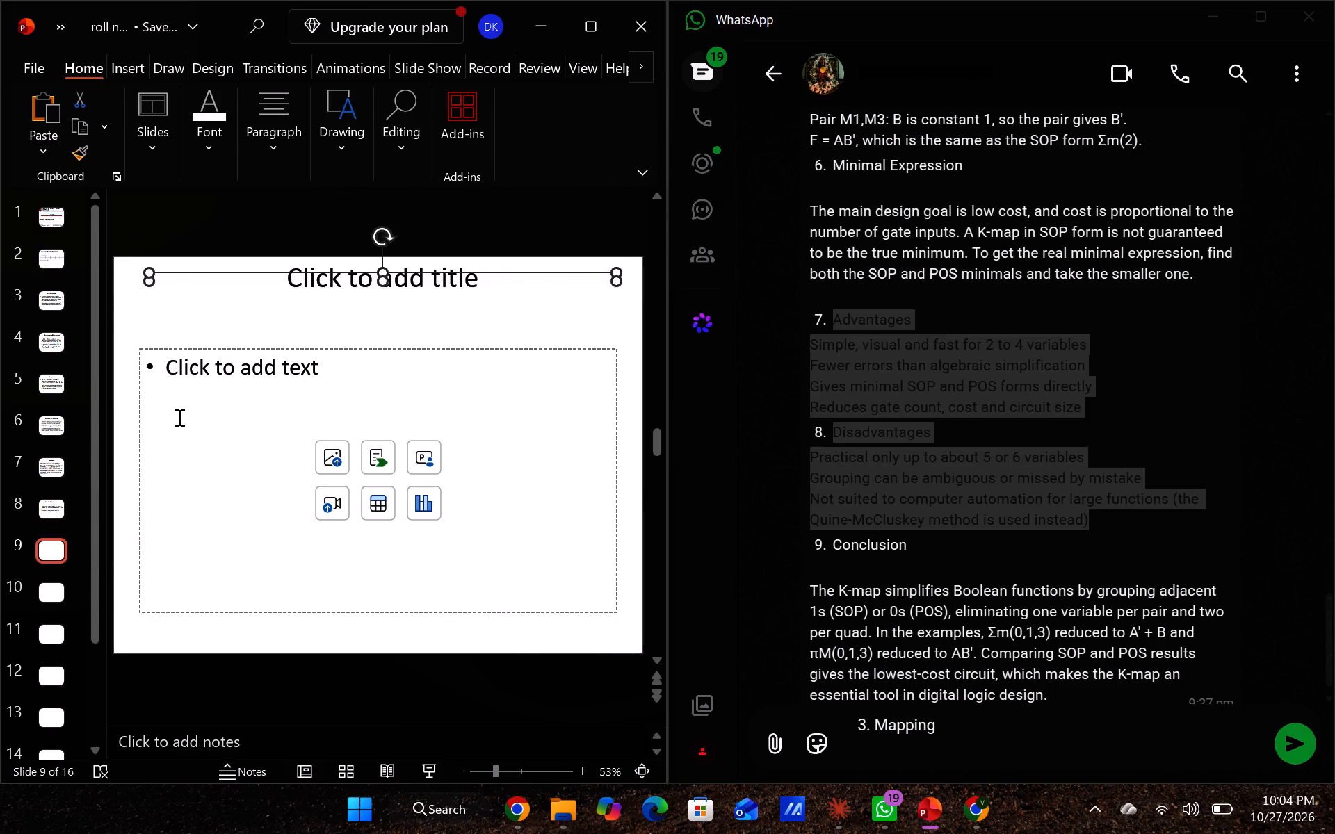
Enlarge slide 9's content placeholder up to the slide's upper edge and slightly wider toward the slide's left edge.
left_click(179, 417)
left_click_drag(135, 350, 130, 307)
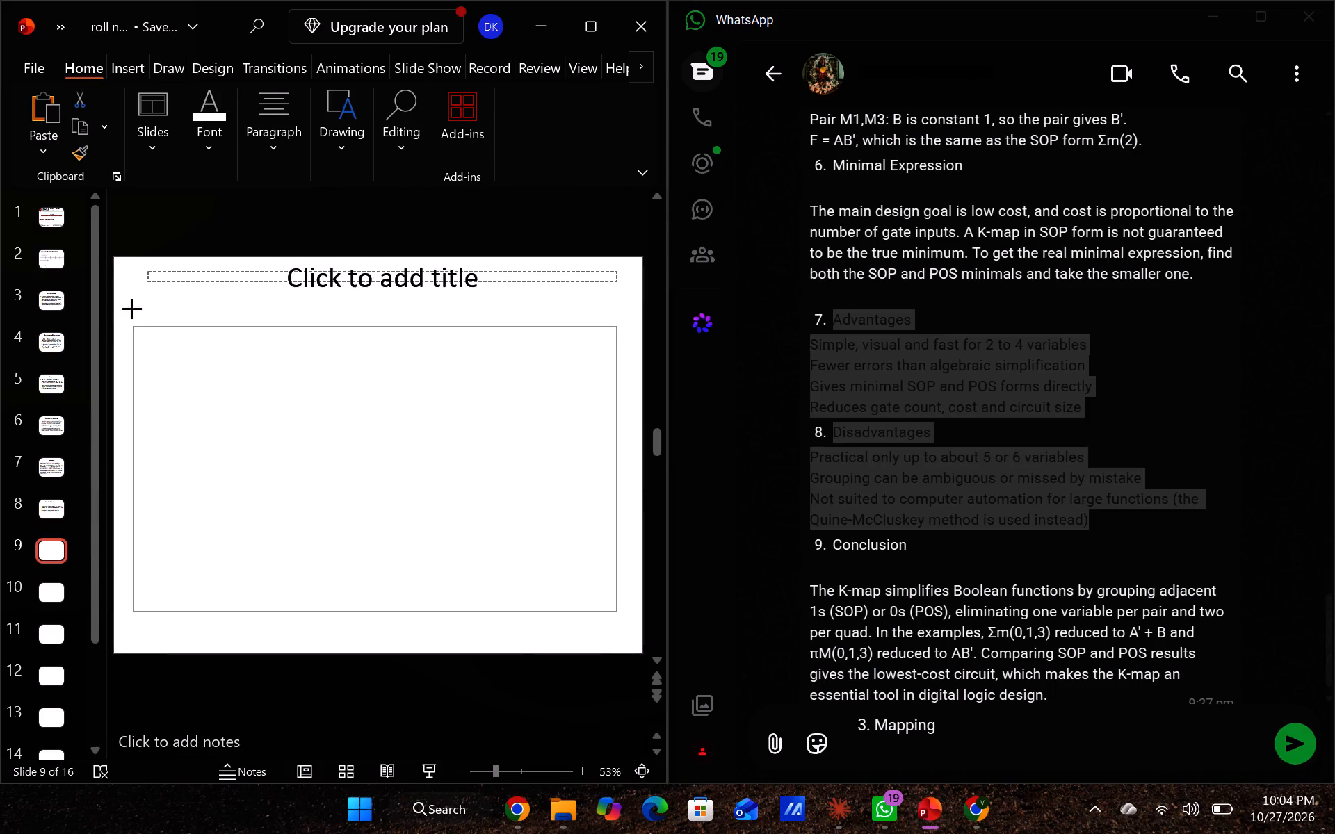
left_click_drag(130, 307, 126, 261)
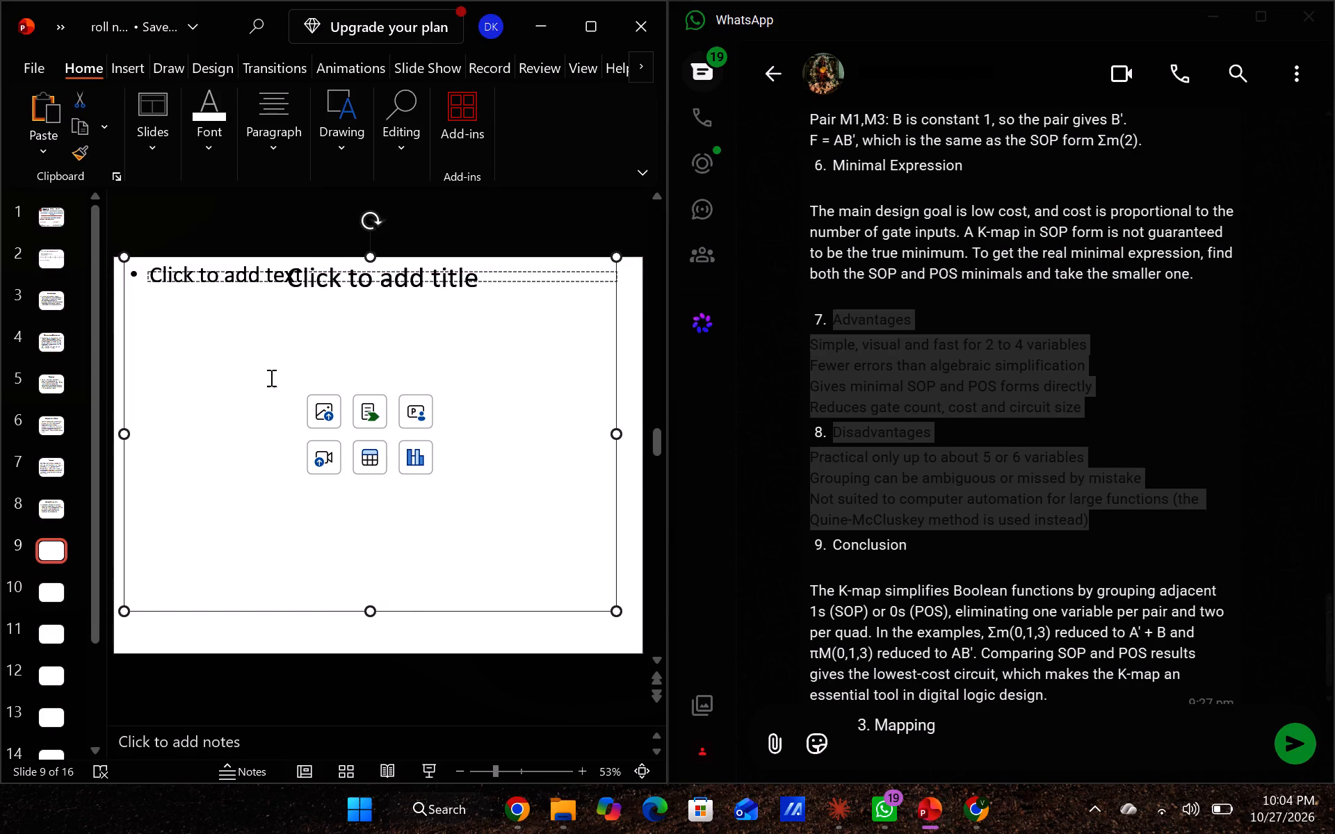
Paste the copied Advantages and Disadvantages sections into the content placeholder on slide 9.
left_click(220, 363)
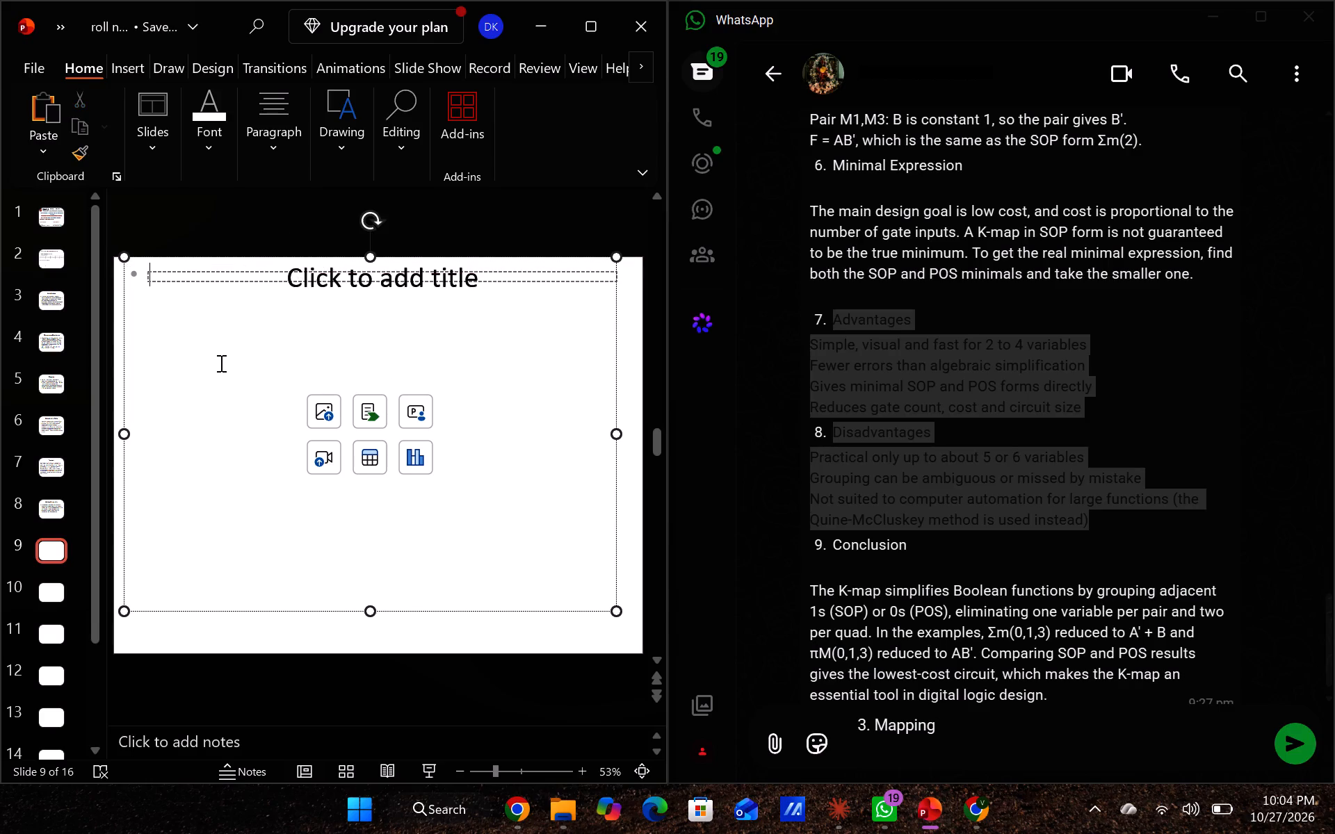
key("ctrl+v")
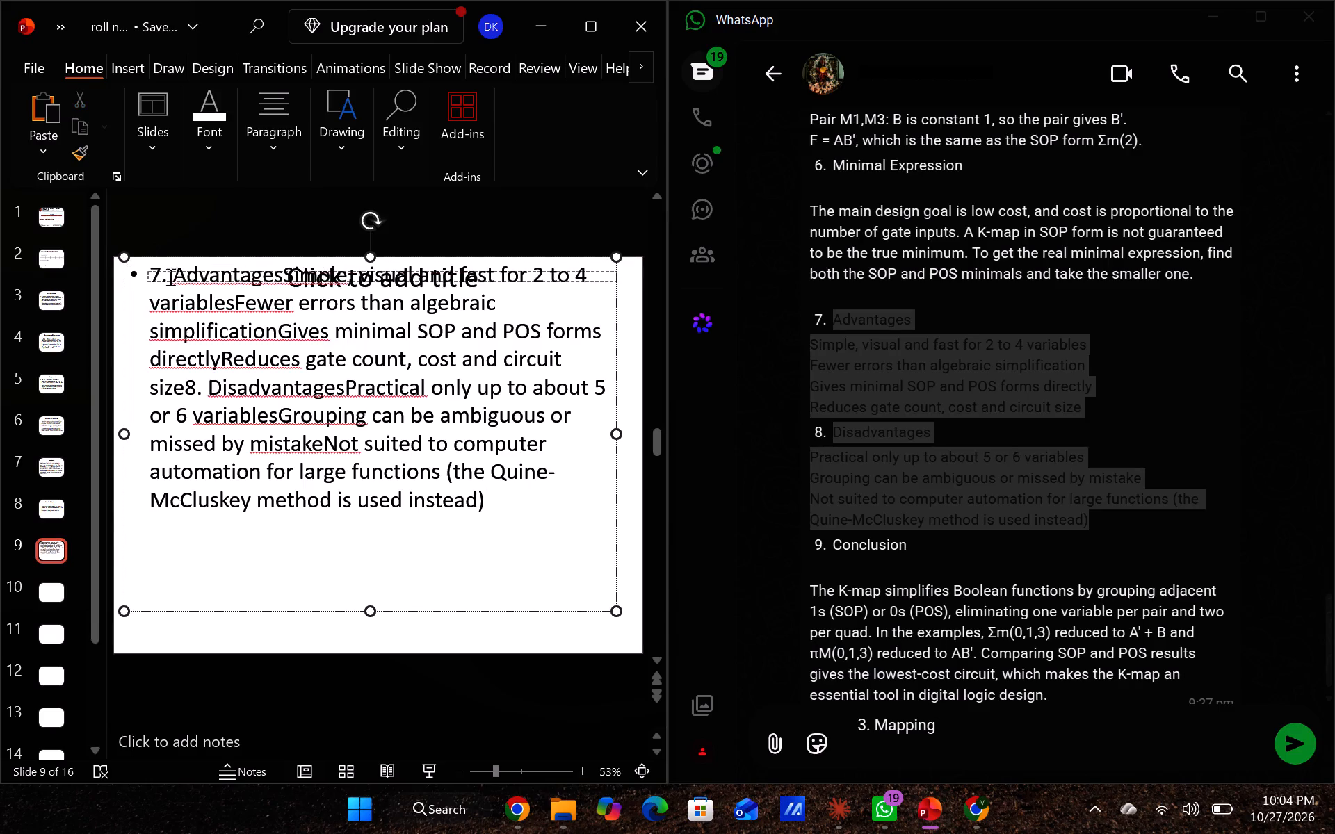
Delete the number "7." in front of the heading "Advantages" on slide 9.
left_click(169, 281)
key("BackSpace")
key("BackSpace")
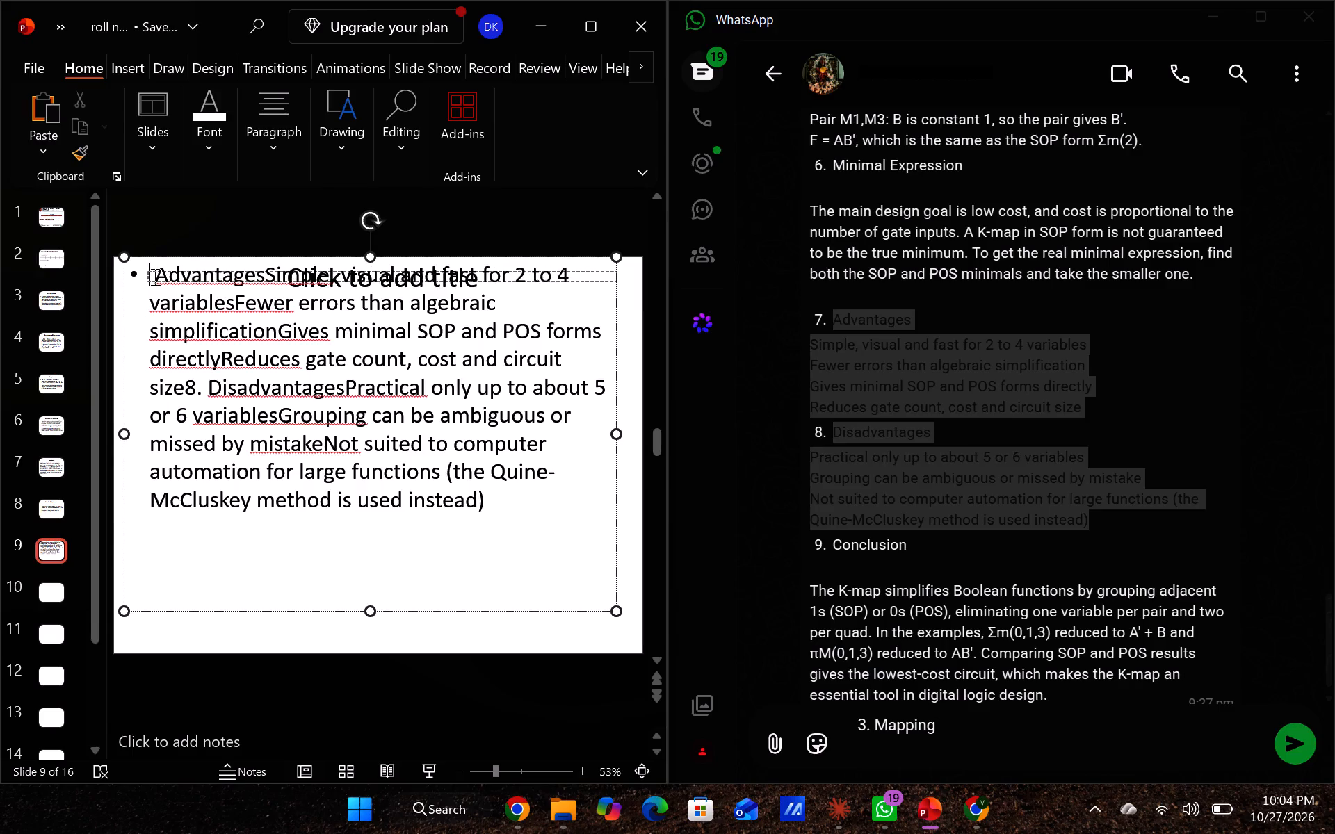
Select the heading "Advantages" at the start of the pasted text on slide 9.
left_click_drag(154, 277, 266, 279)
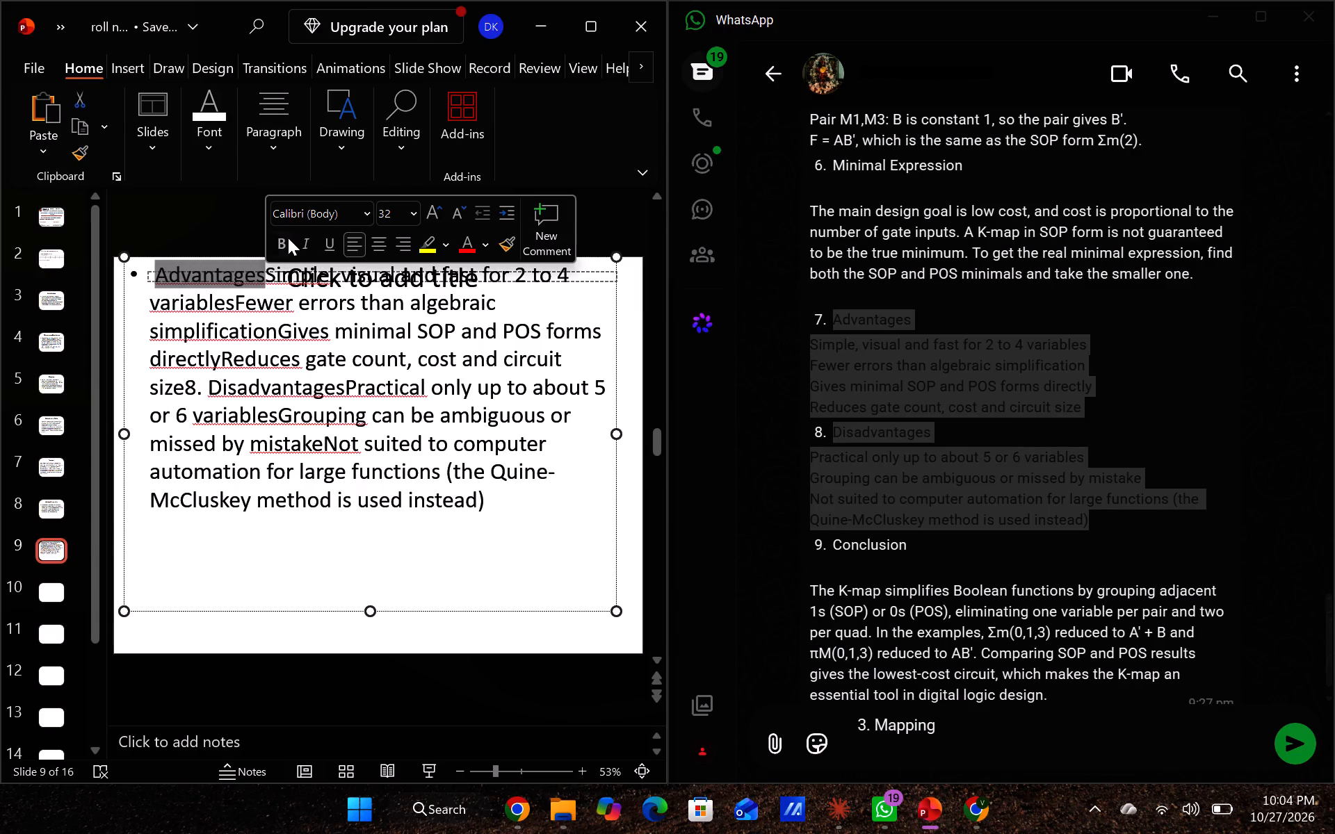
Make the heading word "Advantages" bold at the start of slide 9's body text.
left_click(288, 238)
left_click(270, 278)
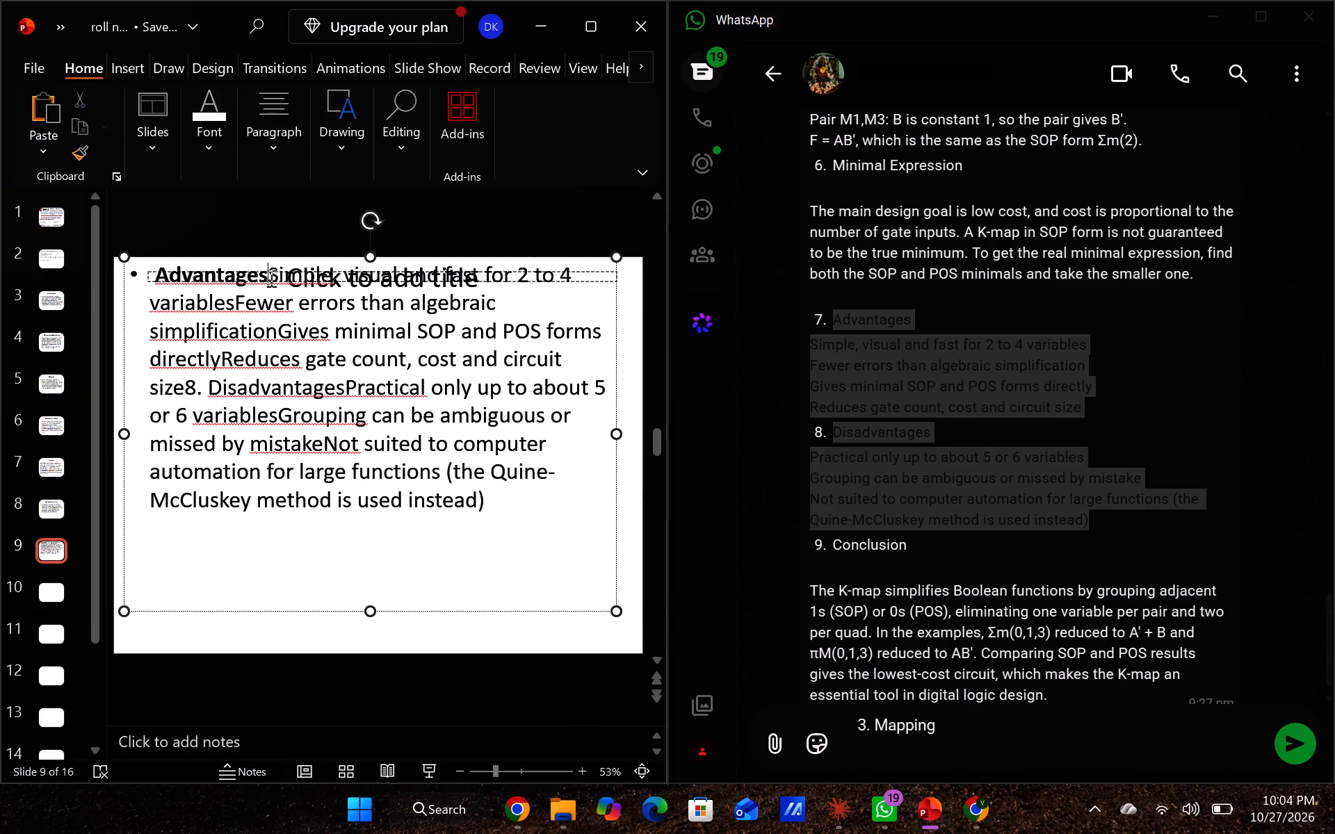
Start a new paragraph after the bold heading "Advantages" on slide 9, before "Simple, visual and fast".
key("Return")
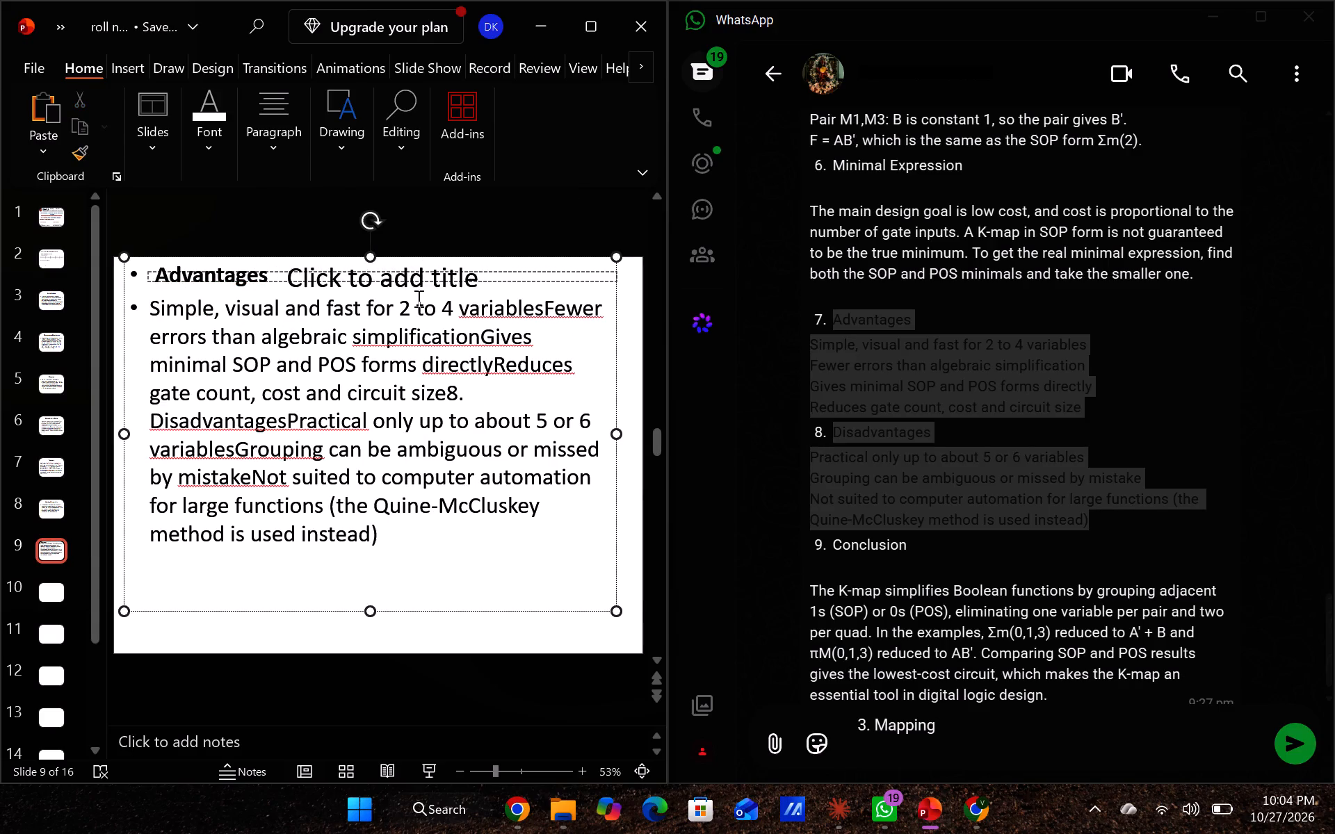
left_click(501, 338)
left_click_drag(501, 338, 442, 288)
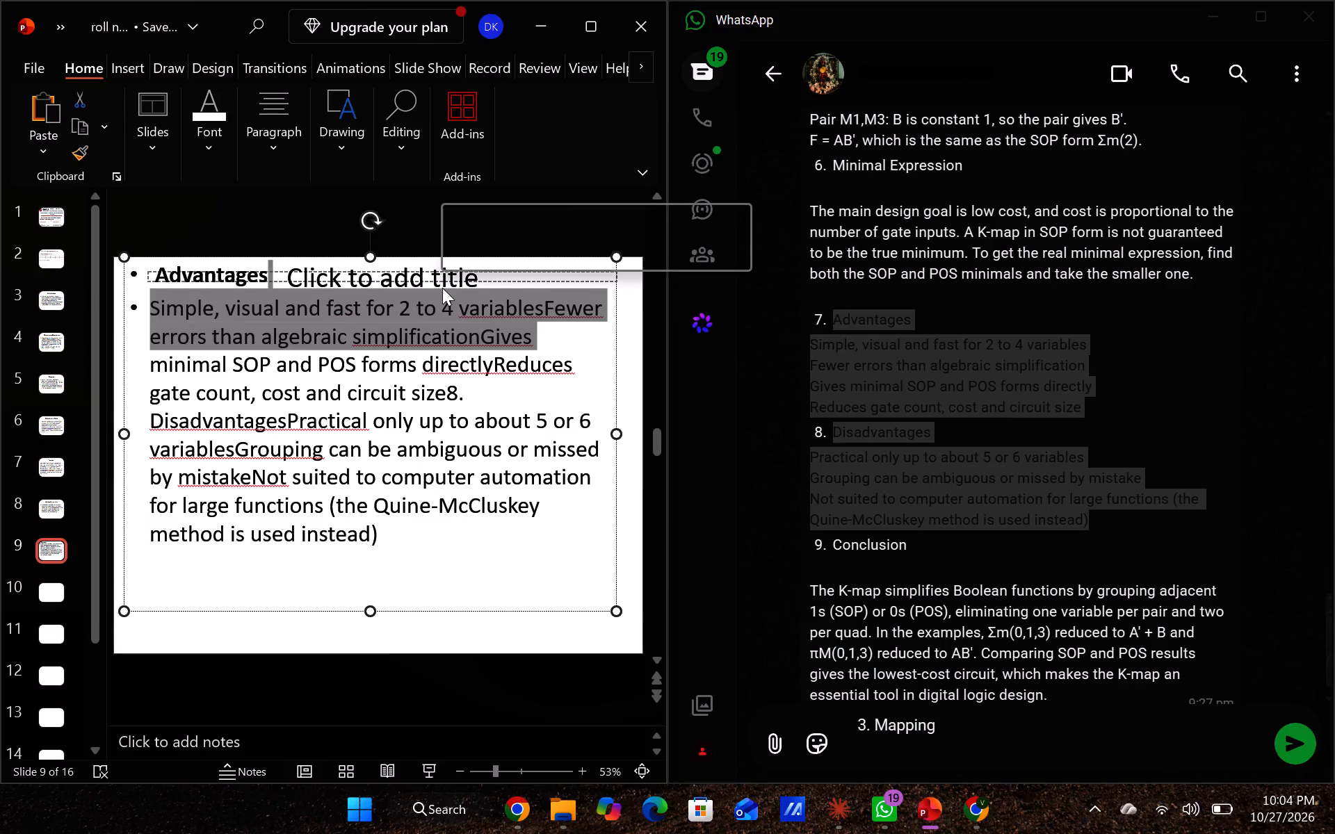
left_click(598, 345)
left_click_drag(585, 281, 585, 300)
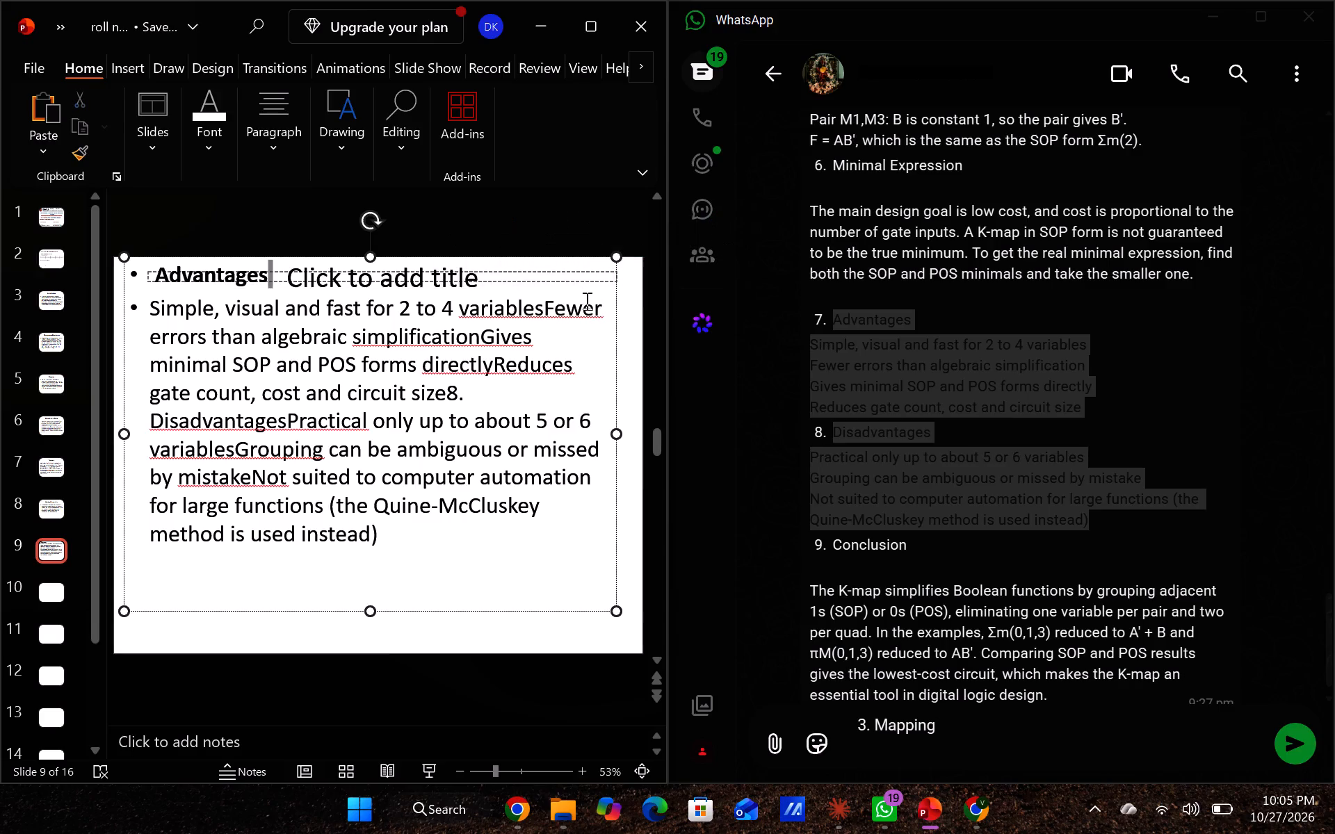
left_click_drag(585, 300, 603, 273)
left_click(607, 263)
Delete slide 9, the one holding the run-together Advantages and Disadvantages text.
right_click(500, 569)
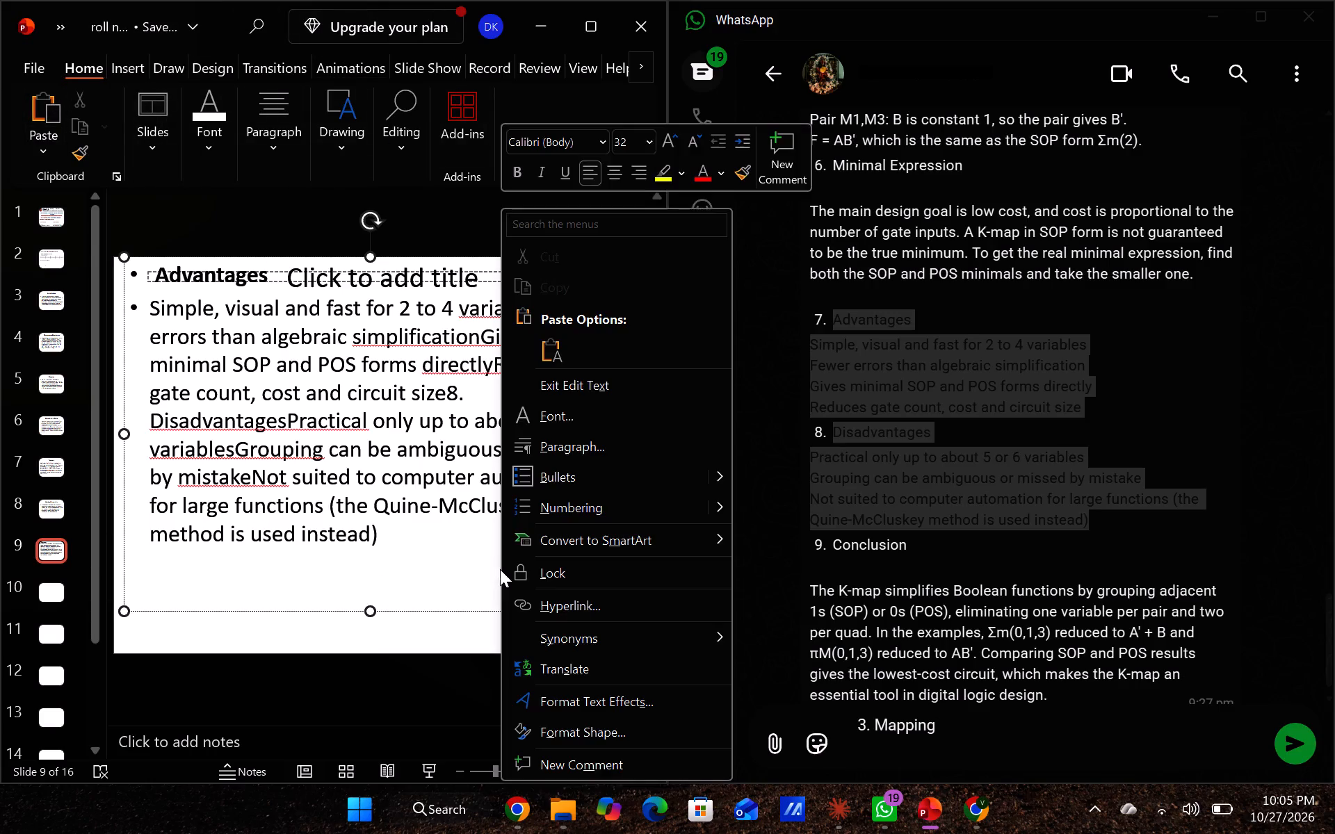
left_click(410, 587)
left_click(434, 625)
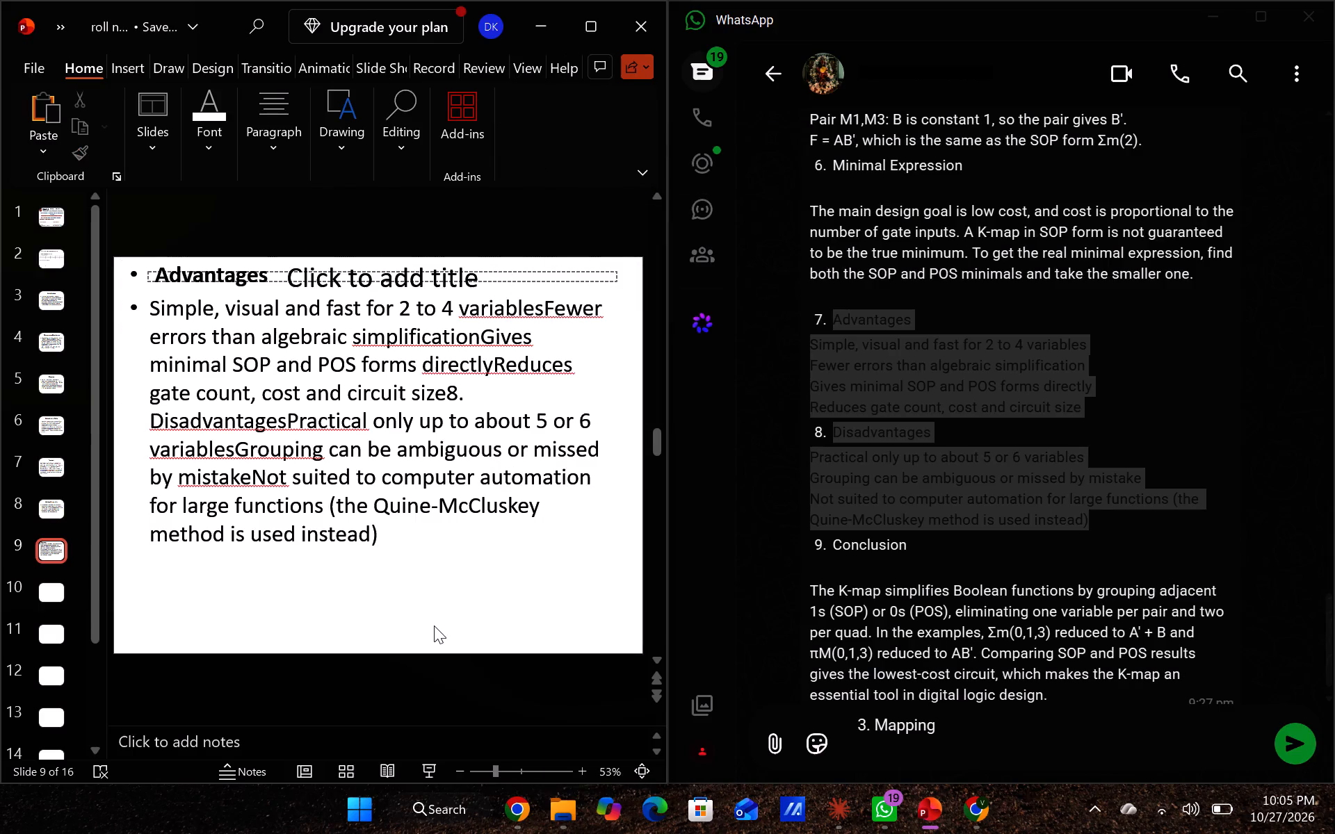
right_click(434, 625)
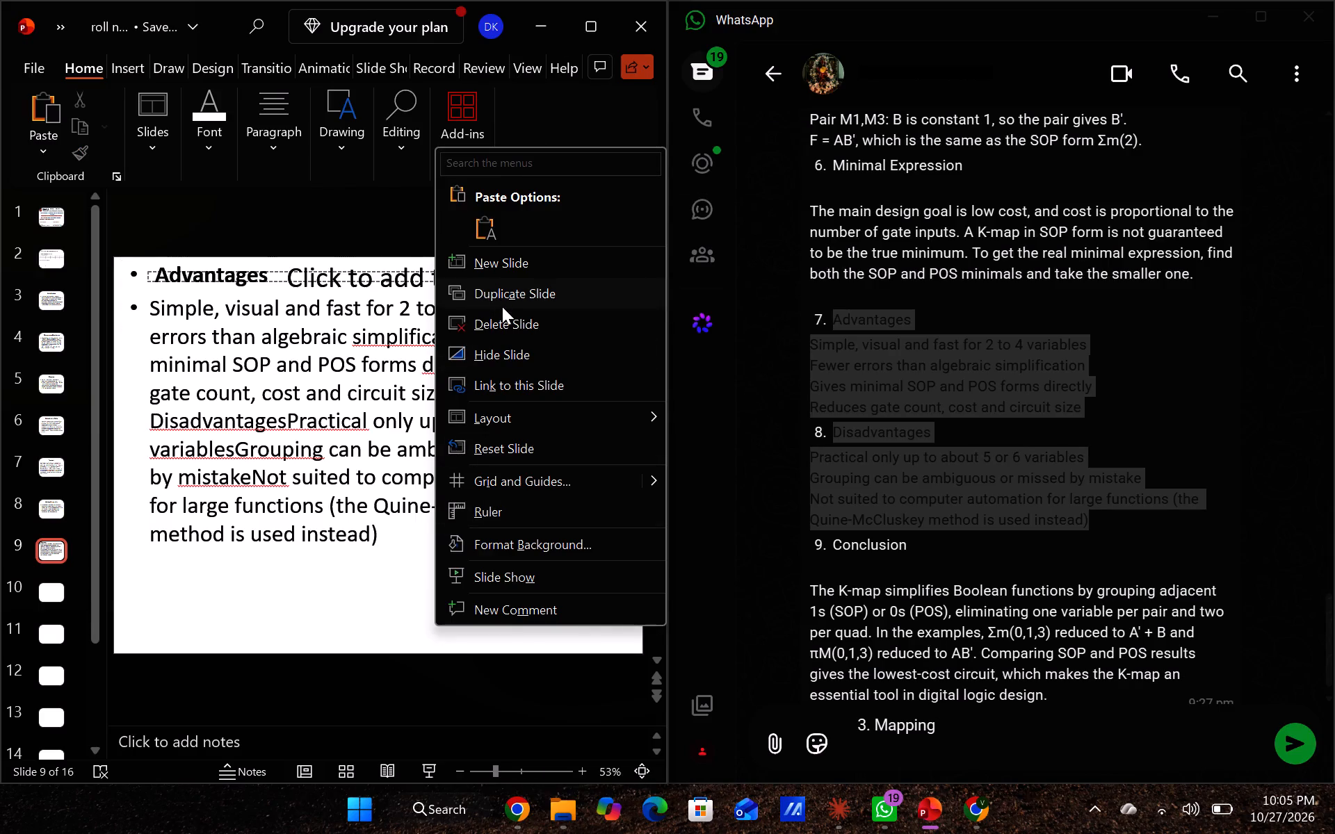
left_click(503, 318)
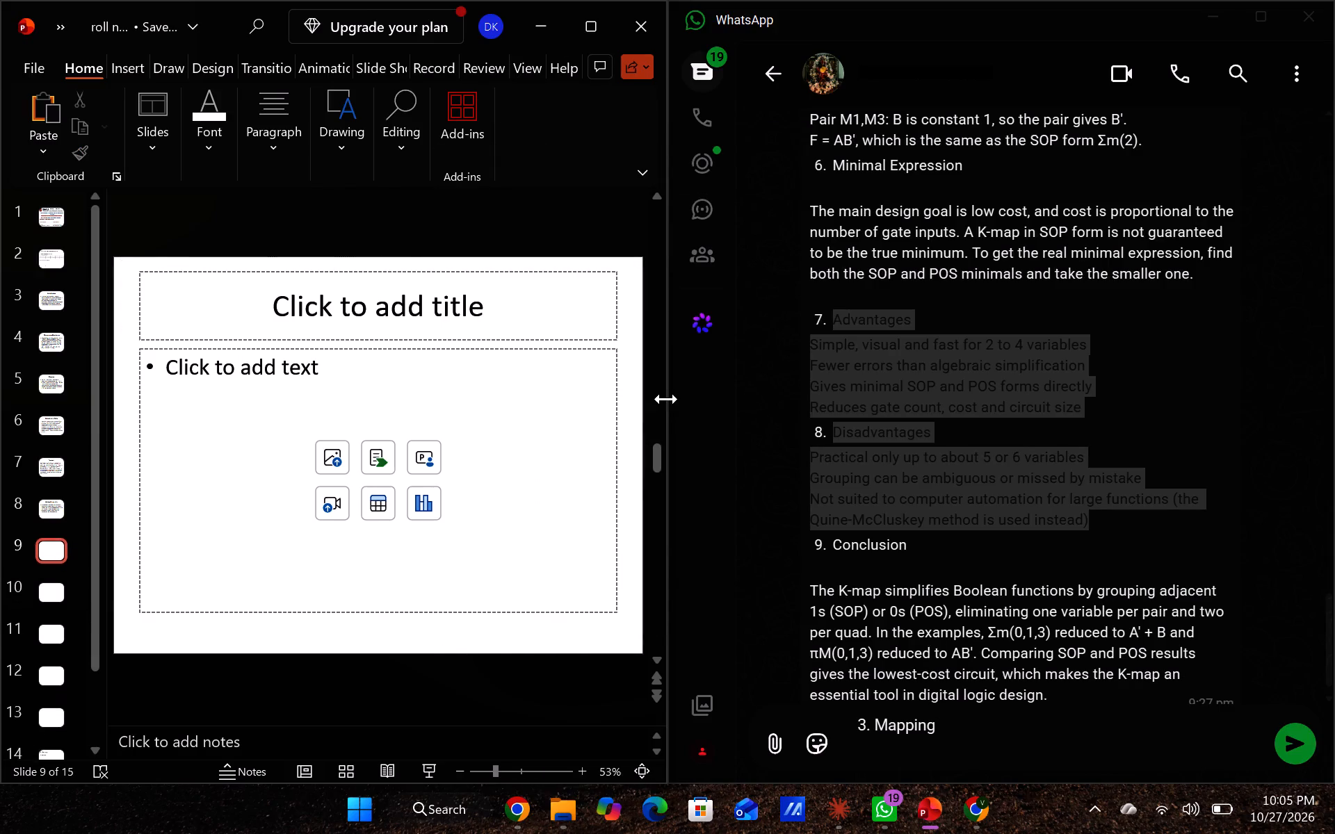
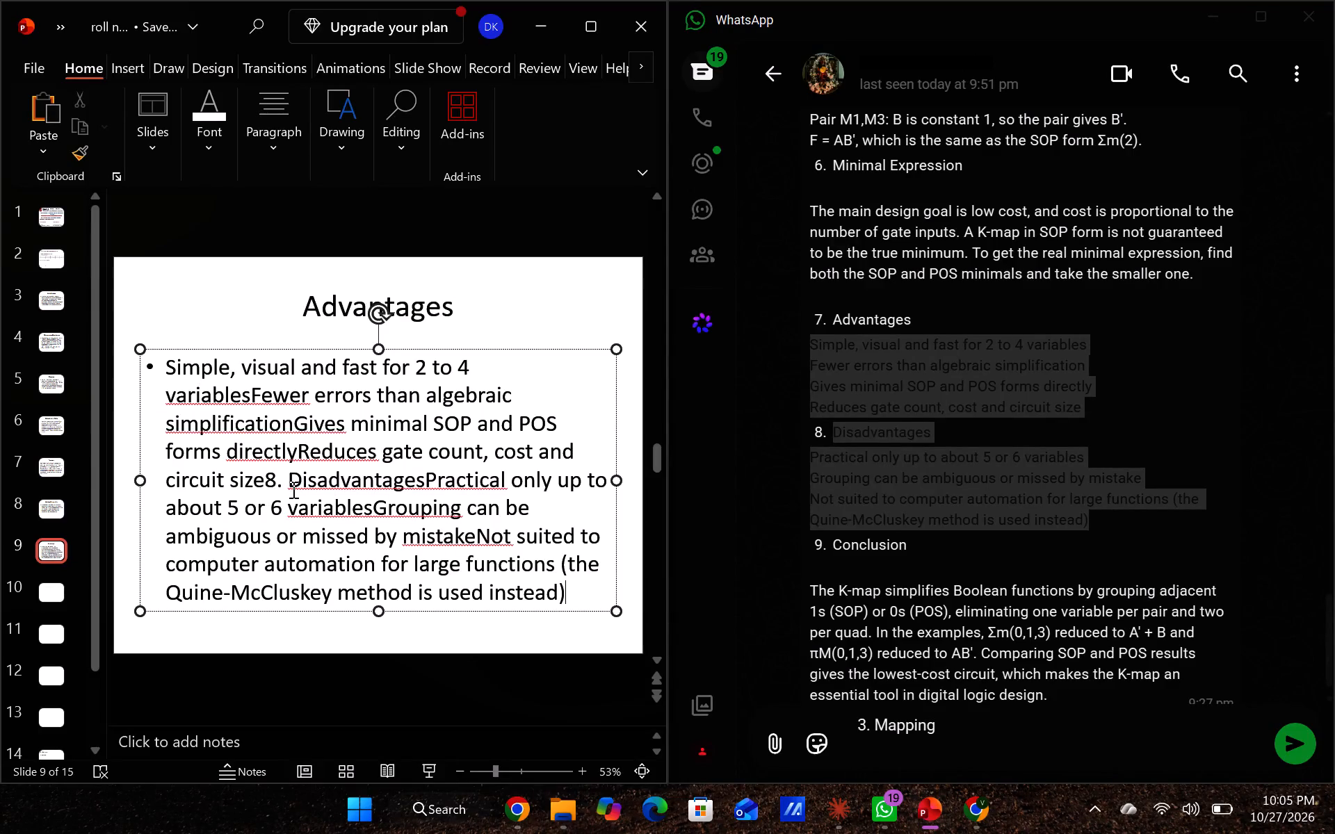
Place "Disadvantages" on its own line in slide 9's body text and make it bold as a heading.
left_click(282, 485)
key("Return")
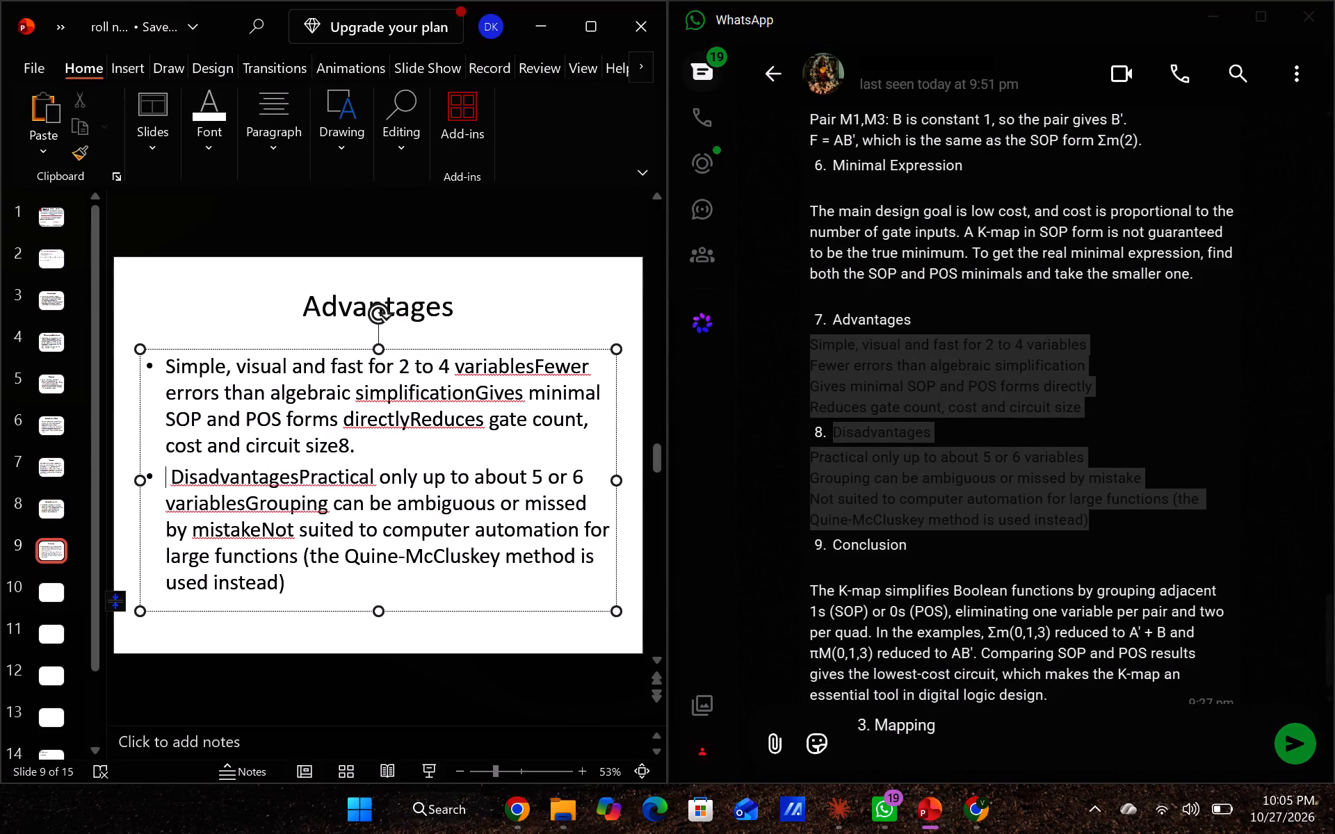
left_click(297, 473)
key("Return")
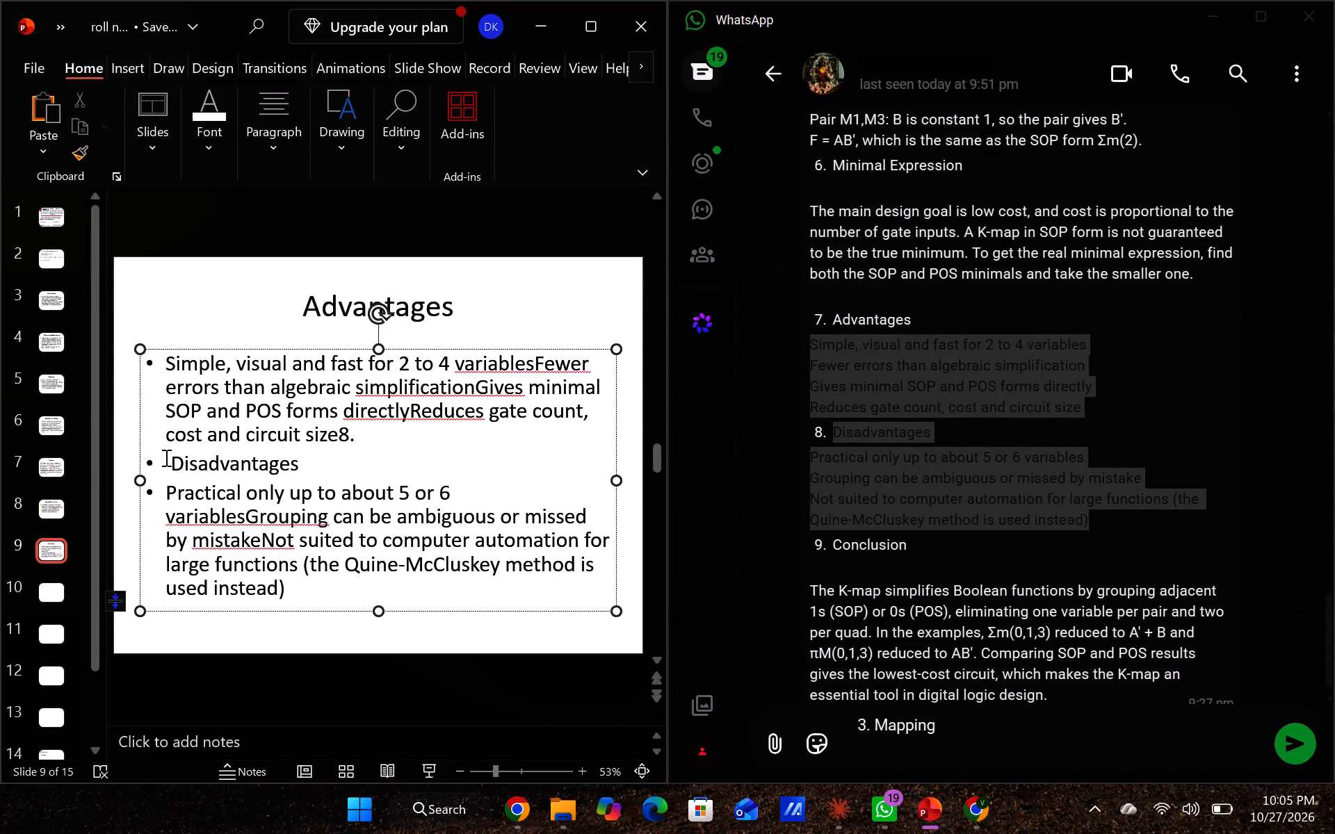
left_click_drag(170, 465, 314, 466)
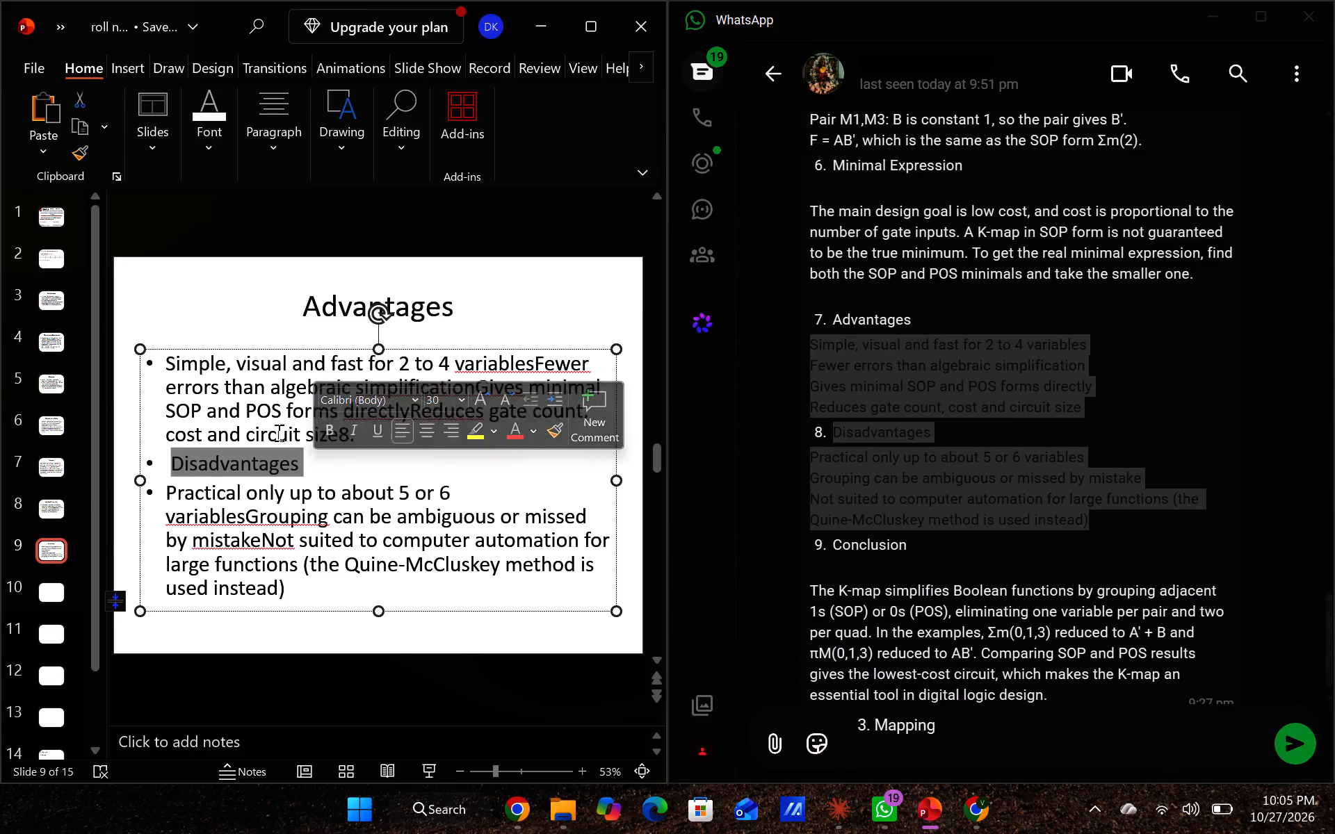
left_click(324, 436)
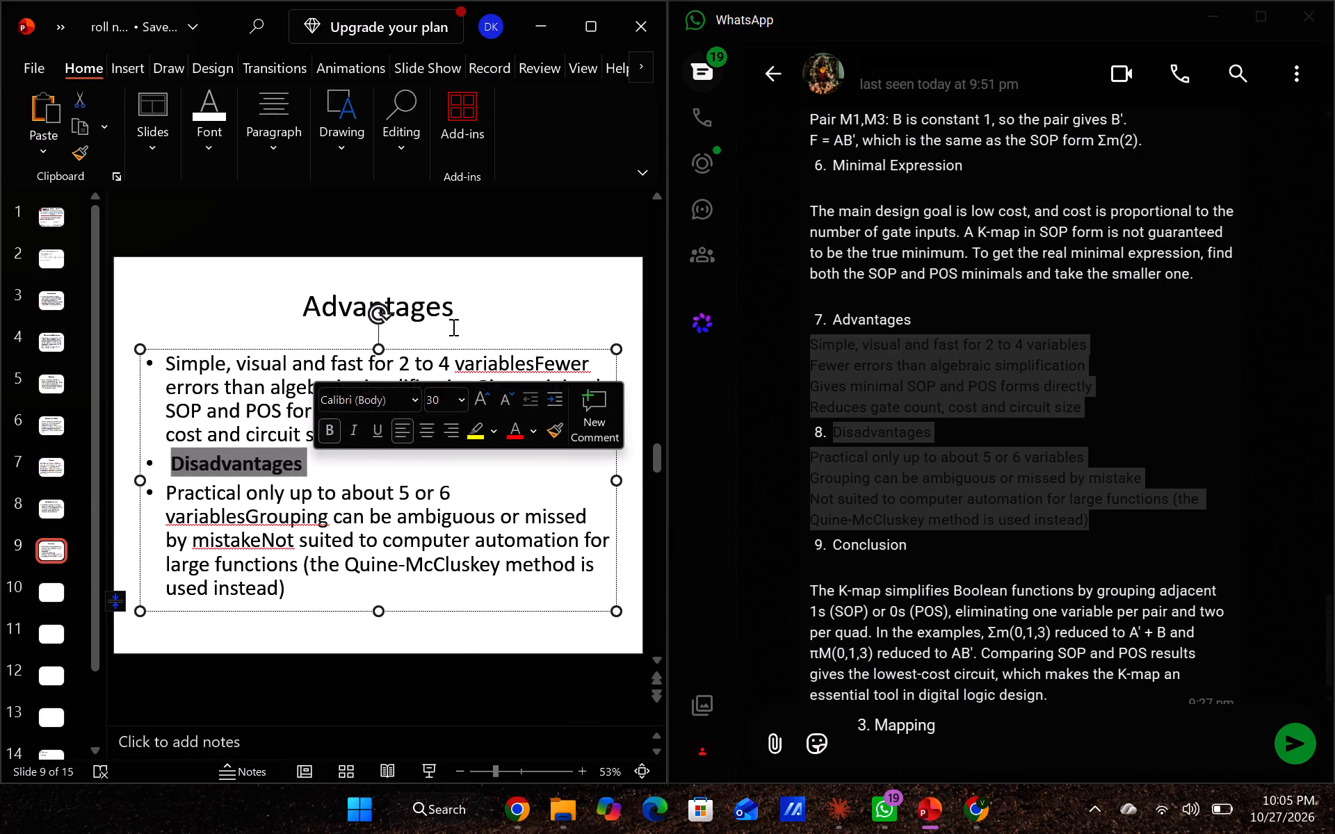
Narrow the "Advantages" title box on slide 9 by pulling in its right edge.
left_click(460, 306)
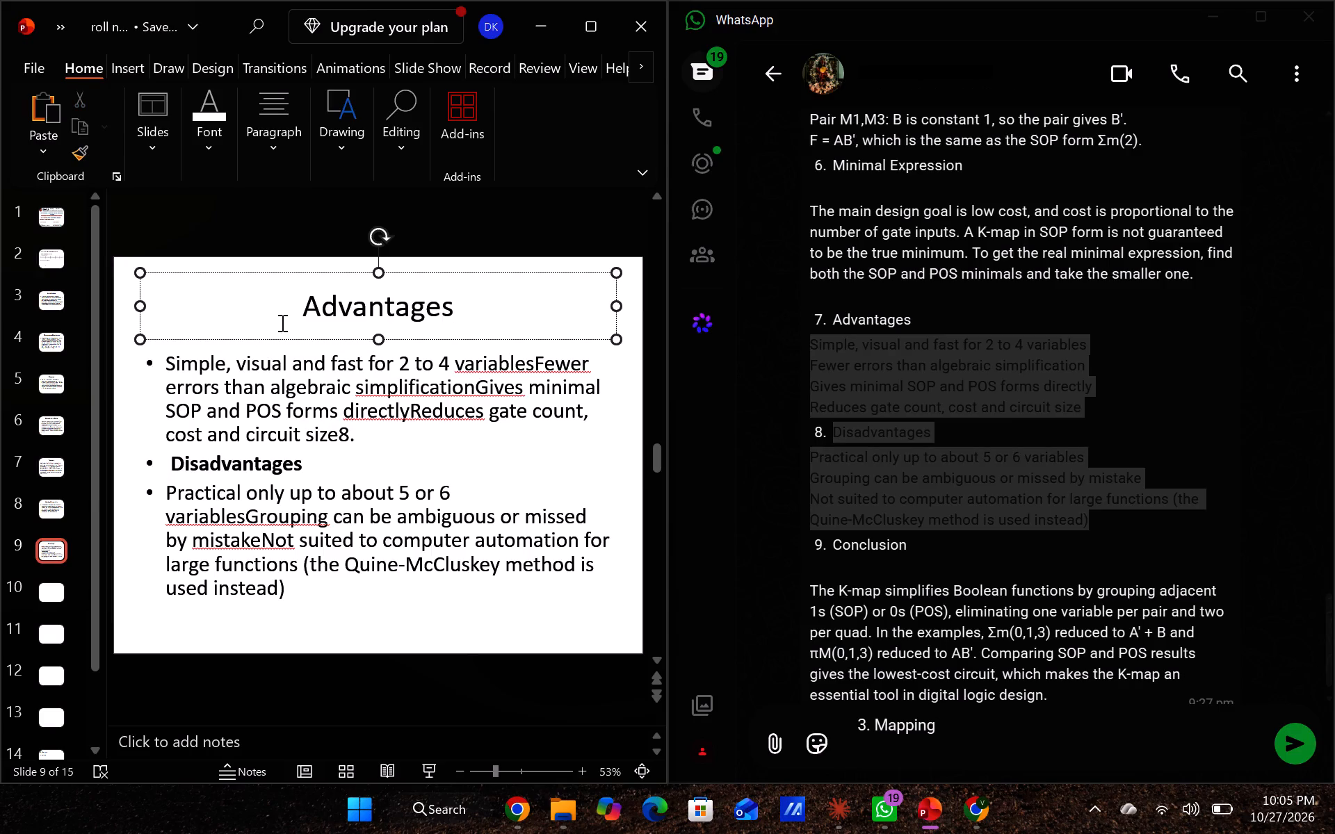
left_click(289, 314)
Narrow slide 9's title box from its right side so the heading "Advantages" sits near the slide's left edge.
key("BackSpace")
key("BackSpace")
key("BackSpace")
key("BackSpace")
key("BackSpace")
left_click_drag(618, 302, 417, 325)
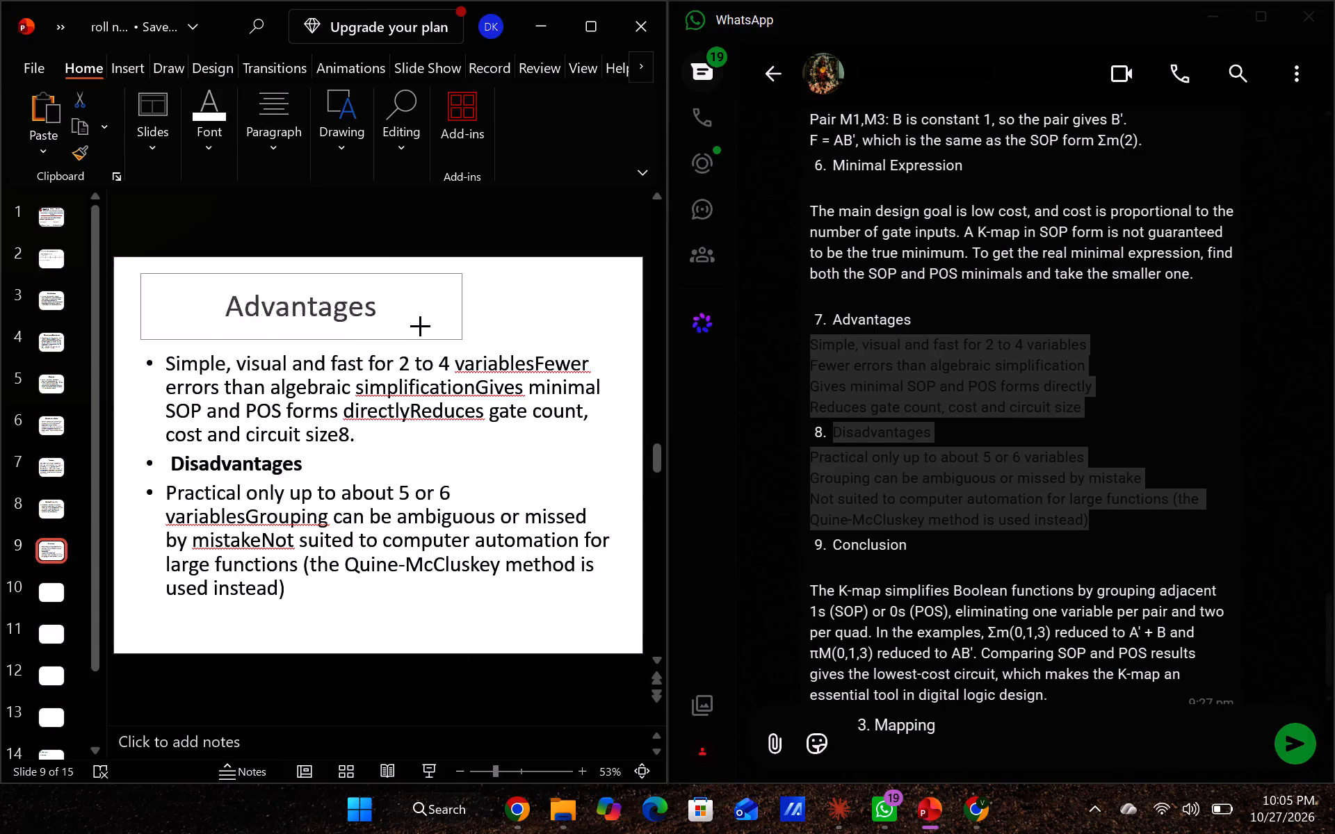
left_click_drag(417, 325, 346, 323)
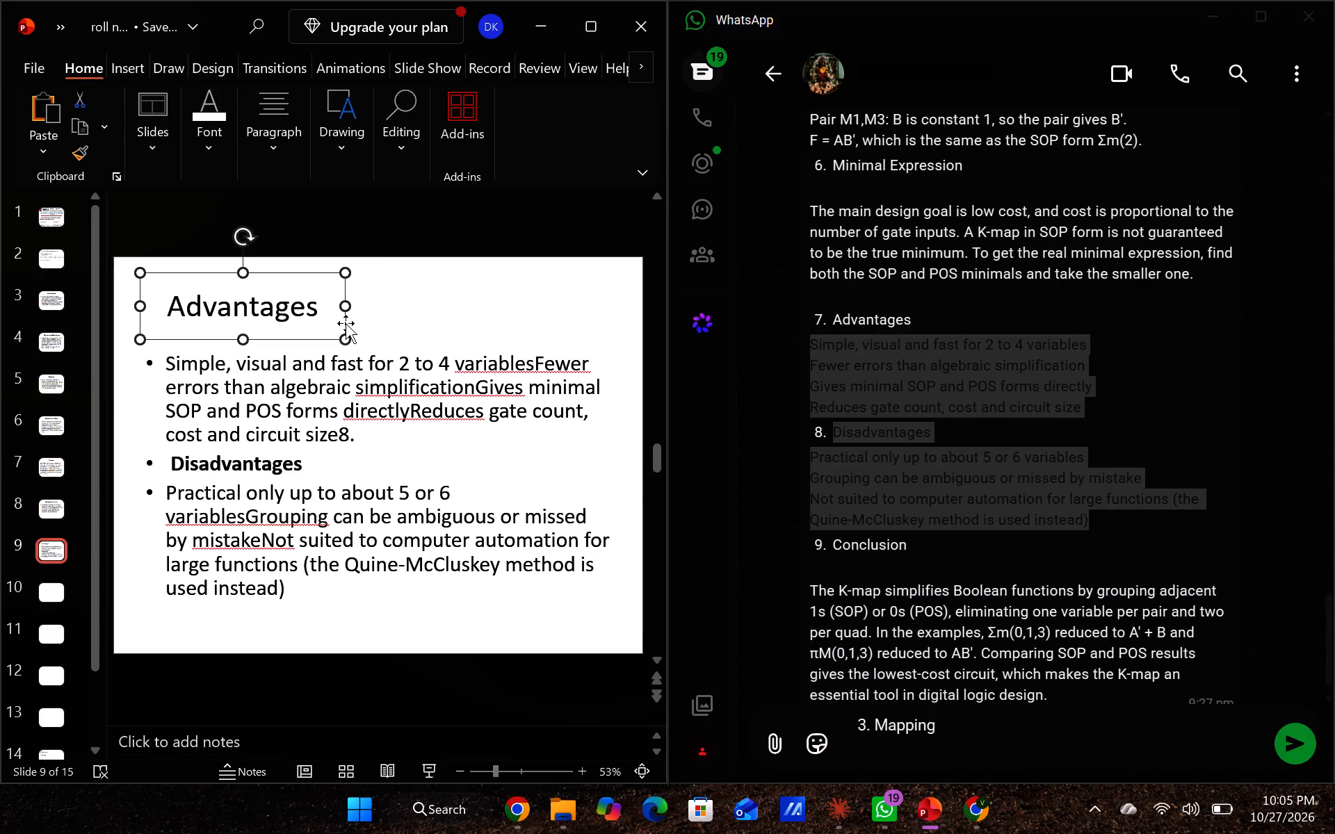
left_click(416, 310)
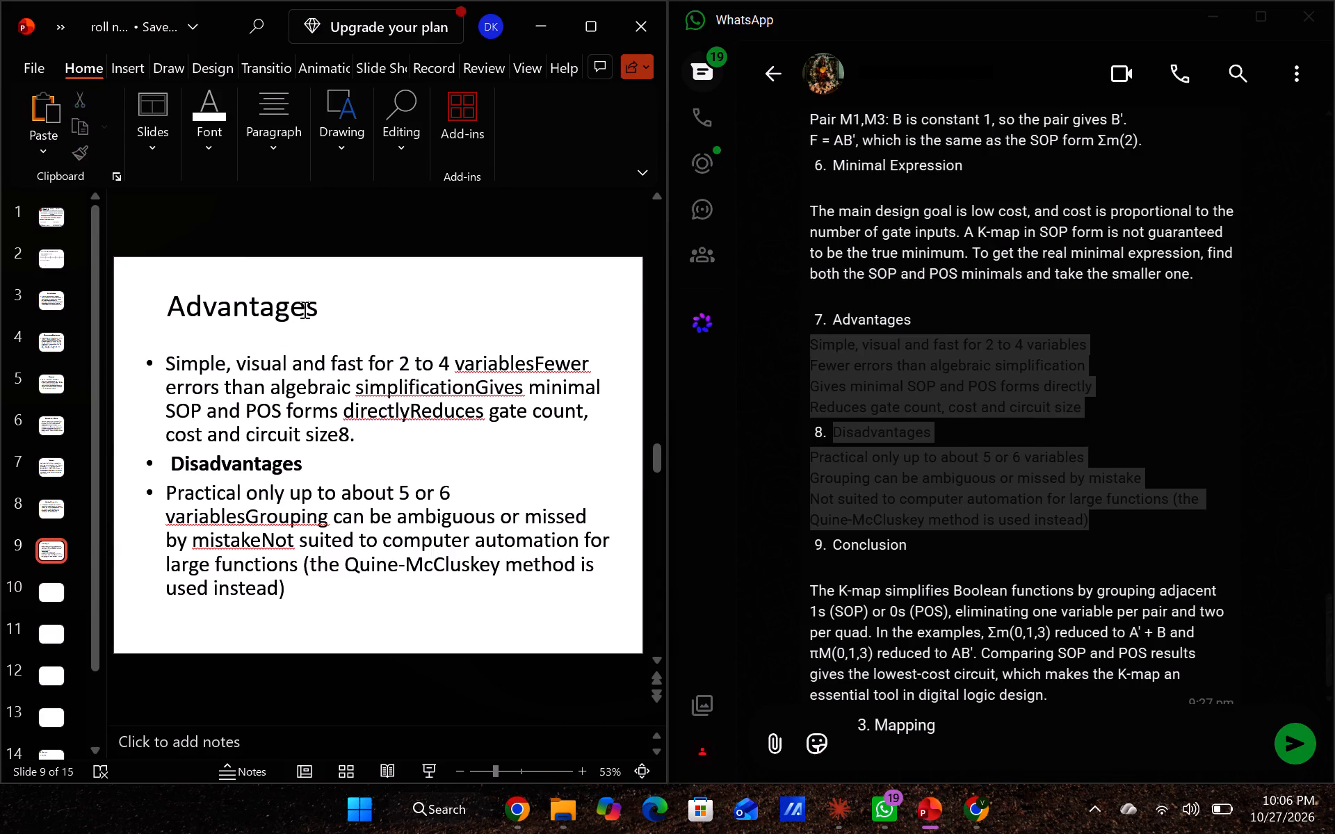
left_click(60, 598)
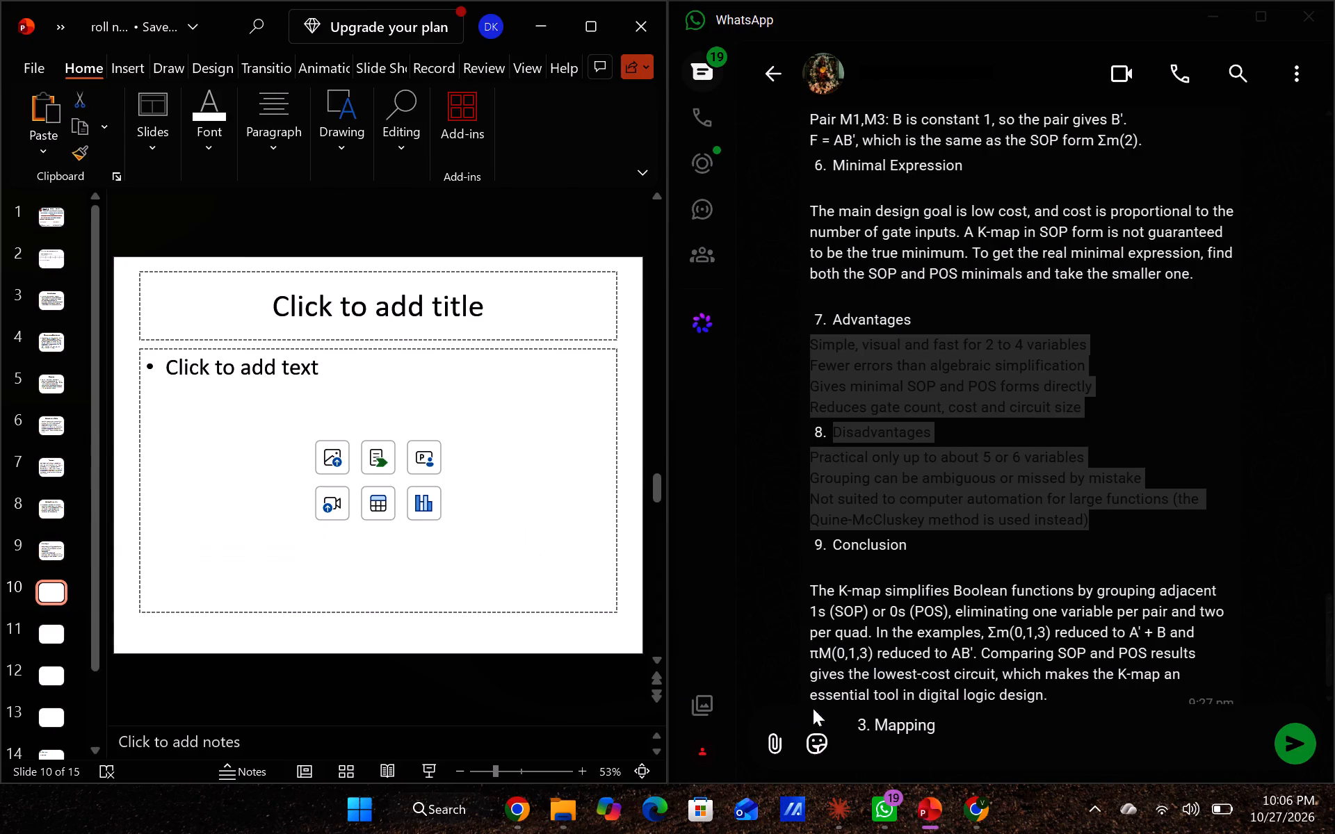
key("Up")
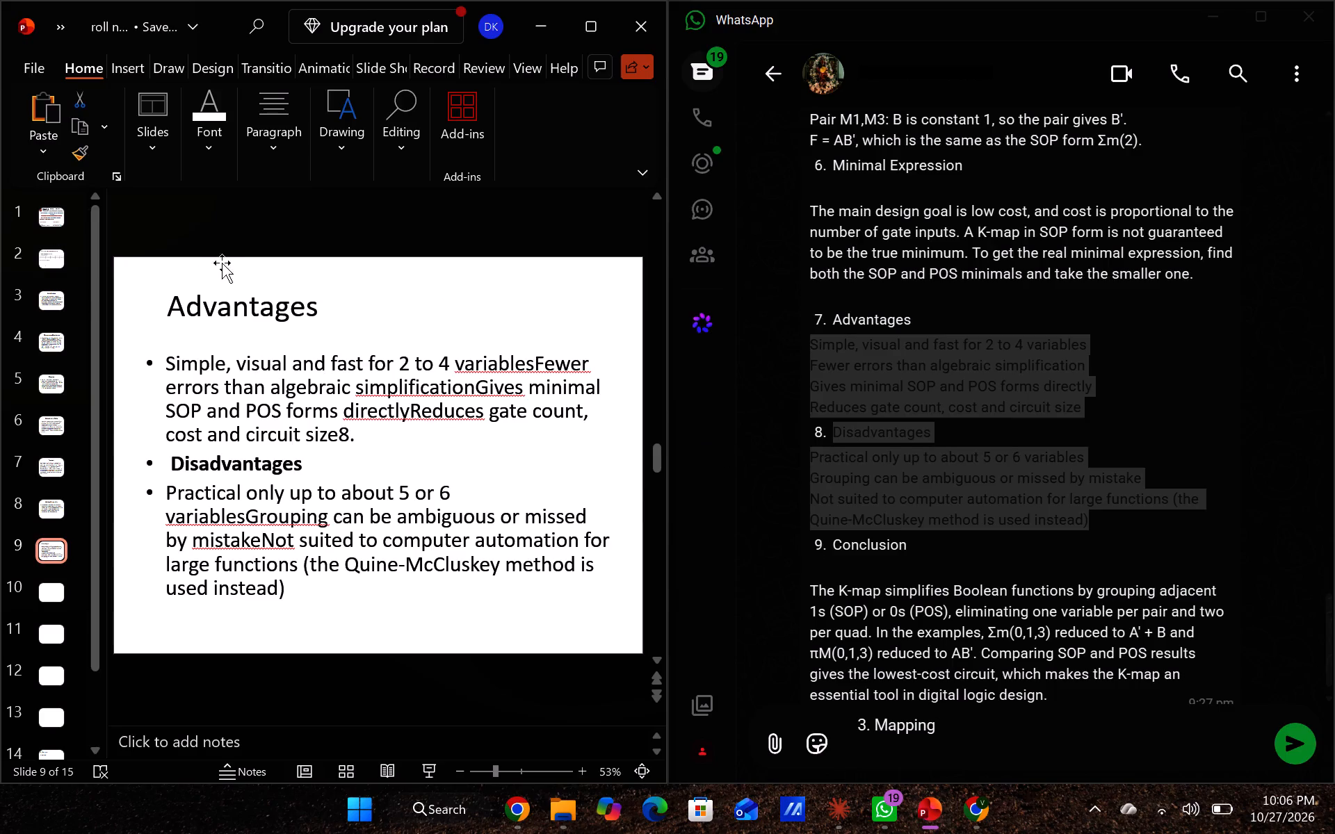
Select the whole title "Advantages" on slide 9 and open its font size choices.
left_click(219, 285)
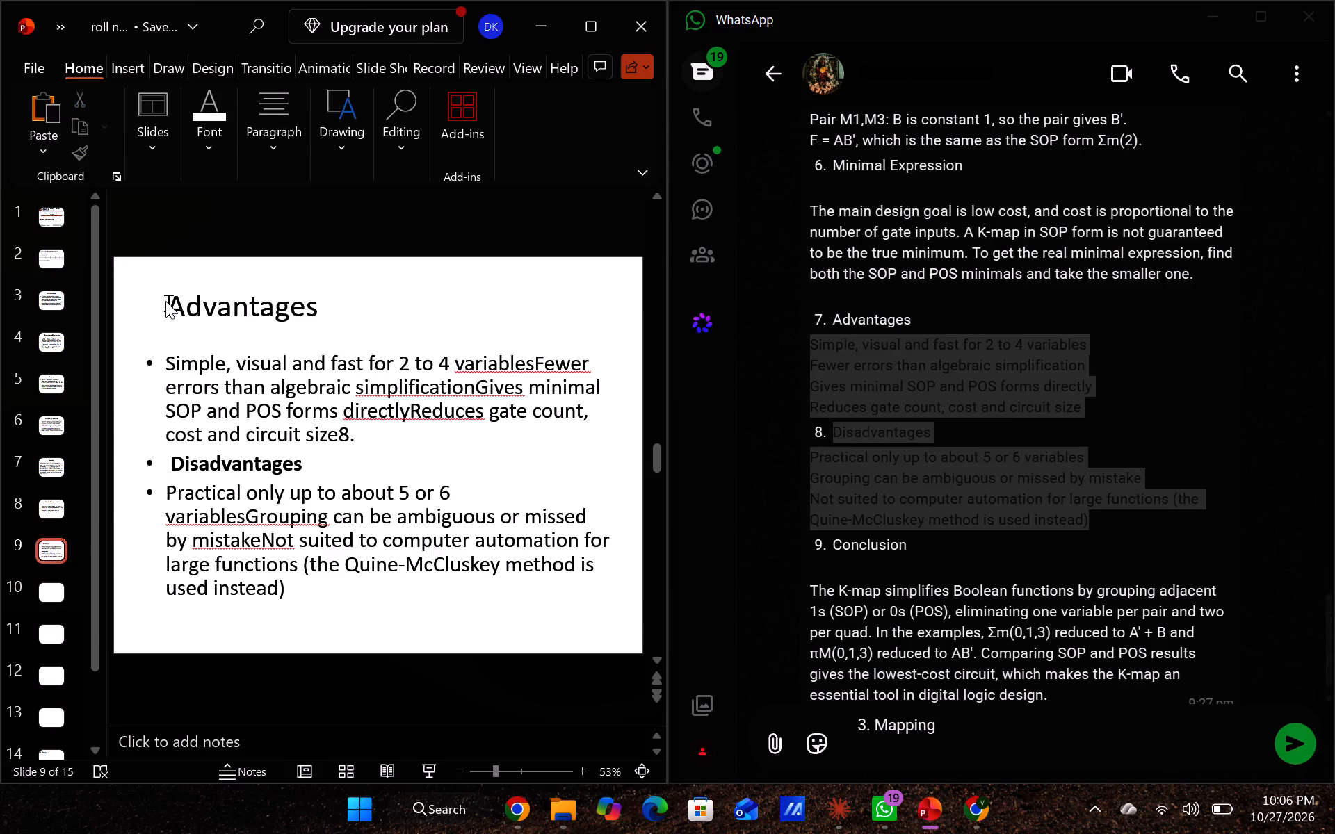
left_click_drag(165, 301, 341, 328)
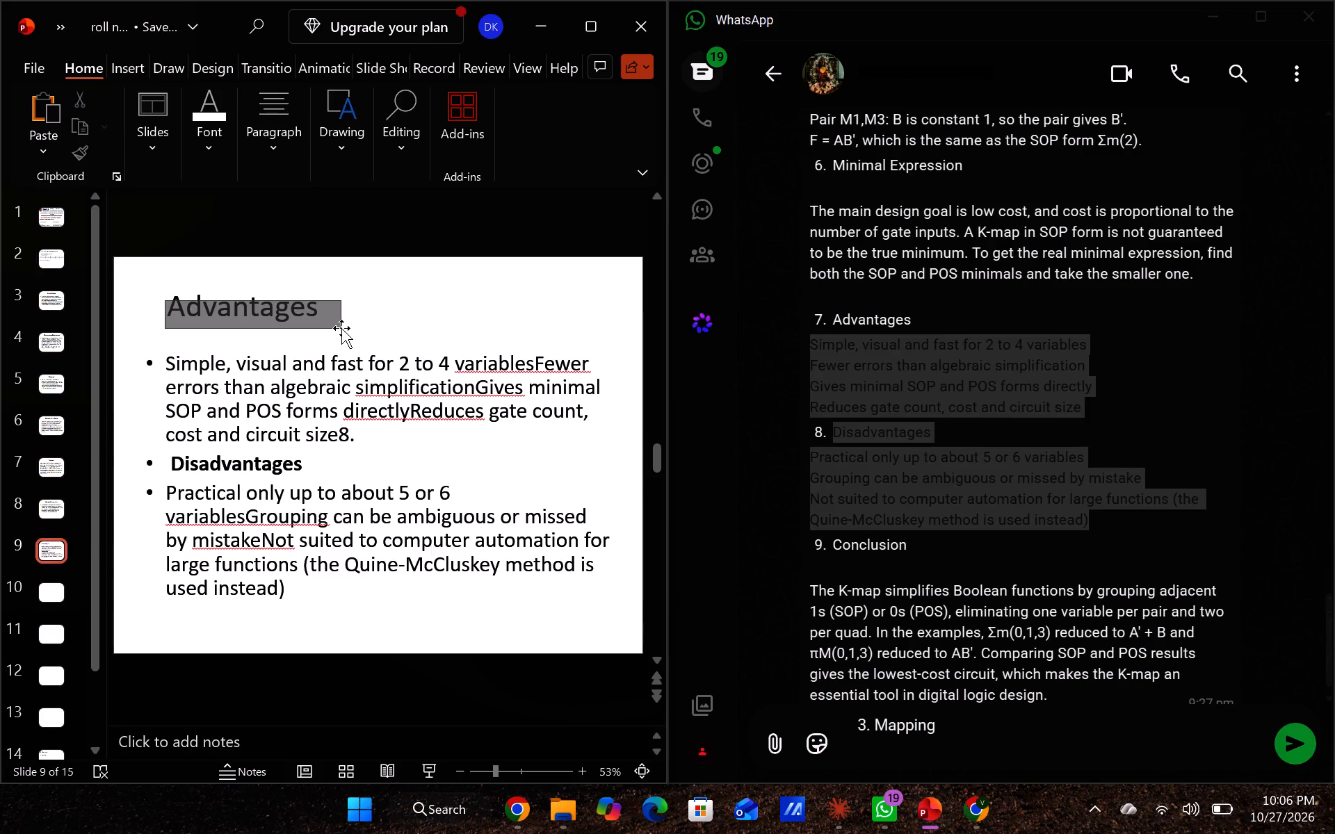
left_click(181, 298)
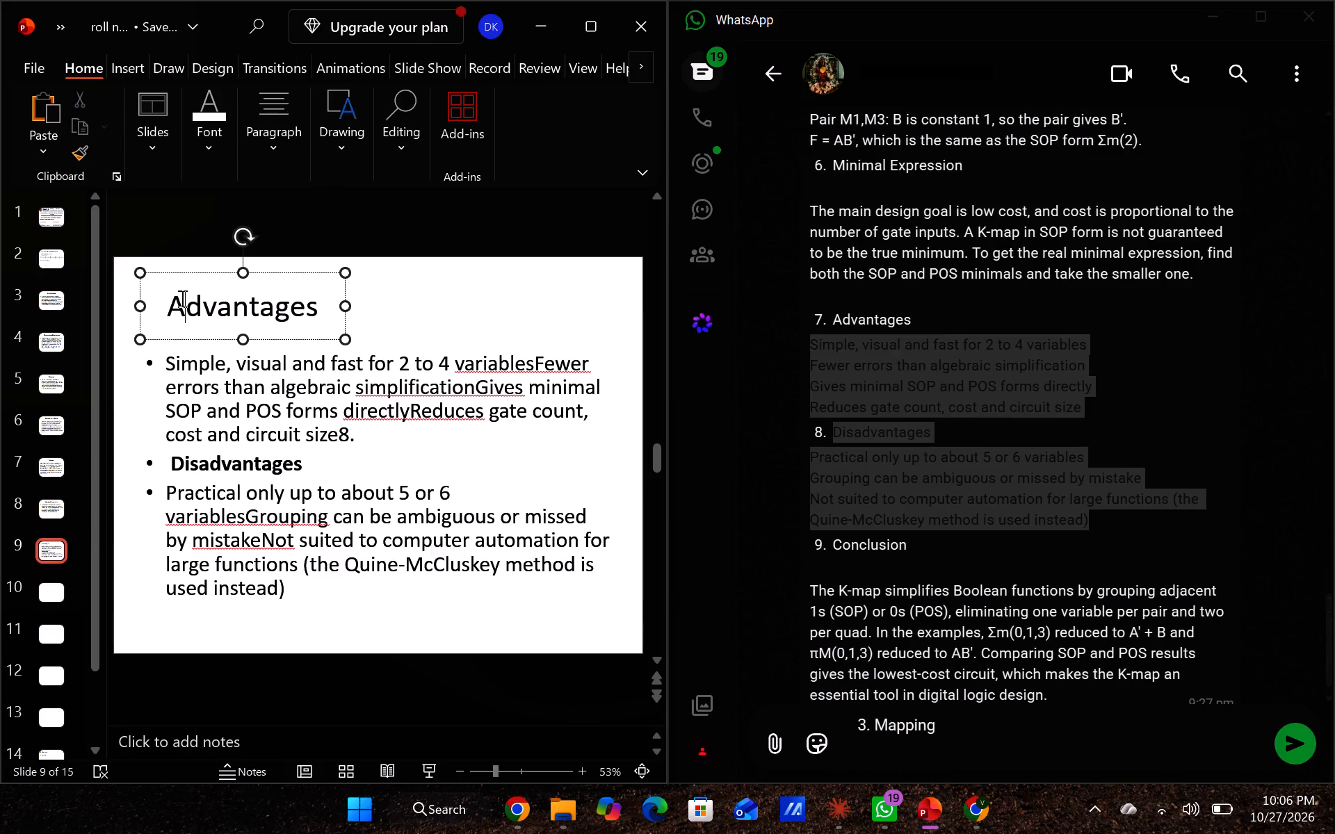
left_click_drag(181, 298, 323, 305)
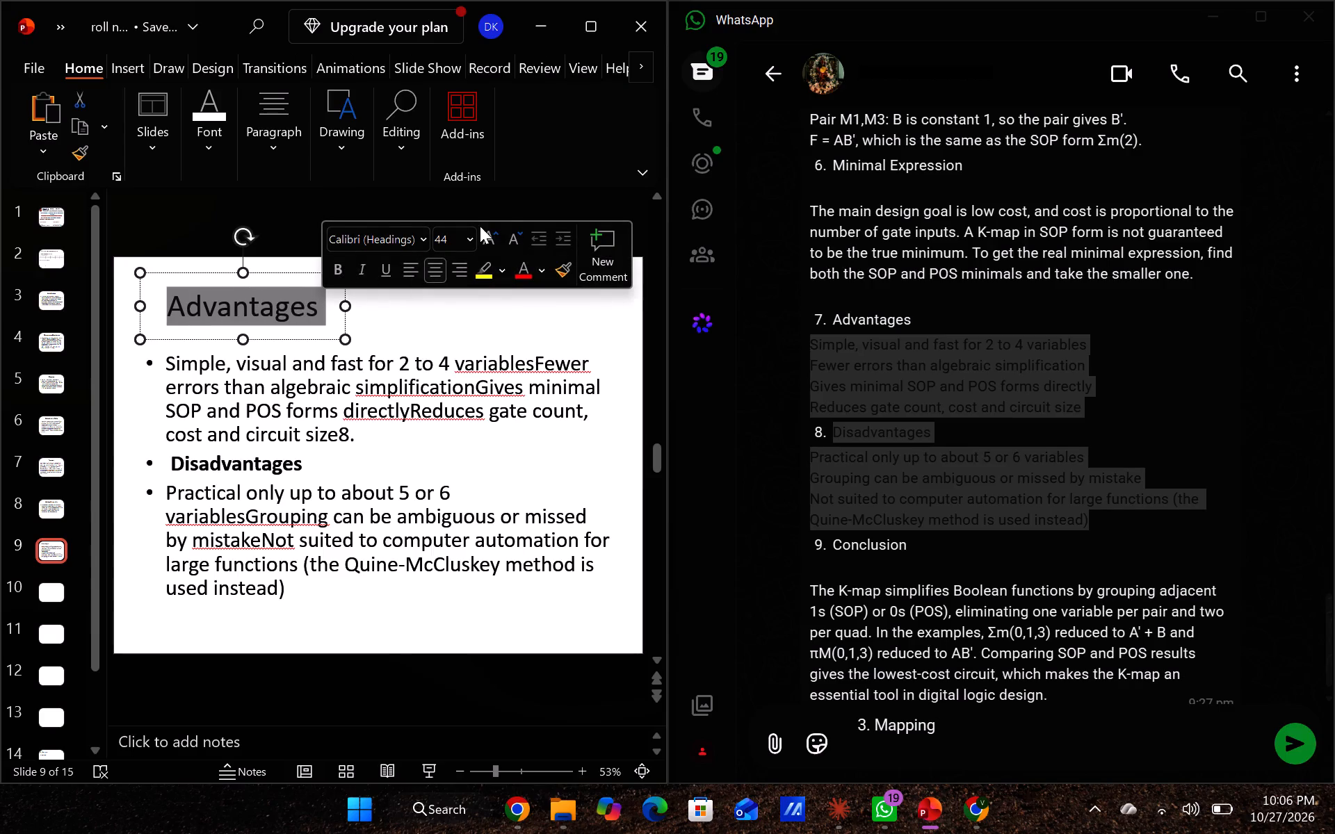
left_click(471, 234)
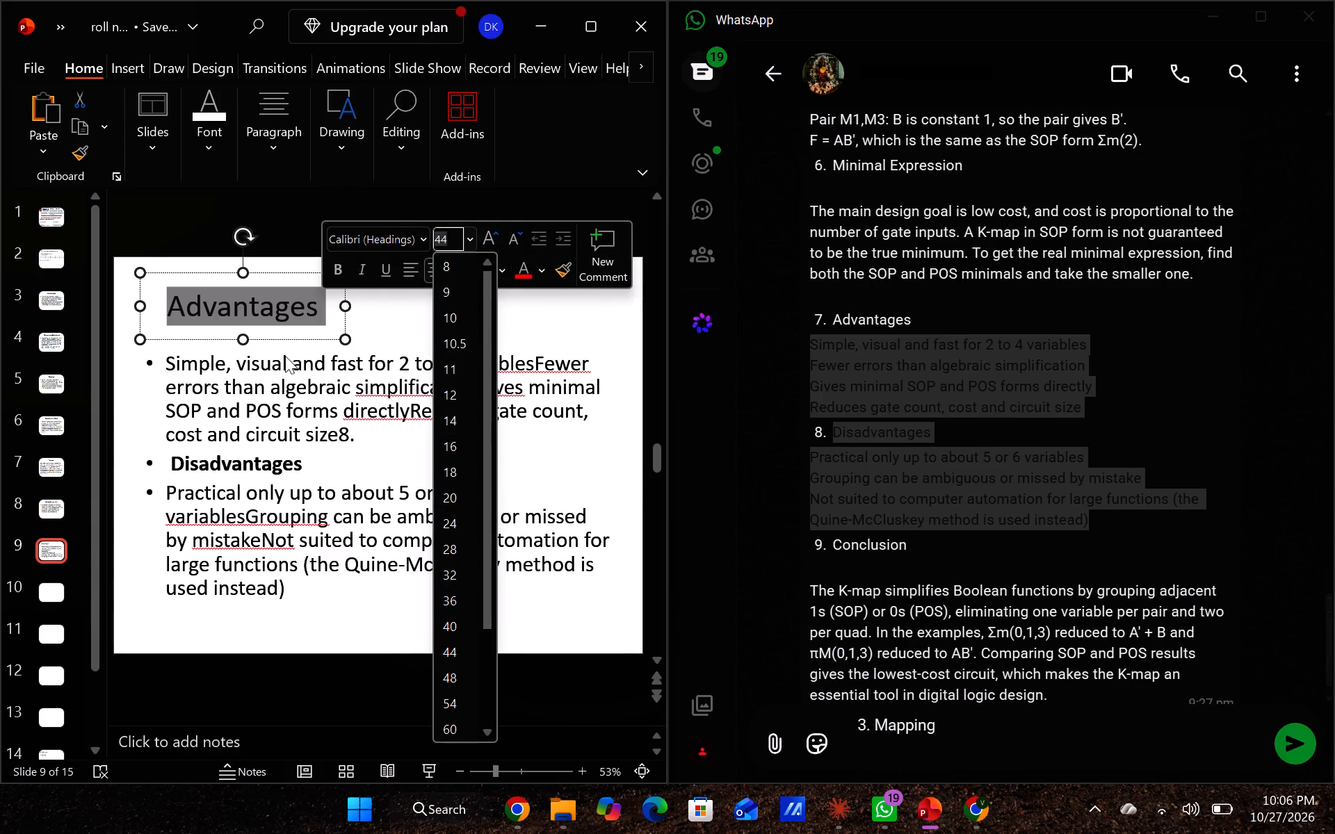
Select the heading word "Disadvantages" in slide 9's body text for font size formatting.
left_click_drag(228, 471, 234, 464)
double_click(234, 464)
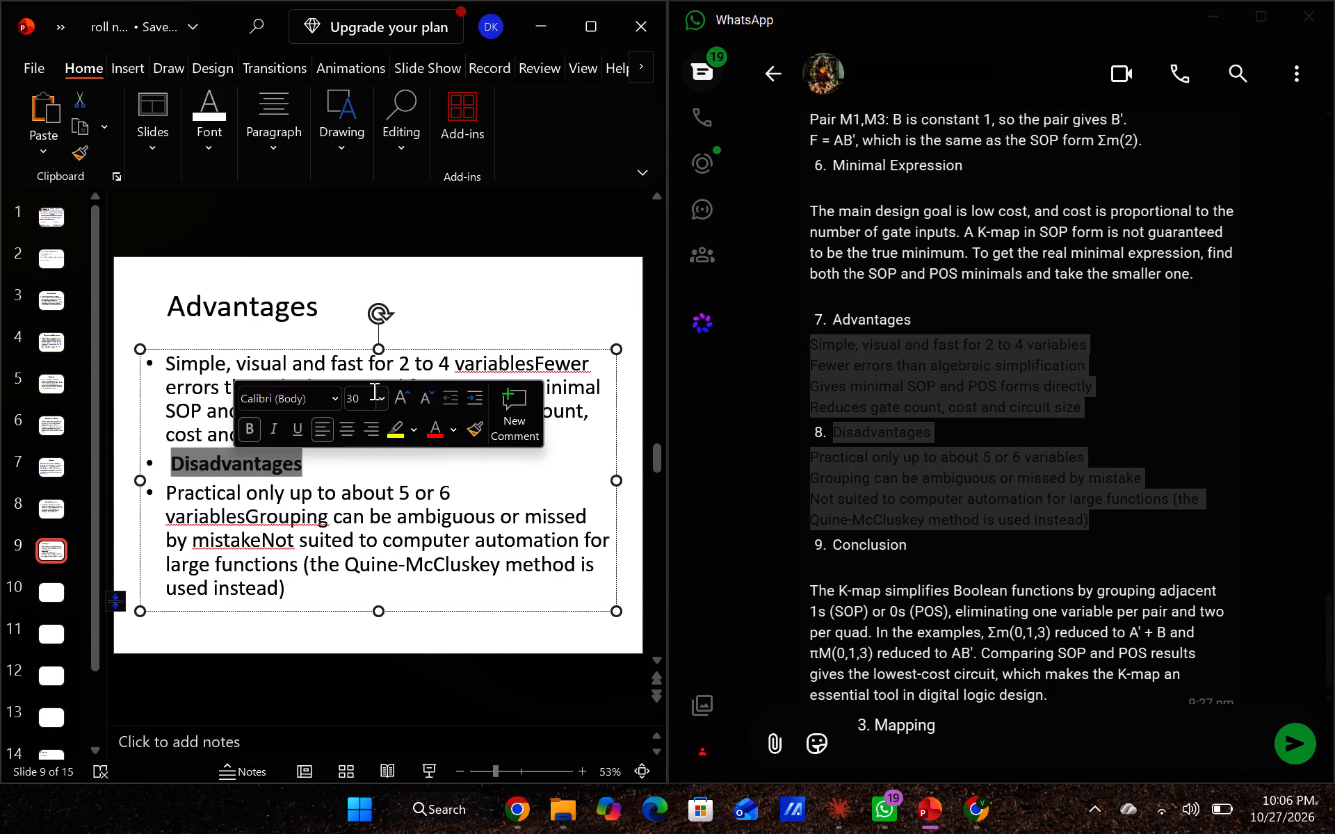
Set the font size of the selected heading "Disadvantages" in slide 9's body text to 44.
left_click(384, 397)
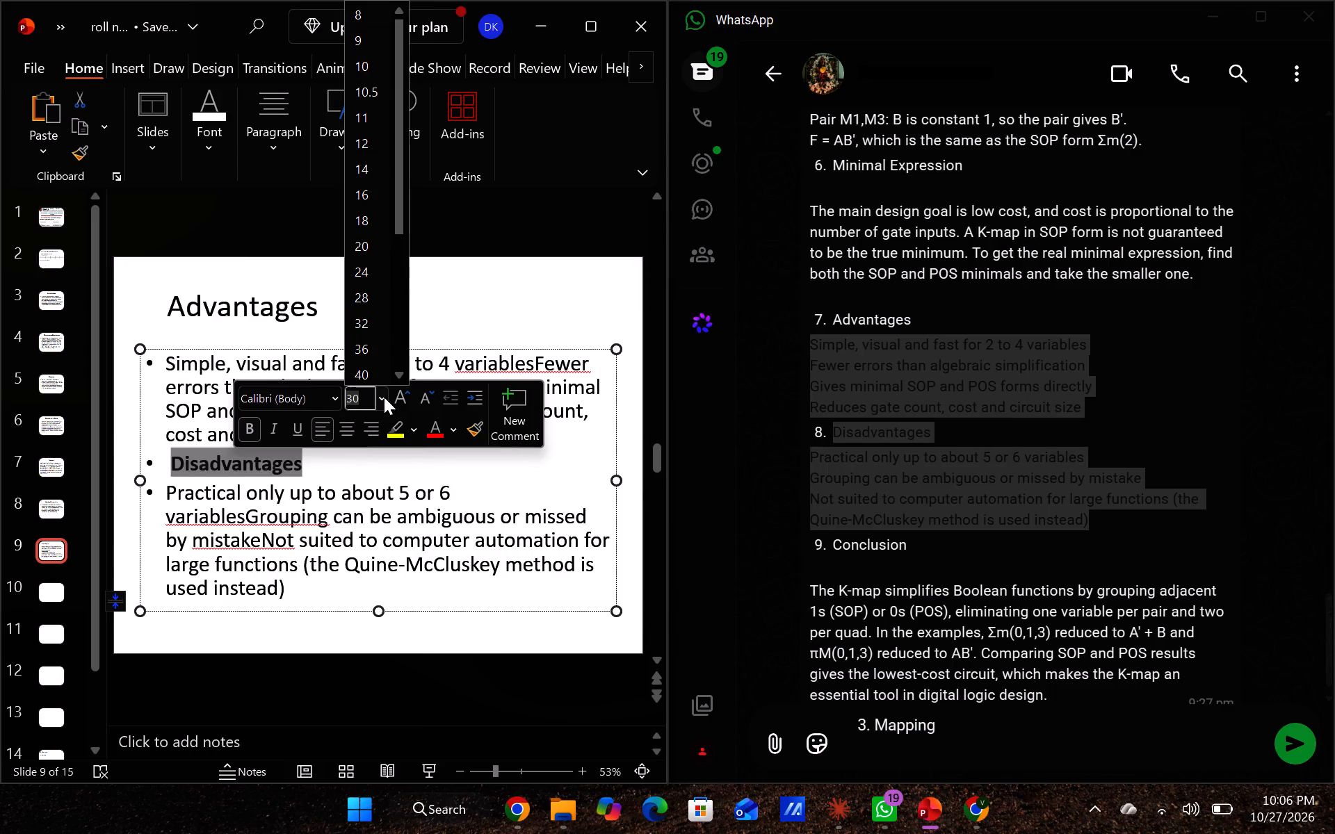
scroll(362, 305, "down", 1)
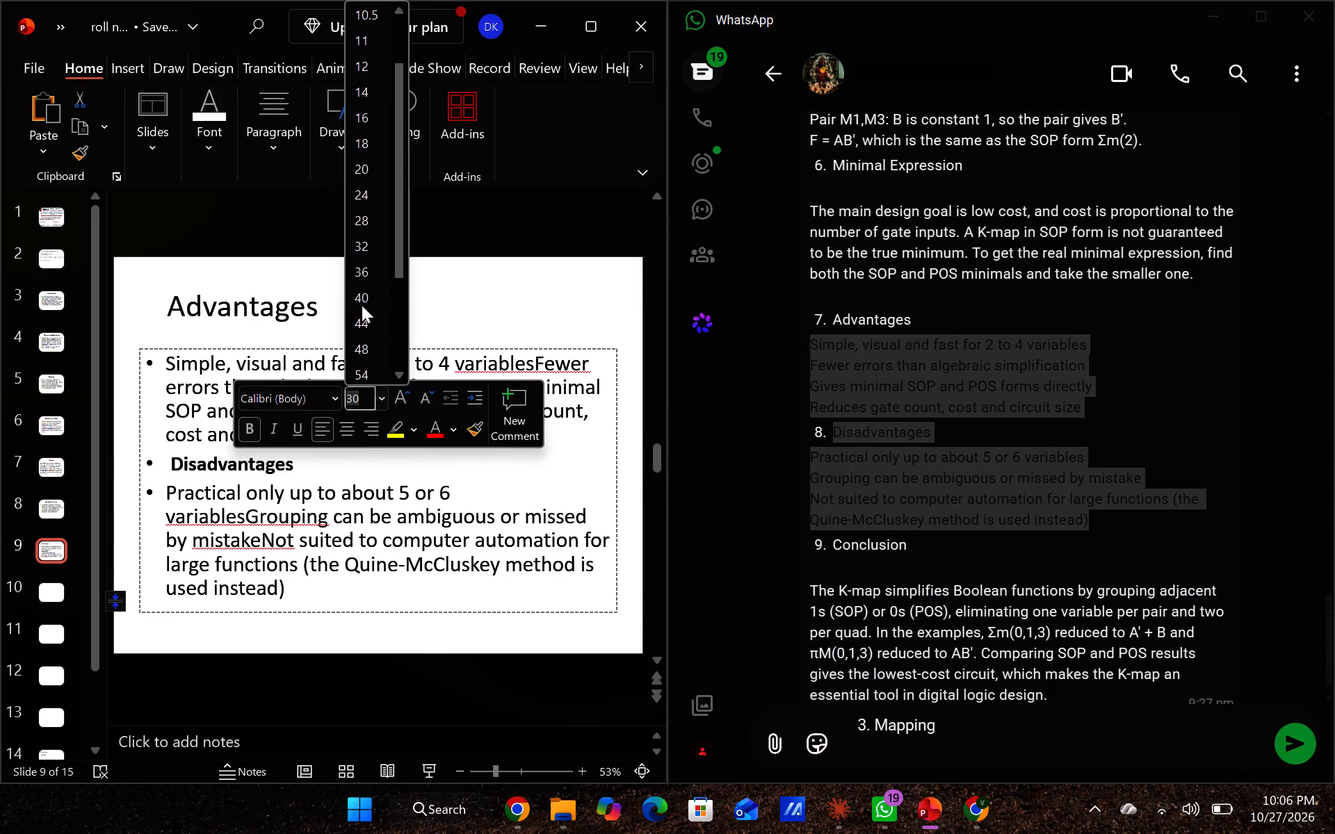
scroll(362, 305, "down", 1)
left_click(365, 316)
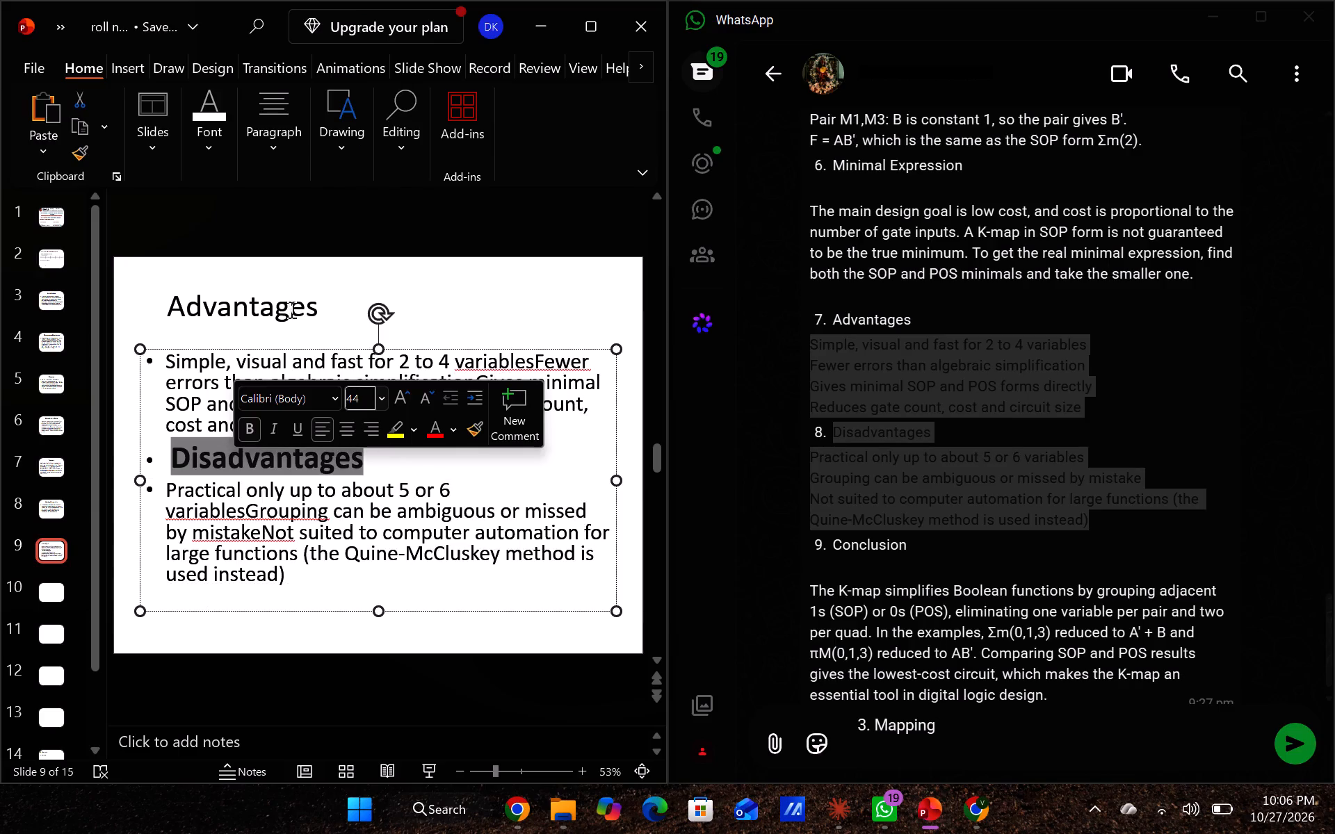
Make the title "Advantages" on slide 9 bold.
double_click(213, 305)
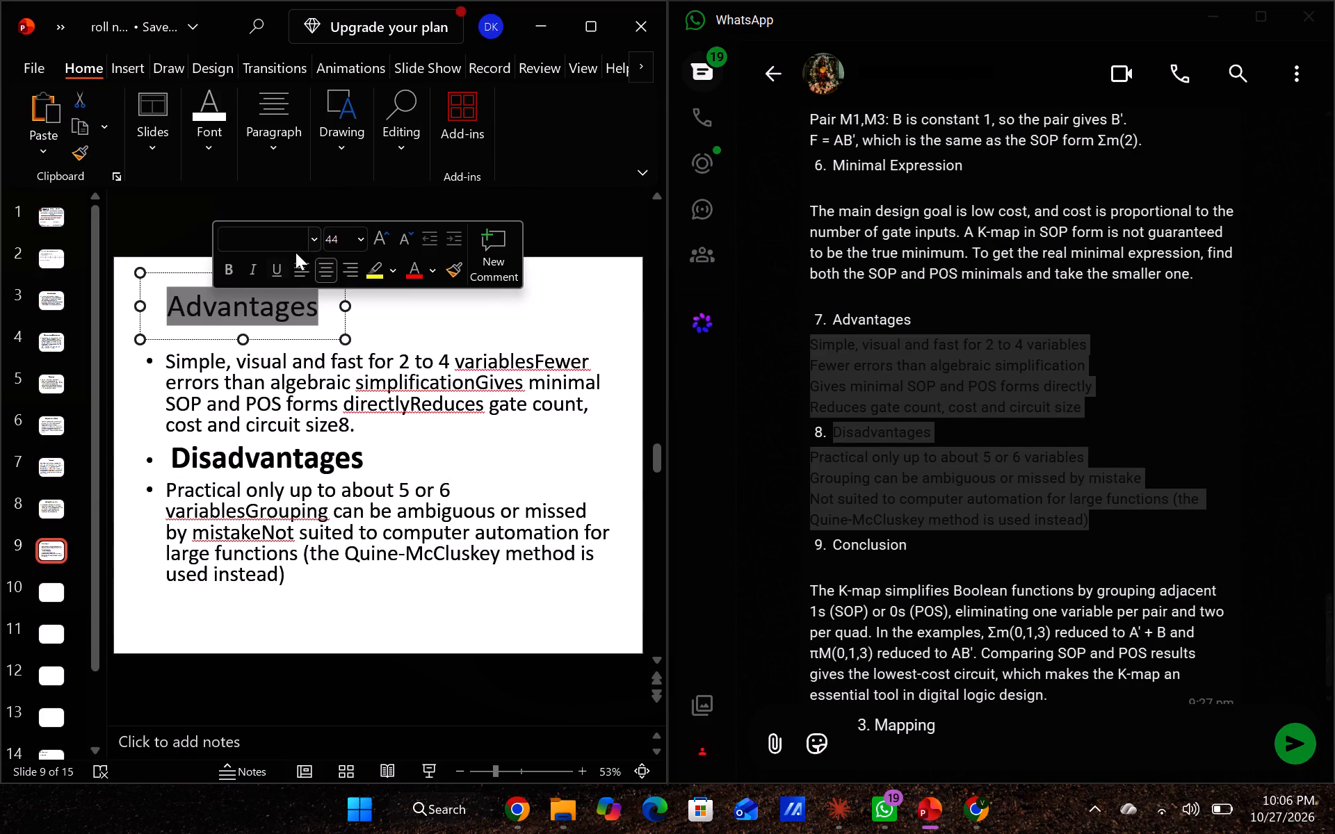
left_click(232, 266)
left_click(386, 327)
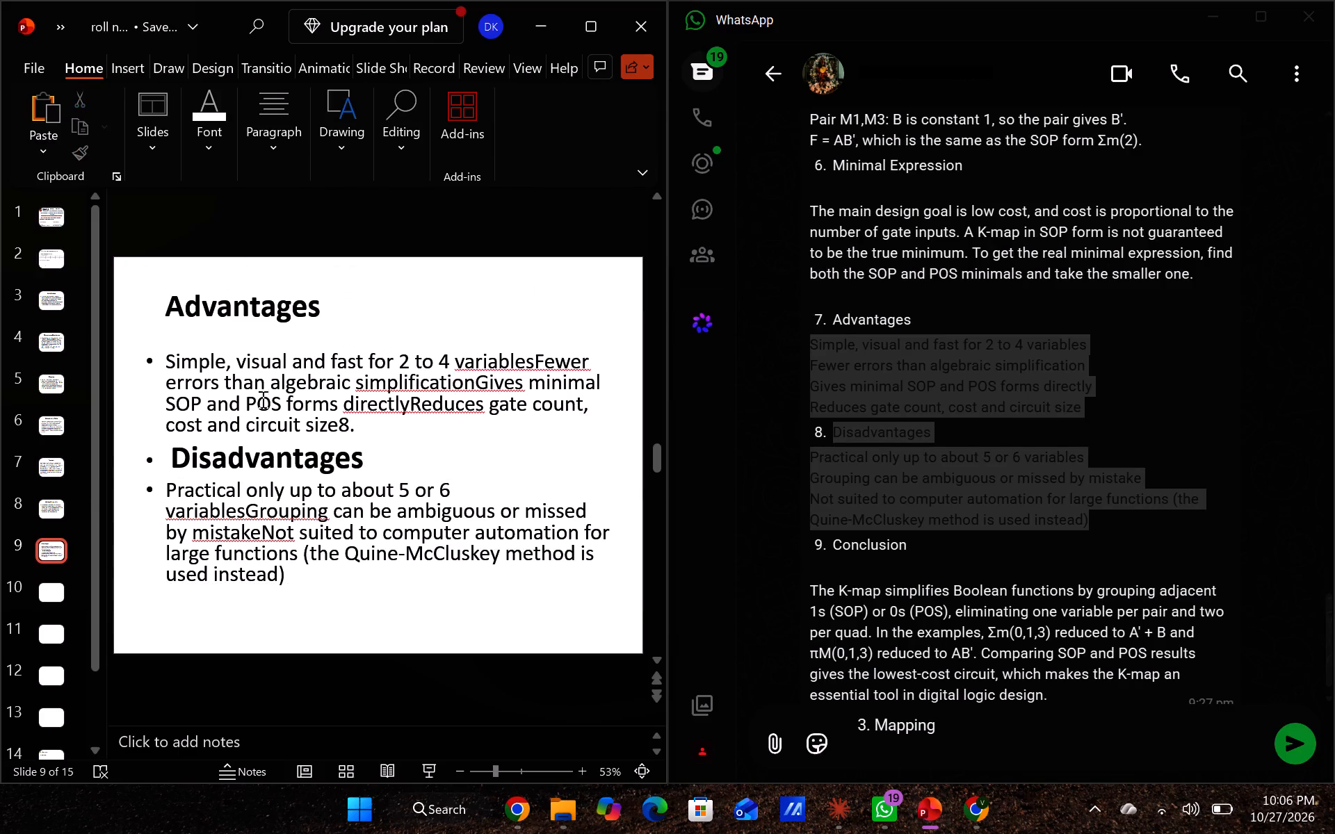
Remove the bullet in front of the heading "Disadvantages" in slide 9's body text.
left_click(161, 460)
key("BackSpace")
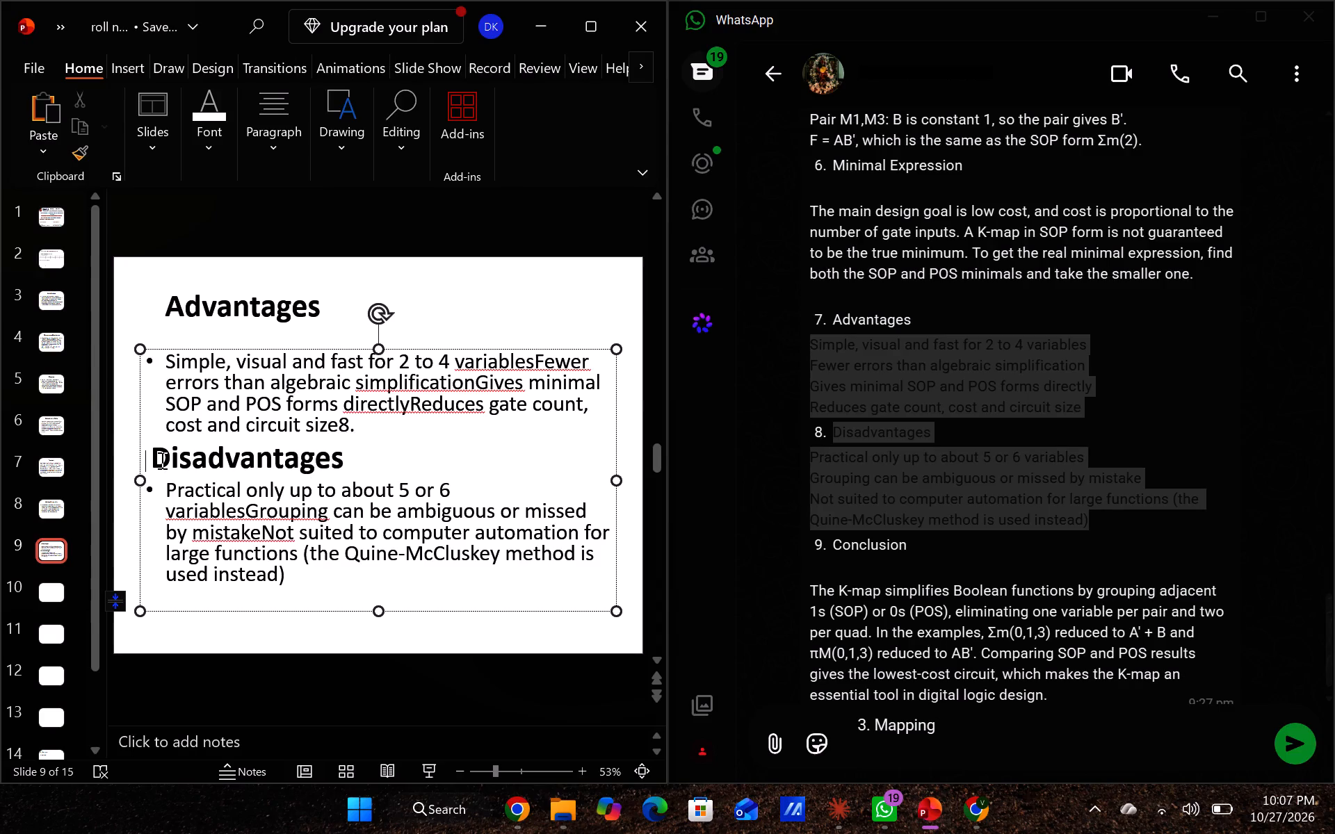
Open the empty slide 10.
left_click(51, 594)
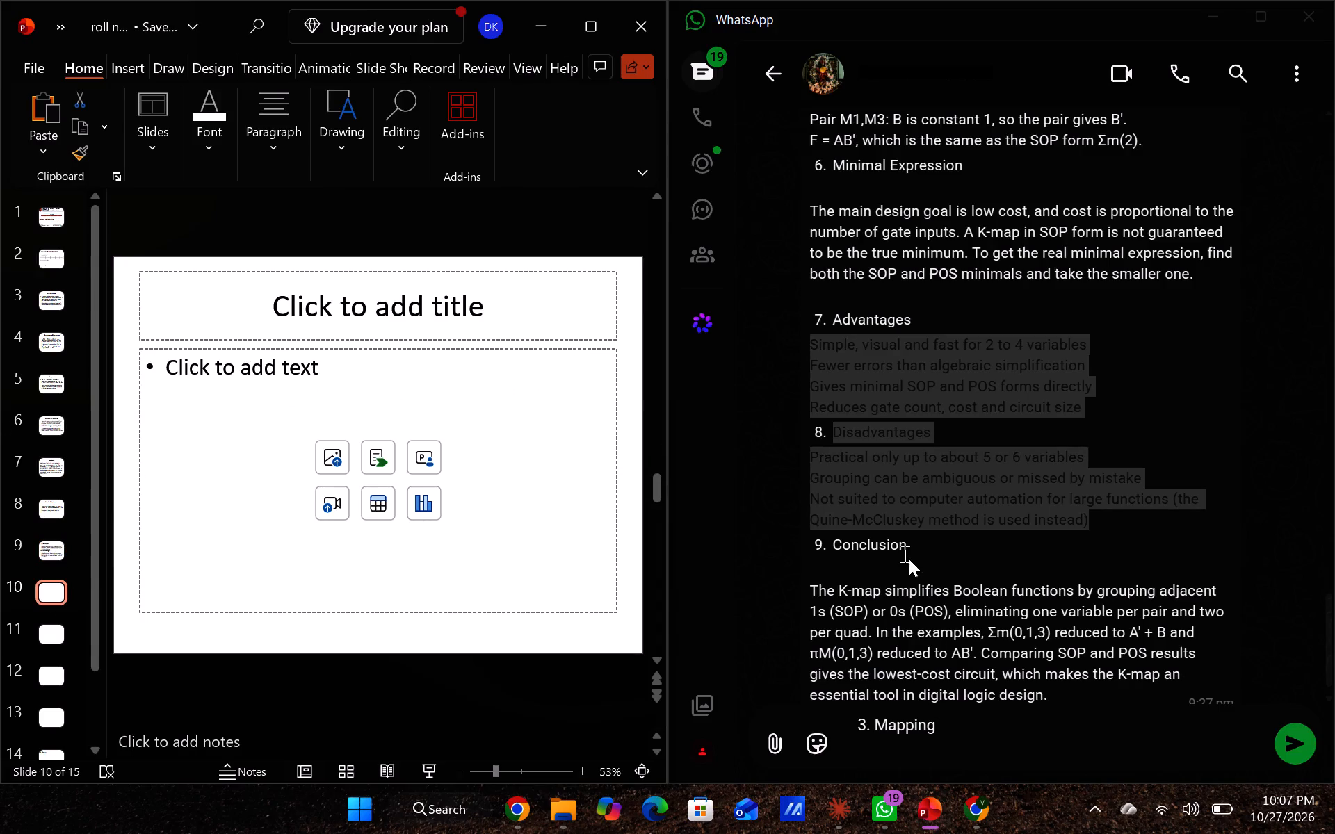
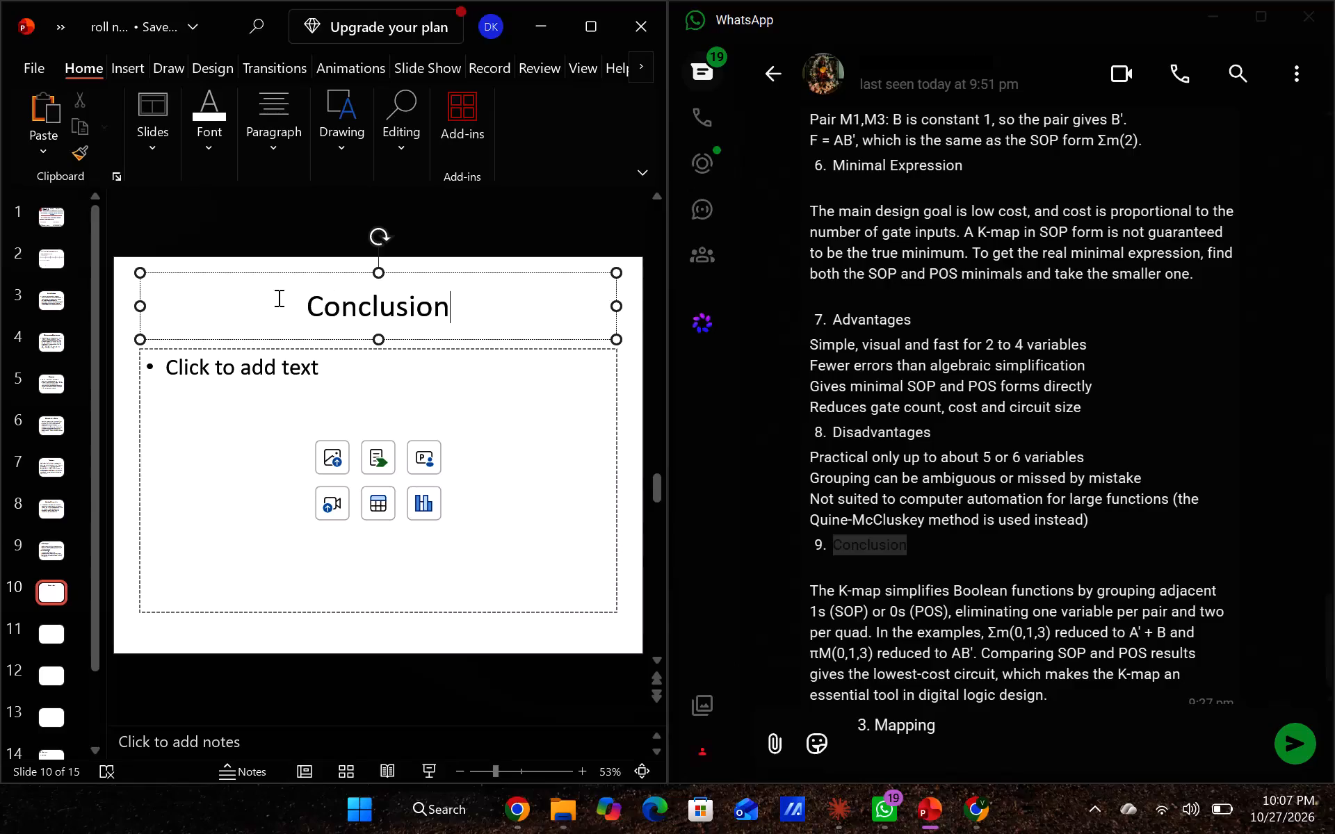
Make slide 10's title "Conclusion" bold.
left_click_drag(301, 307, 469, 330)
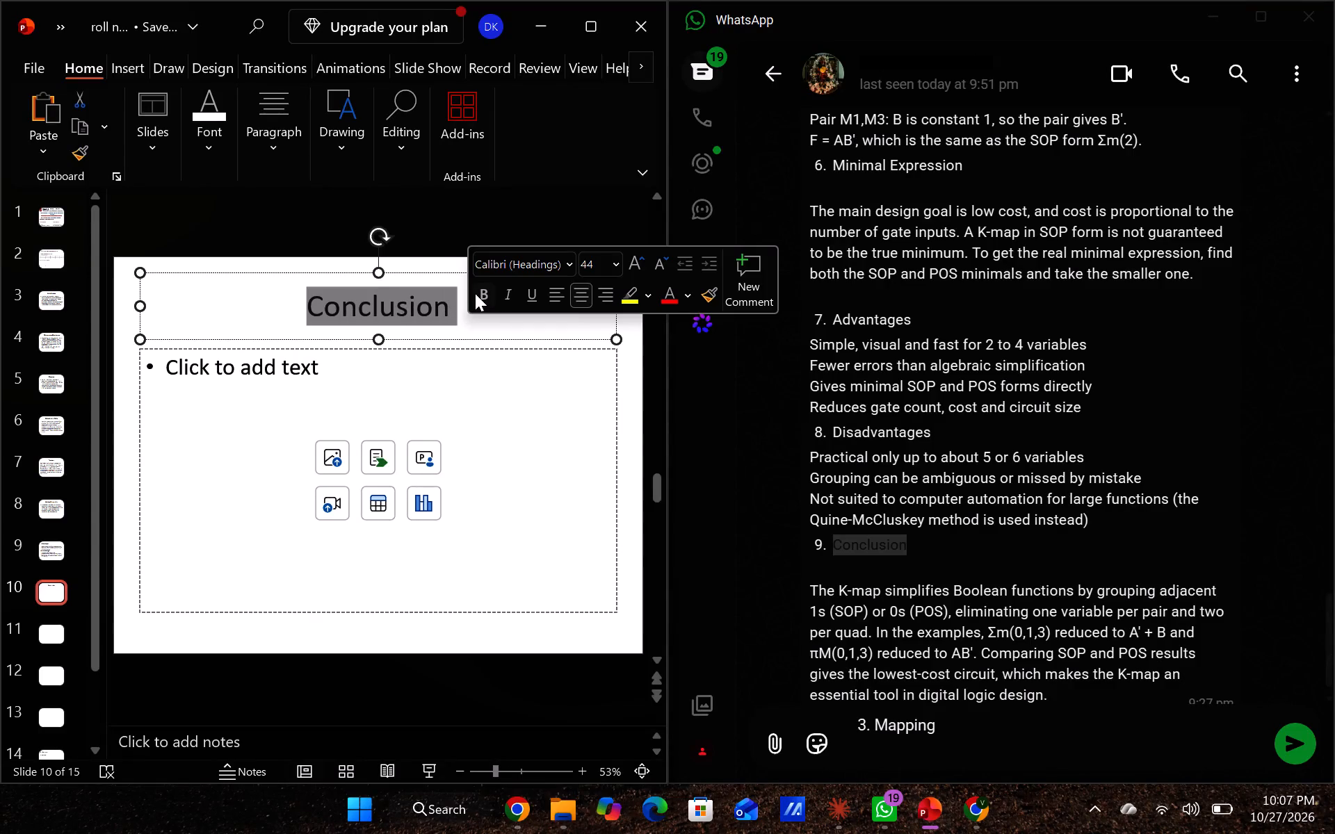
left_click(475, 293)
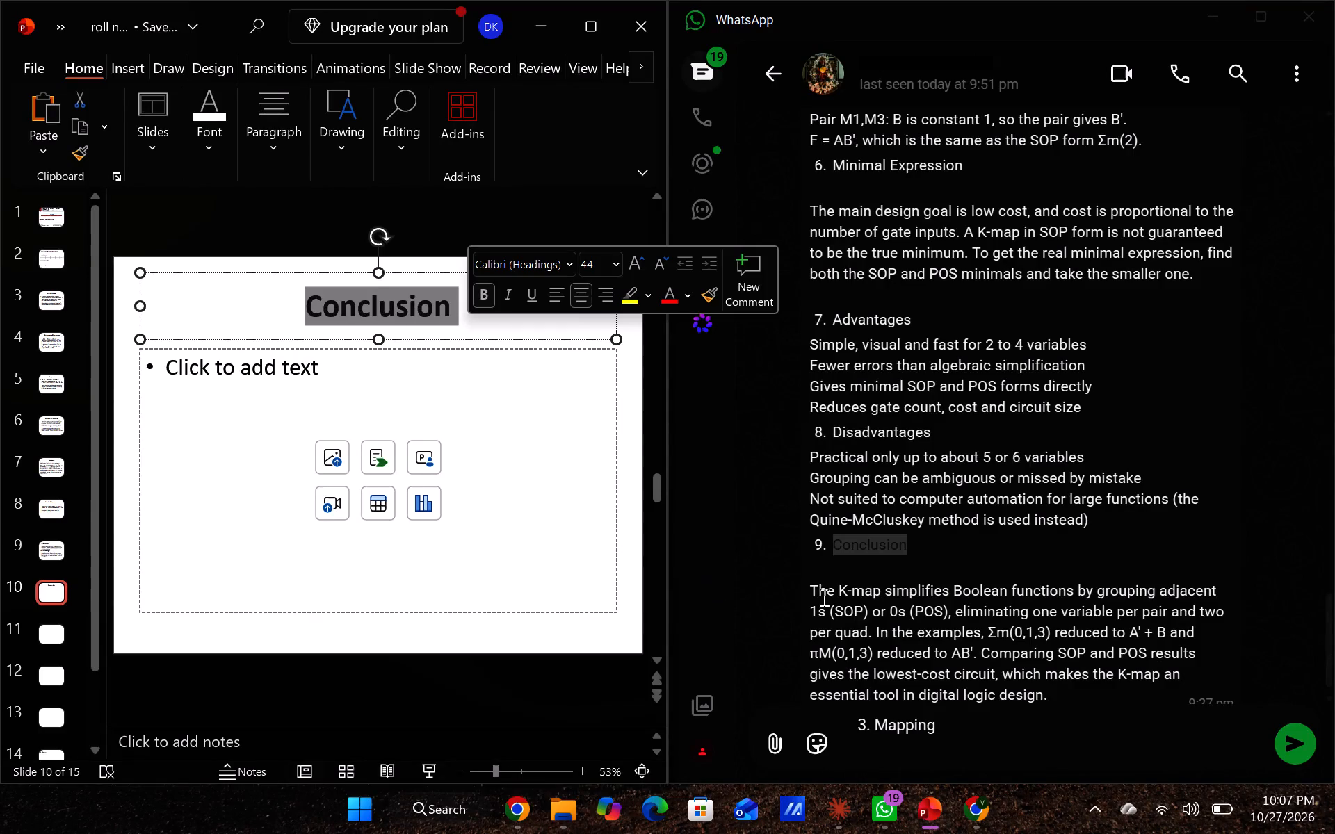
In WhatsApp, select the paragraph under "Conclusion" that begins "The K-map simplifies Boolean functions".
scroll(820, 594, "down", 1)
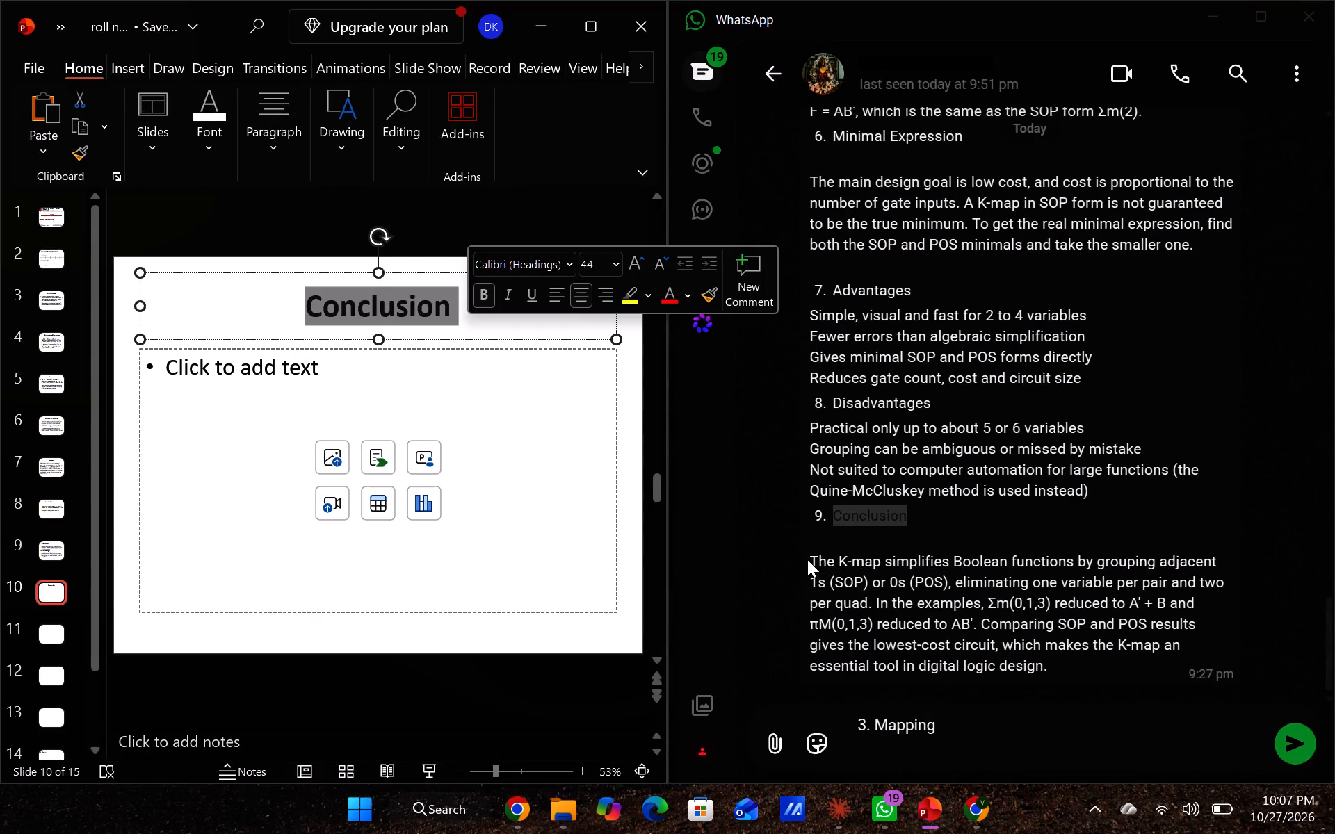
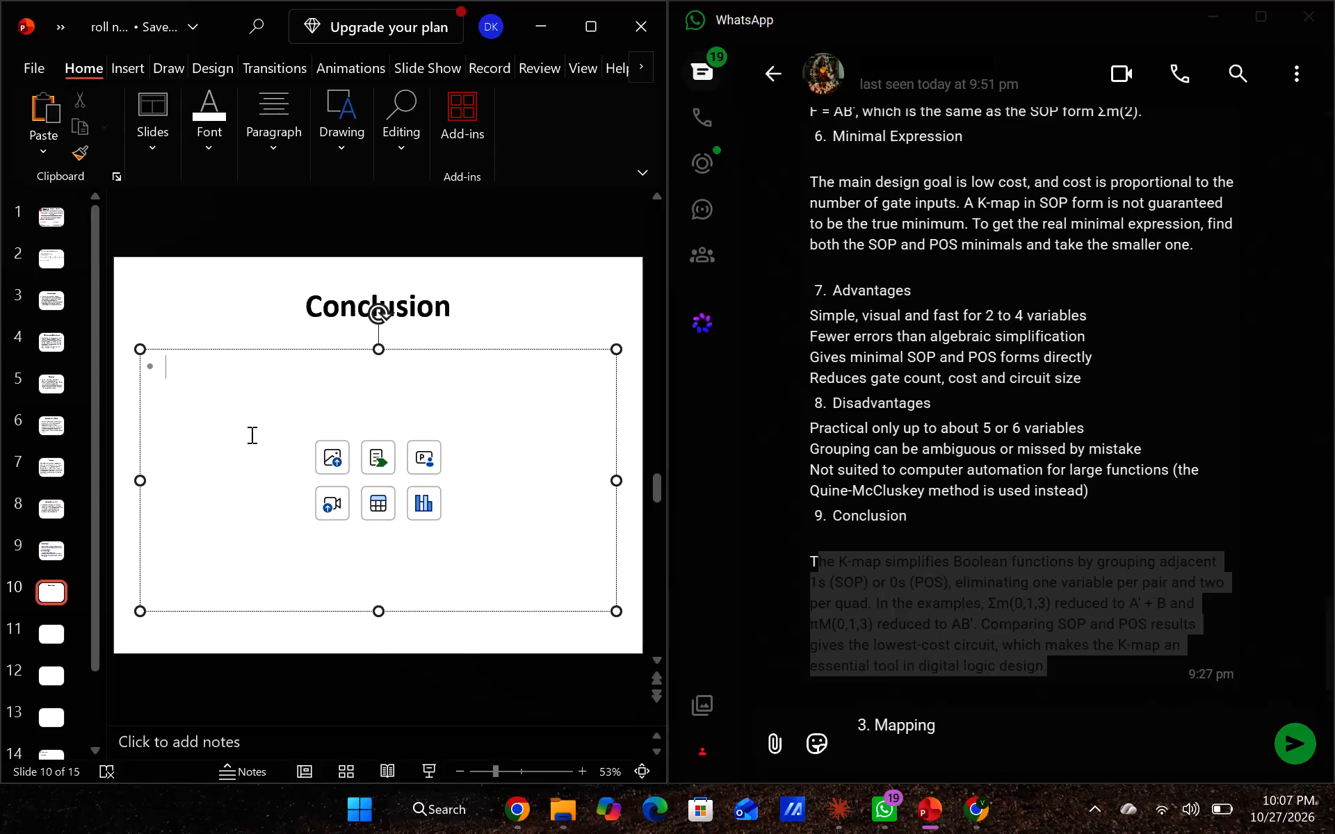
Paste the copied K-map conclusion paragraph into slide 10's body and add the missing capital T so it begins with "The K-map".
key("ctrl+v")
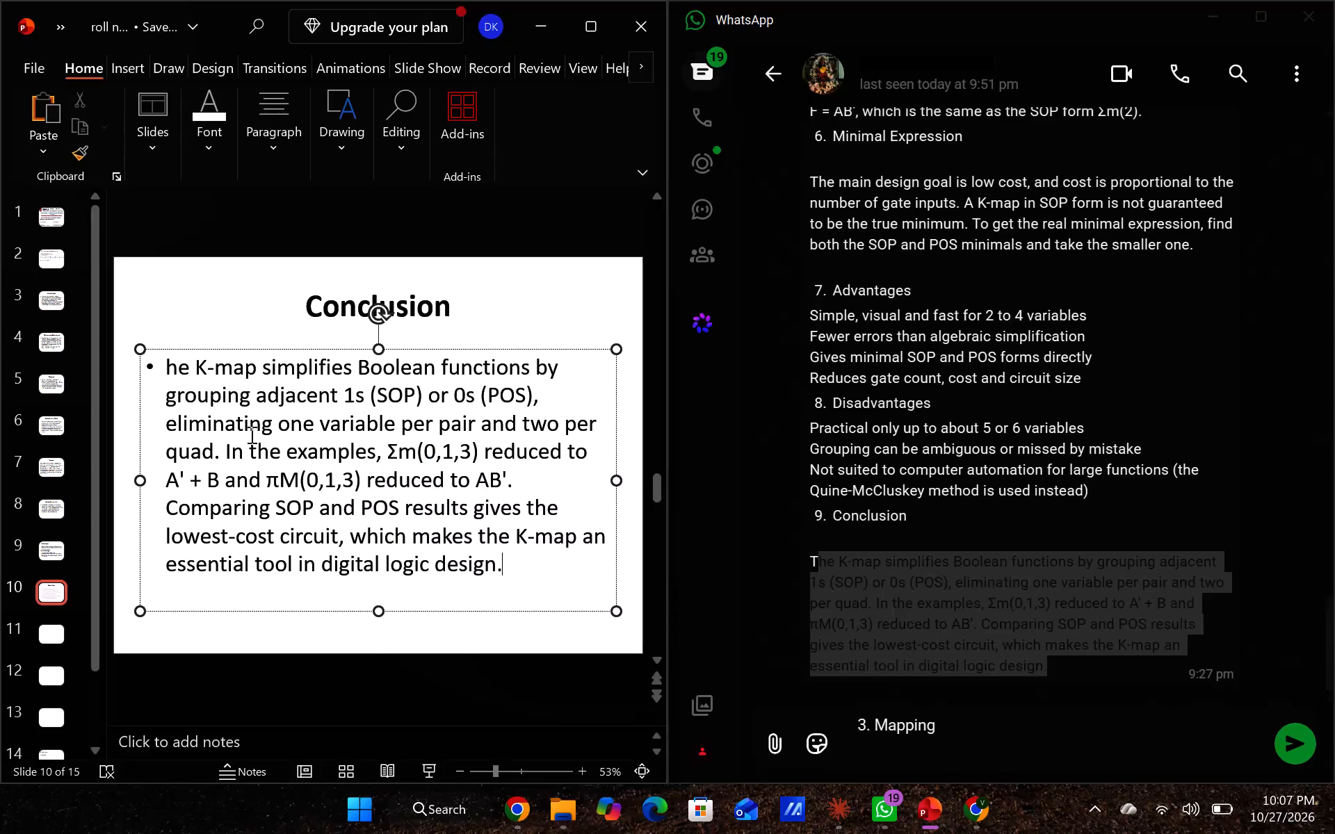
left_click(167, 370)
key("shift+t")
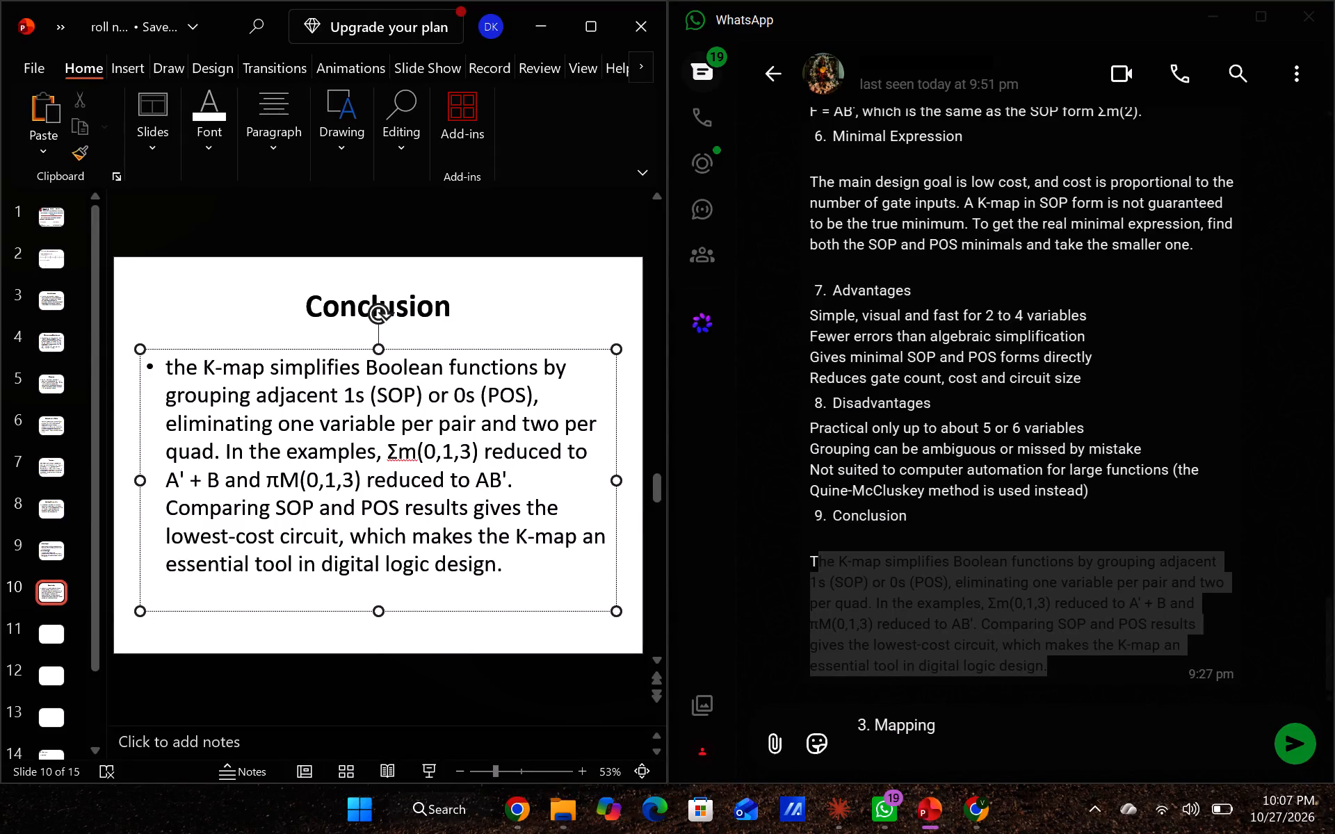
key("BackSpace")
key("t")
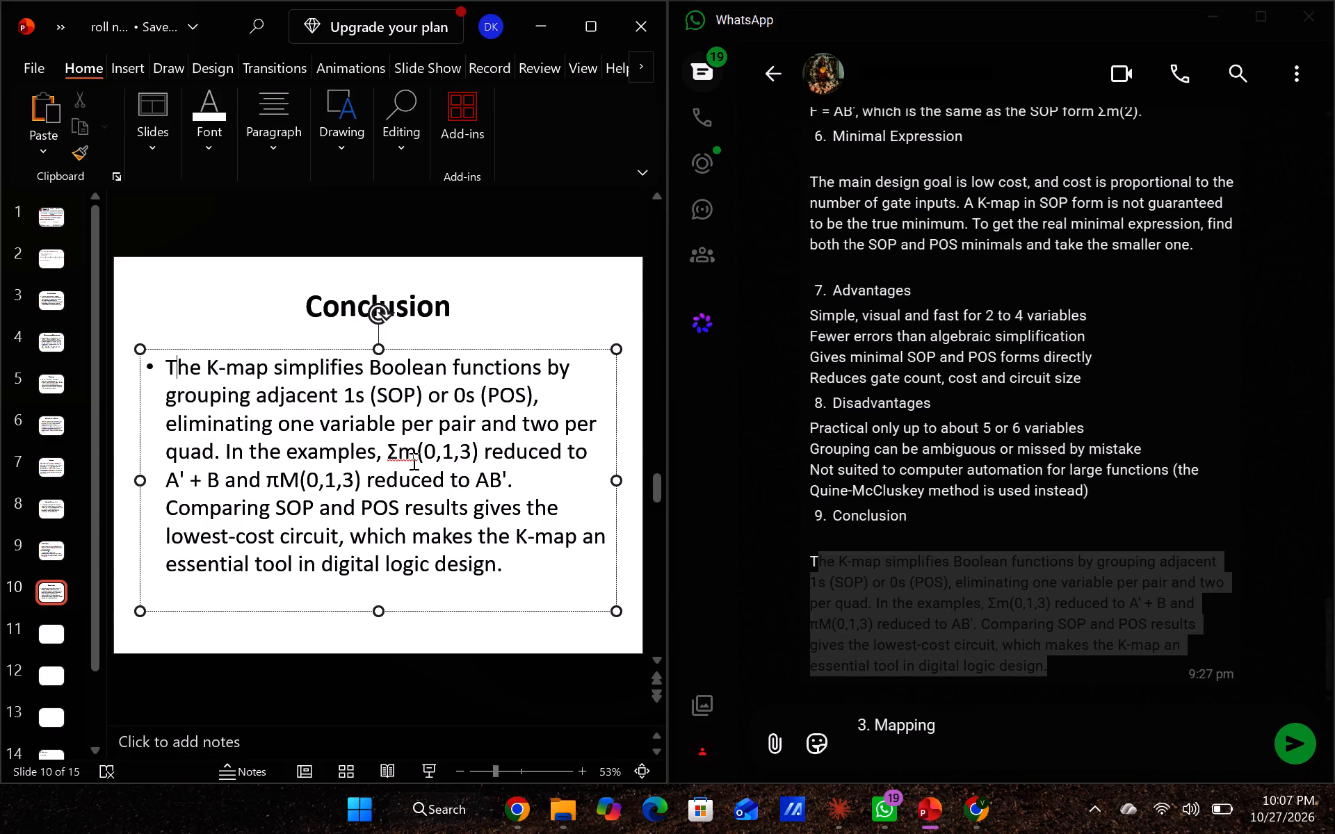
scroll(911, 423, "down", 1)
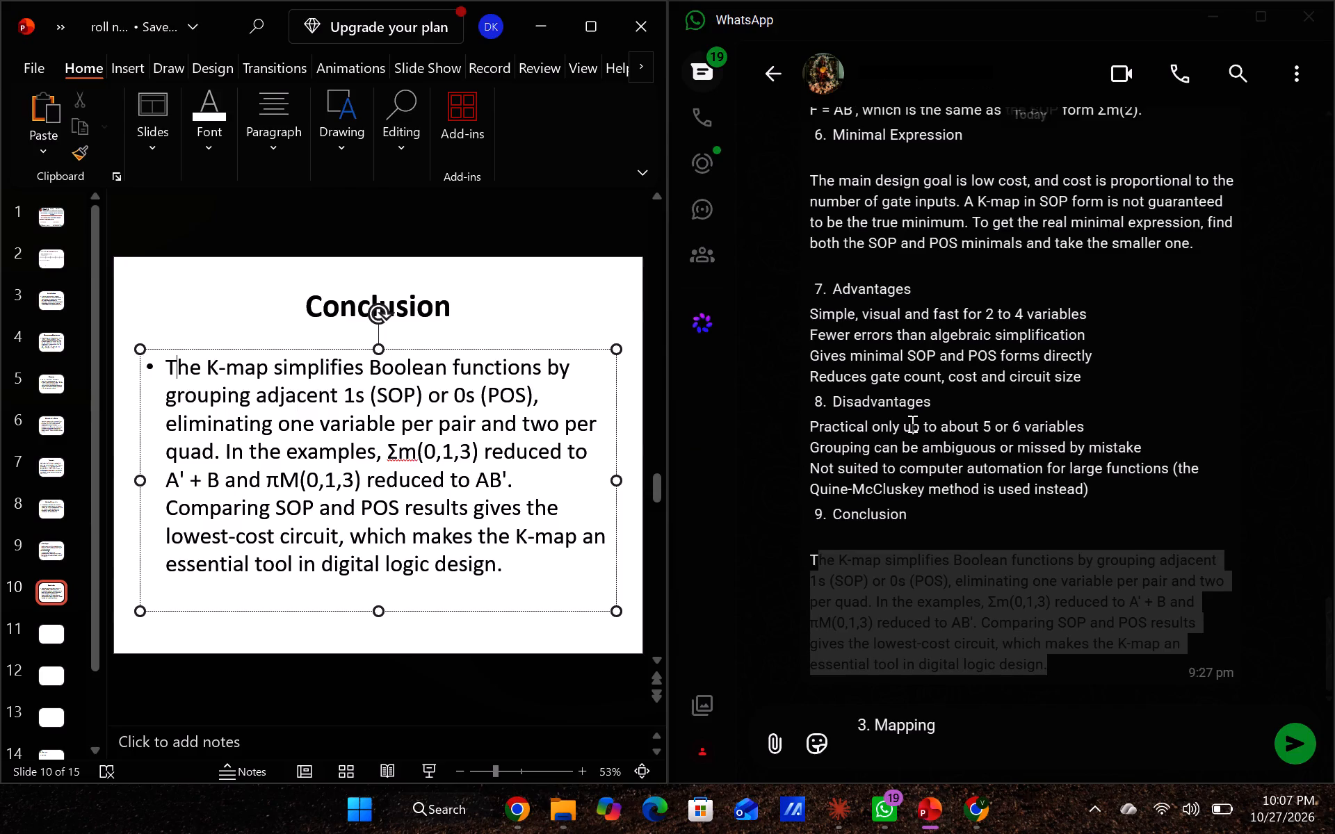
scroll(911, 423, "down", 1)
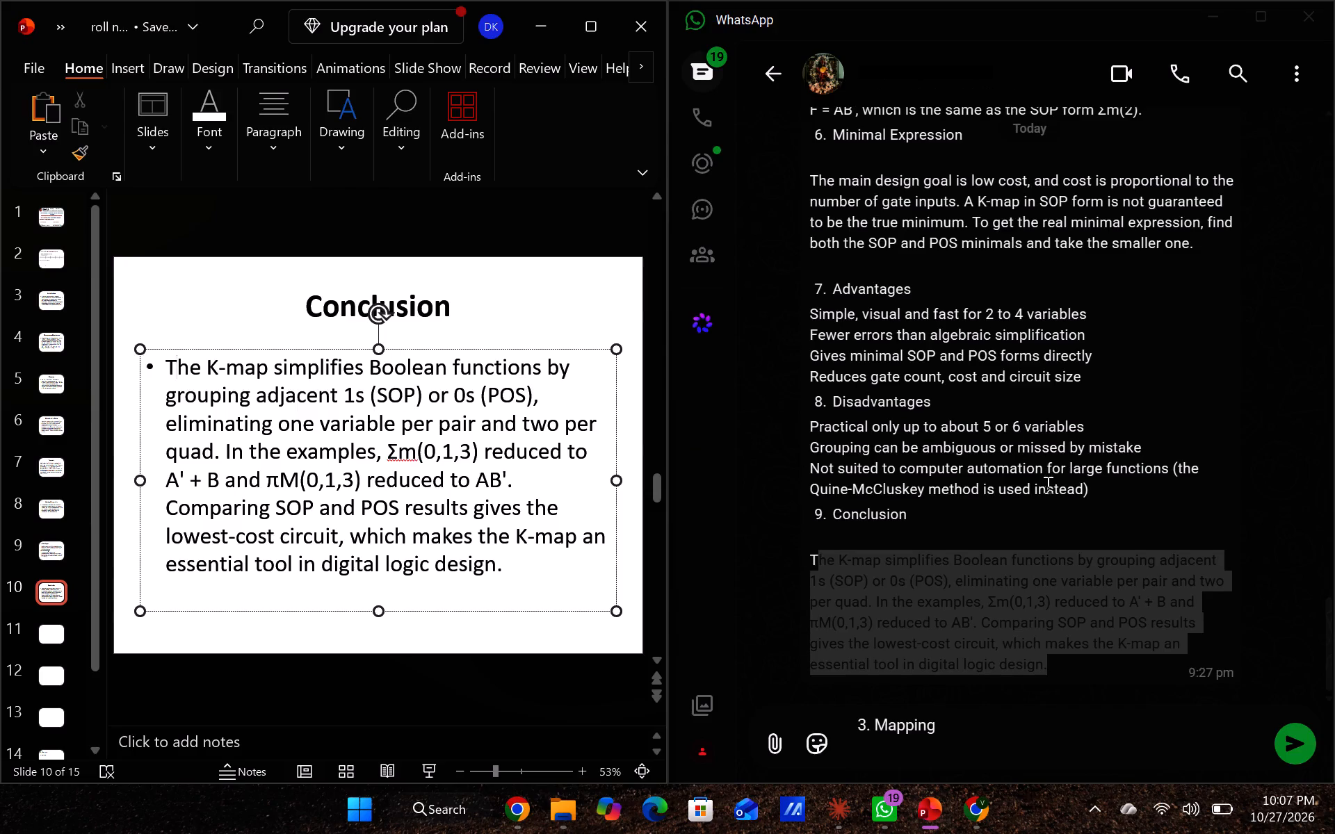
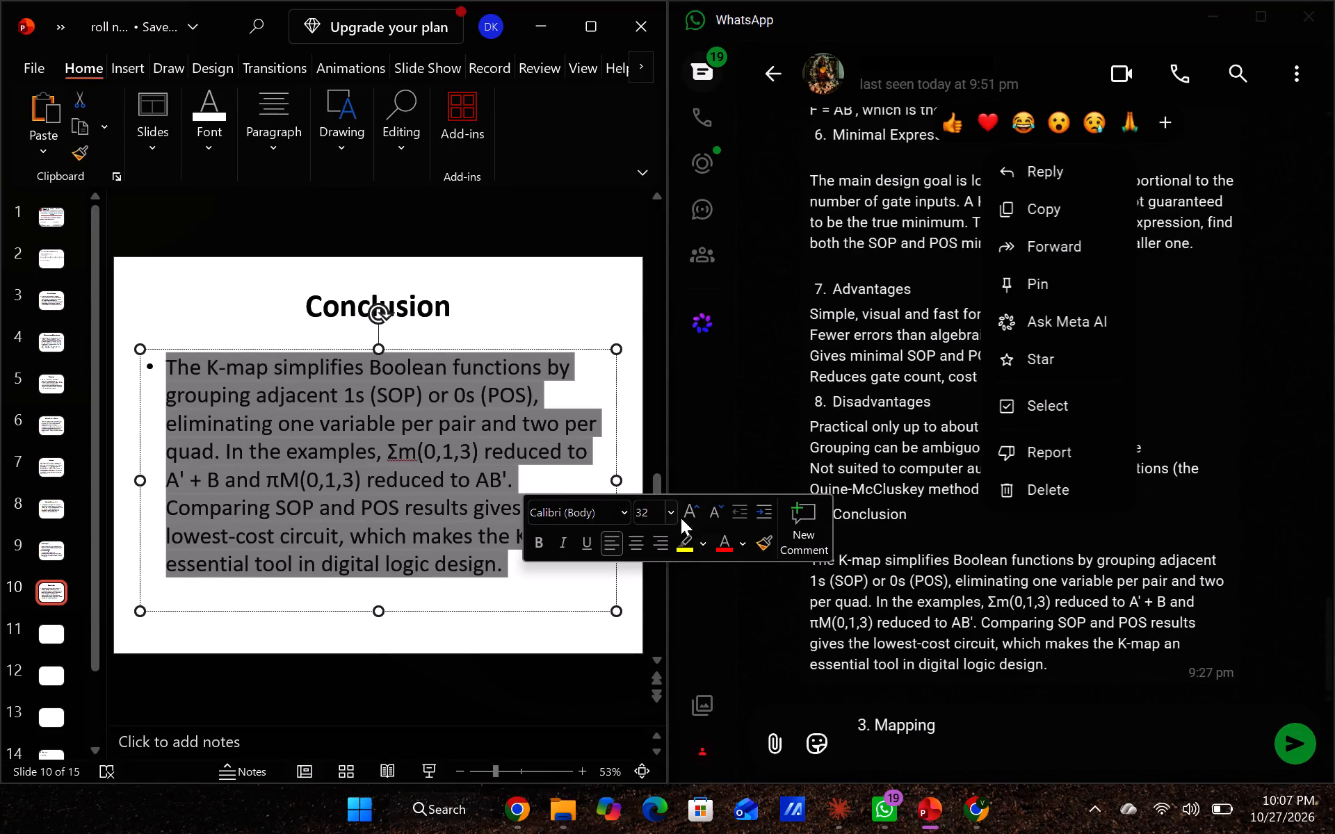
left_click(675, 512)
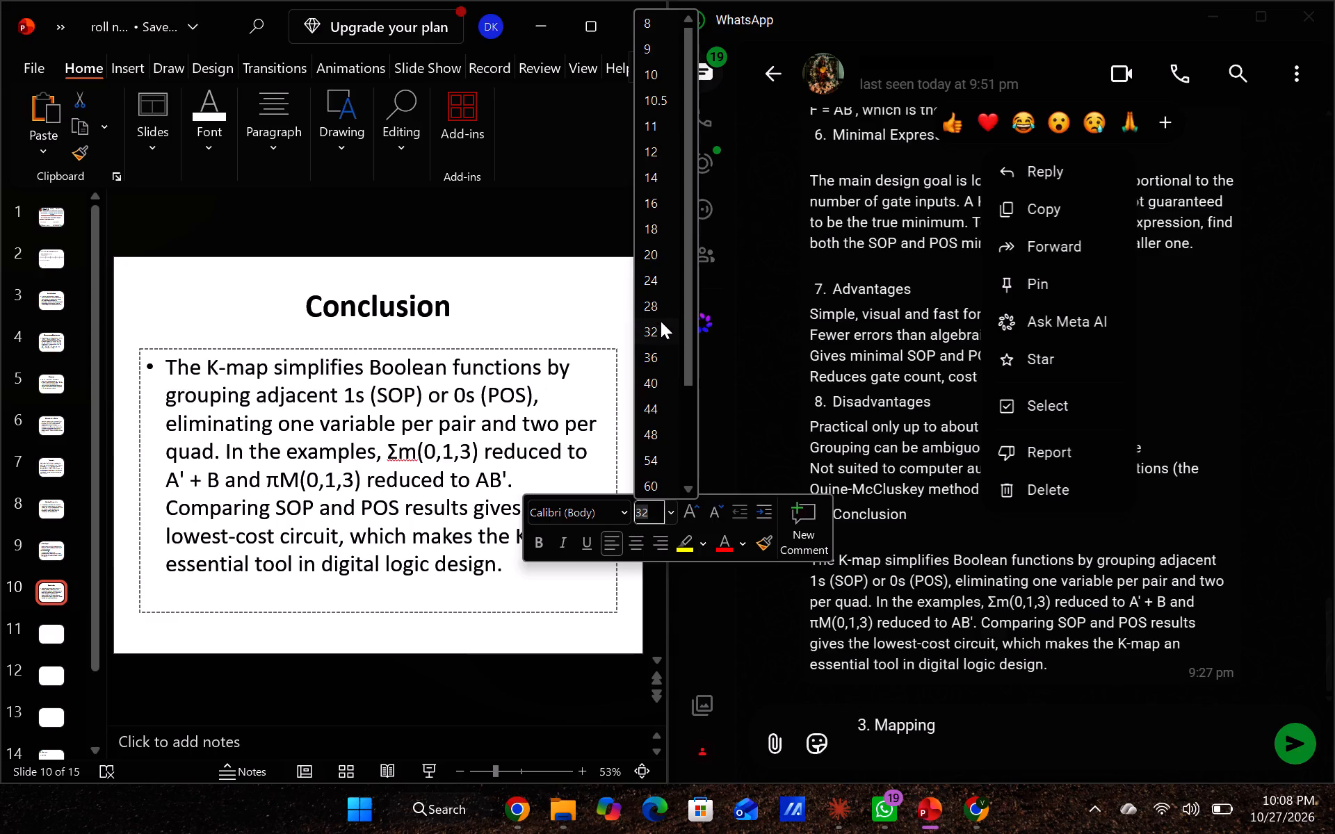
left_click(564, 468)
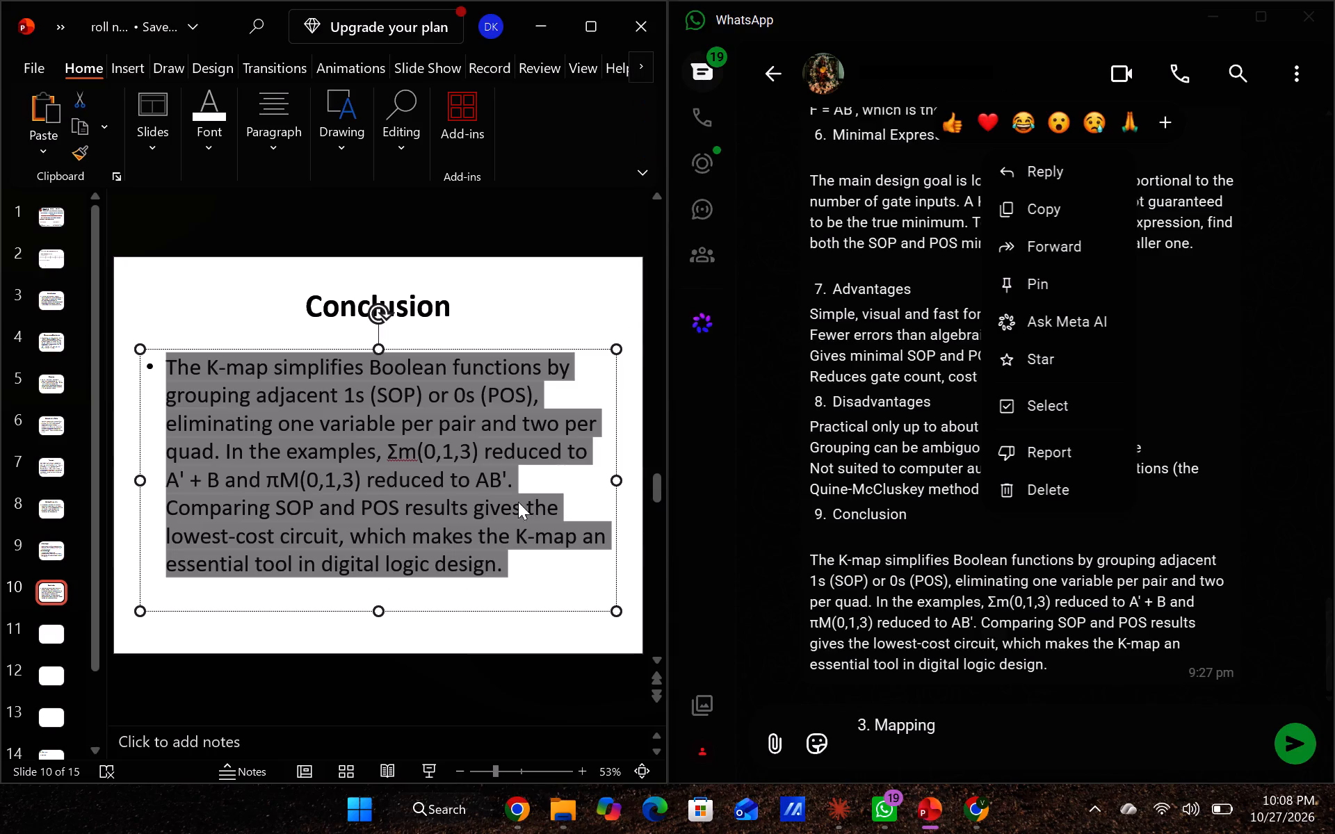
Split slide 10's Conclusion text after "reduced to AB'." so that "Comparing SOP and POS results" starts a second bullet.
left_click(522, 486)
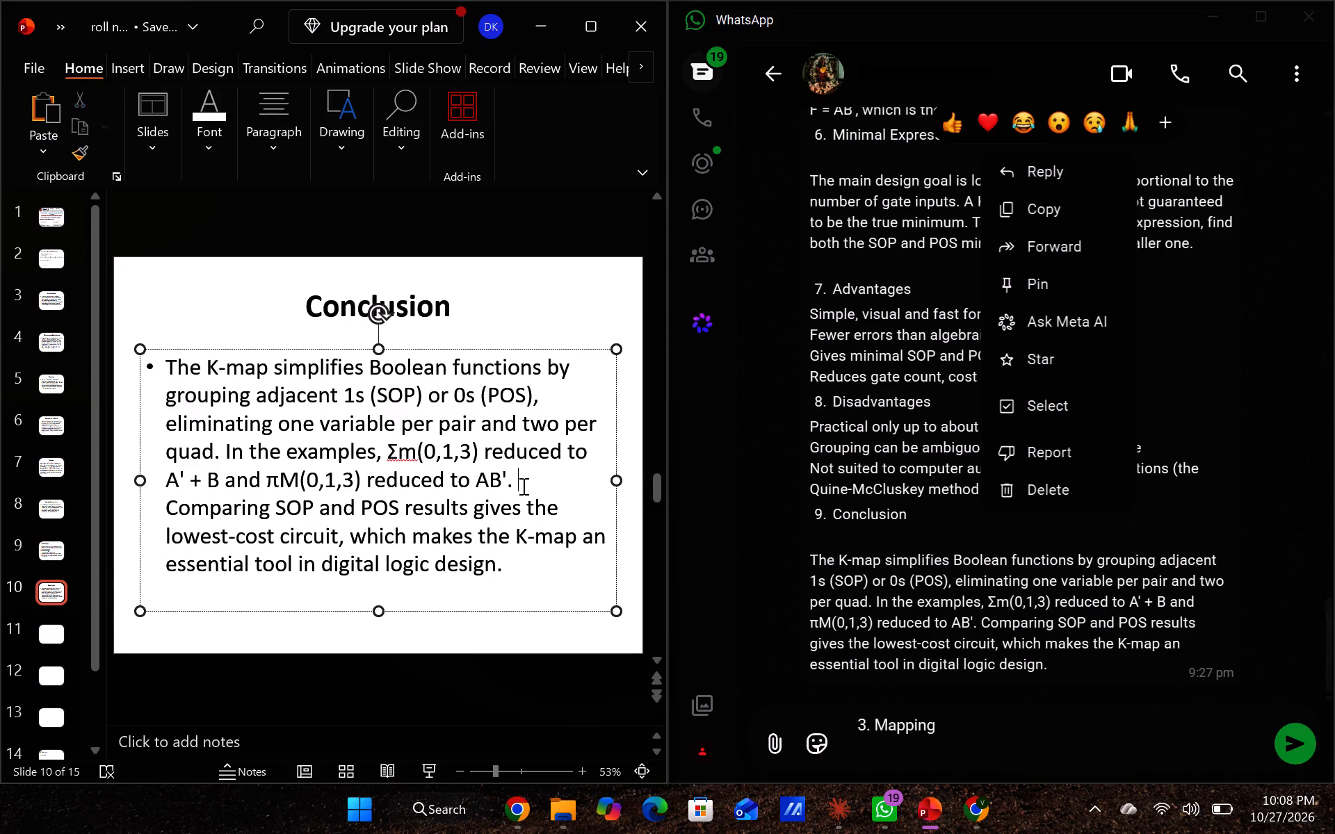
key("Return")
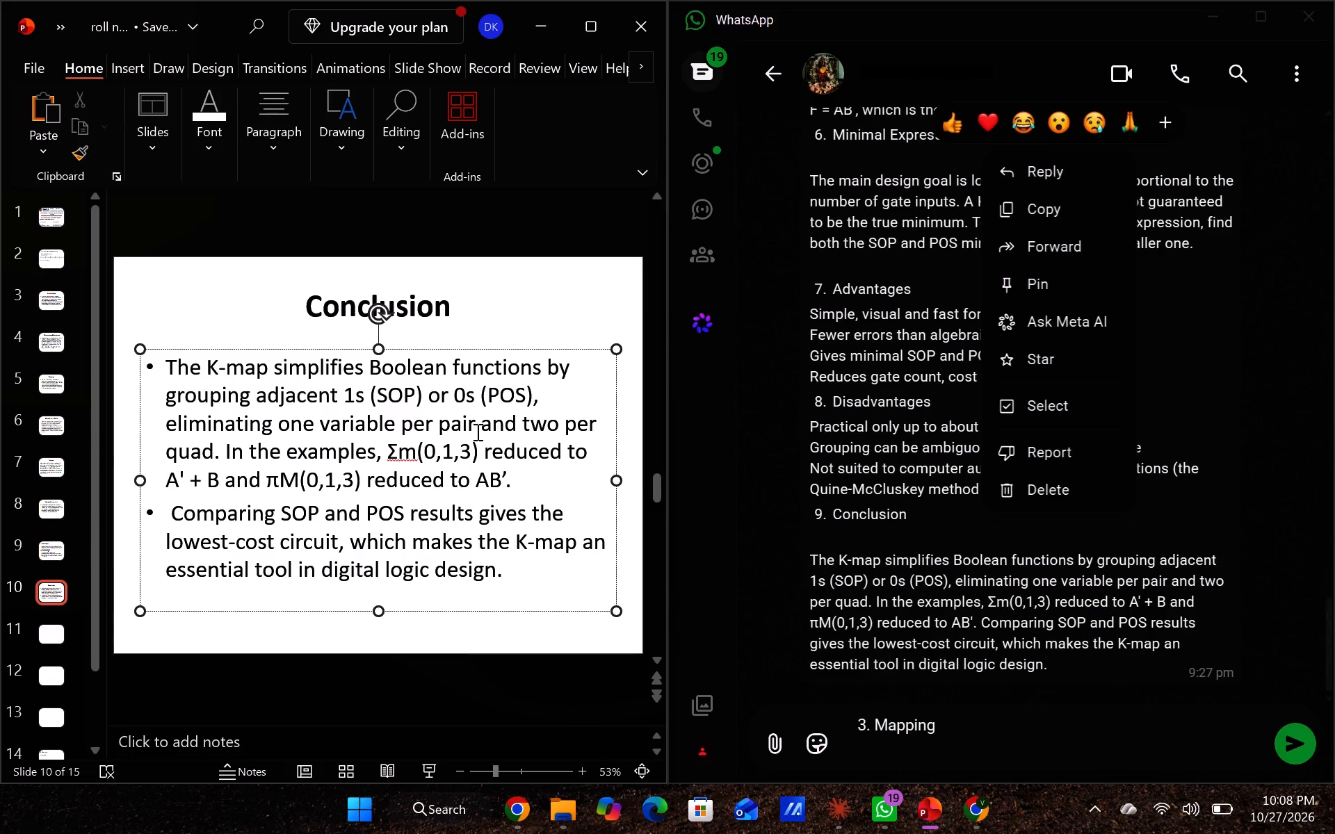
Split slide 10's first Conclusion bullet so that "In the examples, Σm(0,1,3) reduced to A' + B…" starts its own bullet.
left_click(223, 452)
key("Return")
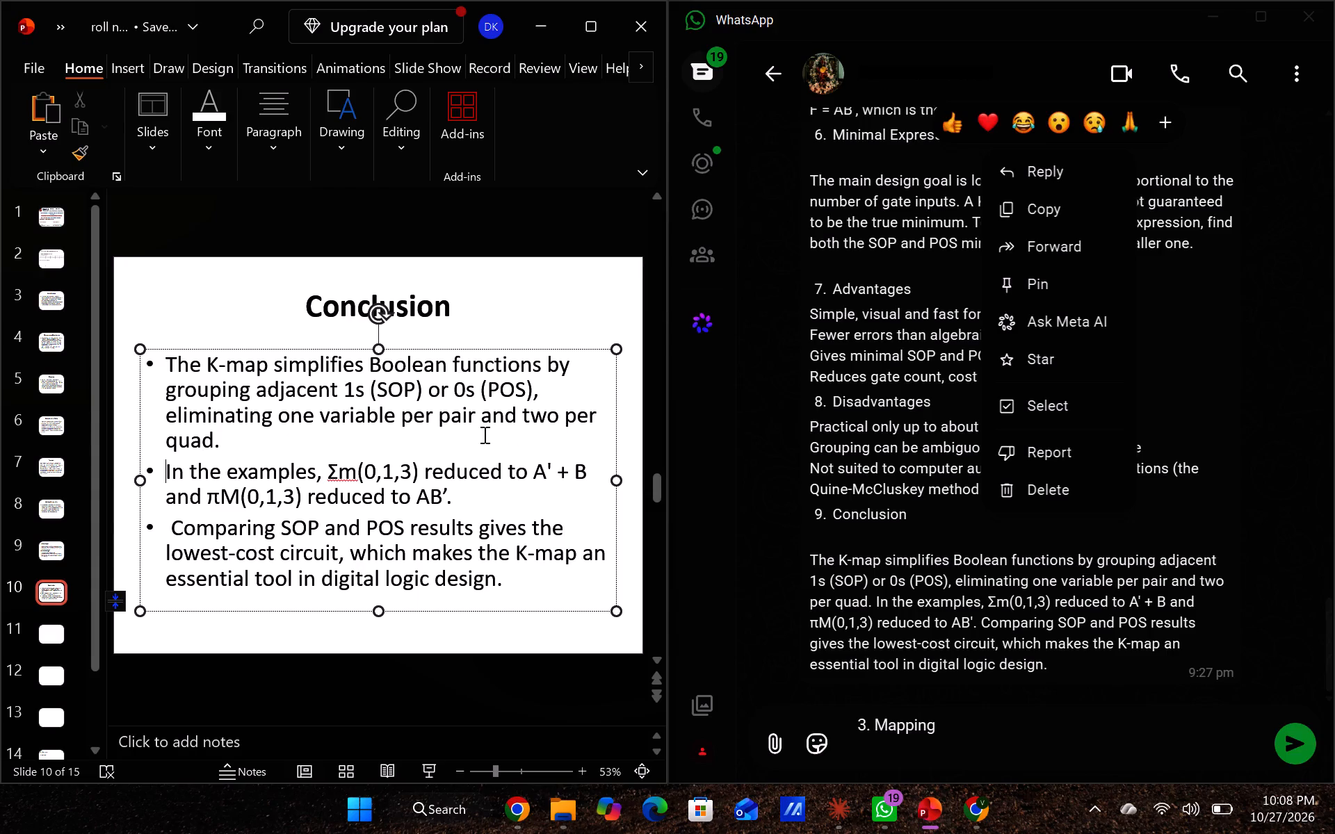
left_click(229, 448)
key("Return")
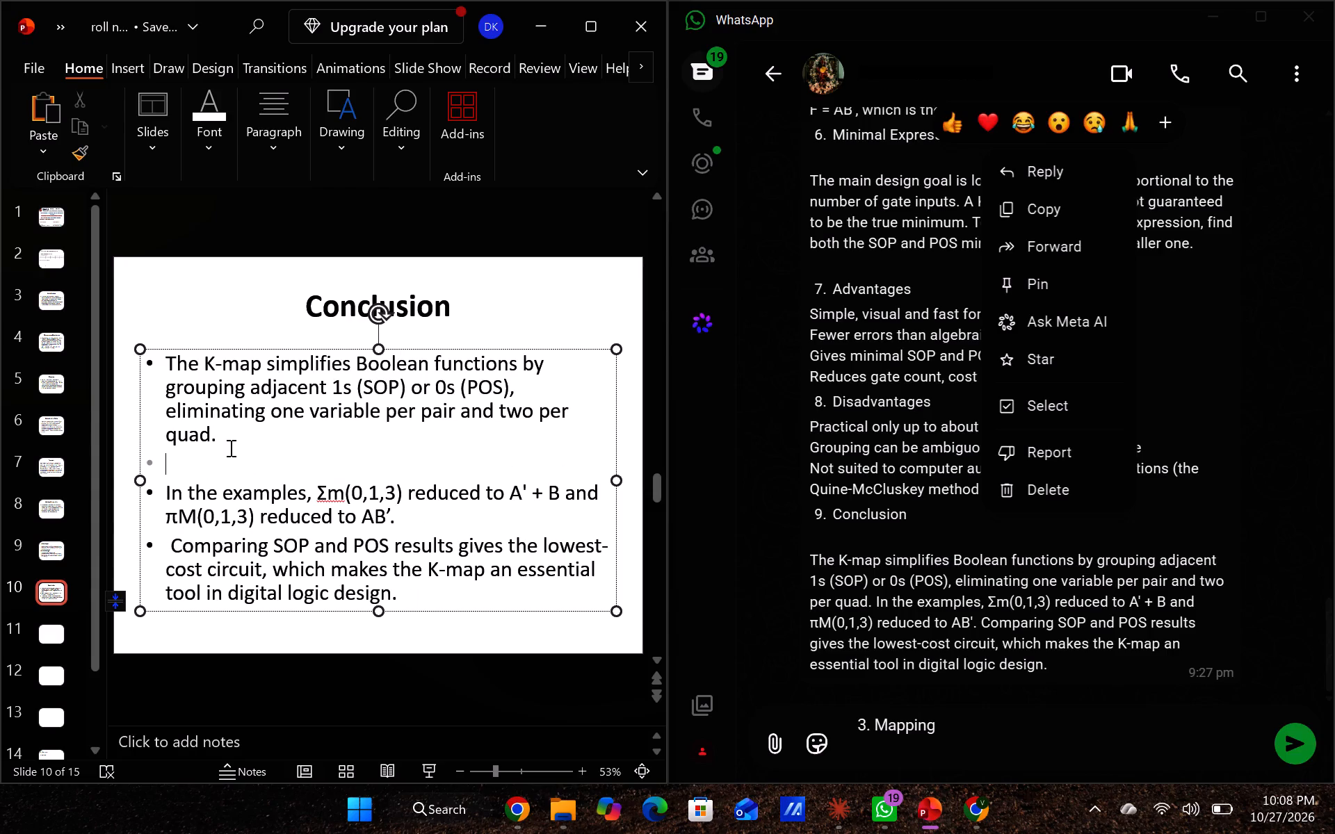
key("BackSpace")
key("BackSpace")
Delete the comma after "0s (POS)" in the first bullet of slide 10's Conclusion text.
left_click(586, 391)
key("BackSpace")
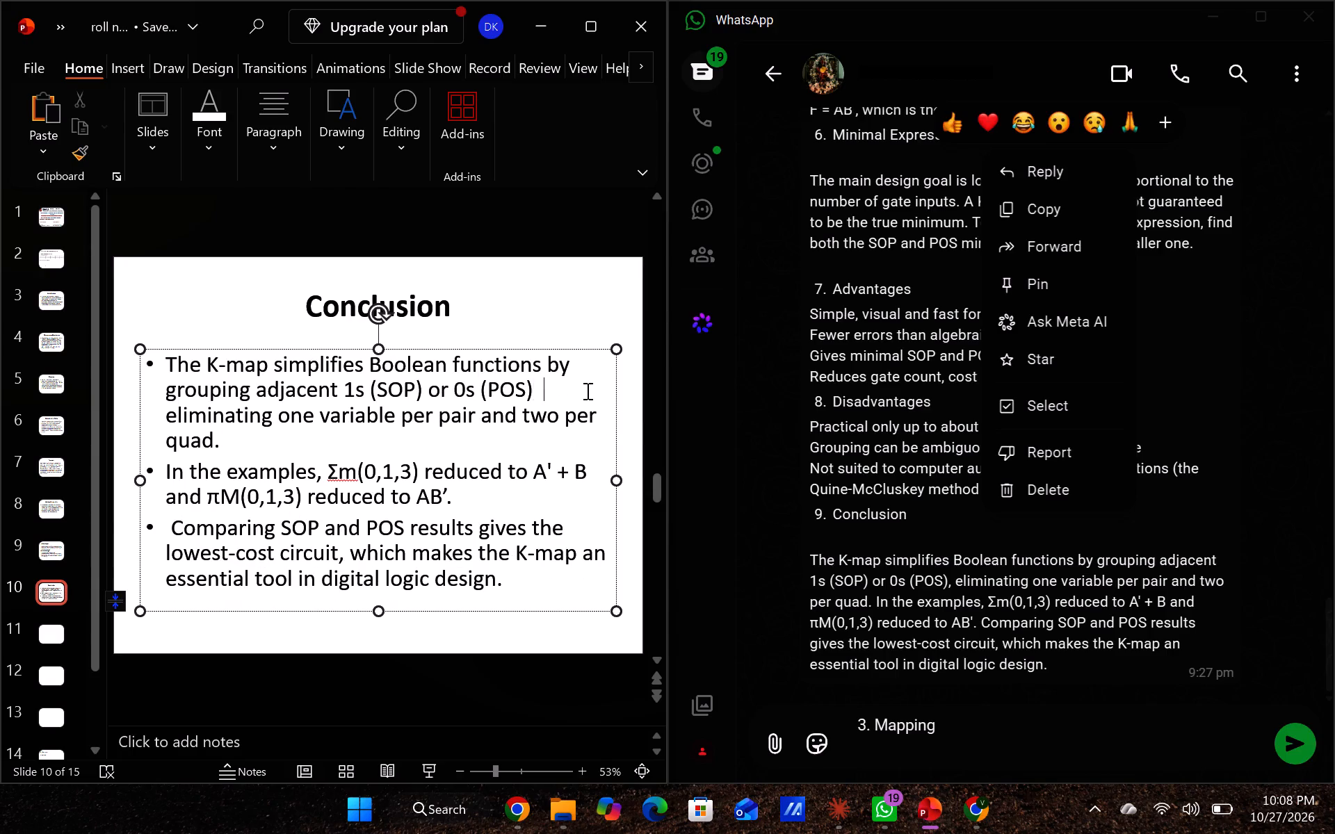
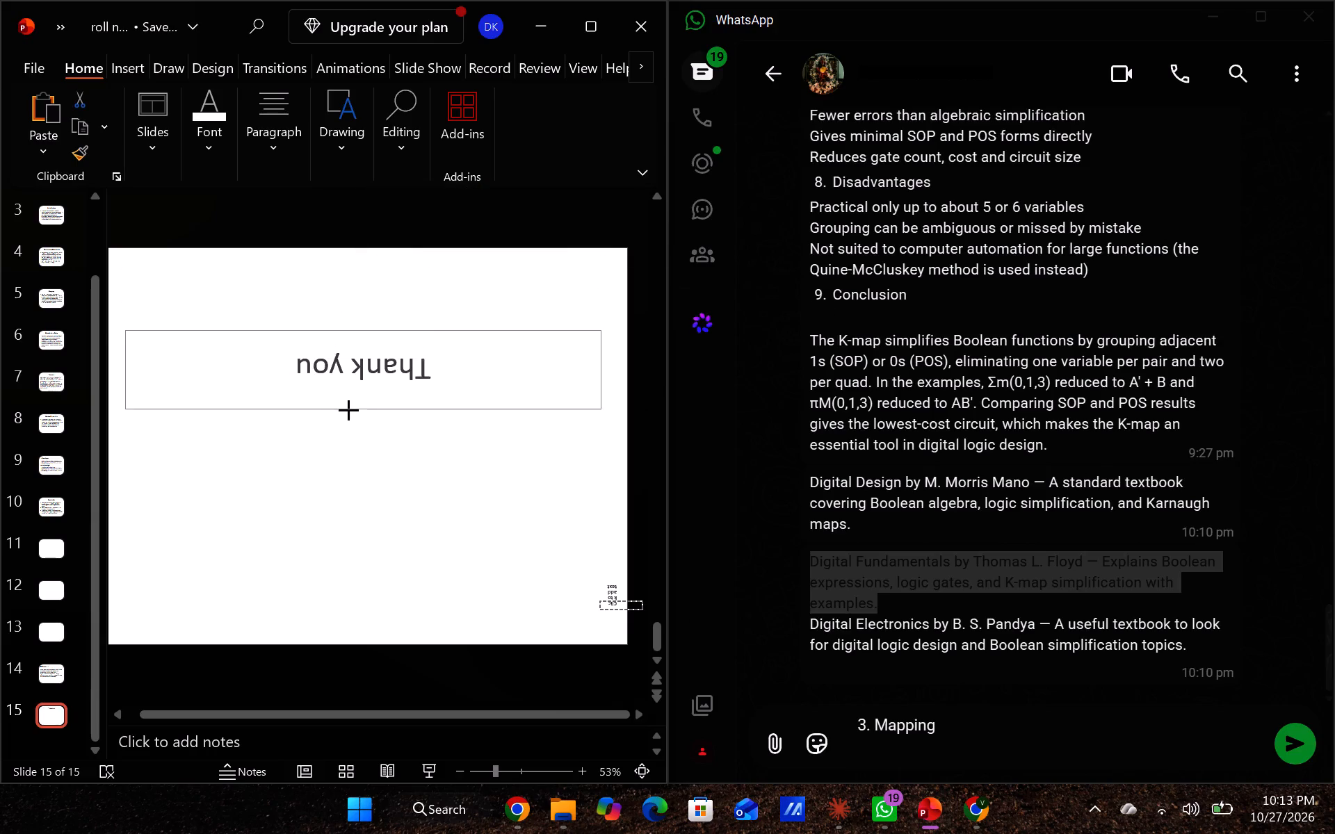
left_click_drag(348, 409, 378, 295)
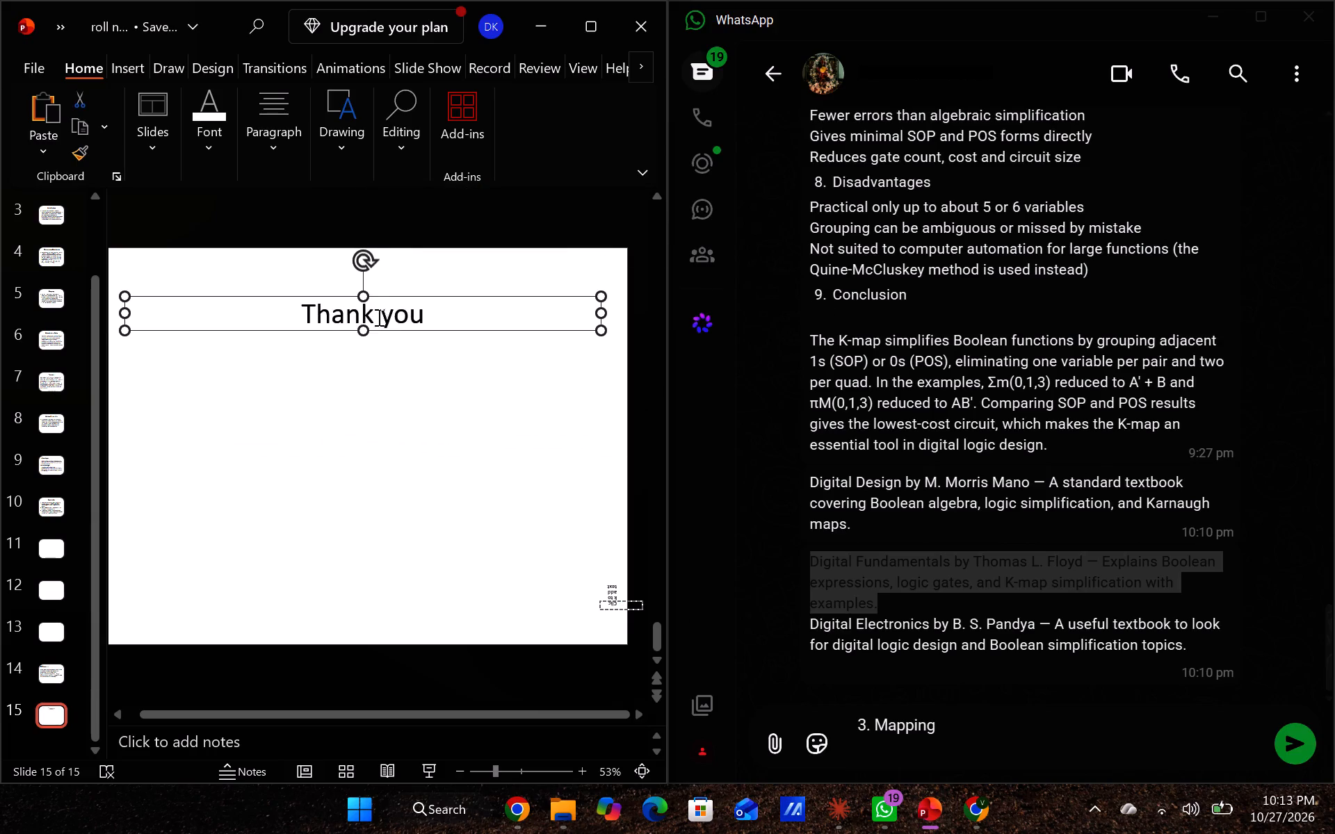
left_click_drag(364, 329, 341, 535)
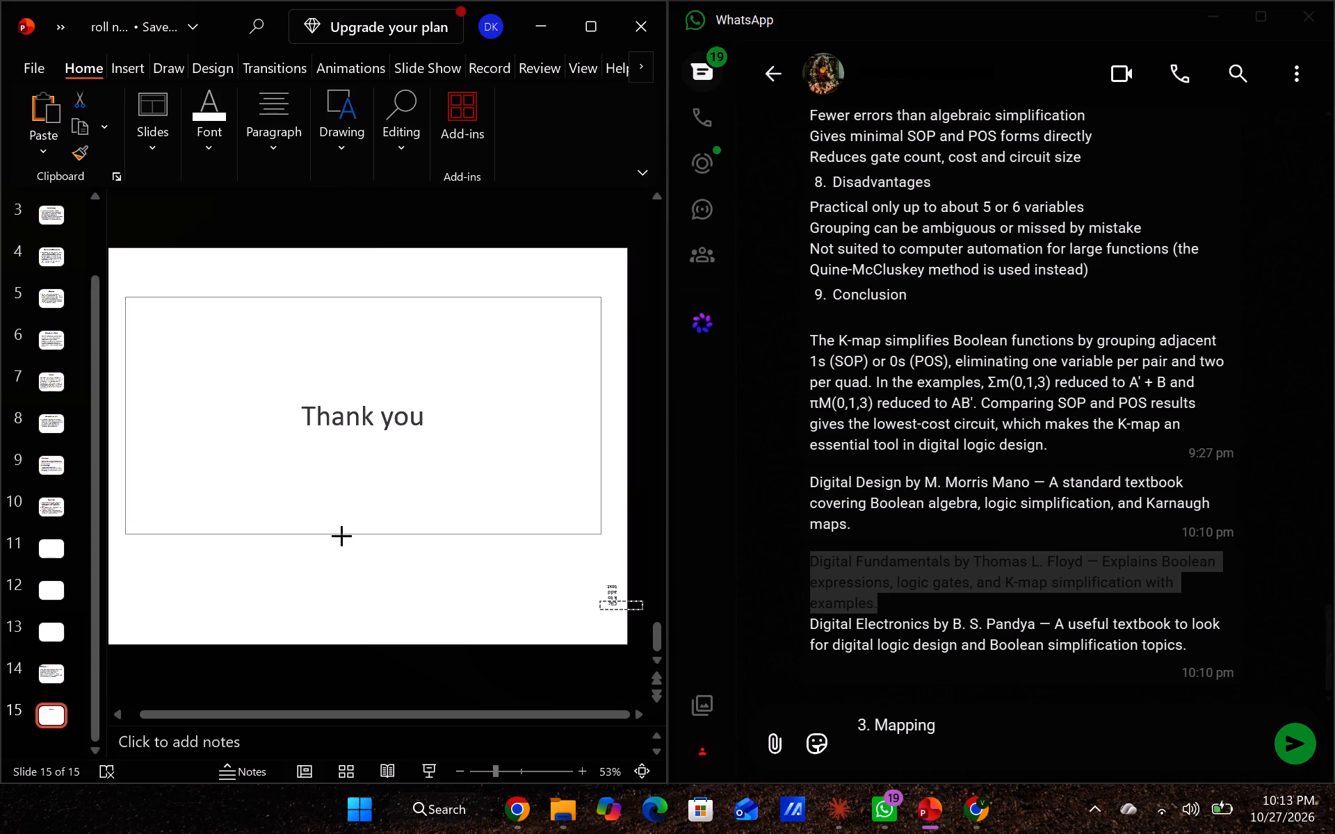
left_click_drag(341, 535, 366, 607)
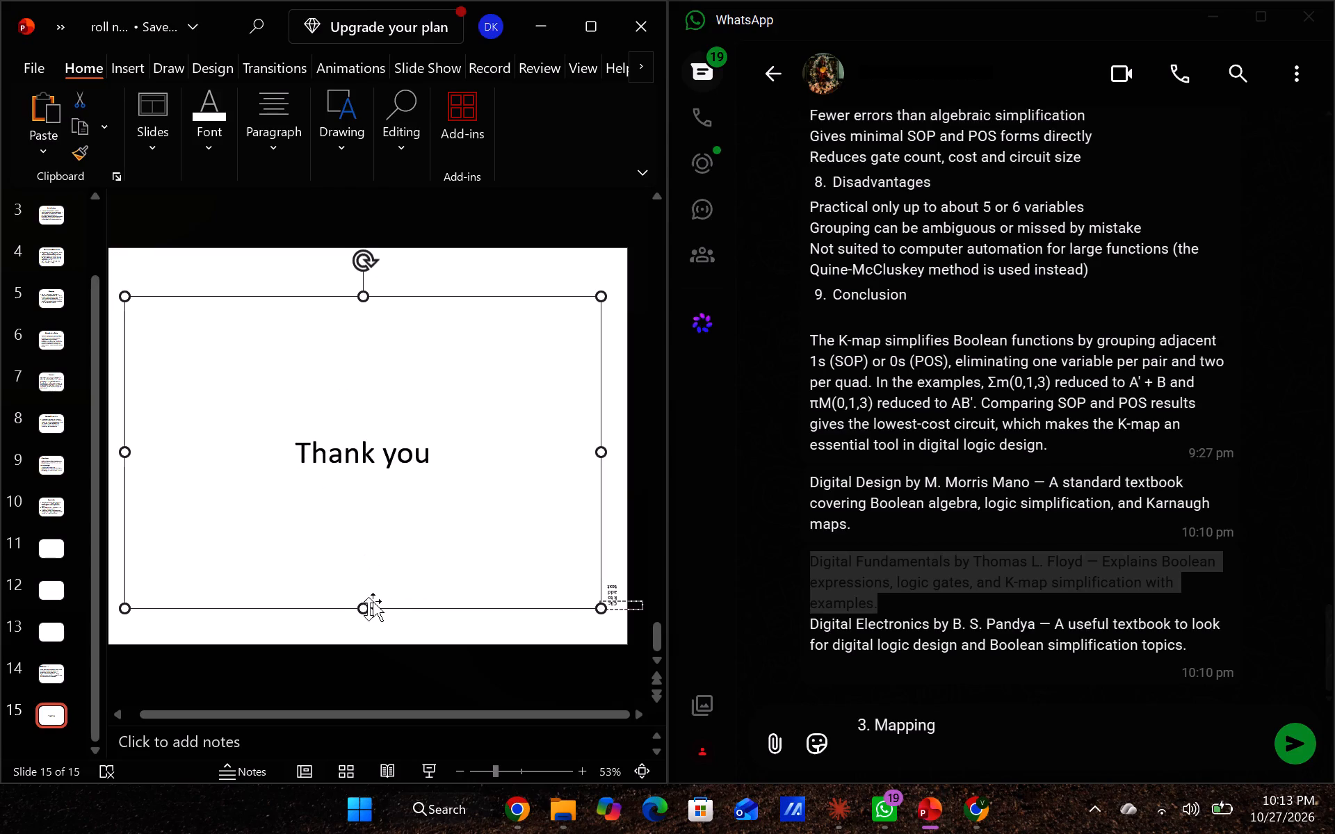
left_click_drag(369, 609, 401, 627)
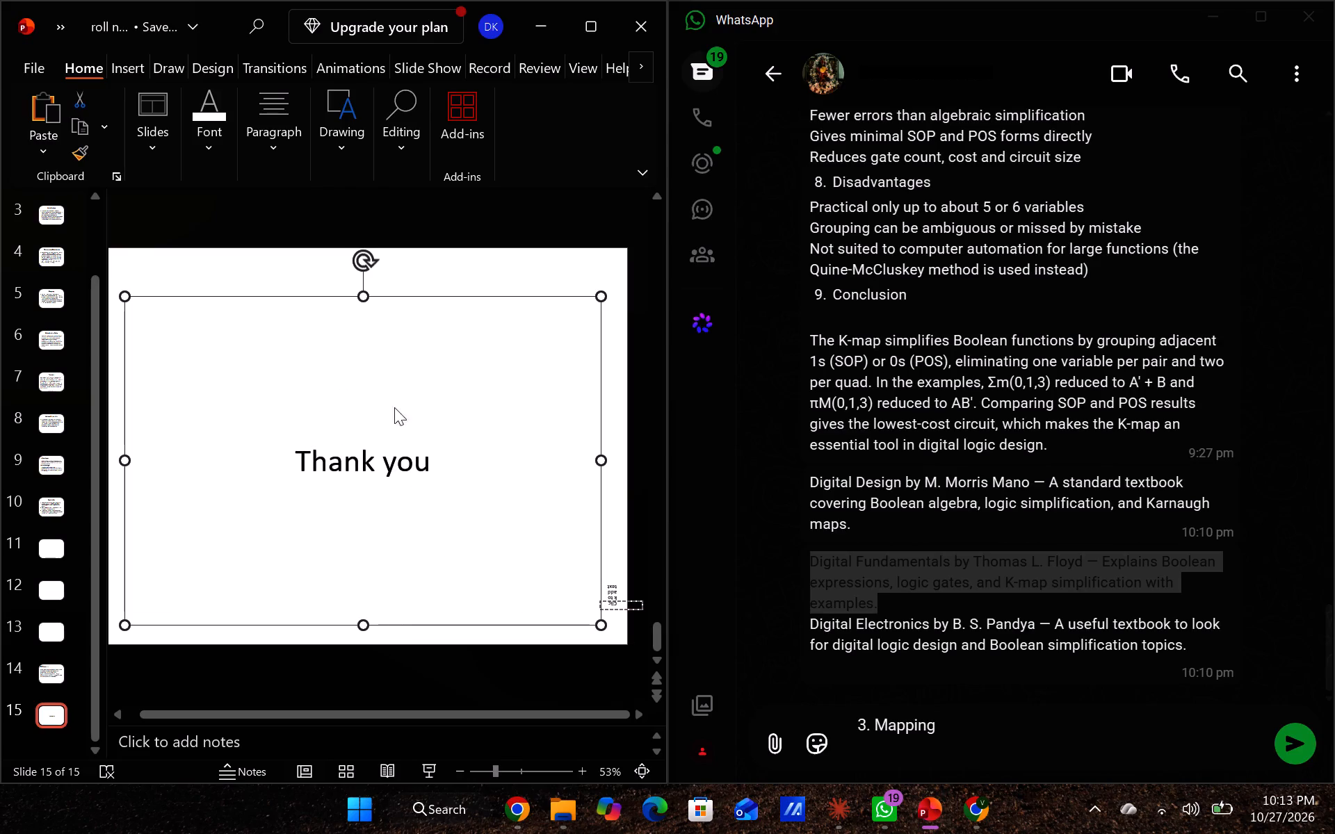
left_click_drag(360, 295, 396, 265)
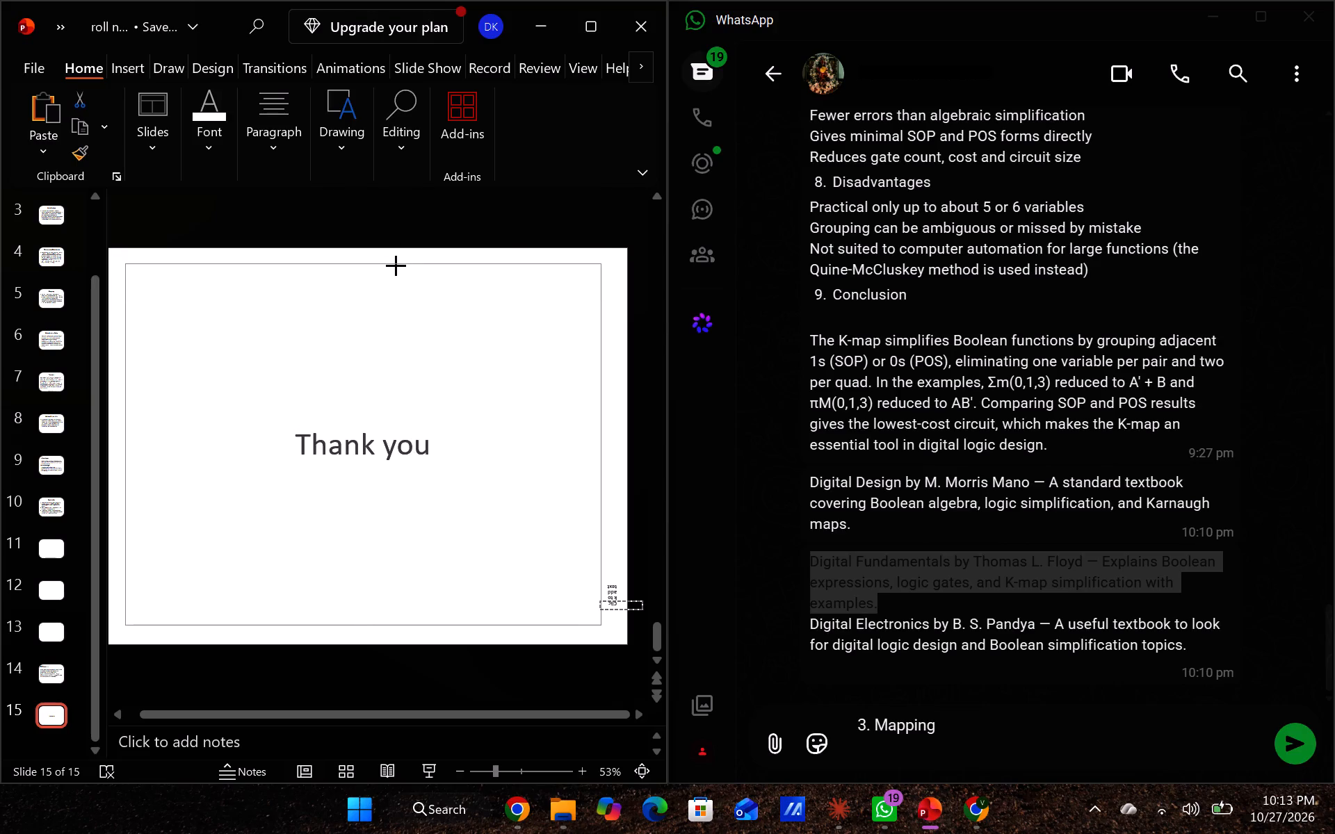
left_click_drag(396, 265, 397, 265)
left_click_drag(300, 450, 400, 449)
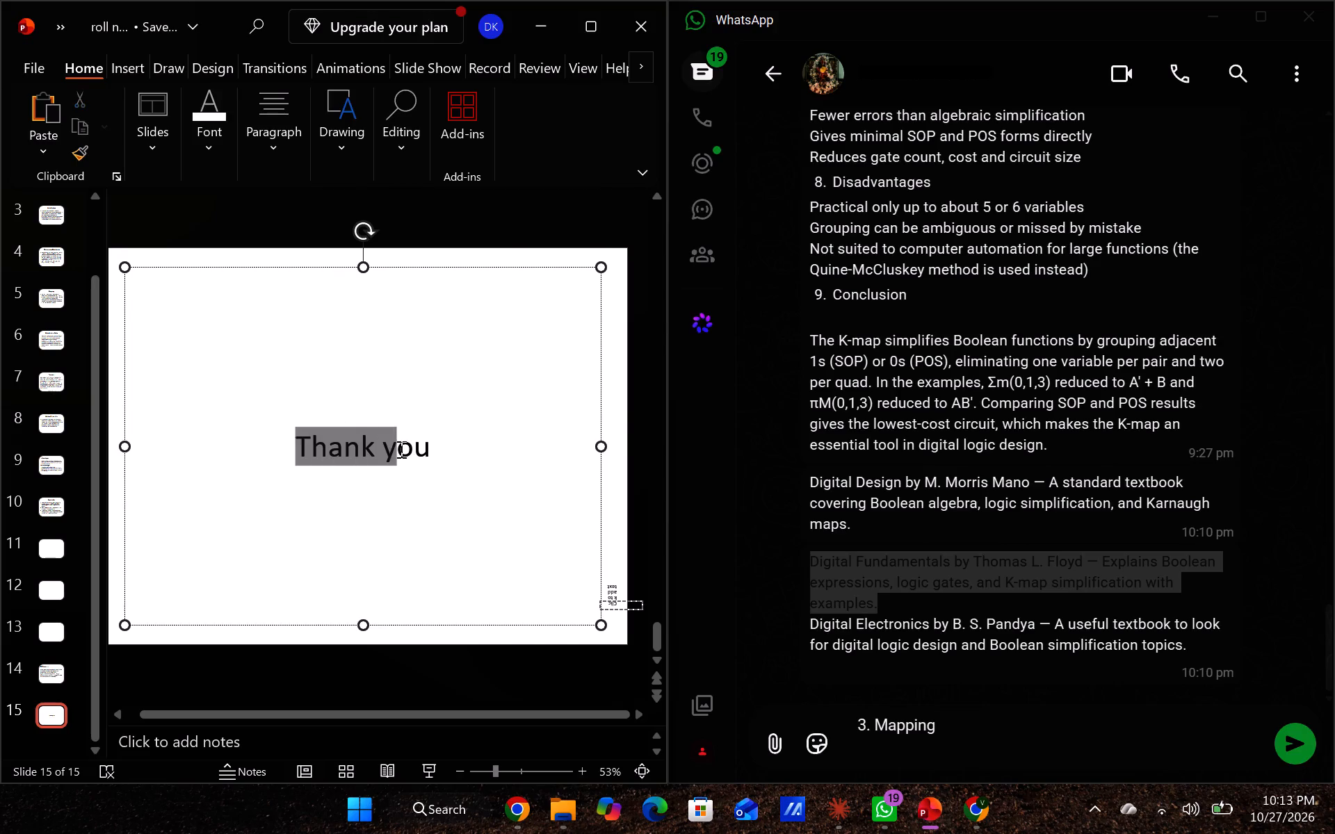
left_click_drag(400, 449, 434, 452)
left_click(451, 416)
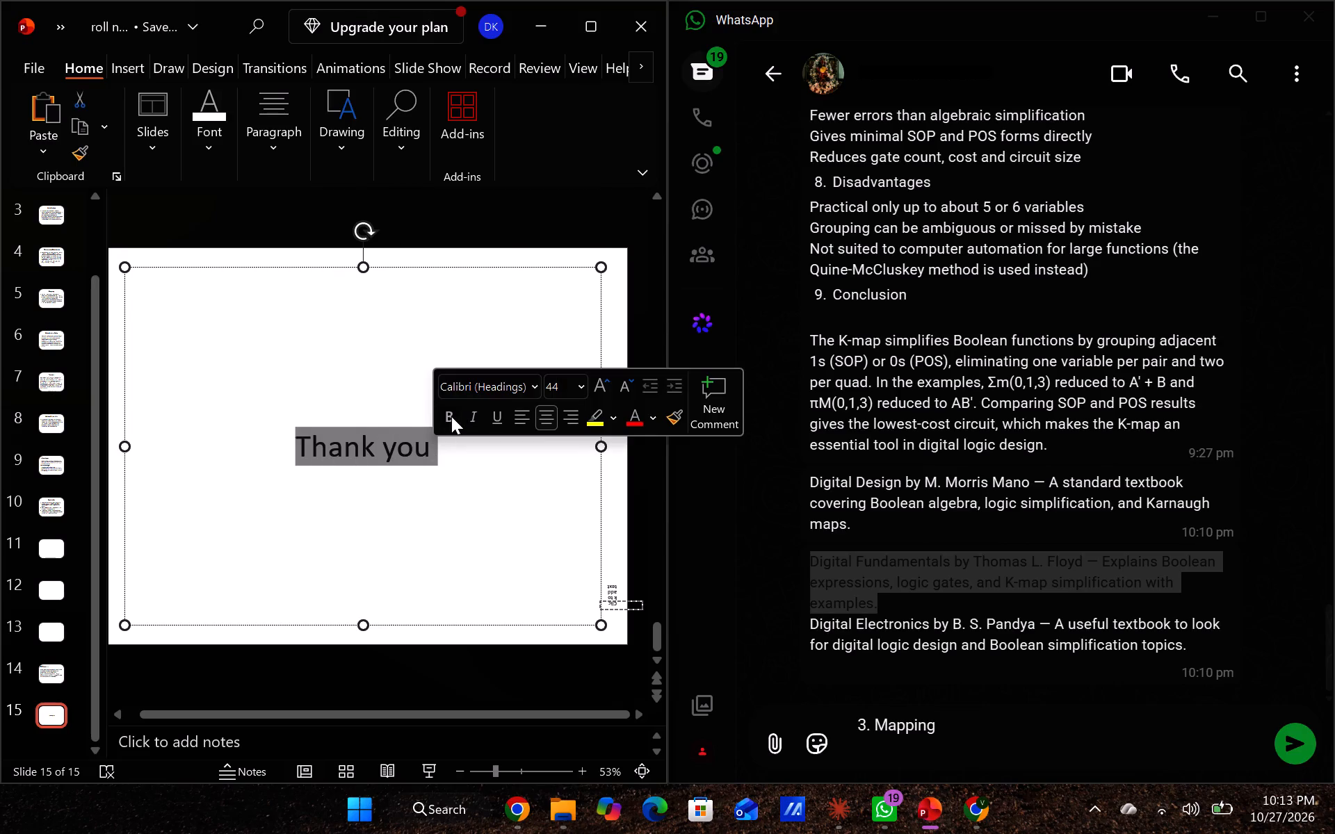
left_click(434, 543)
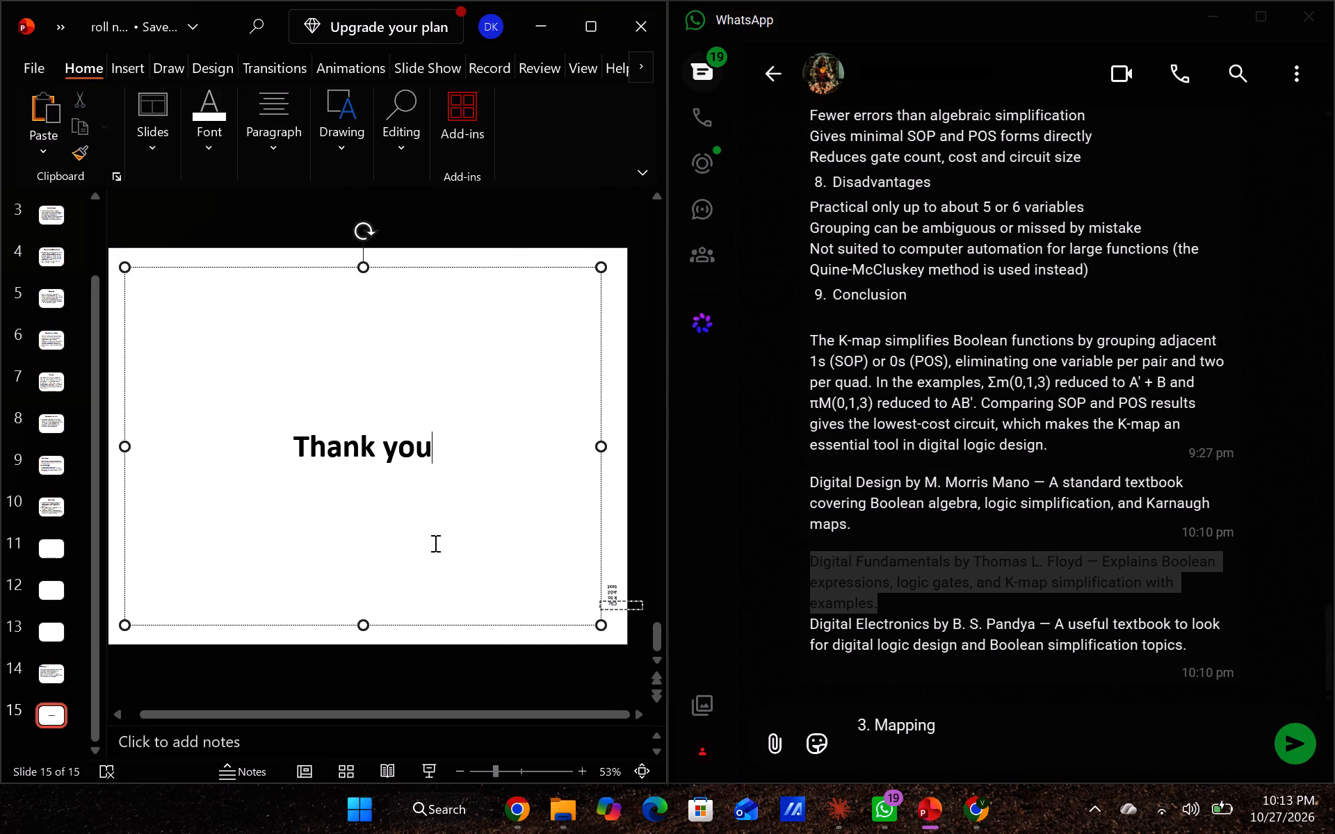
left_click(422, 495)
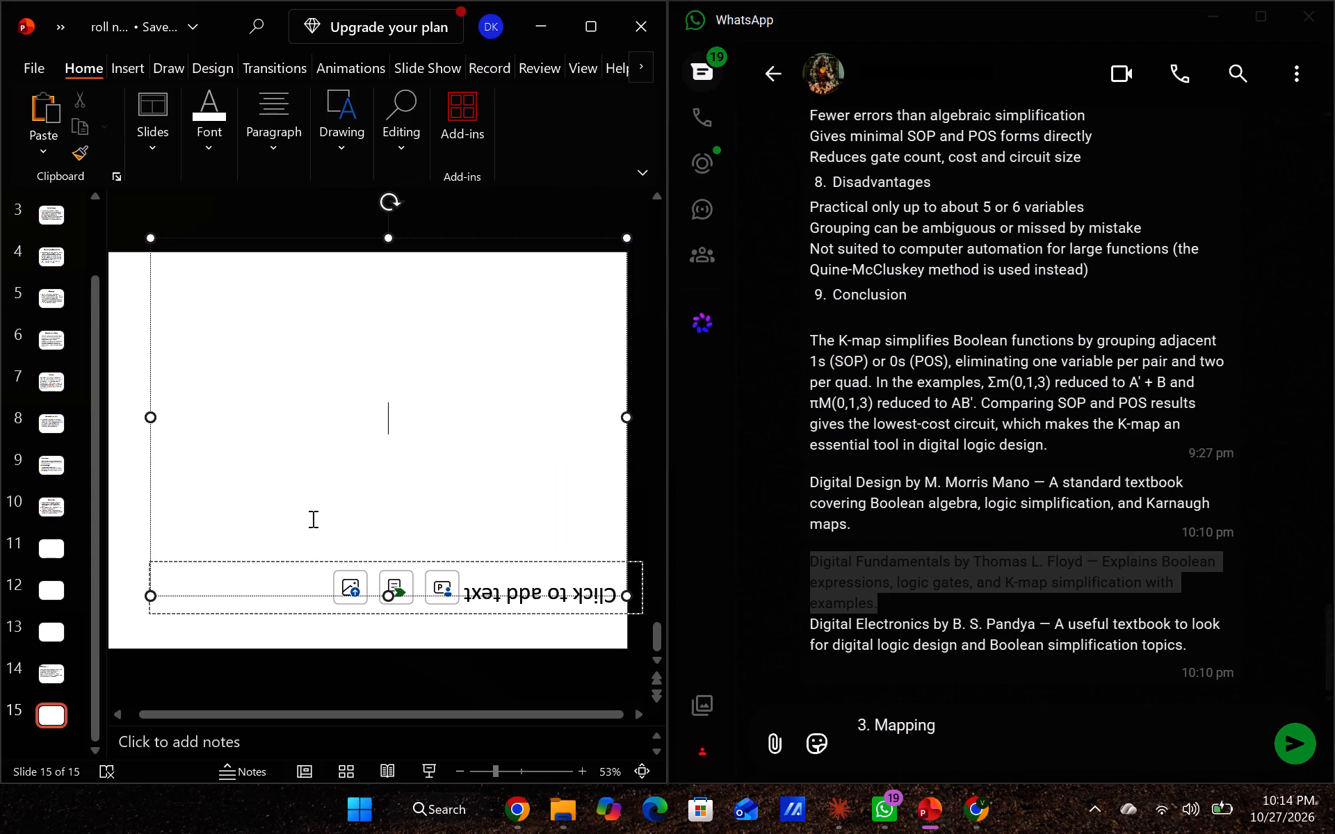
Delete slide 15, the empty slide with the upside-down text placeholder.
right_click(311, 518)
left_click(209, 628)
right_click(209, 628)
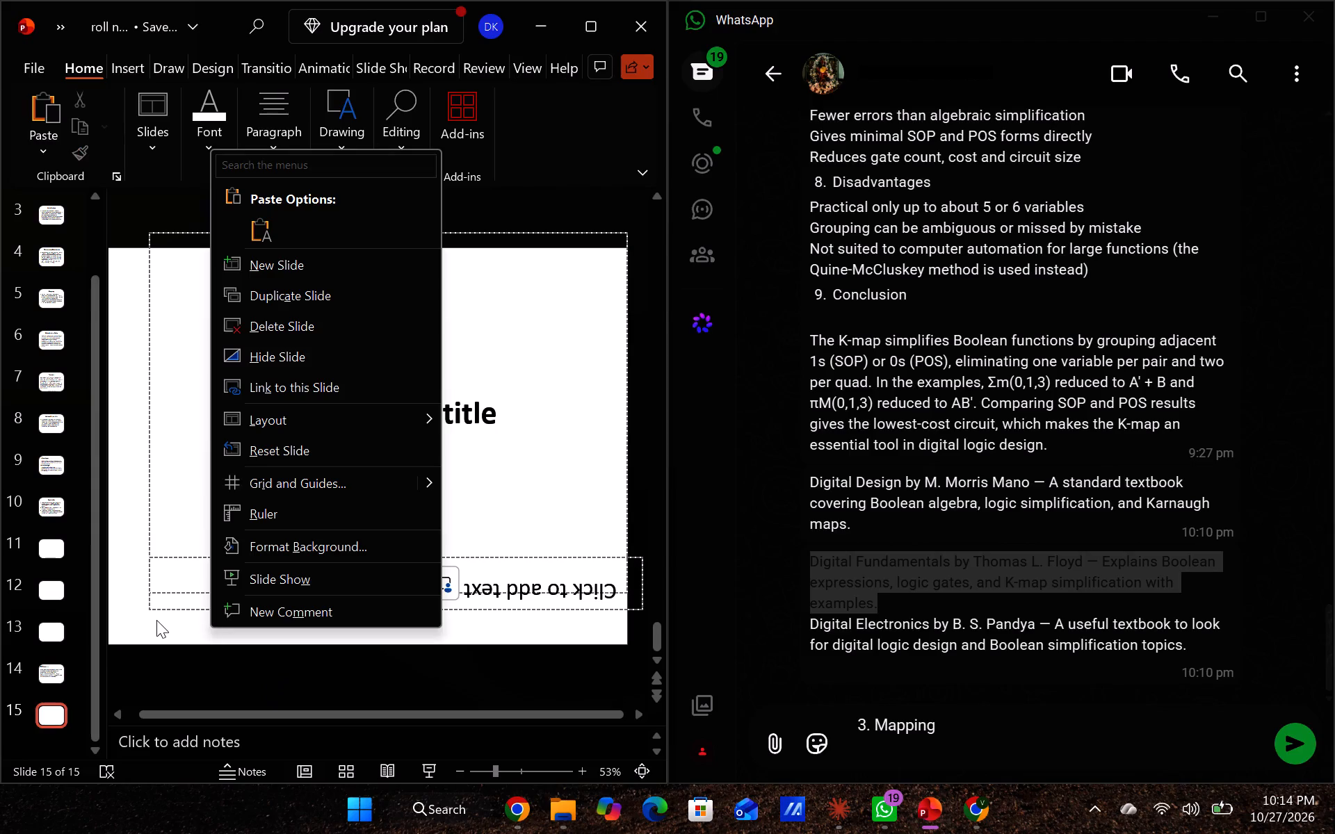
left_click(153, 620)
left_click(153, 620)
left_click(138, 623)
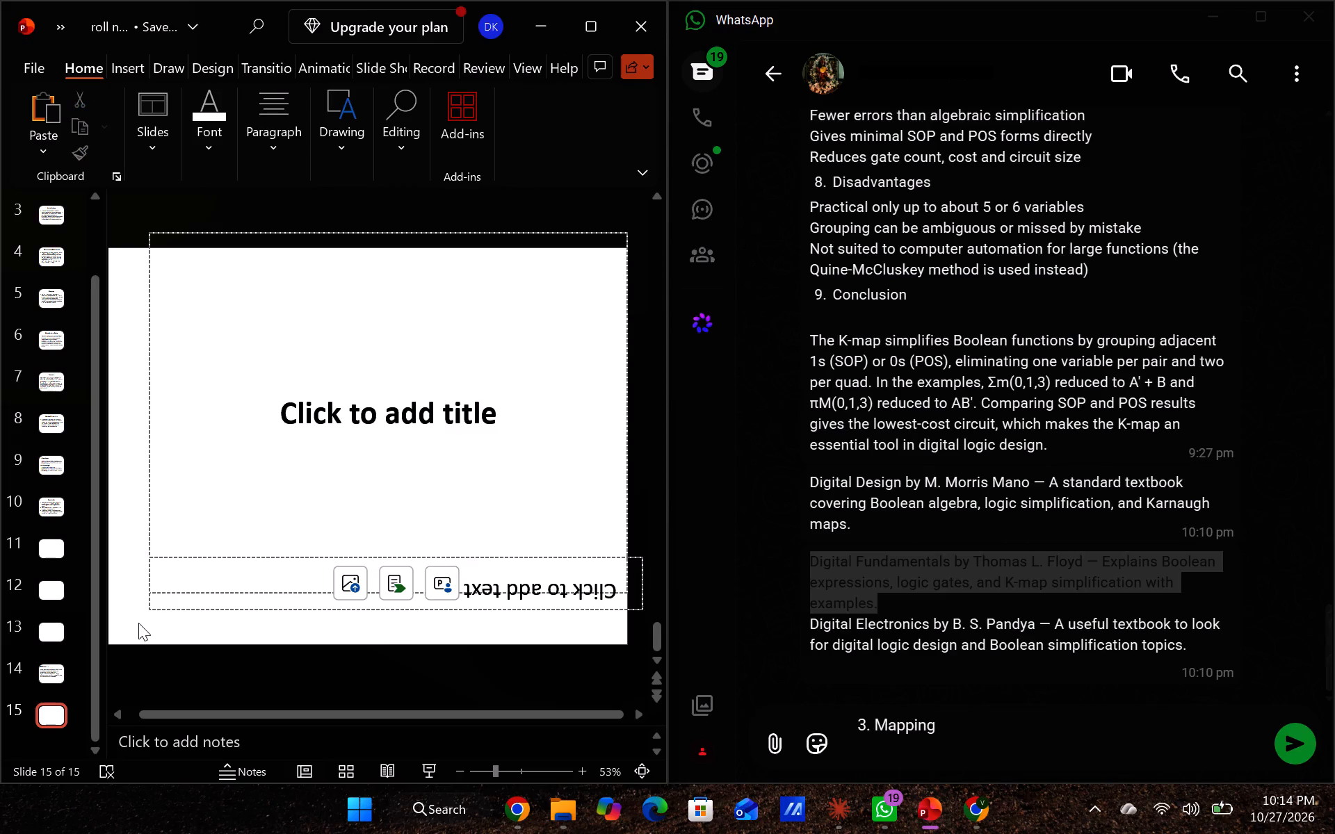
left_click(138, 623)
right_click(138, 623)
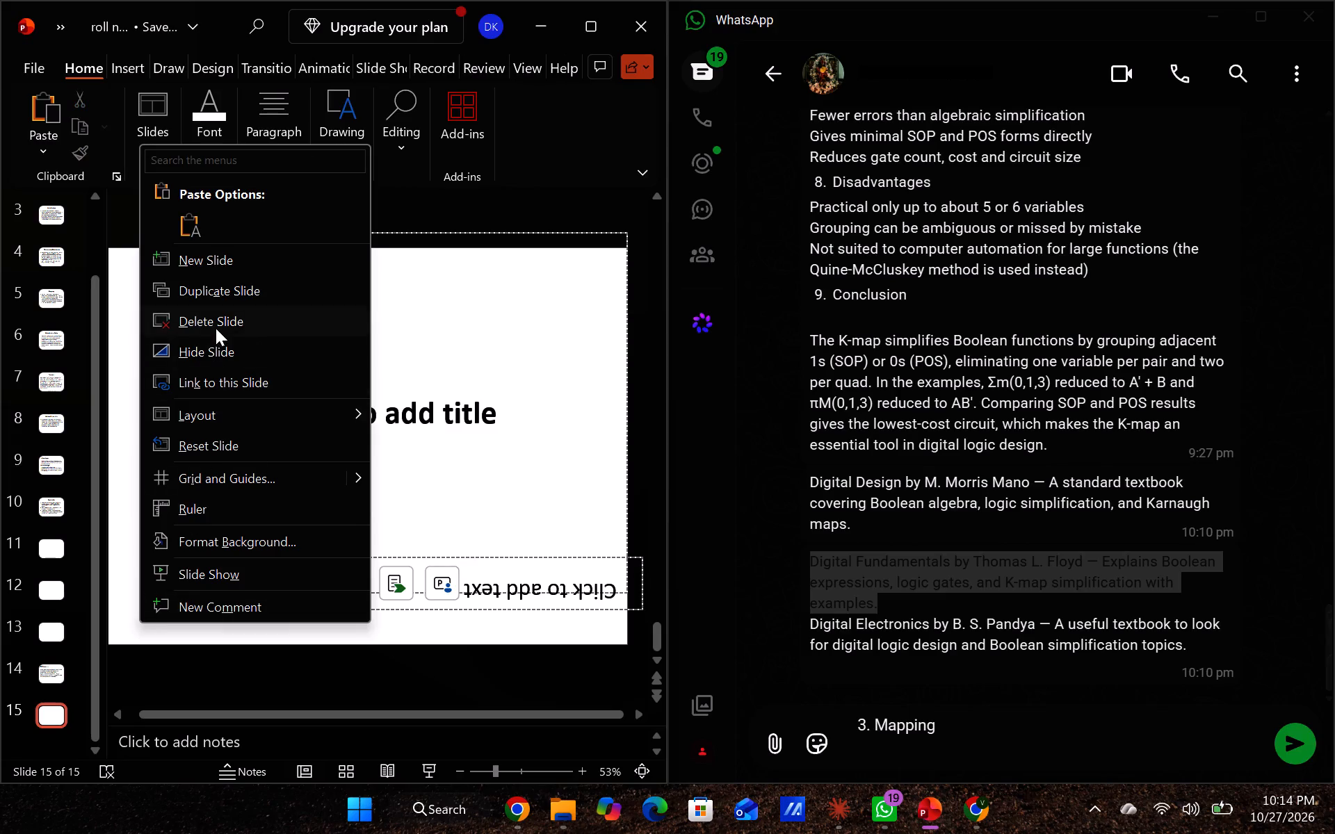
left_click(216, 328)
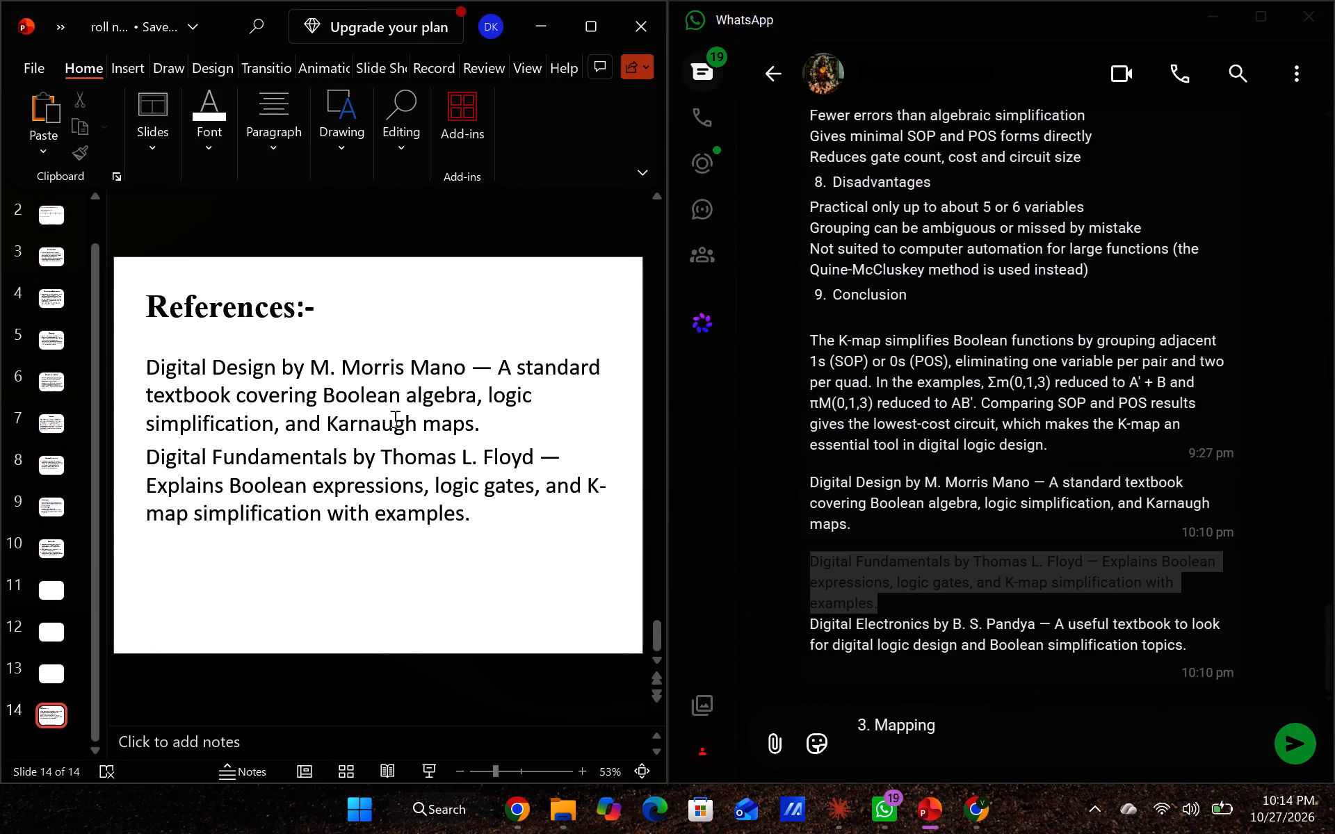
Add a Title Only slide after the References slide and enter "THANK YOU" as its title.
scroll(42, 677, "down", 1)
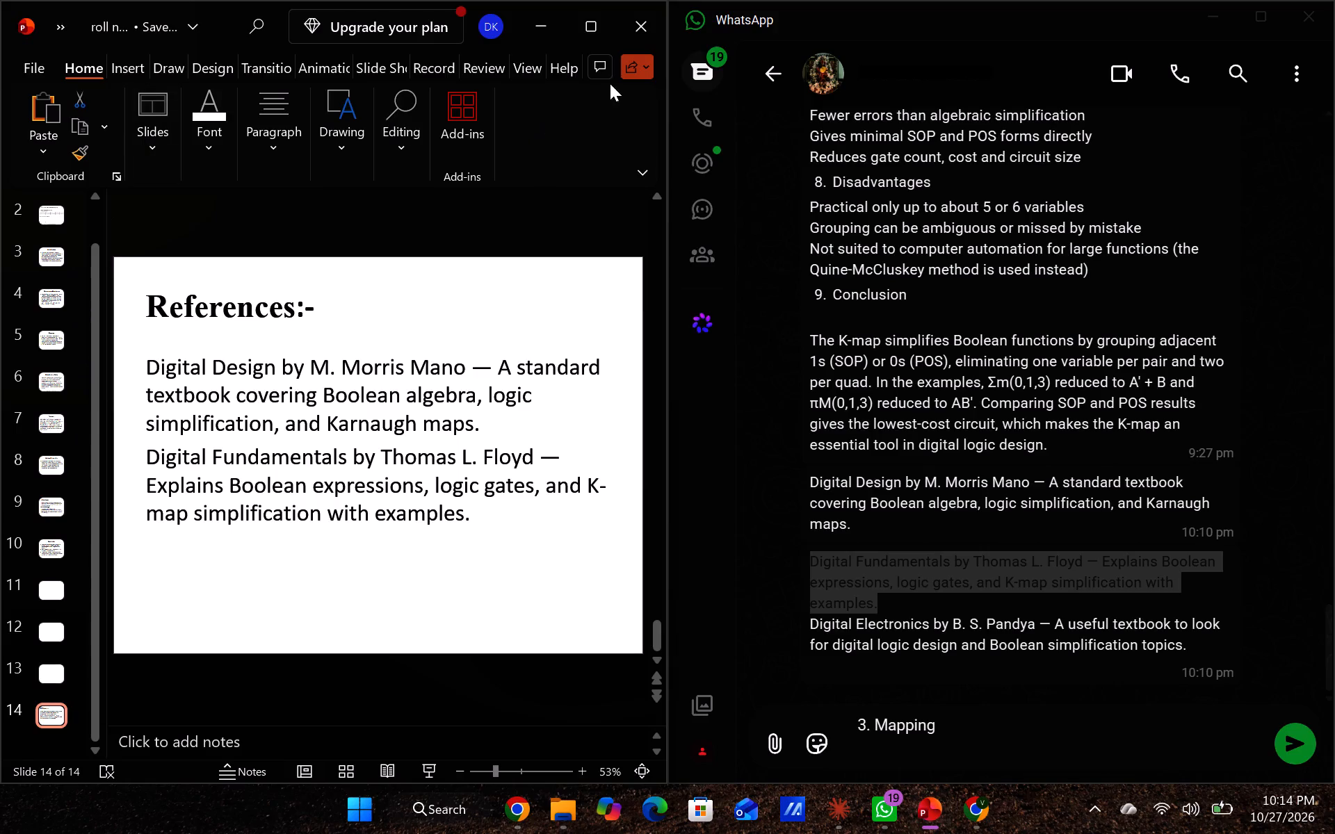
left_click(150, 102)
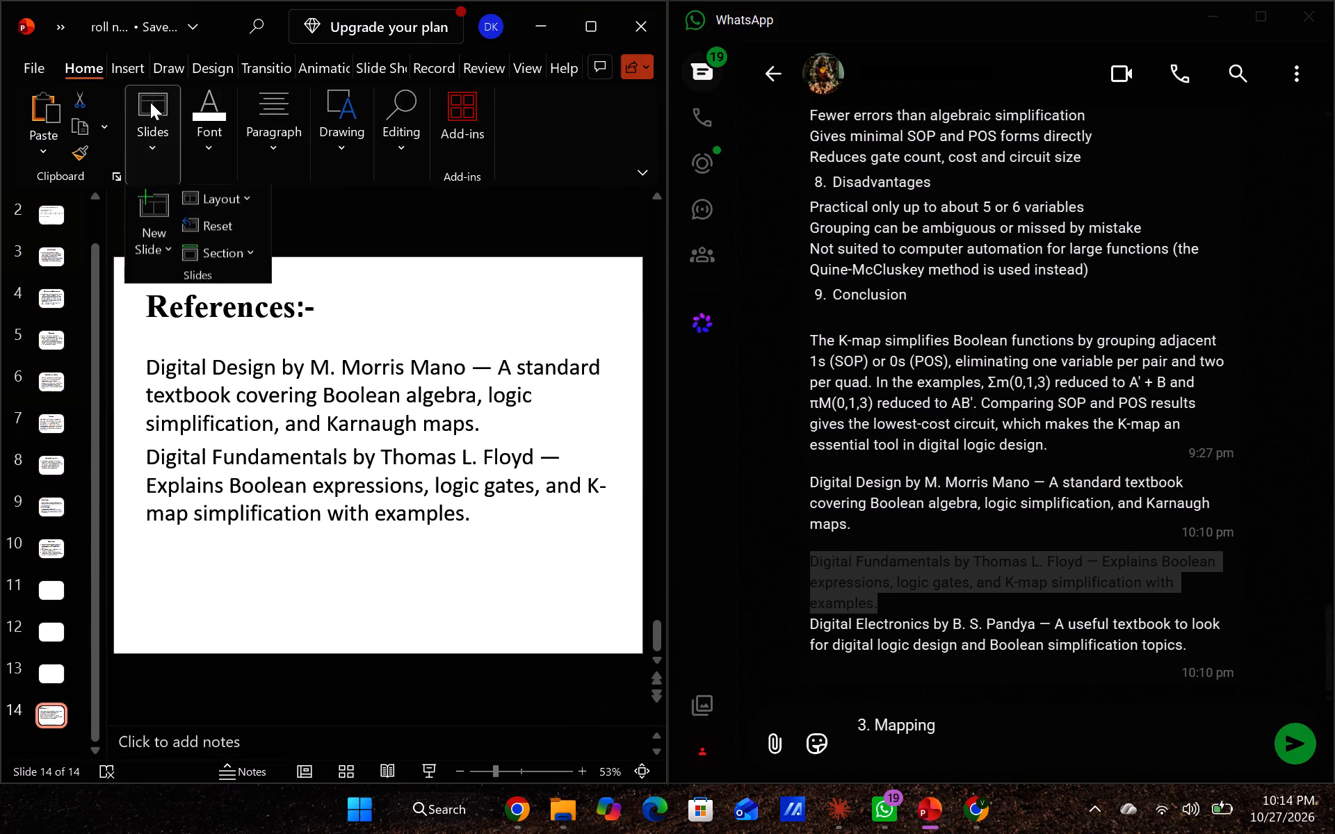
left_click(163, 229)
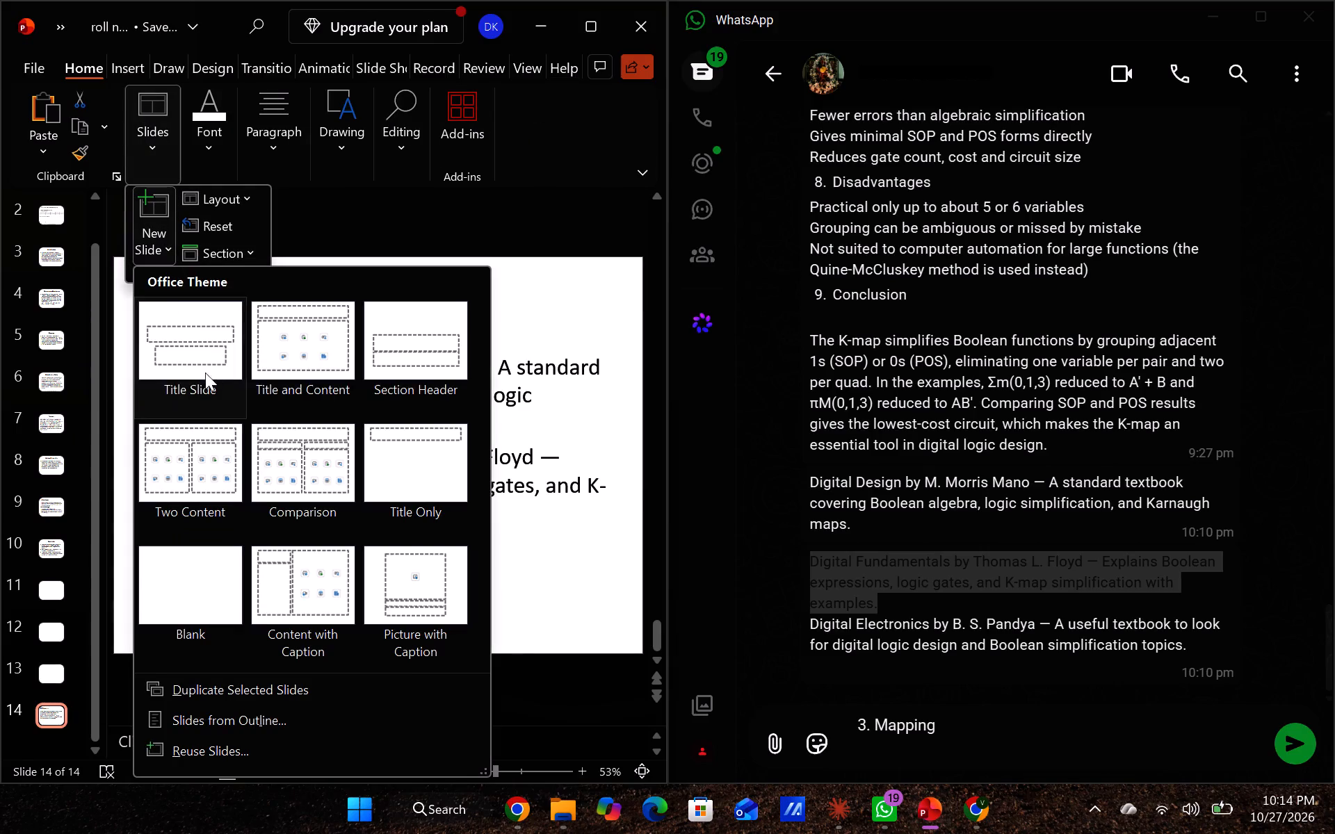
left_click(422, 462)
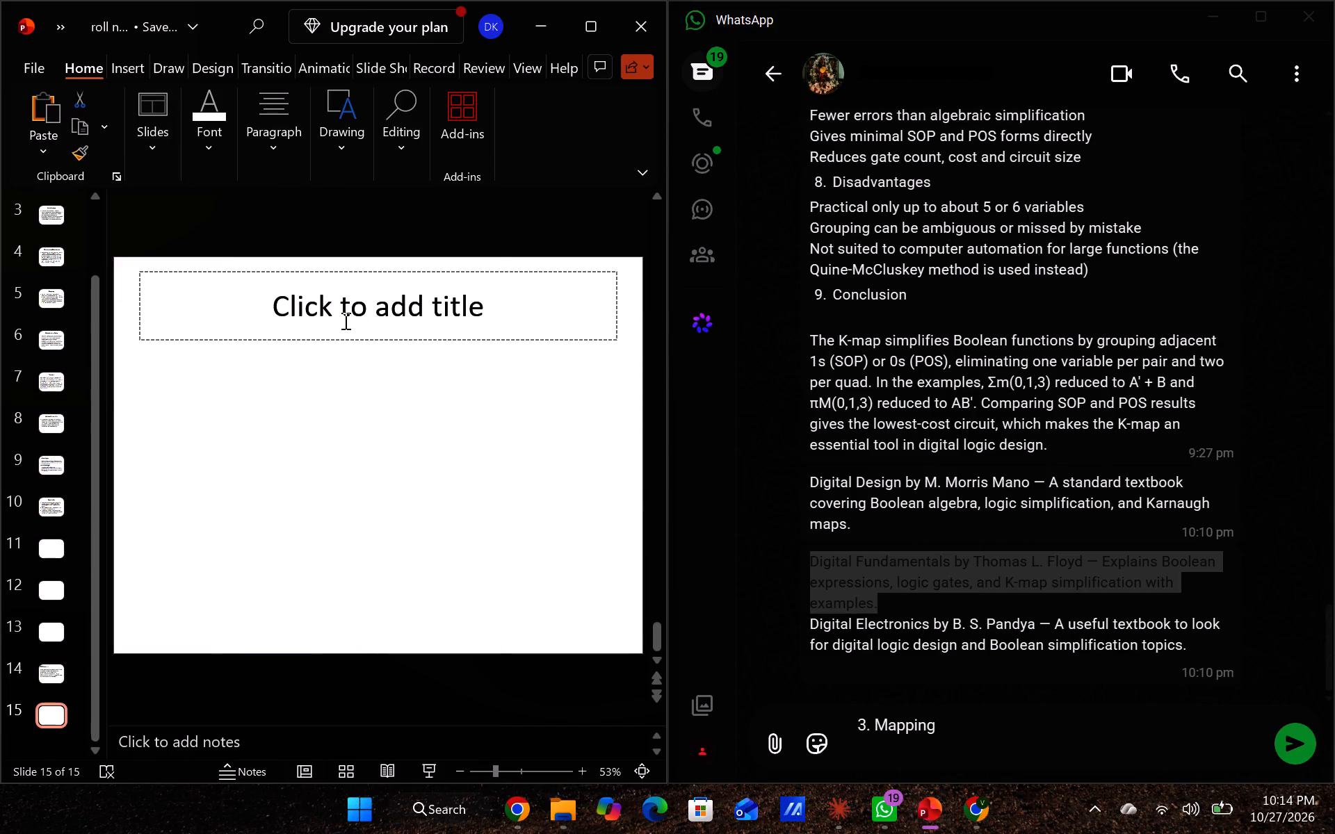
left_click(344, 320)
type("THANK YOU")
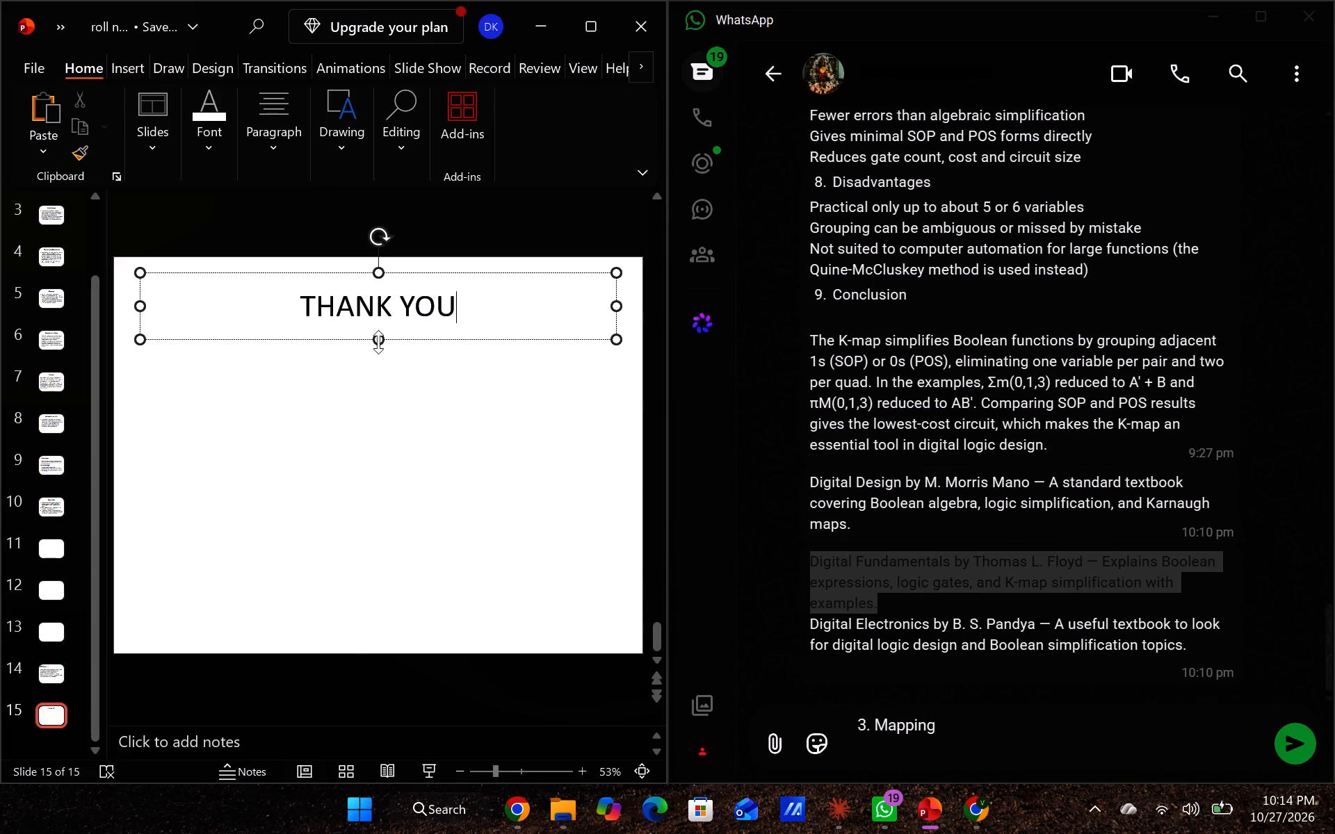
Stretch the "THANK YOU" title box down to near the slide's lower edge so the text sits mid-slide.
left_click_drag(377, 339, 387, 652)
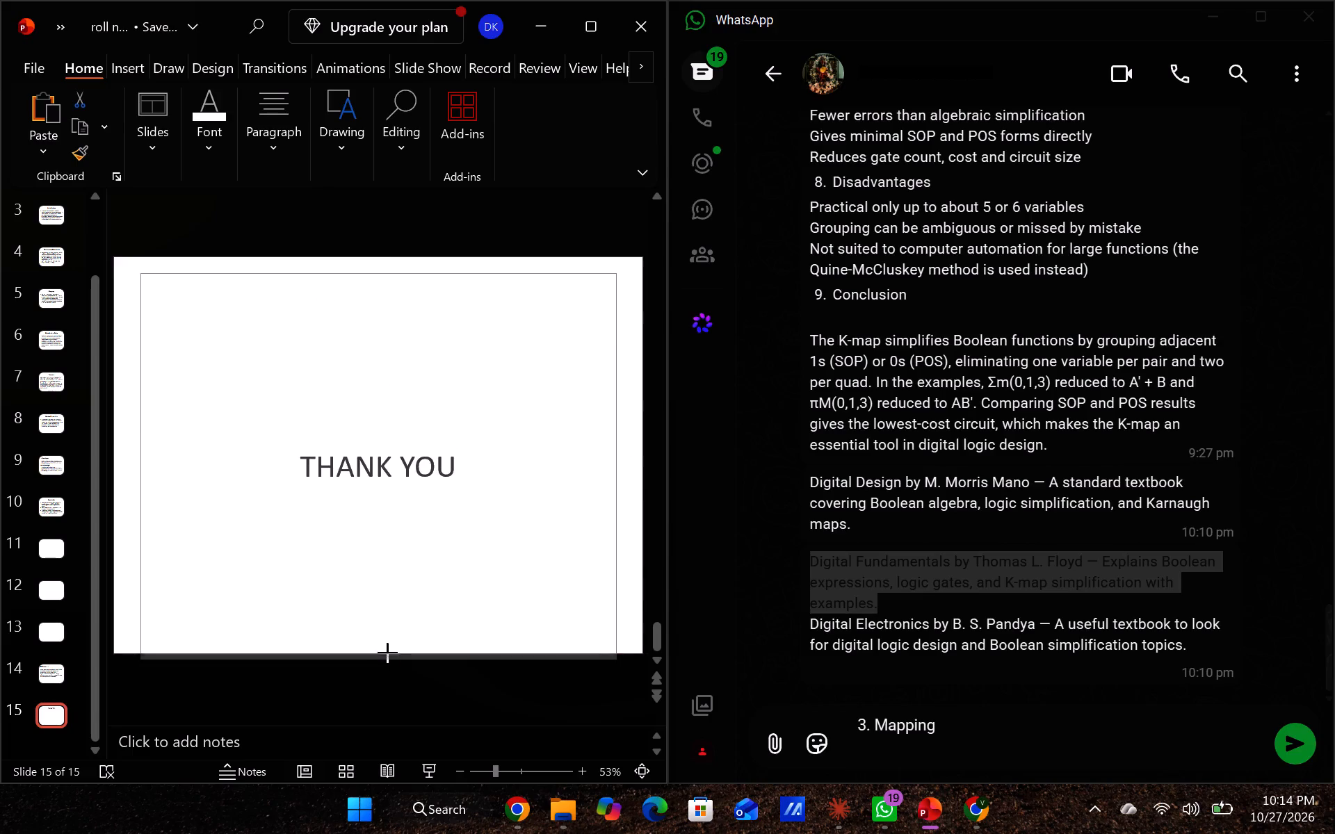
left_click_drag(387, 652, 390, 639)
left_click(470, 552)
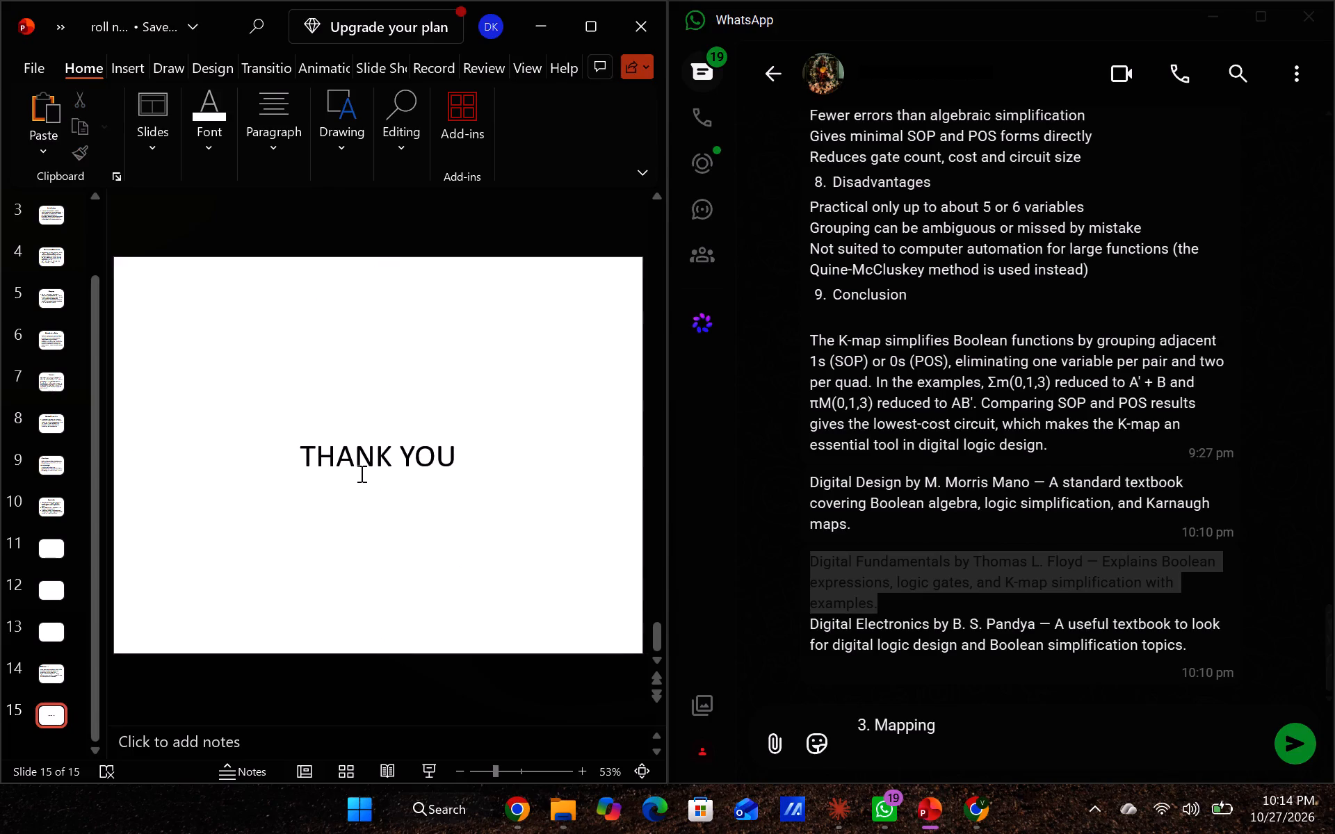
Make the "THANK YOU" text on slide 15 bold and set its font size to 88.
left_click_drag(308, 455, 421, 462)
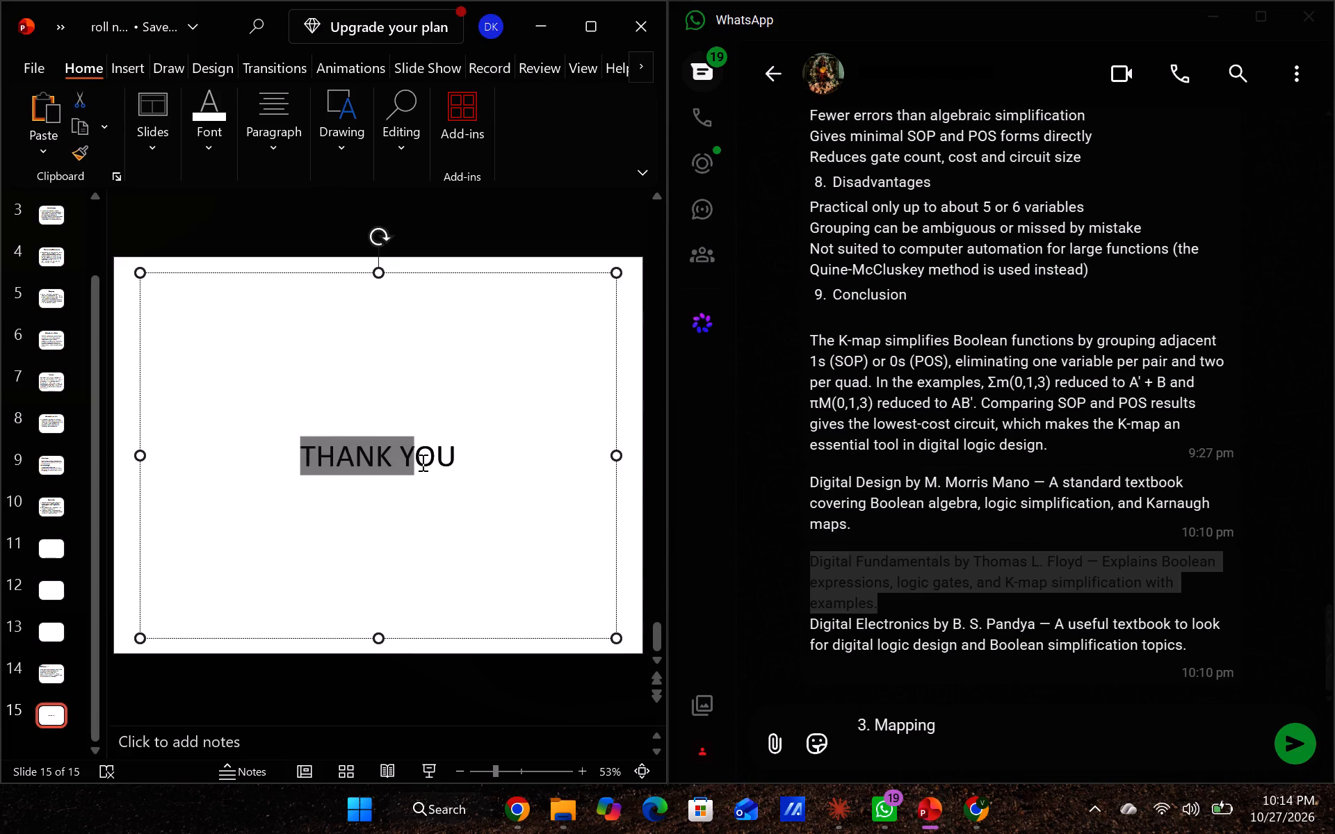
left_click_drag(421, 462, 475, 459)
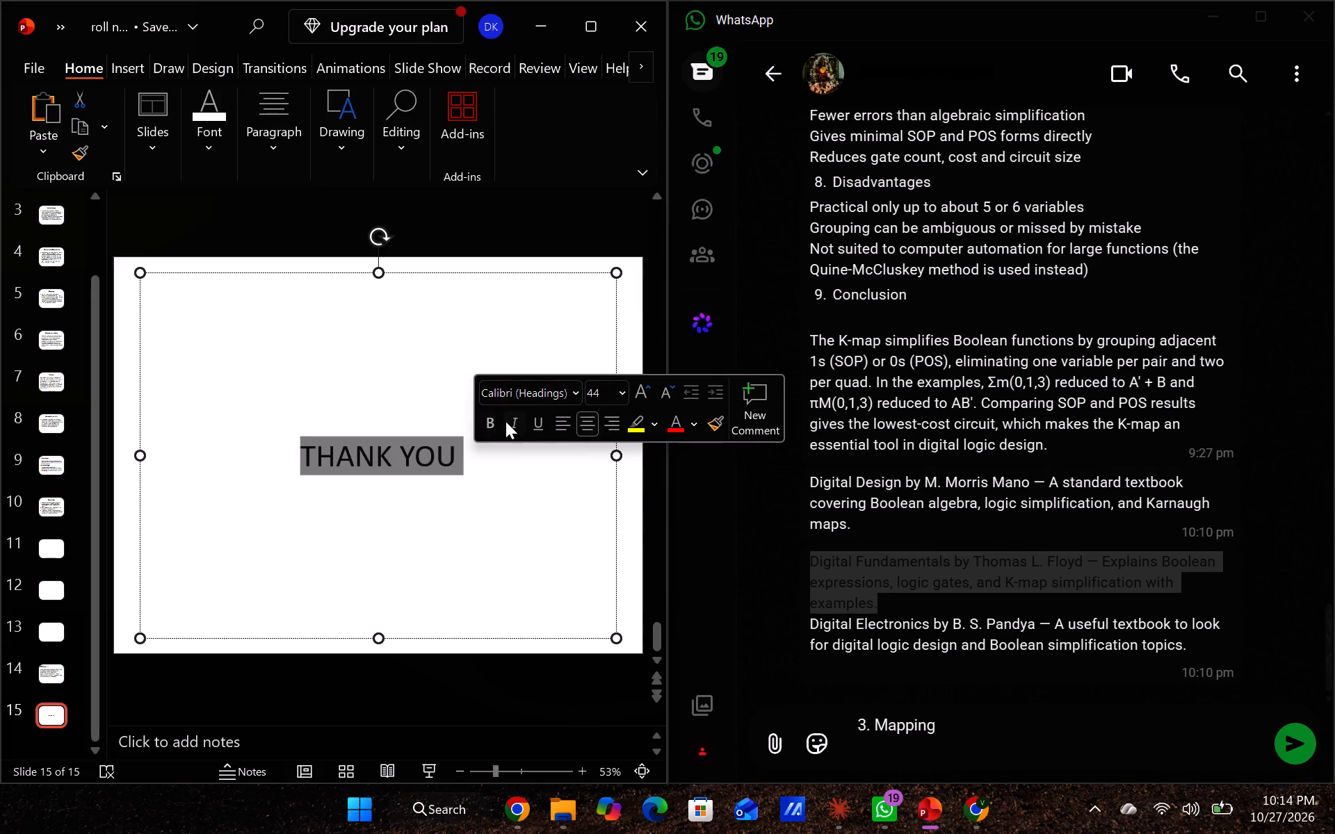
left_click(492, 421)
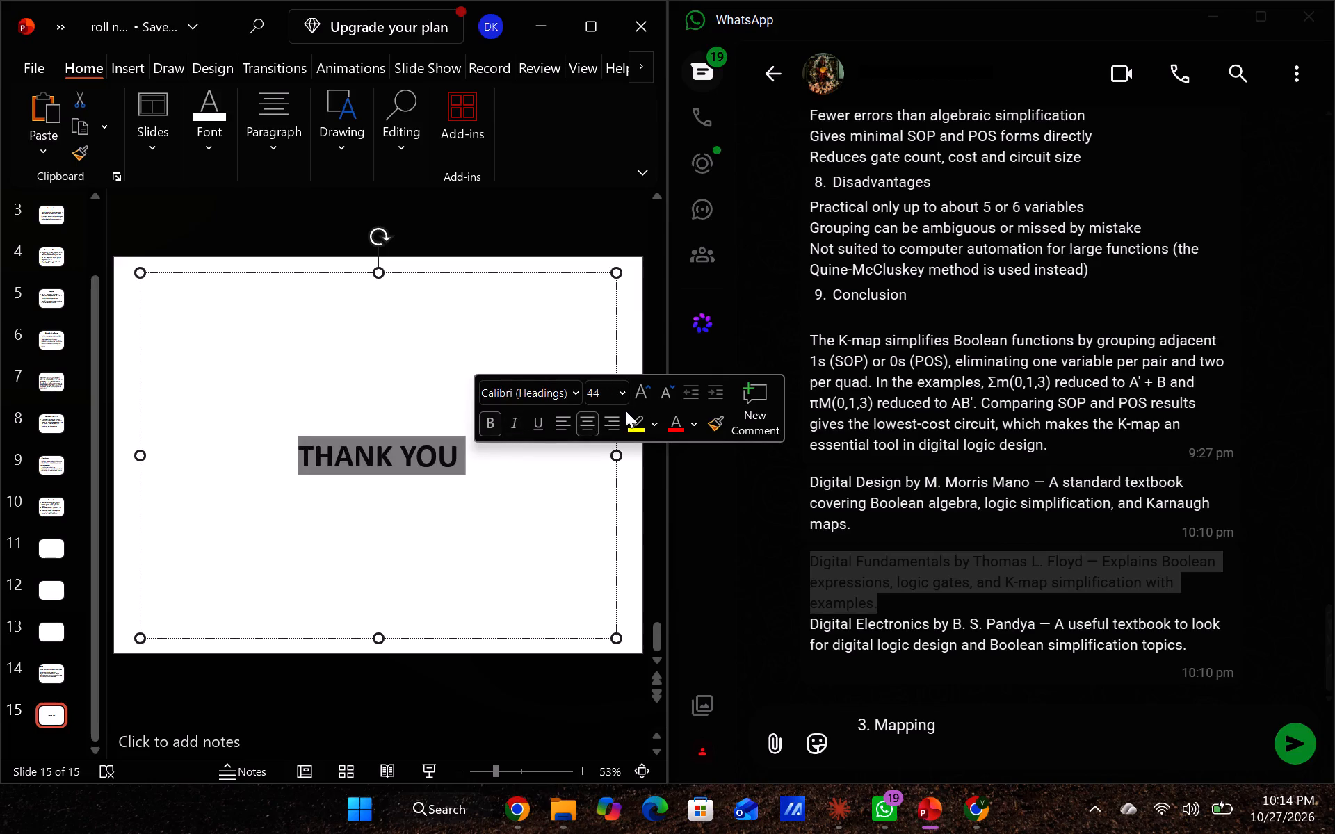
left_click(623, 394)
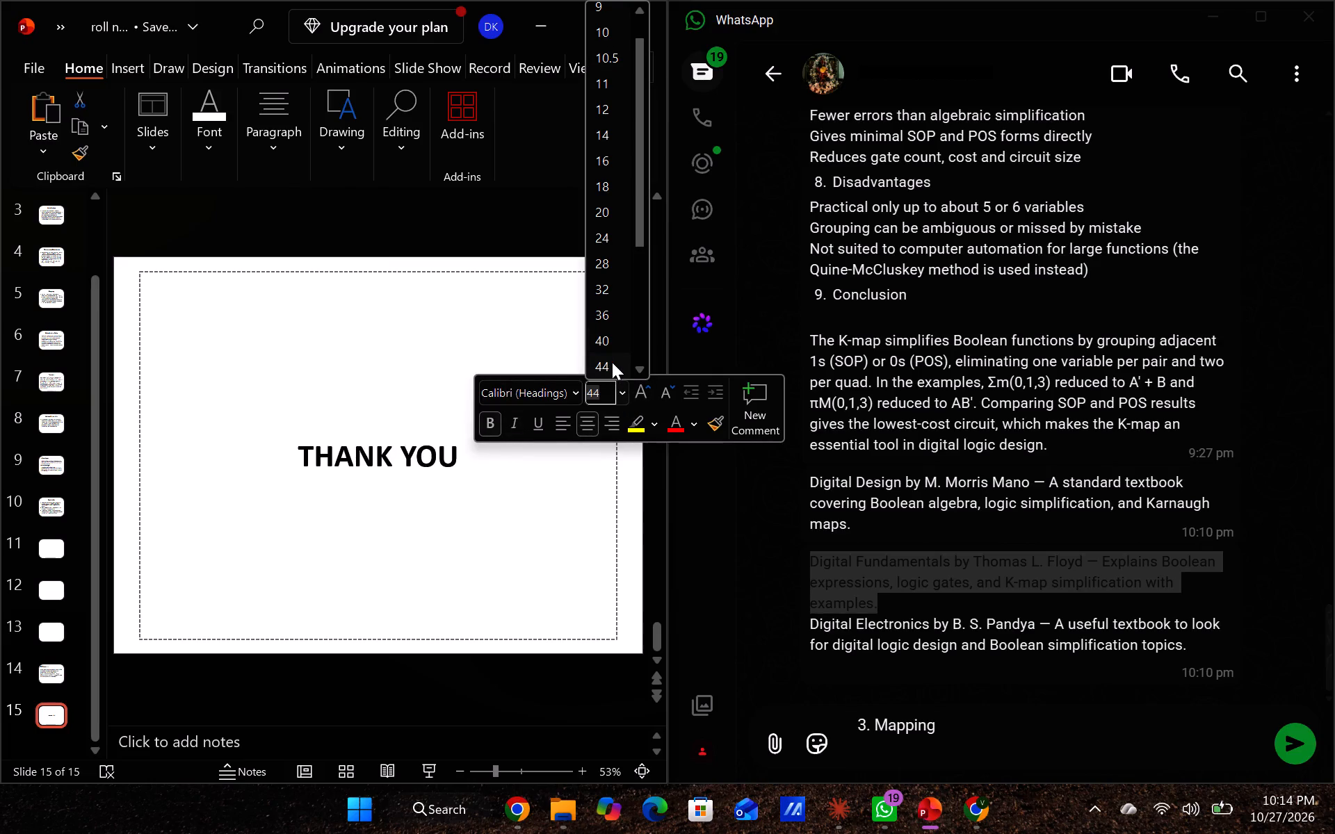
scroll(612, 362, "down", 1)
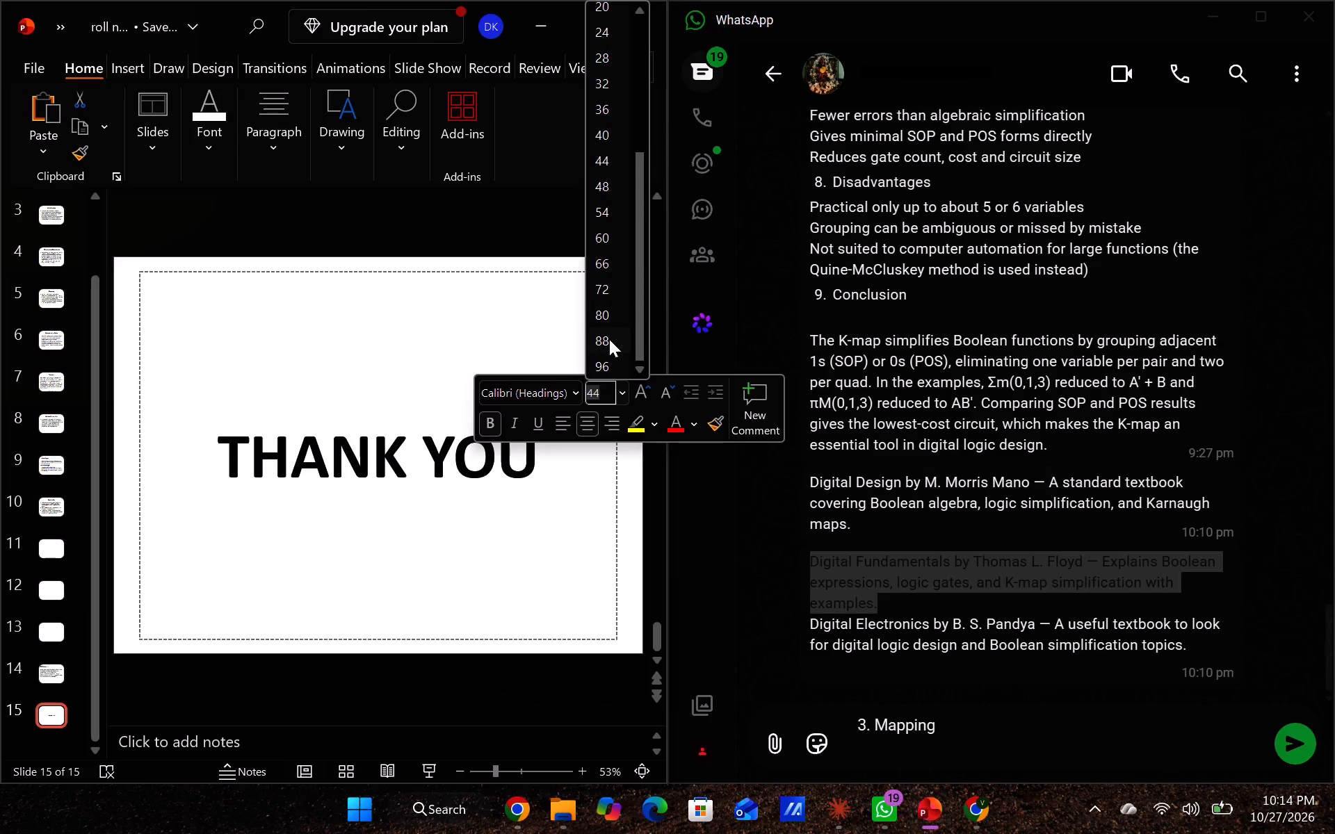
left_click(608, 340)
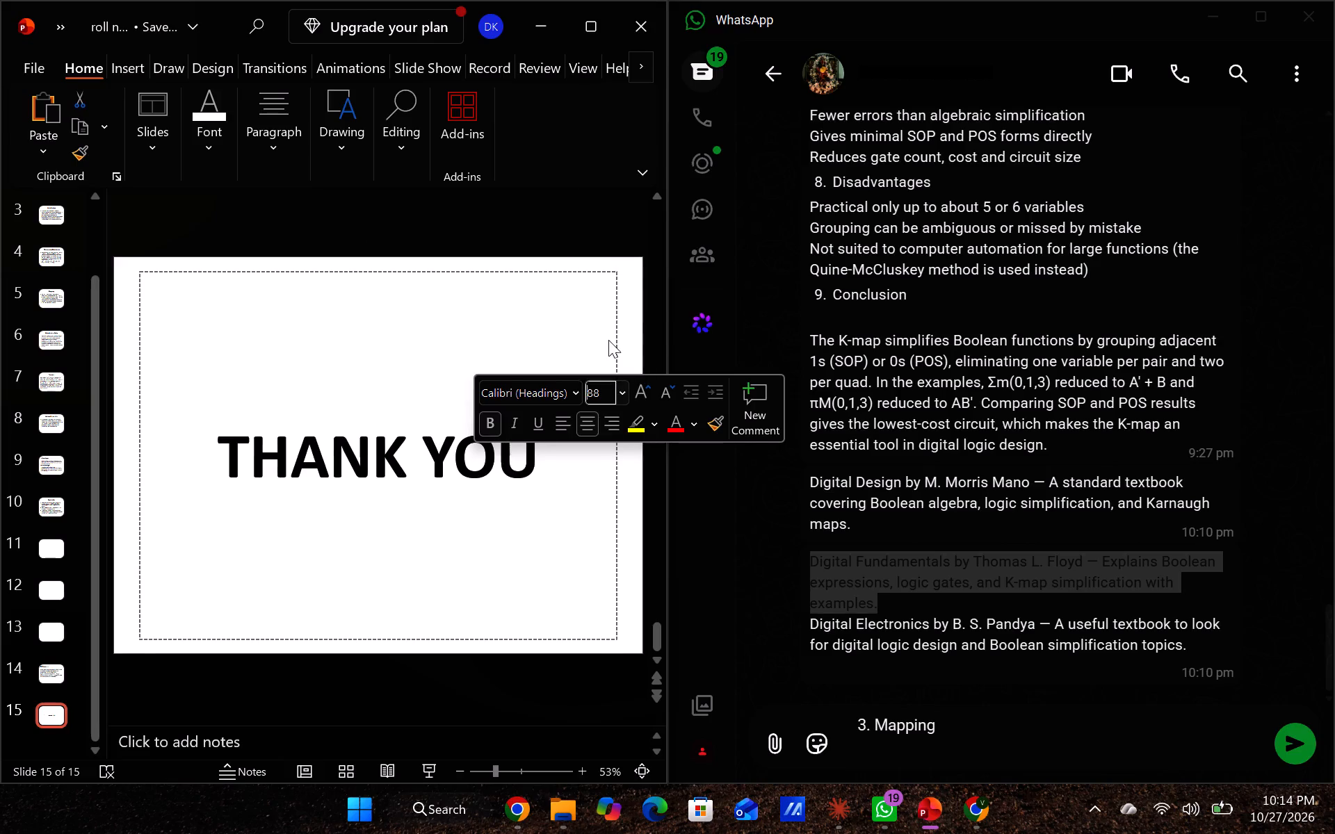
left_click(513, 554)
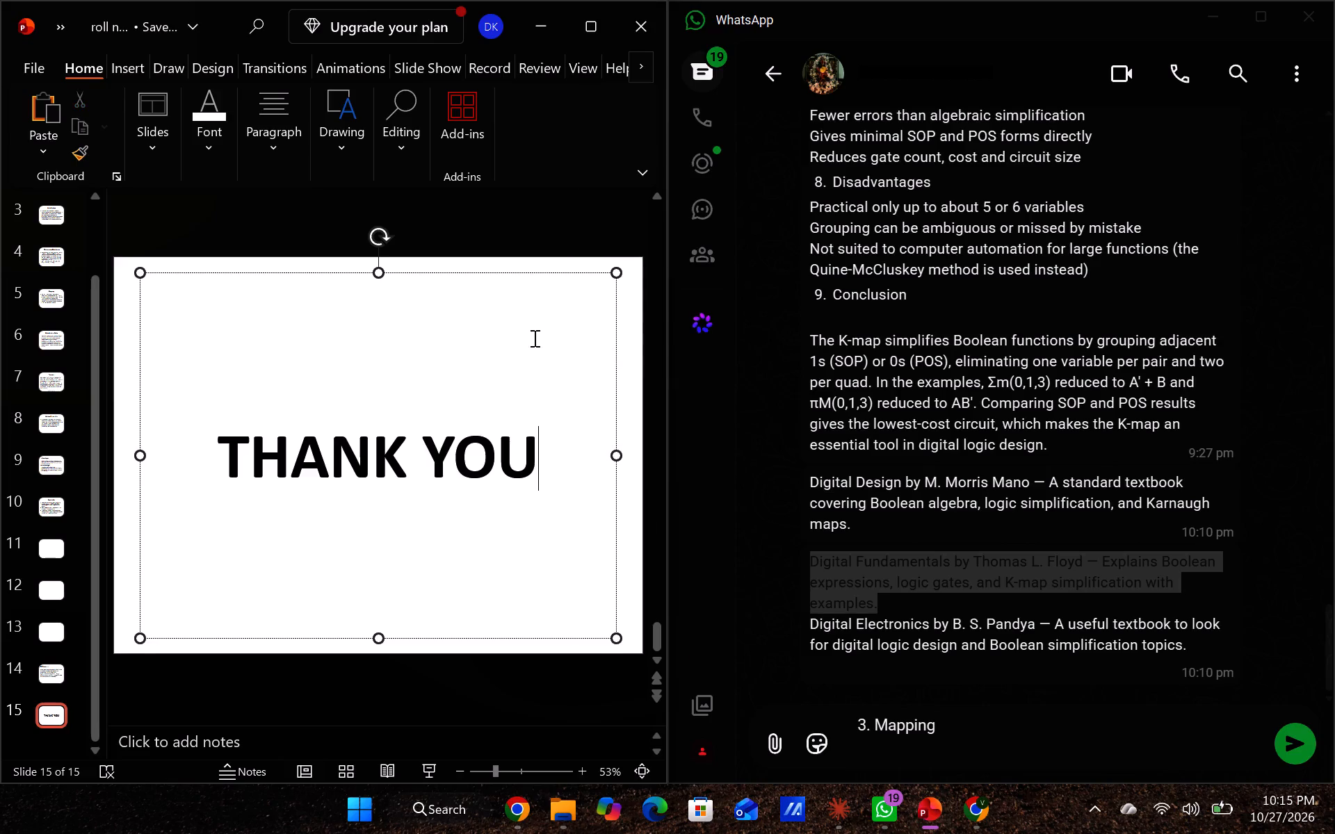
left_click(533, 338)
left_click(636, 345)
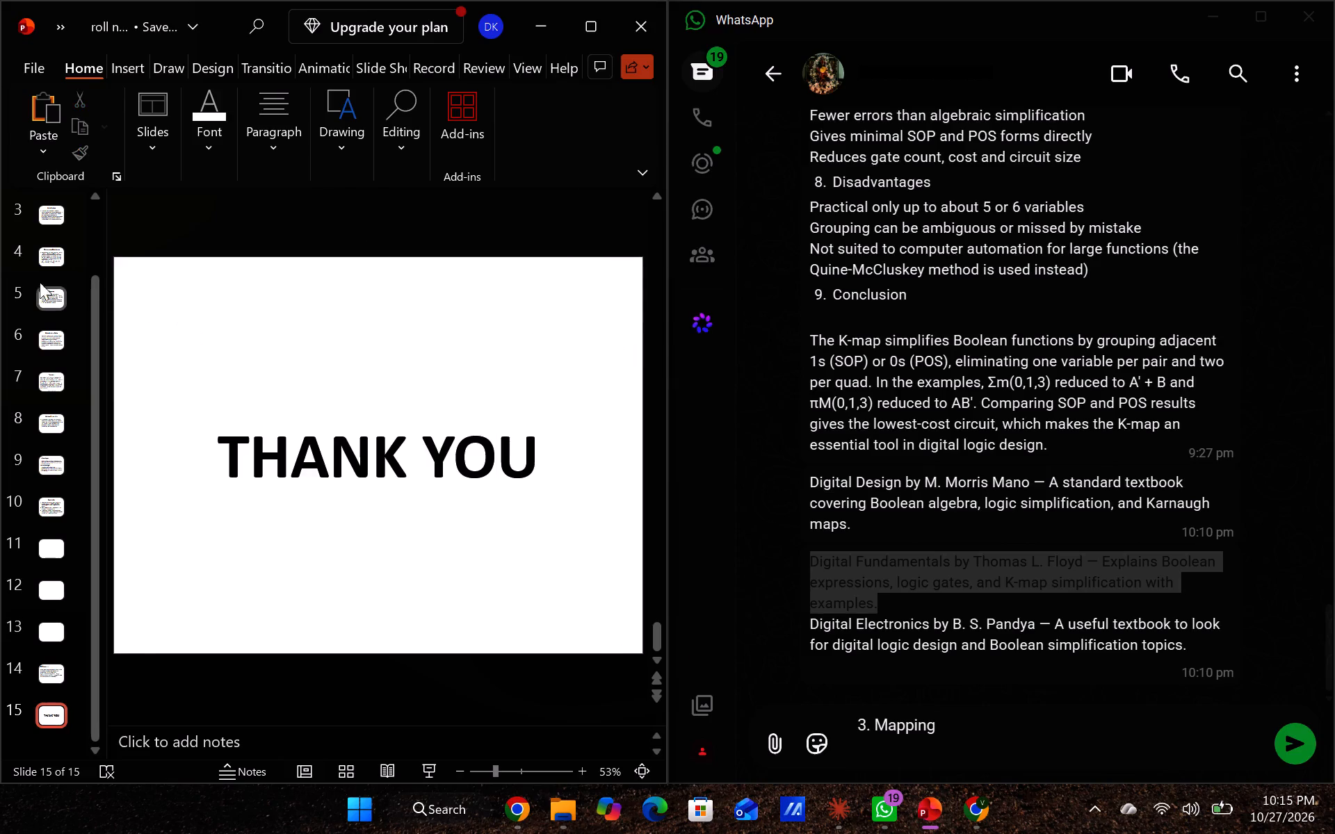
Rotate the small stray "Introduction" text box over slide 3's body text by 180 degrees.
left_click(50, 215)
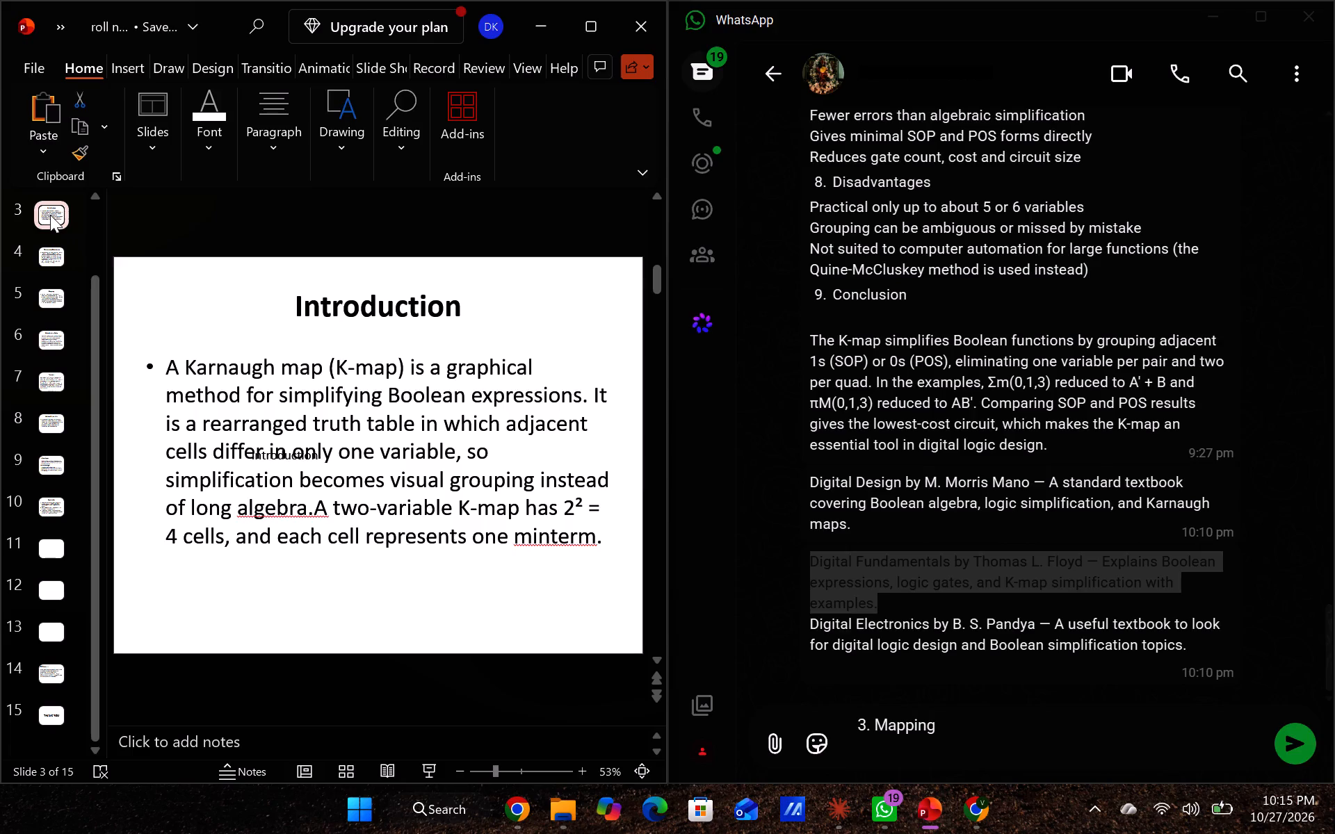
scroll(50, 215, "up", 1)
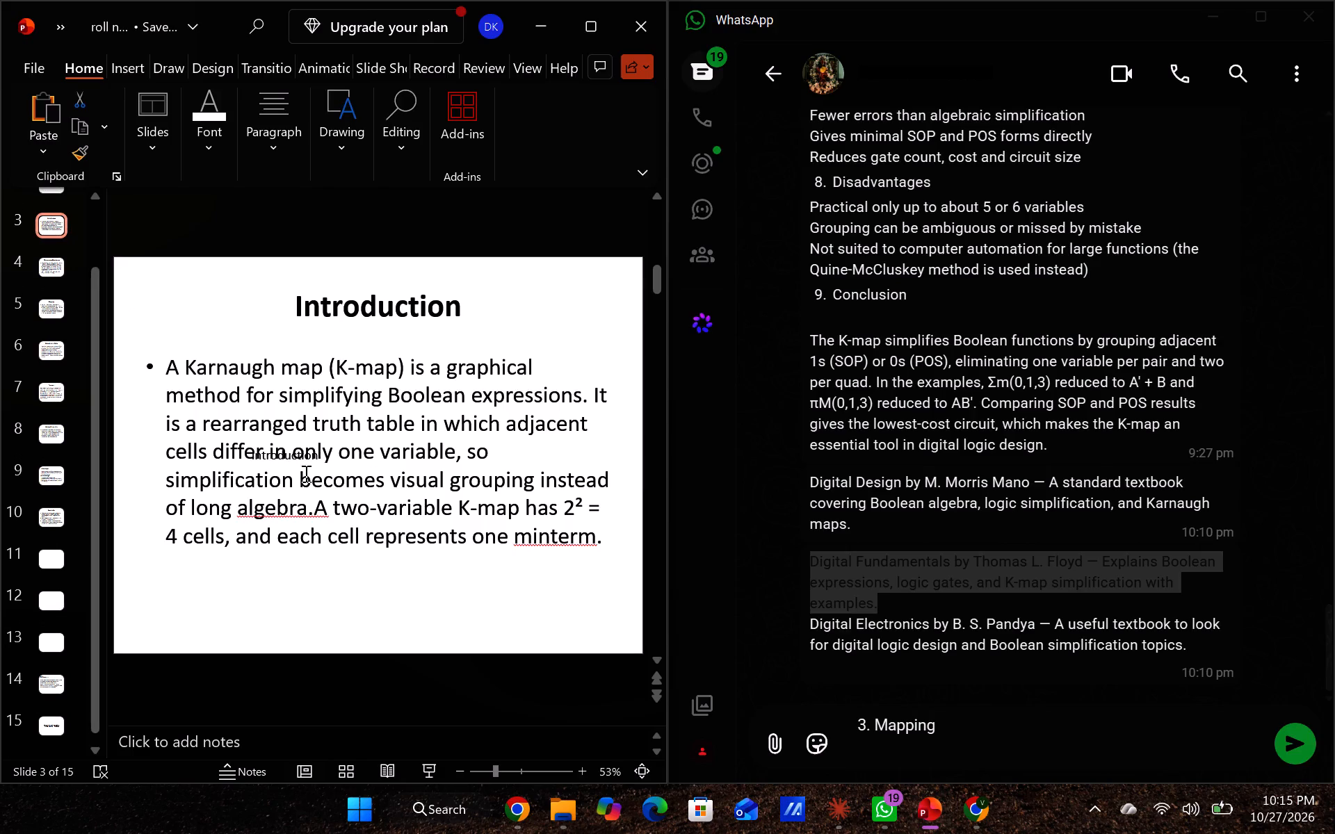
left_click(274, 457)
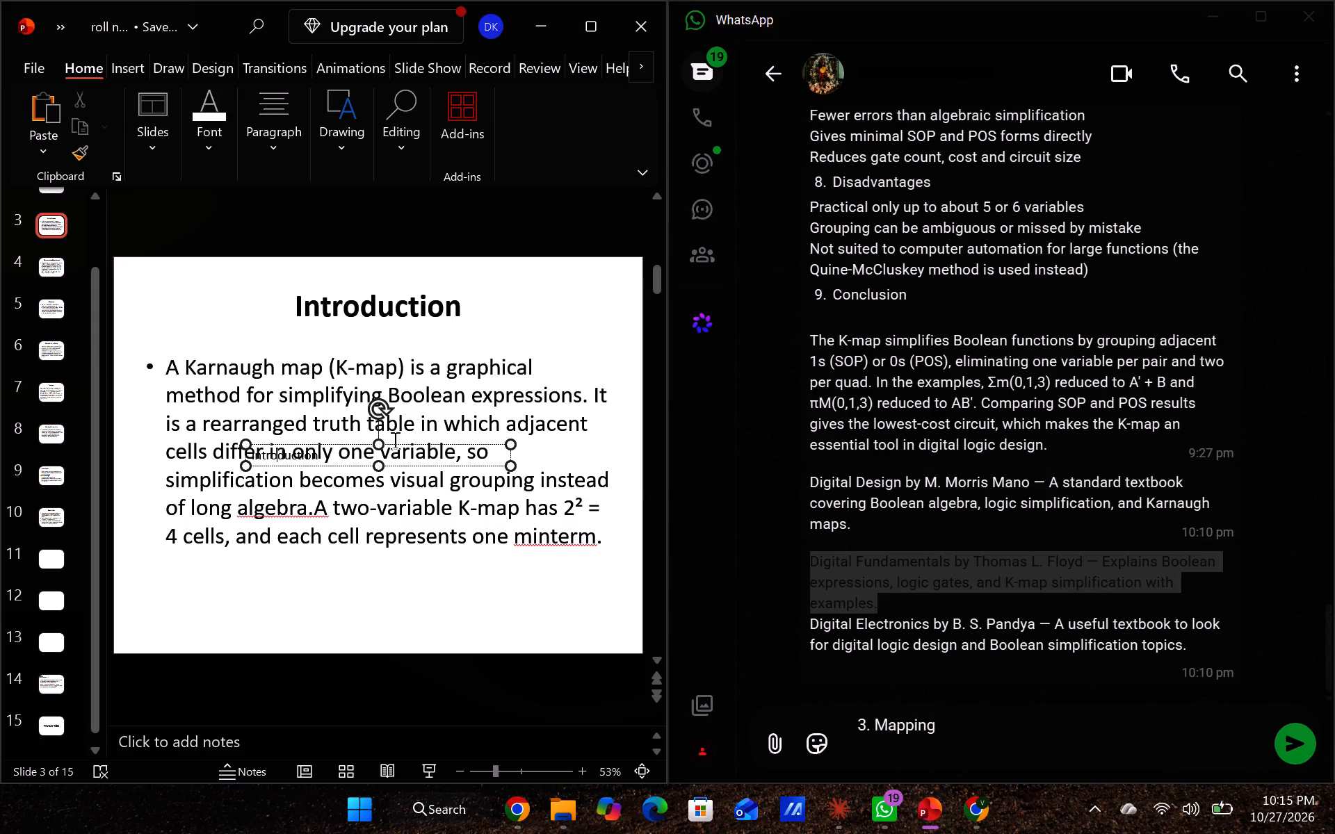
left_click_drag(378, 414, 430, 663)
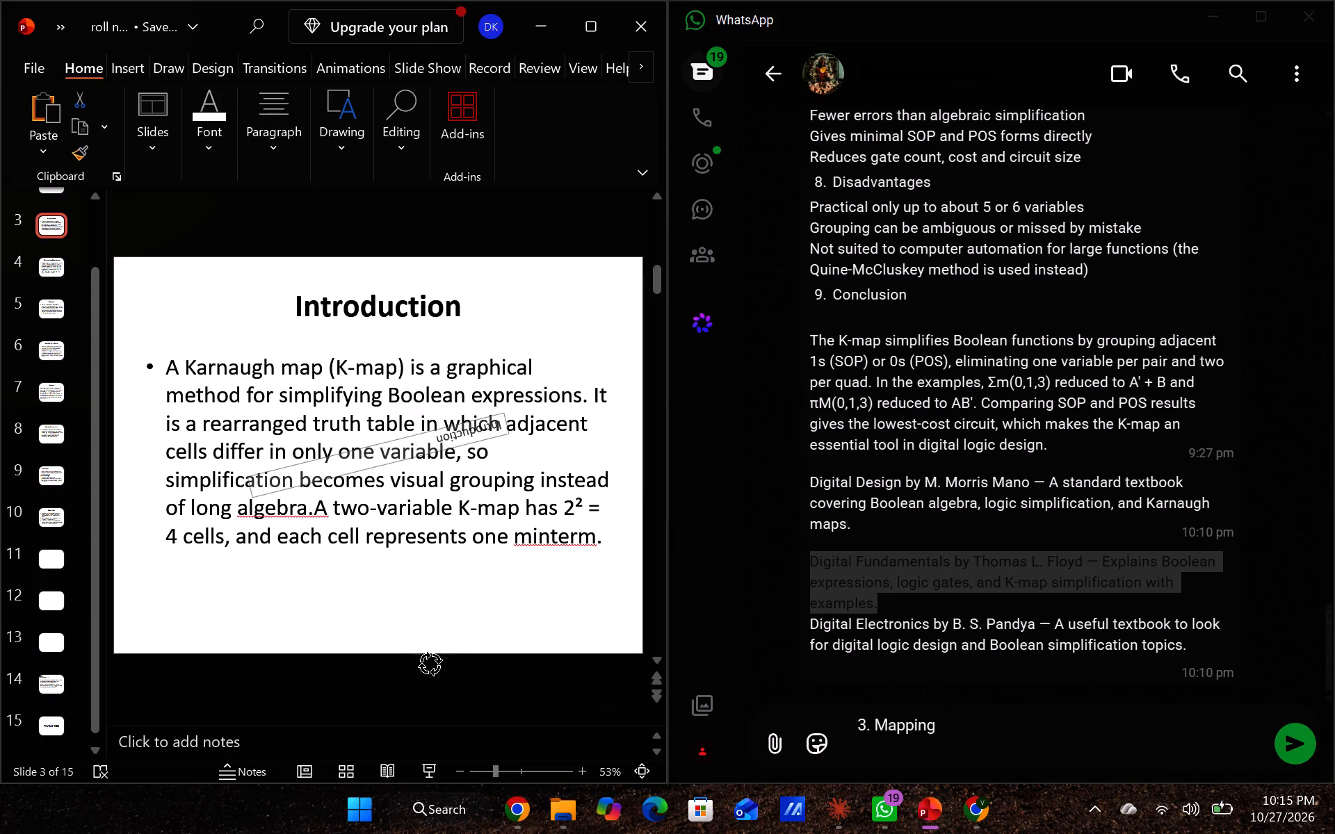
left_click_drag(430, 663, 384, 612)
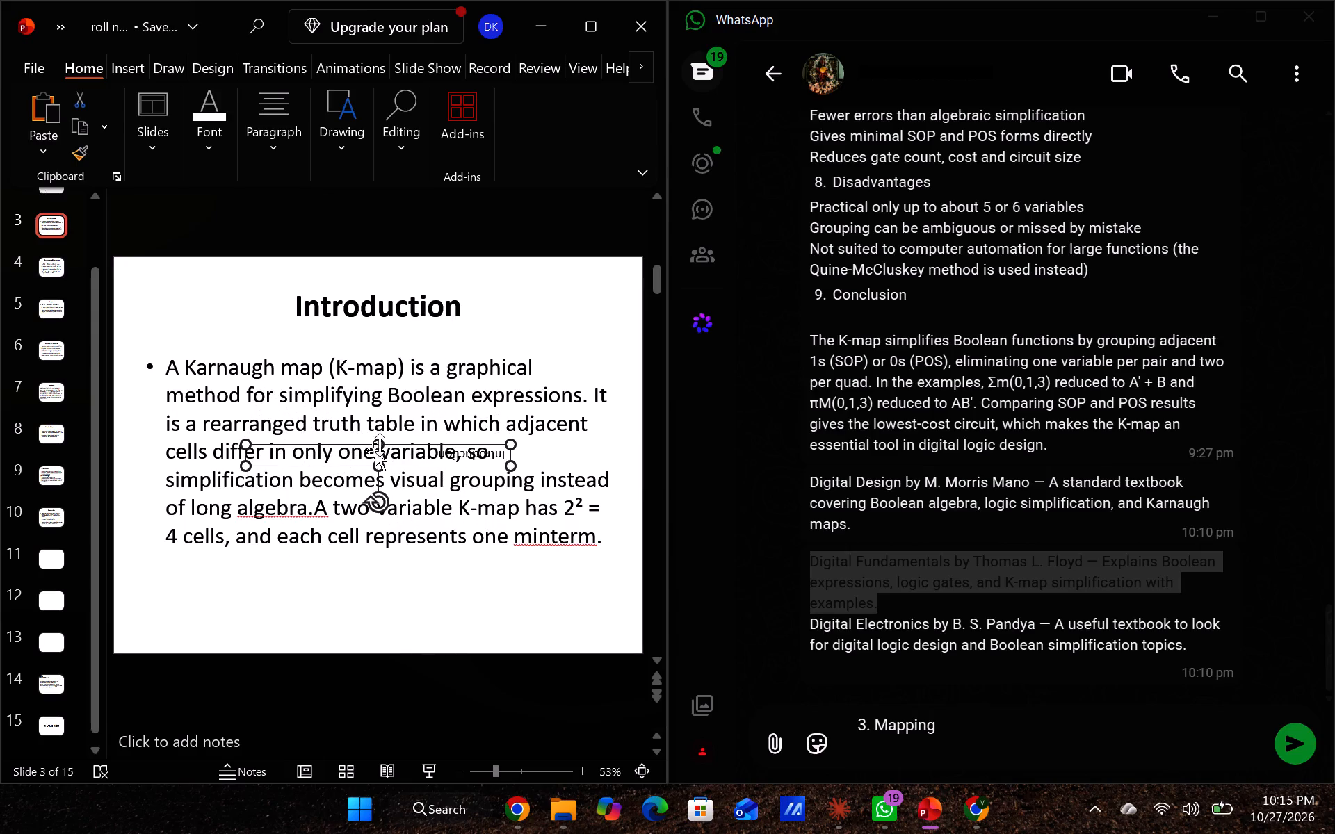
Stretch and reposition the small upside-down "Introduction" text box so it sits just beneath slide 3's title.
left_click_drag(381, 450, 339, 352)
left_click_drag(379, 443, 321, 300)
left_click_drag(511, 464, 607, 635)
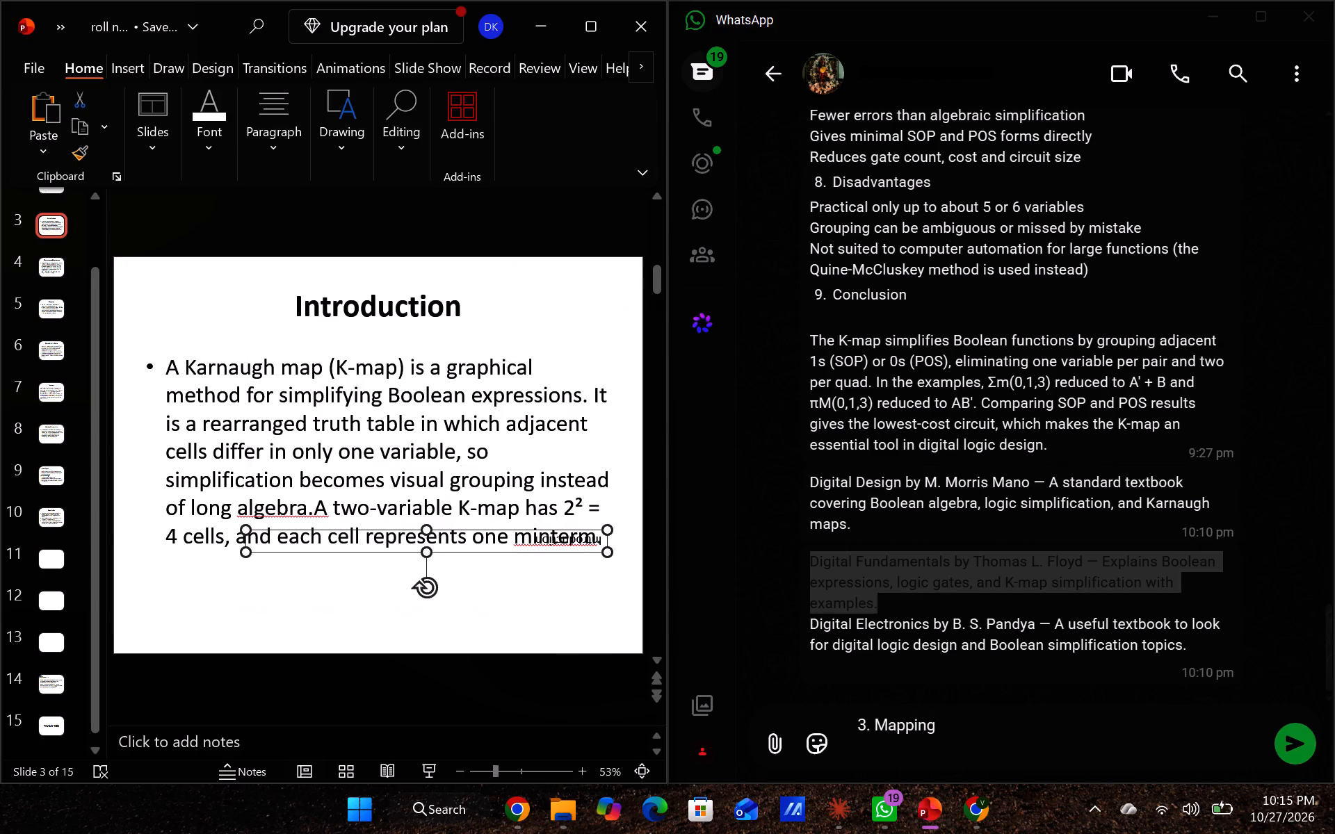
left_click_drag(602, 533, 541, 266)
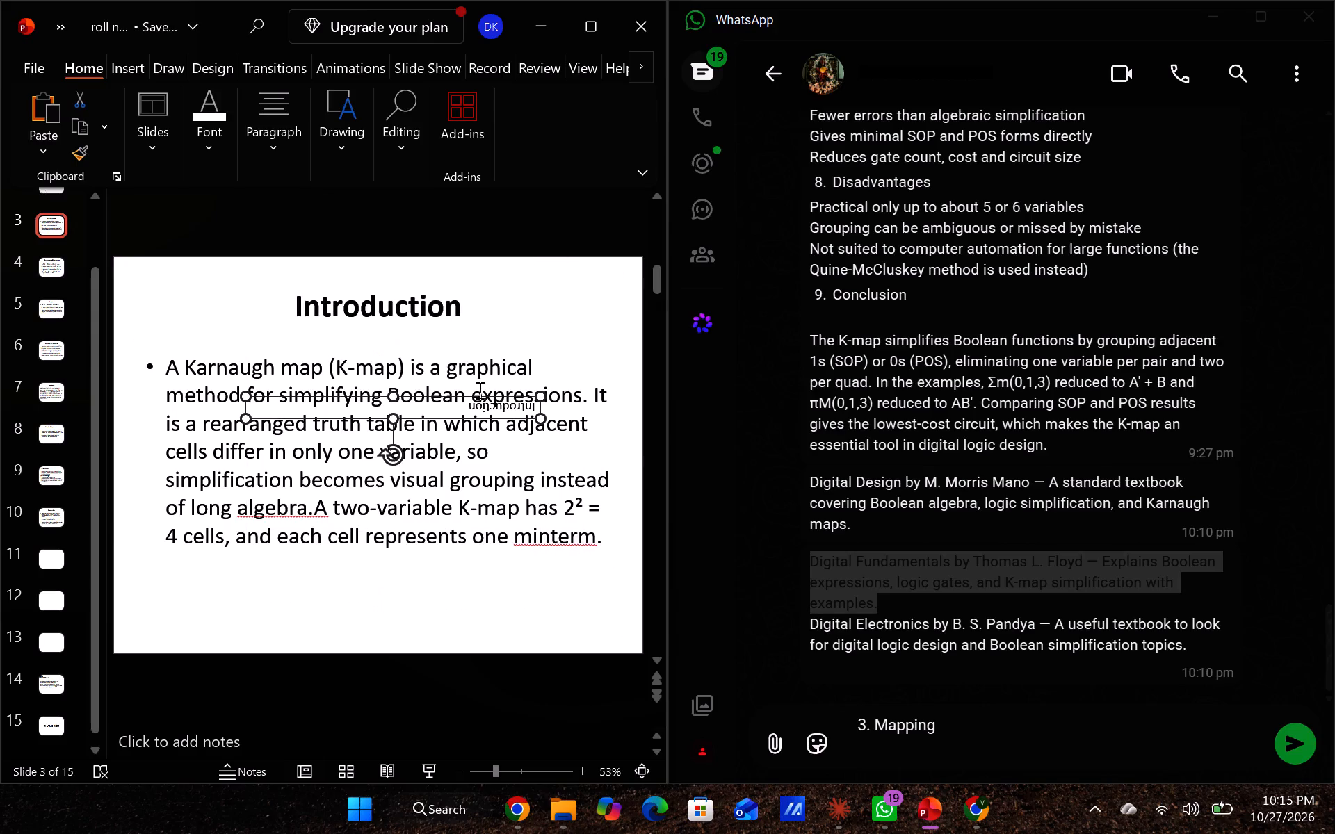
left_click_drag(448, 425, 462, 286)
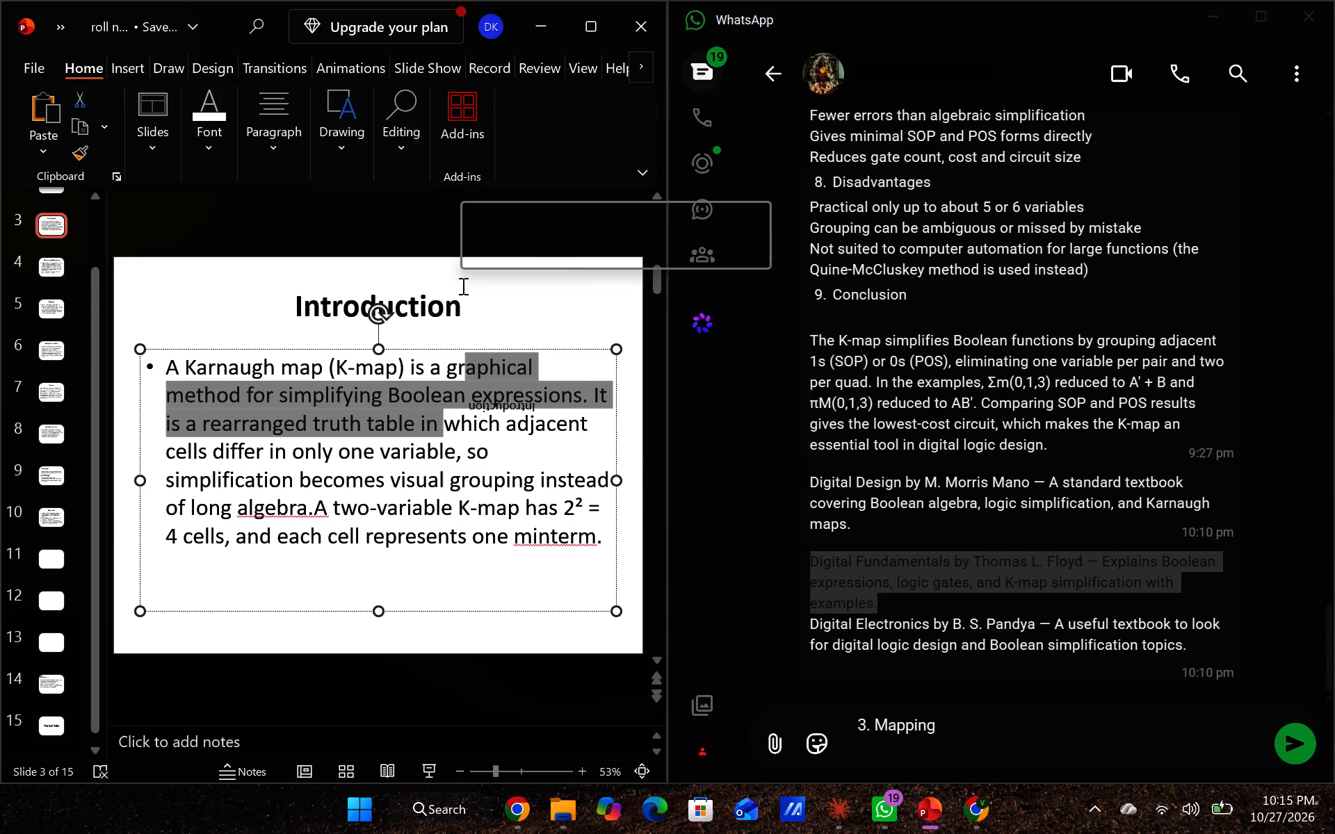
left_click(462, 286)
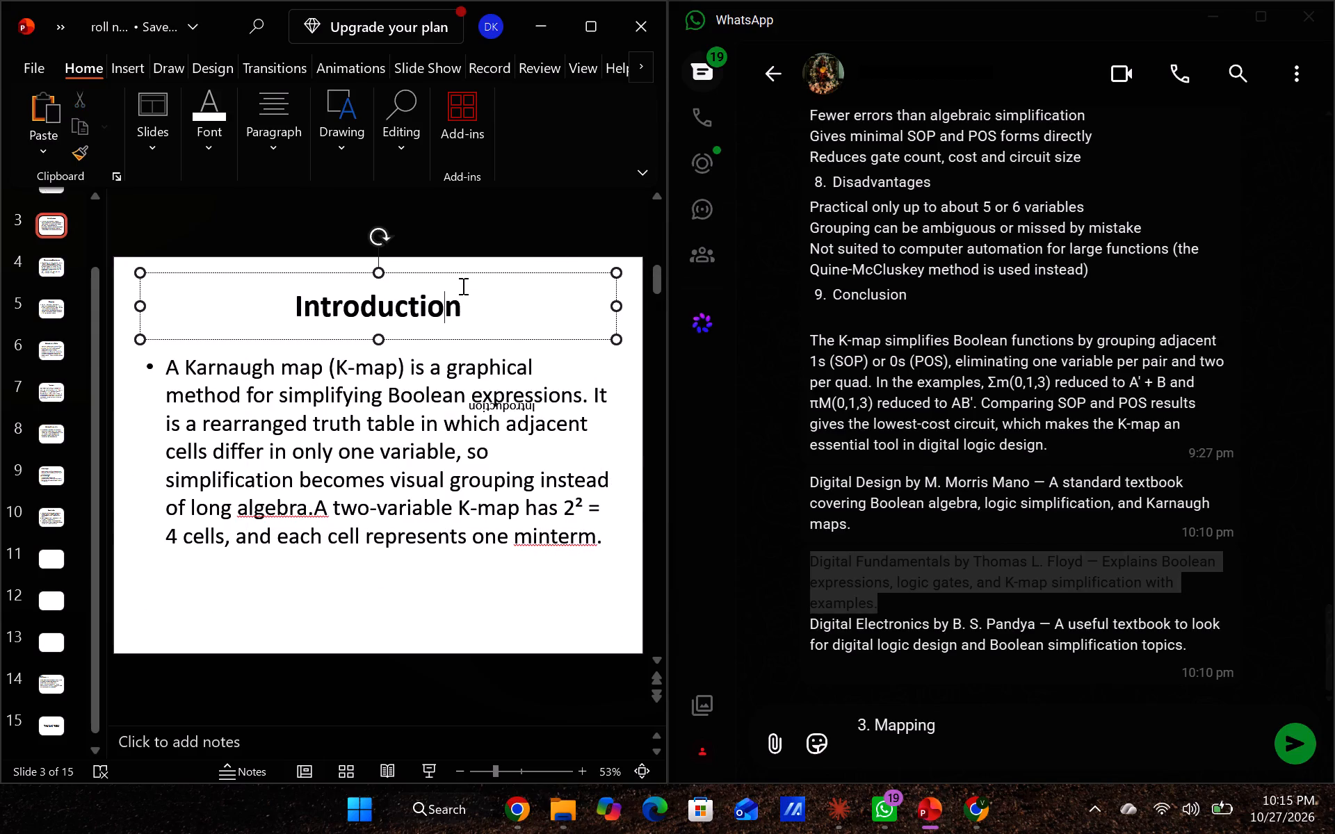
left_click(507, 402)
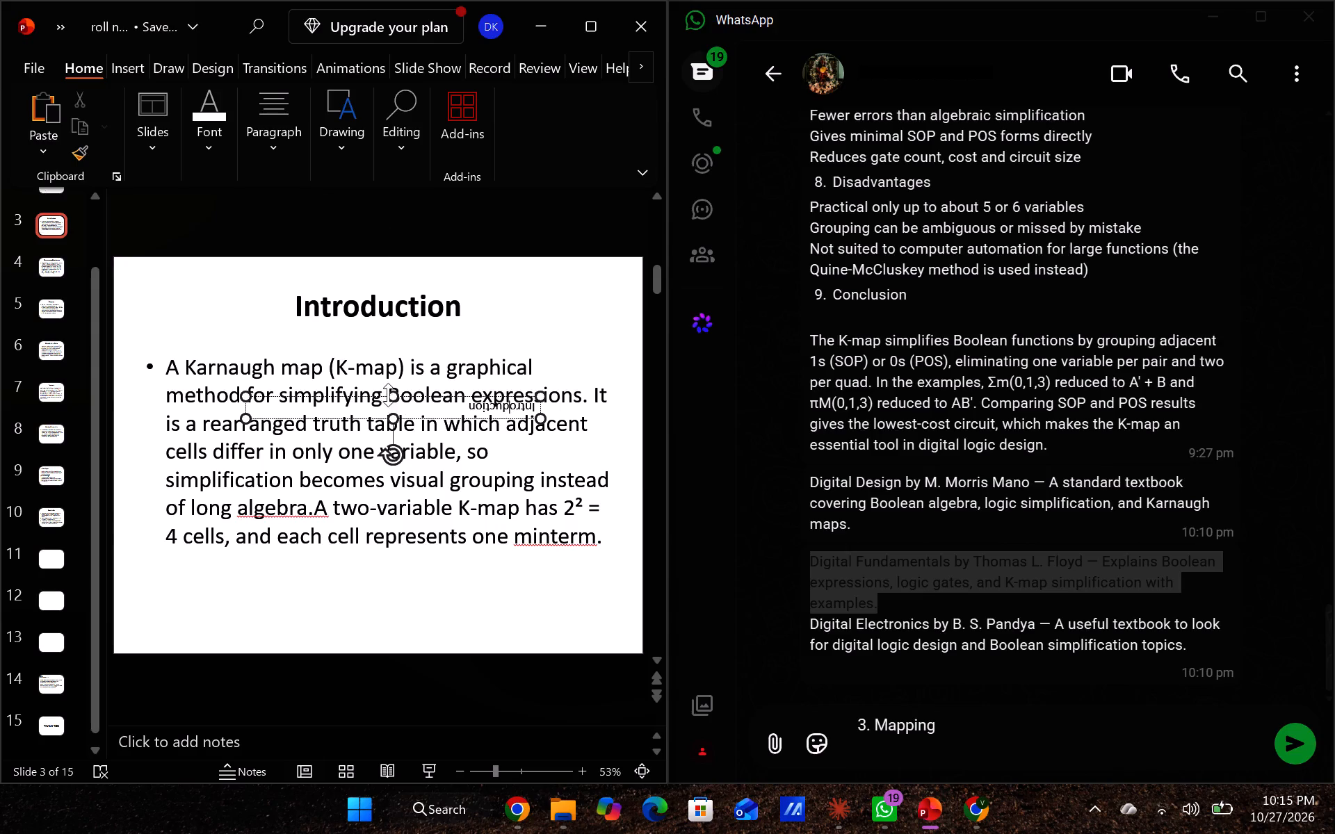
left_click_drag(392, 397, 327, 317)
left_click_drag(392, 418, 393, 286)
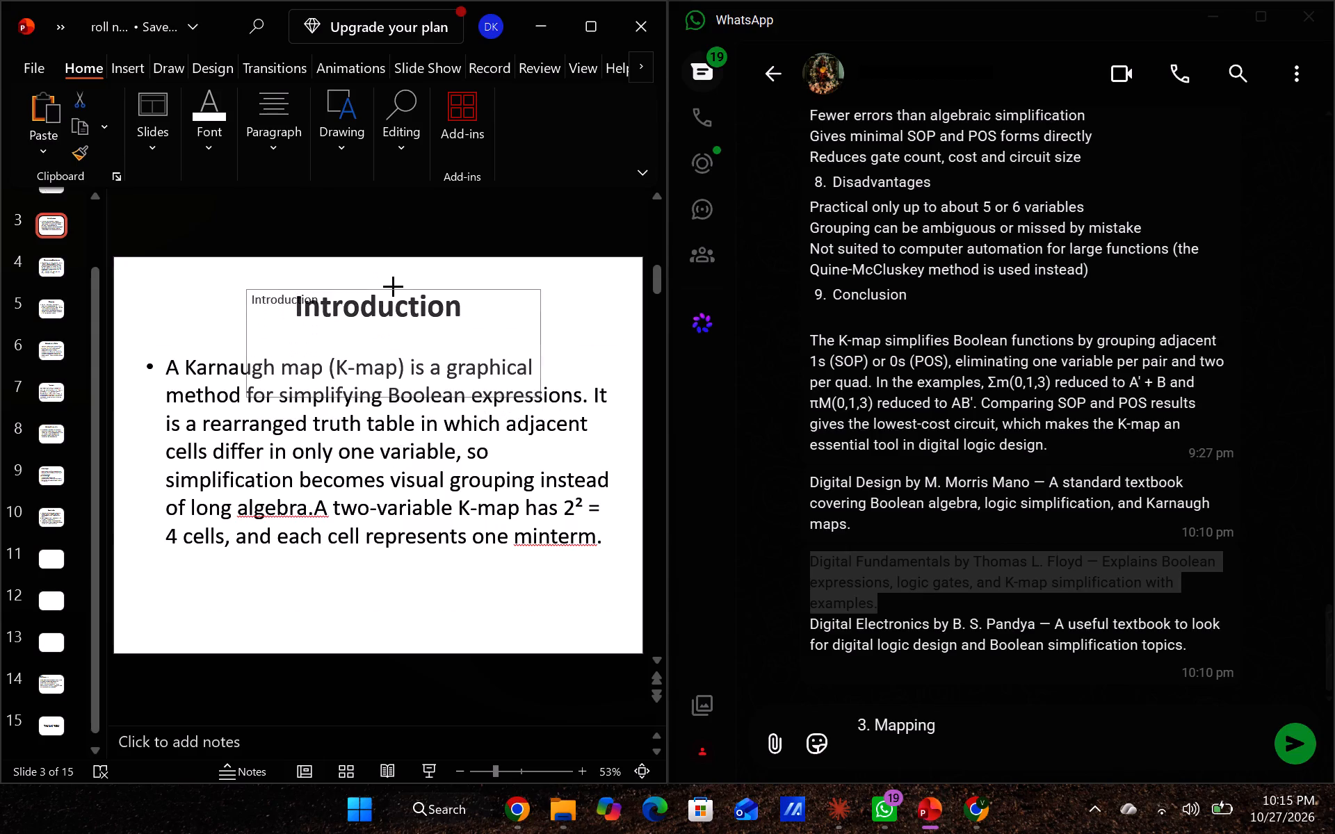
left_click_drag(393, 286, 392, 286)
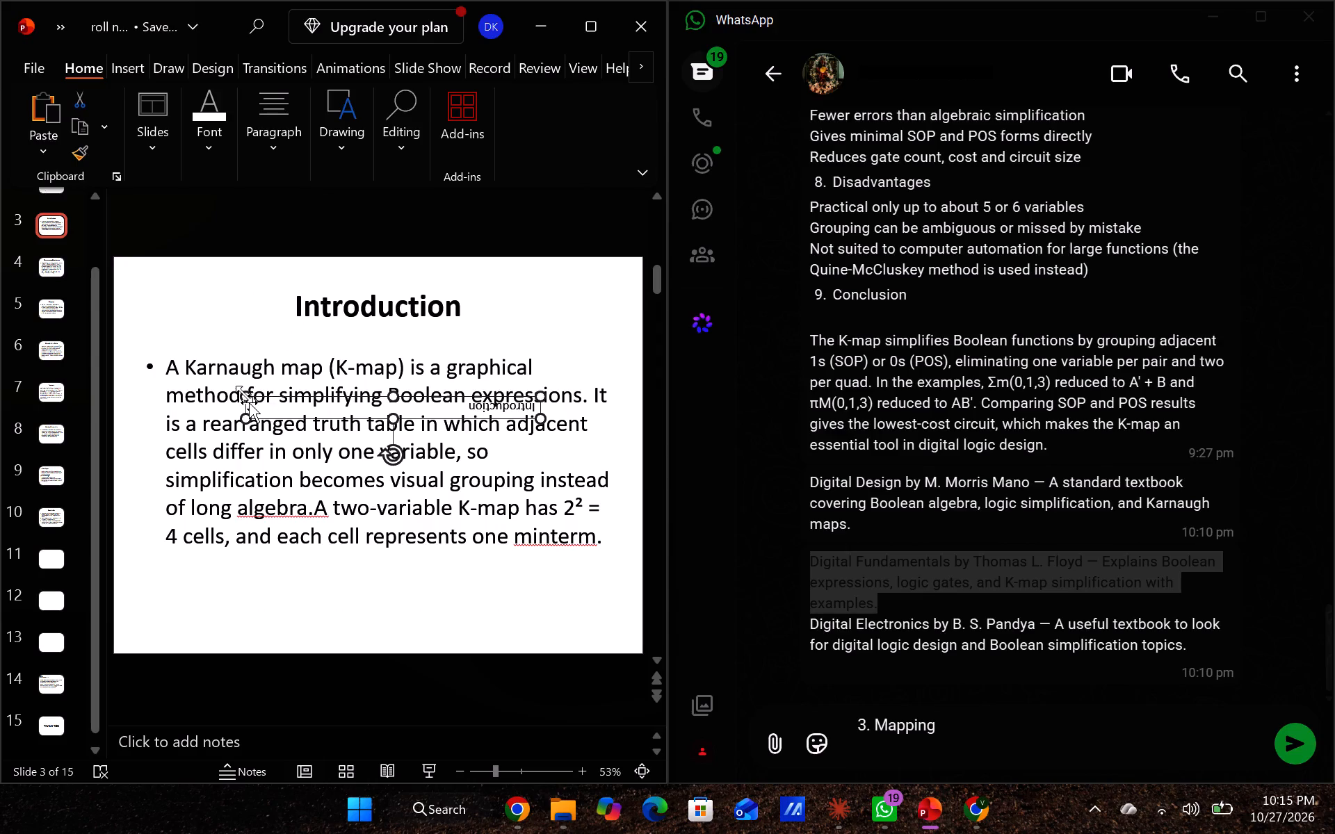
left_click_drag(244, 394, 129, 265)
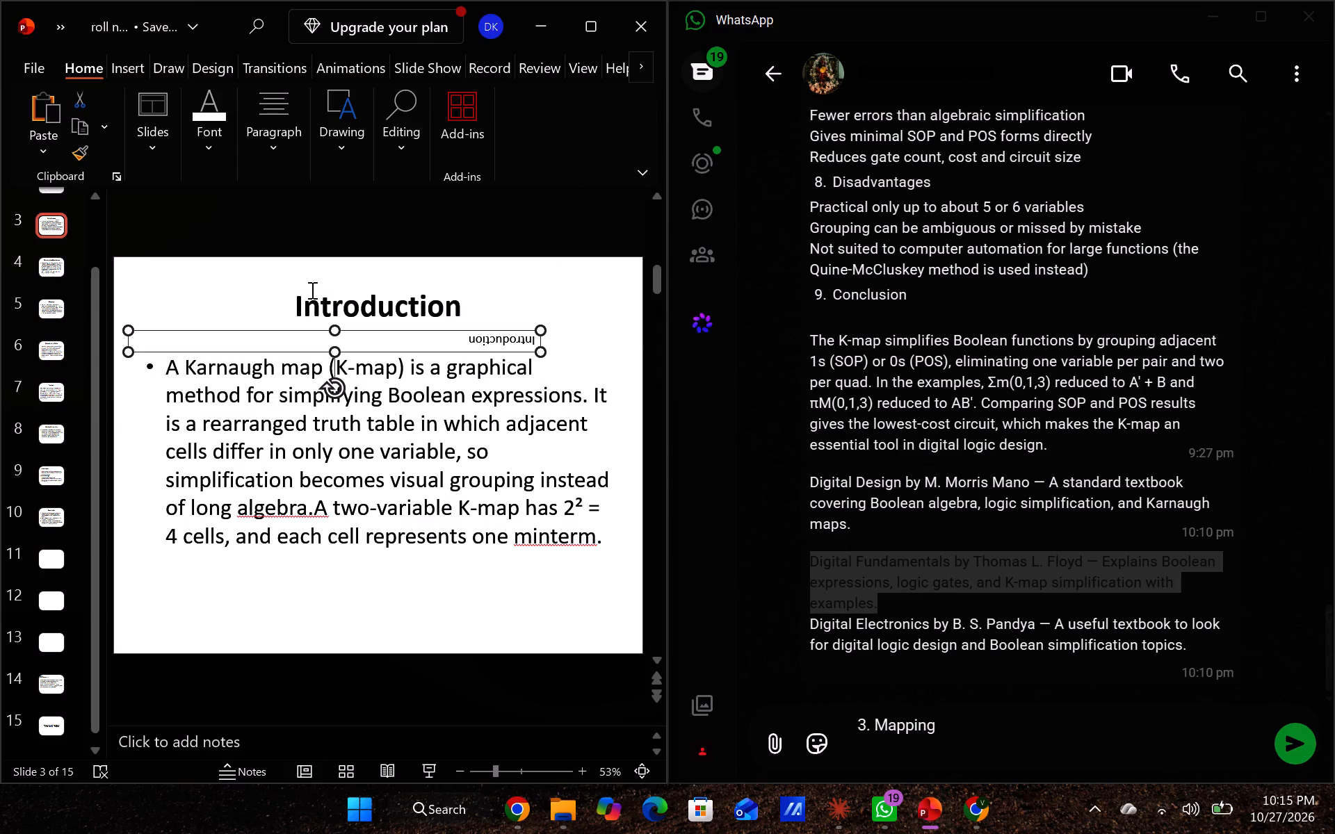
Delete the large "Introduction" text from slide 3's title placeholder.
left_click_drag(294, 299, 448, 322)
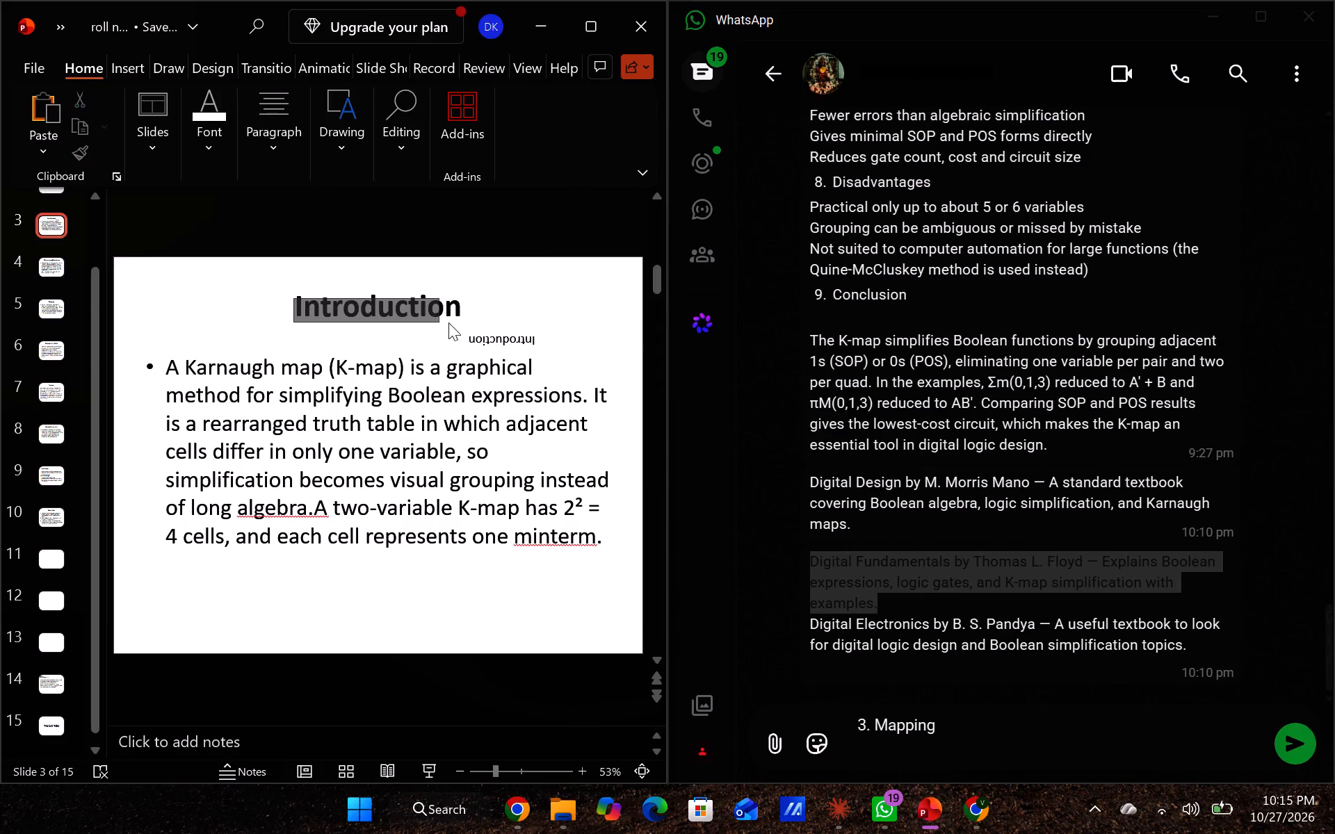
left_click_drag(448, 322, 475, 325)
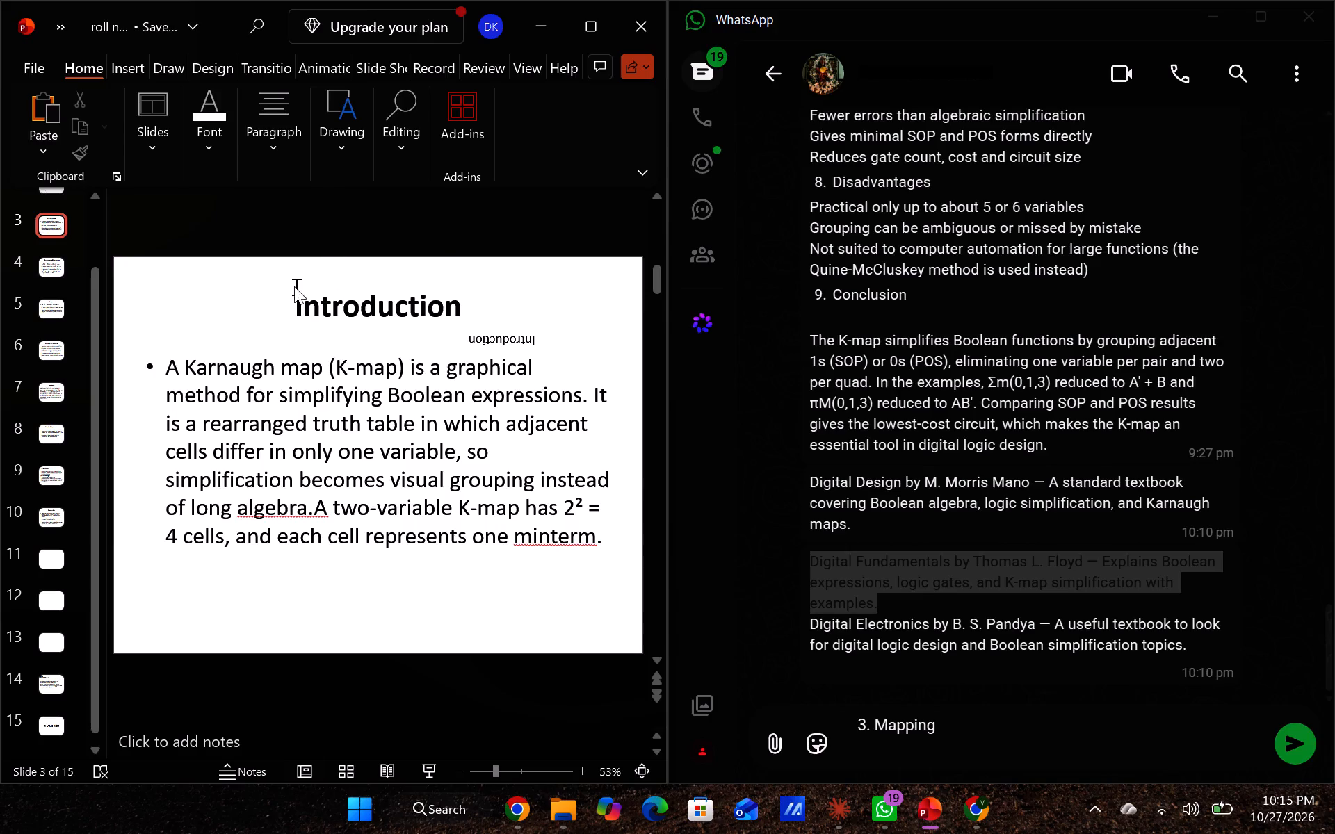
left_click_drag(298, 298, 517, 312)
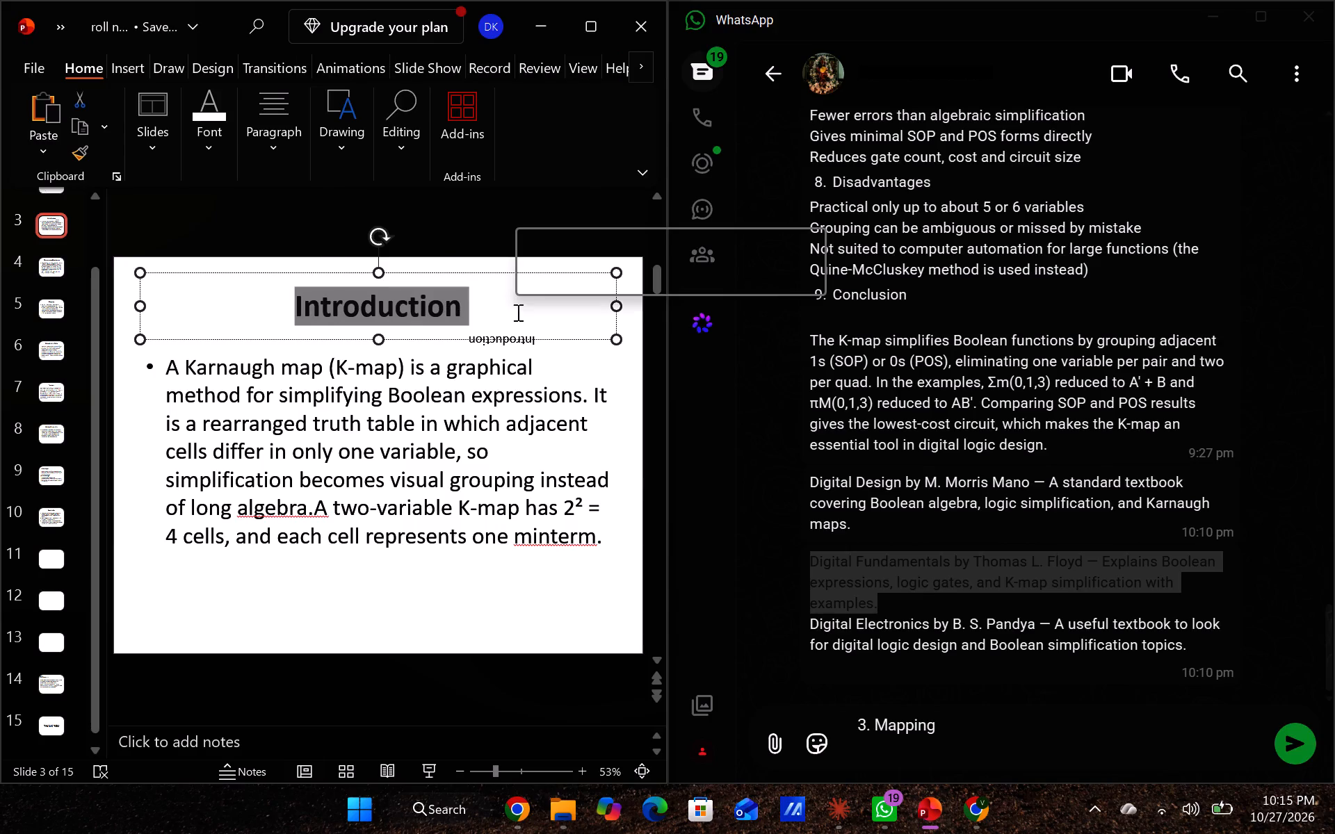
key("BackSpace")
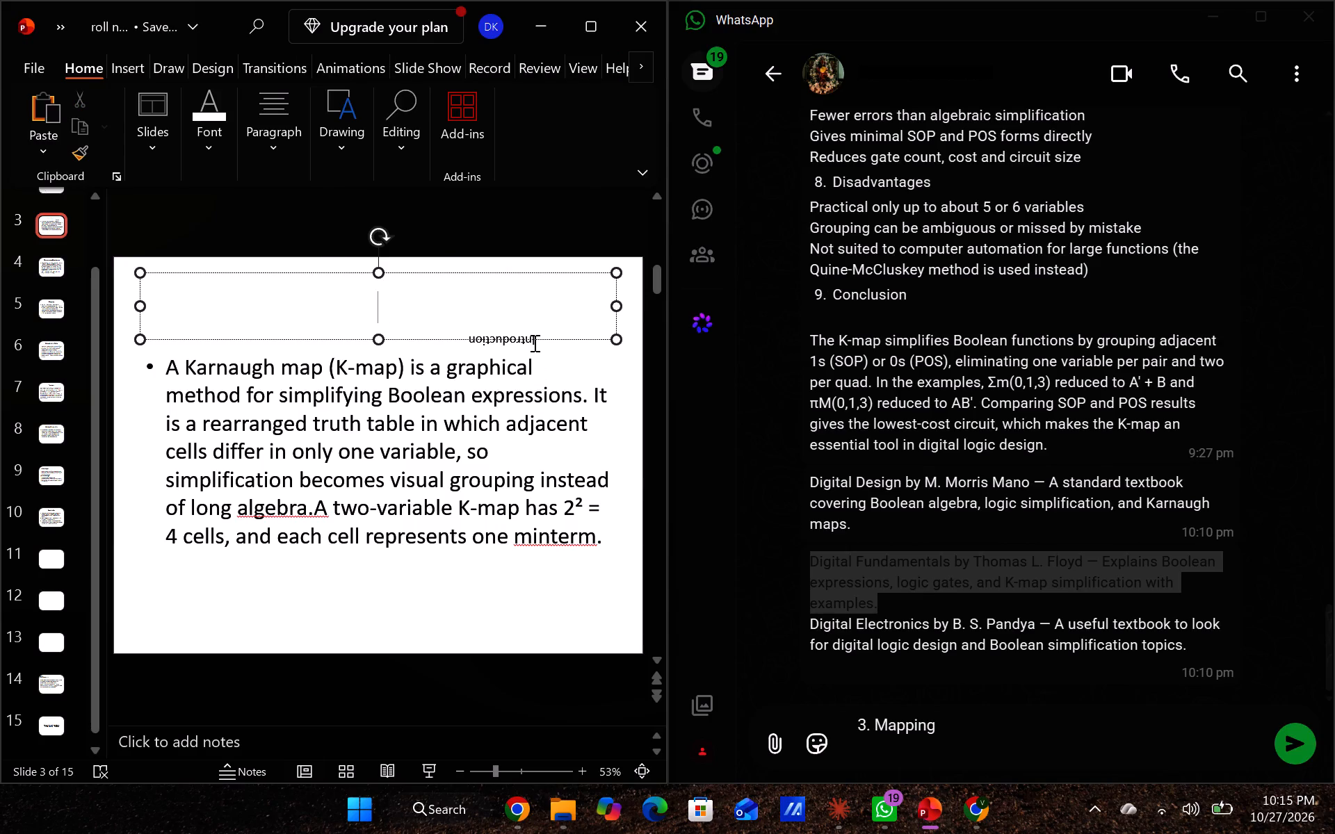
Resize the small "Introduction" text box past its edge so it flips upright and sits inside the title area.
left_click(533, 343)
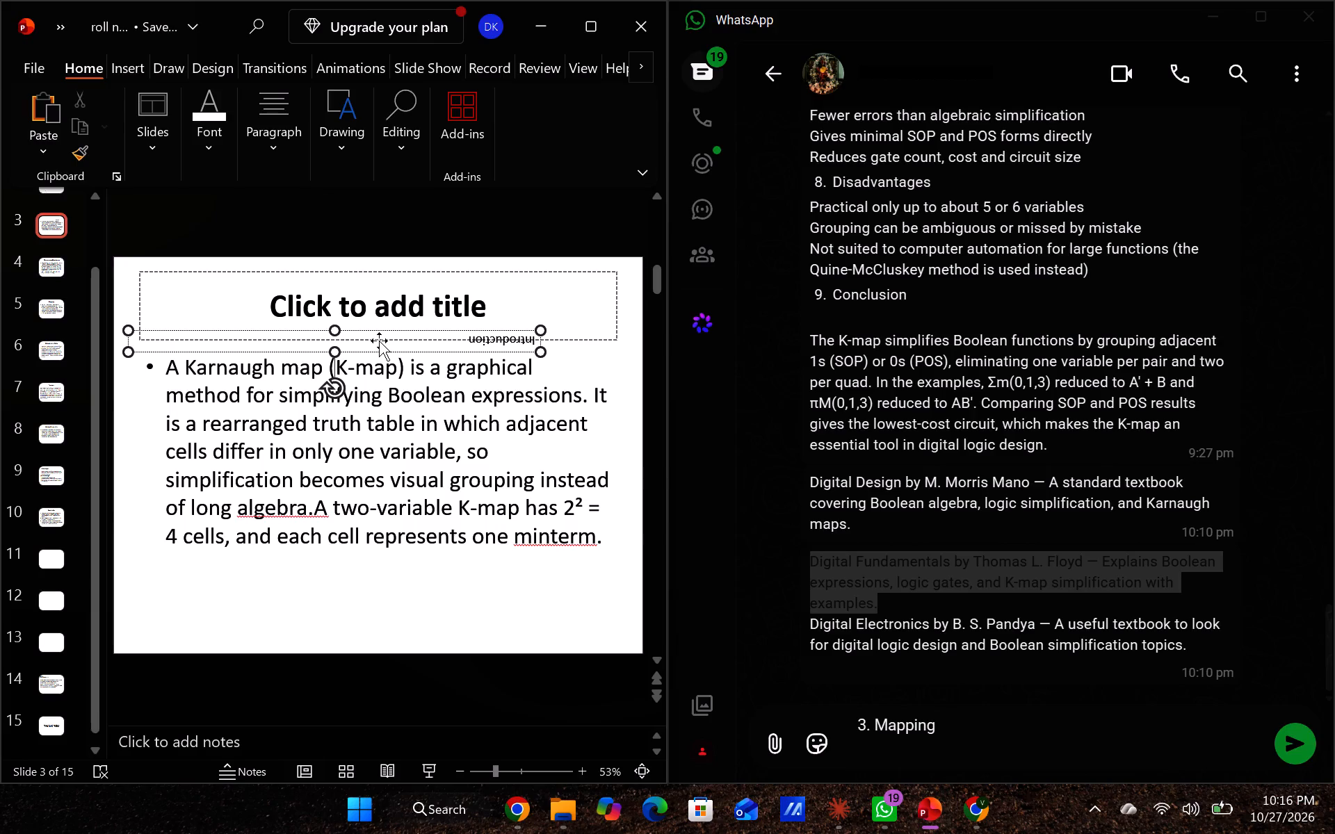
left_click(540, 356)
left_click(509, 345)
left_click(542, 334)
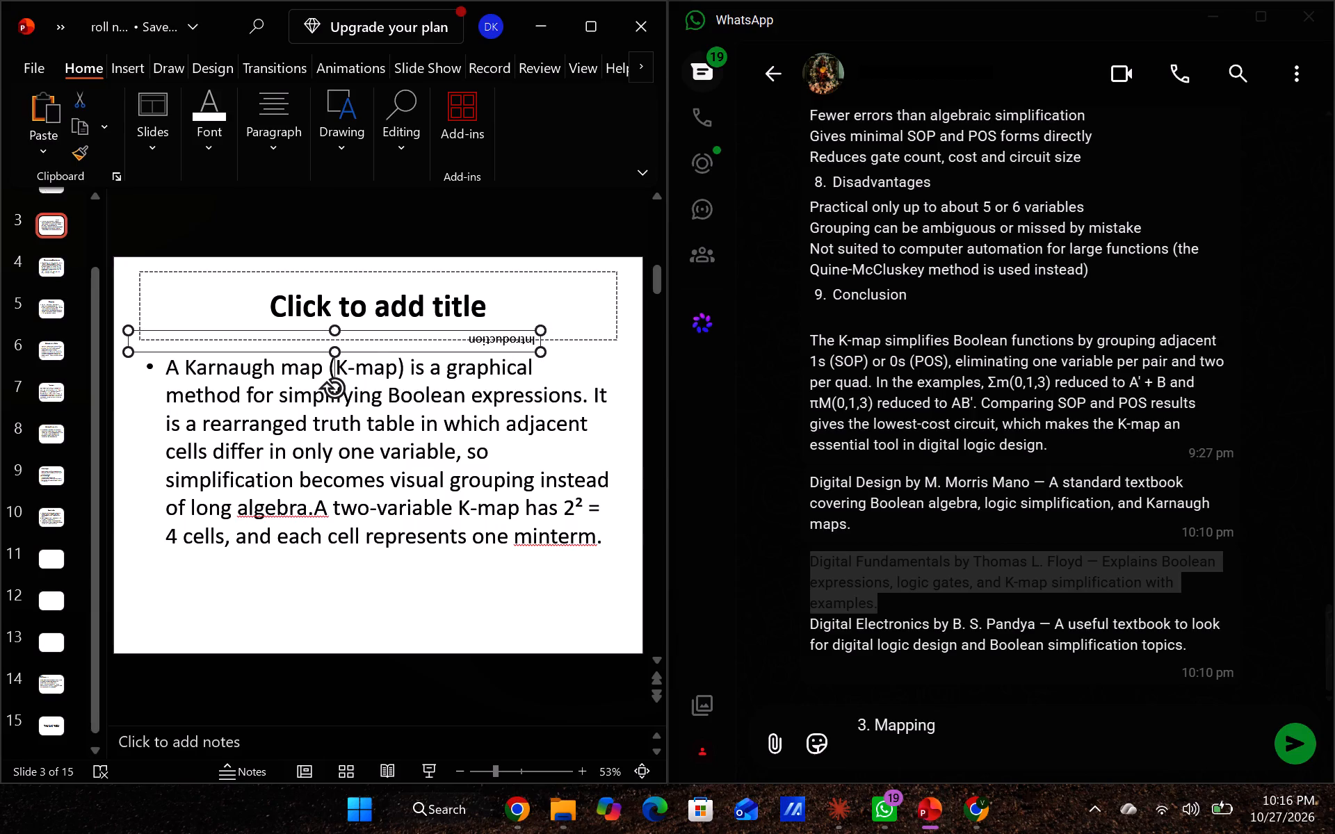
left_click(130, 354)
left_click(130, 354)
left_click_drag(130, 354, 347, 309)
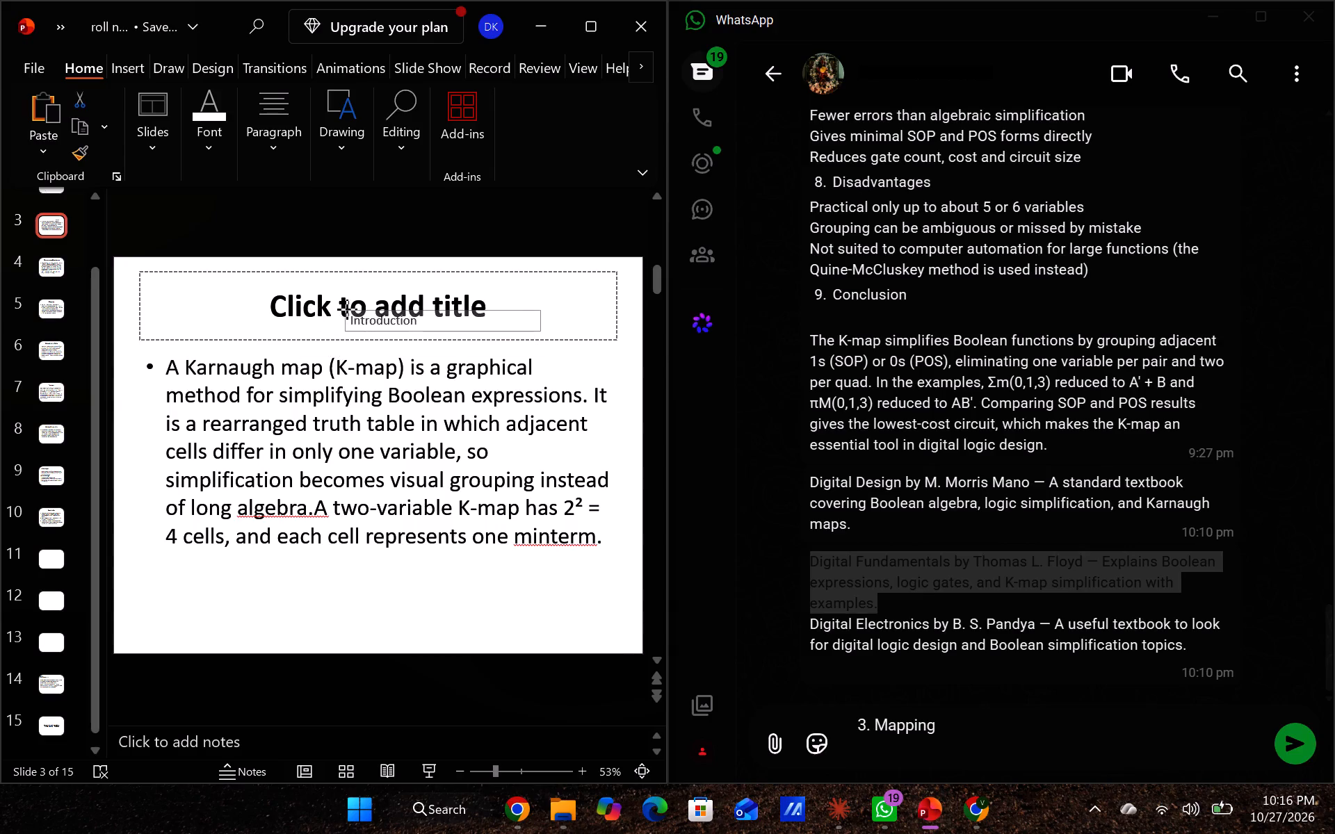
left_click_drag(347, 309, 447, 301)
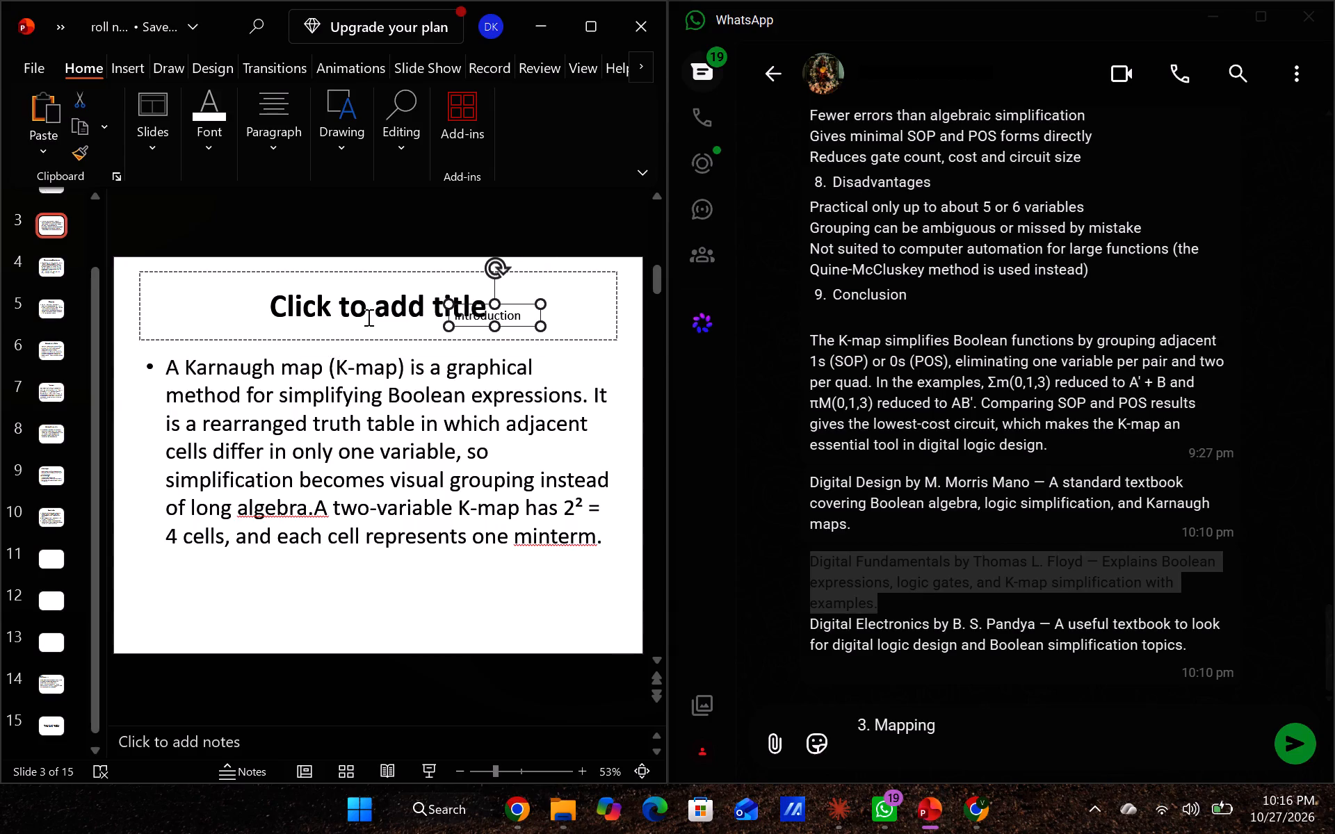
Resize the small "Introduction" text box out of the title area and widen it to about the body text's width.
left_click(485, 315)
left_click(250, 308)
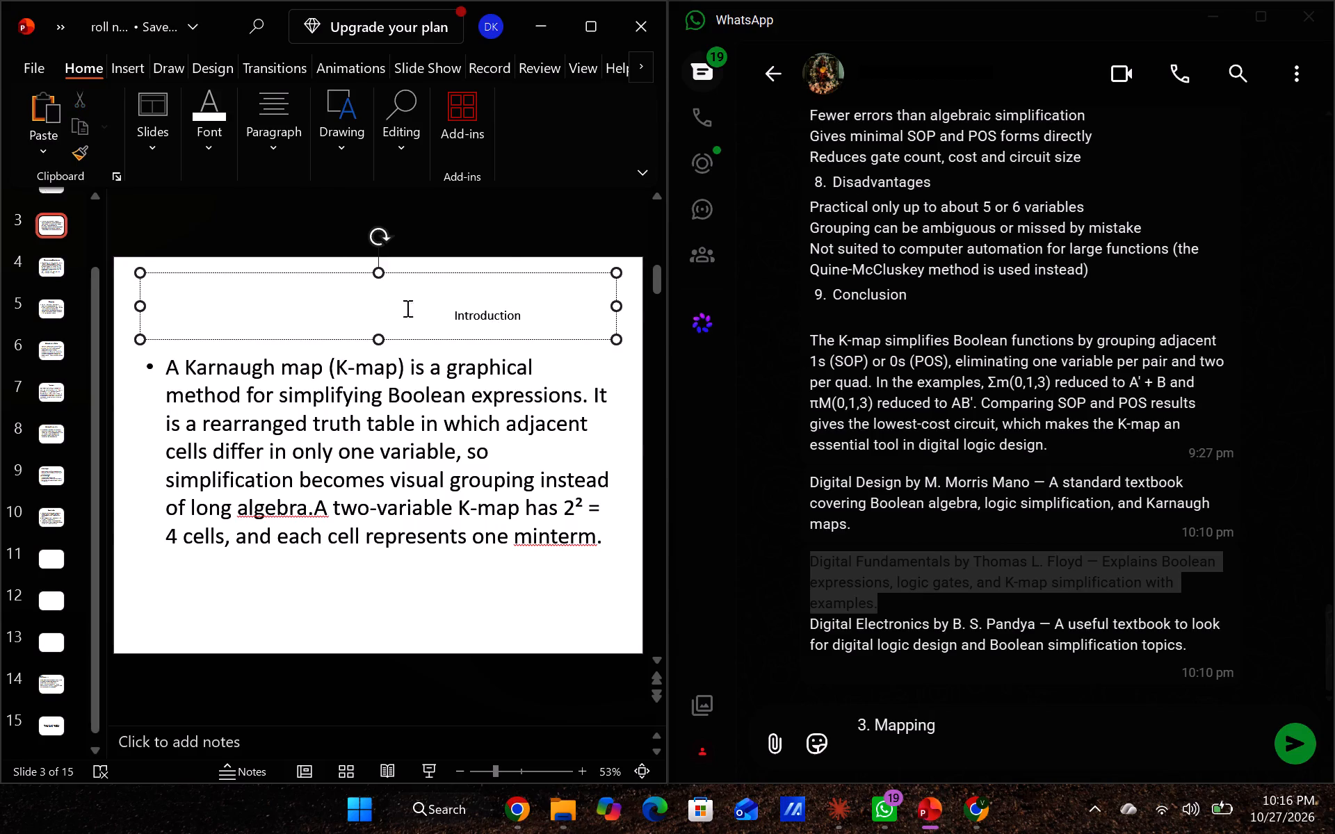
left_click(470, 309)
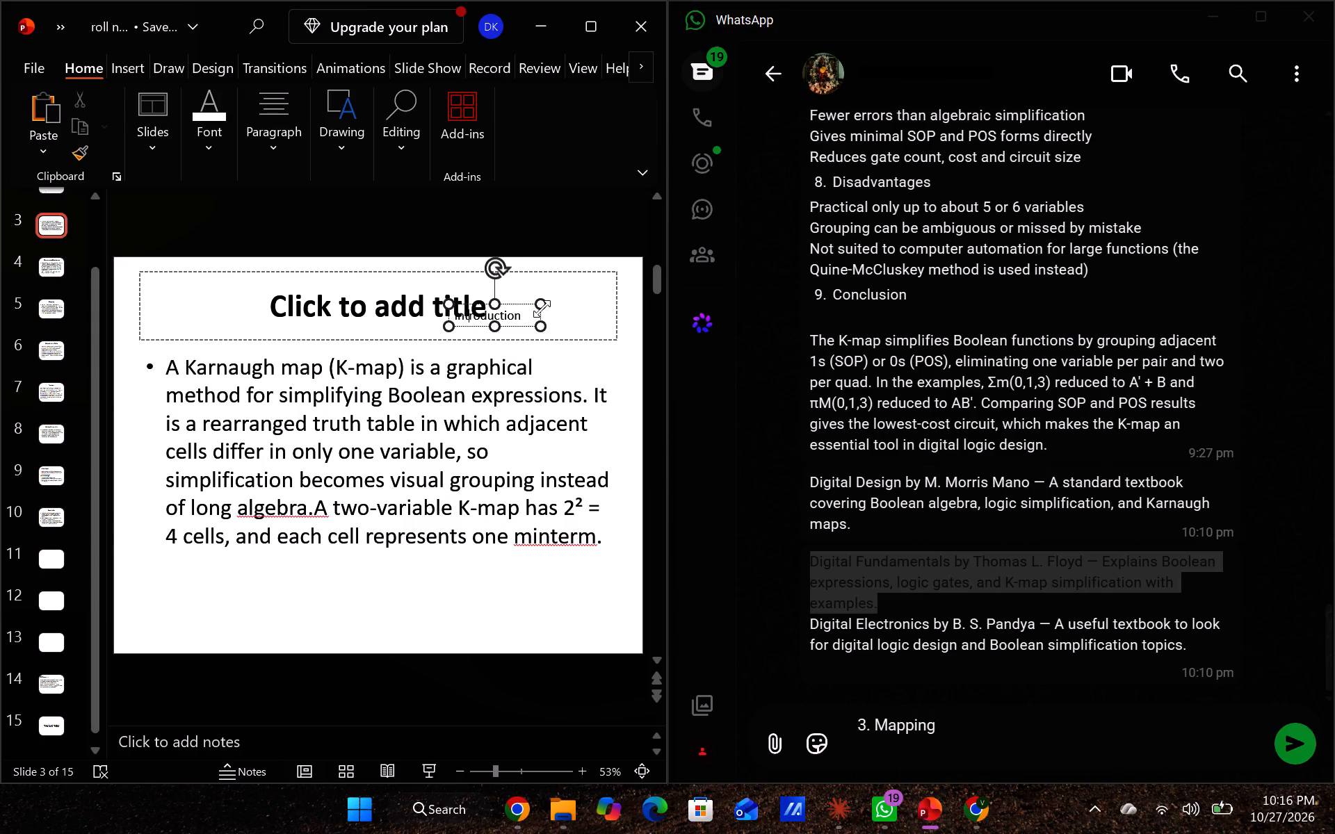
left_click(521, 311)
left_click_drag(540, 325, 163, 562)
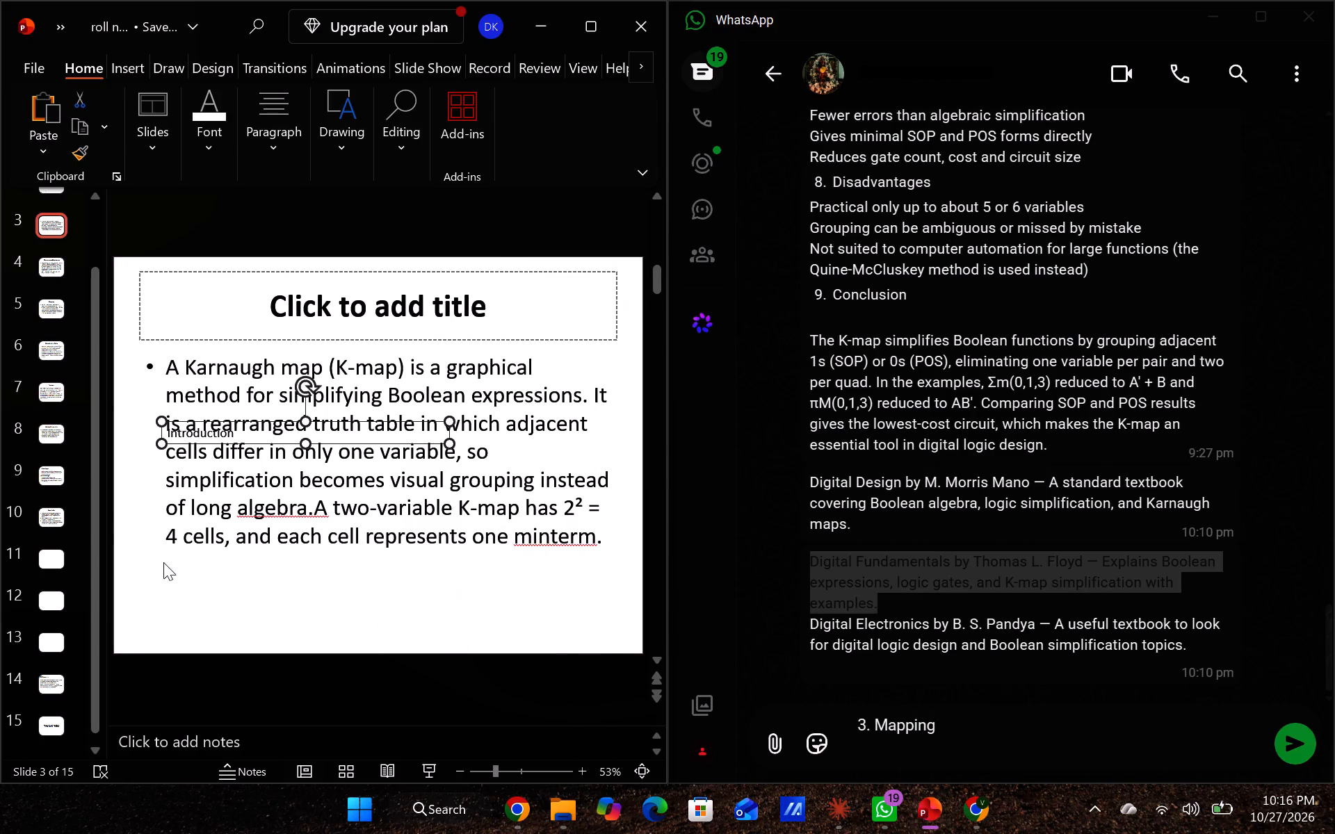
left_click_drag(451, 448, 455, 455)
left_click_drag(455, 455, 636, 587)
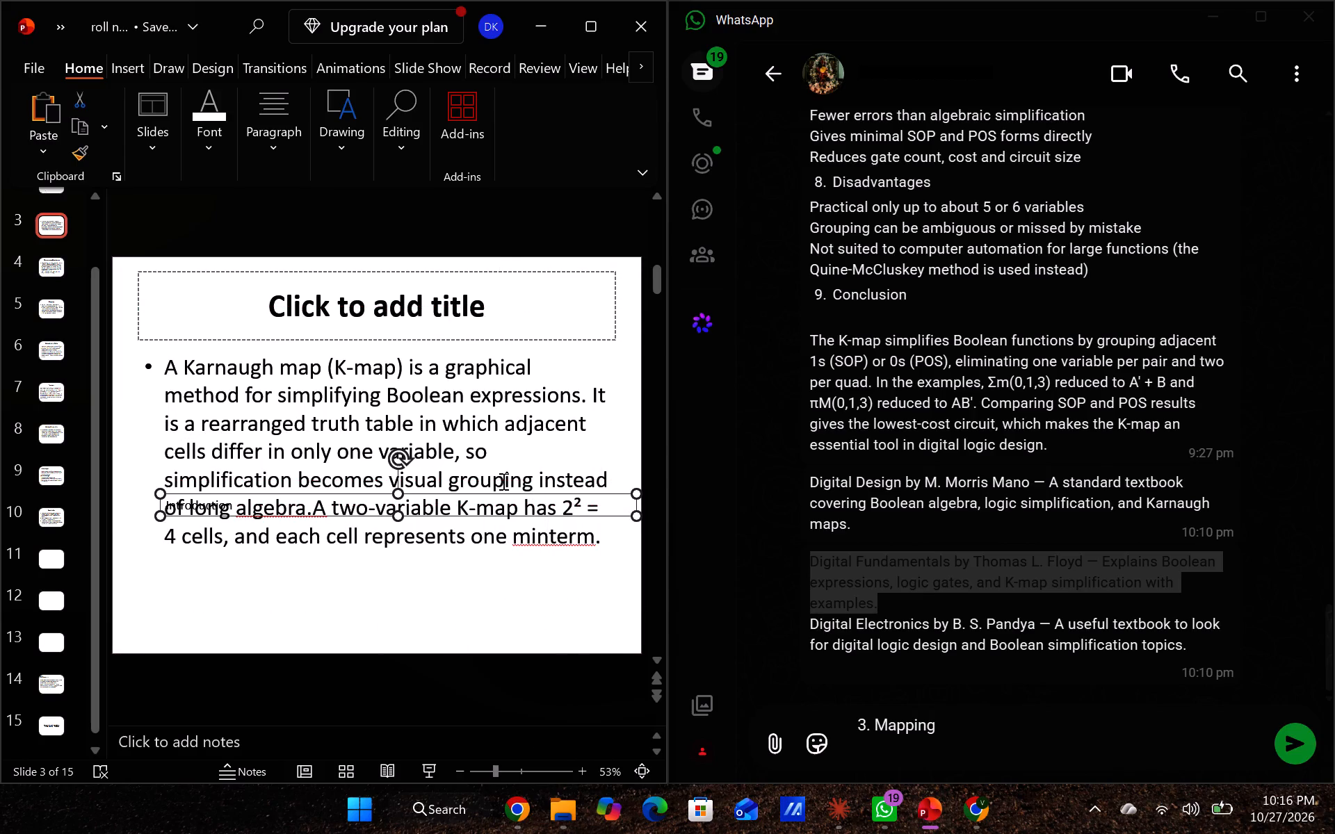
Move the small "Introduction" text box down into the empty space below slide 3's body paragraph.
left_click(631, 487)
left_click_drag(631, 497, 628, 411)
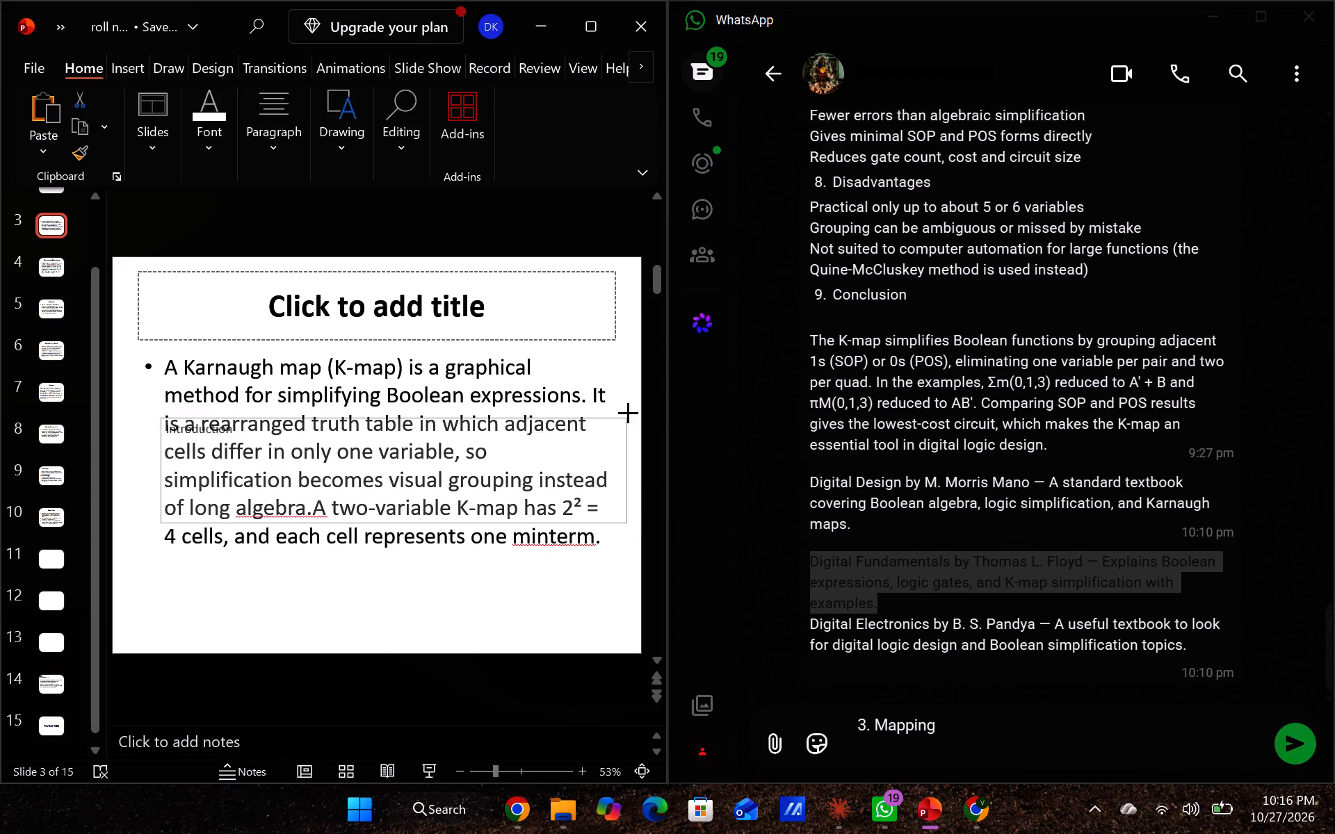
left_click_drag(628, 411, 631, 284)
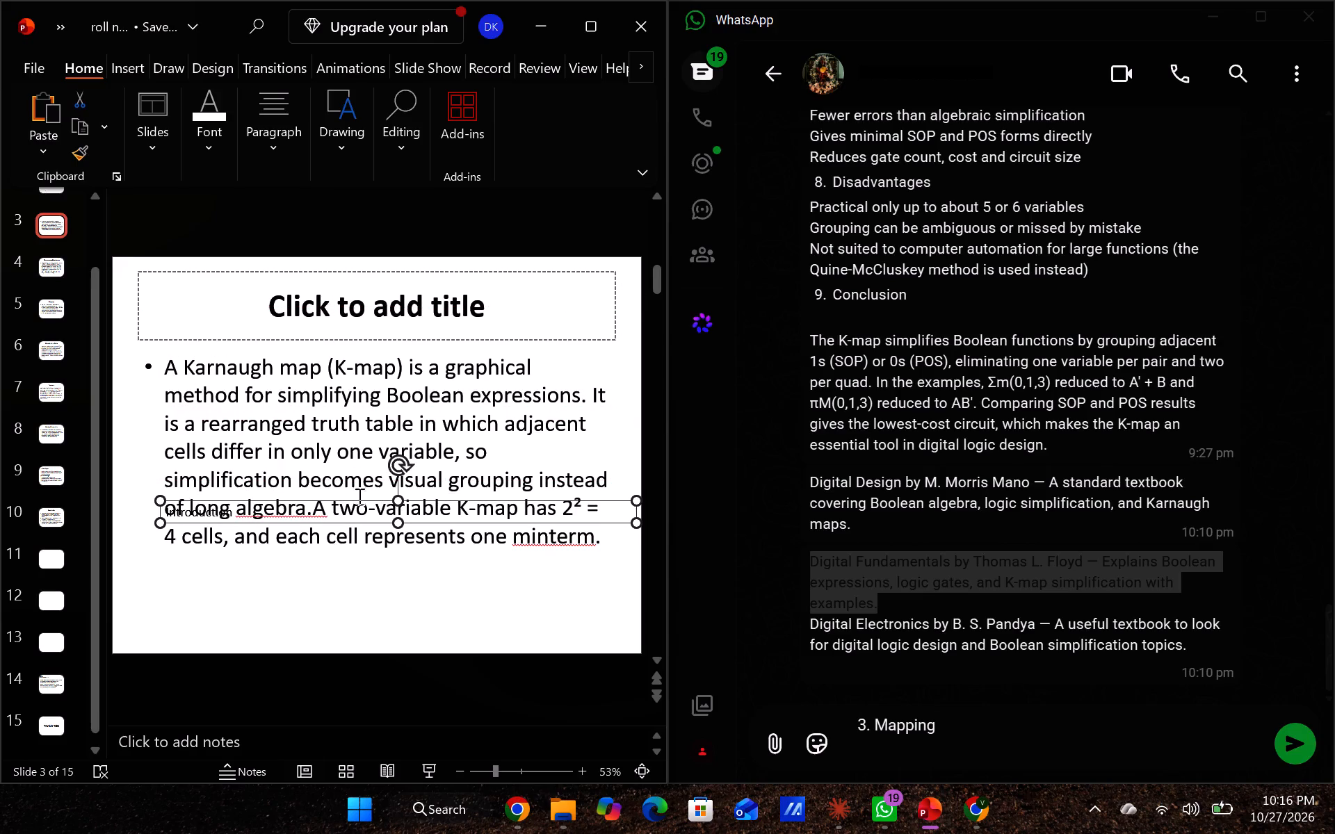
left_click_drag(414, 517, 405, 808)
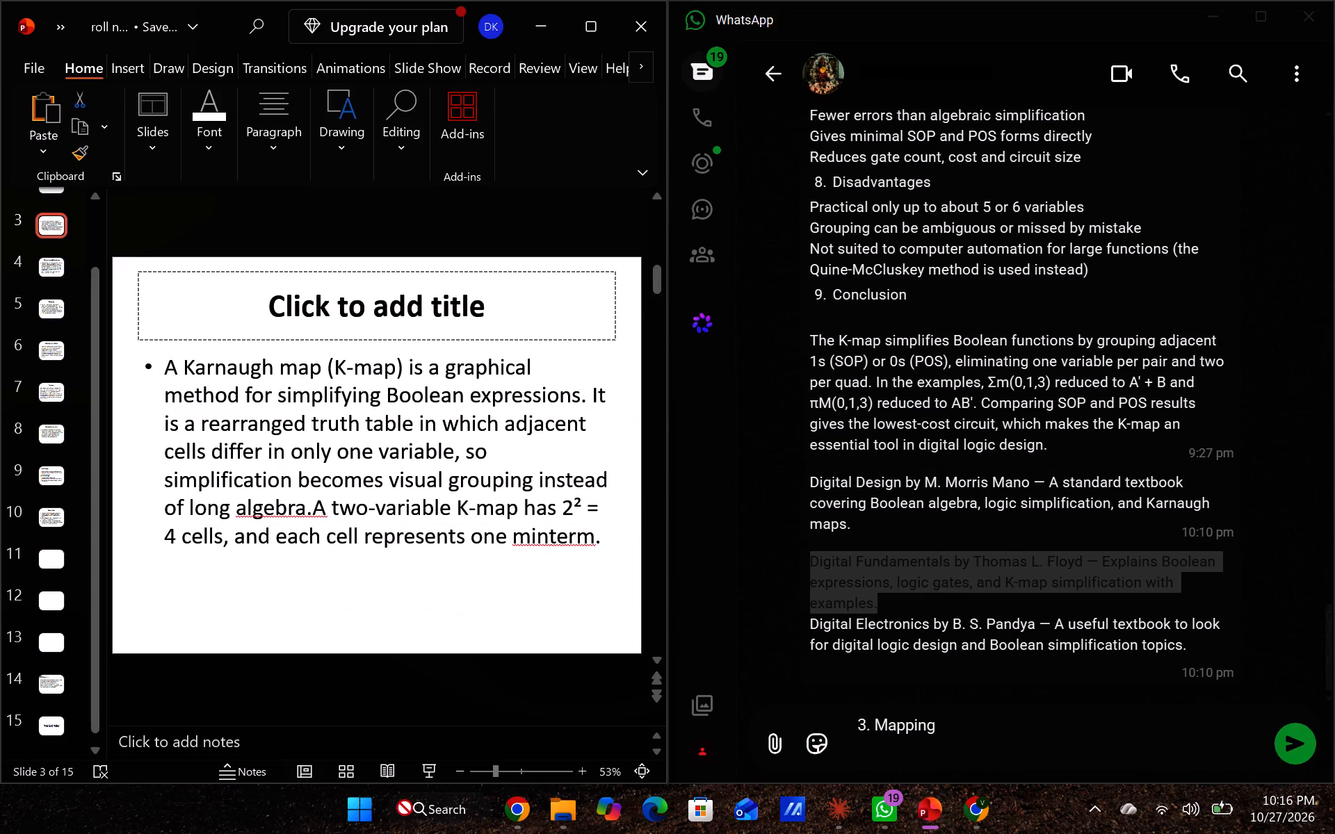
left_click_drag(405, 808, 416, 833)
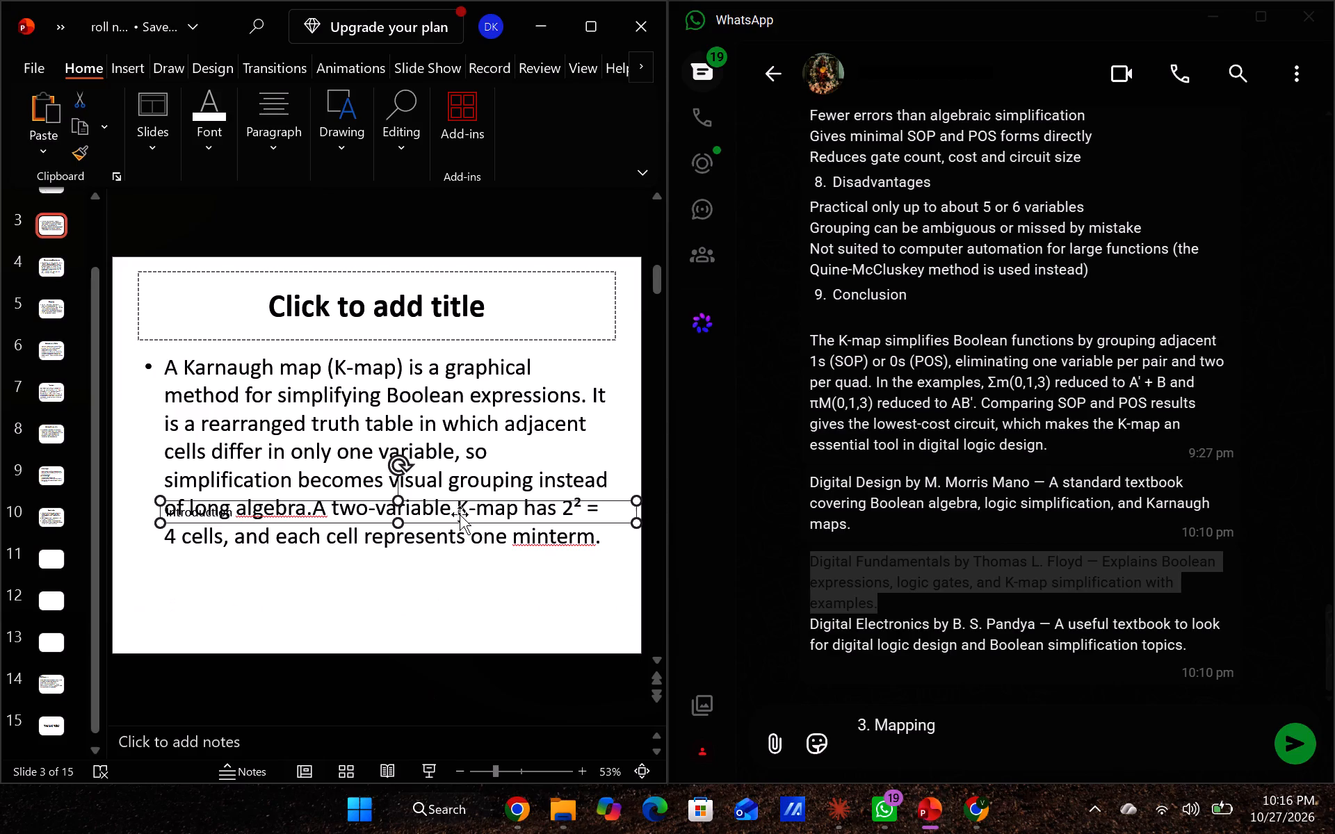
left_click_drag(460, 525, 497, 610)
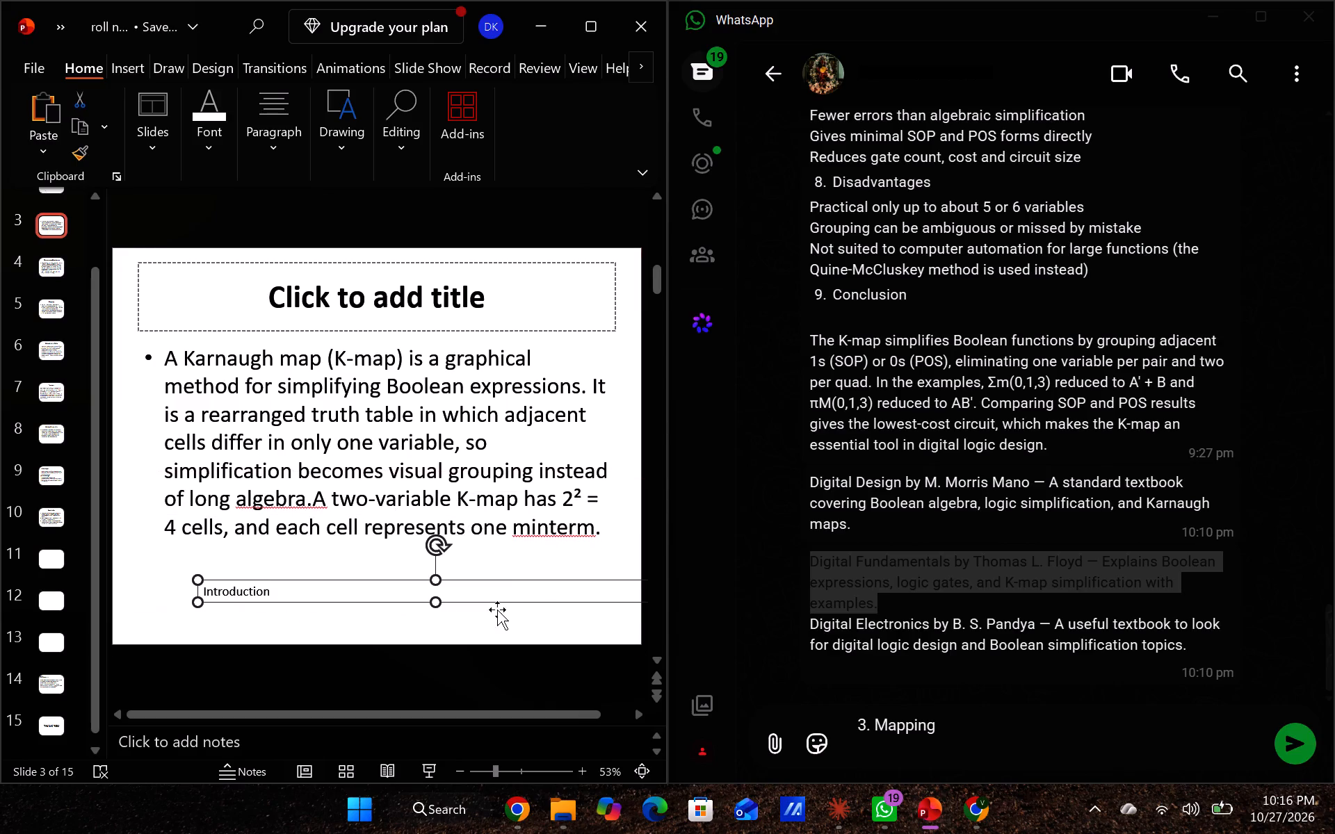
Open the small "Introduction" text box below slide 3's paragraph for text editing.
left_click(508, 589)
right_click(508, 589)
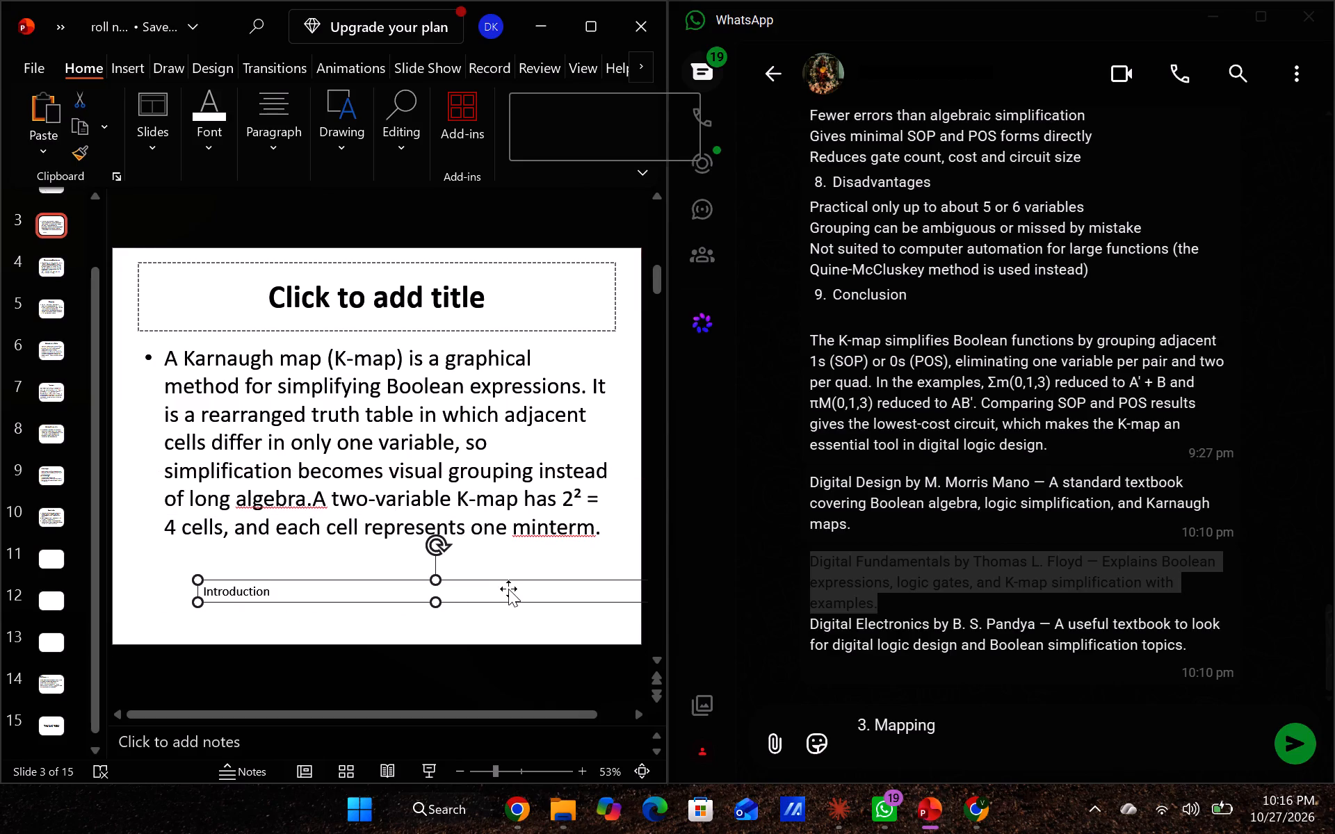
left_click(302, 427)
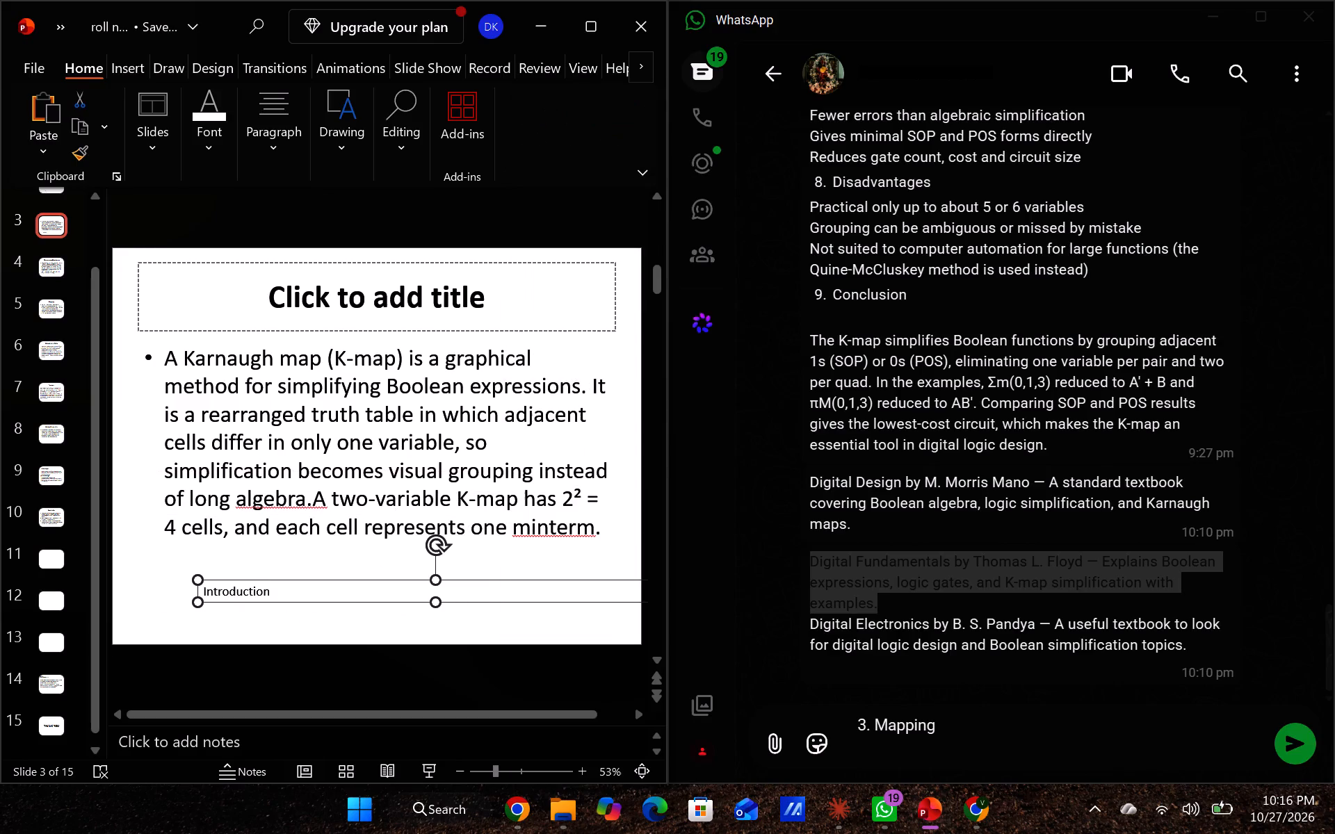
double_click(302, 427)
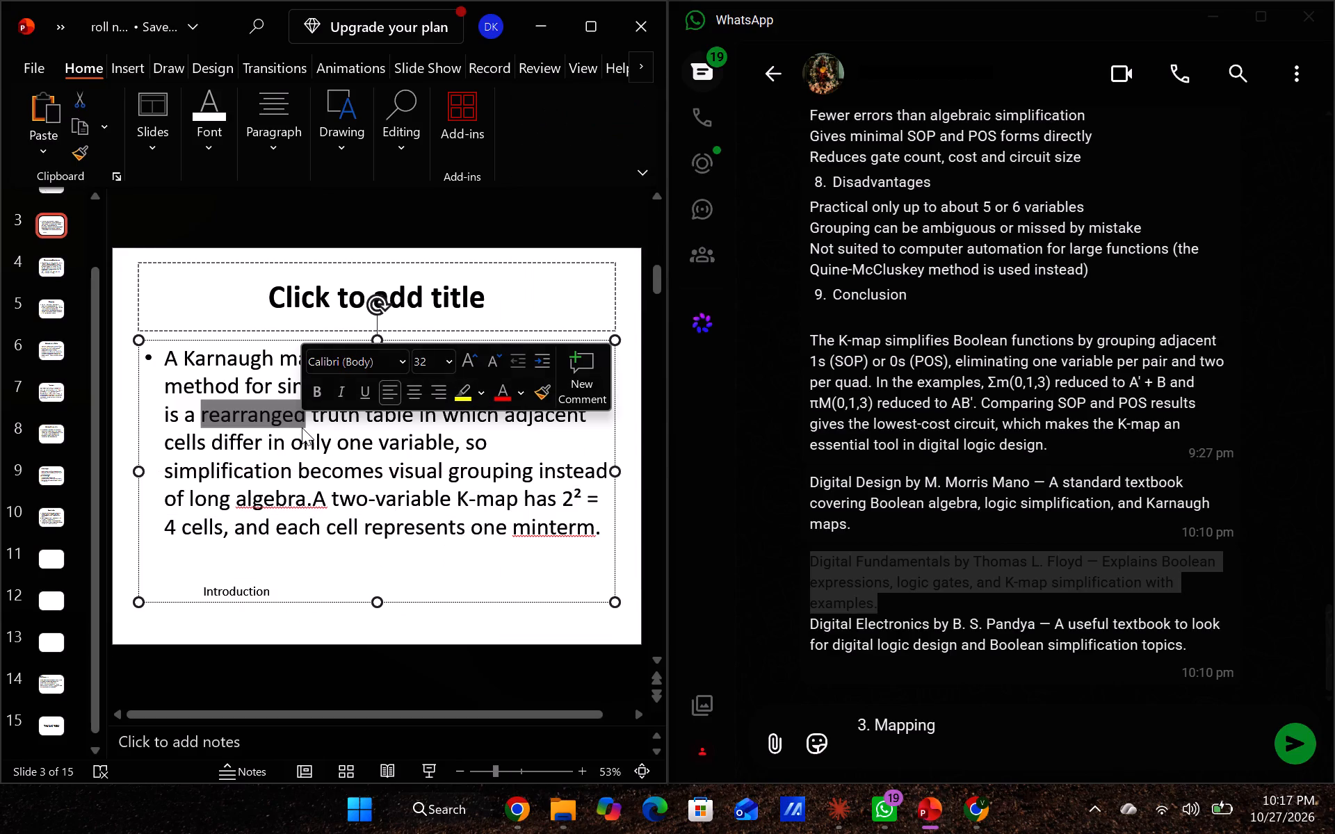
left_click(268, 598)
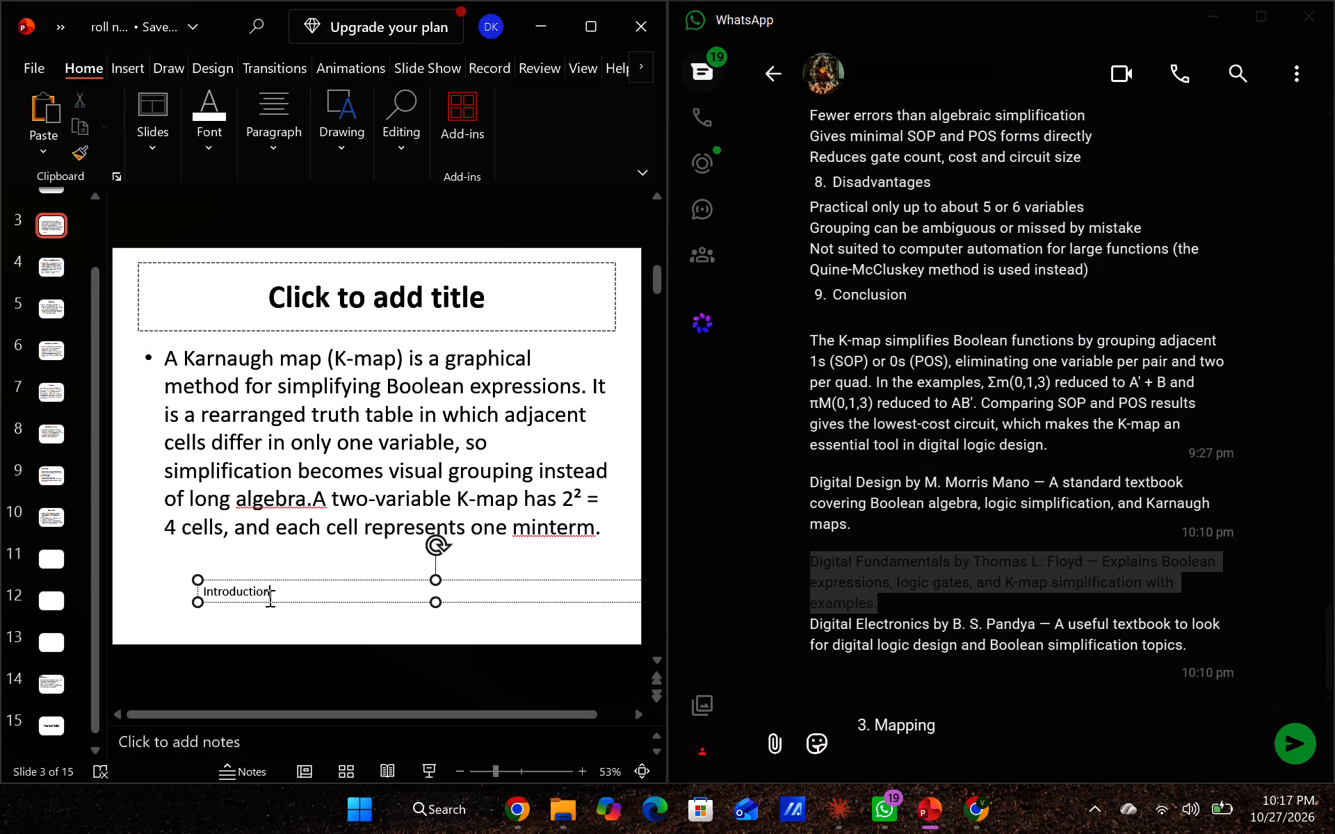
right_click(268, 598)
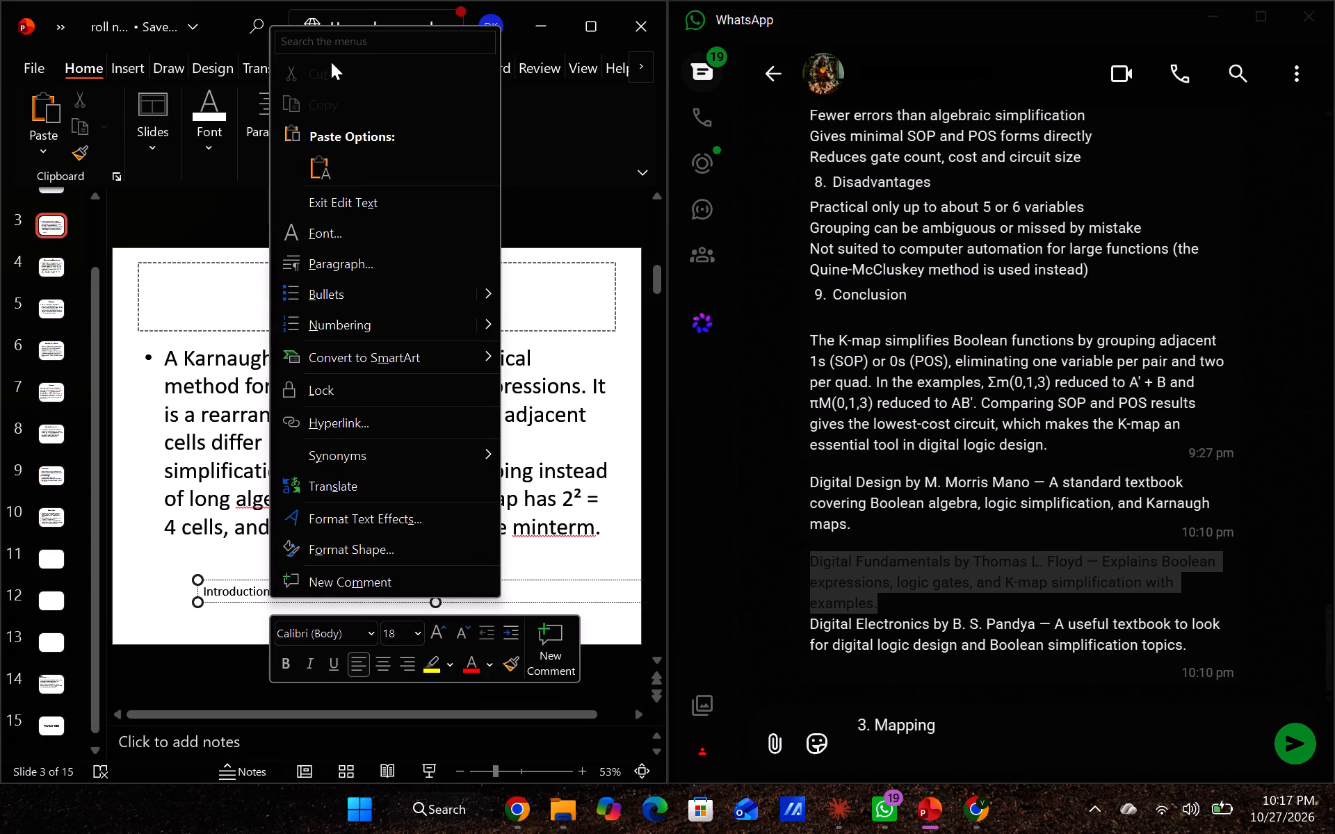
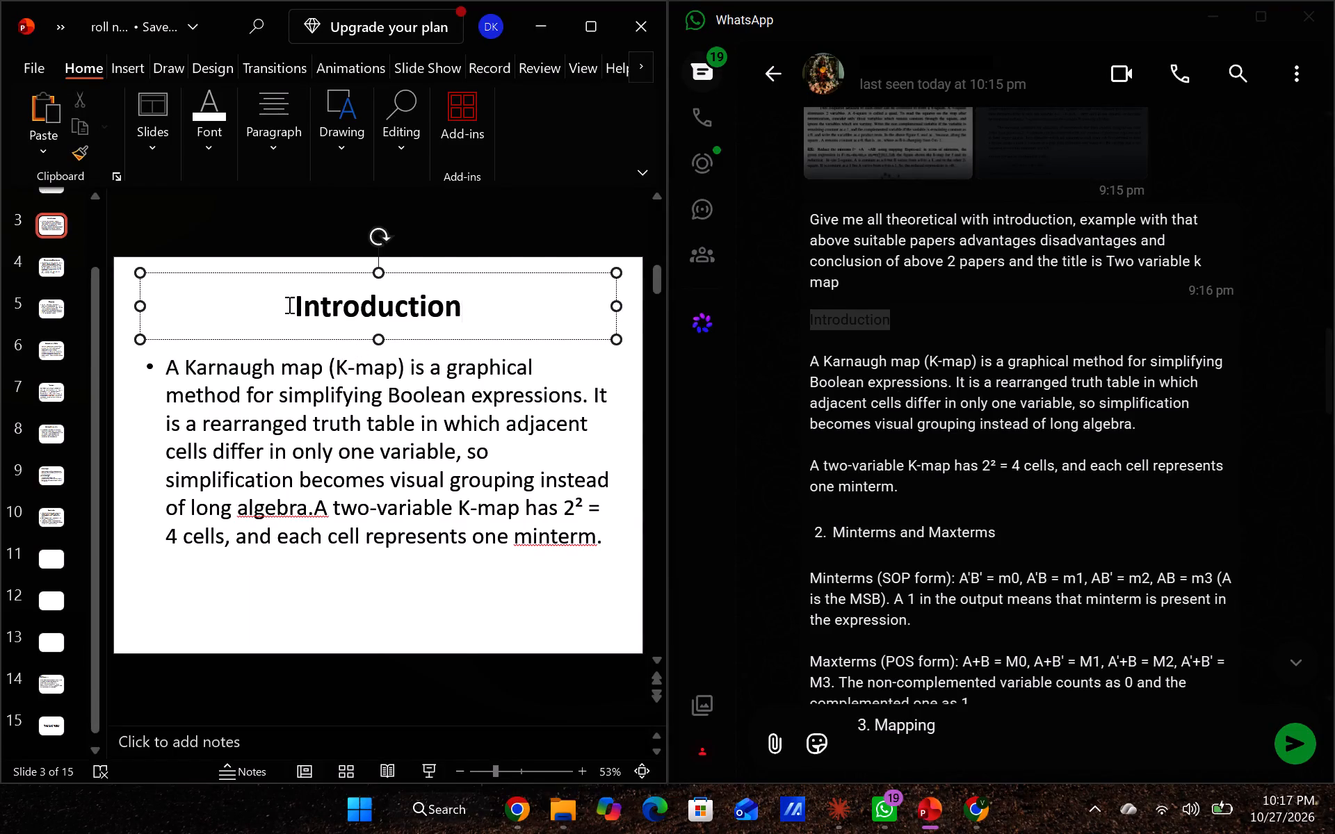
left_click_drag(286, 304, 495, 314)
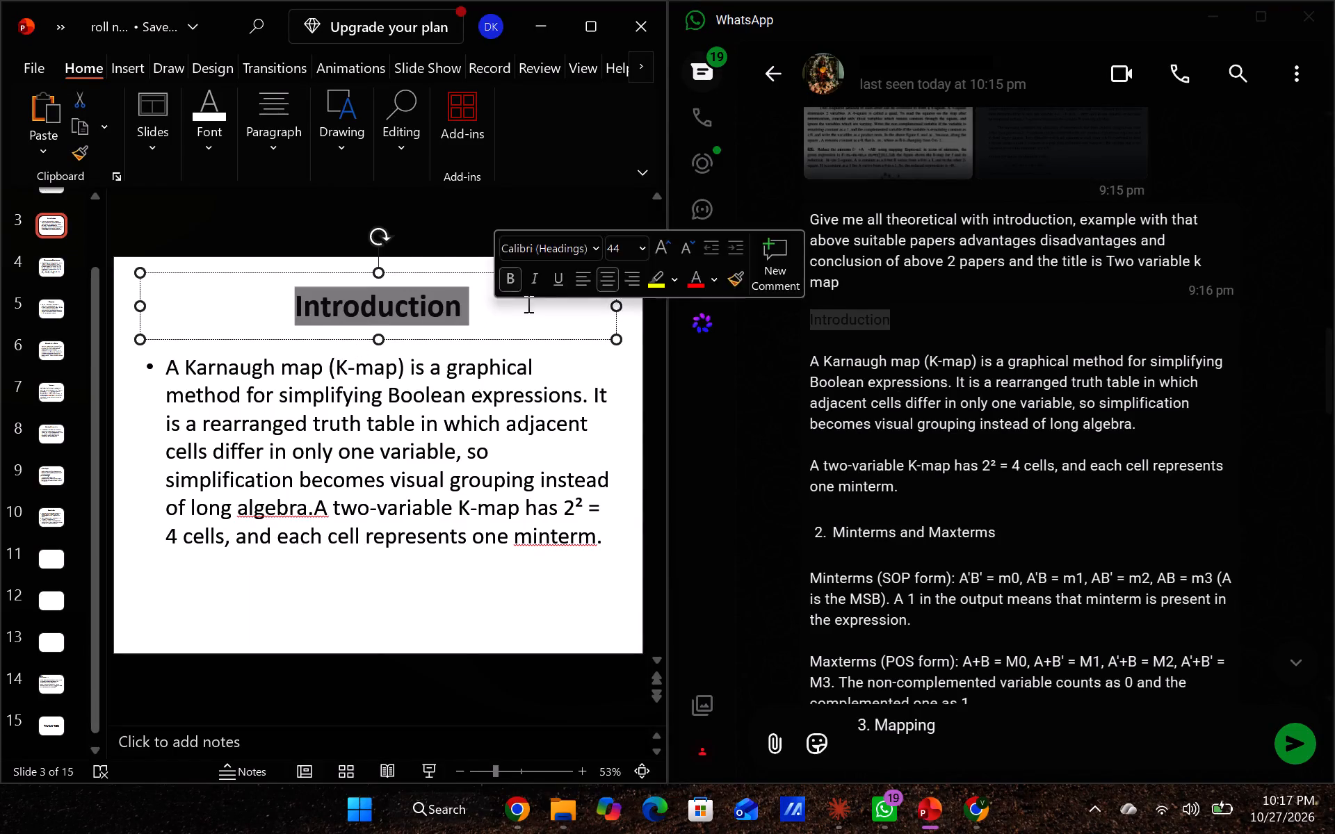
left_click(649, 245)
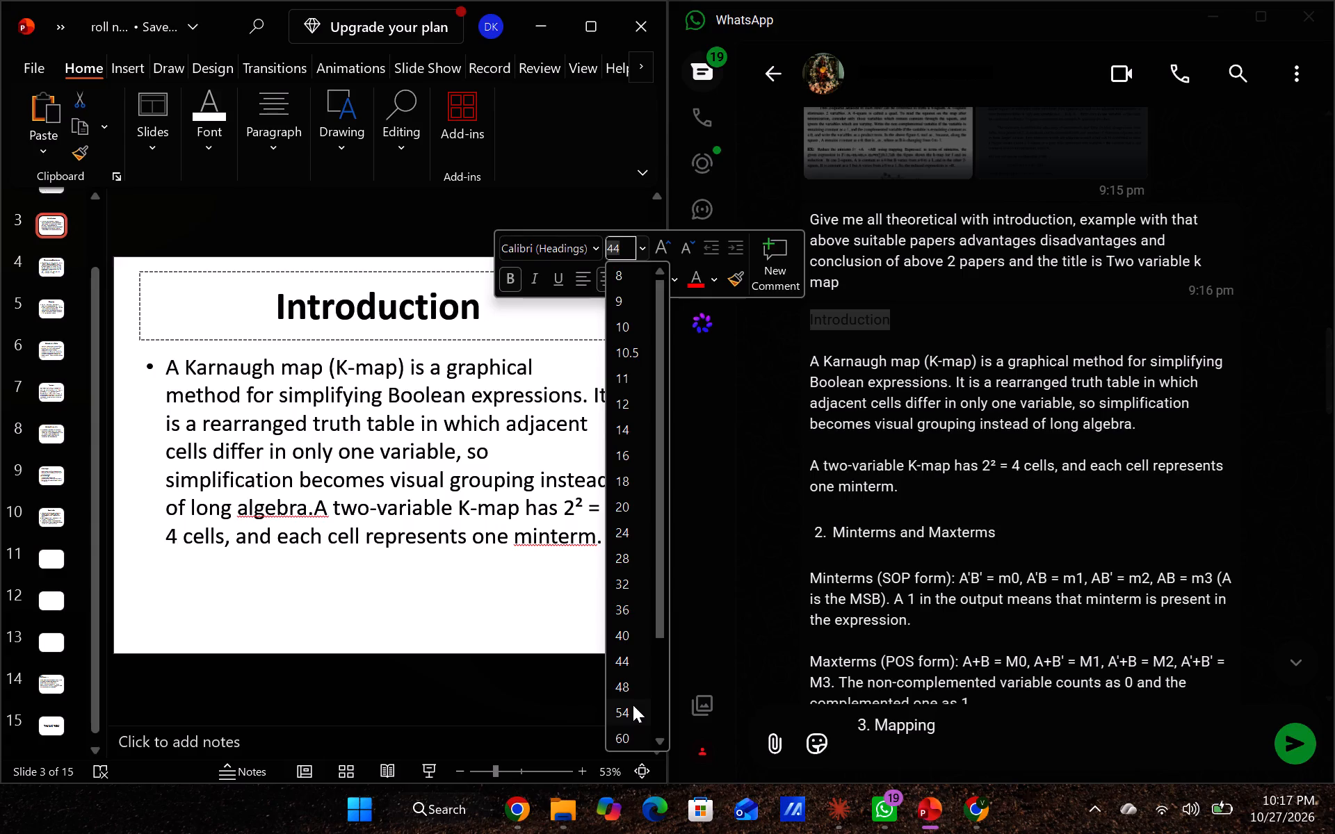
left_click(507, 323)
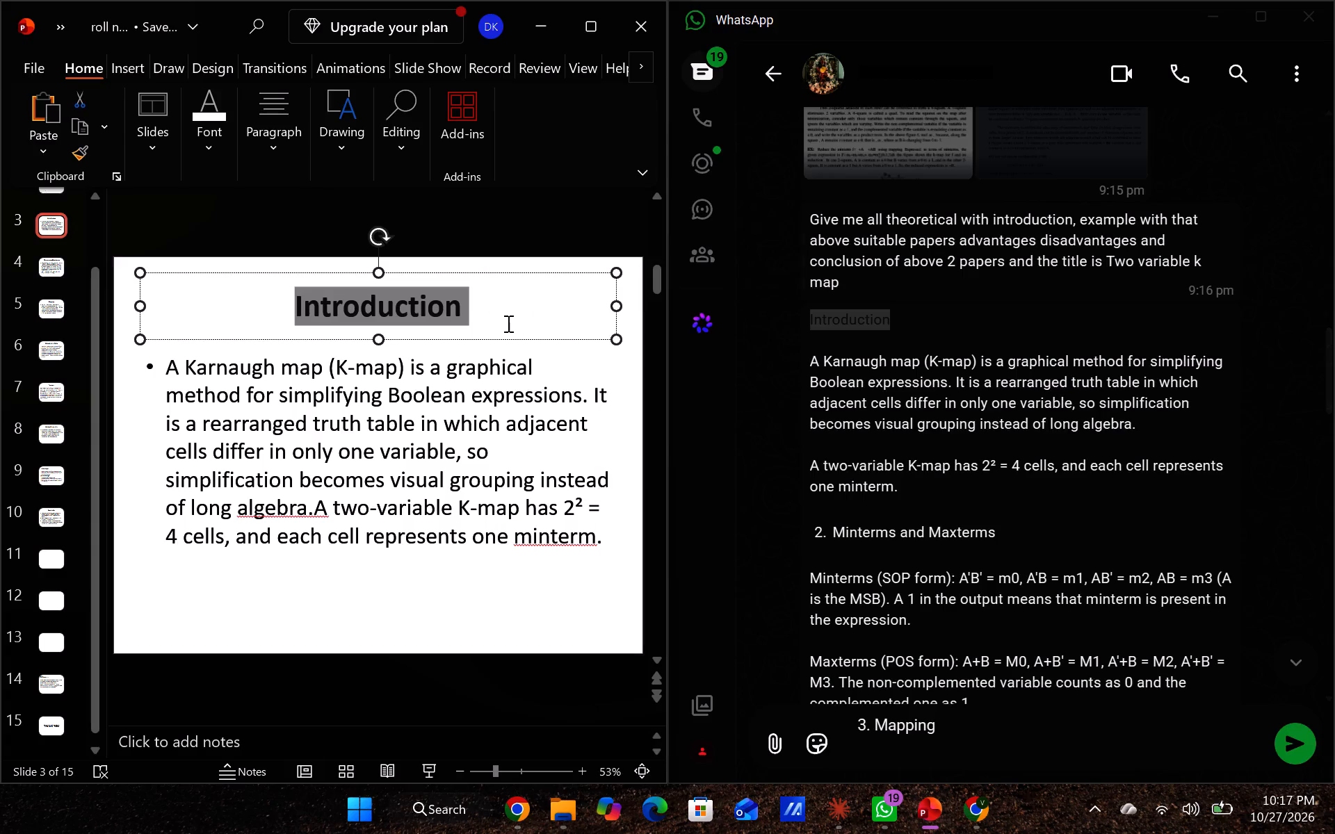
Replace slide 3's title text with "INTRODUCTION" in capitals.
key("BackSpace")
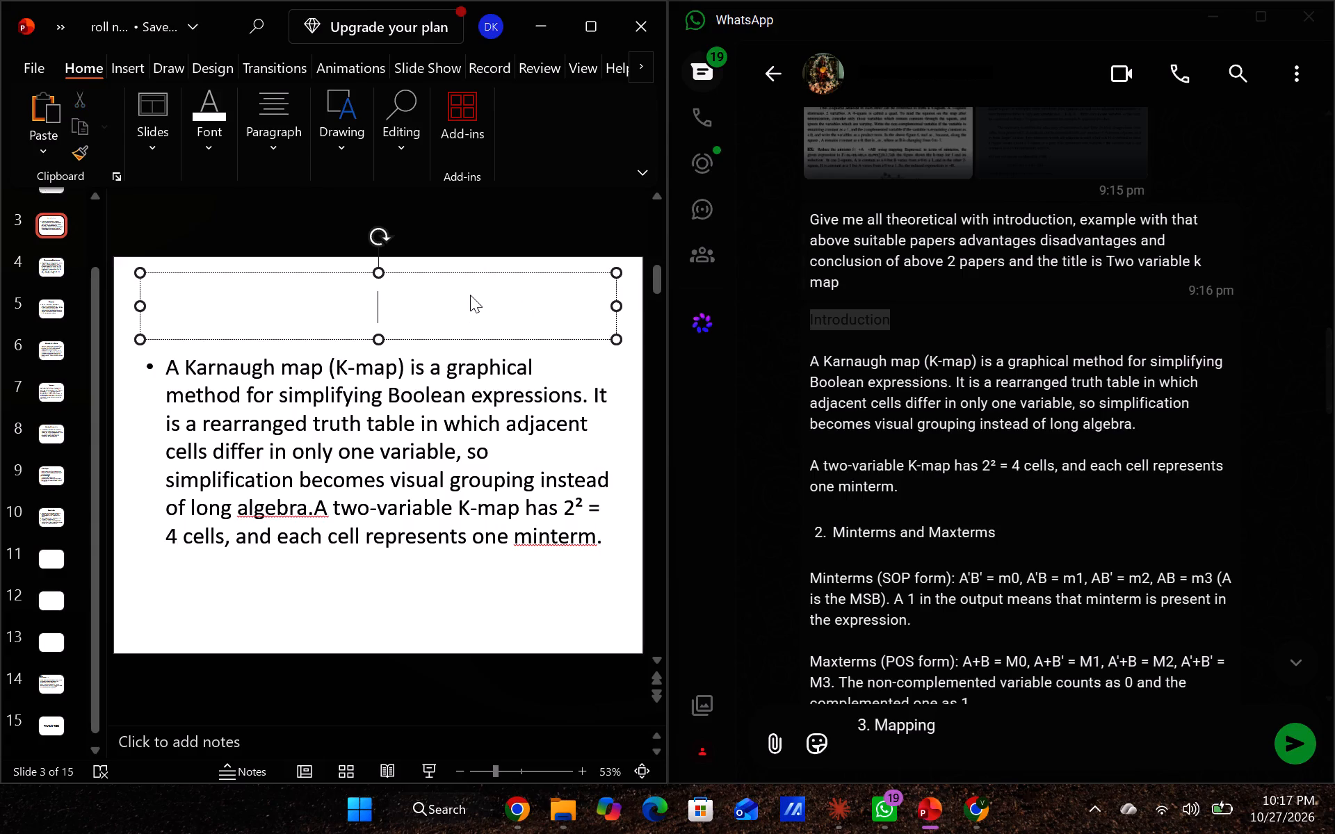
type("INTR")
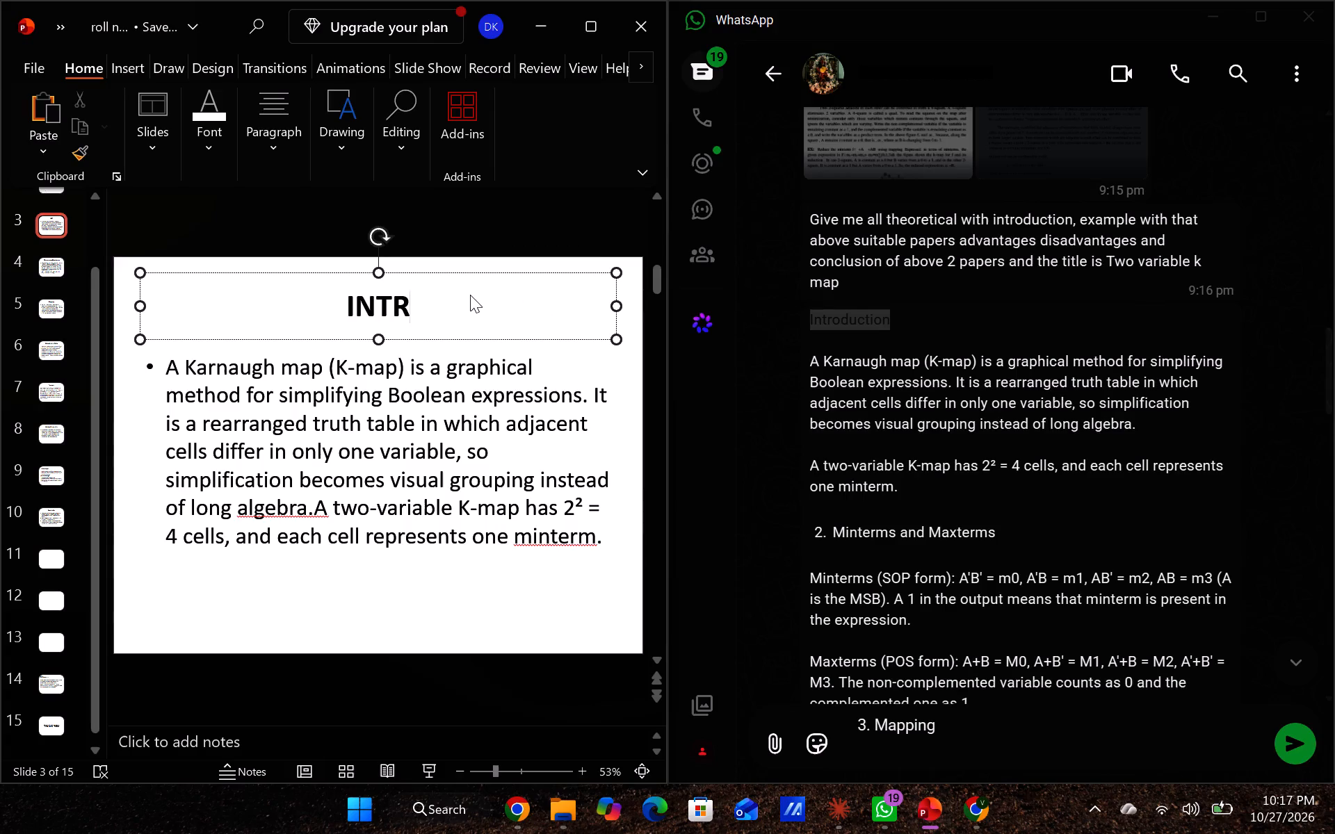
type("ODUCTION")
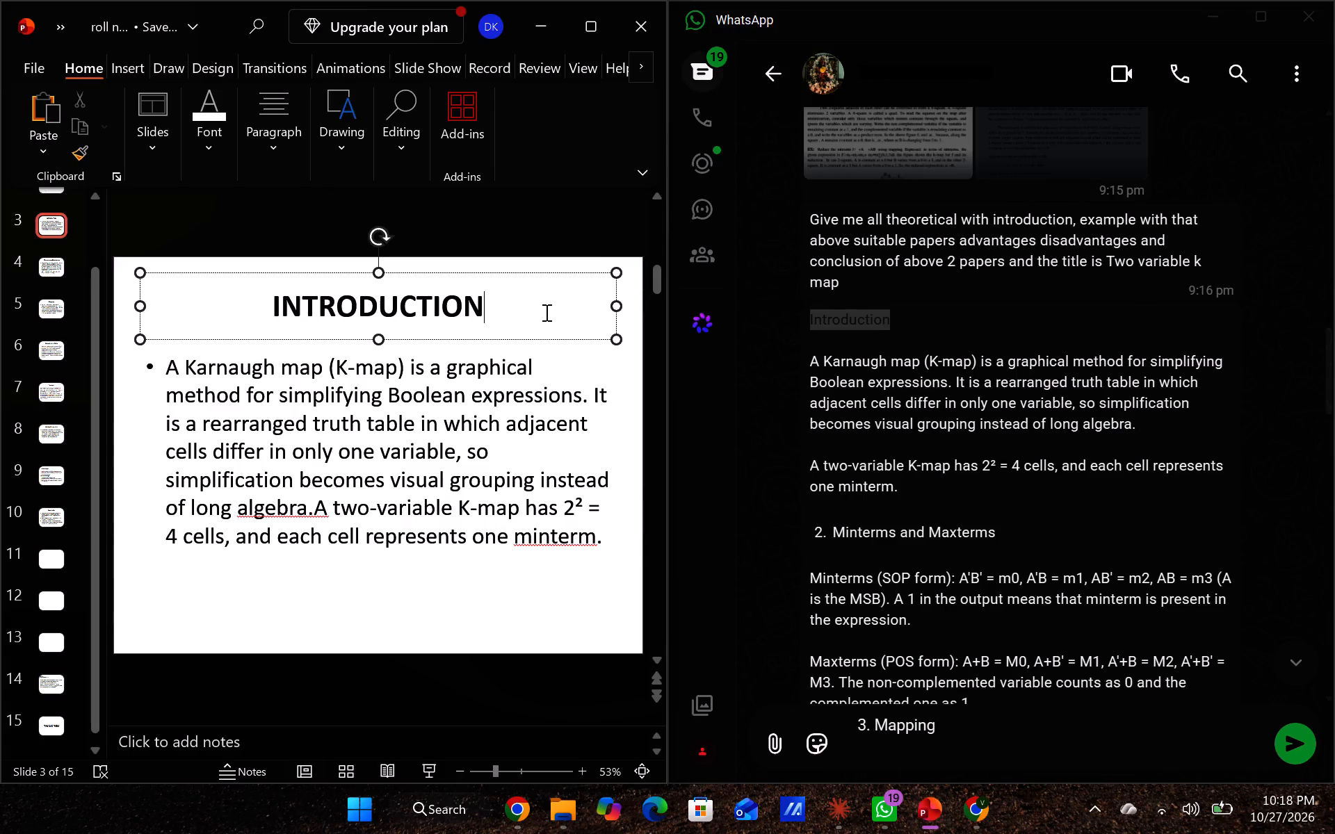
left_click(547, 315)
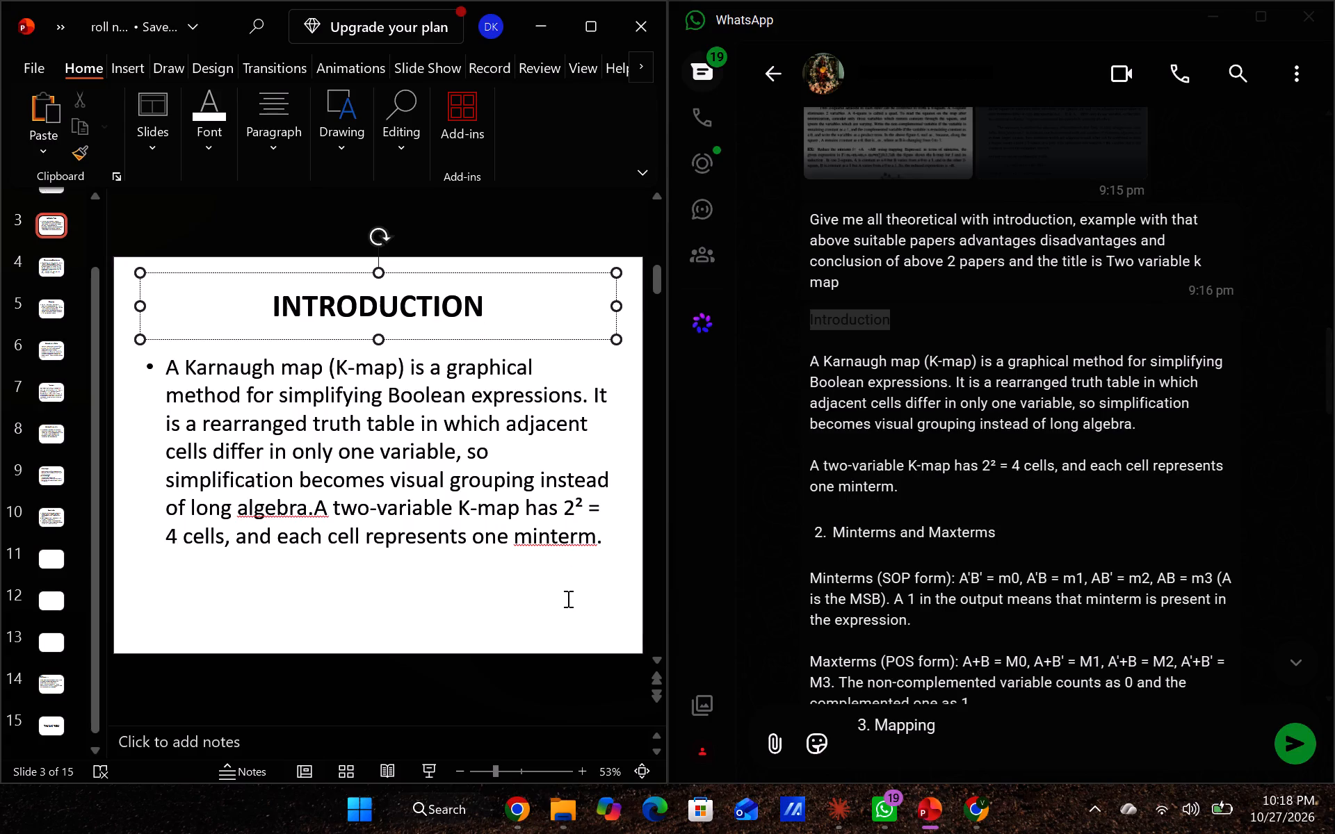
Split slide 3's body paragraph into three bullets, starting new ones at "It is a rearranged" and "A two-variable K-map".
left_click(567, 598)
left_click(586, 398)
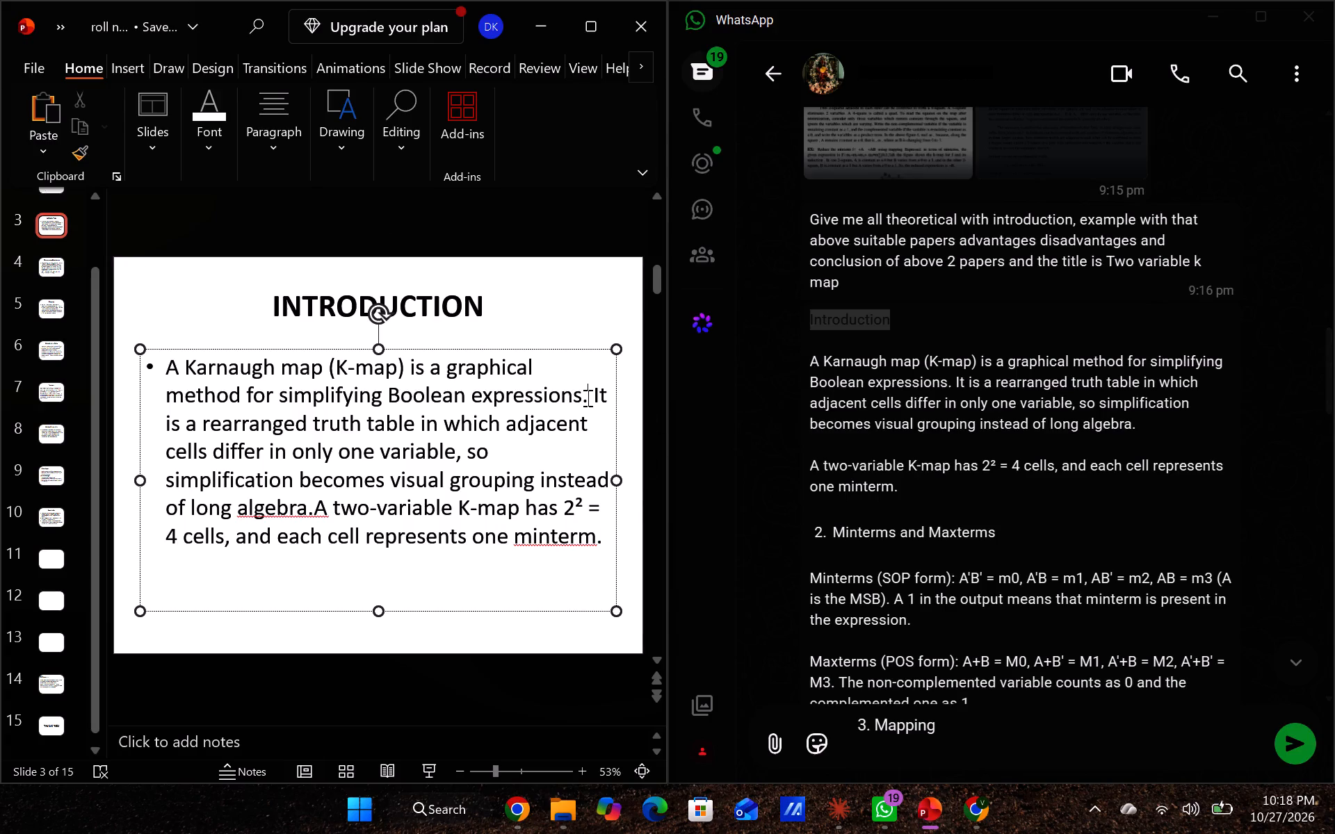
key("Return")
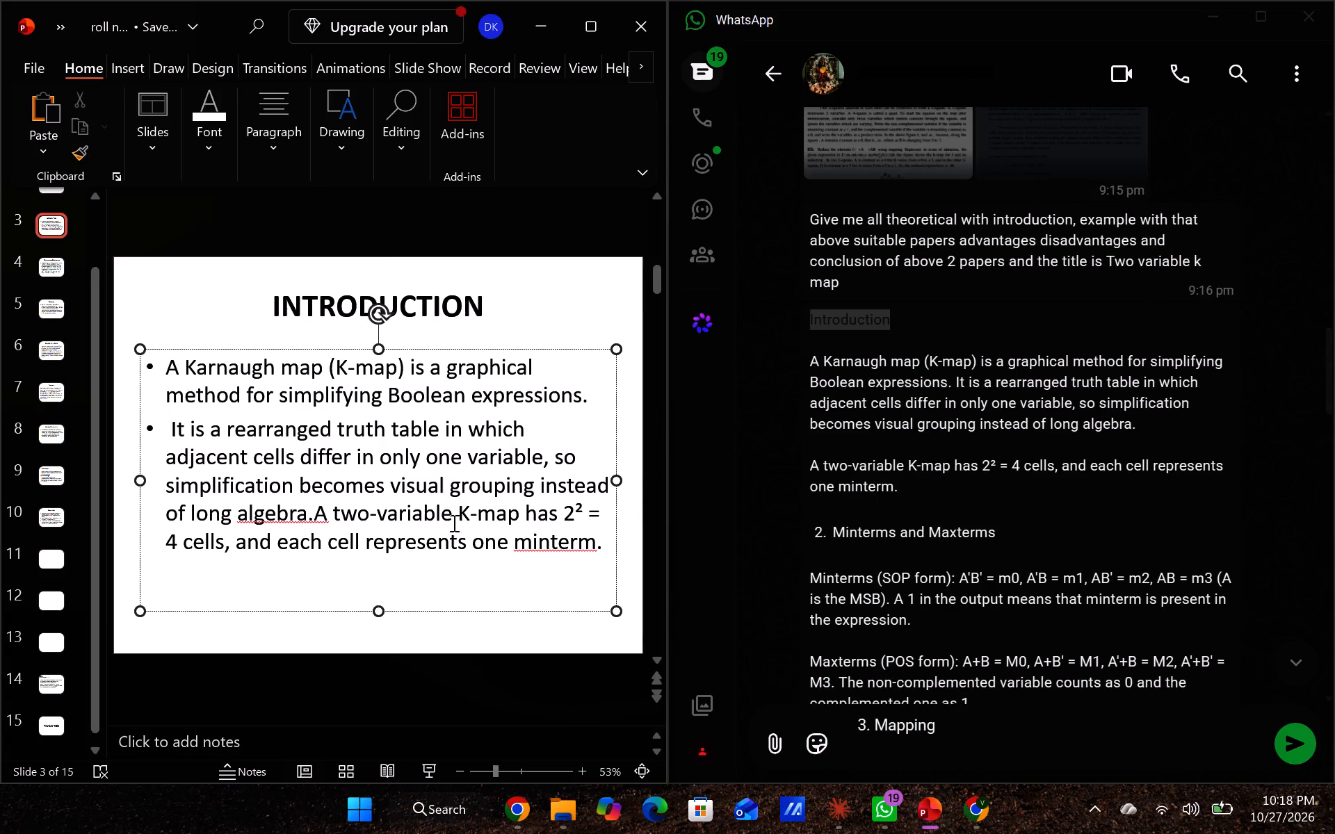
left_click(312, 516)
key("Return")
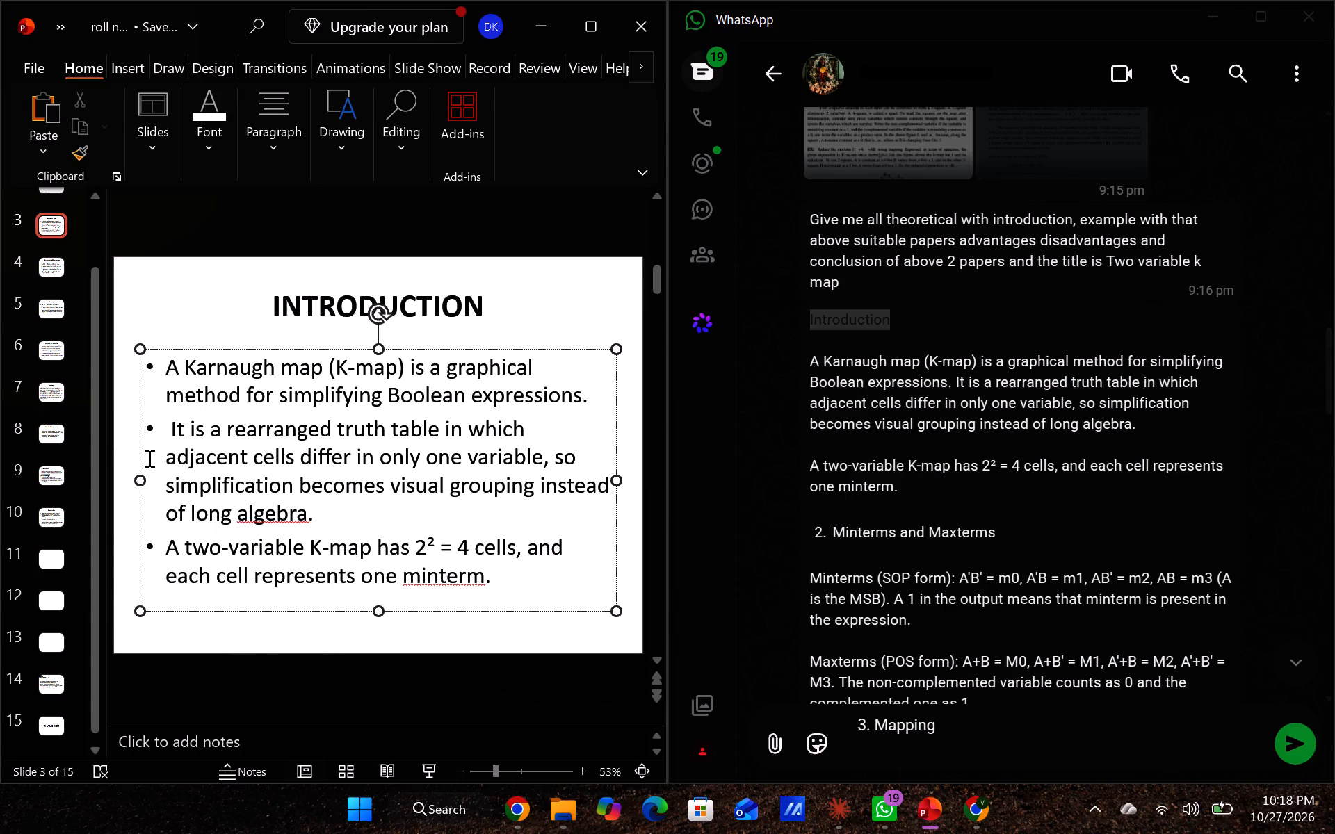
Narrow slide 3's title box from its right side to about half its width so the heading sits at the slide's left.
left_click(200, 317)
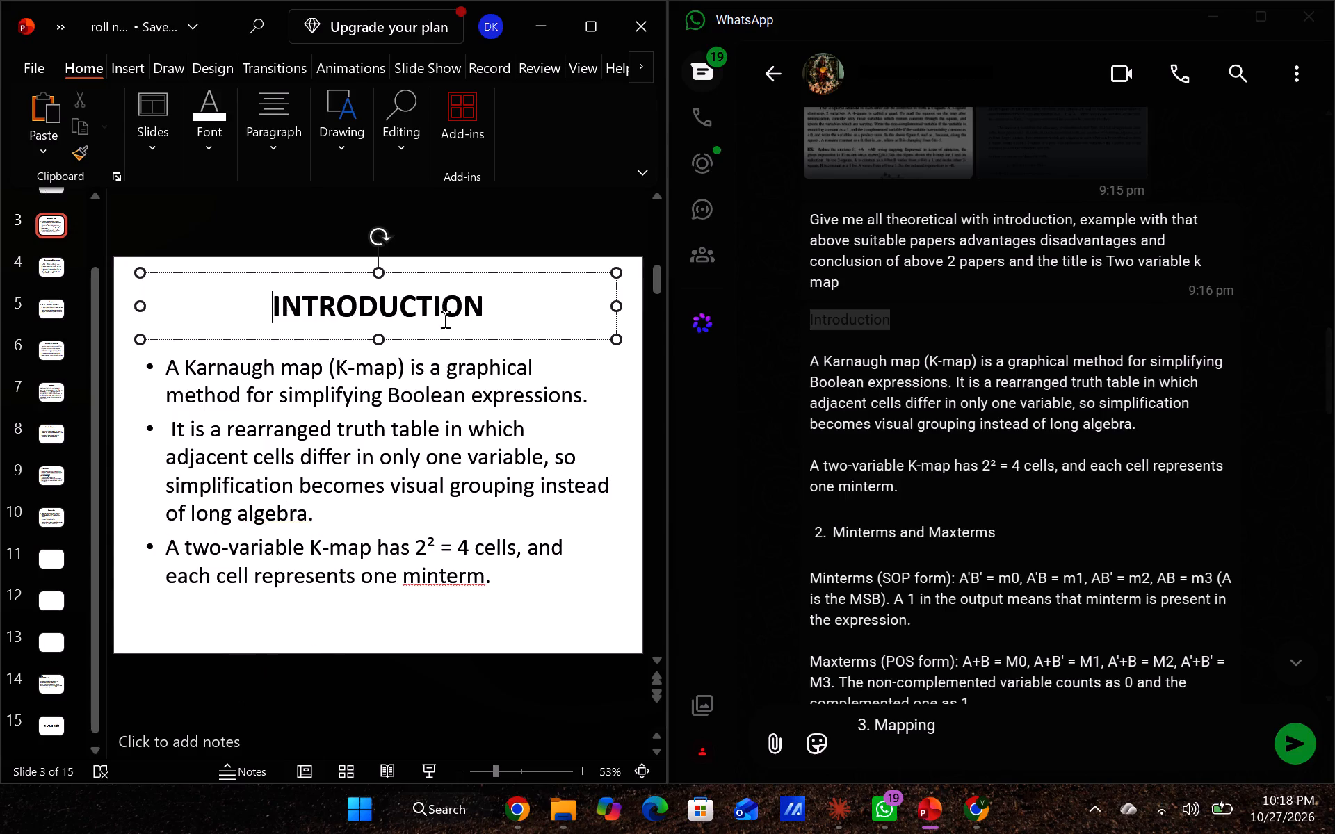
left_click_drag(620, 300, 588, 301)
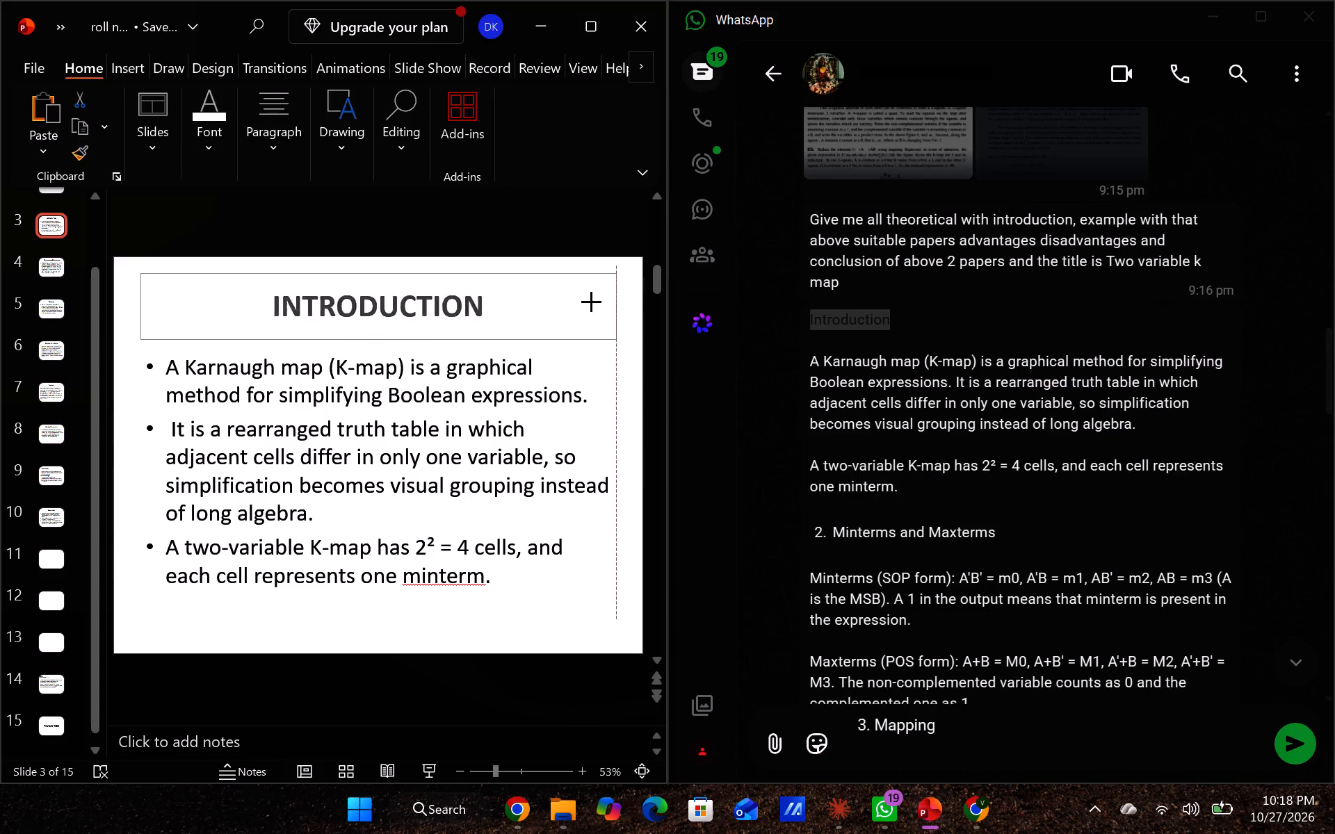
left_click_drag(588, 301, 386, 300)
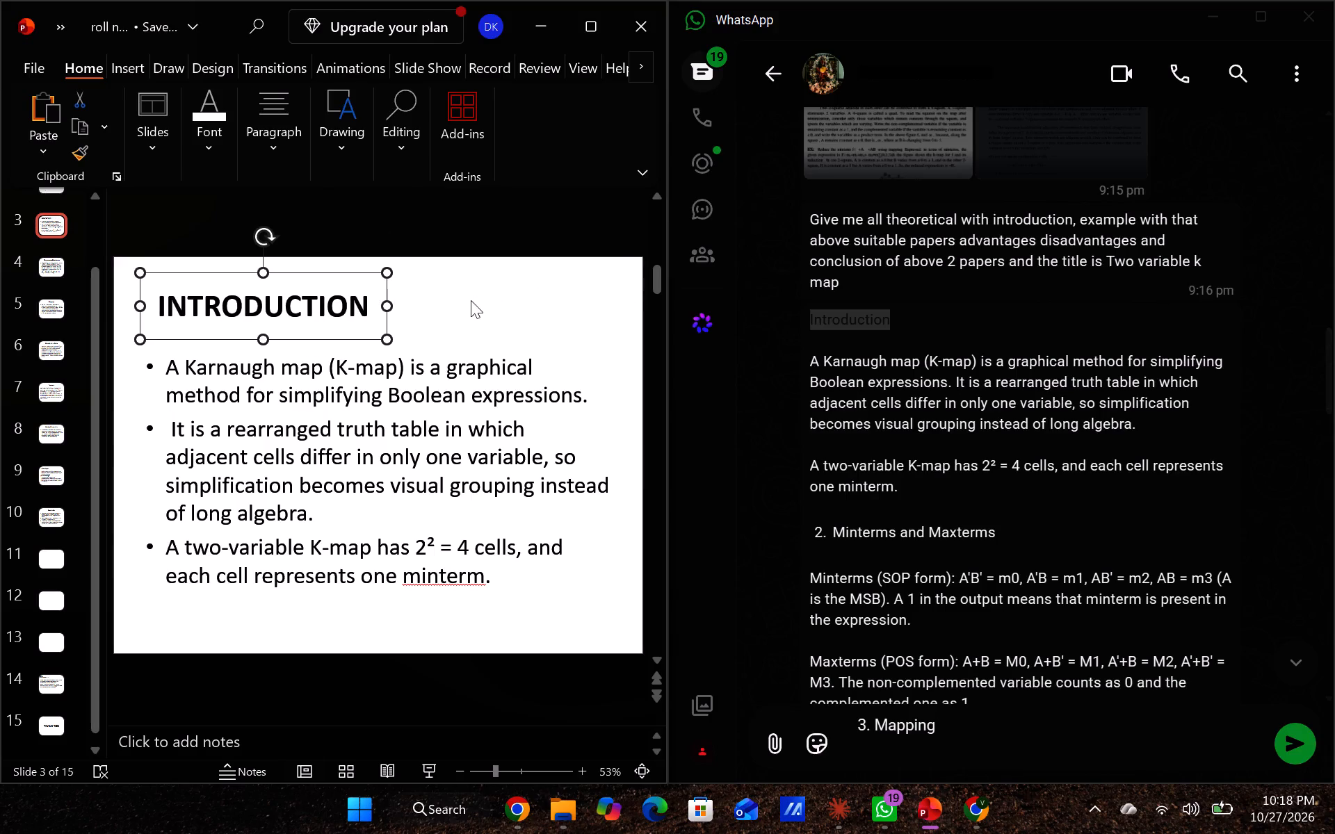
left_click(483, 302)
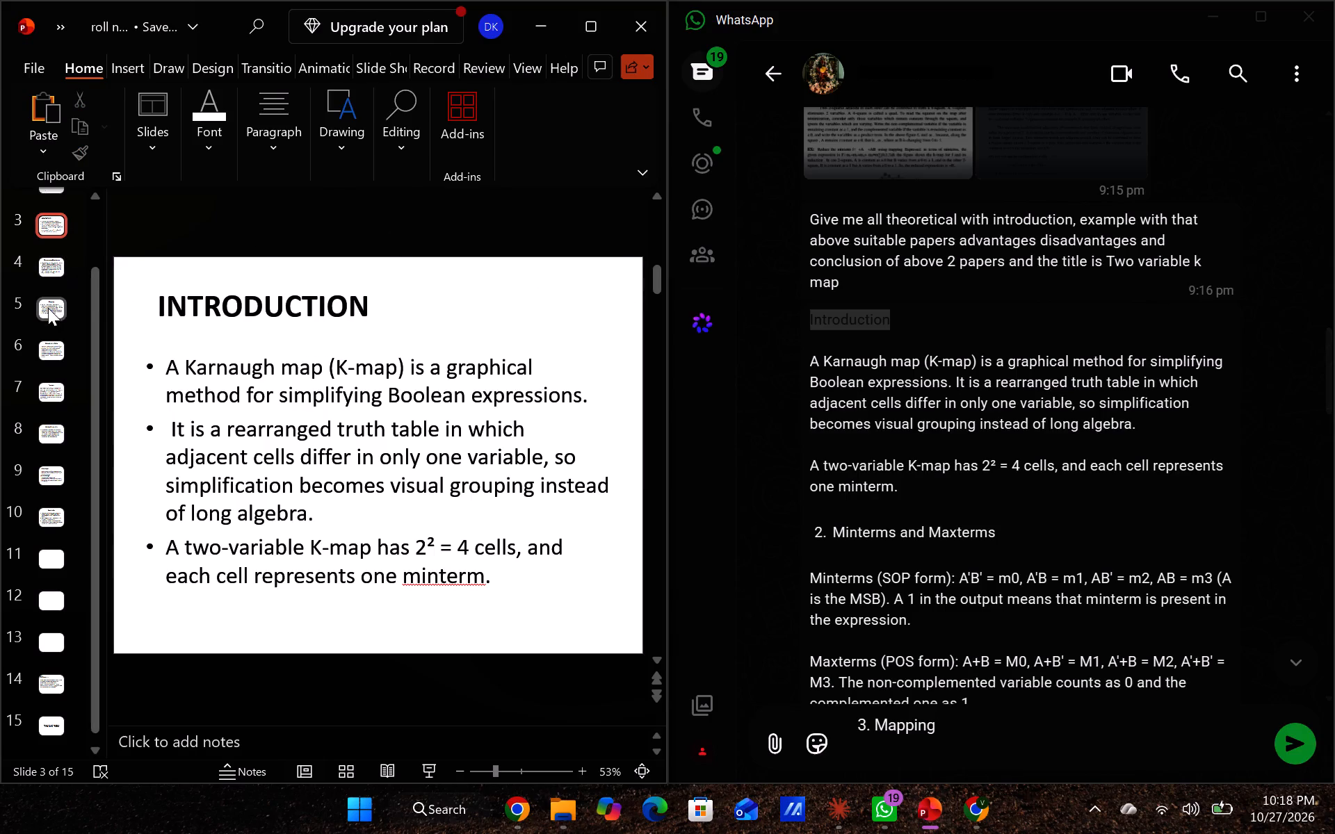
On slide 4, make the lead-in "Minterms (SOP form):" bold.
left_click(55, 264)
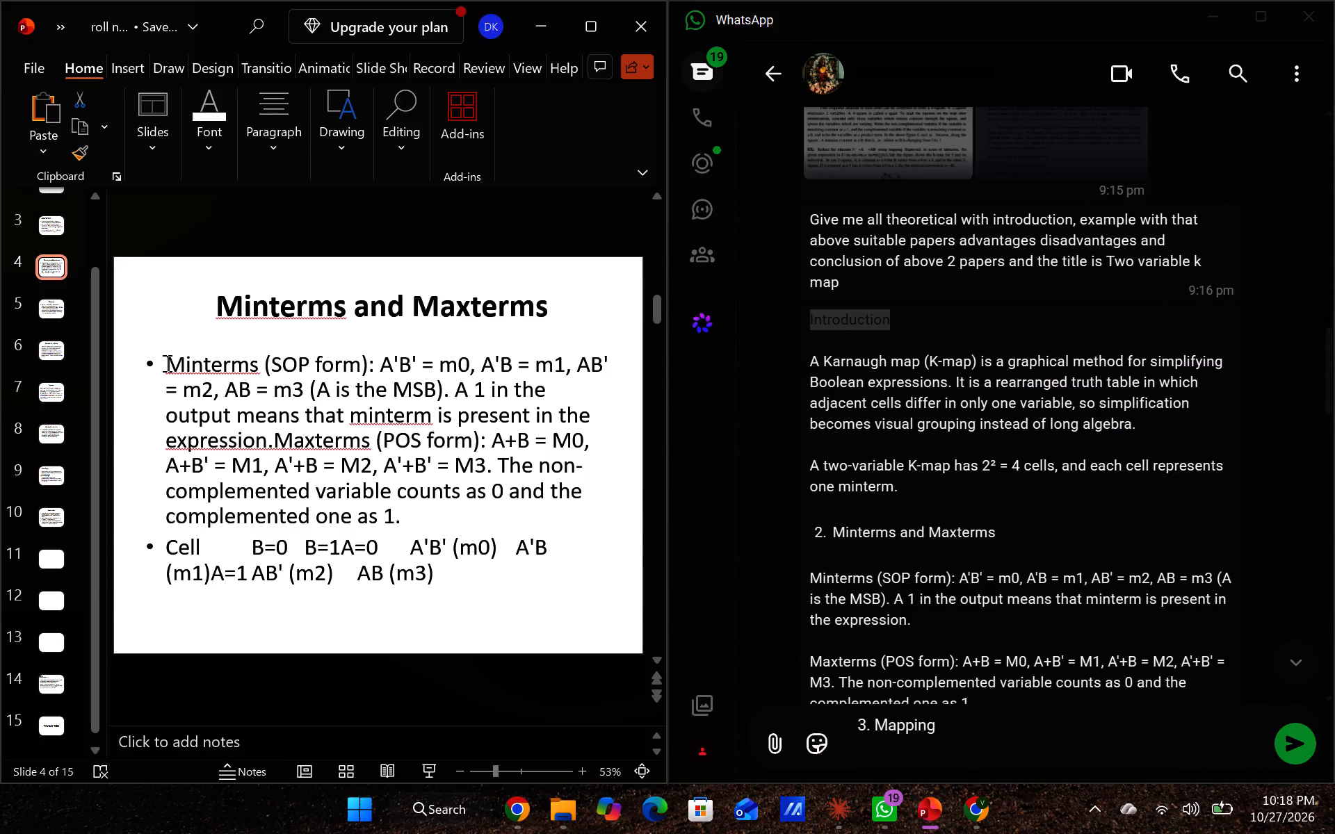
left_click_drag(165, 363, 367, 366)
left_click(376, 328)
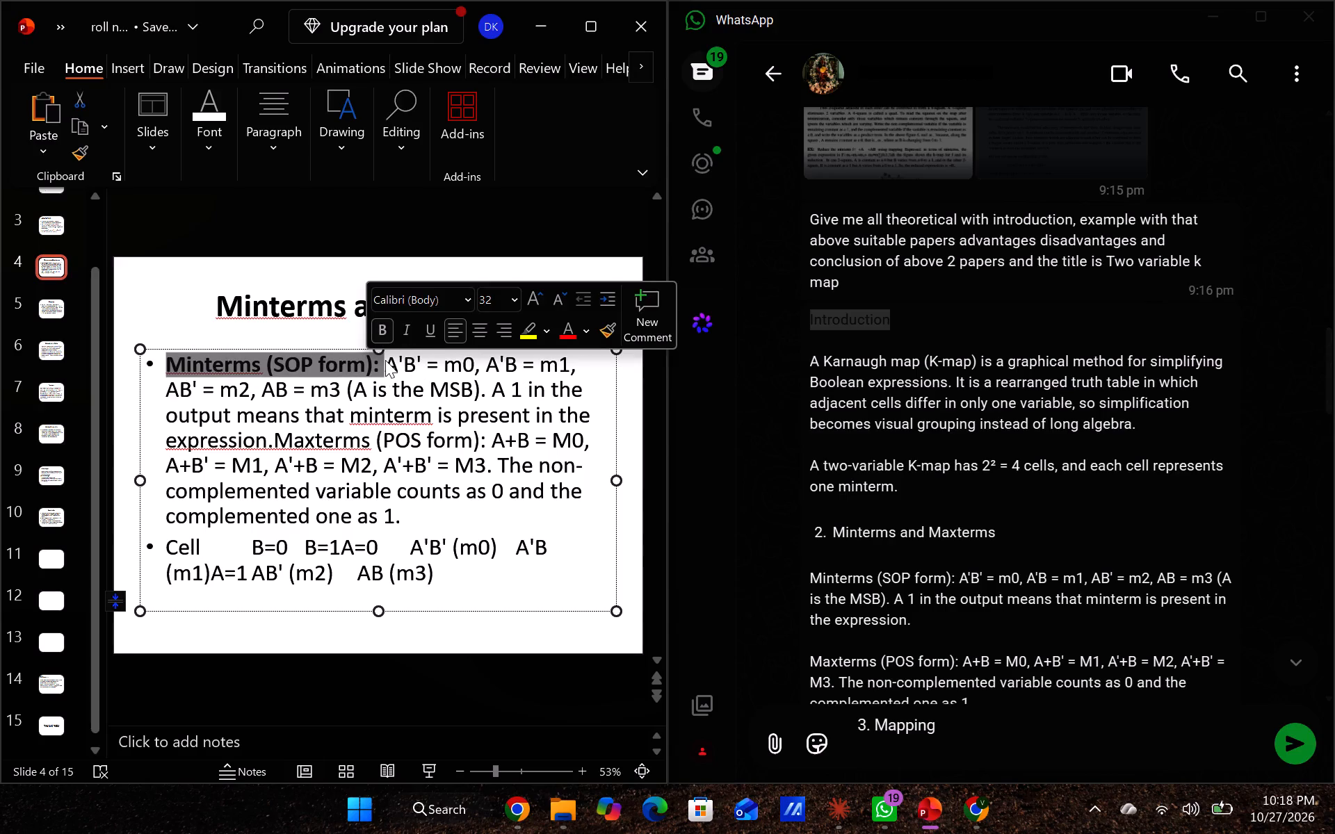
left_click(400, 382)
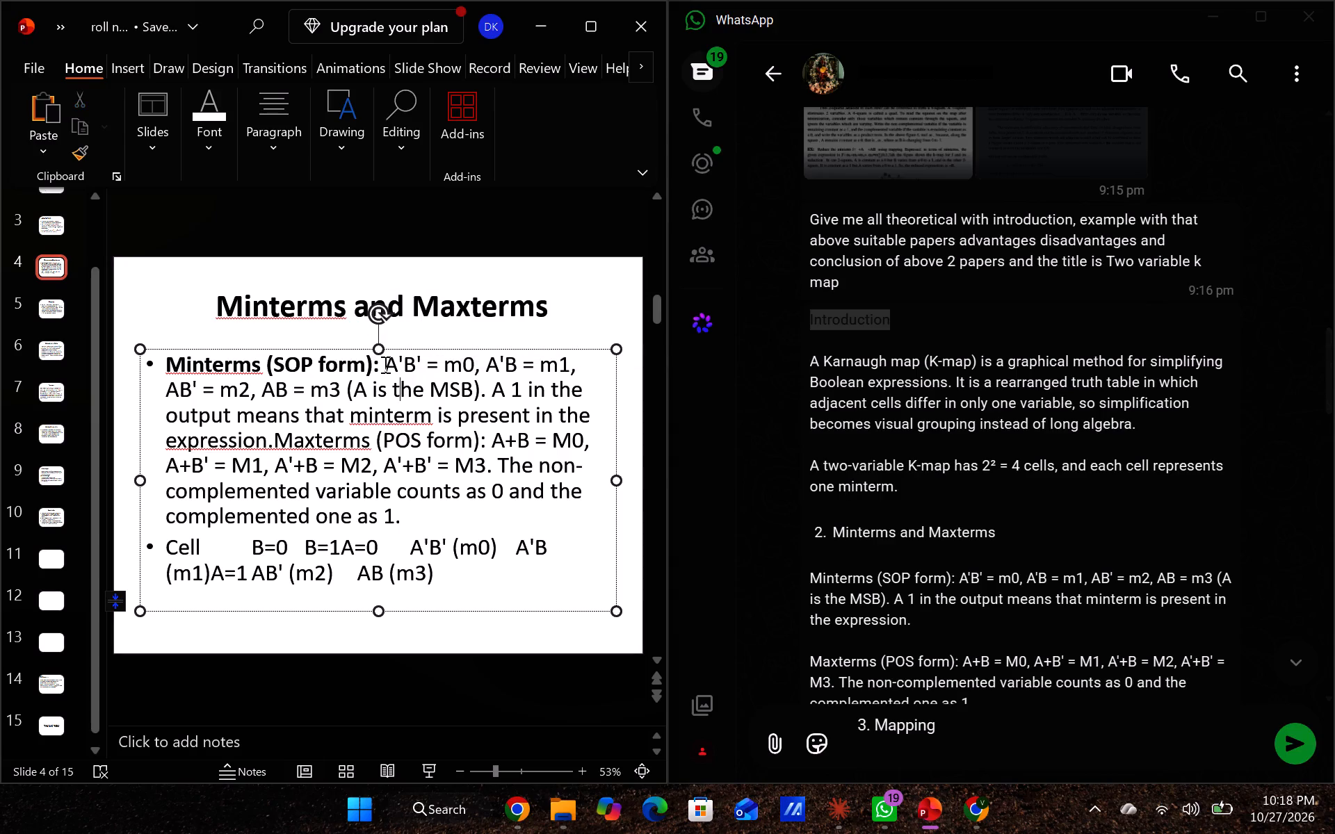
Split slide 4's body text into bullets starting at "A'B' = m0", "A 1 in the output", "Maxterms (POS form)" and "The non-complemented variable".
left_click(383, 364)
key("Return")
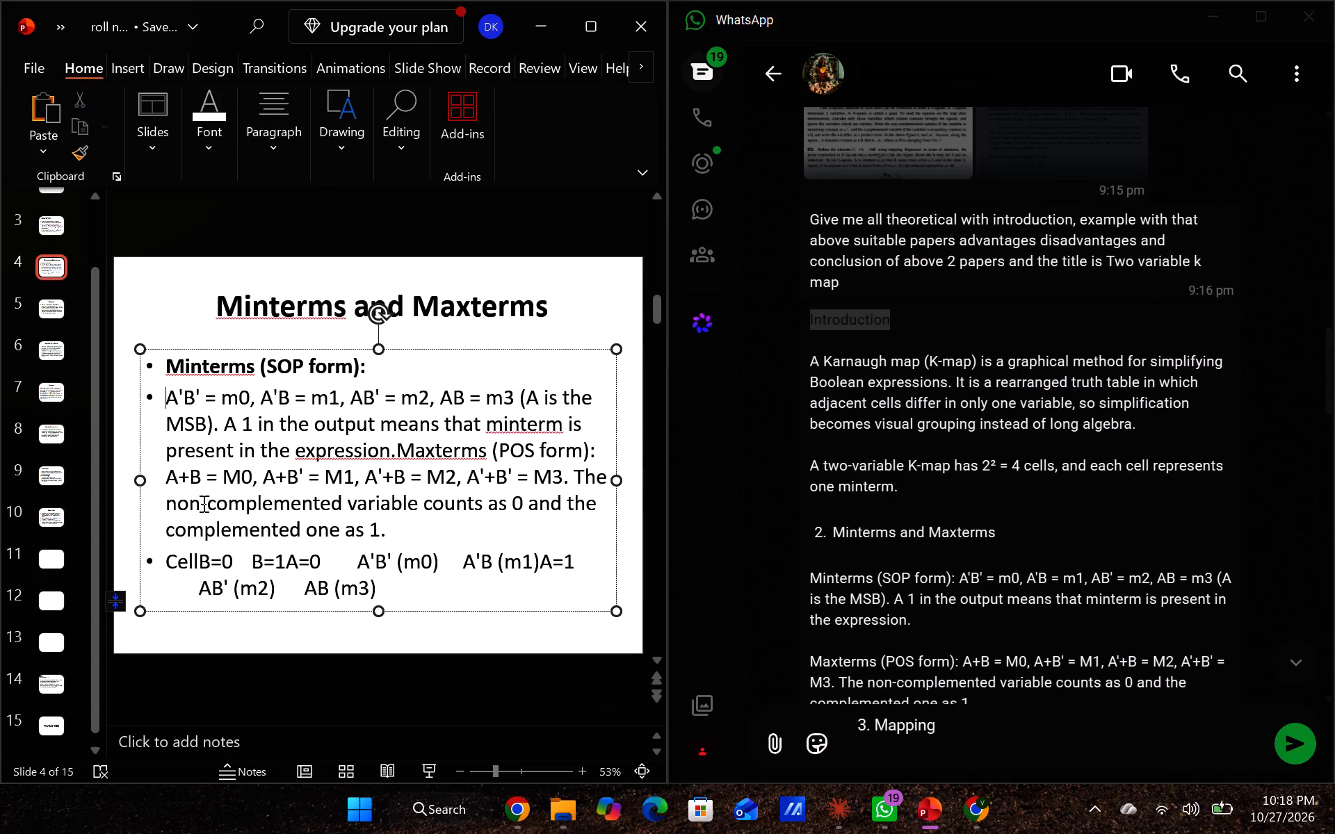
left_click(217, 420)
key("Return")
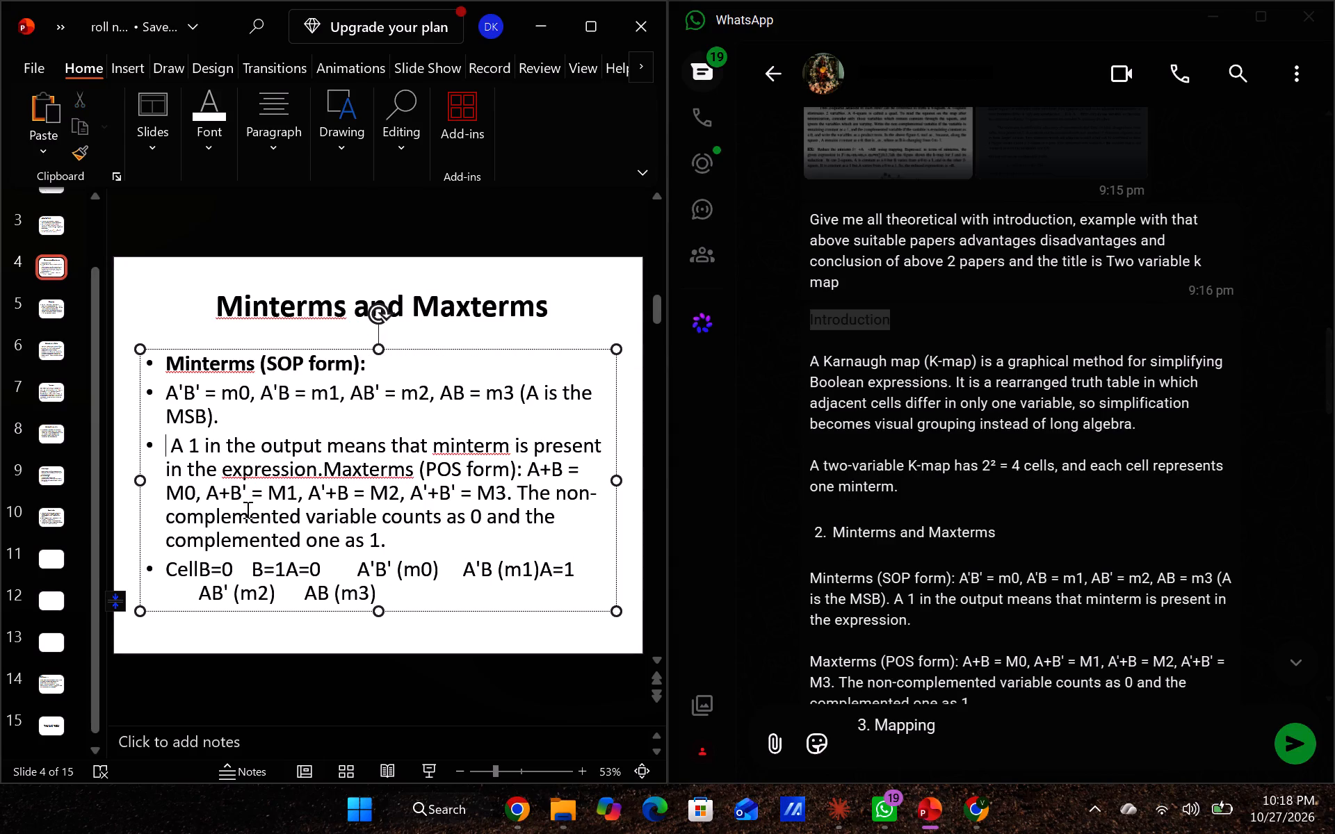
left_click(515, 494)
key("Return")
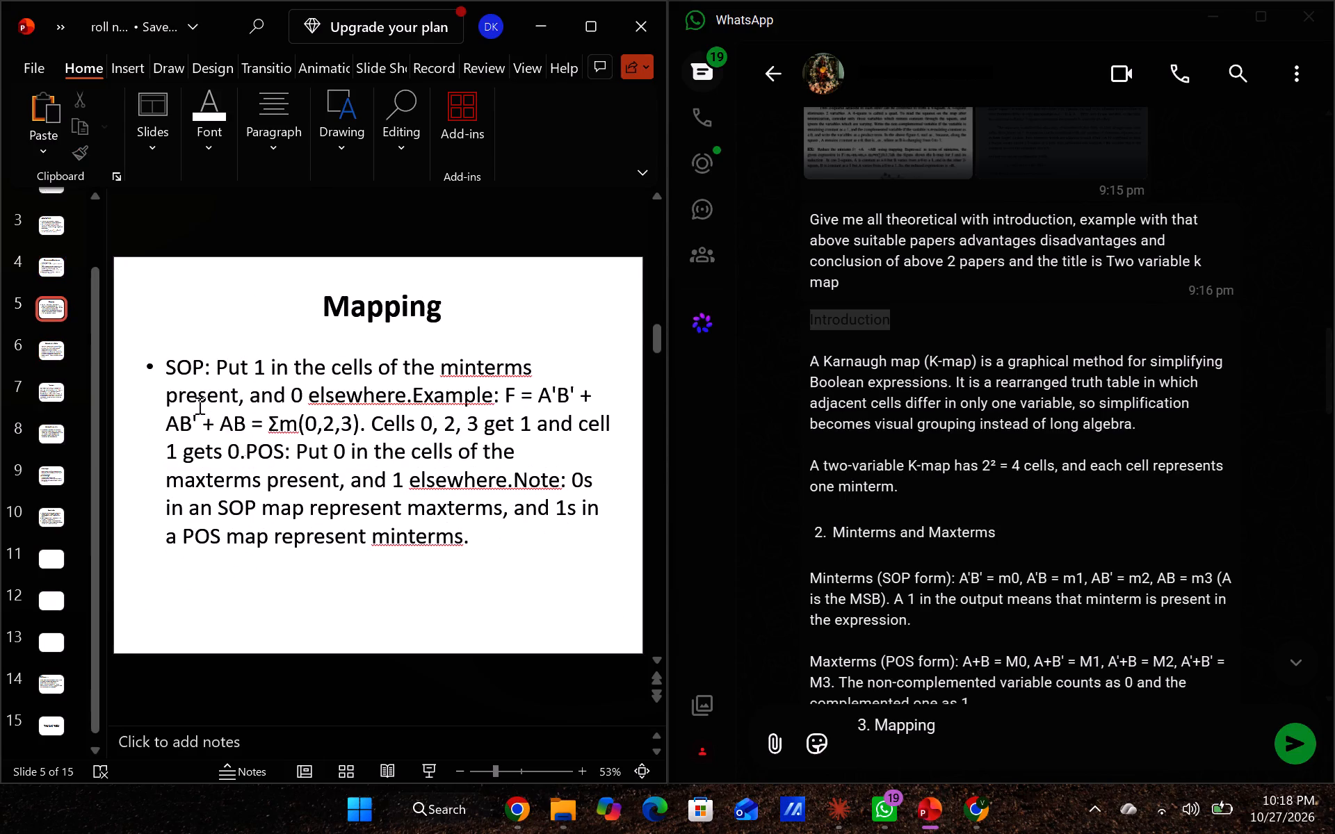
left_click(51, 263)
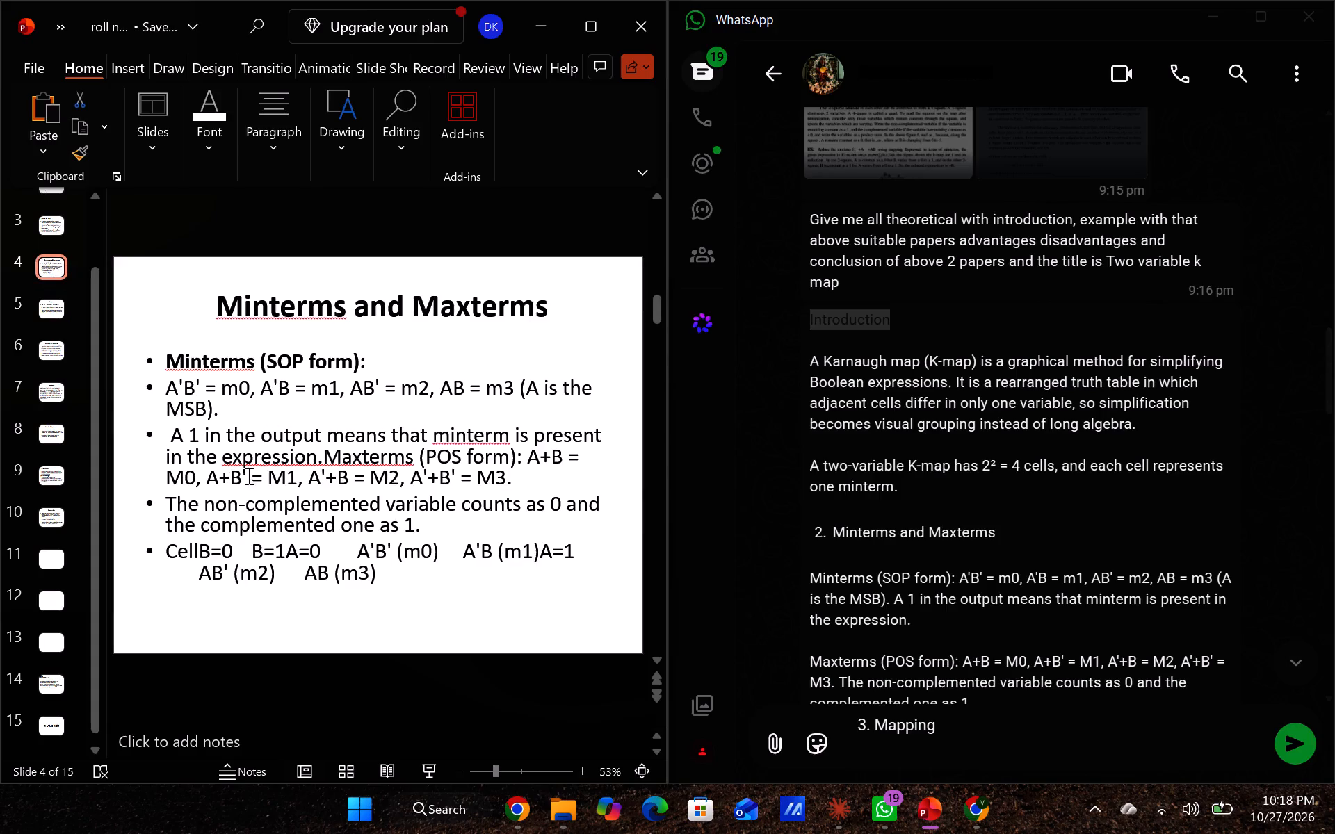
left_click(322, 457)
key("Return")
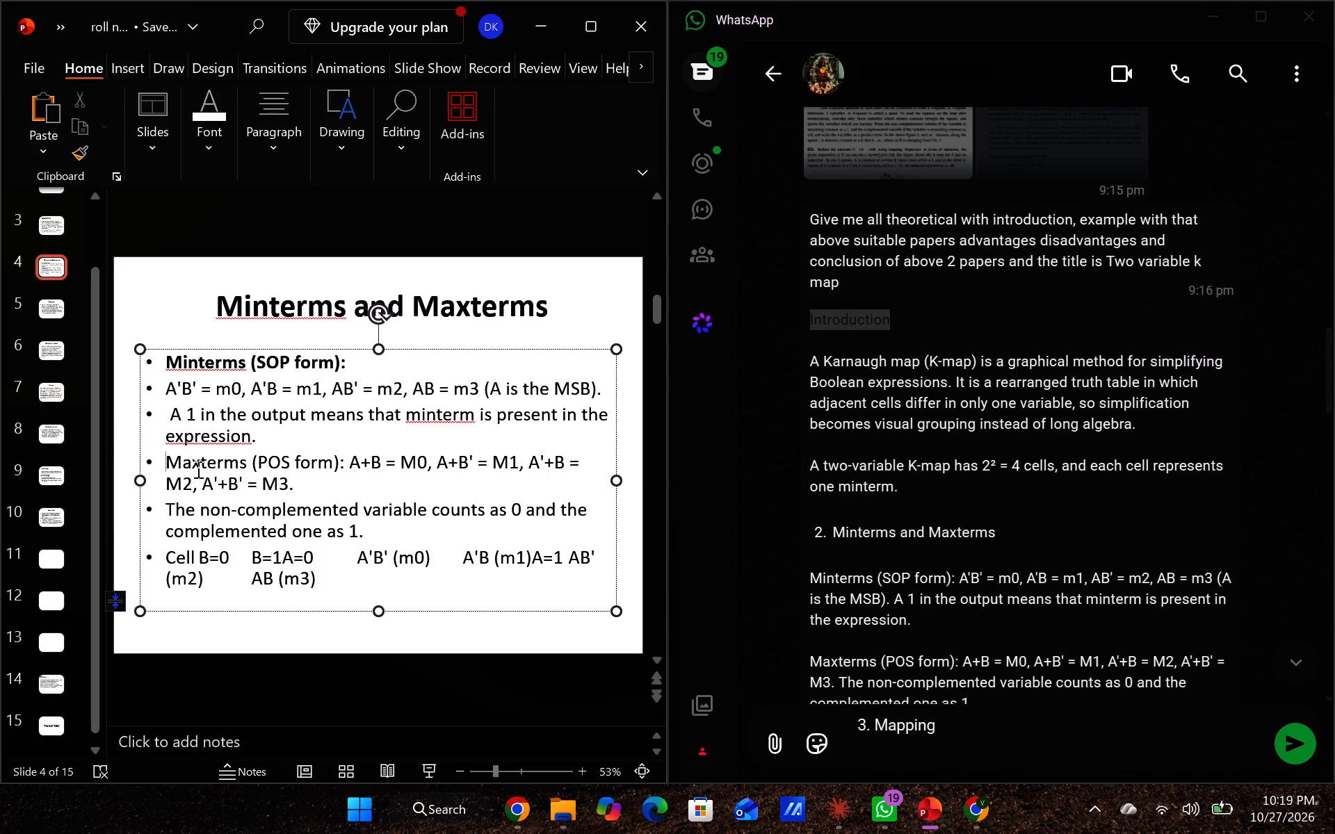
Make the lead-in "Maxterms (POS form):" on slide 4 bold.
left_click_drag(163, 462, 285, 479)
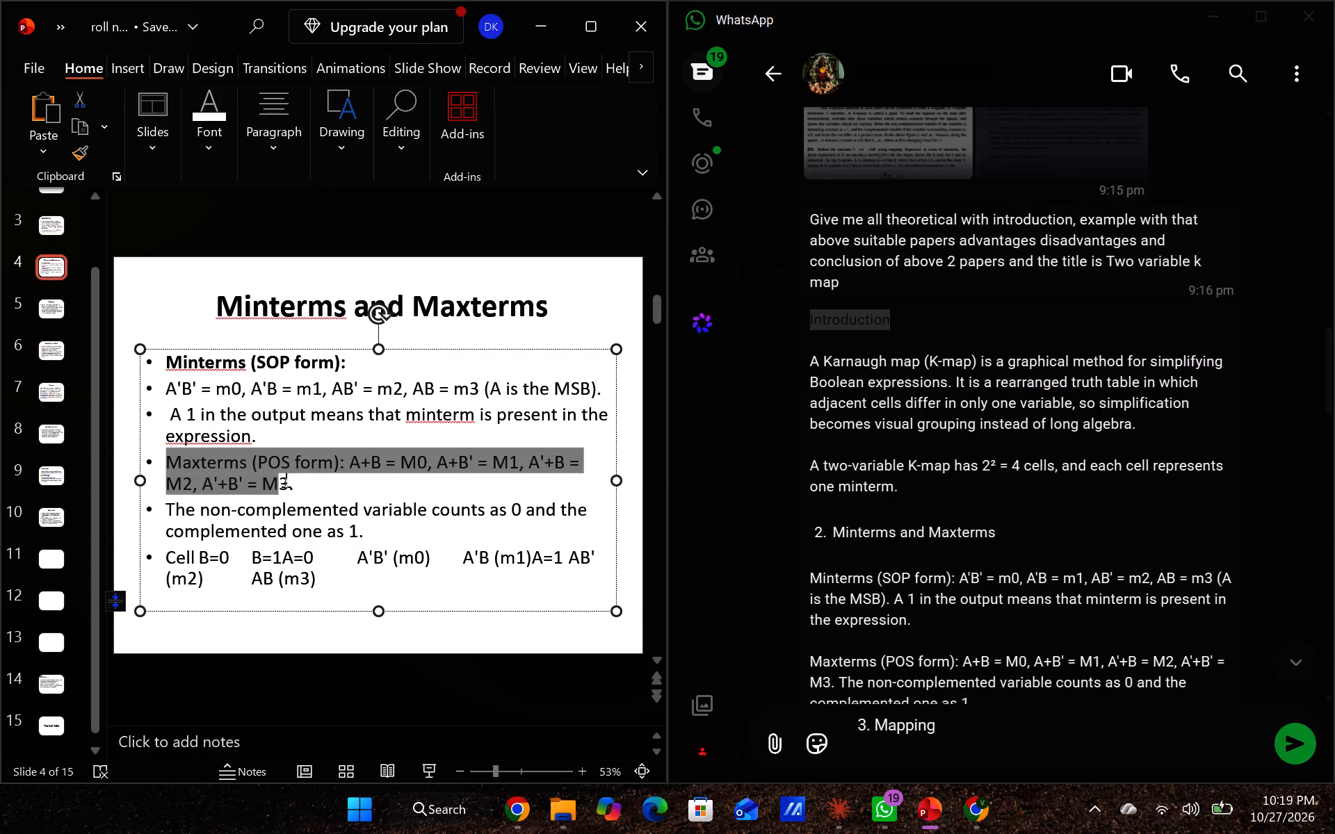
left_click_drag(285, 479, 347, 459)
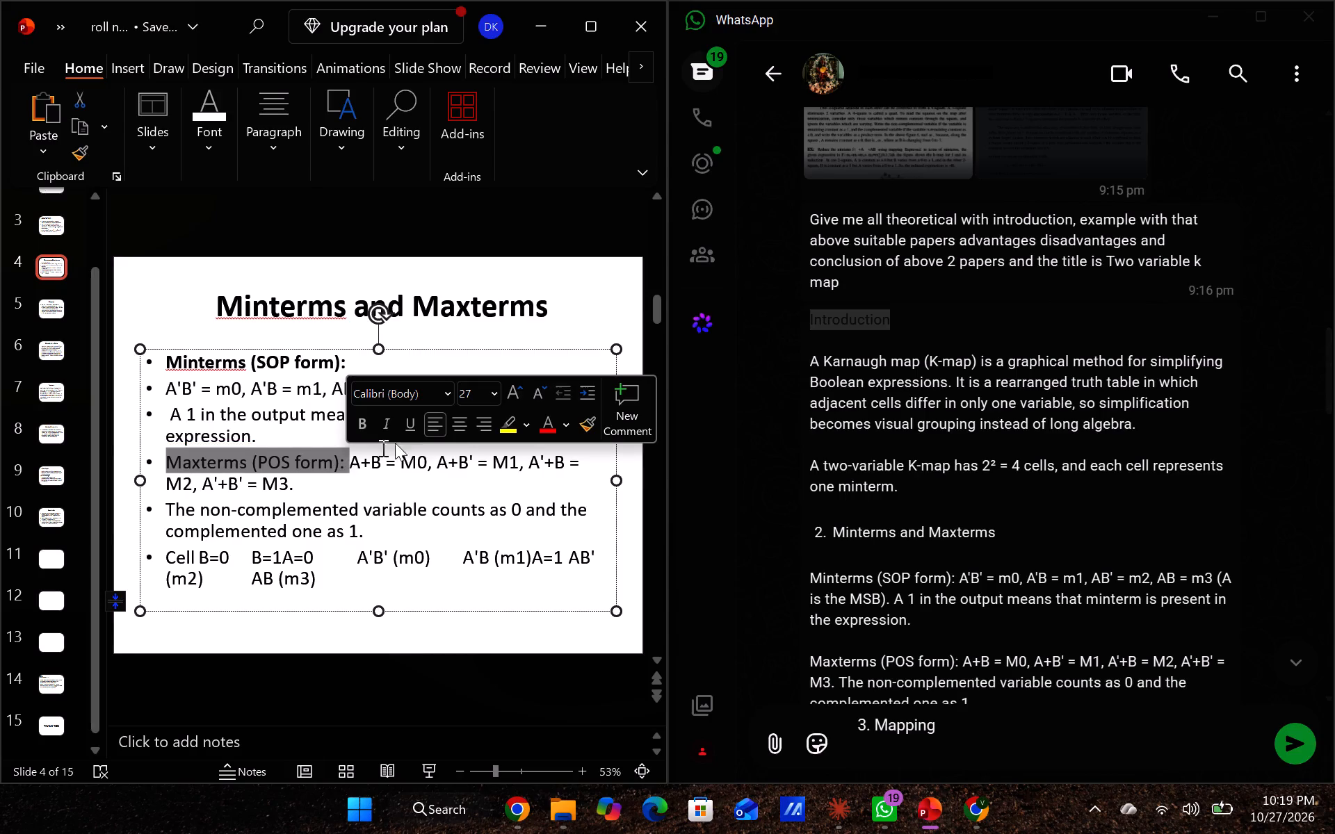
left_click(359, 425)
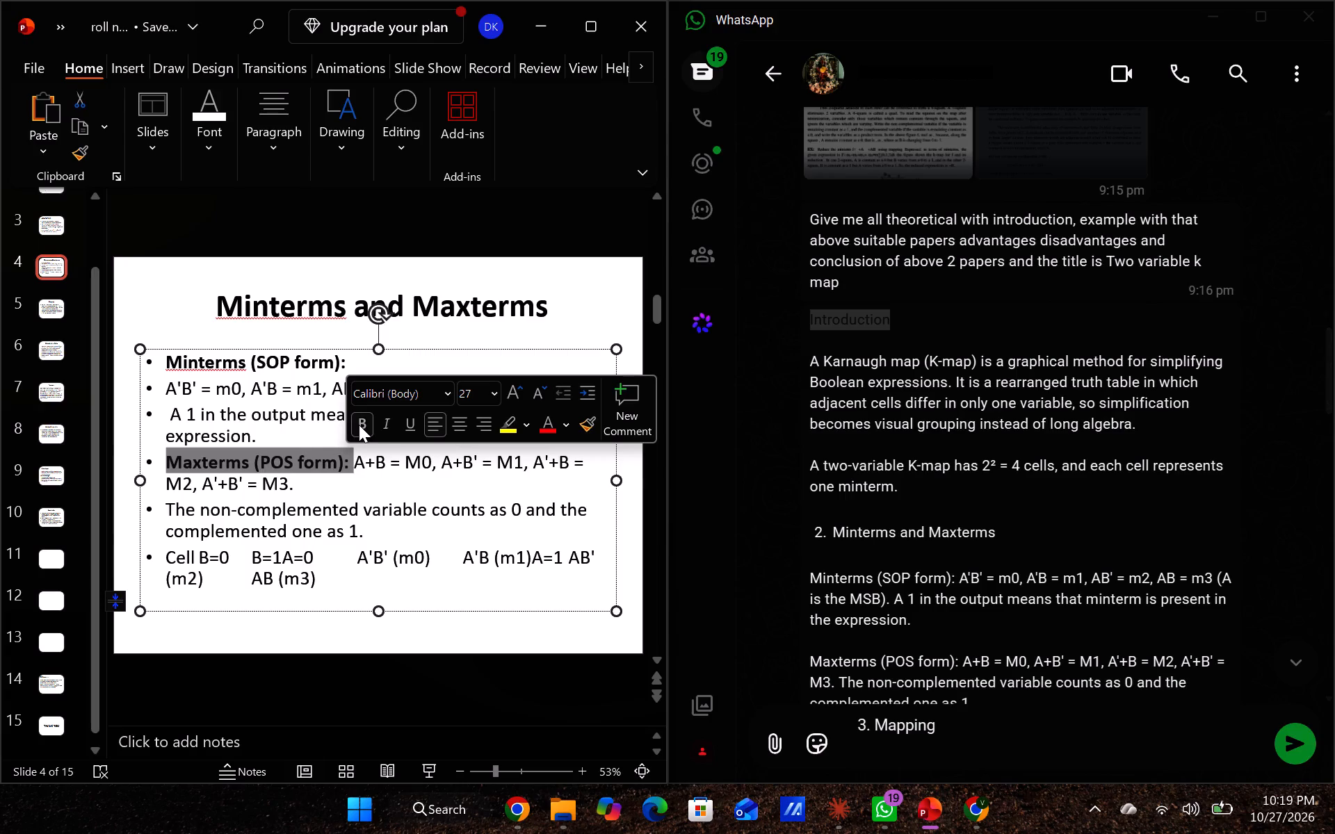
left_click(540, 329)
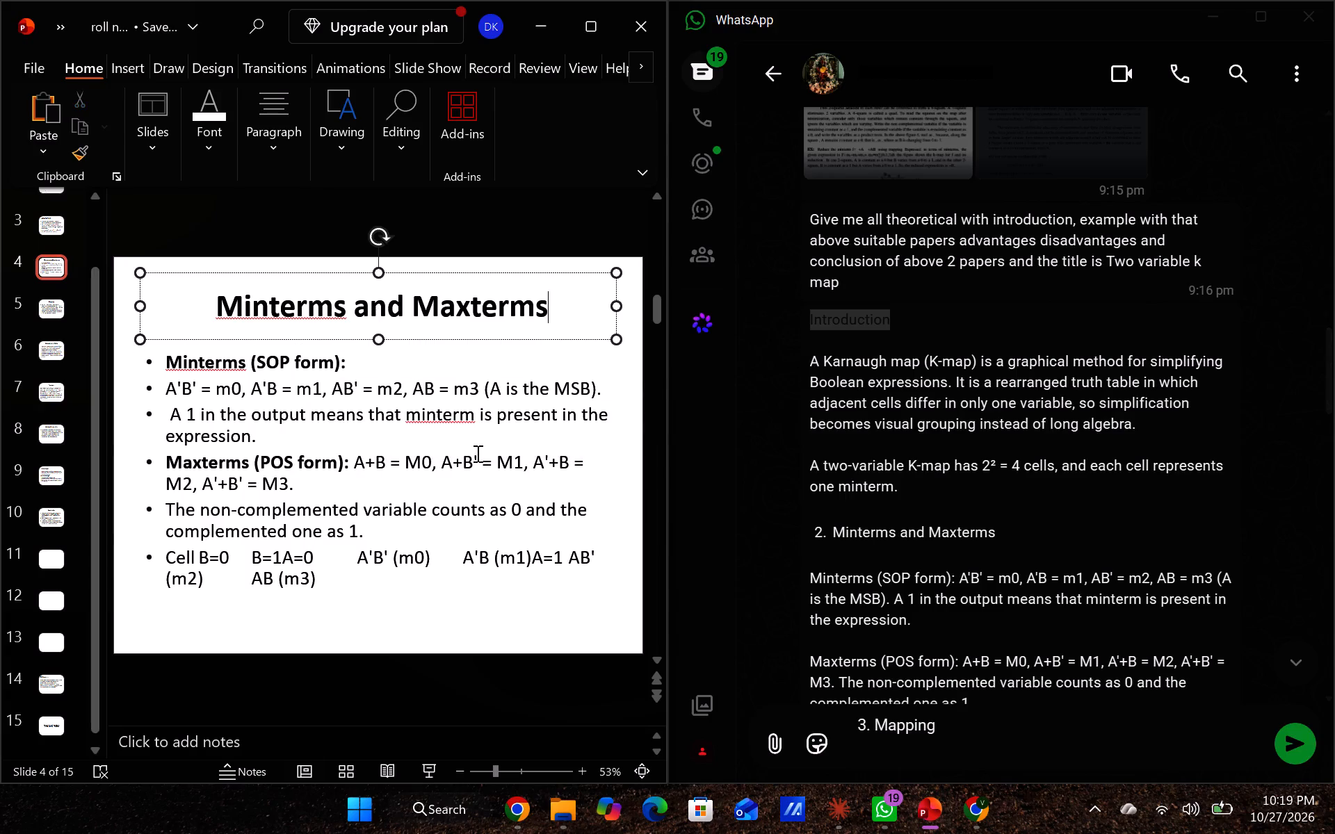
Put the "A+B = M0" maxterm list in its own bullet below "Maxterms (POS form):".
left_click(350, 470)
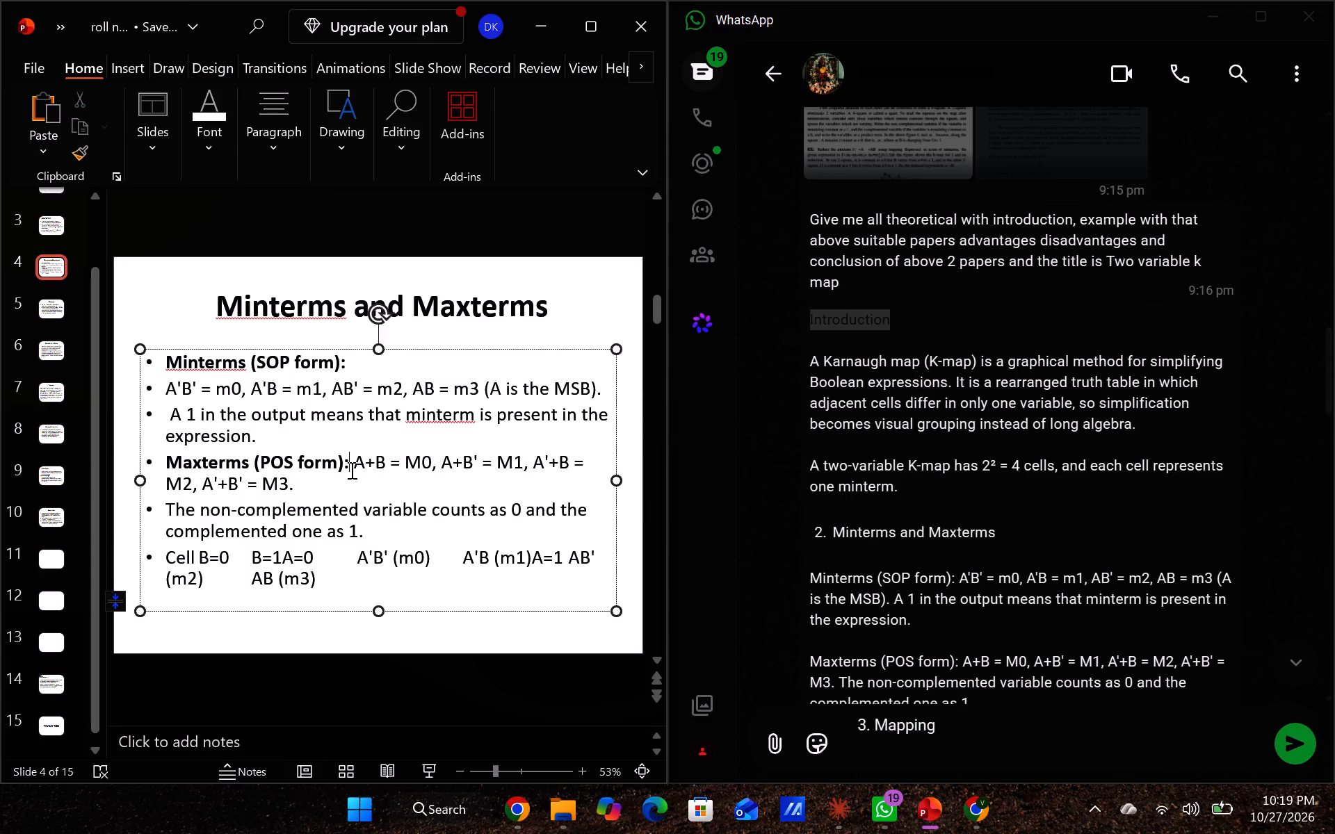
key("Return")
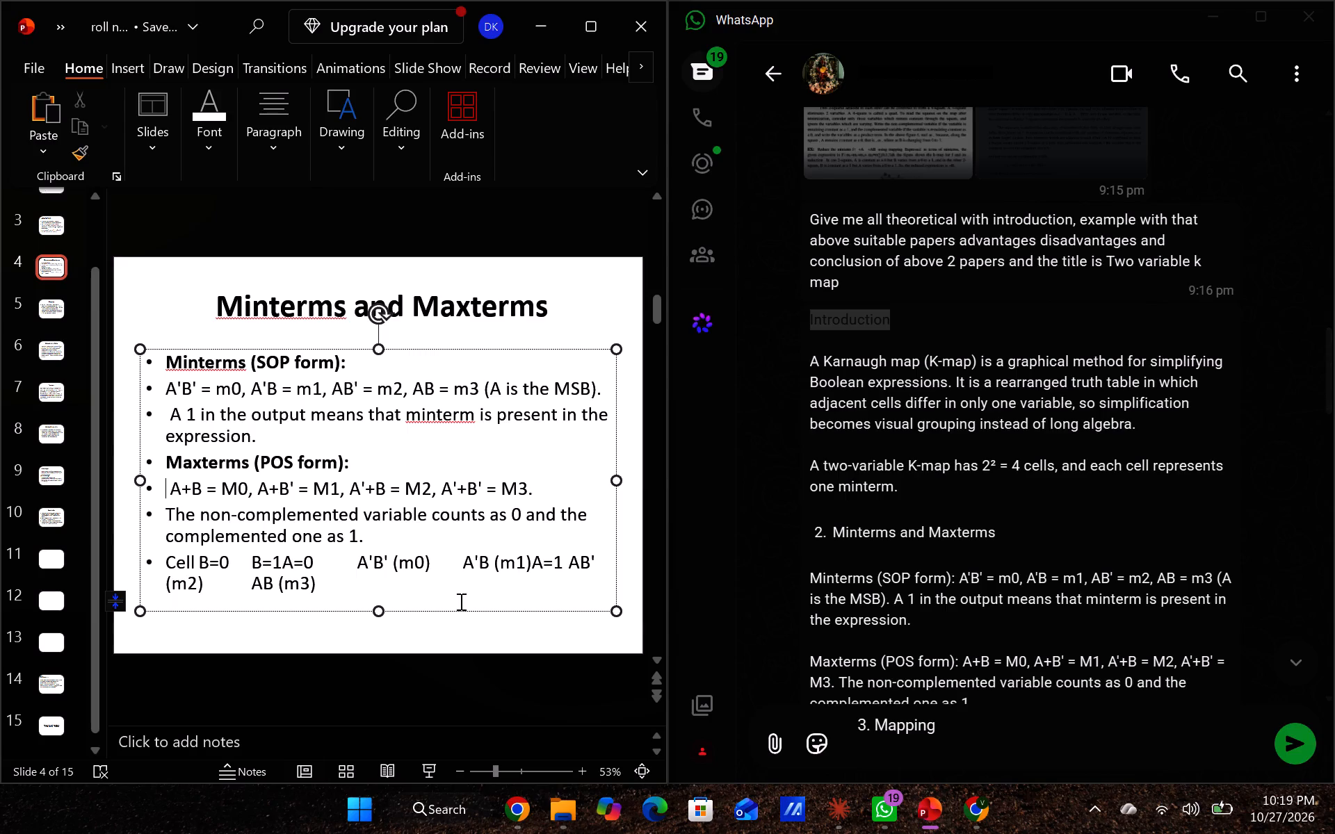
Split slide 5's body text into separate bullets starting at "POS: Put 0 in the cells" and "Cells 0, 2, 3 get 1".
left_click(59, 301)
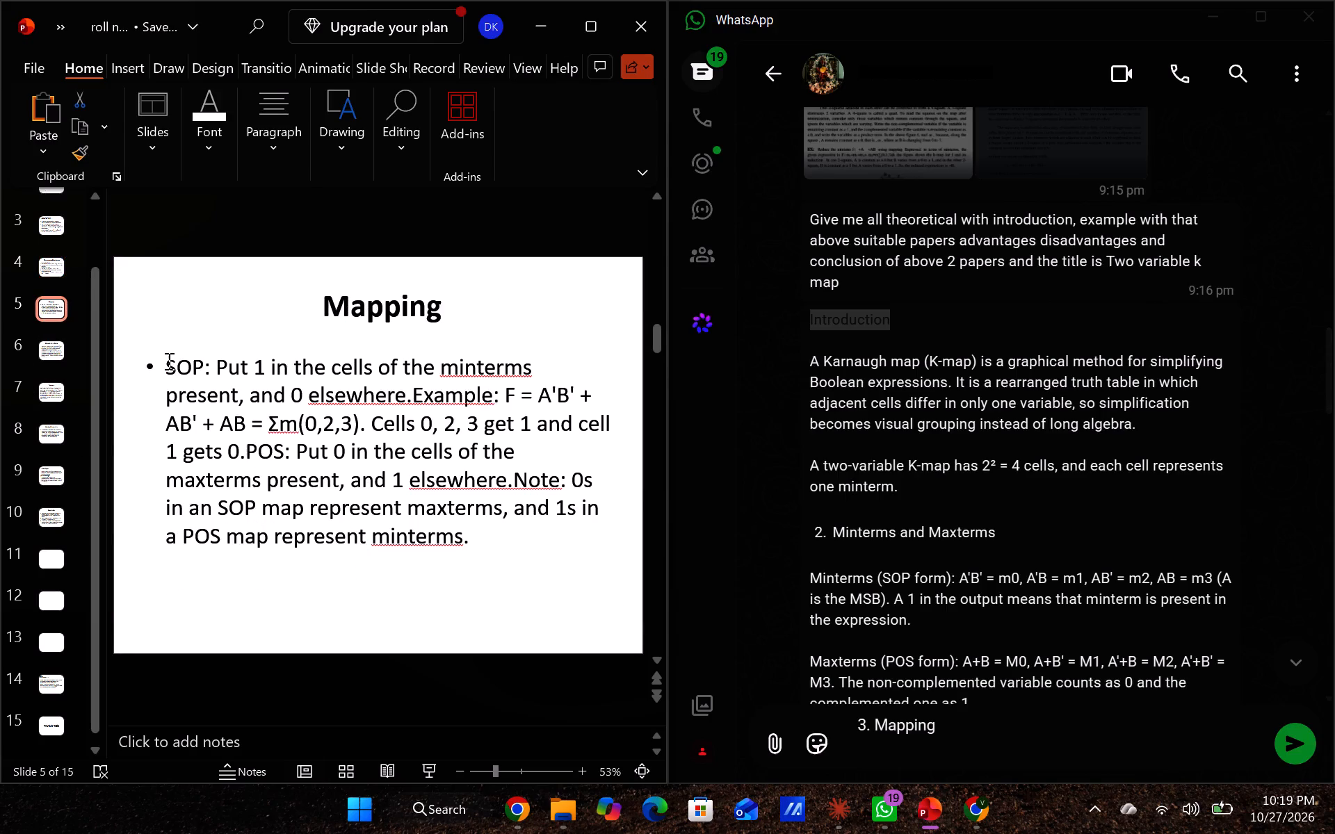
left_click(243, 452)
key("Return")
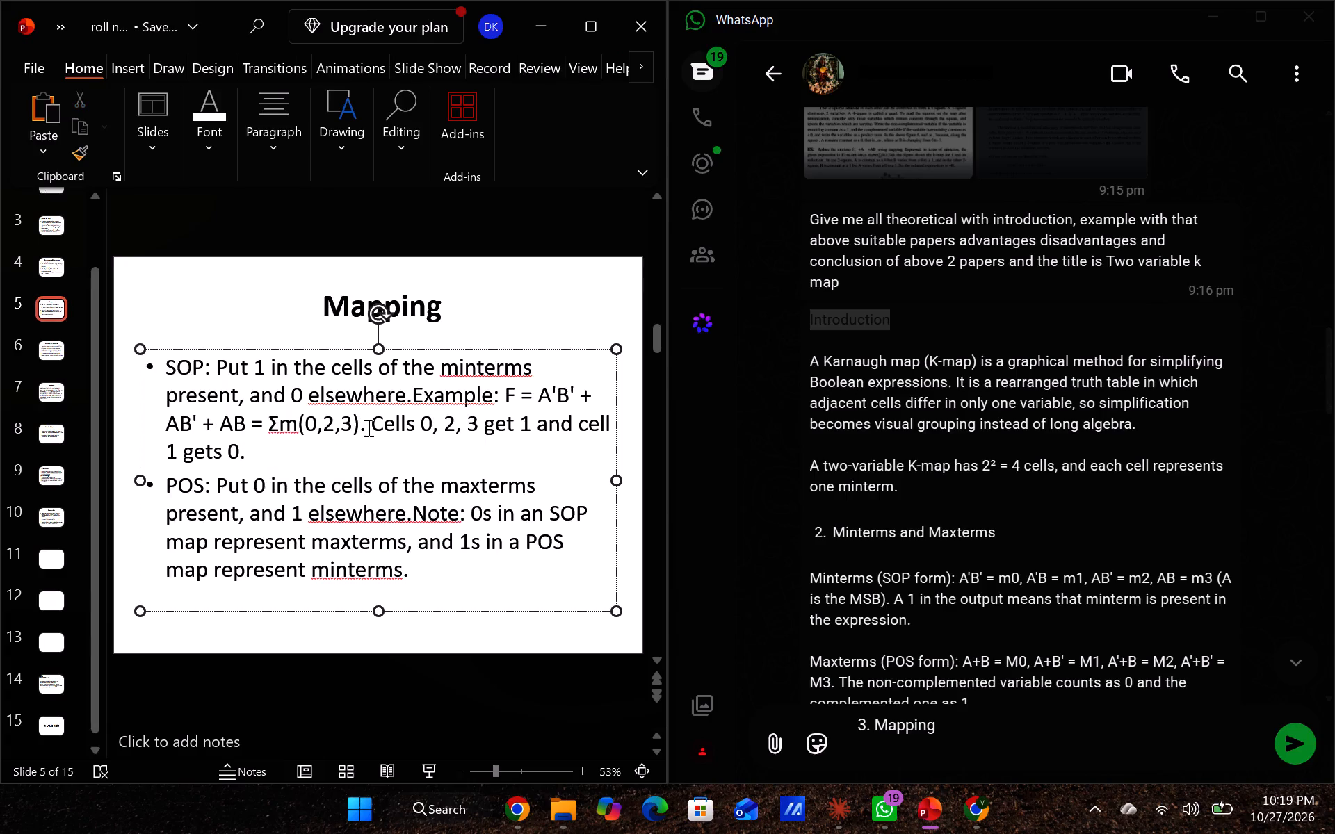
left_click(367, 427)
key("Return")
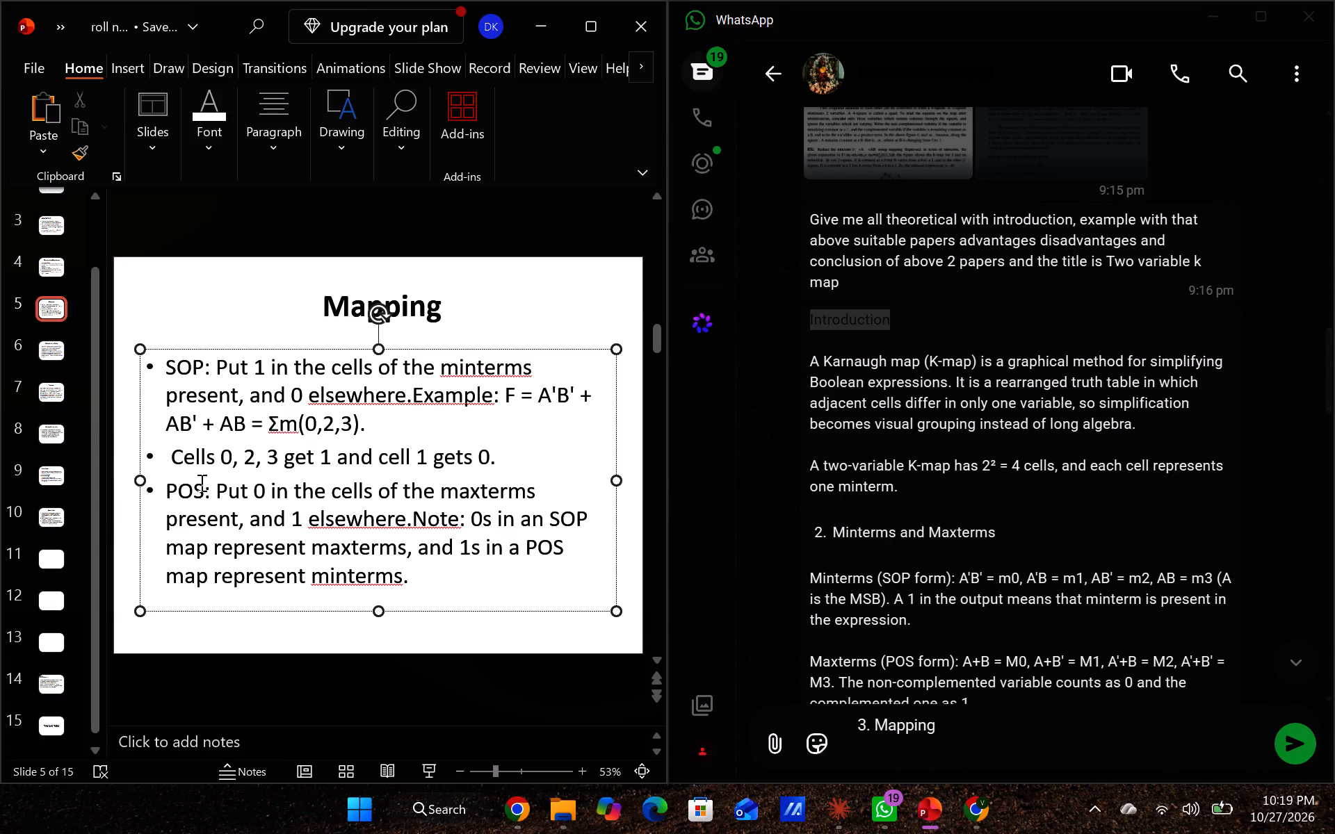
left_click_drag(168, 363, 218, 368)
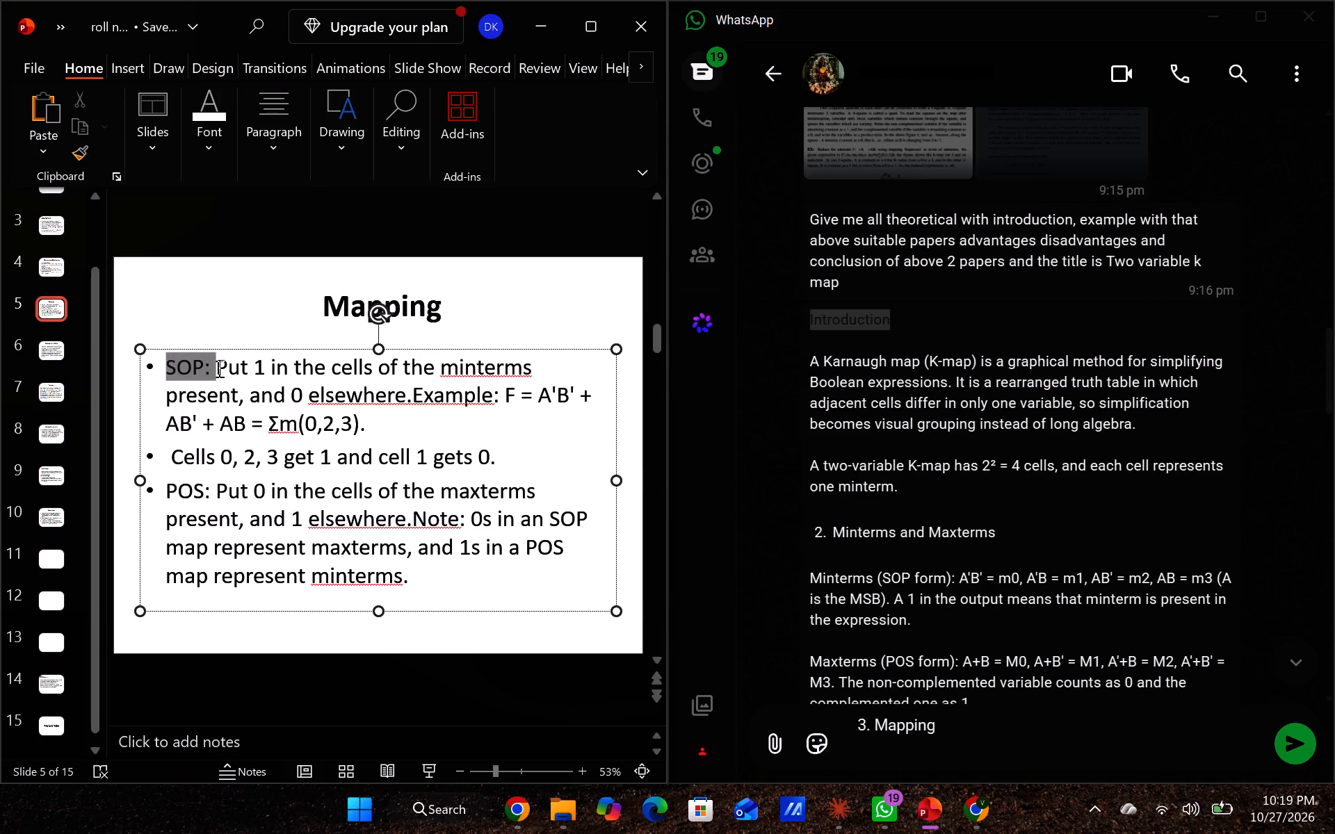
left_click_drag(218, 368, 218, 369)
left_click(232, 338)
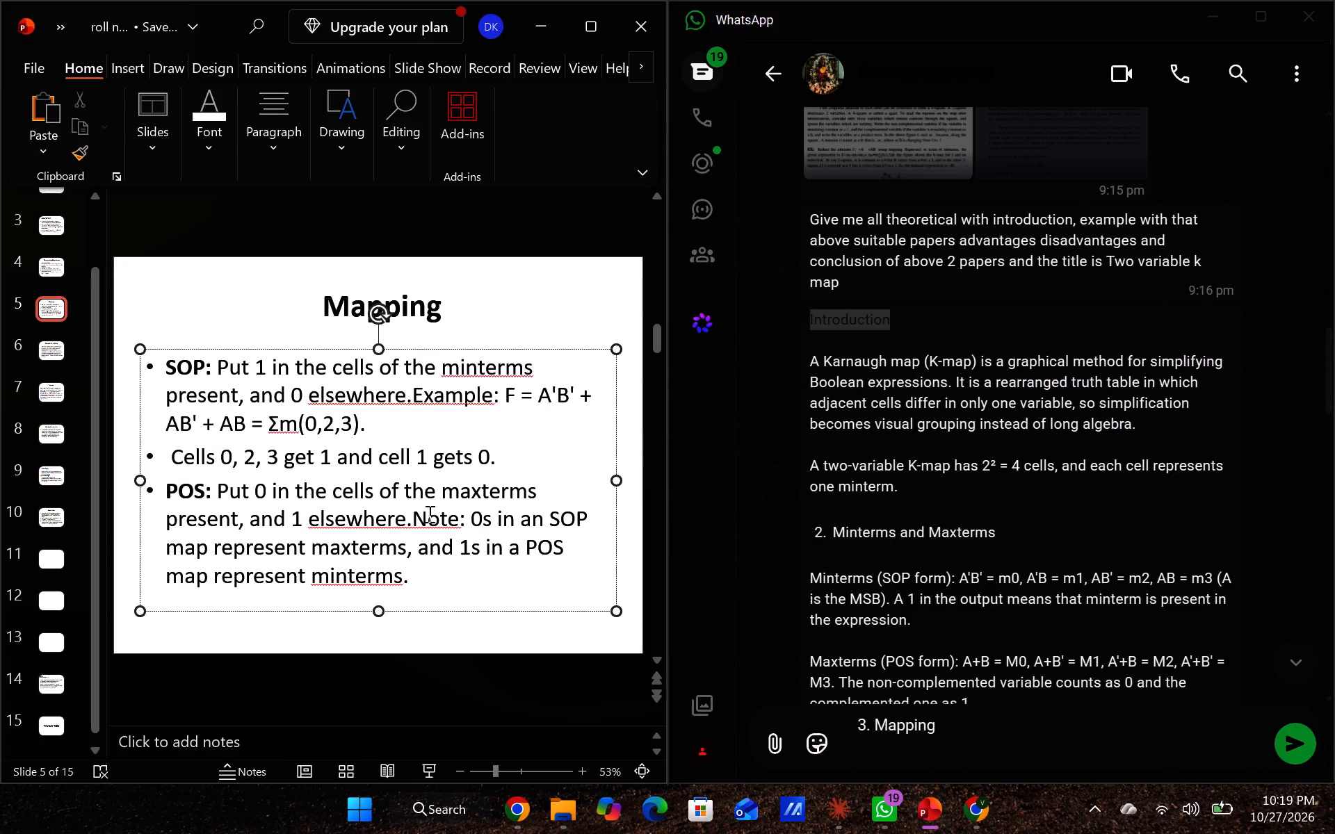
Put the "Note:" sentence on slide 5 in its own bullet with the lead-in "Note:" in bold.
left_click(404, 517)
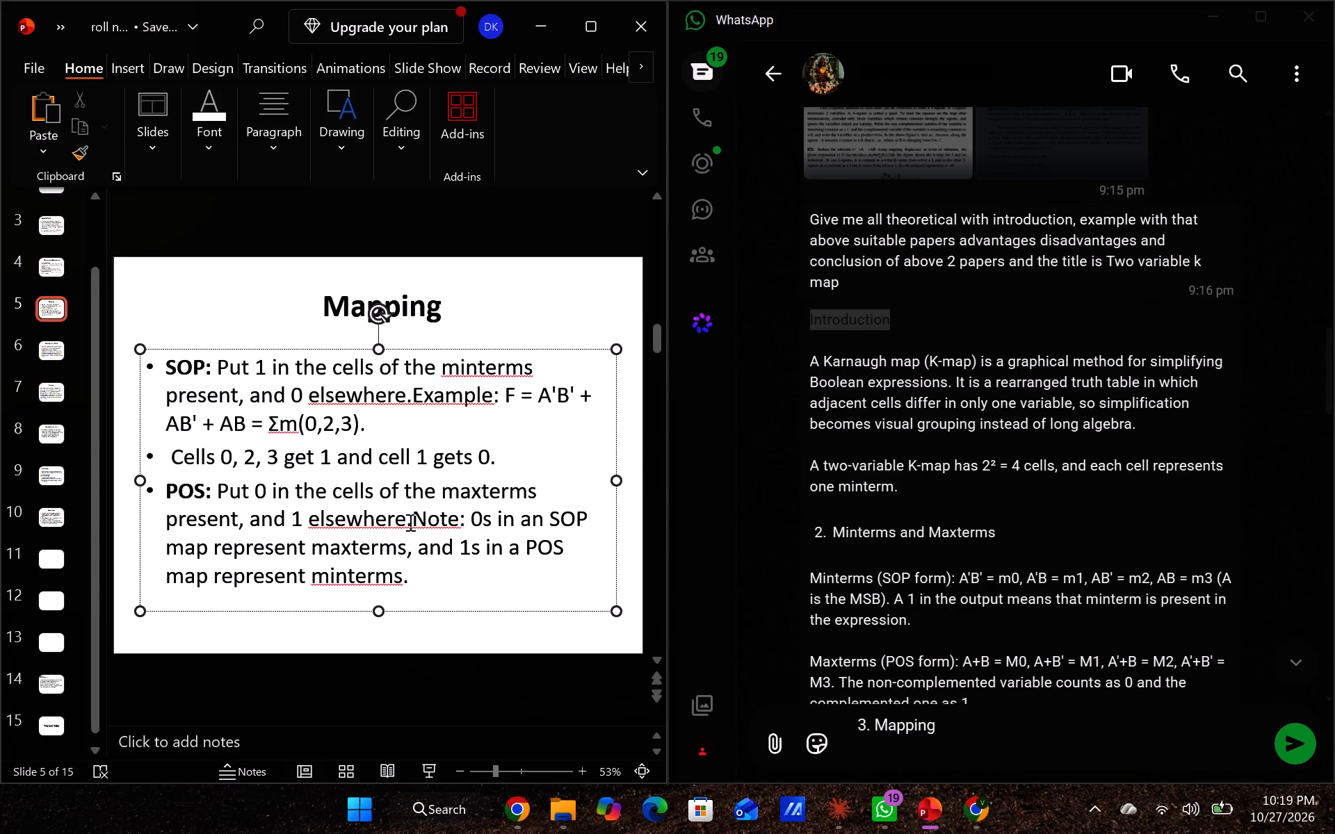
left_click(410, 523)
key("Return")
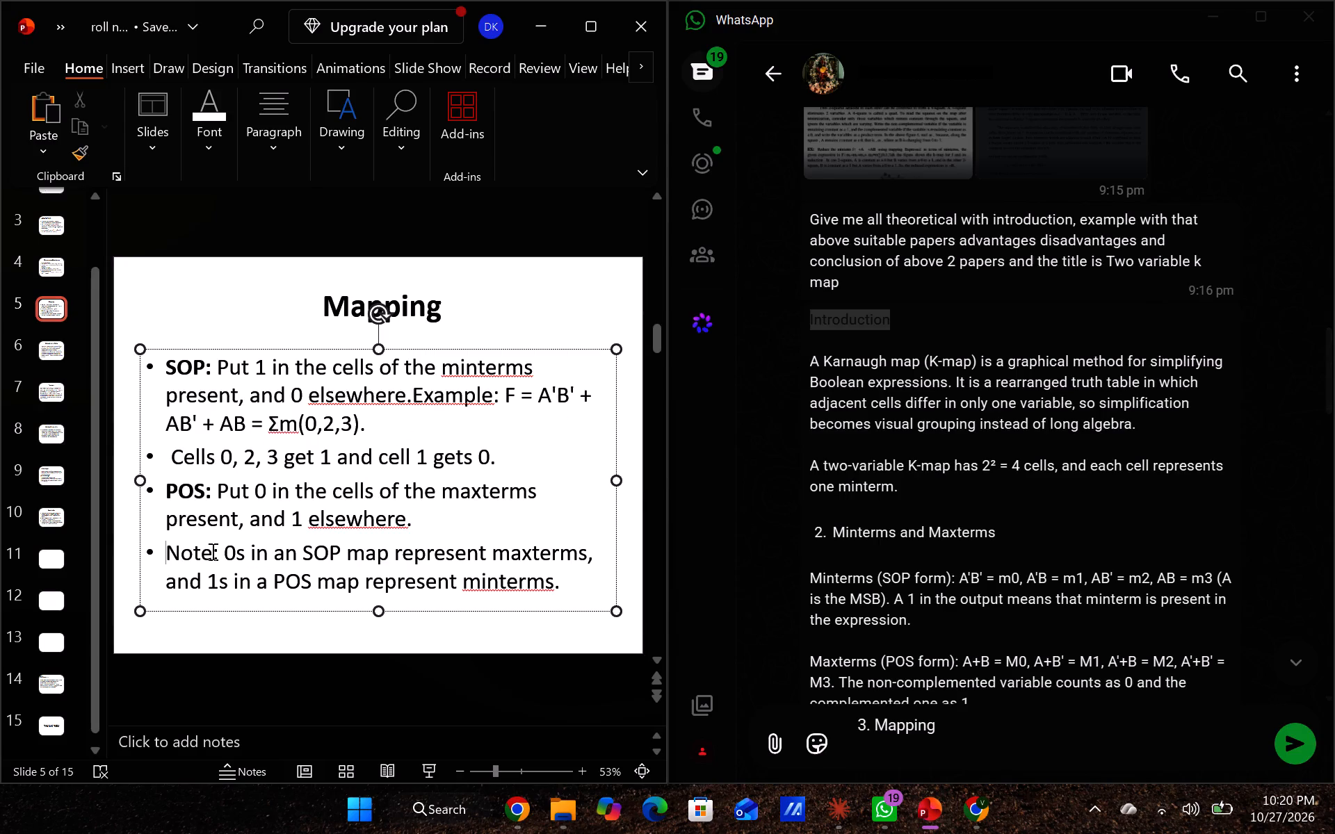
left_click_drag(167, 547, 216, 556)
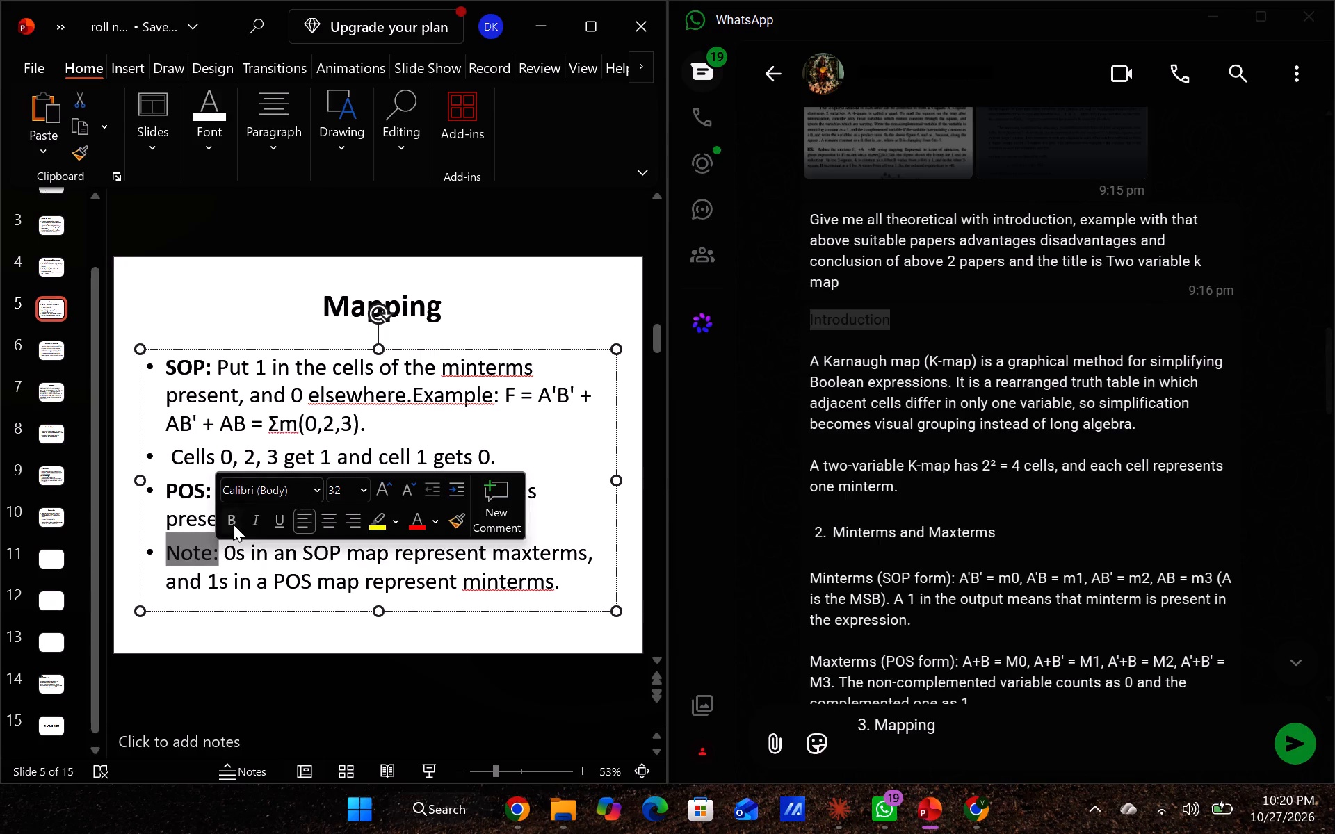
left_click(233, 524)
left_click(467, 430)
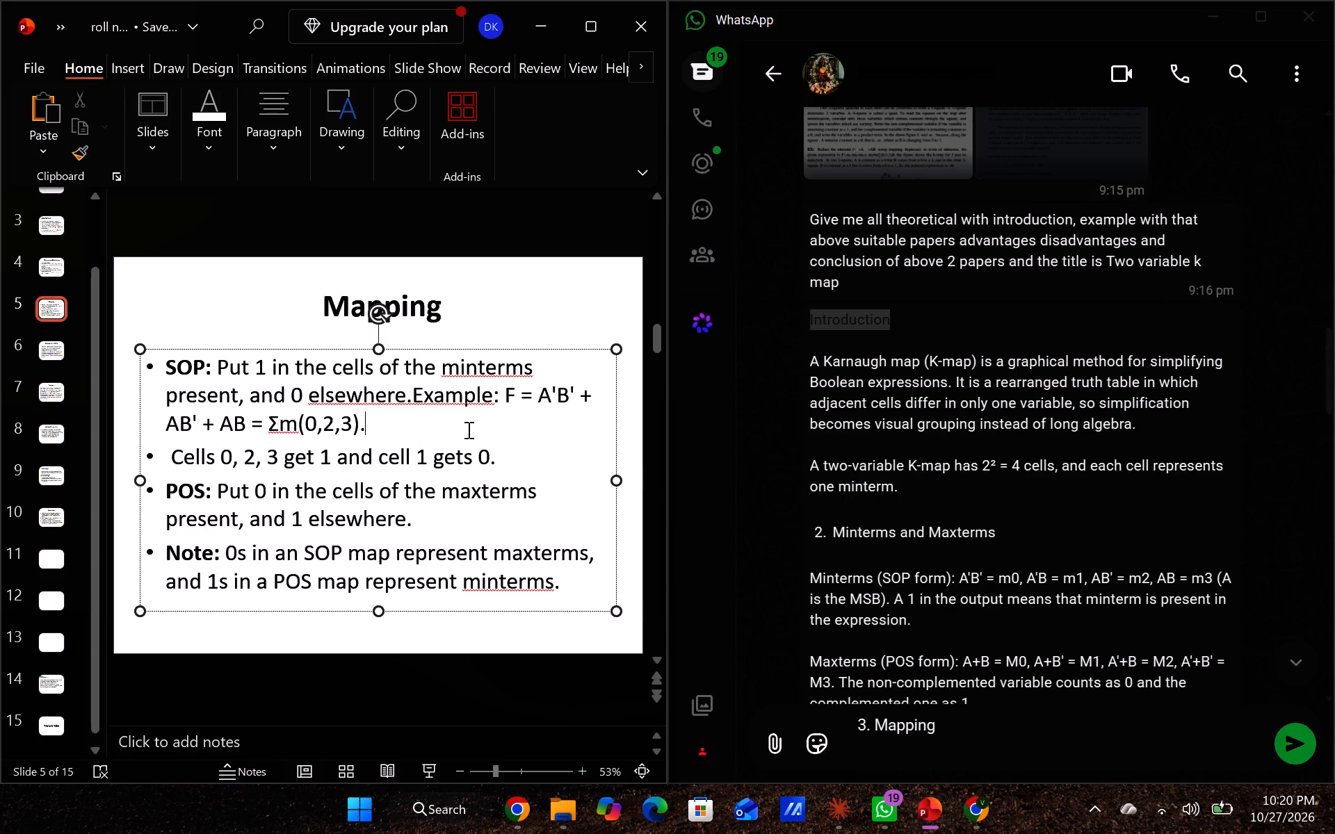
On slide 6, split the Minimization Rules paragraph after "power of 2." so "A pair (2-square)" starts its own bullet.
scroll(366, 507, "down", 1)
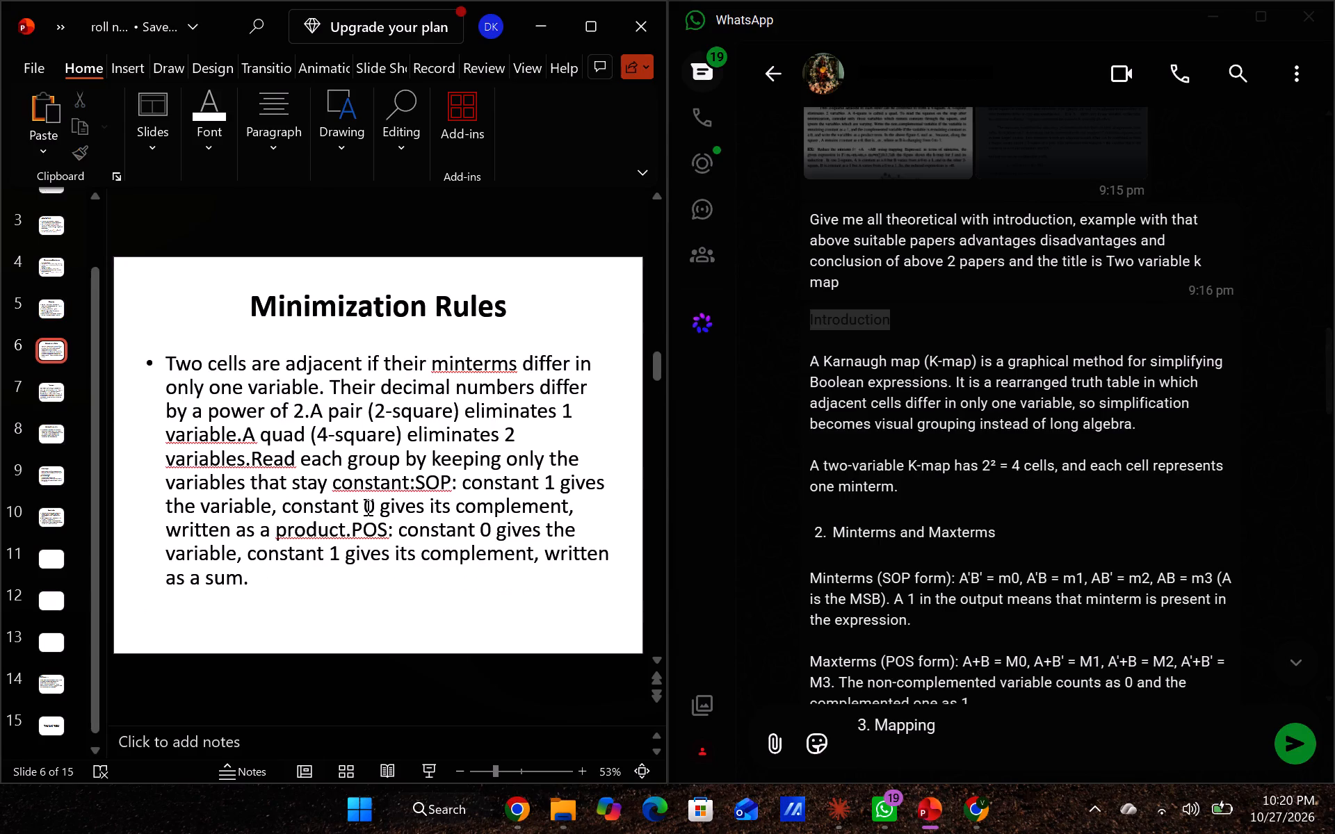
scroll(366, 507, "down", 1)
left_click(307, 414)
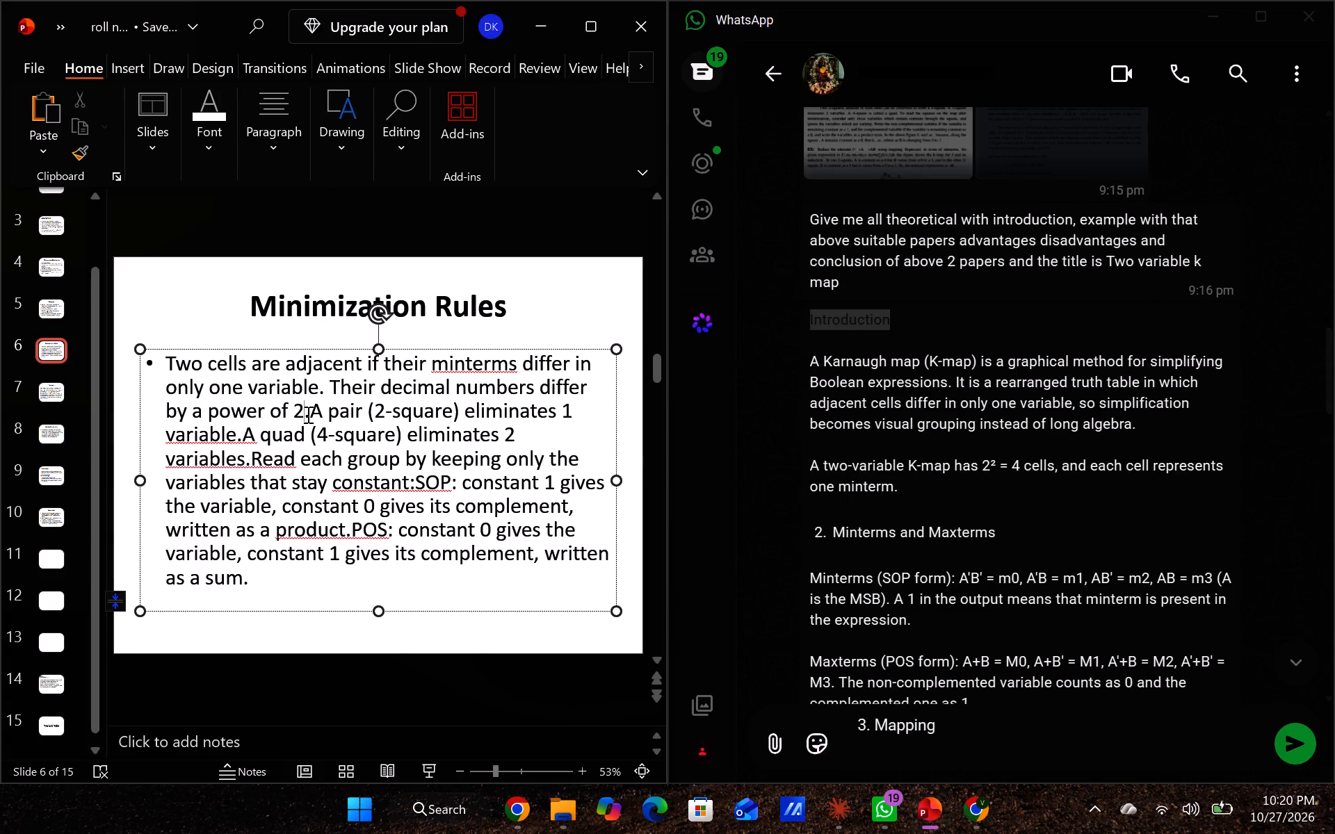
Break the Minimization Rules text on slide 6 into separate bullets starting at "A pair (2-square)", "SOP:" and "POS:".
key("Right")
key("Return")
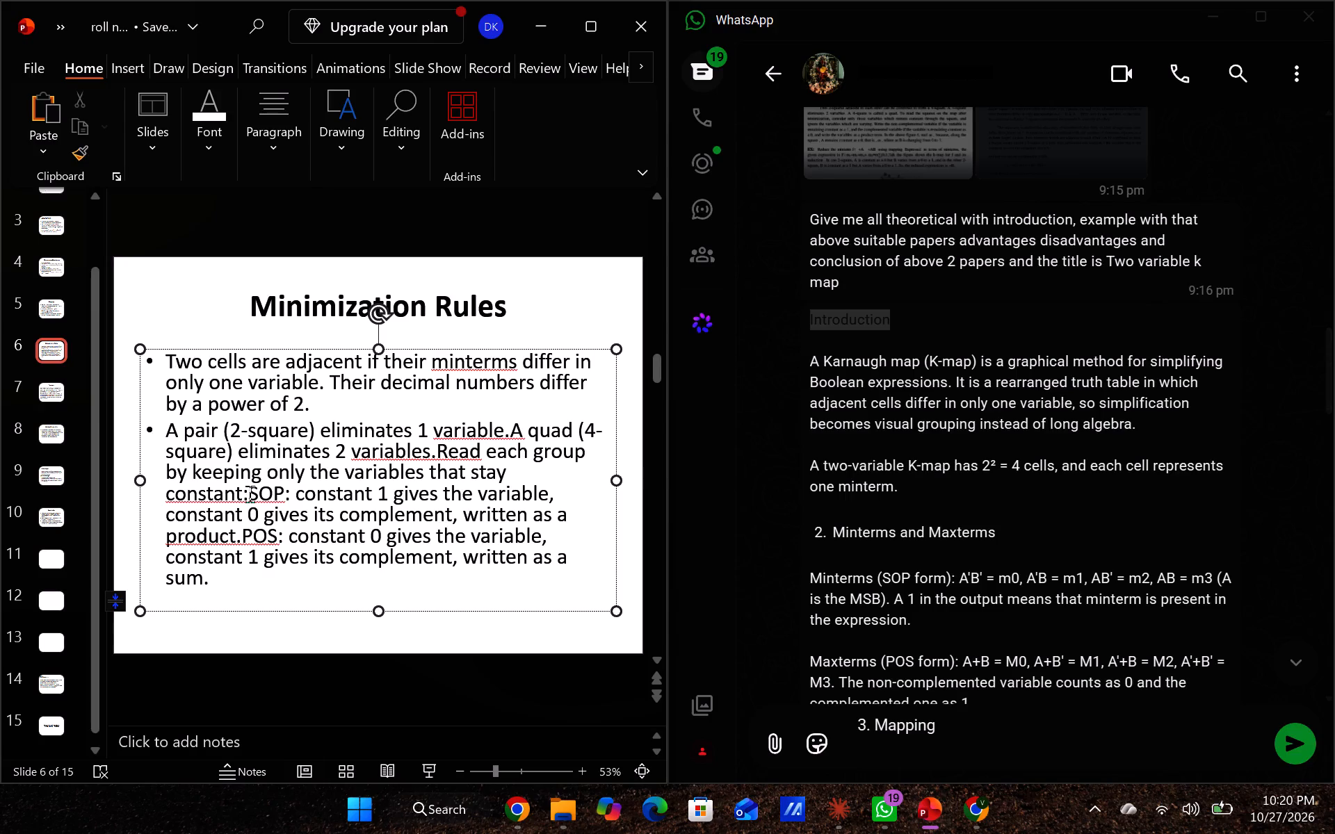
left_click(248, 493)
key("Return")
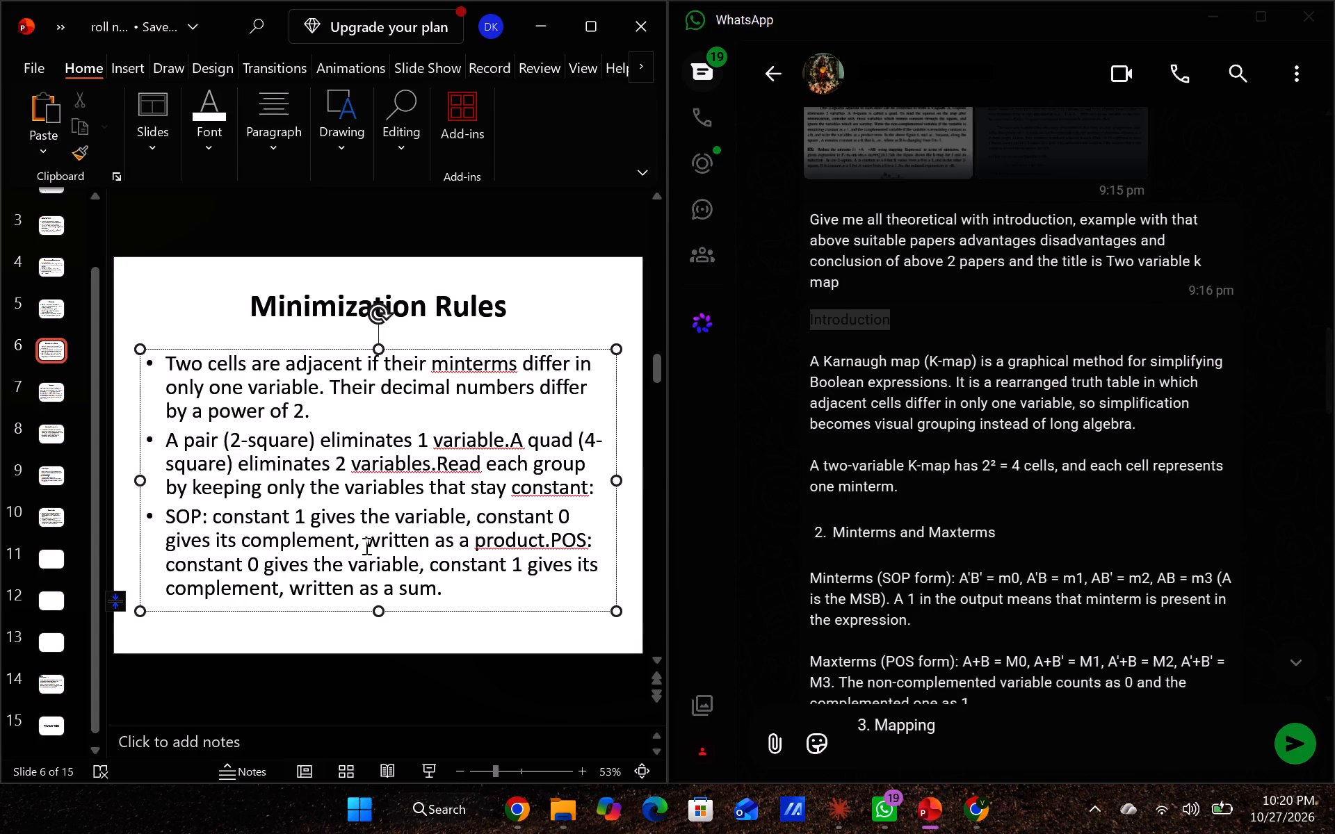
left_click(547, 546)
key("Right")
key("Return")
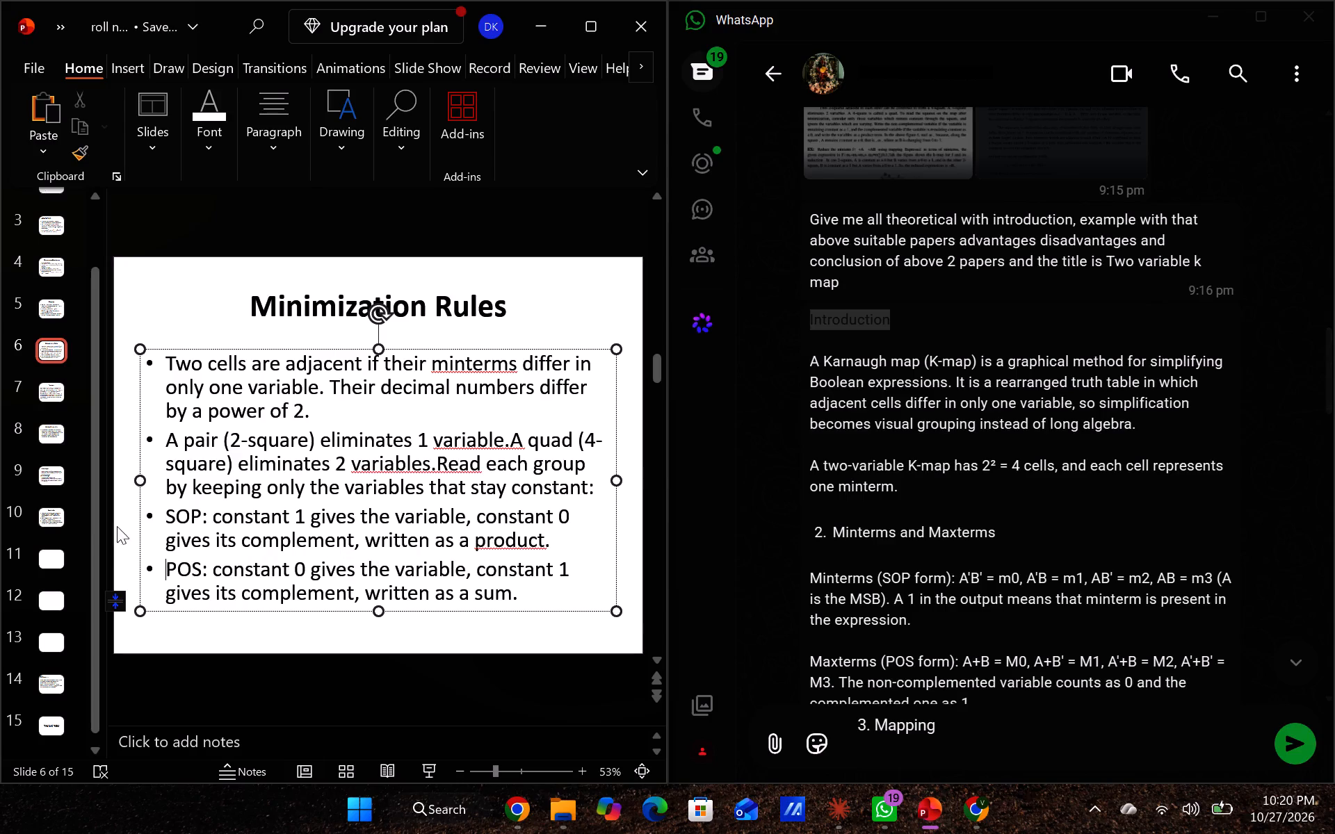
Make the lead-ins "SOP:" and "POS:" in the last two bullets of the Minimization Rules slide bold.
left_click_drag(168, 516, 209, 521)
left_click(223, 479)
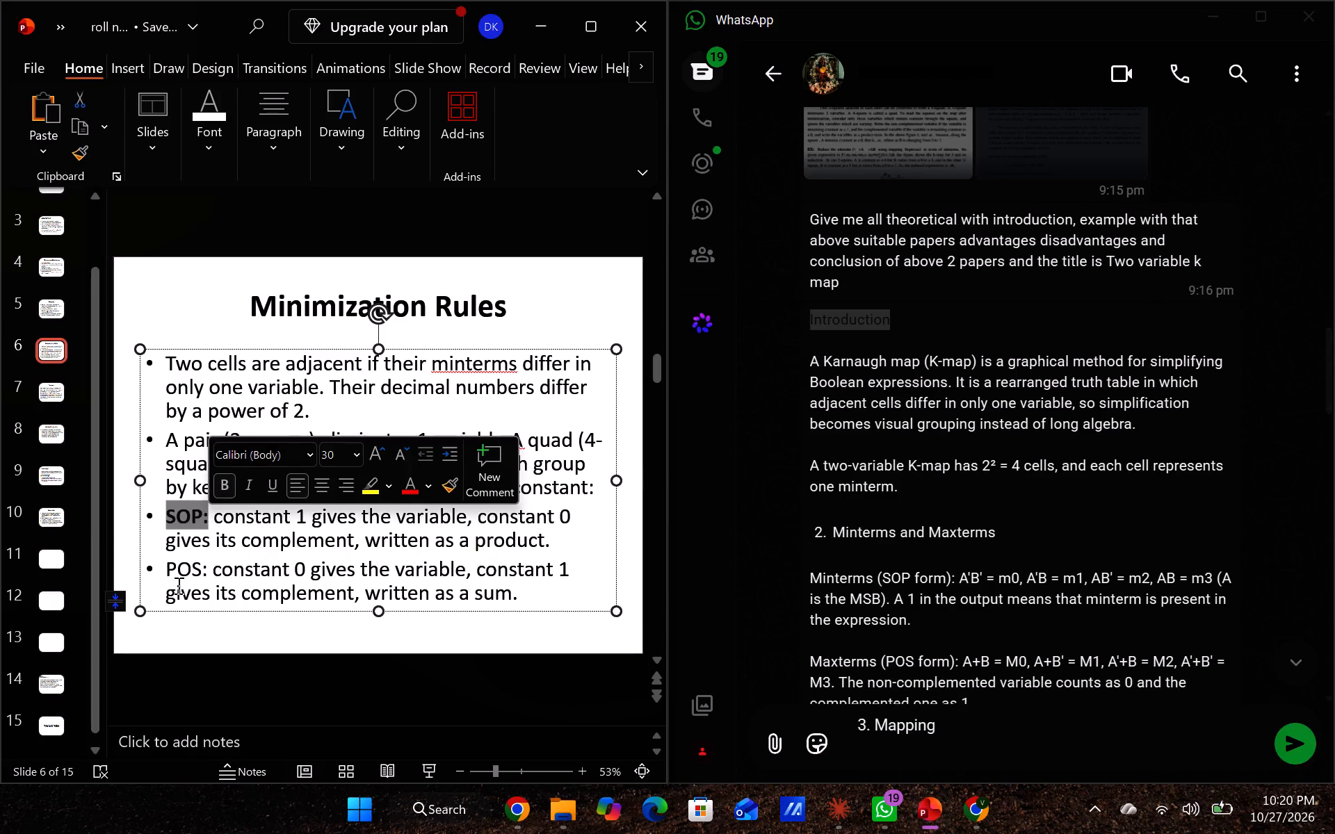
left_click_drag(163, 569, 205, 578)
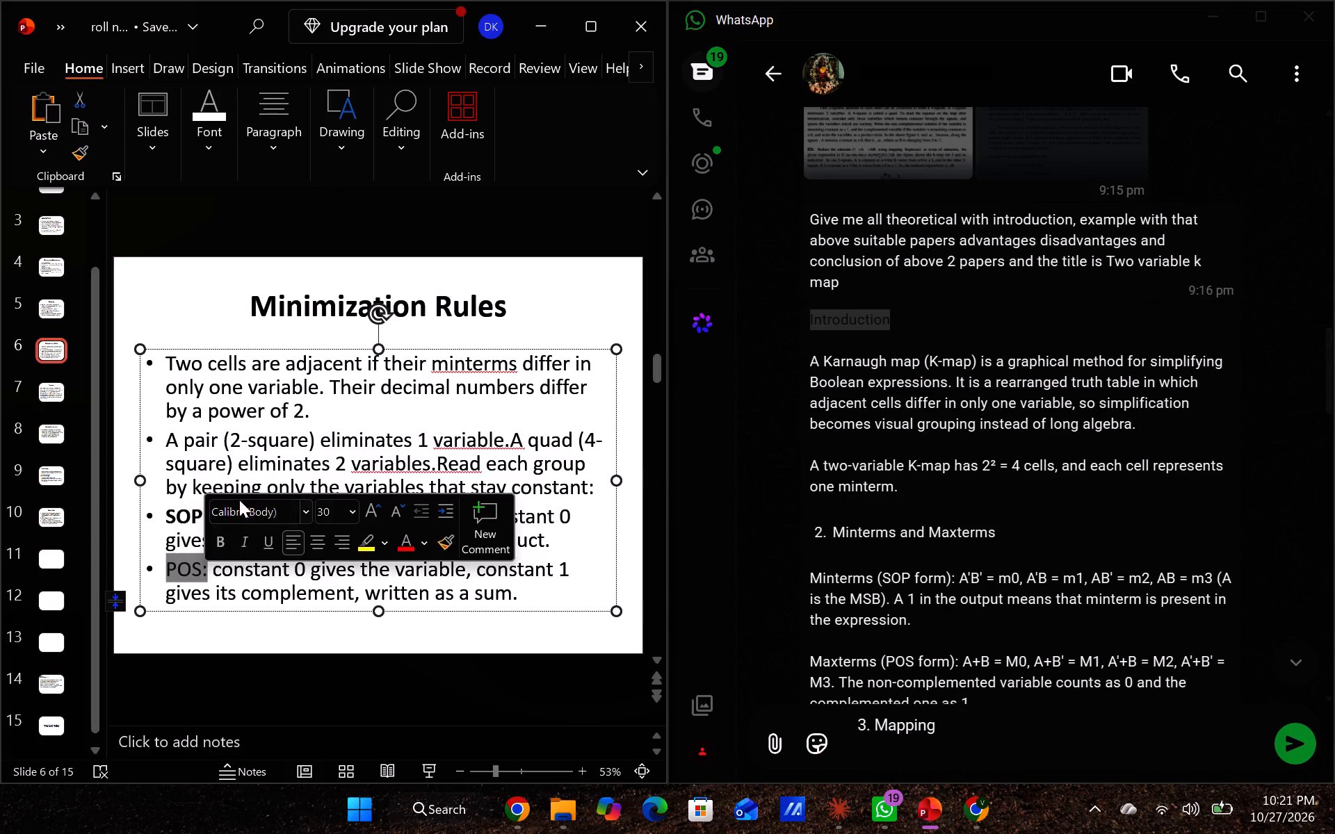
left_click(222, 534)
left_click(372, 386)
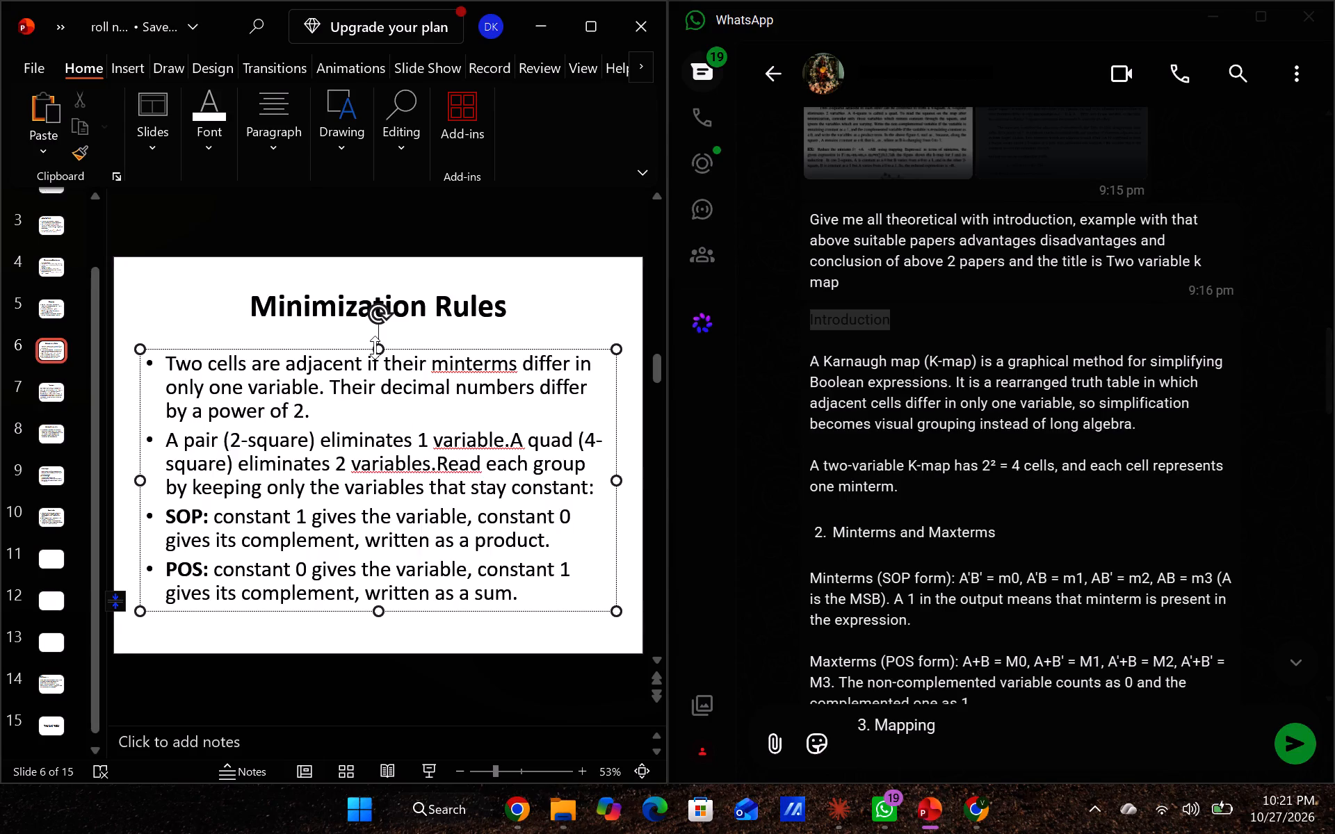
Enlarge slide 6's body text box upward to just under the title and downward to near the slide's lower edge.
left_click_drag(375, 347, 384, 332)
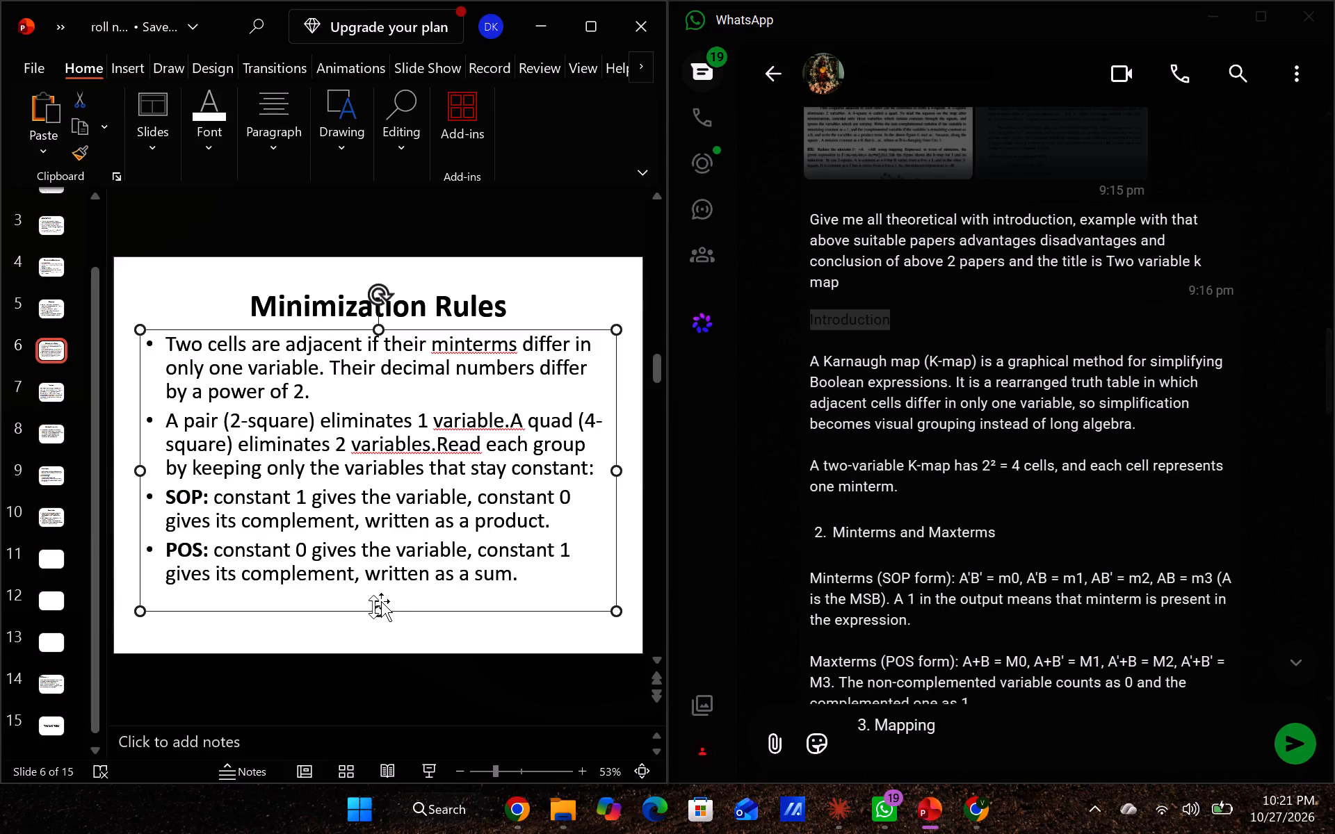
left_click_drag(380, 614, 385, 641)
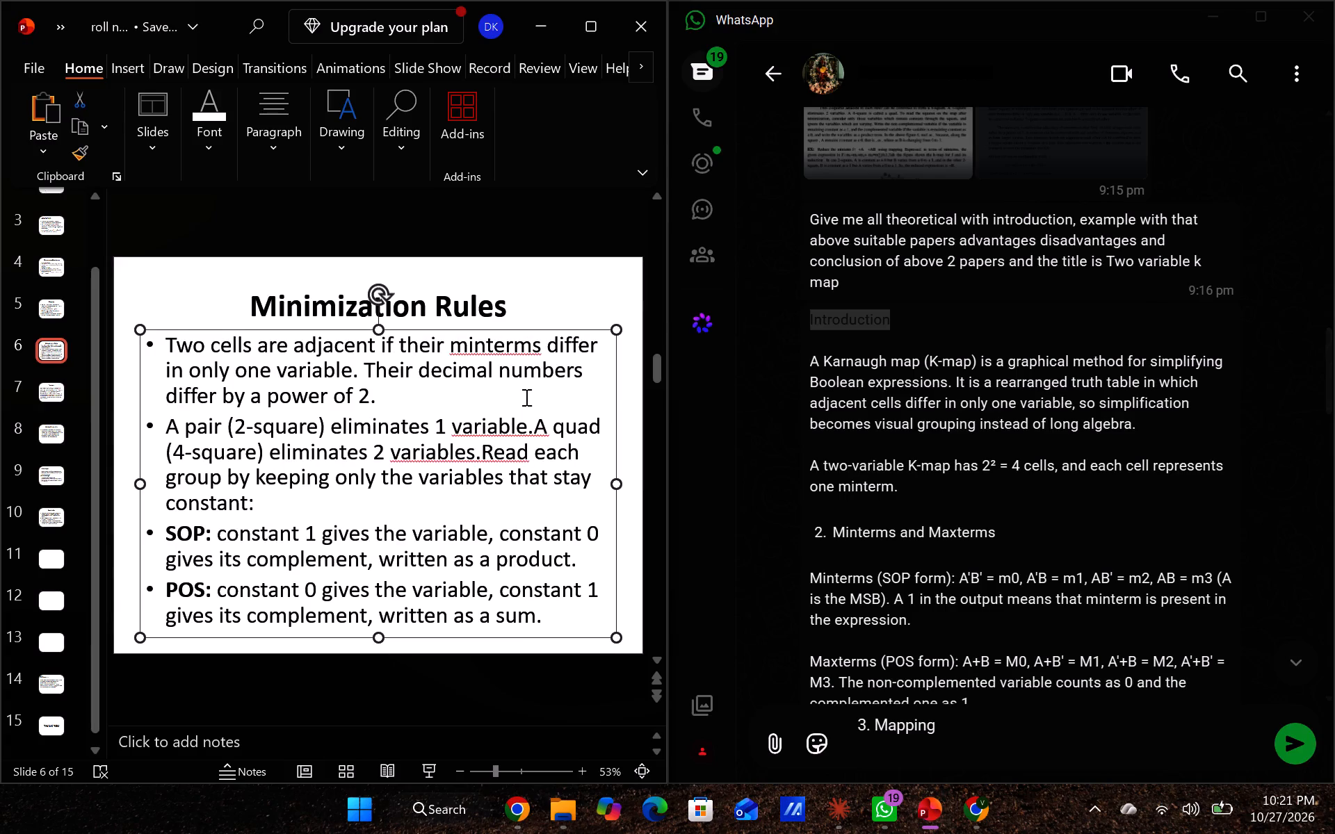
left_click(525, 397)
left_click(552, 279)
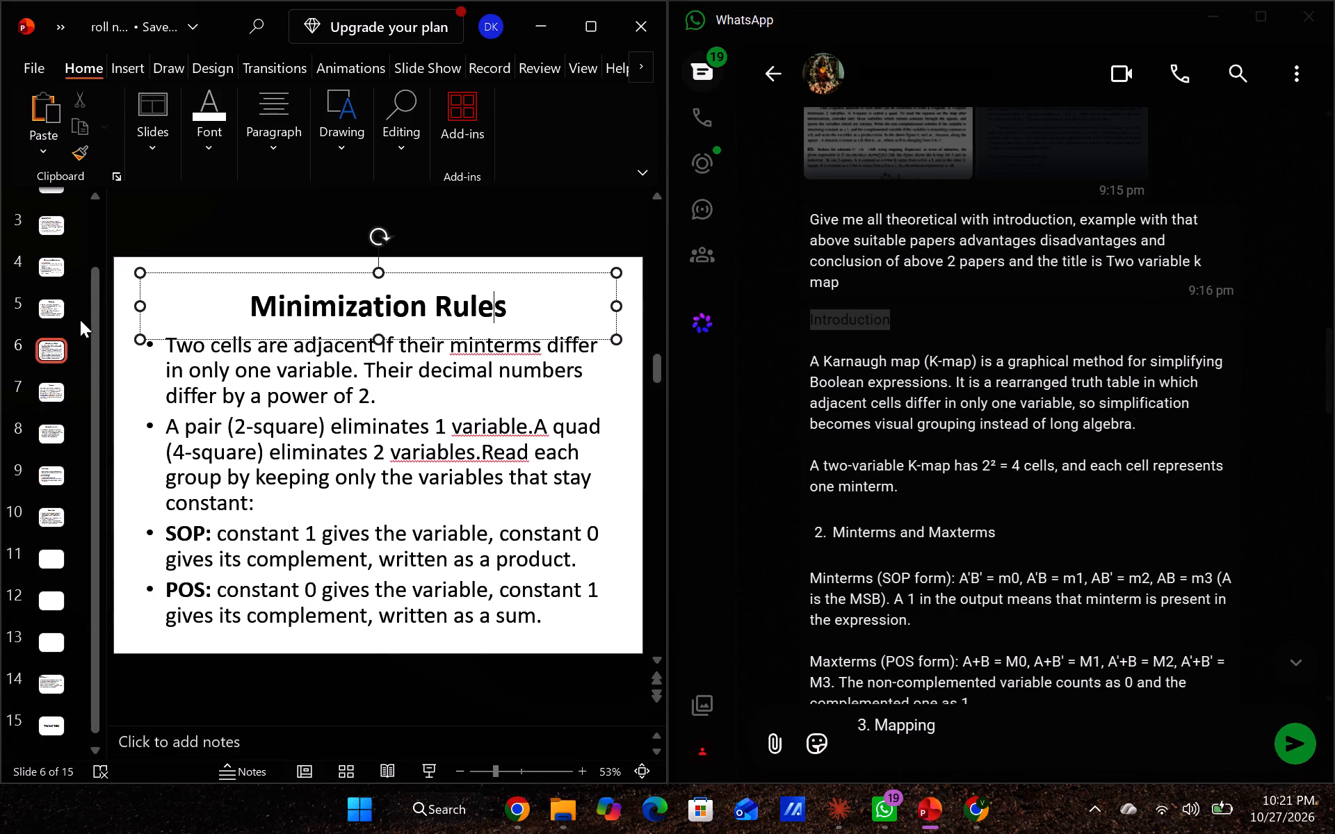
On slide 7, Examples, make the lead-in "SOP" at the start of the body text bold.
left_click(42, 399)
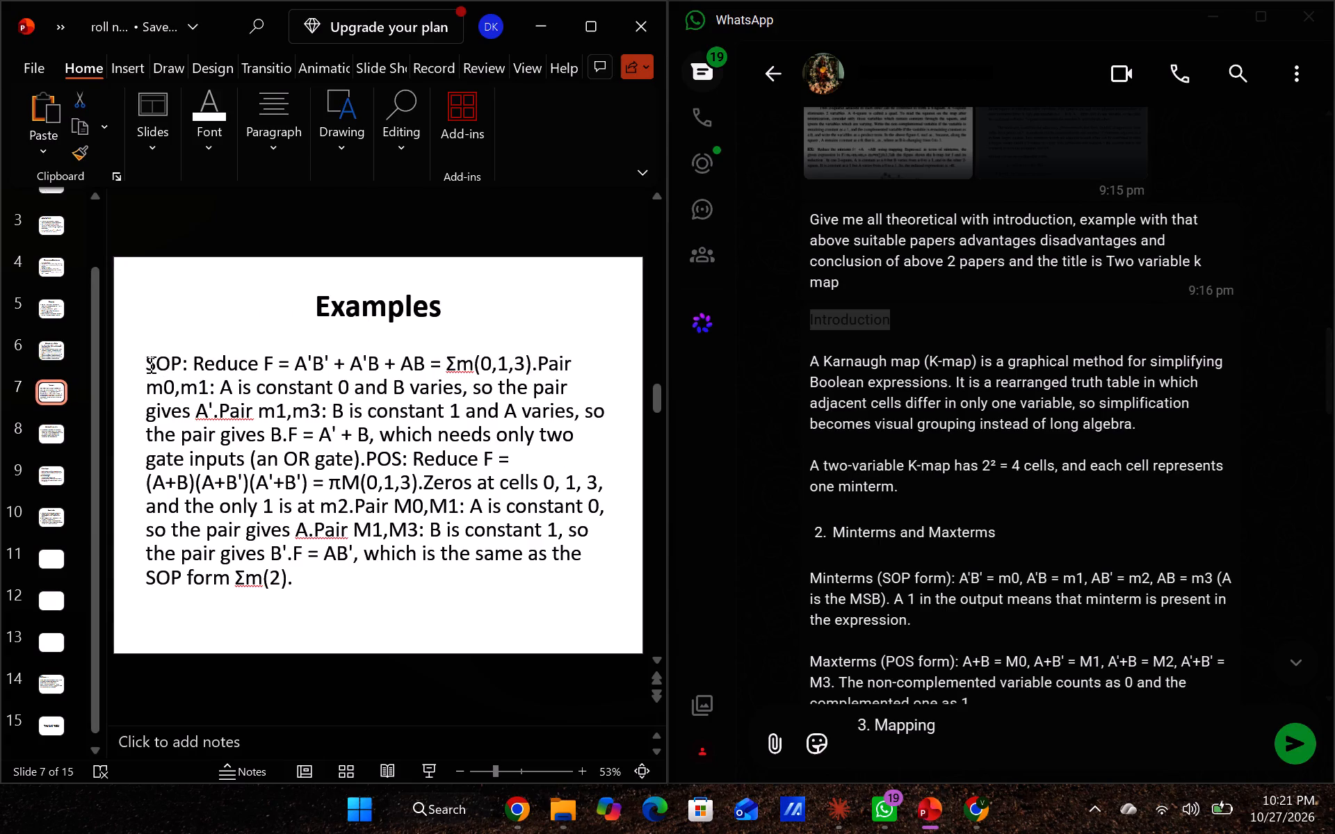
left_click_drag(149, 364, 184, 368)
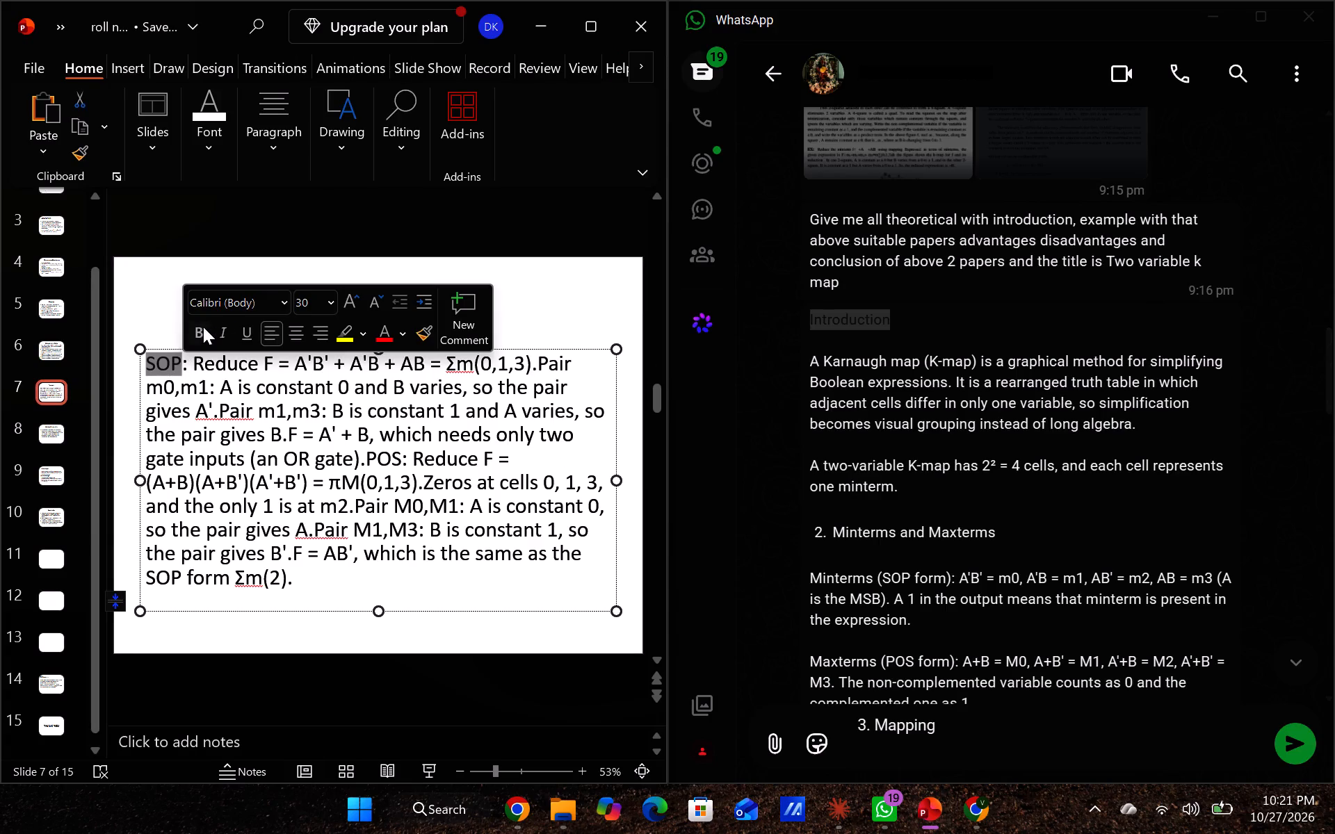
left_click(202, 327)
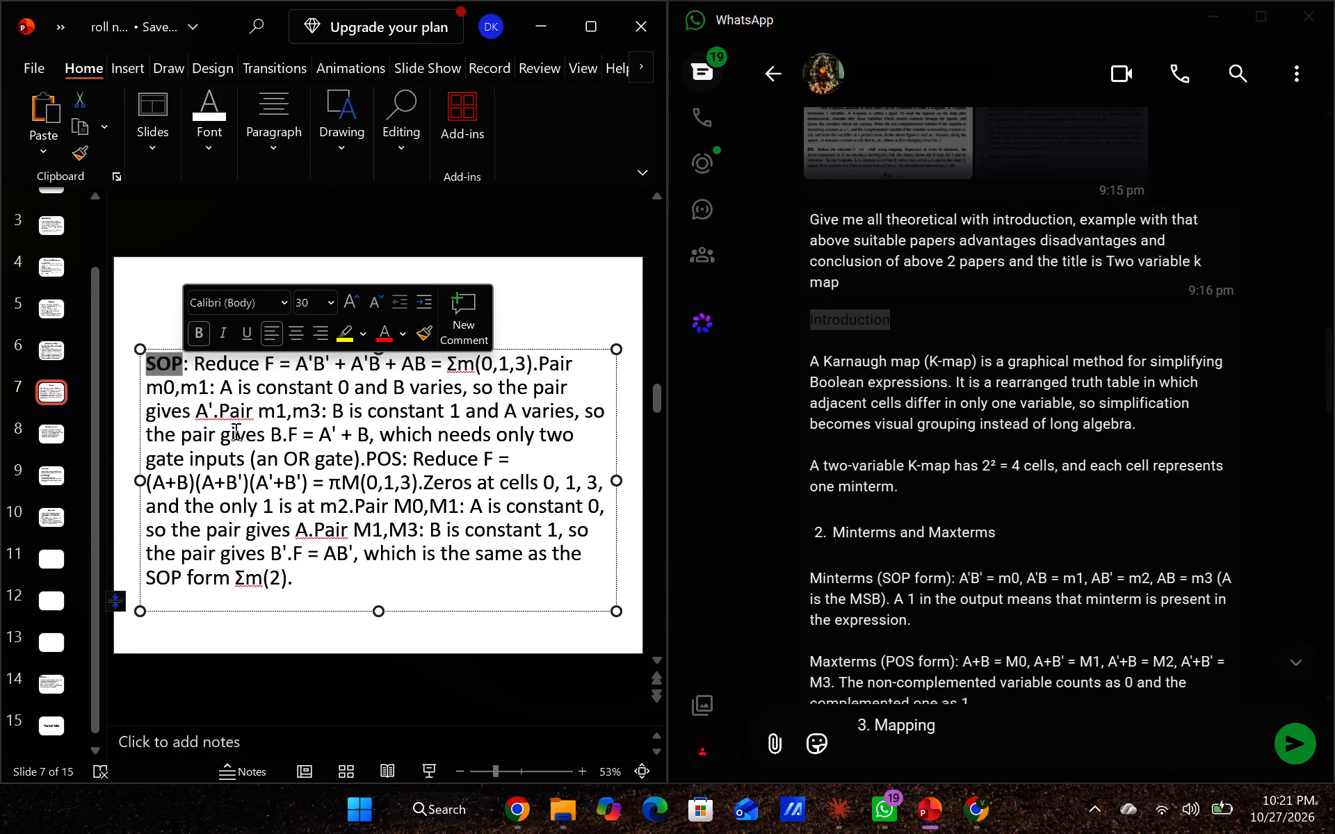
Split the Examples body text so that "Pair m1,m3" and "POS: Reduce F" each start a new paragraph.
left_click(215, 413)
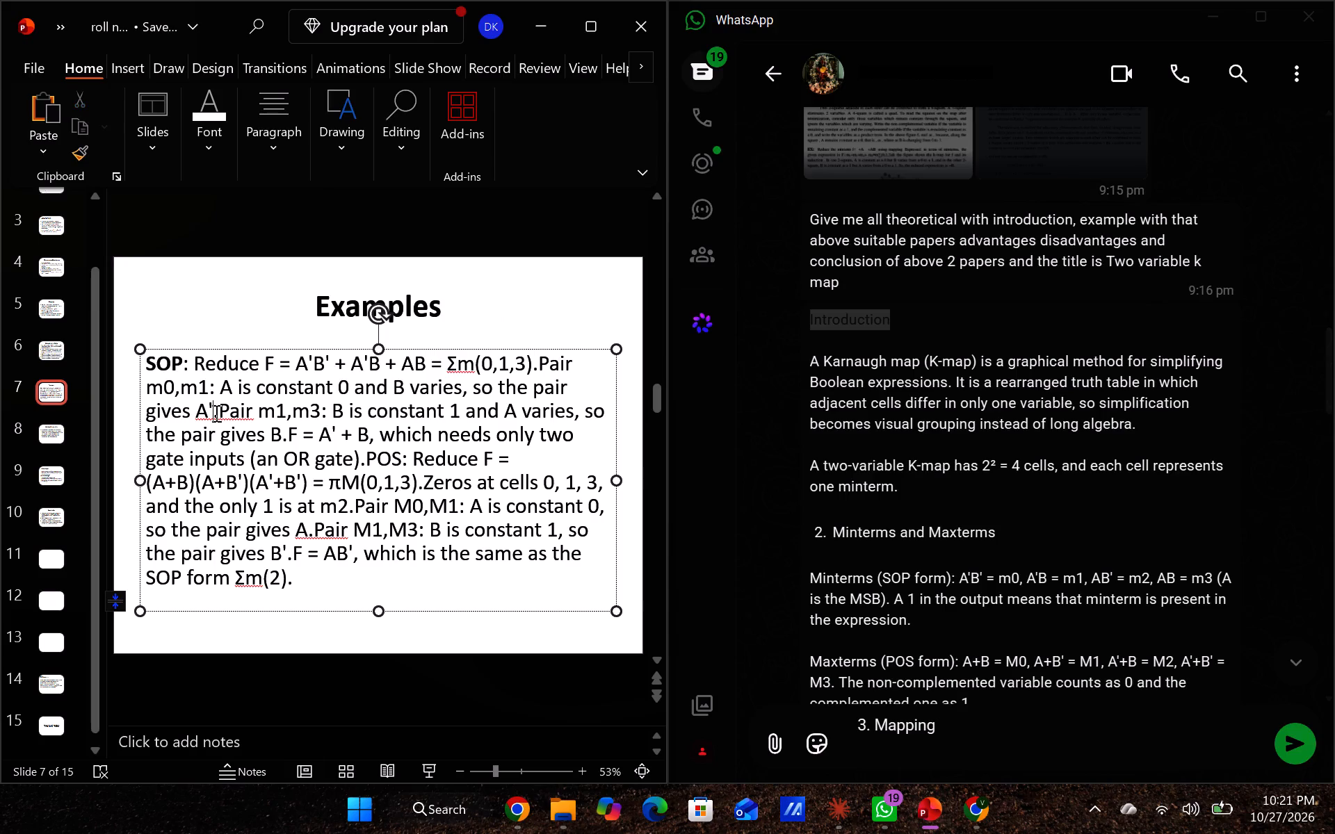
key("Right")
key("Return")
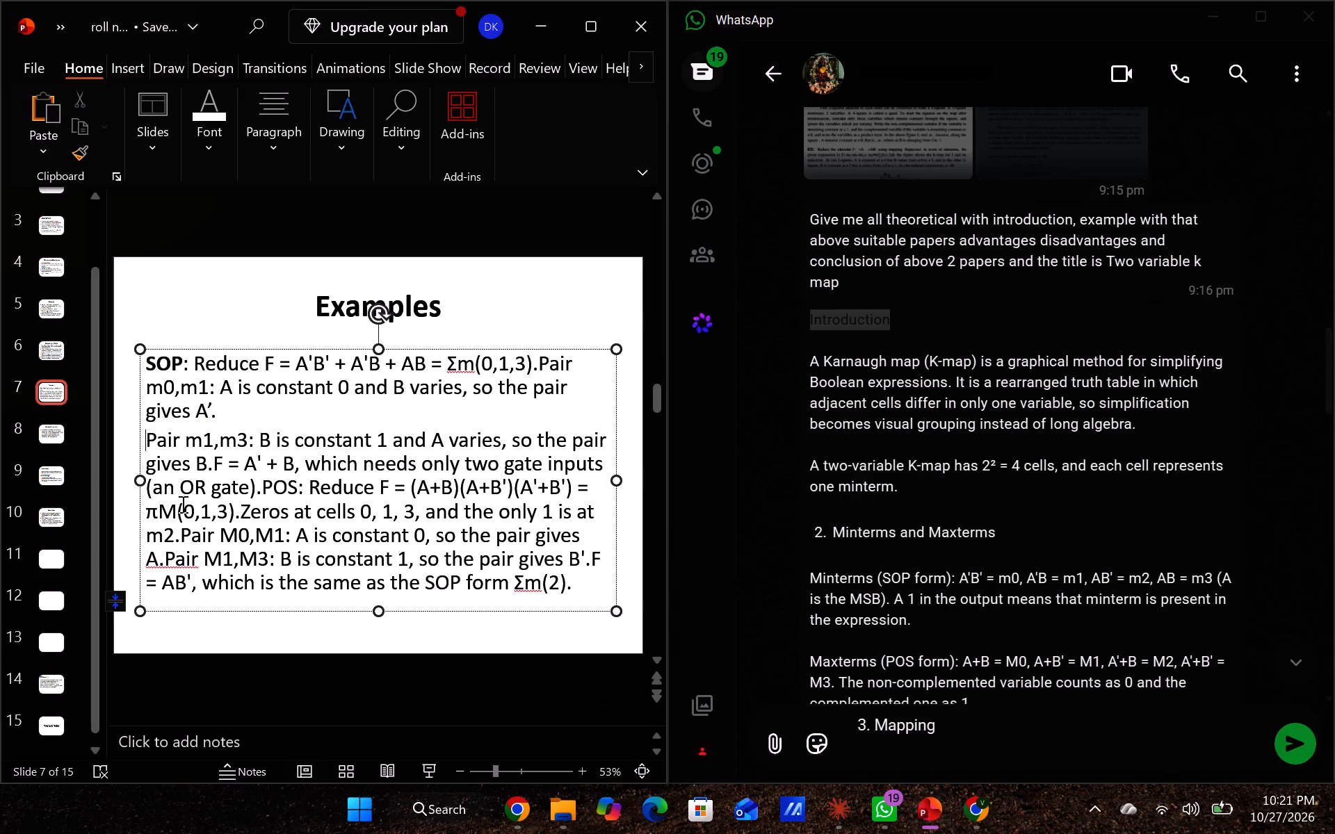
left_click(262, 489)
key("Return")
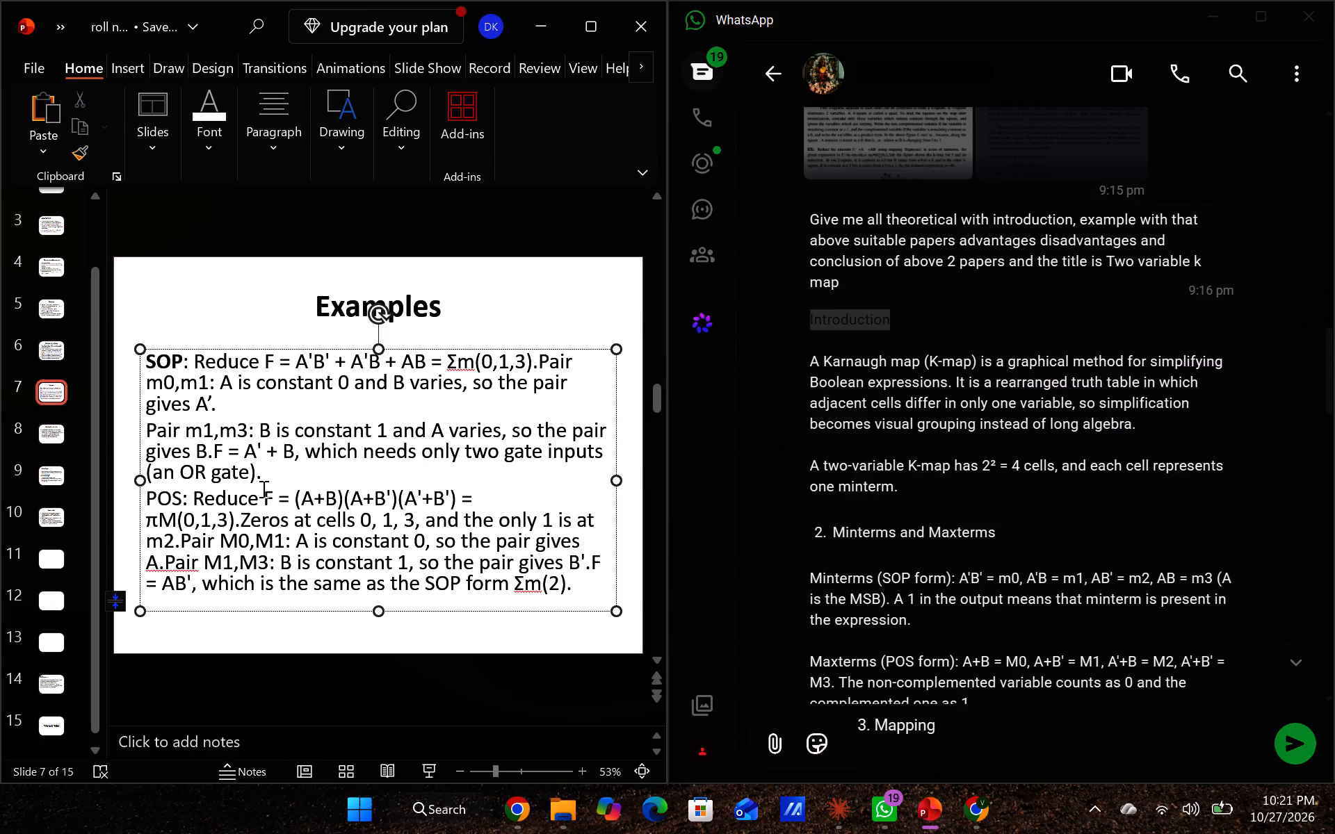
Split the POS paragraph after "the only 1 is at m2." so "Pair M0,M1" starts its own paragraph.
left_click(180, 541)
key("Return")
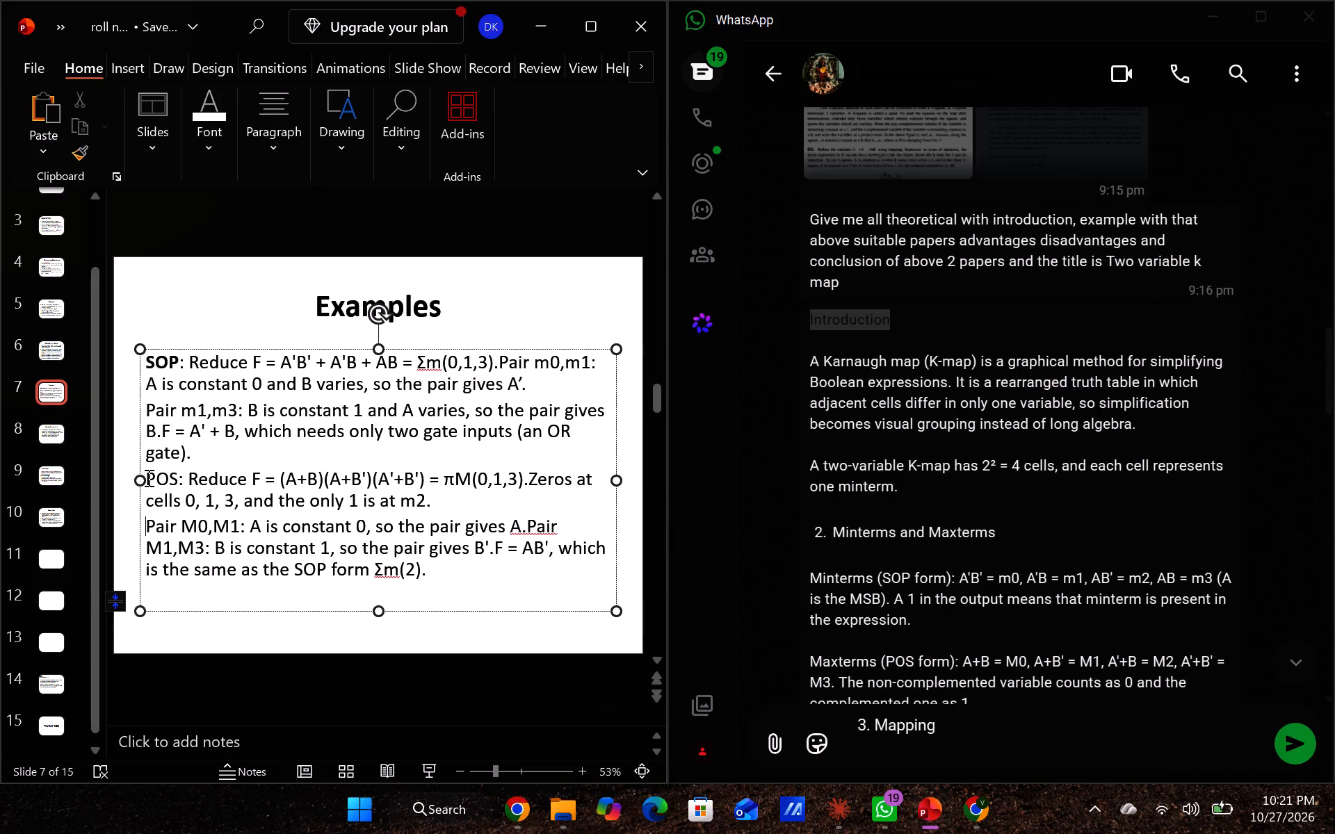
Make the lead-in "POS:" in the Examples body text bold.
left_click_drag(147, 477, 184, 482)
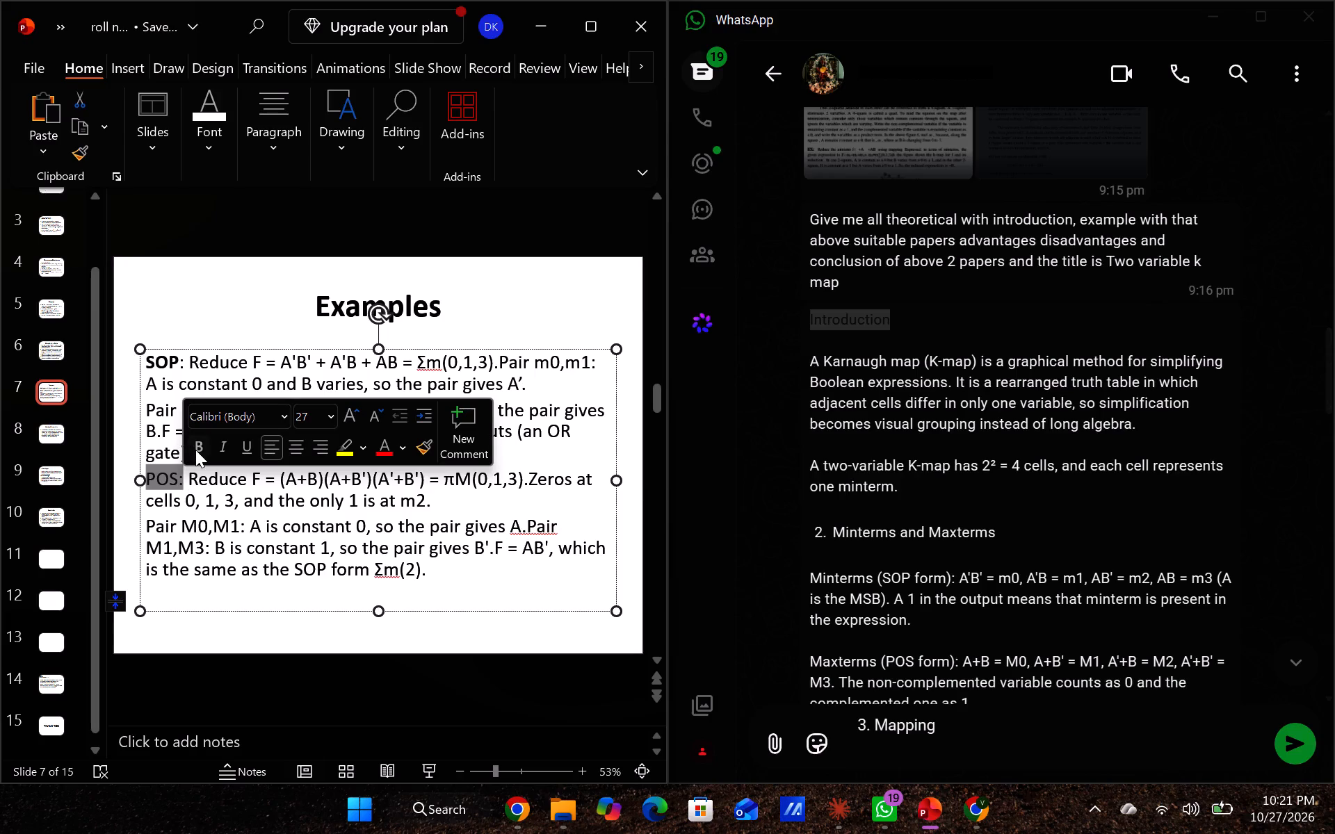
left_click(195, 450)
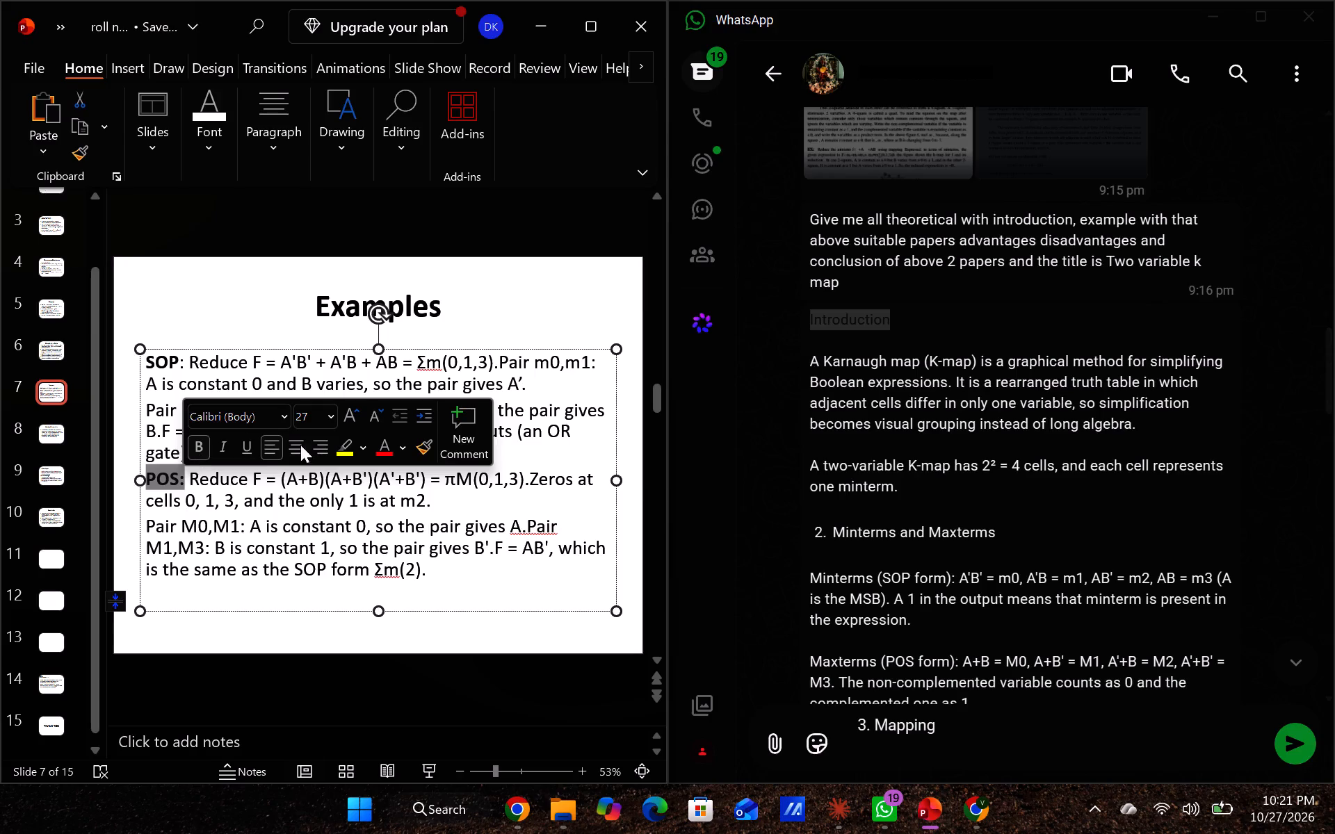
left_click(568, 512)
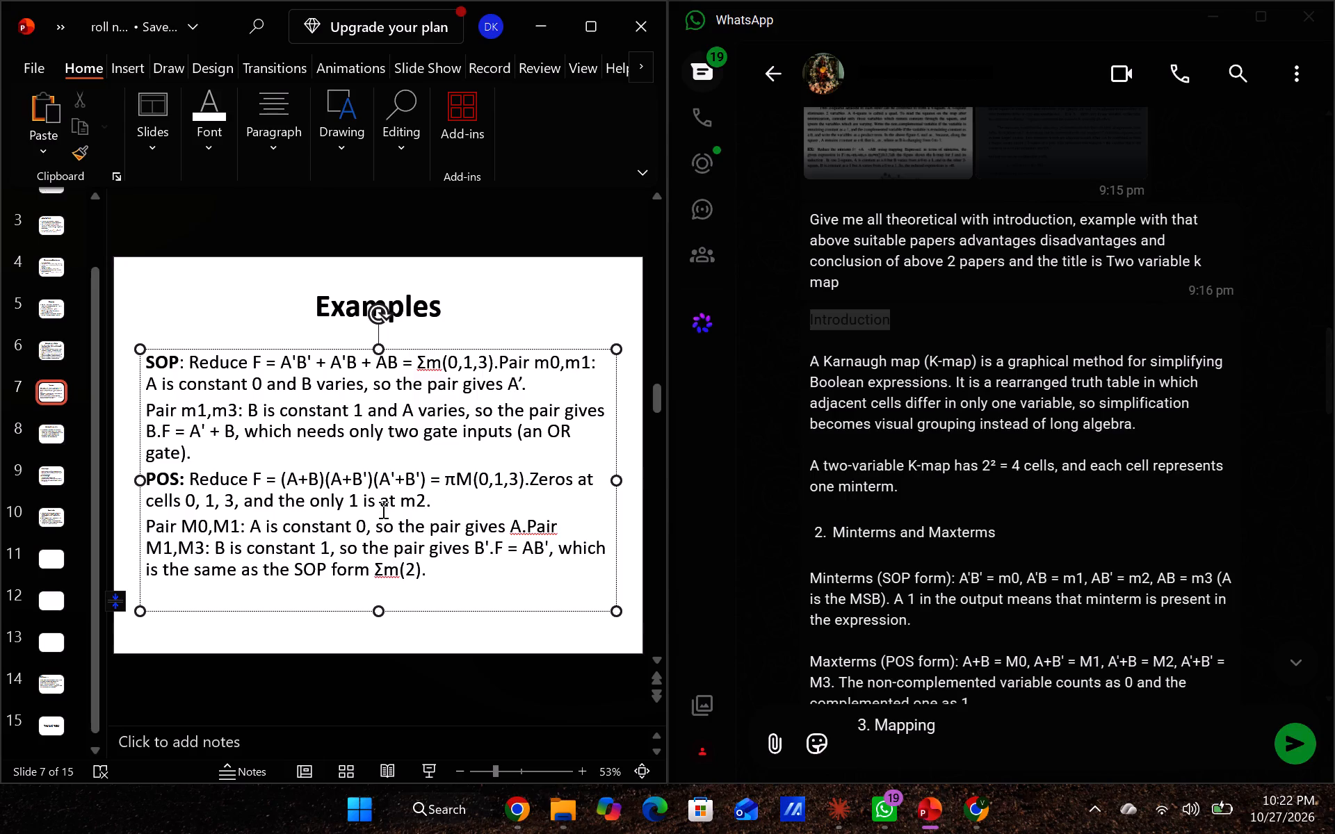
Move the paragraph break in the POS example from before "Pair M0,M1" to before "Pair M1,M3".
left_click(145, 526)
key("BackSpace")
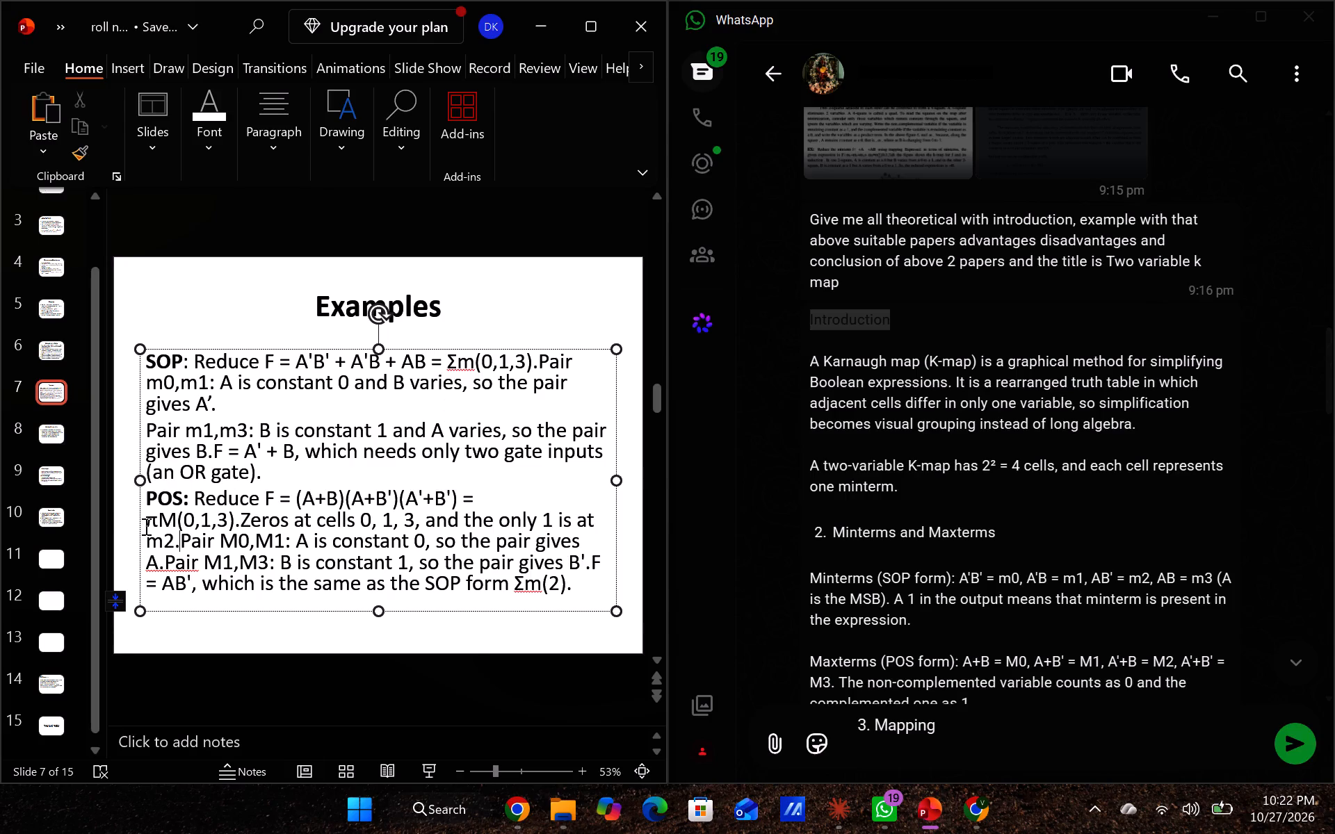
left_click(159, 562)
key("Right")
key("Return")
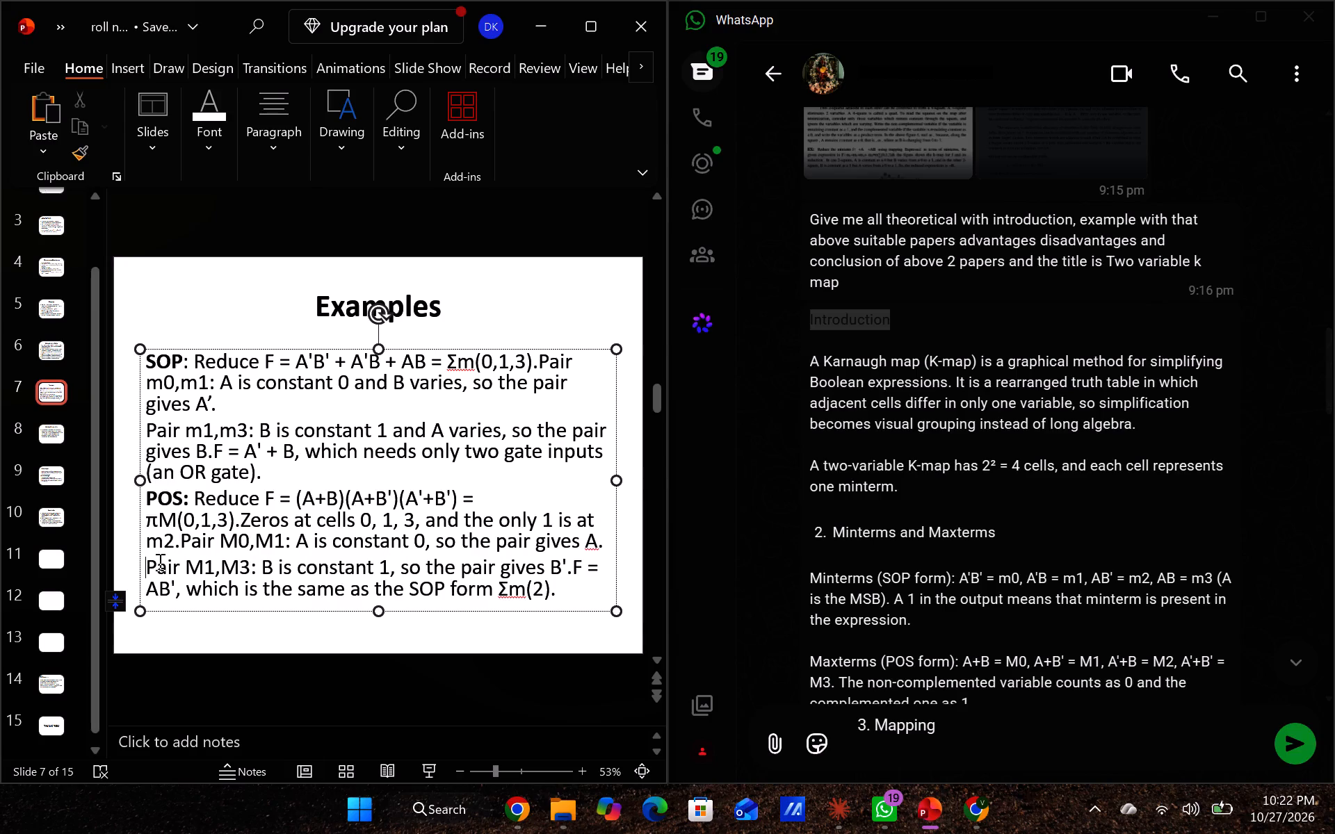
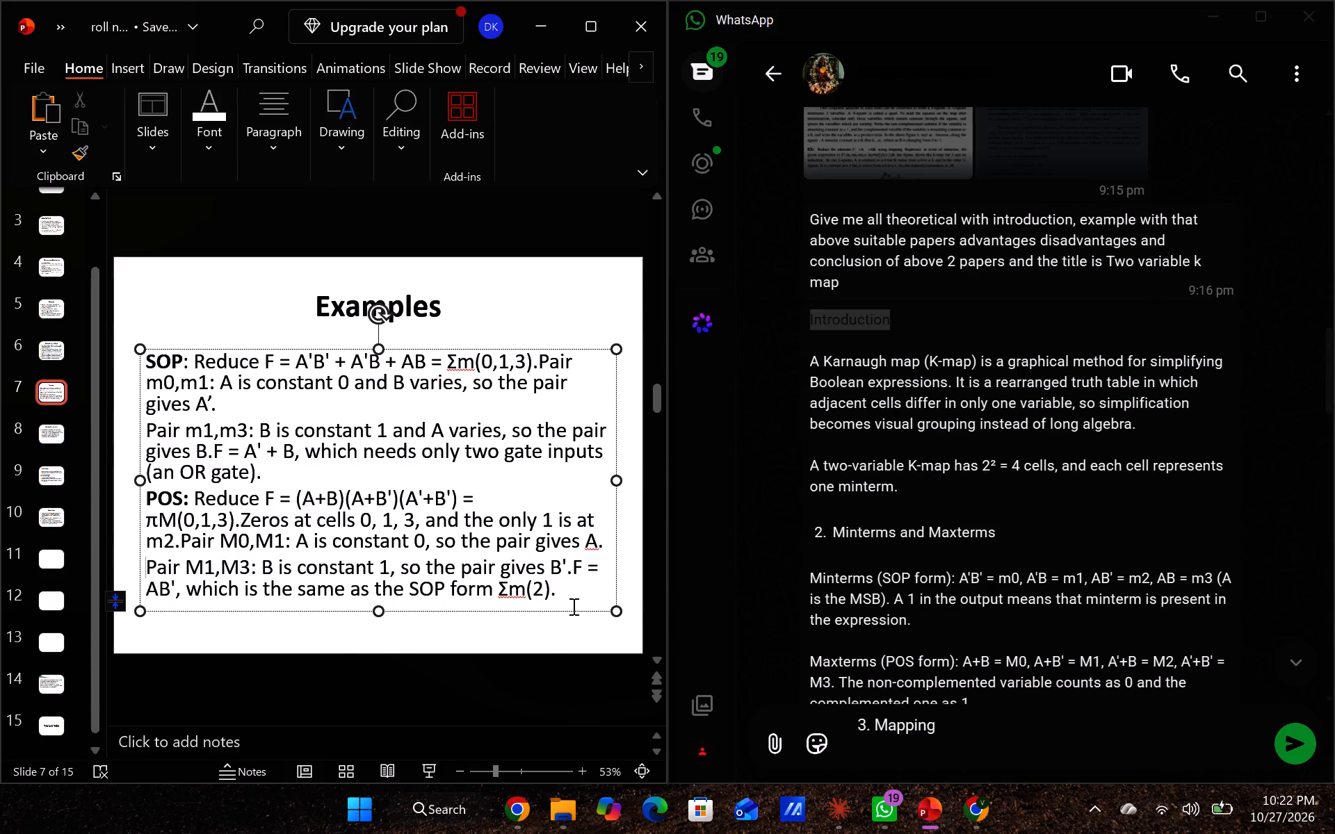
On slide 7, Examples, extend the body text box downward to near the slide's lower edge.
left_click(566, 632)
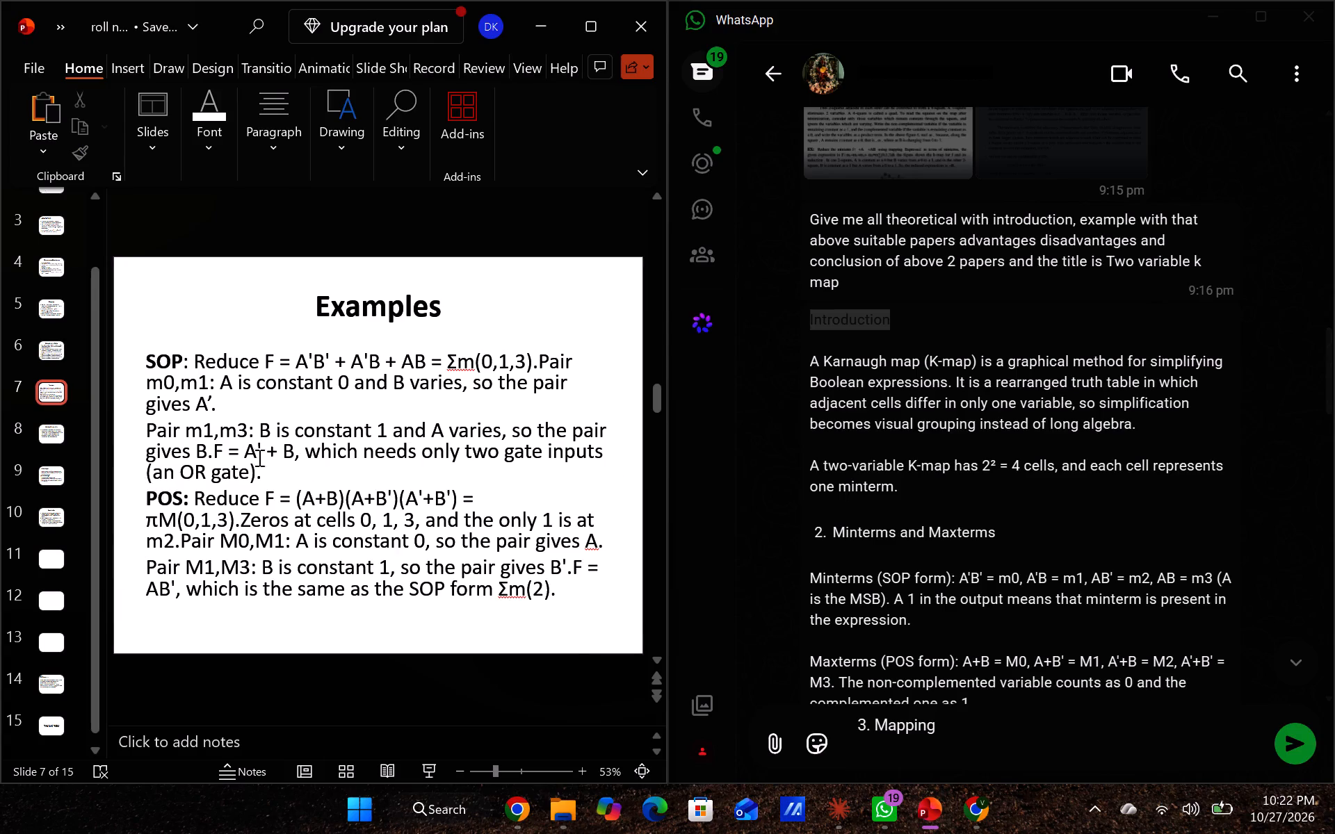
left_click_drag(261, 430, 537, 433)
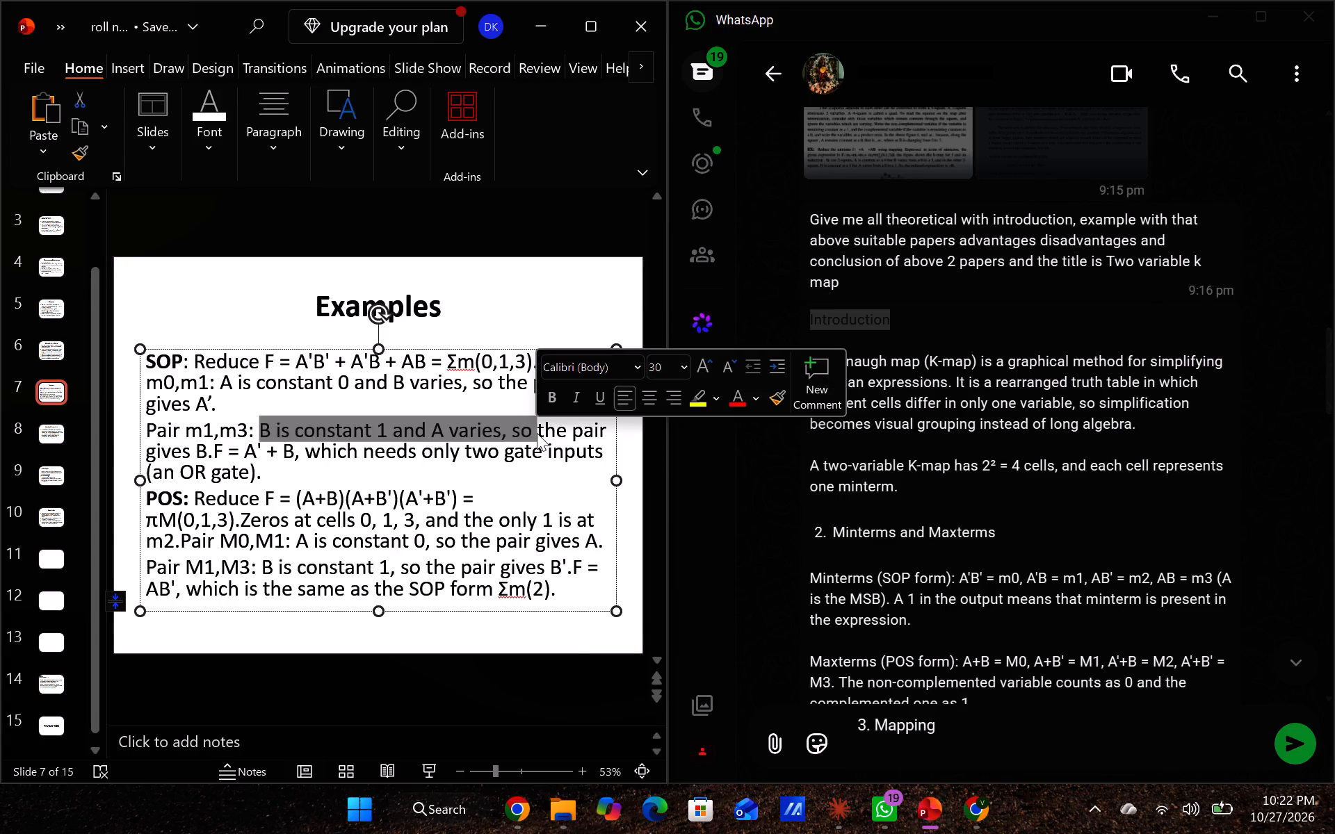
left_click(528, 505)
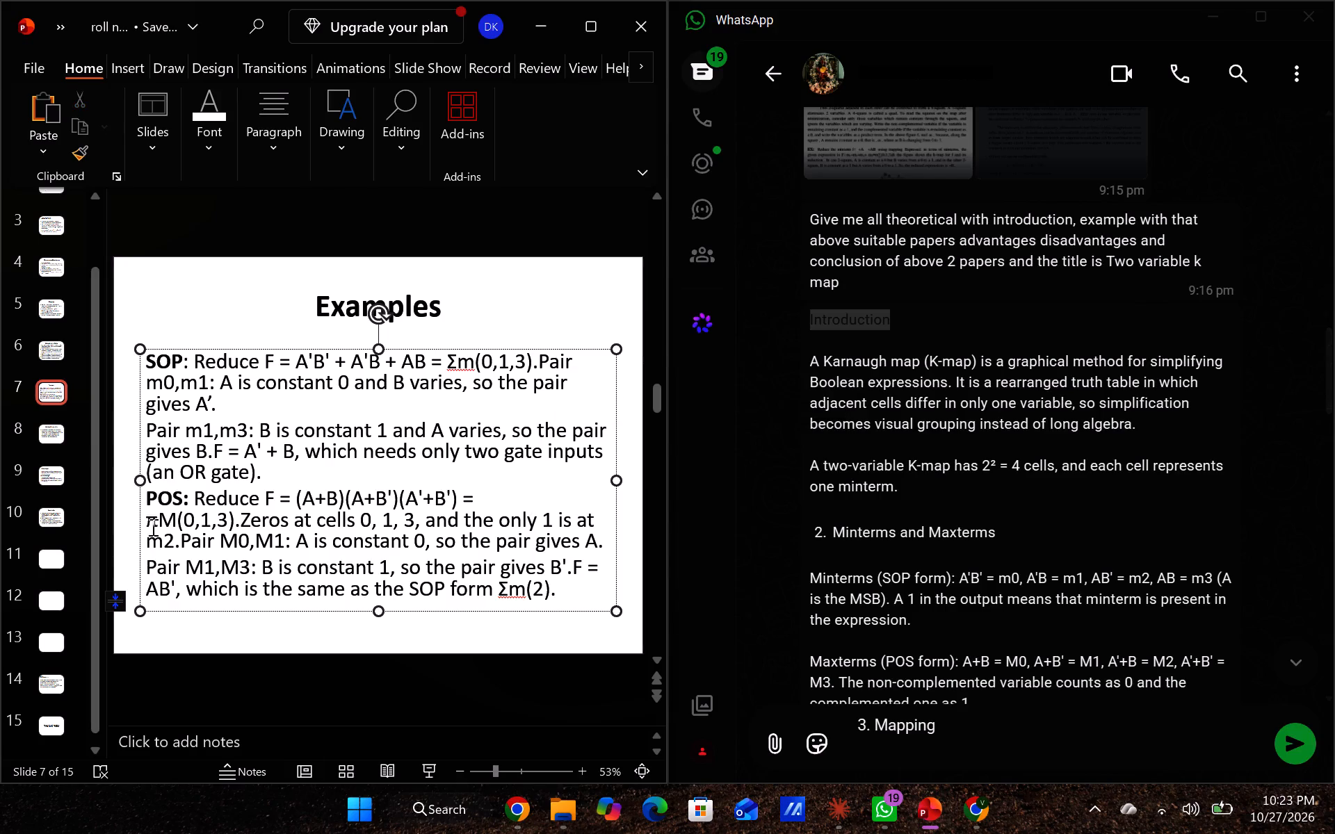
left_click_drag(147, 516, 535, 595)
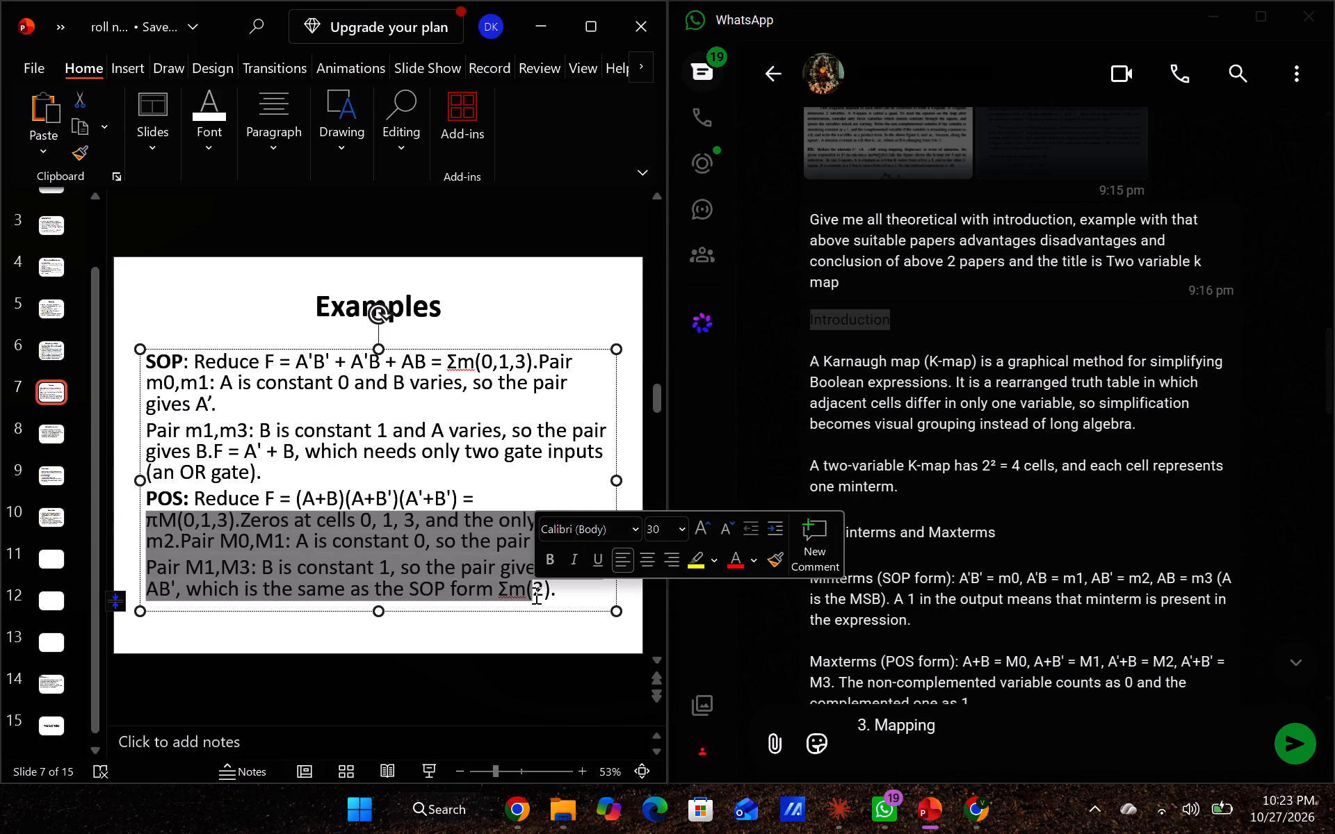
left_click(561, 477)
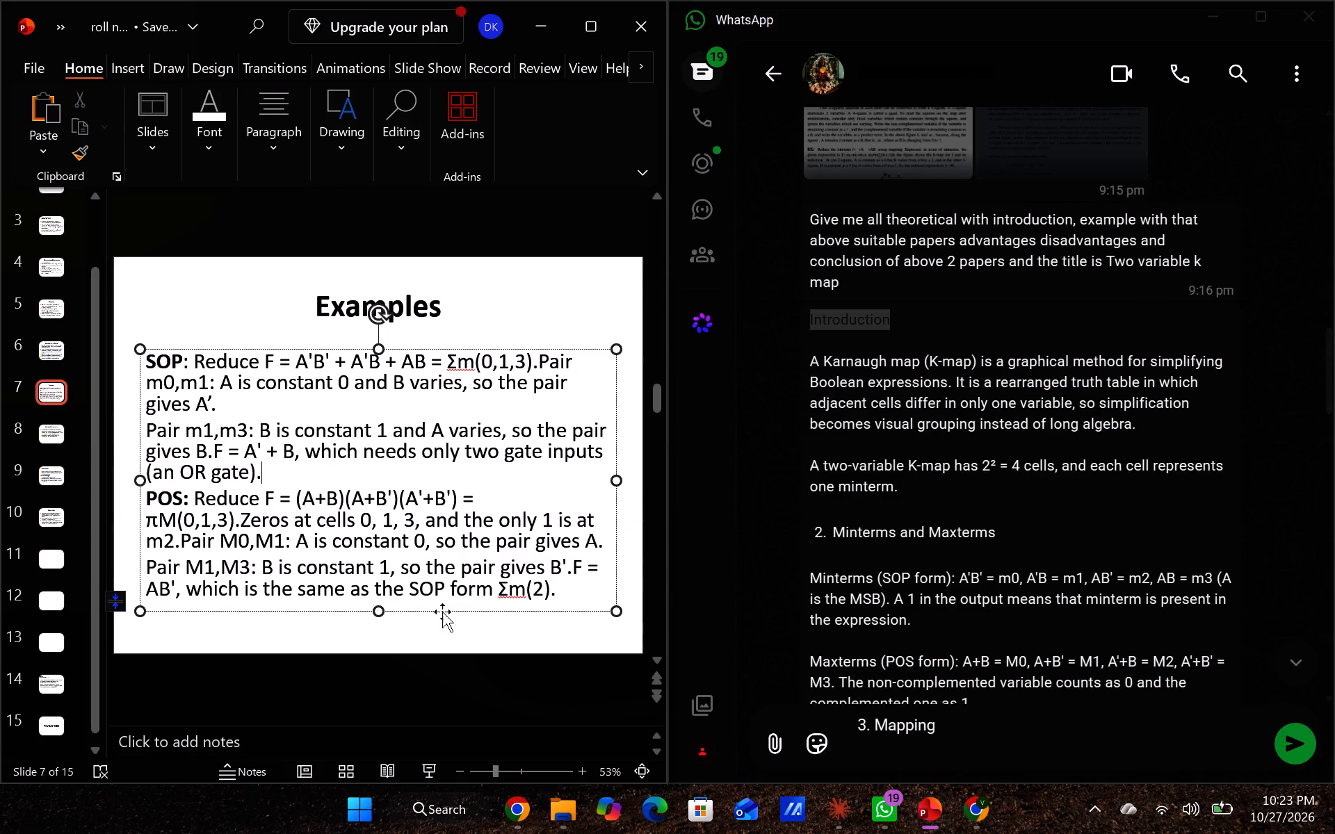
left_click_drag(373, 609, 364, 647)
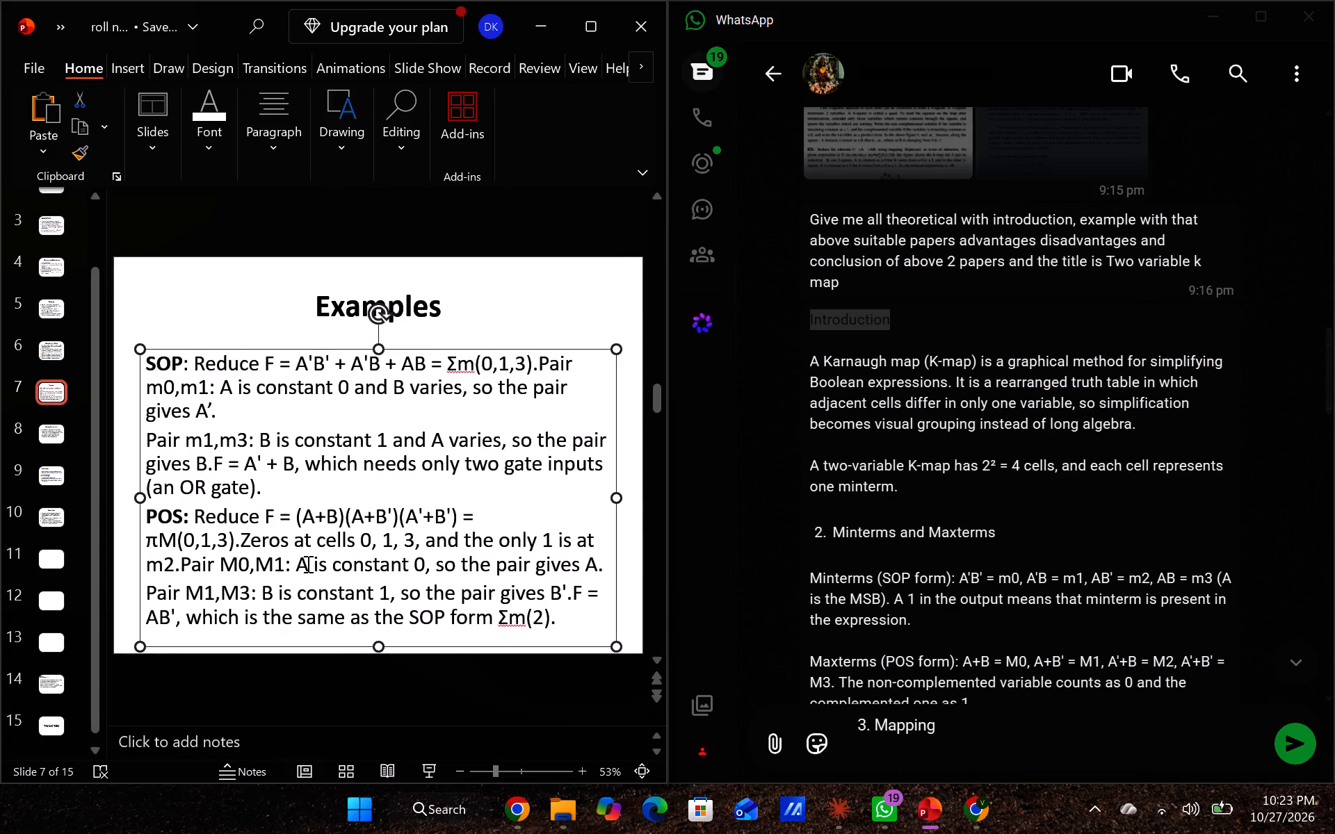
On slide 8, Minimal Expression, split the paragraph so "A K-map in SOP form" and "To get the real minimal expression" each start their own bullet.
left_click(44, 432)
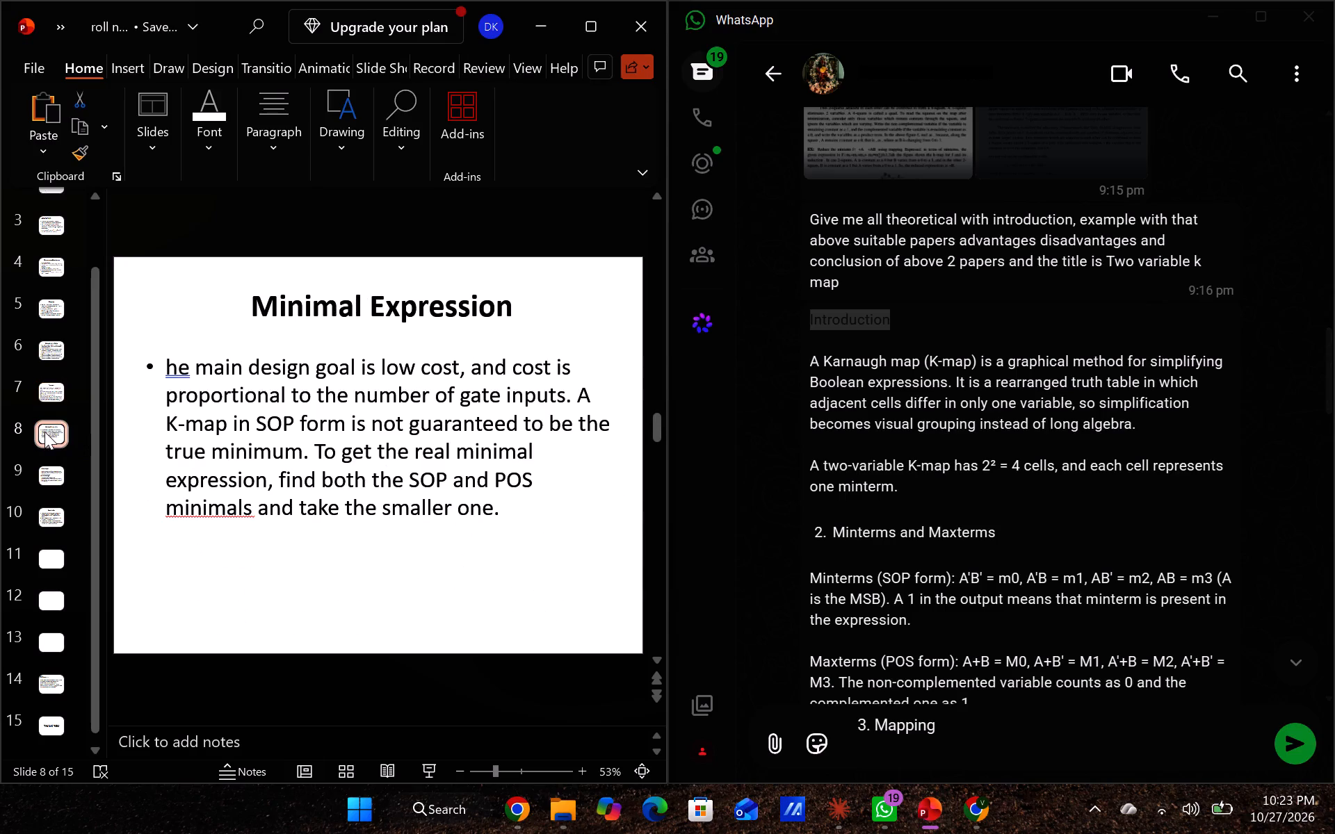
left_click(574, 400)
key("Return")
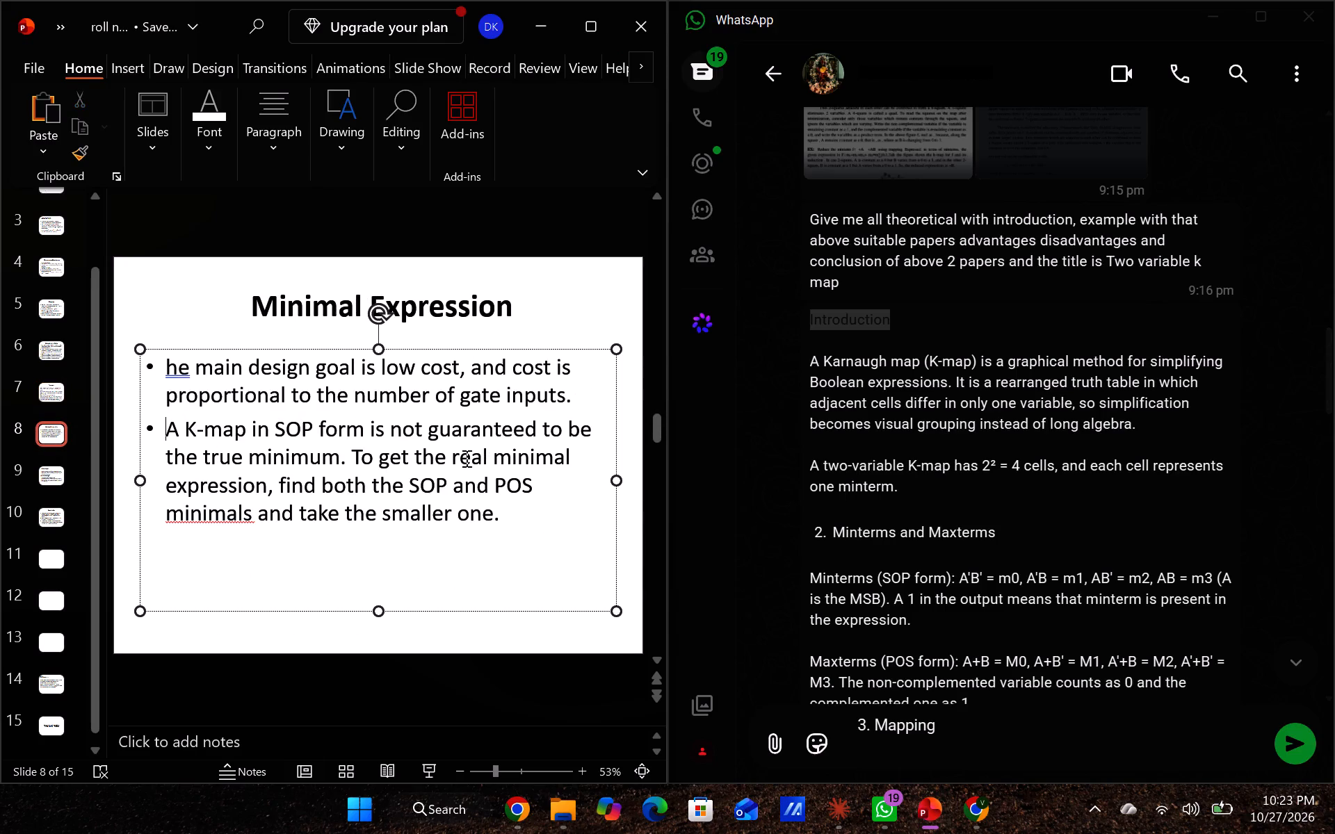
left_click(354, 458)
key("Return")
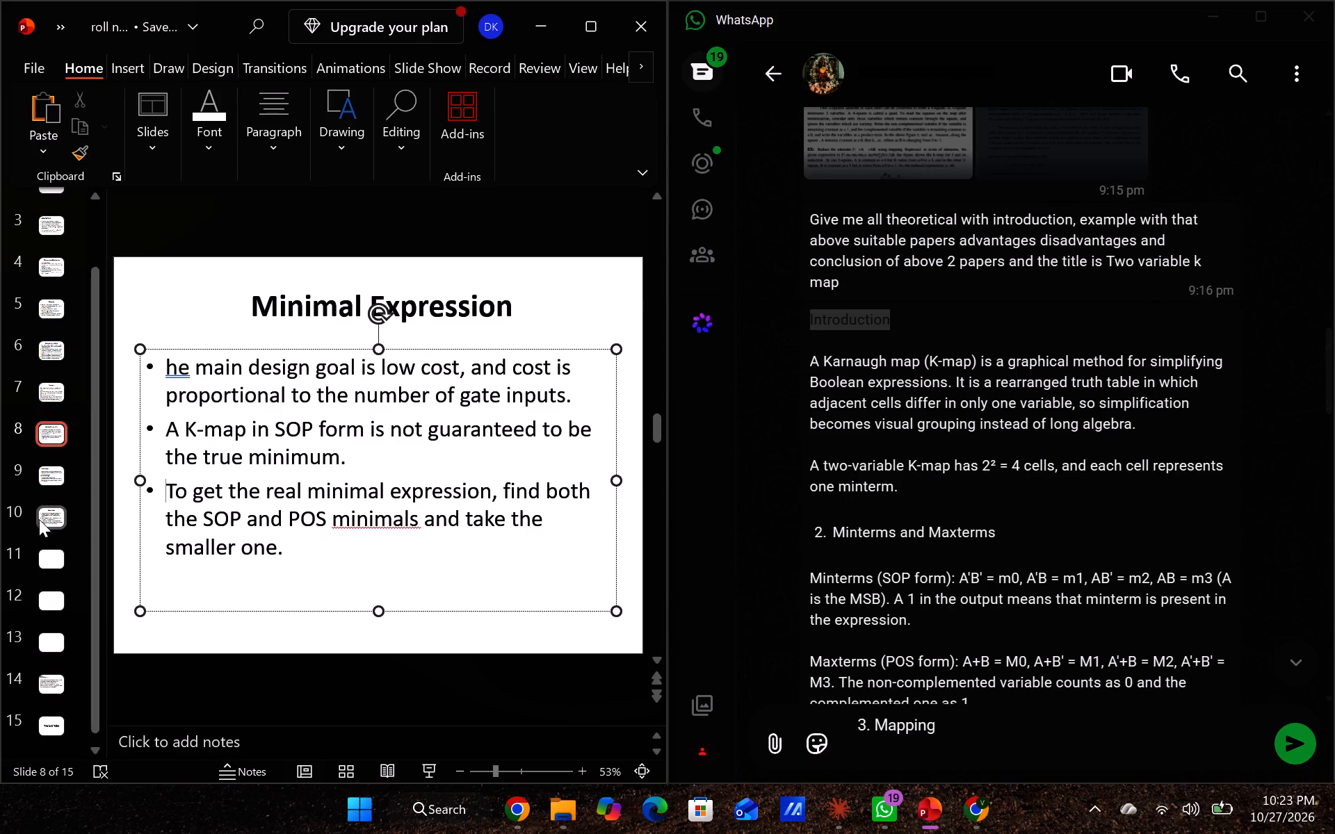
Review the slides in order from the title slide through slide 9, Advantages and Disadvantages.
left_click(49, 479)
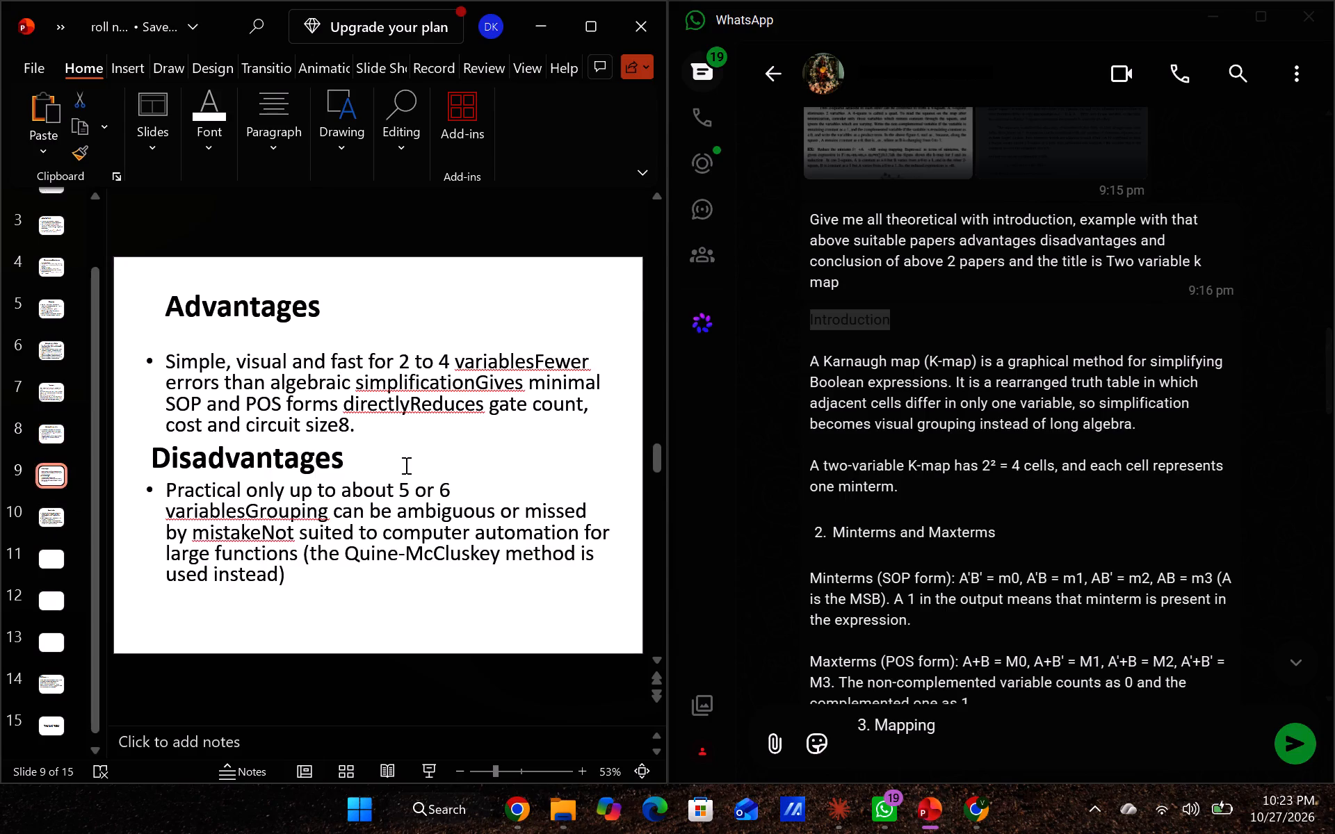
left_click(54, 524)
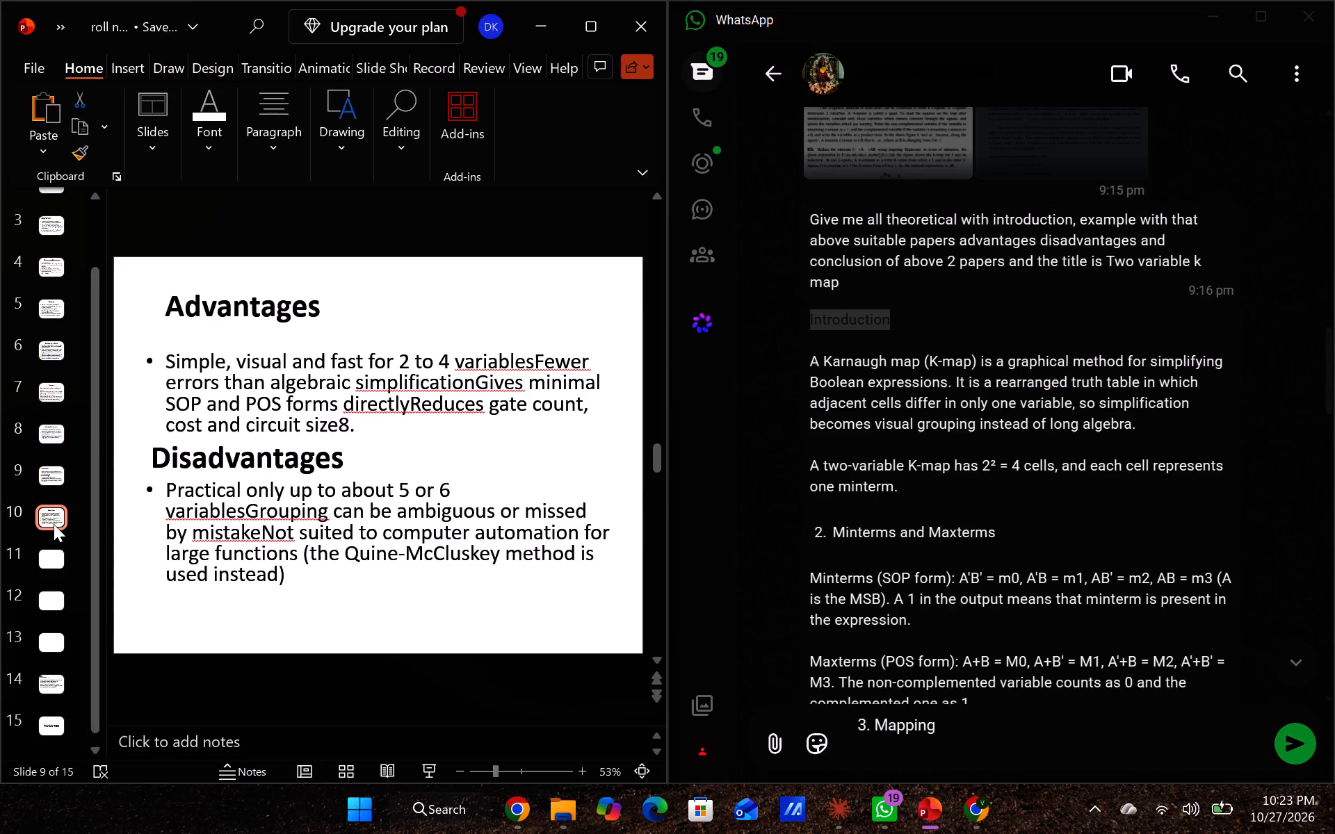
left_click(47, 259)
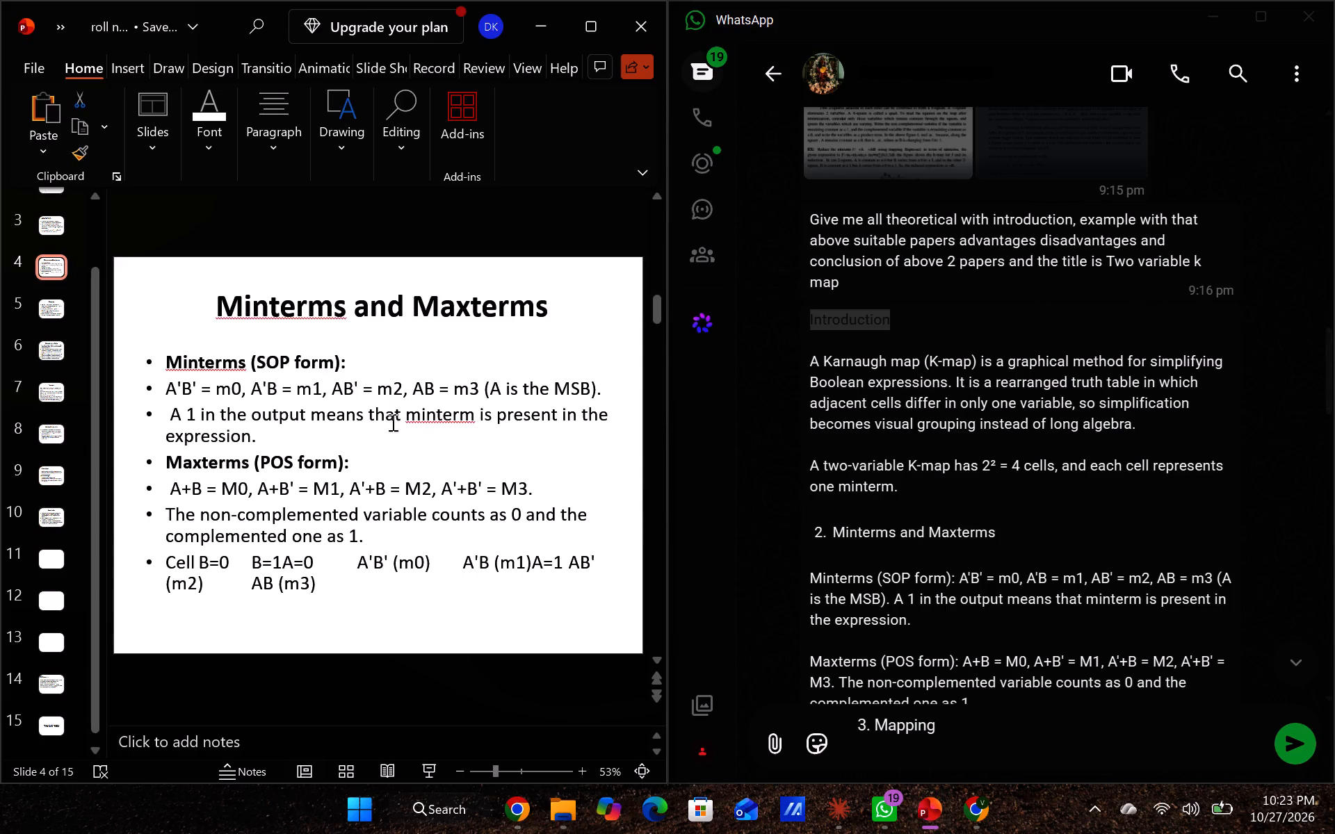
left_click(480, 85)
scroll(56, 262, "down", 1, "ctrl")
scroll(56, 262, "up", 1, "ctrl")
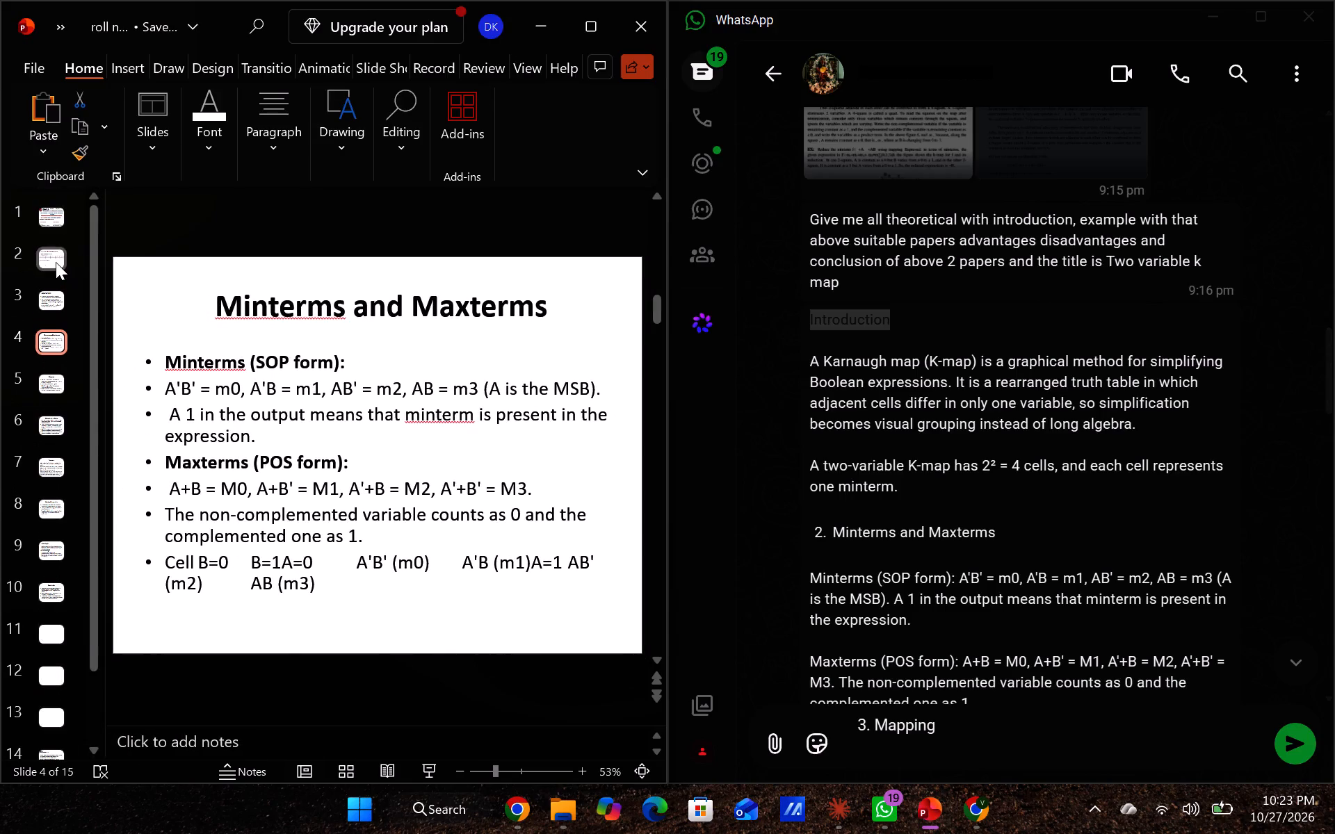
left_click(57, 211)
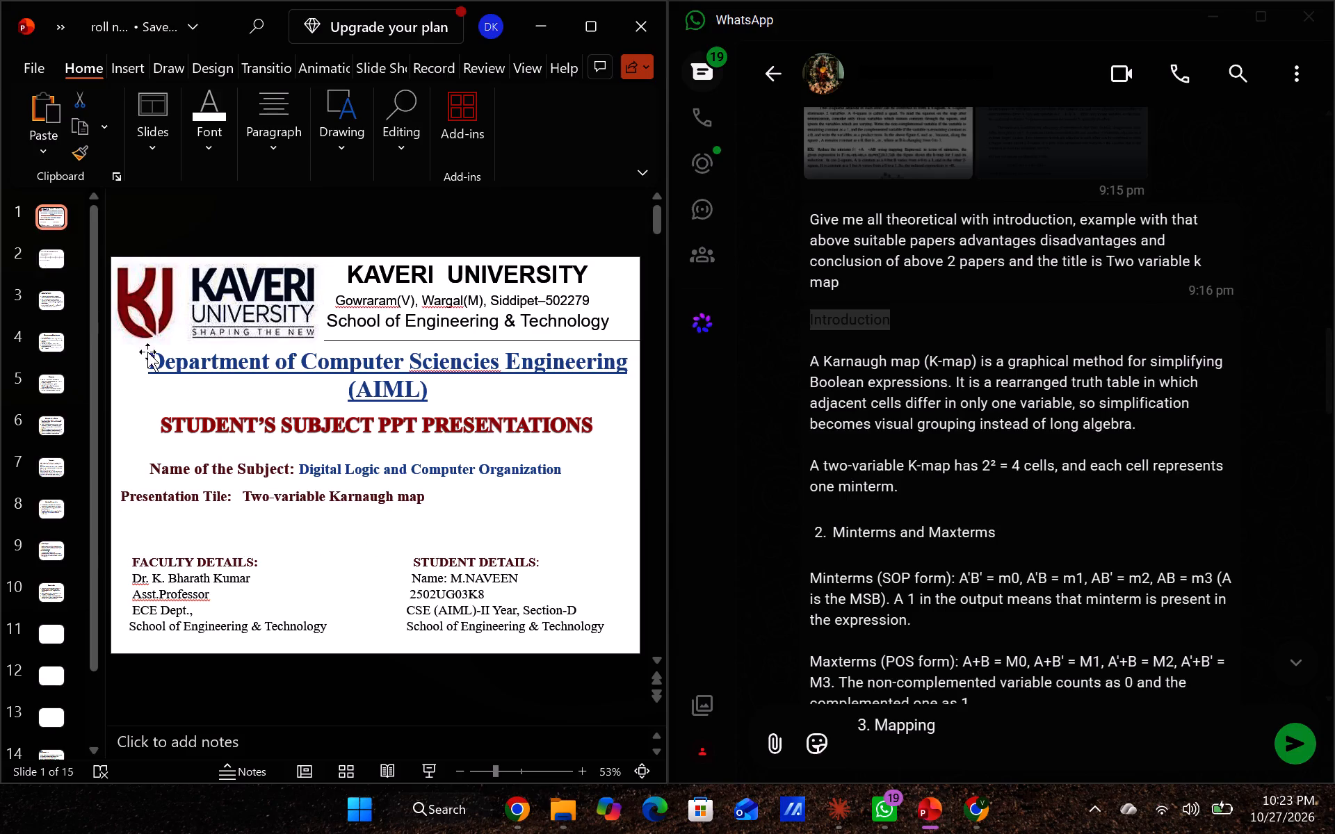
left_click(39, 259)
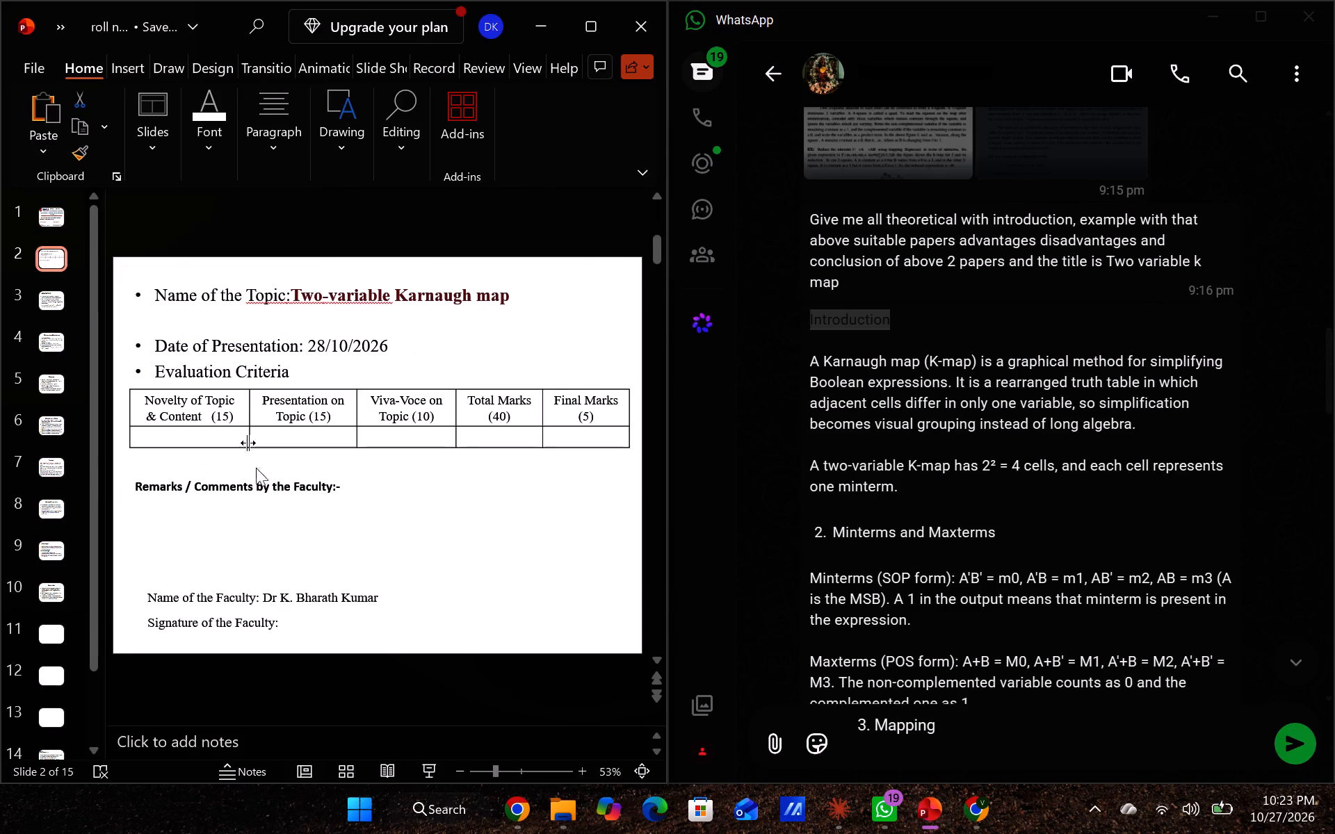
left_click(50, 291)
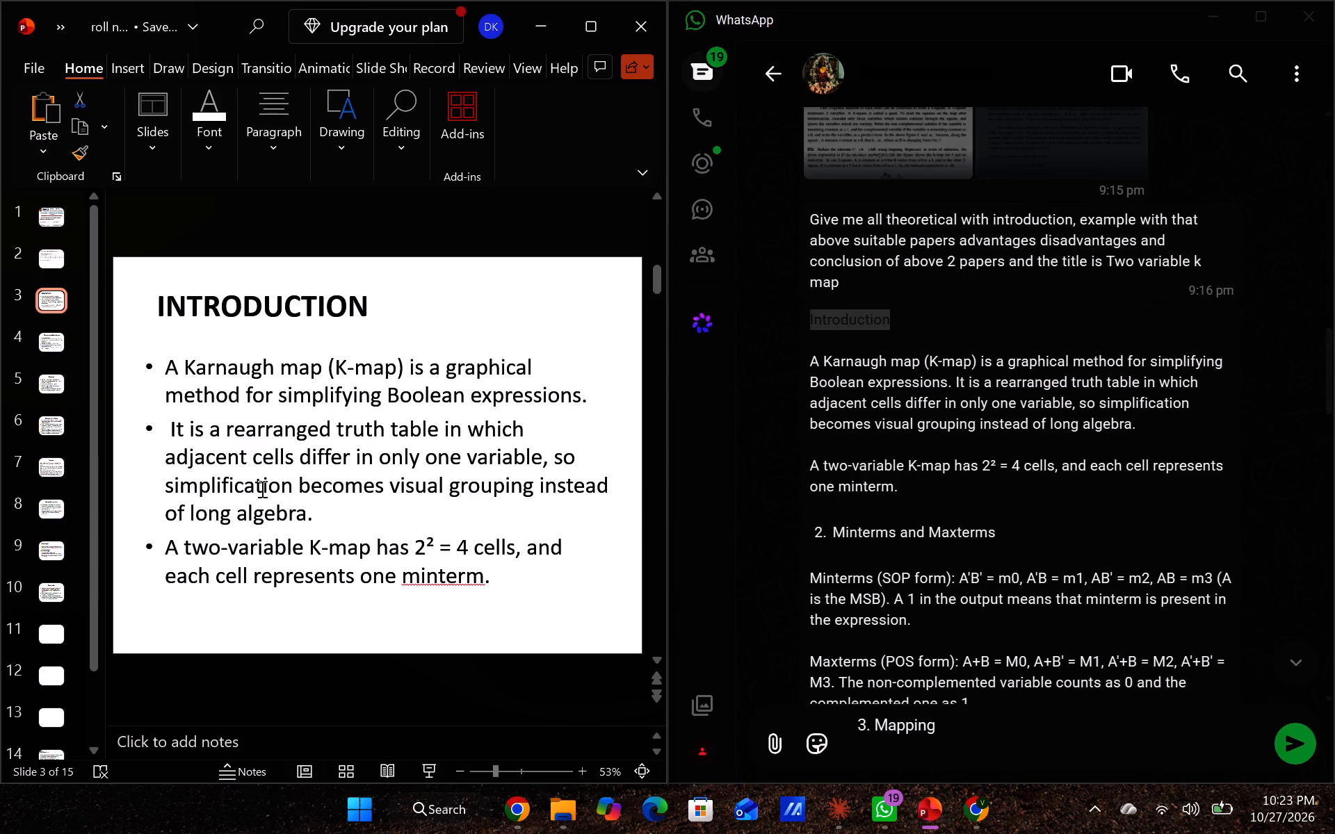
left_click(53, 341)
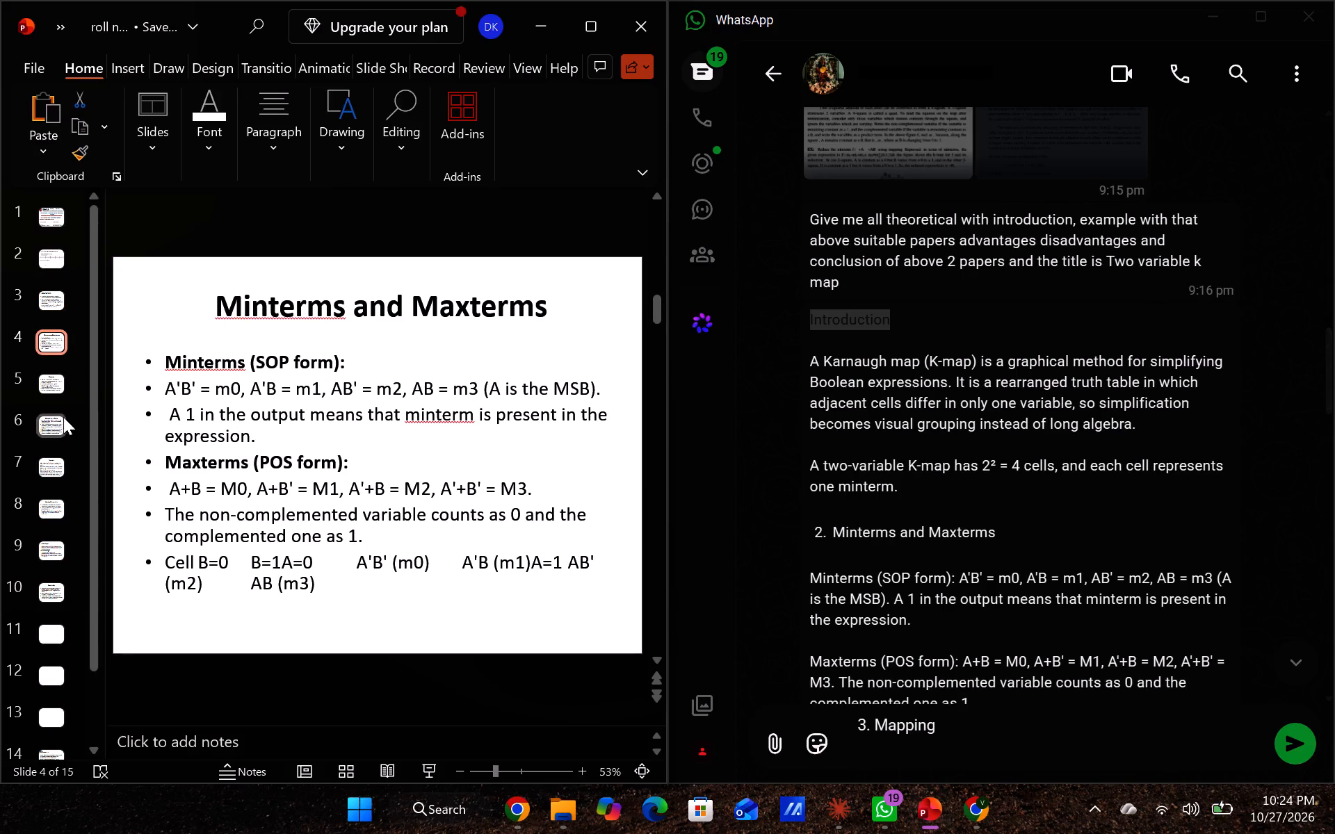
left_click(47, 386)
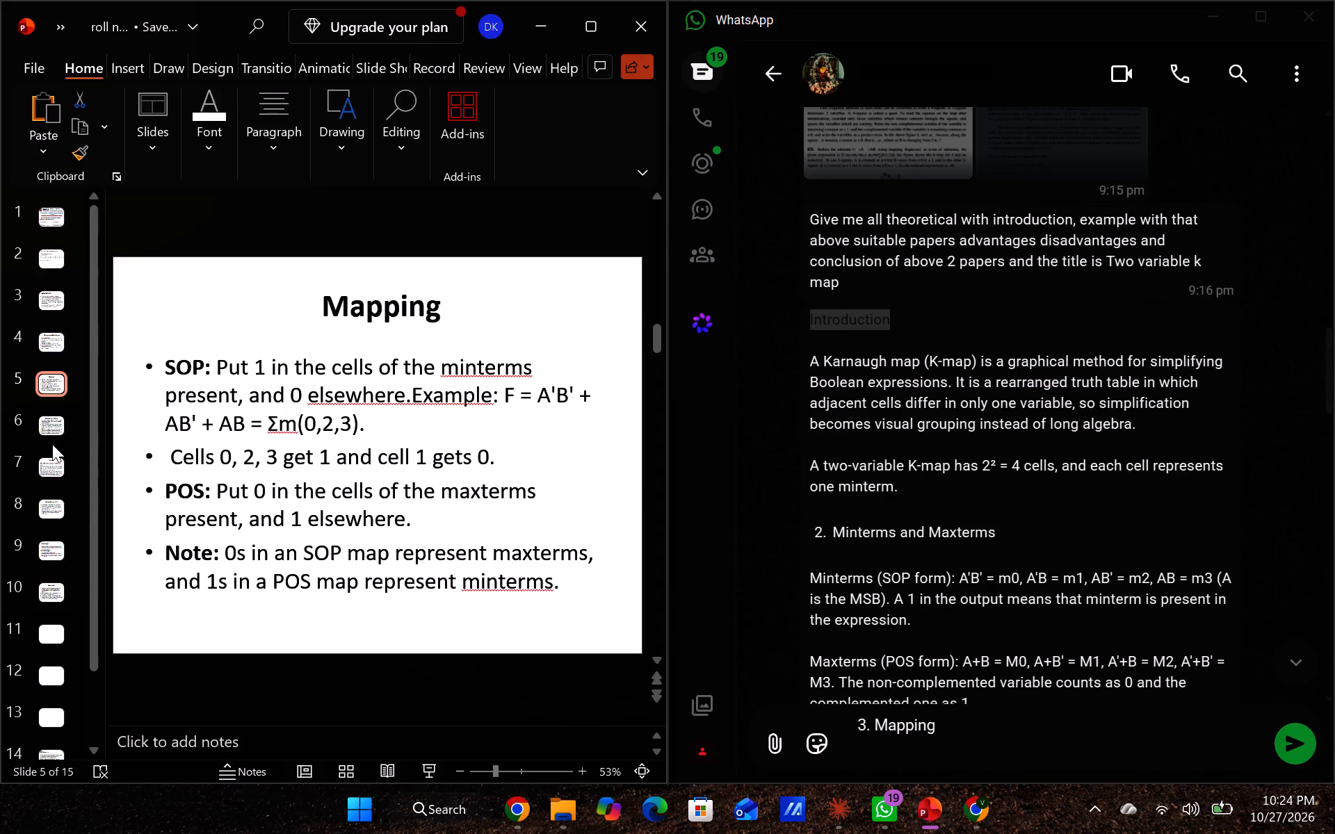
left_click(46, 434)
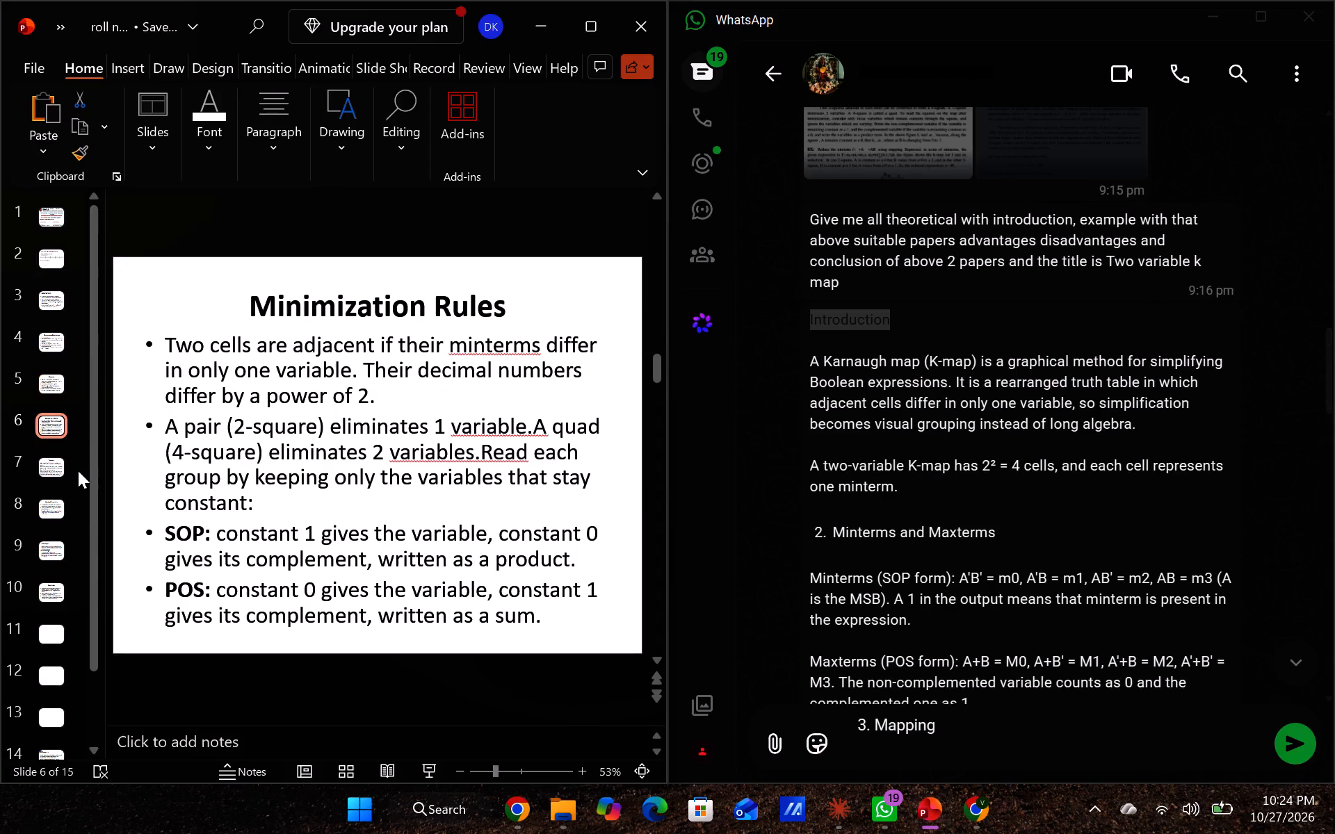
left_click(38, 466)
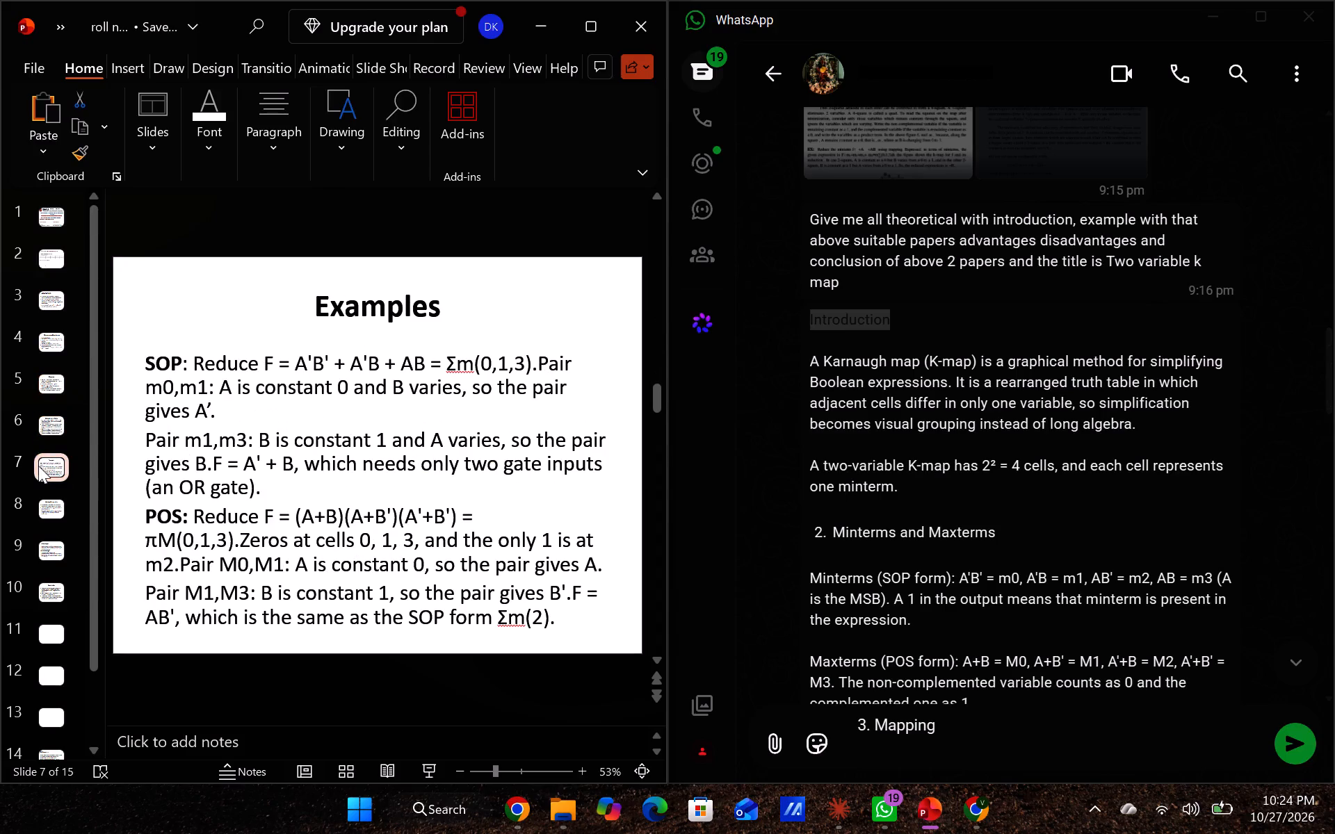
left_click(47, 505)
left_click(51, 548)
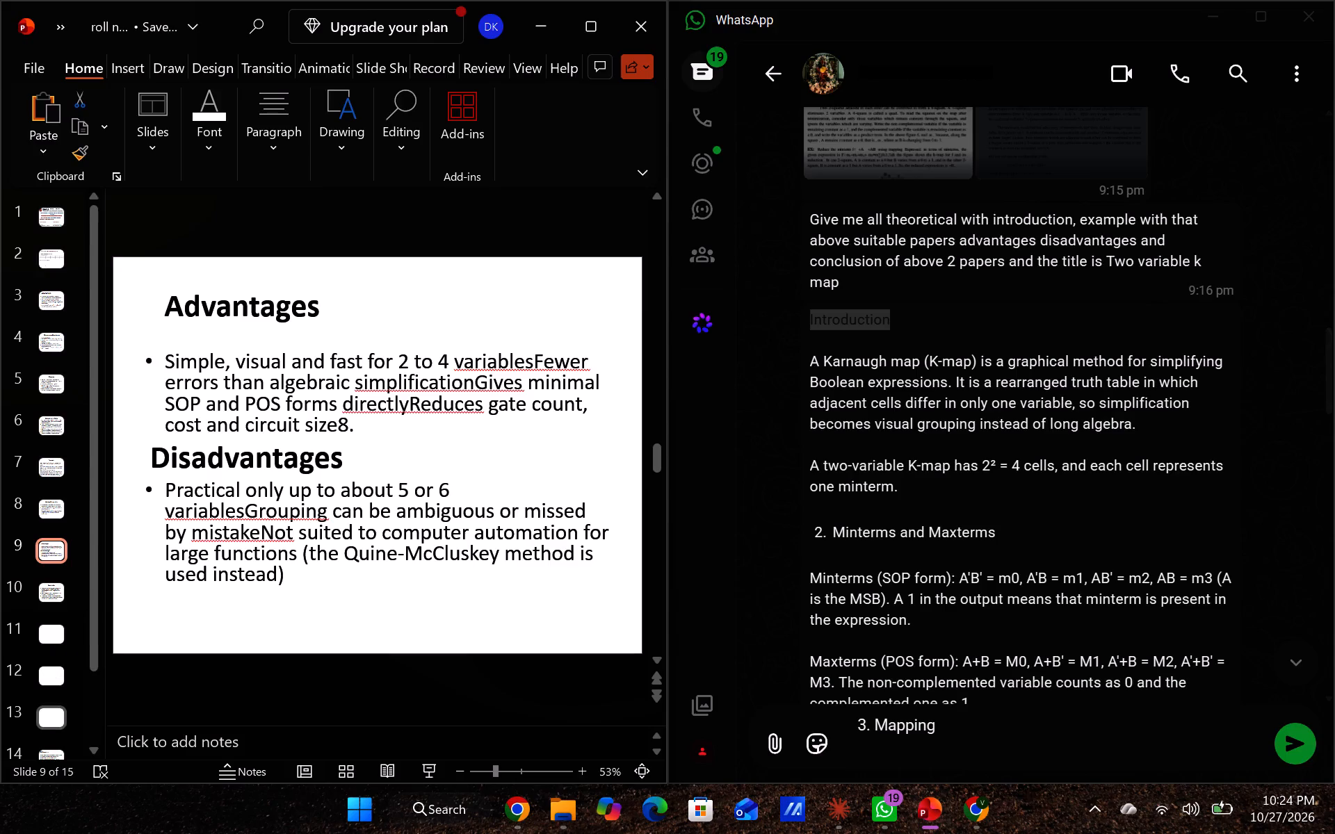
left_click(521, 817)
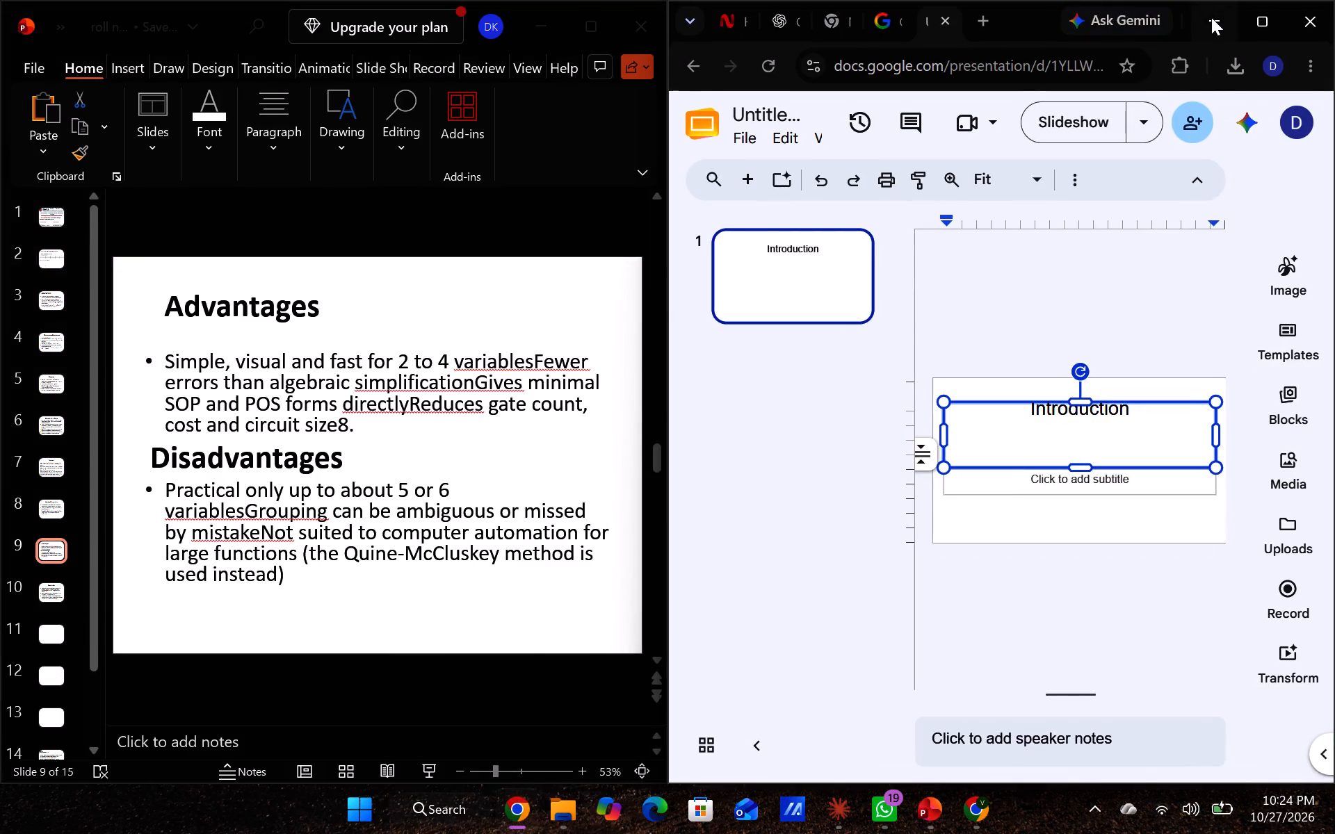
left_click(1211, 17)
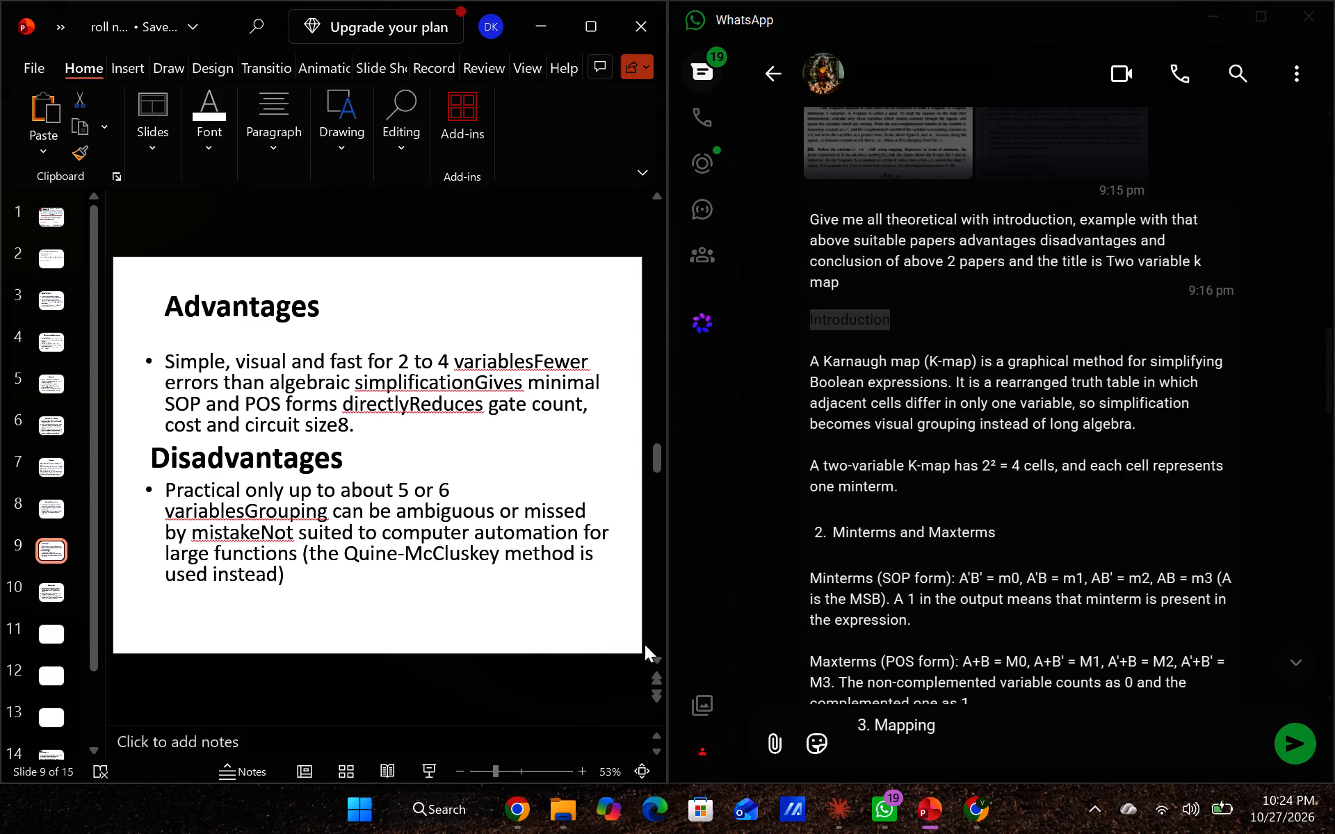
right_click(56, 622)
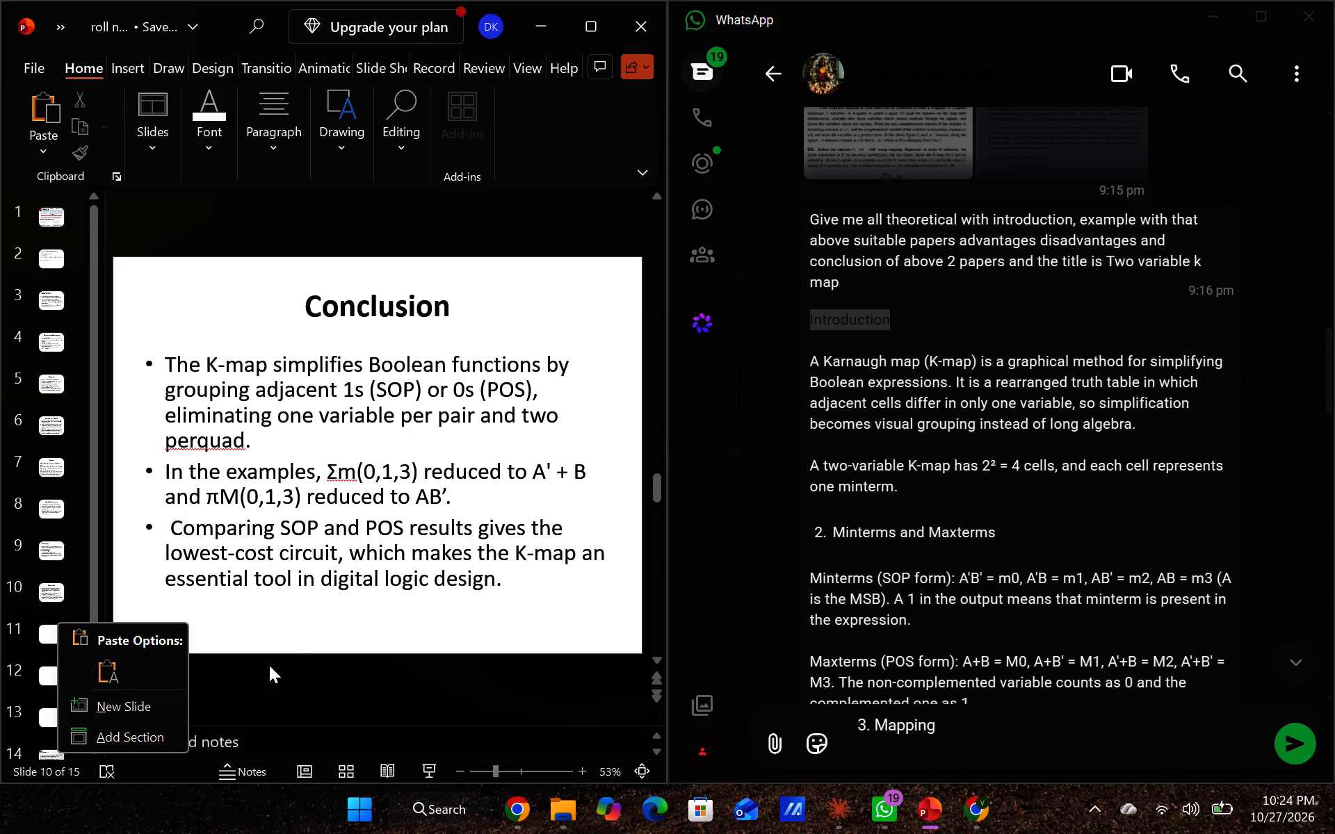
left_click(275, 622)
scroll(31, 646, "down", 1)
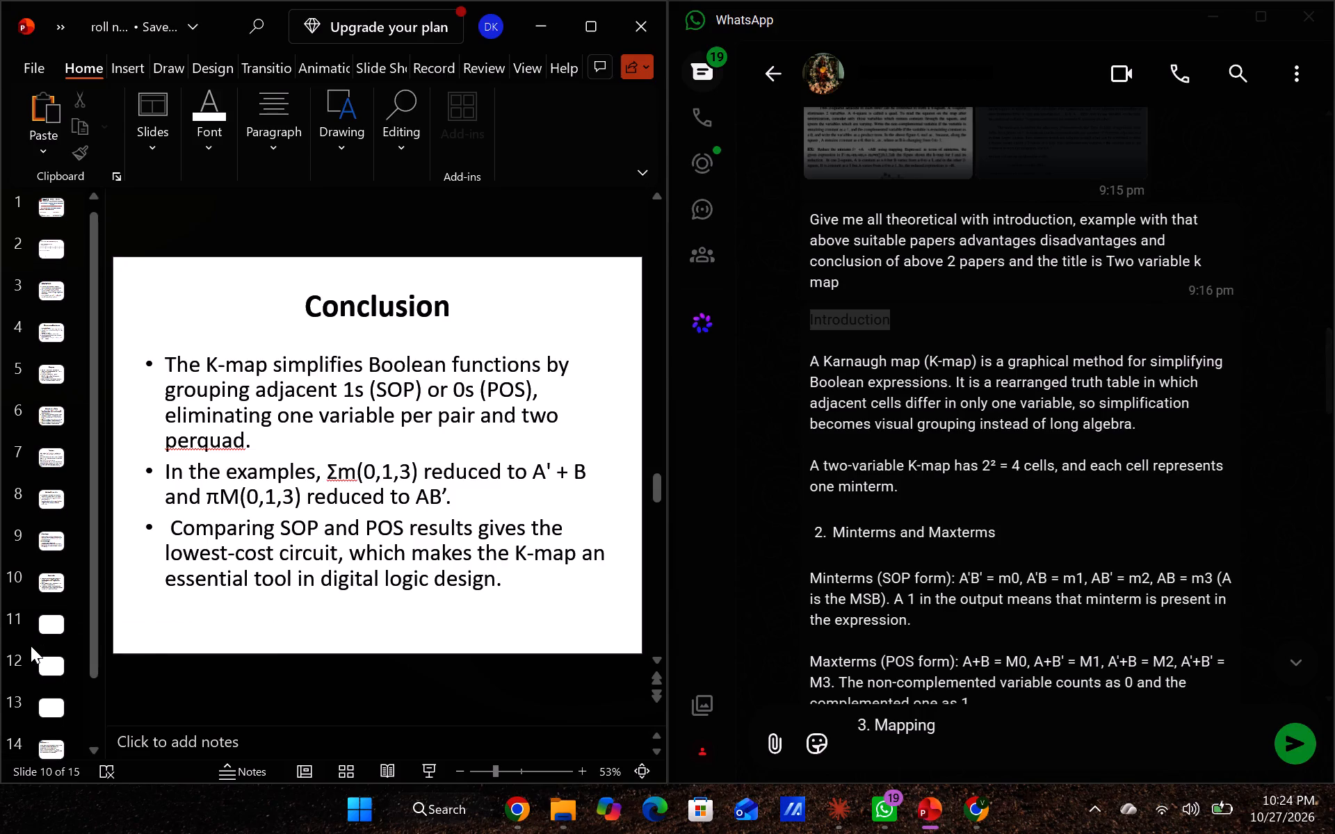
scroll(31, 646, "down", 1)
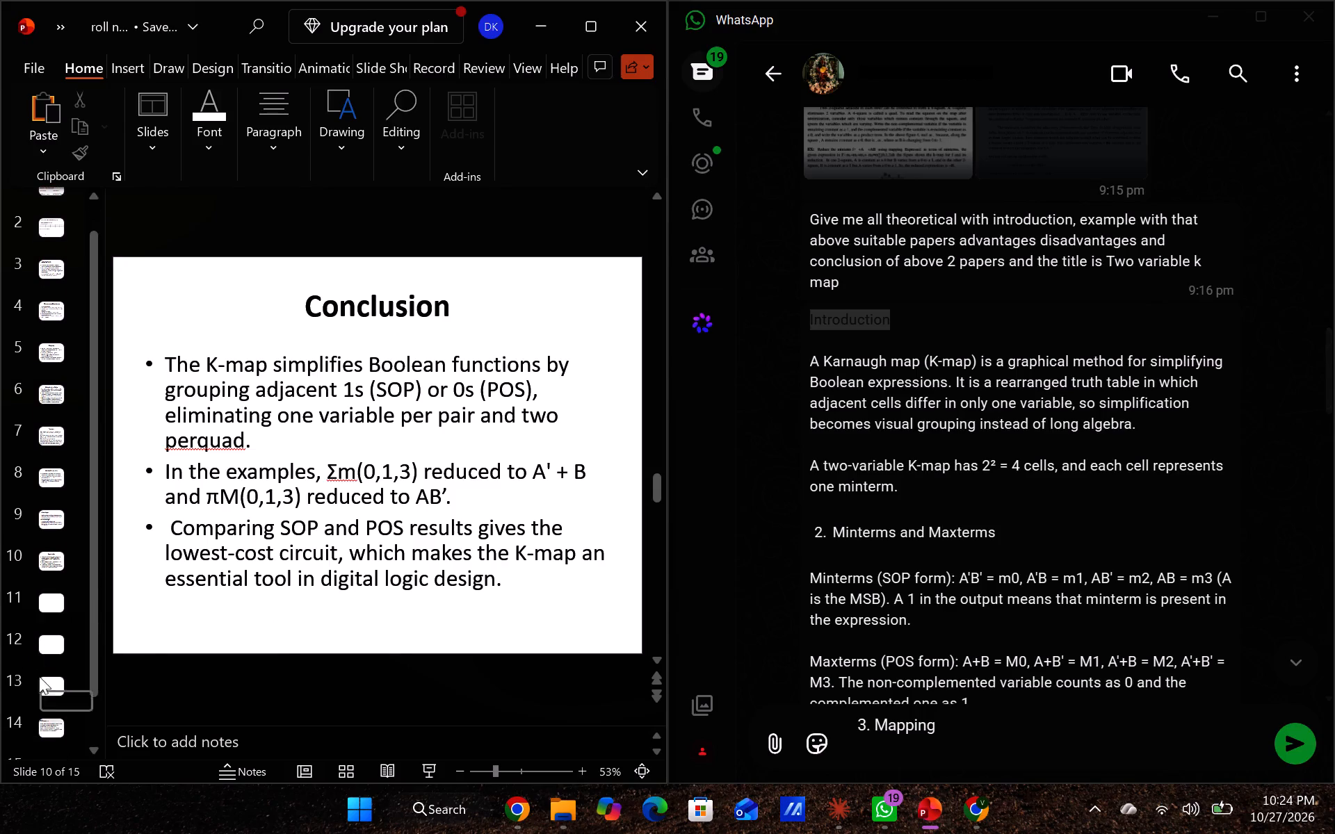
left_click(53, 725)
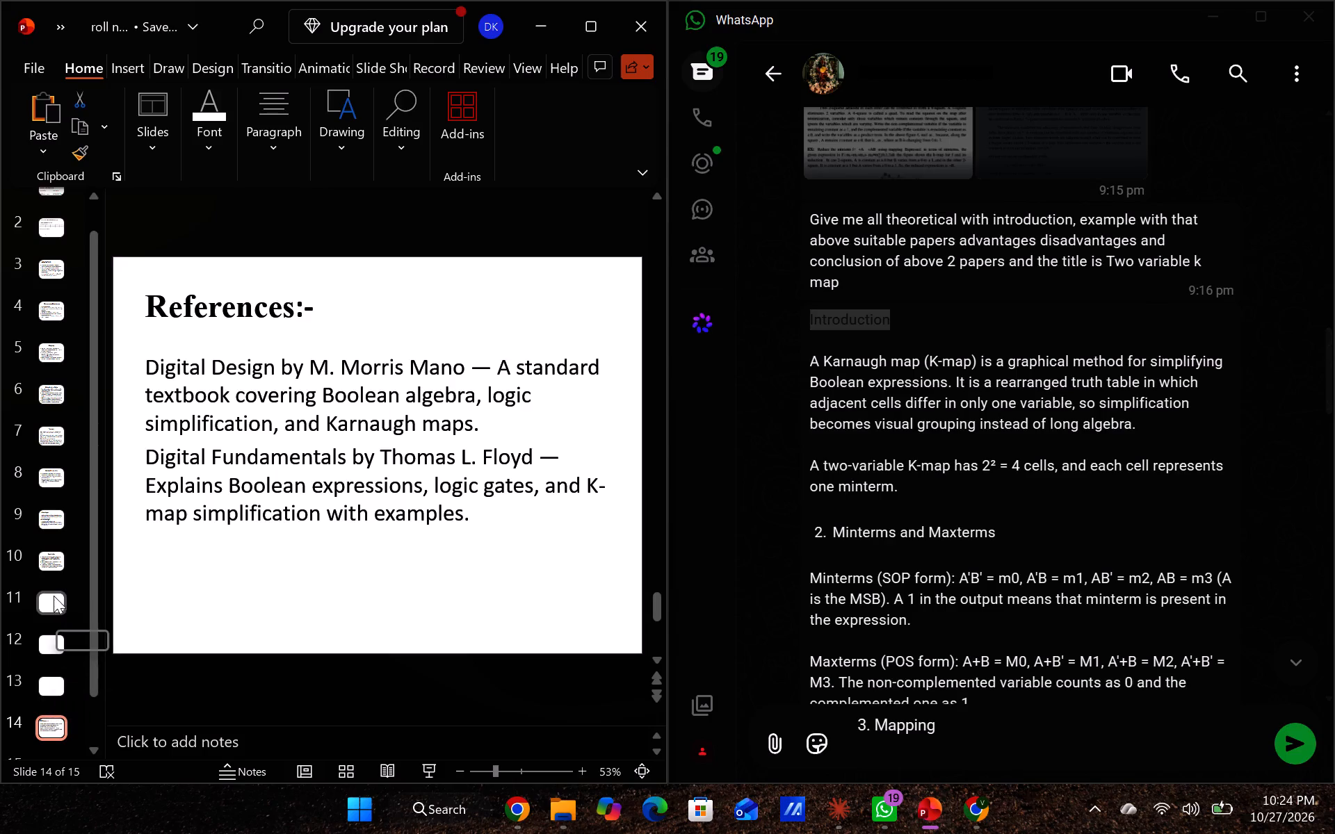
left_click(52, 655)
left_click(46, 594)
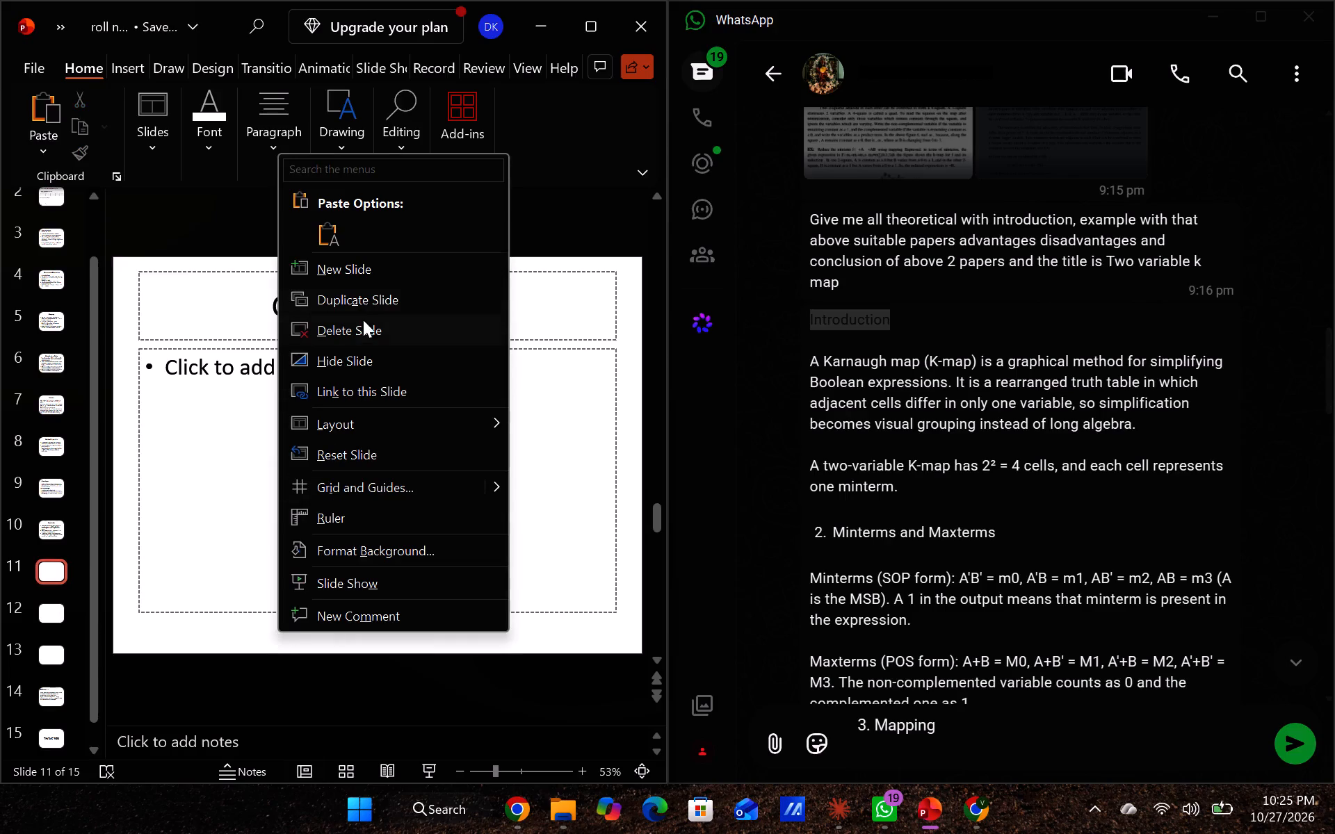
left_click(363, 327)
left_click(363, 327)
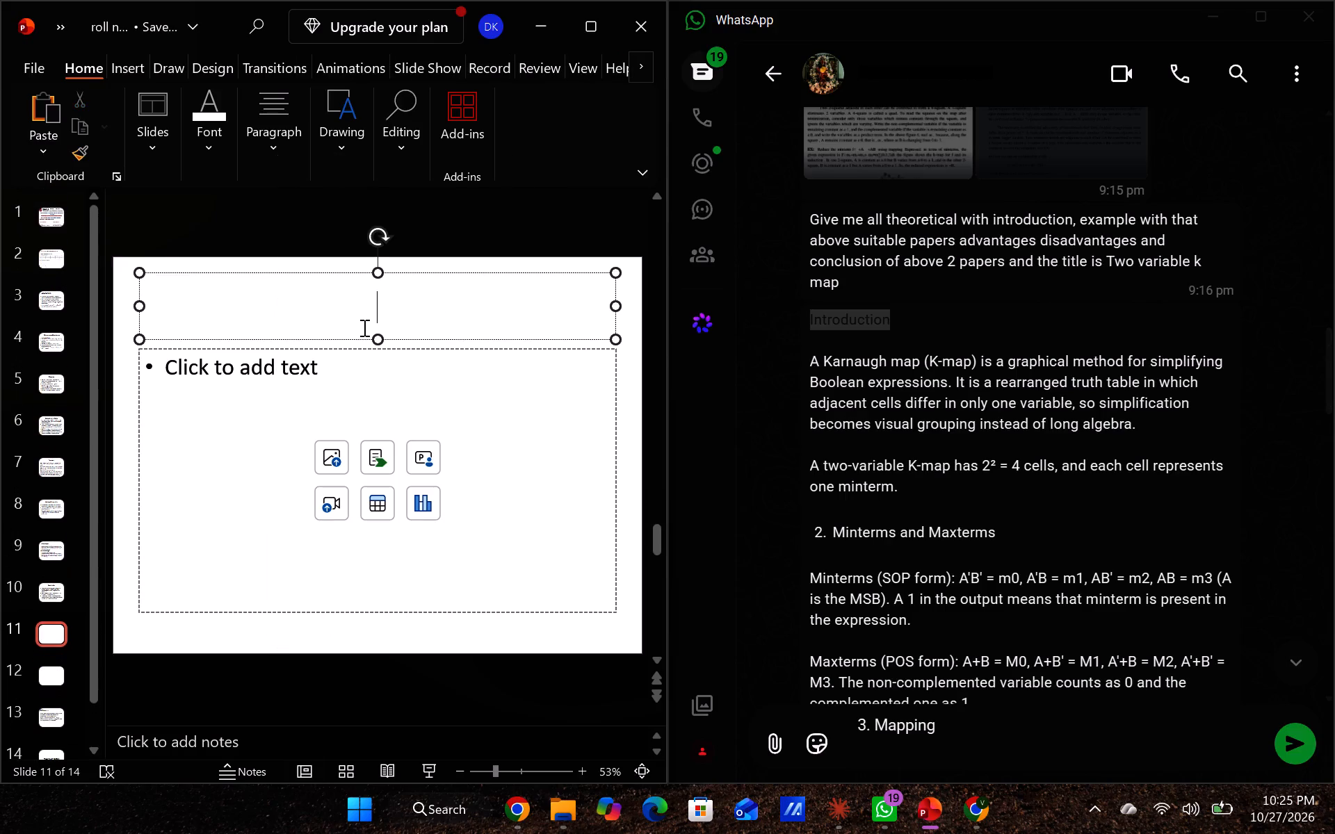
left_click(443, 414)
right_click(443, 414)
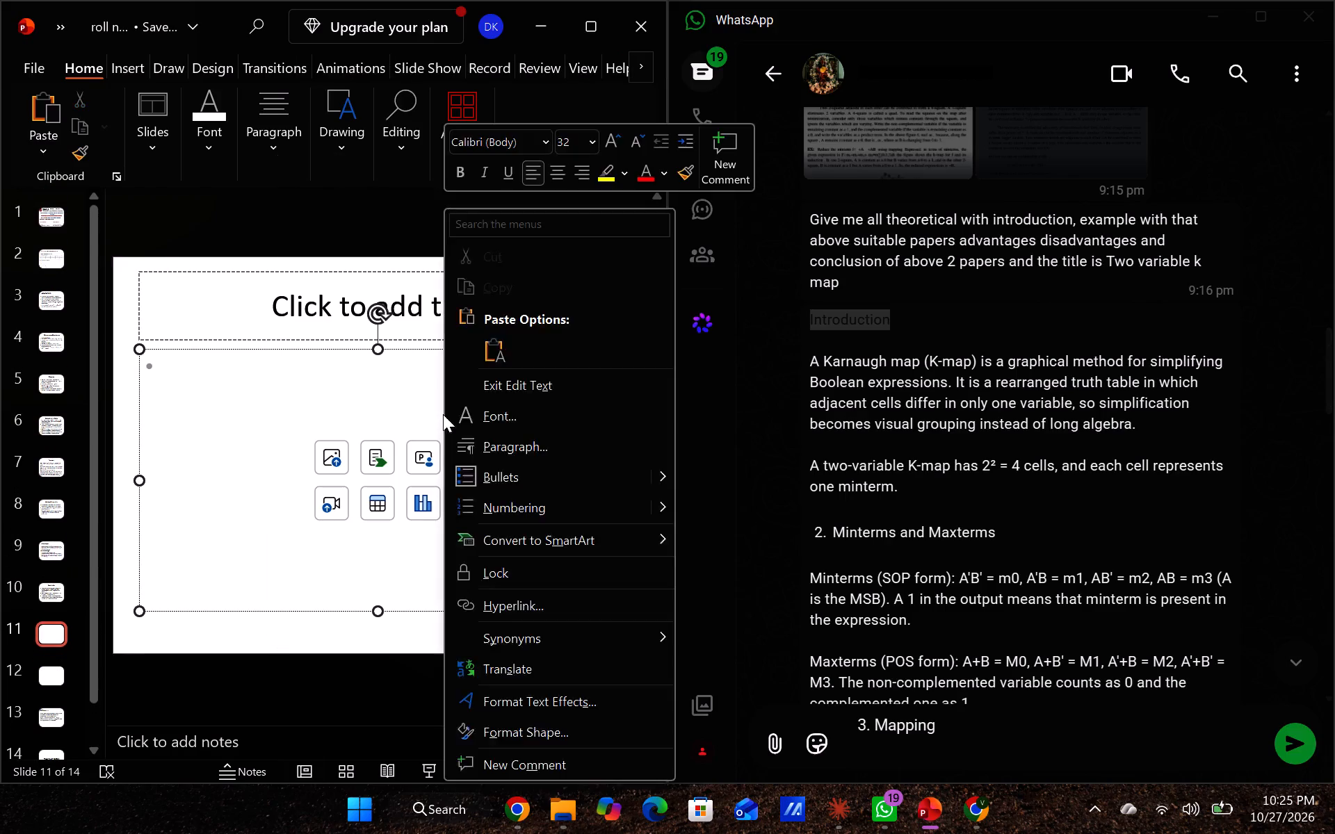
left_click(413, 637)
right_click(413, 637)
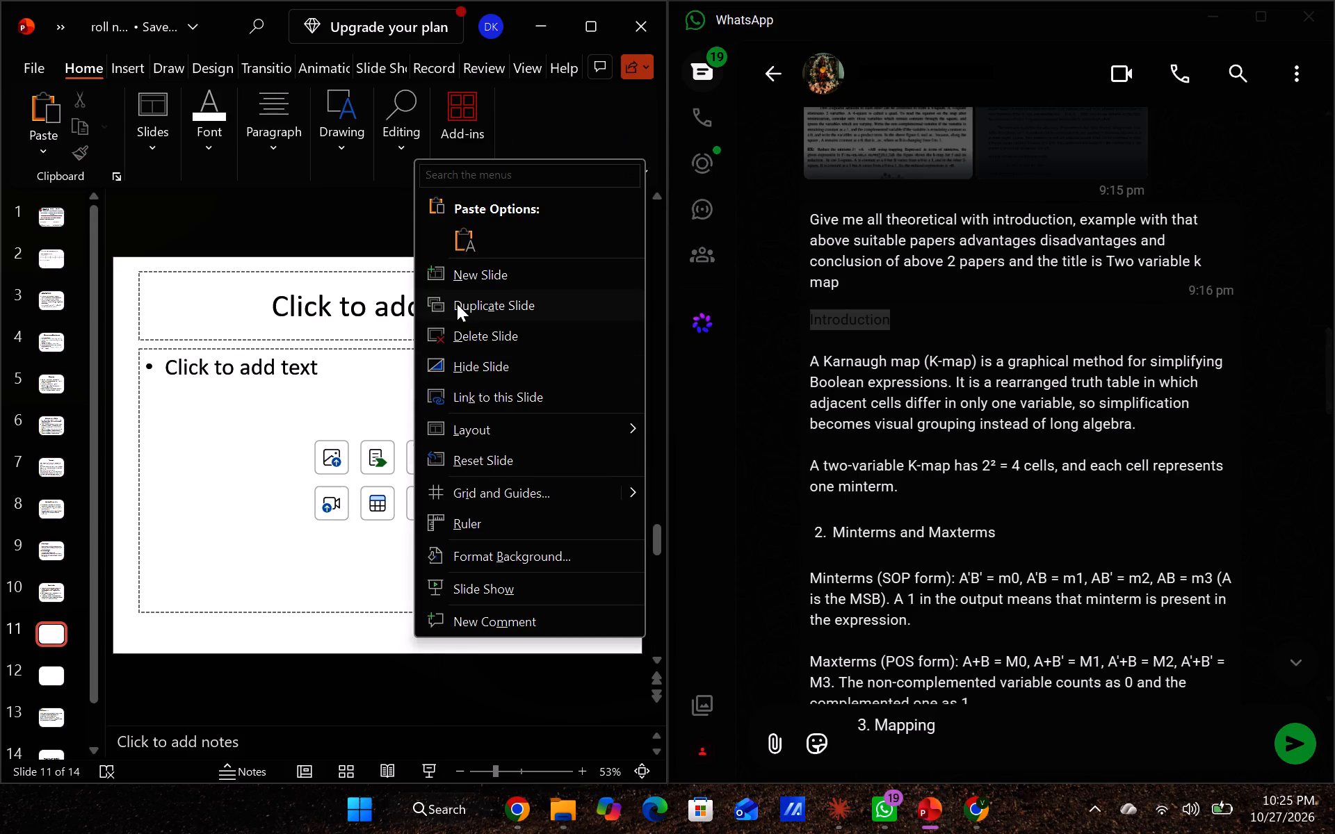
left_click(457, 345)
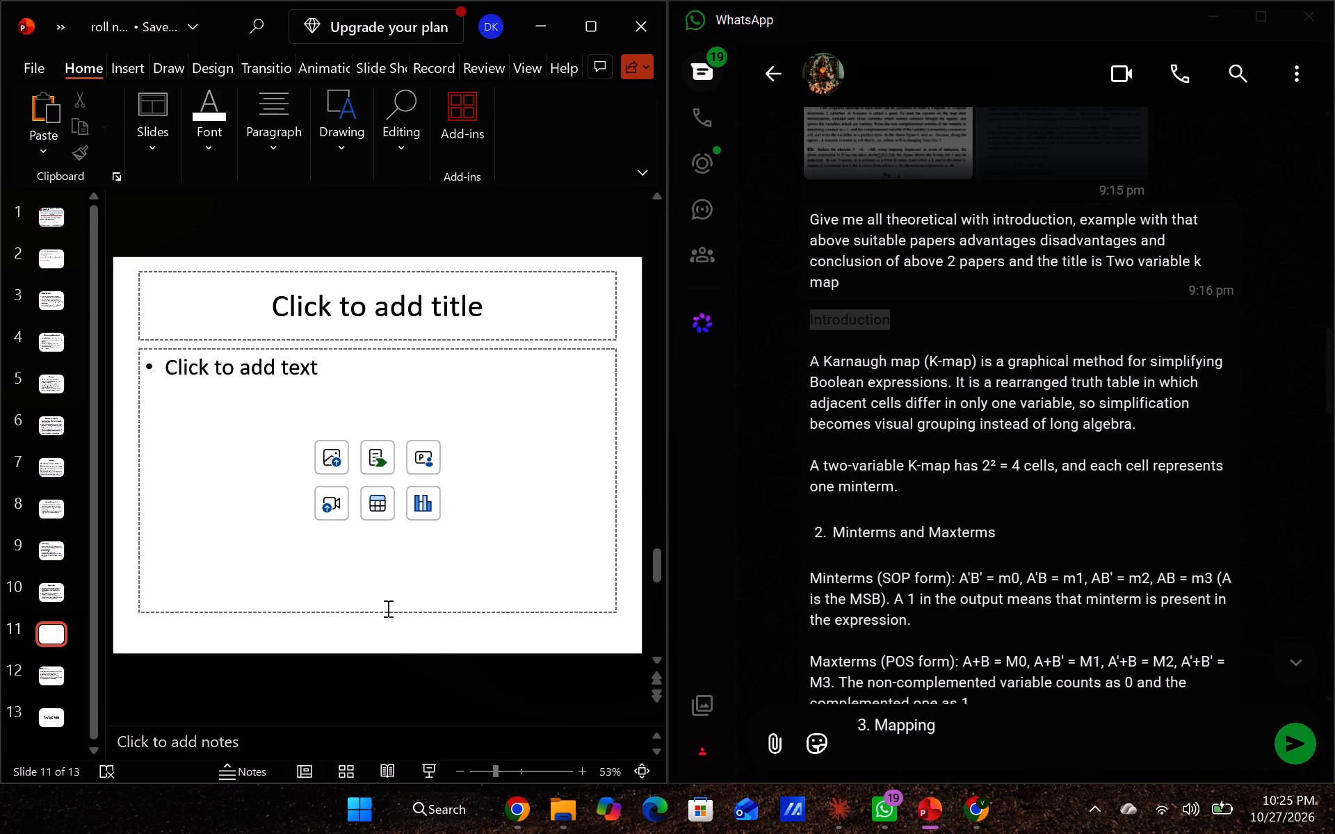
right_click(385, 644)
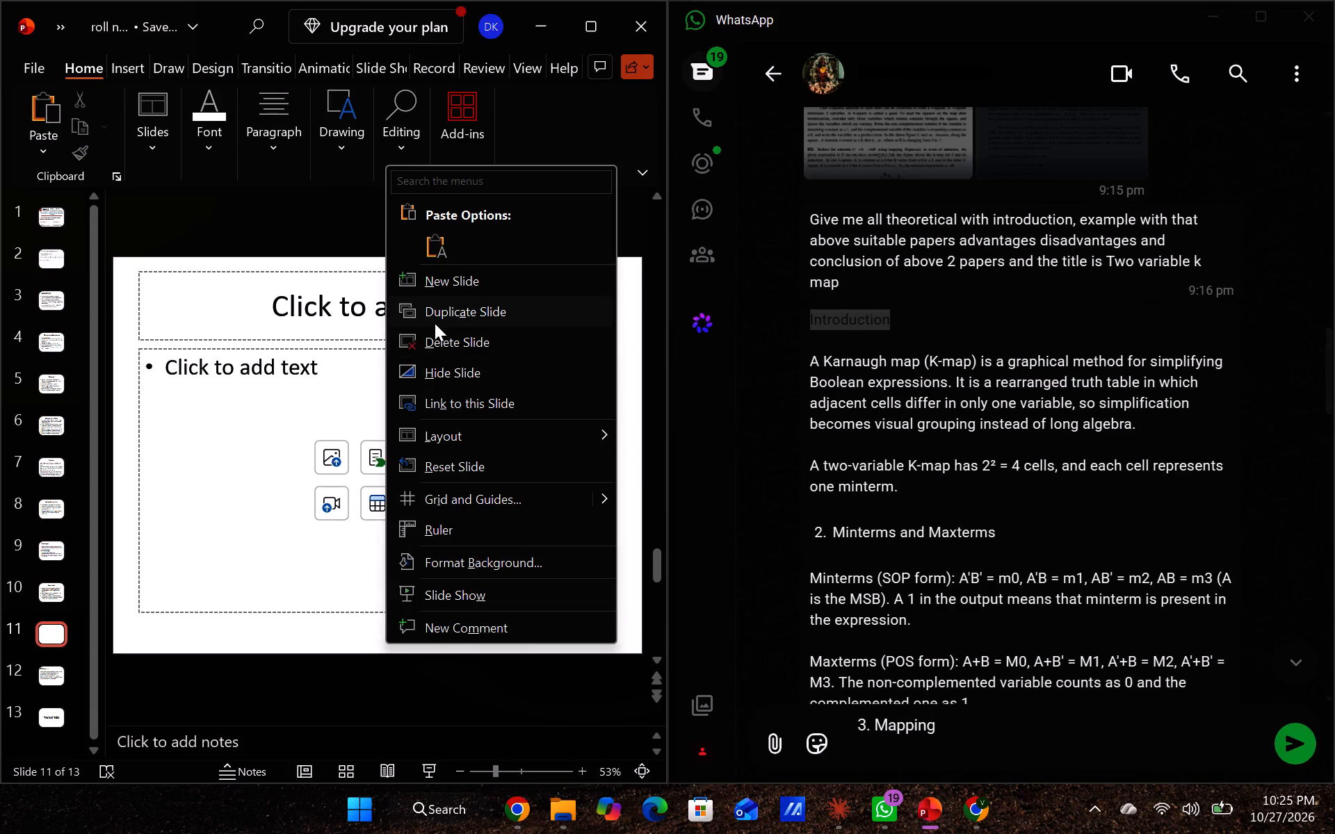
left_click(432, 338)
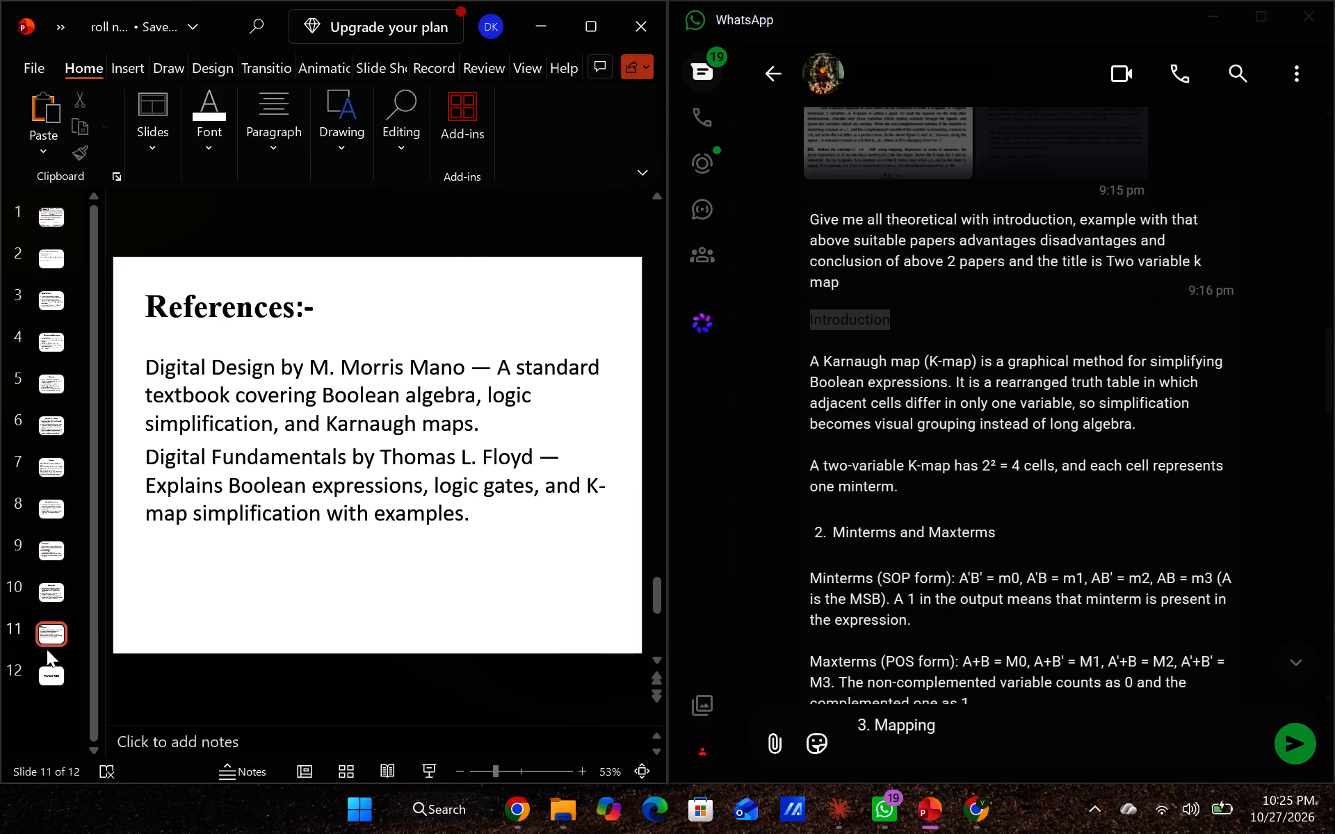
Check the THANK YOU, title, evaluation criteria, Minterms and Maxterms, and Mapping slides.
left_click(49, 676)
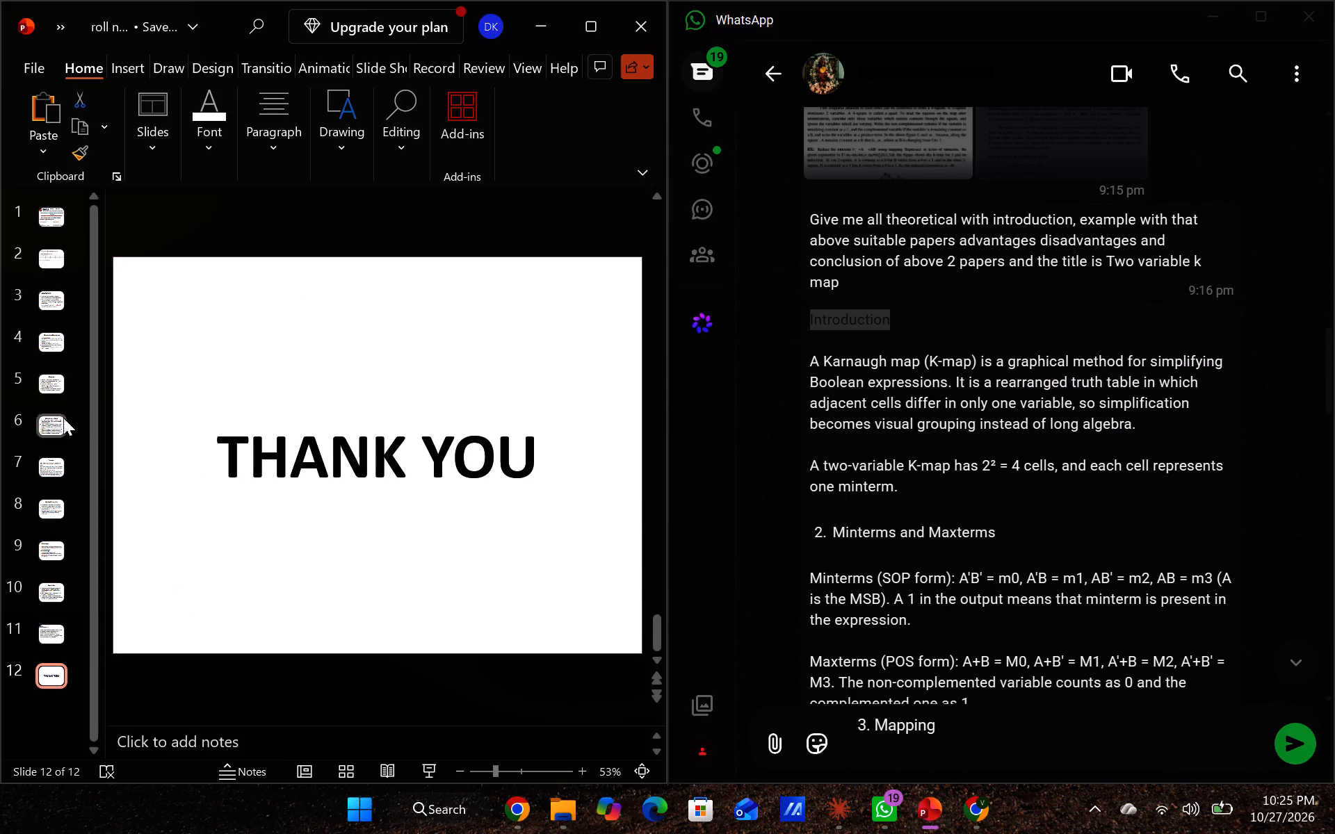
left_click(44, 301)
left_click(53, 245)
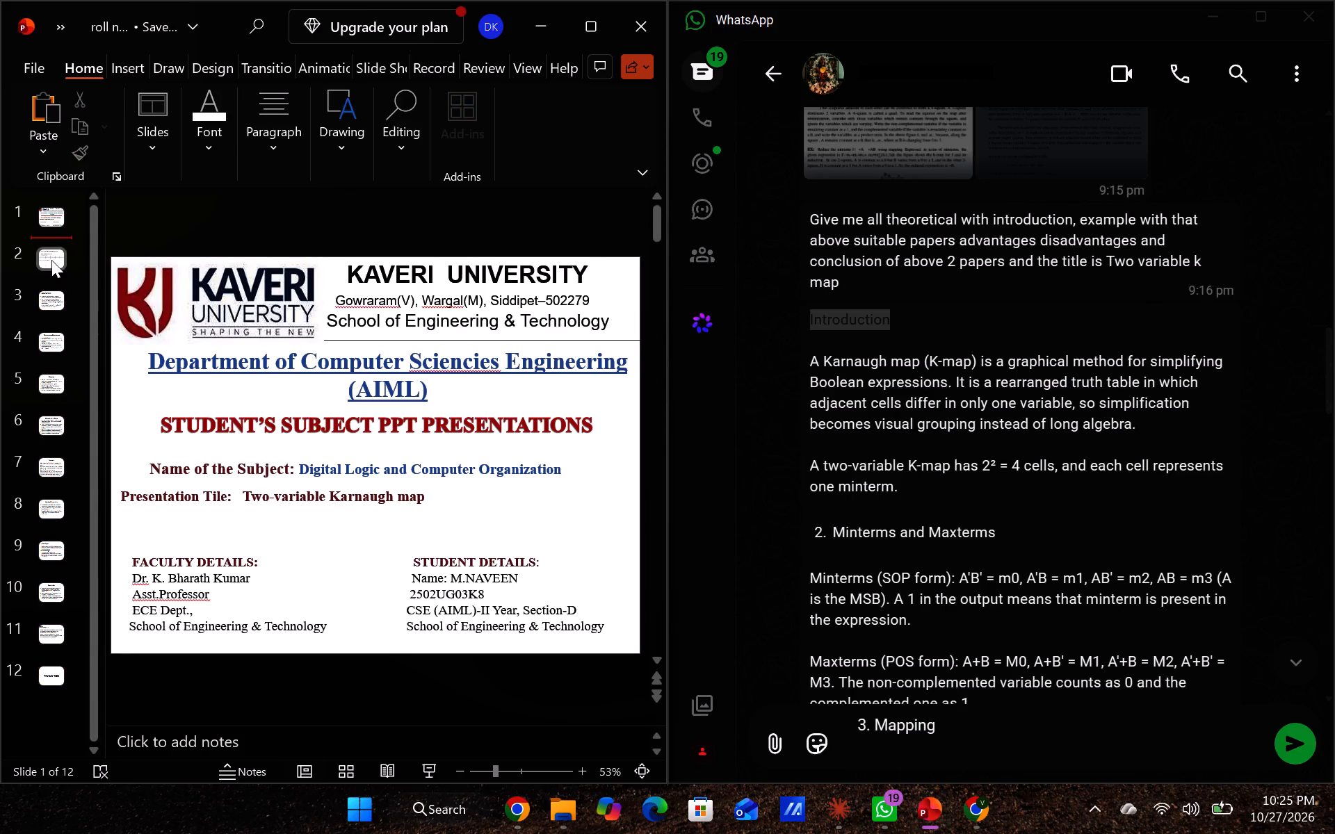
left_click(51, 260)
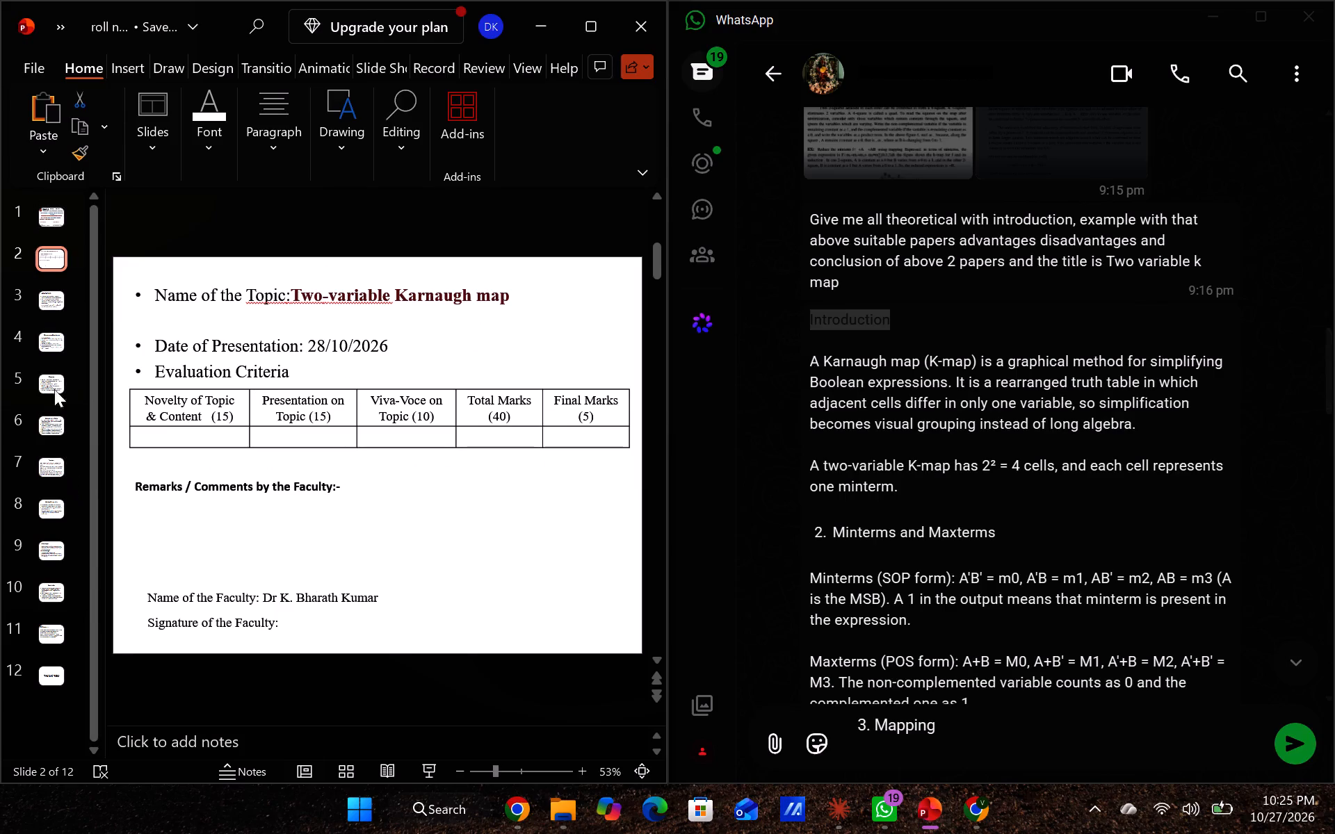
left_click(53, 345)
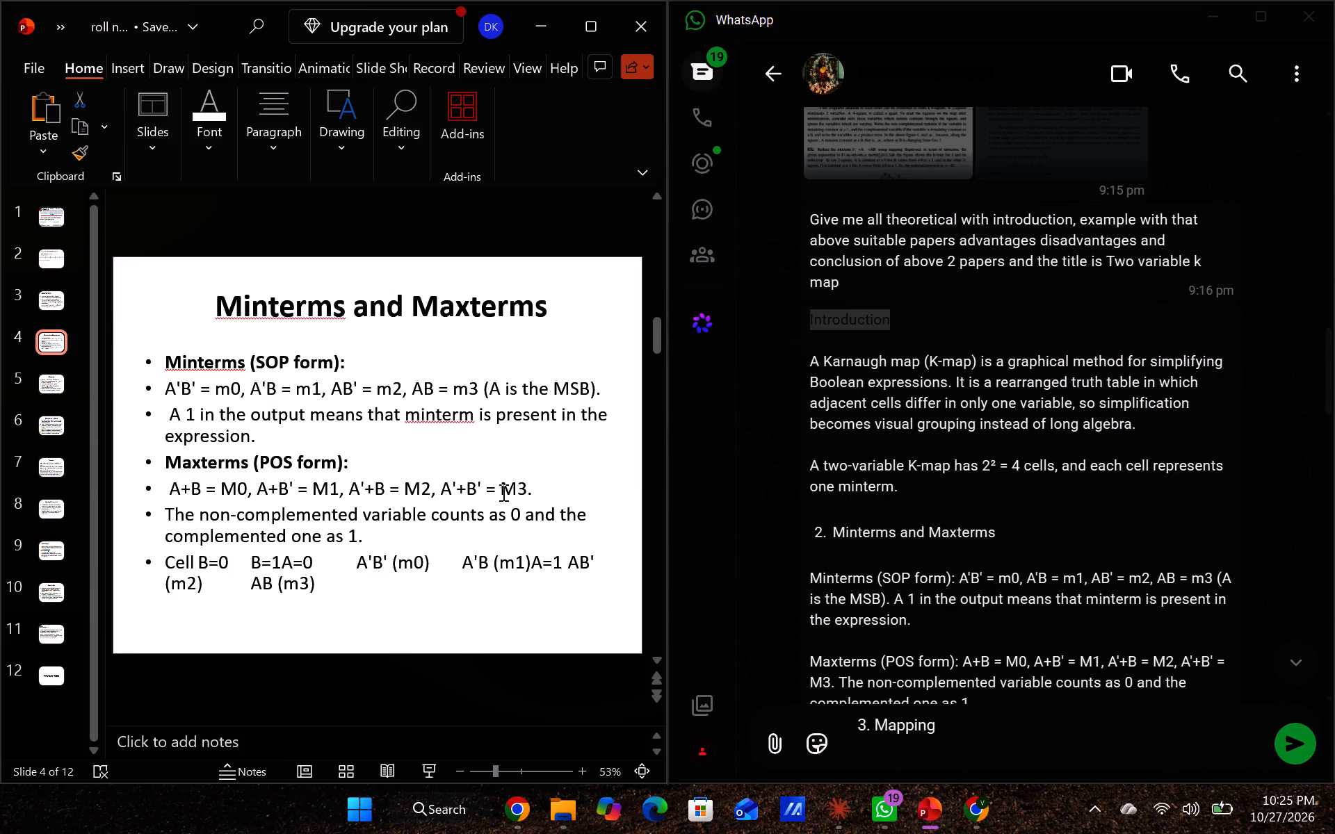
left_click(60, 387)
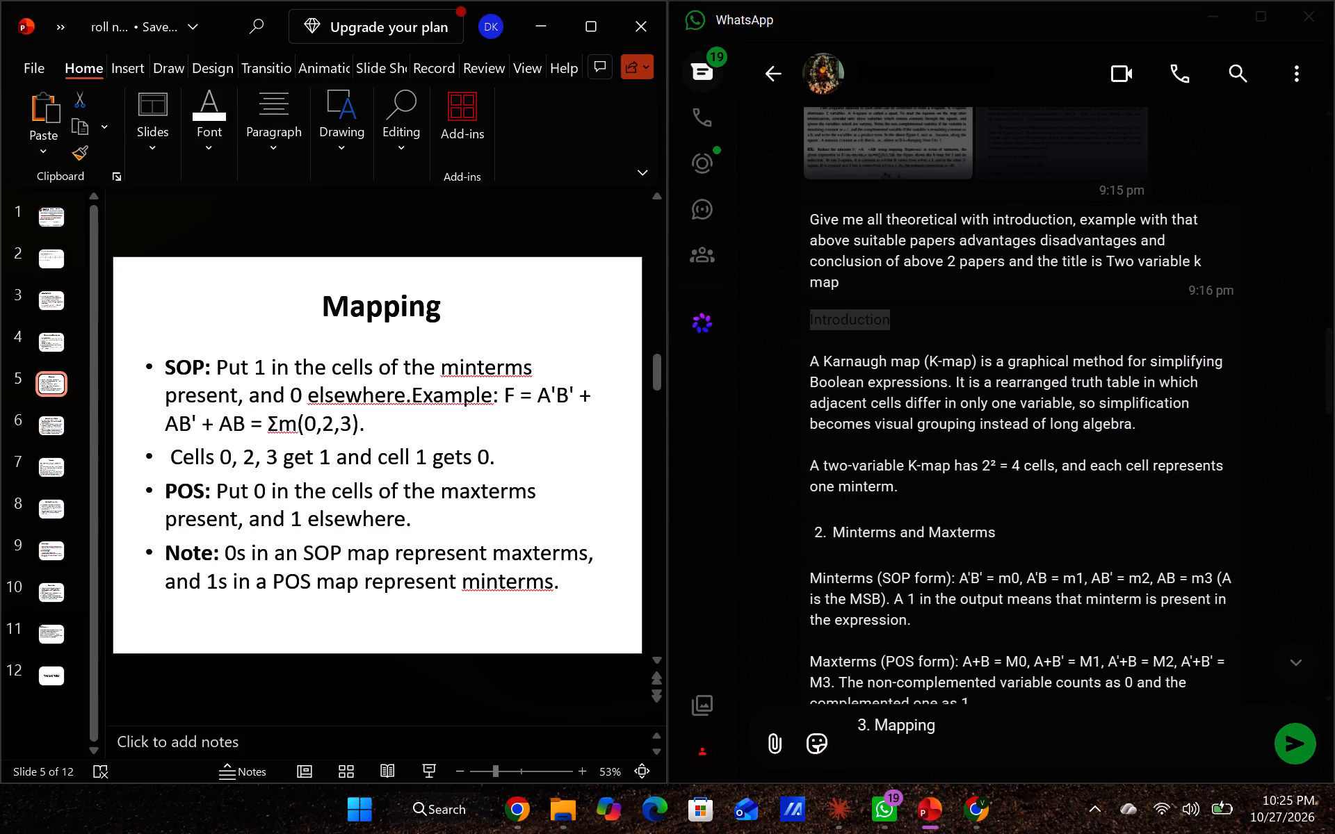
left_click(971, 819)
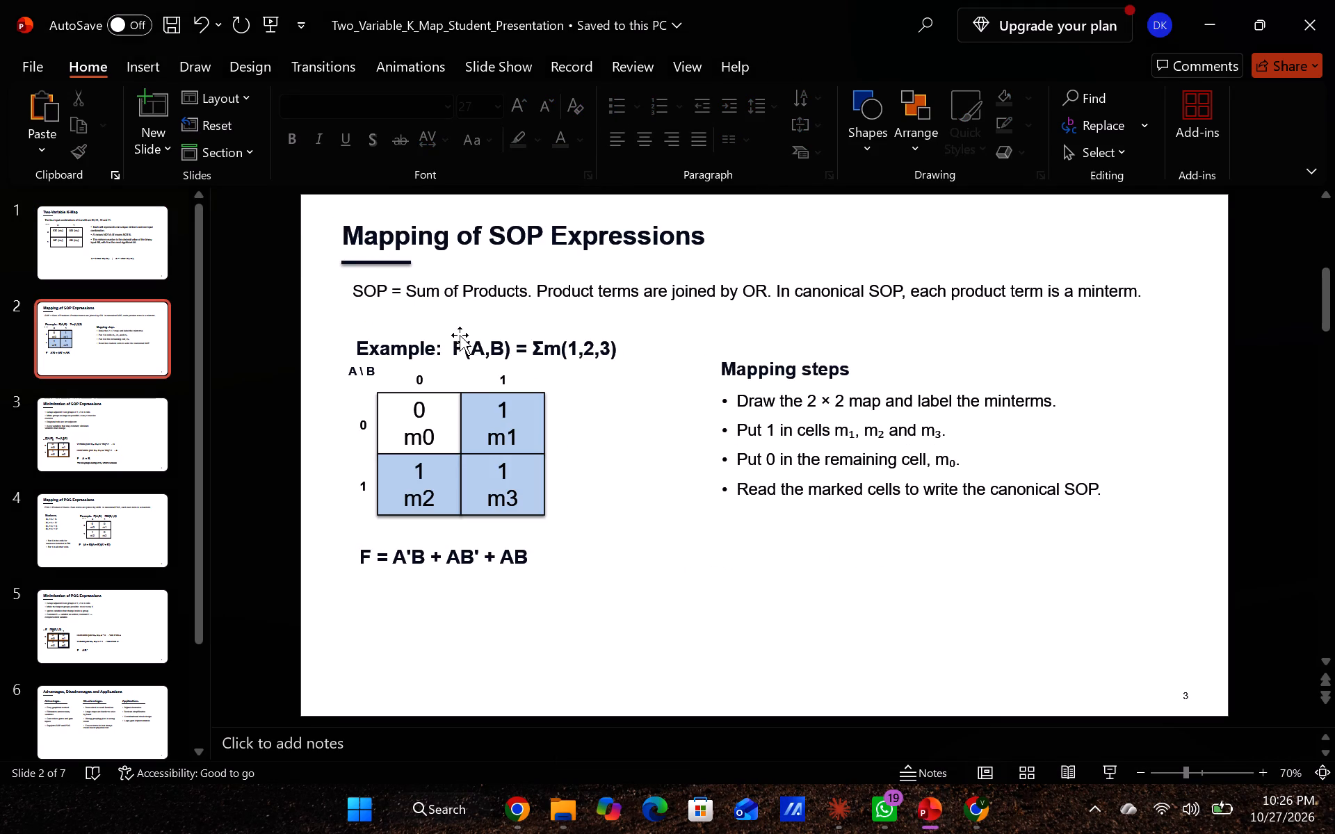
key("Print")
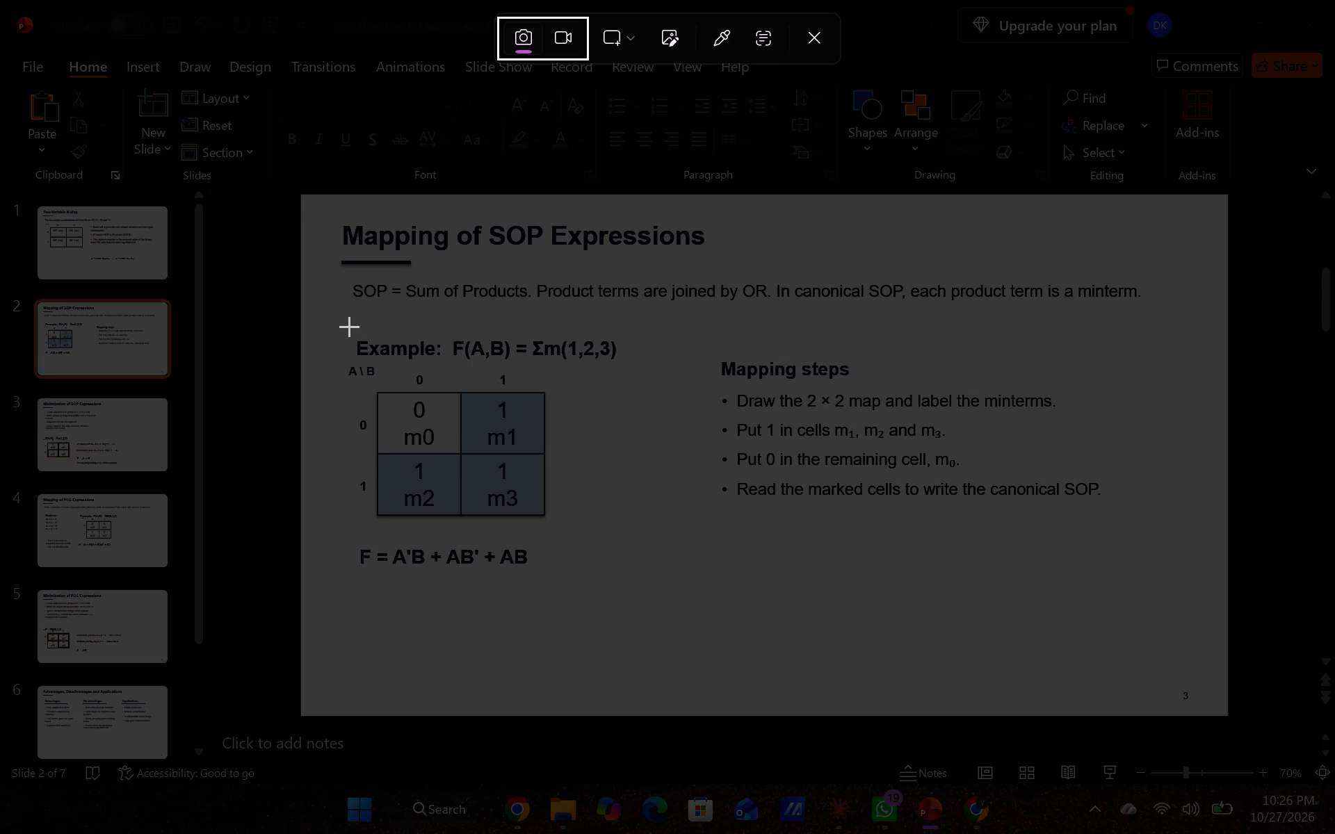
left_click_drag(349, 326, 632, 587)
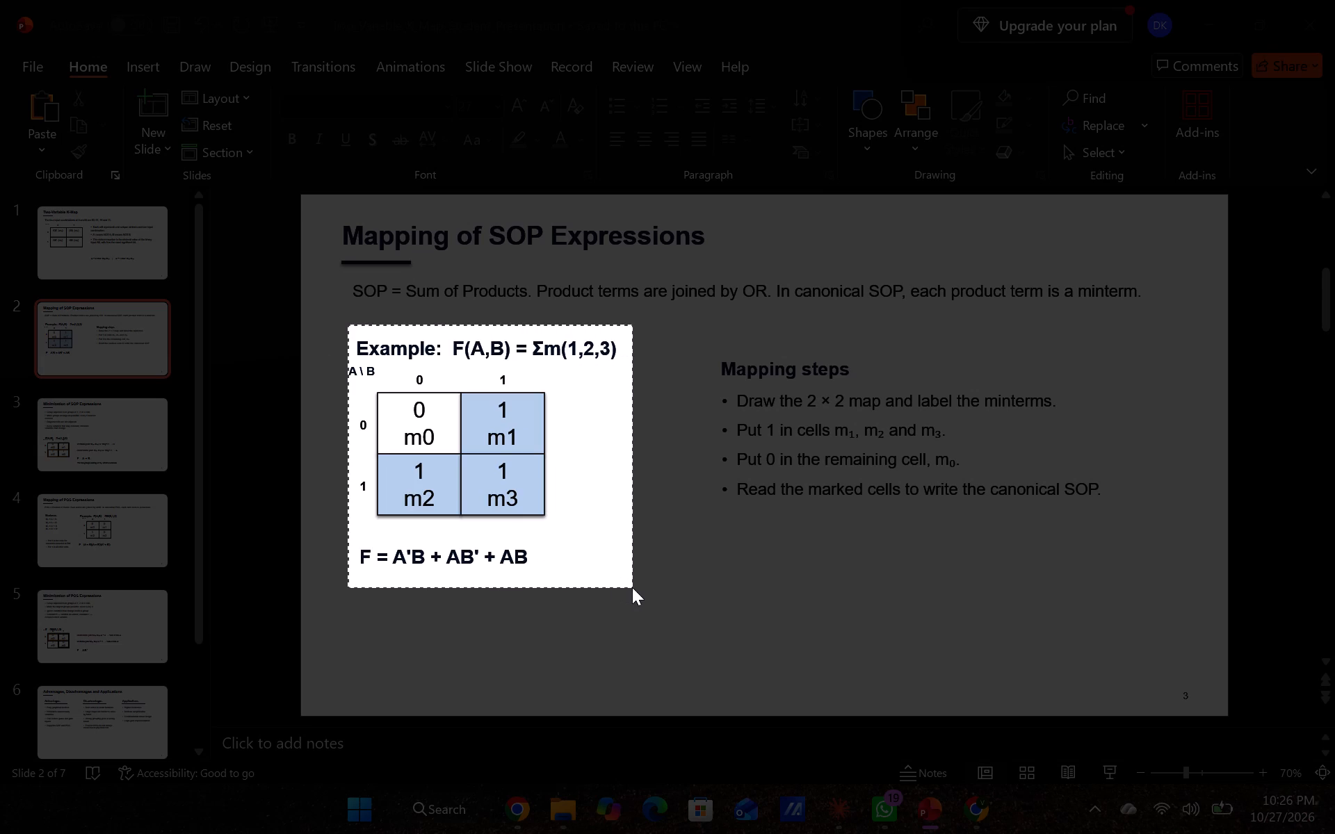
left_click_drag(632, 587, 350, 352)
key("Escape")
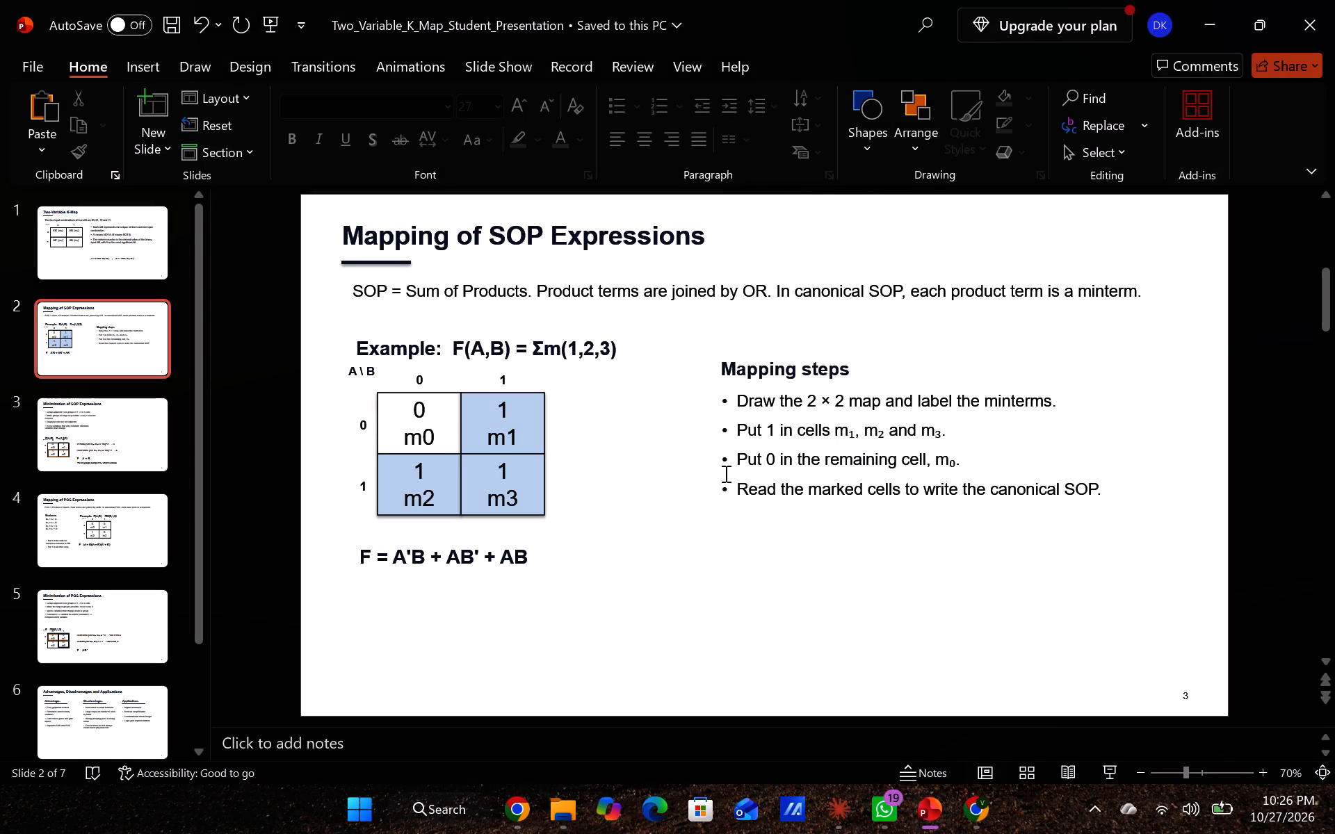
Capture a screen snip of the F(A,B) = Σm(1,2,3) example, from its heading down to the expression F = A'B + AB' + AB.
key("Print")
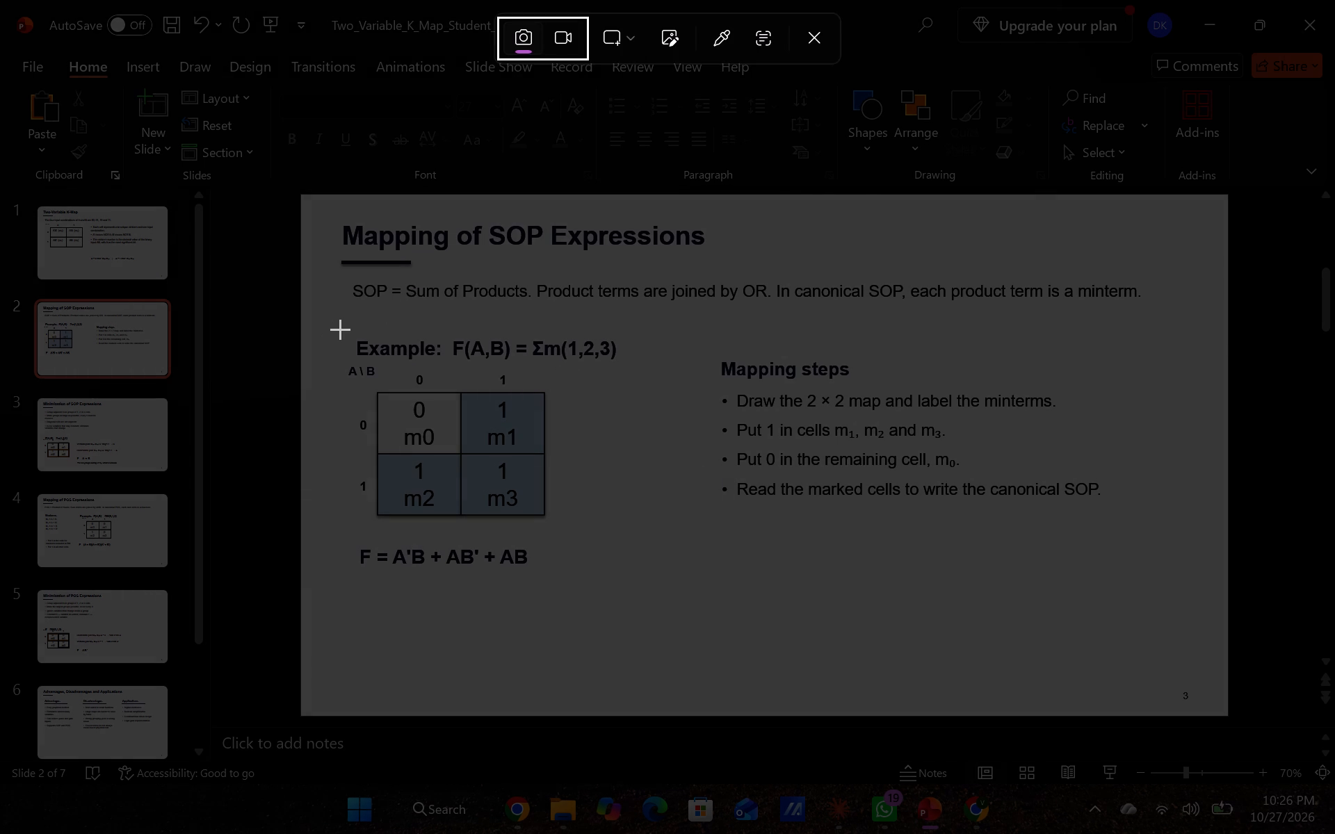
left_click_drag(343, 328, 624, 667)
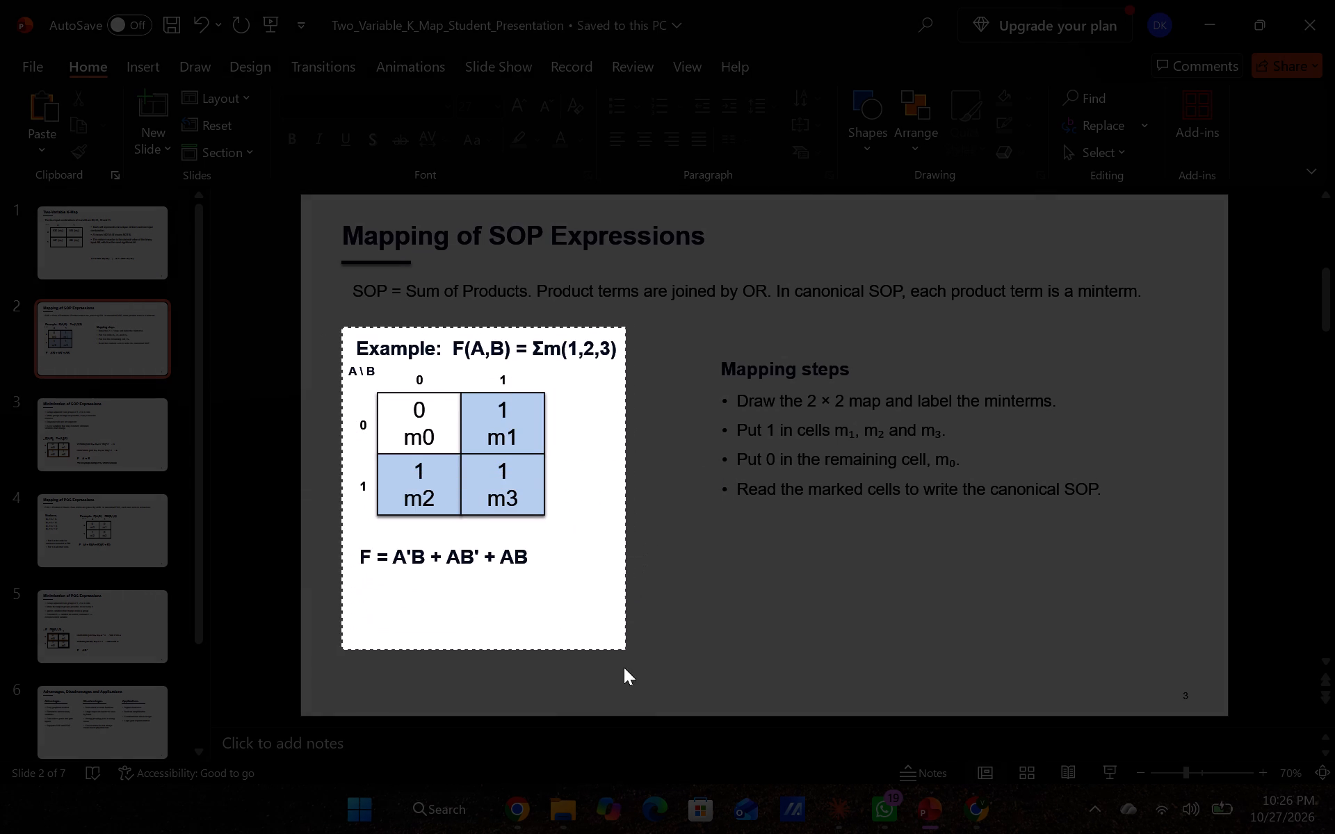
left_click_drag(624, 667, 624, 585)
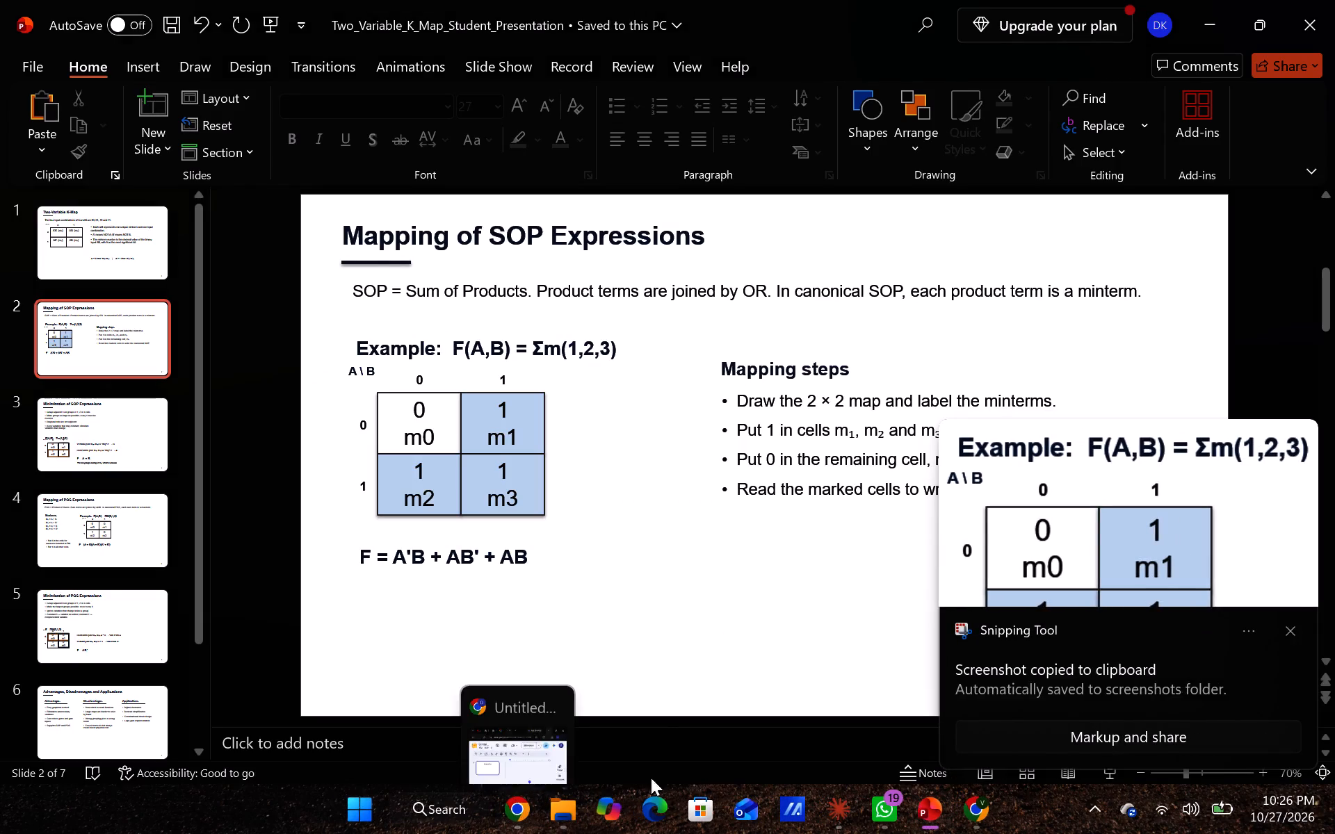
Paste the captured K-map example onto slide 5, Mapping, of the roll number presentation and move it below the bullets, overlapping the slide's lower edge.
left_click(672, 730)
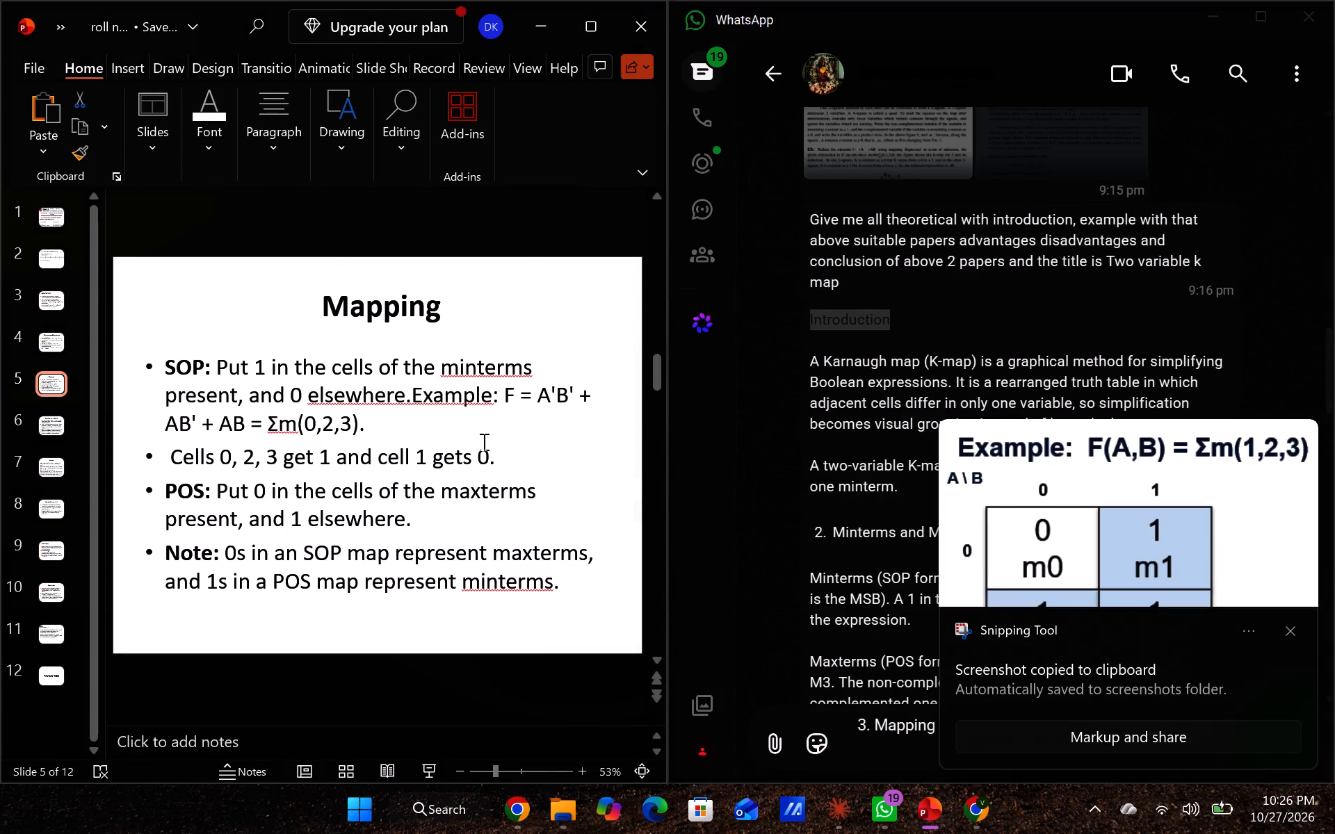
left_click(590, 16)
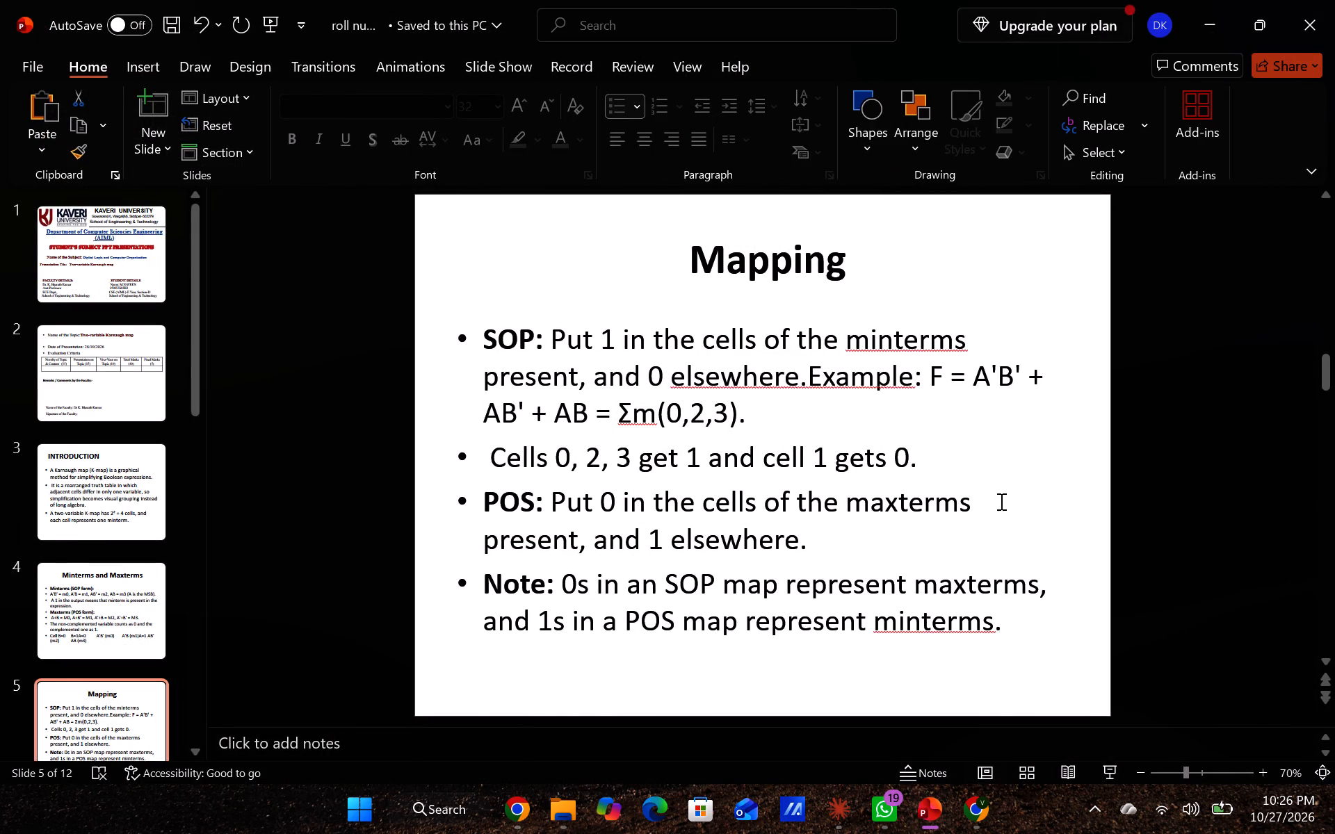
left_click(1012, 463)
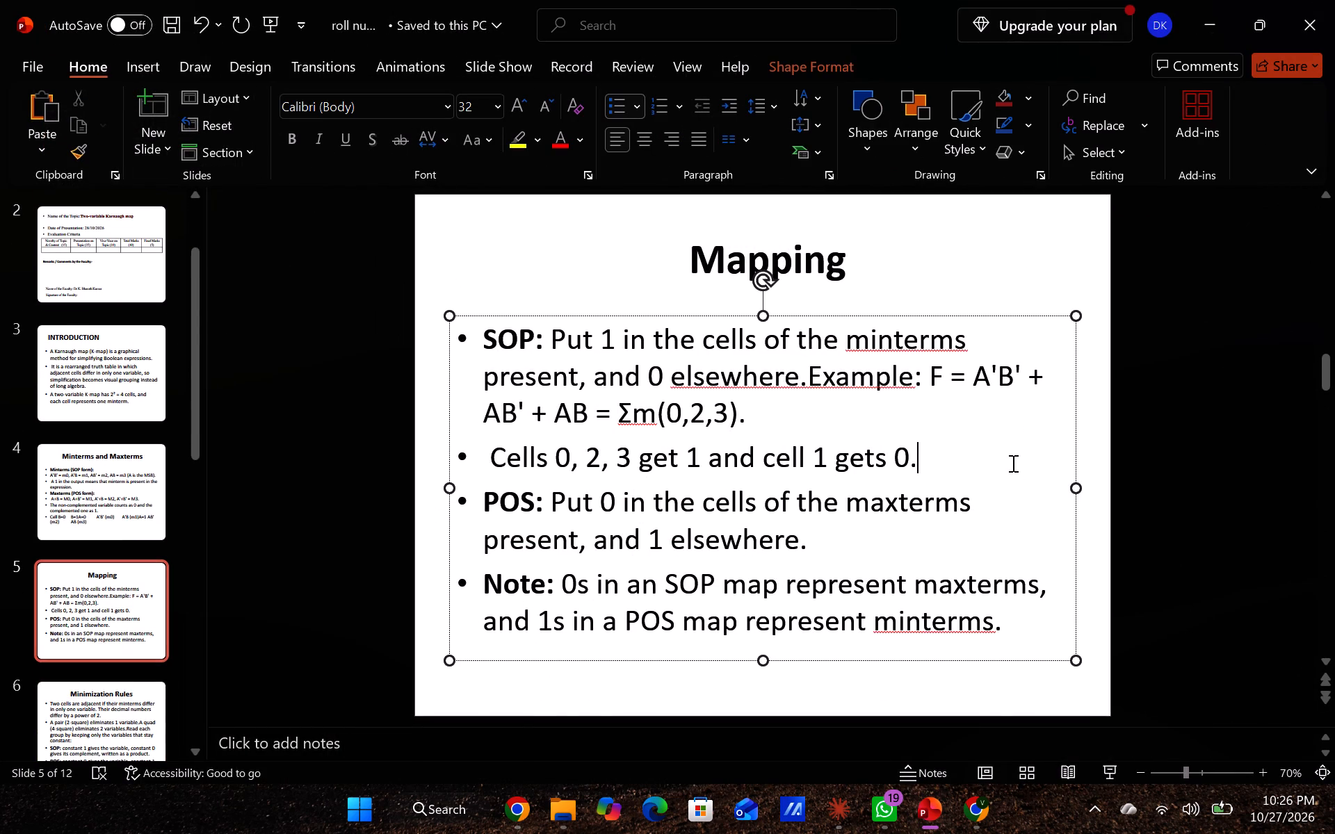
right_click(992, 452)
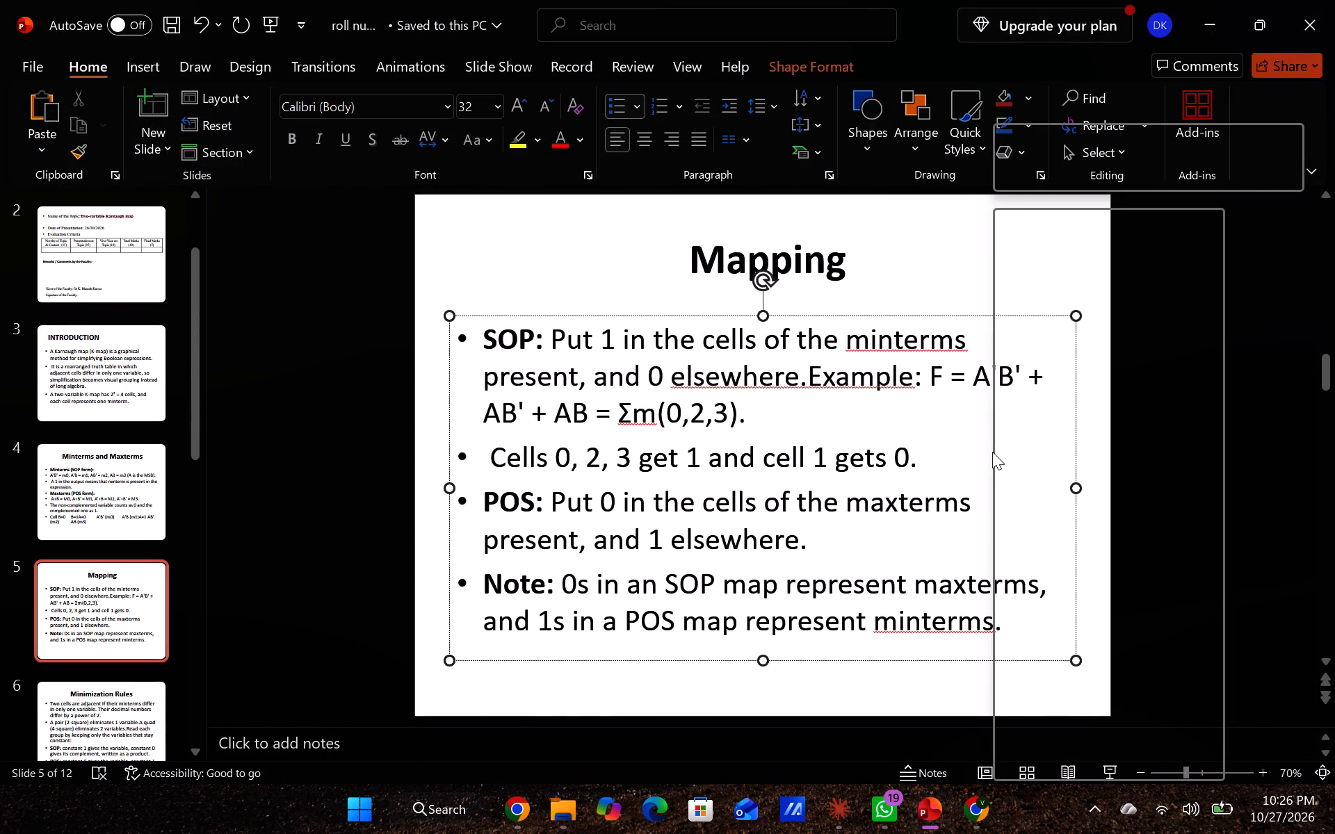
left_click(1073, 352)
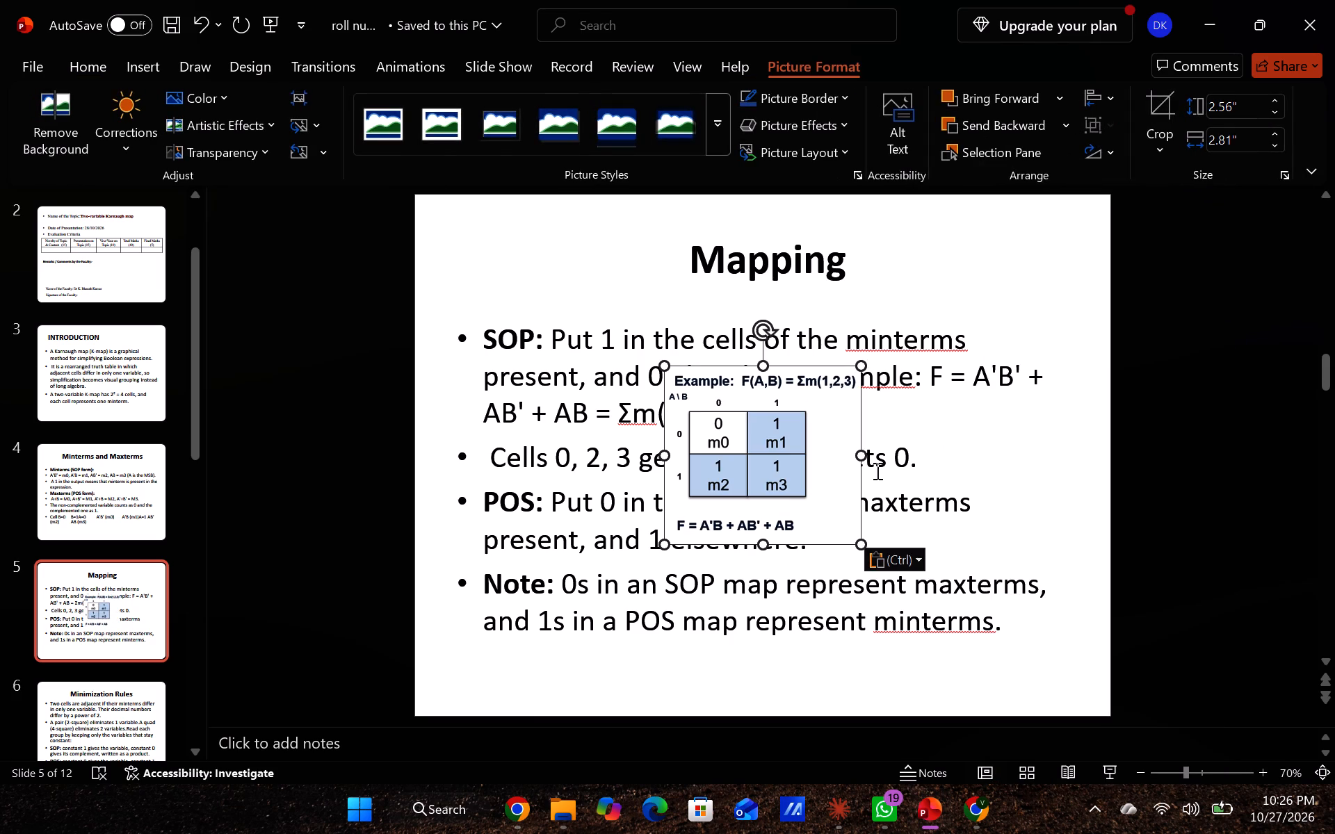
left_click_drag(718, 417, 694, 723)
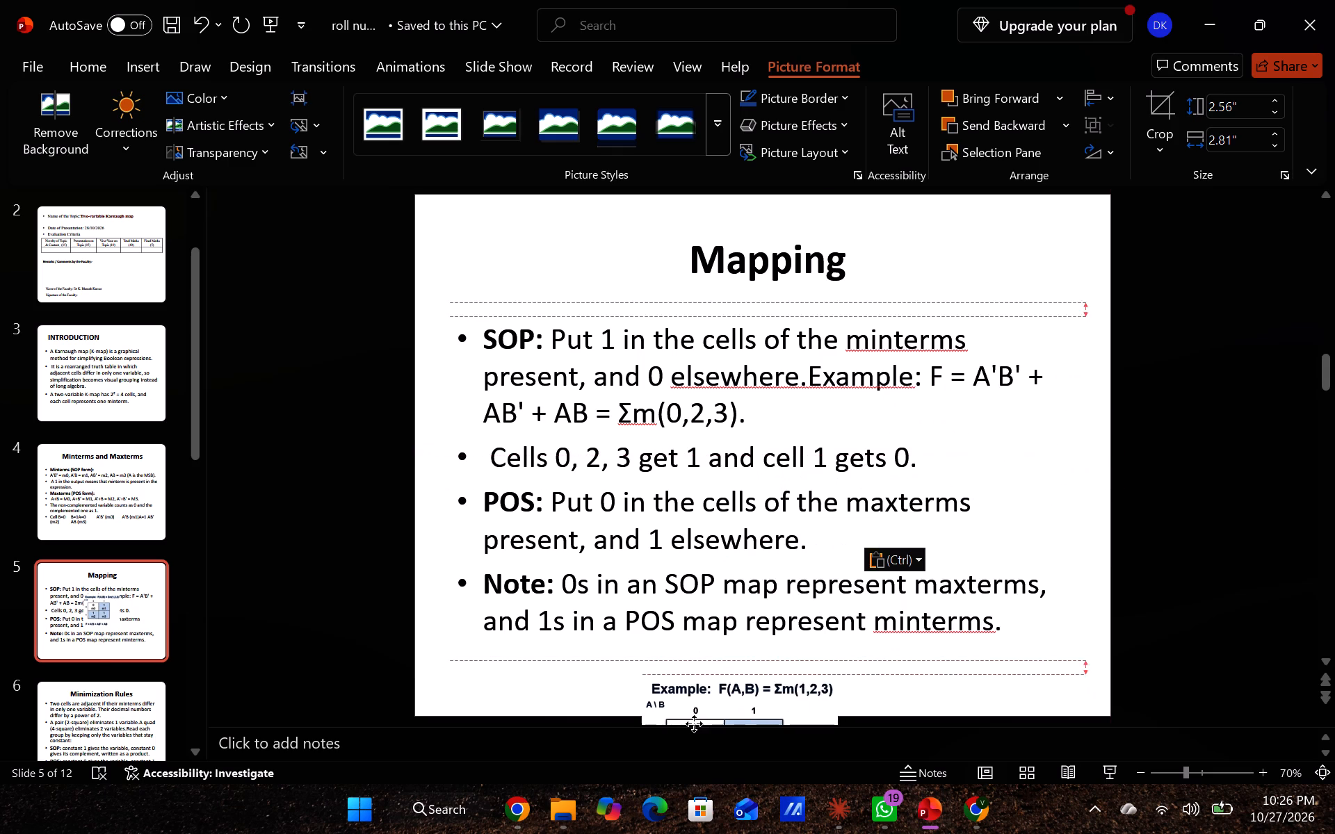
left_click_drag(694, 723, 693, 721)
left_click(764, 421)
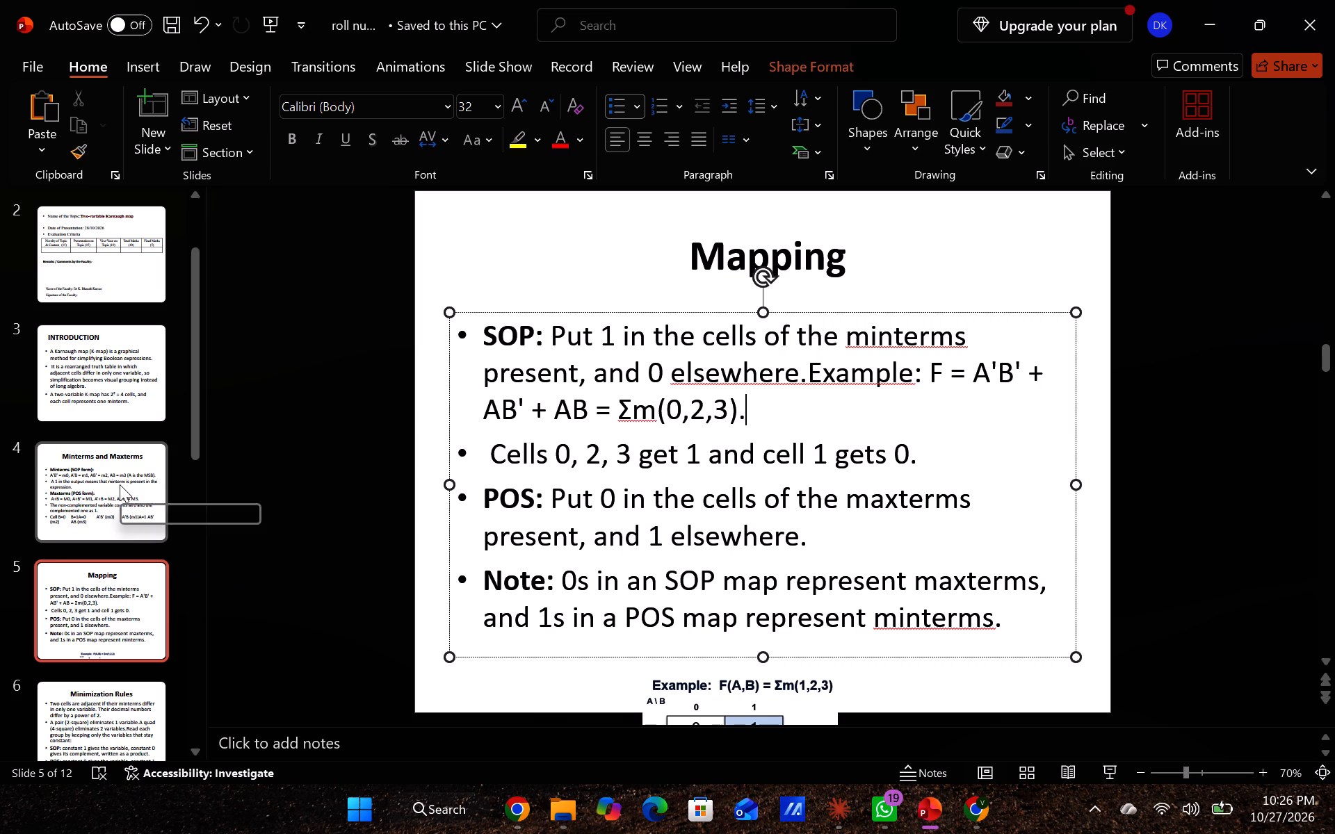
Look through the slides after Mapping, and revisit slide 4, Minterms and Maxterms, and slide 5, Mapping.
scroll(131, 671, "down", 1)
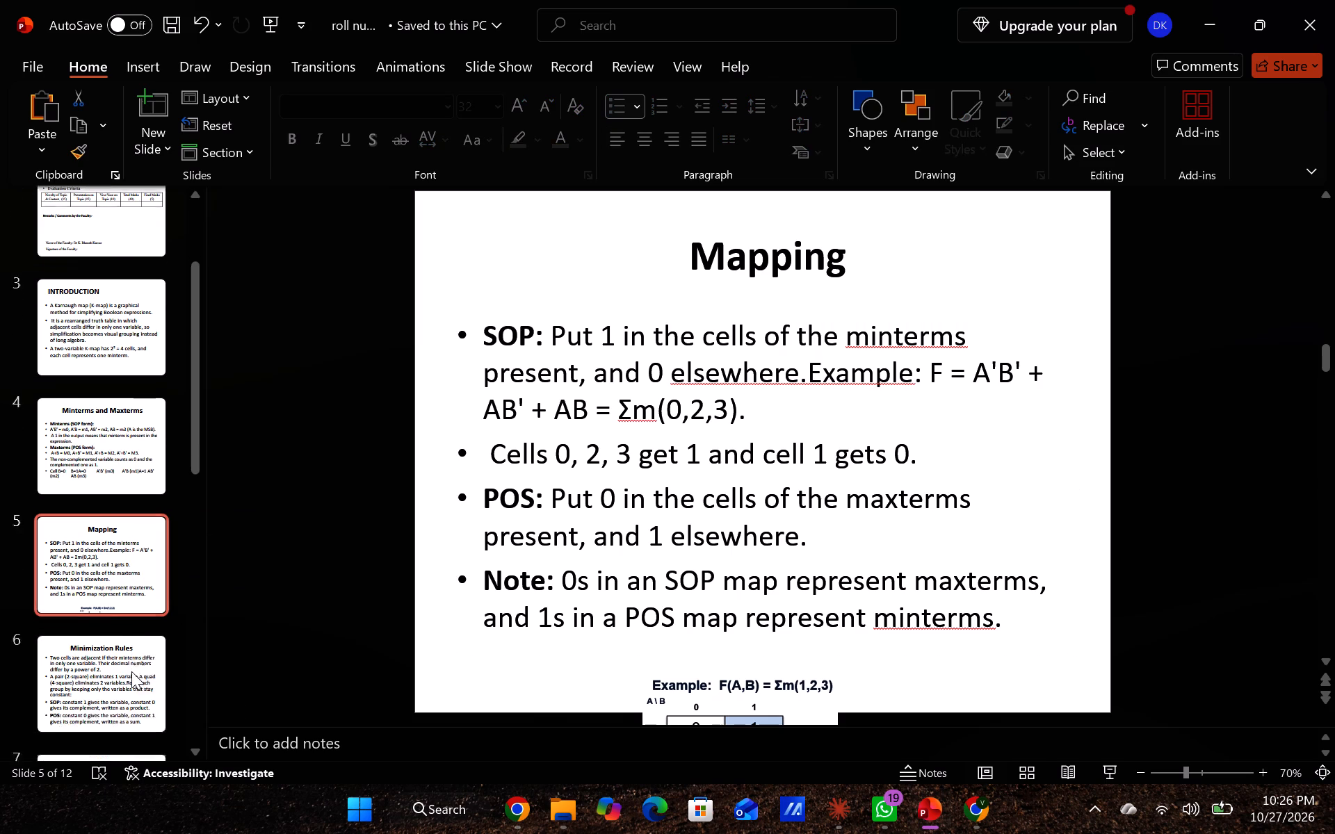
scroll(131, 671, "down", 1)
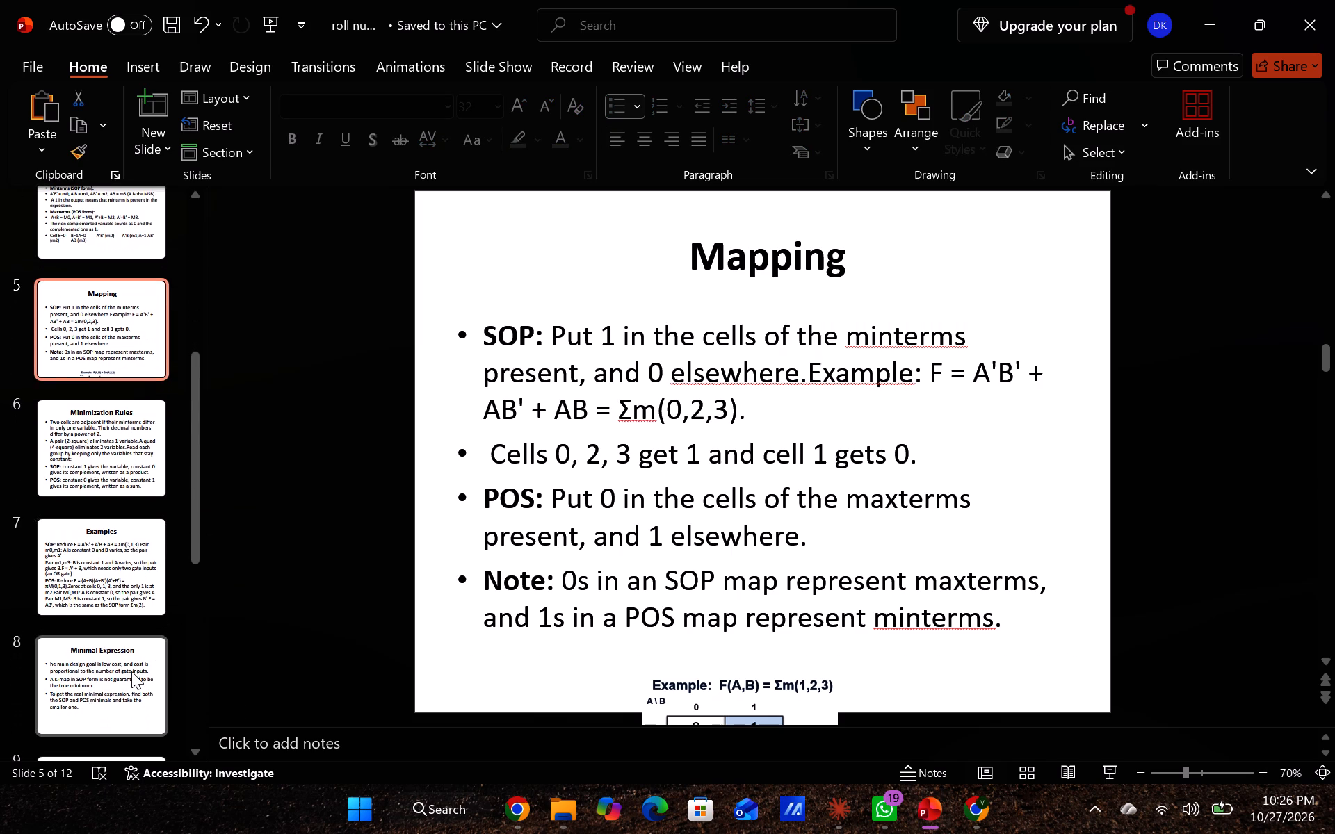
scroll(131, 671, "down", 1)
scroll(131, 671, "up", 1)
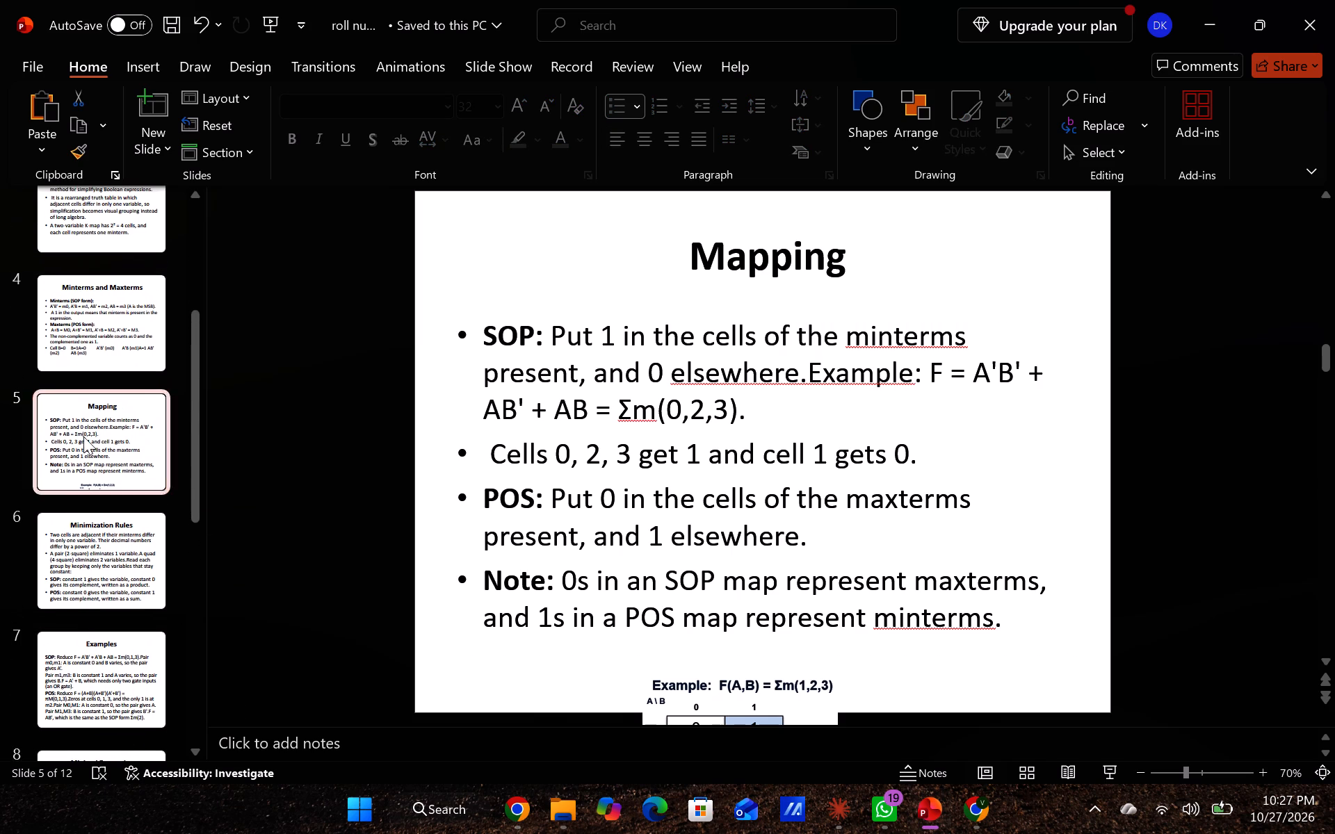
left_click(87, 325)
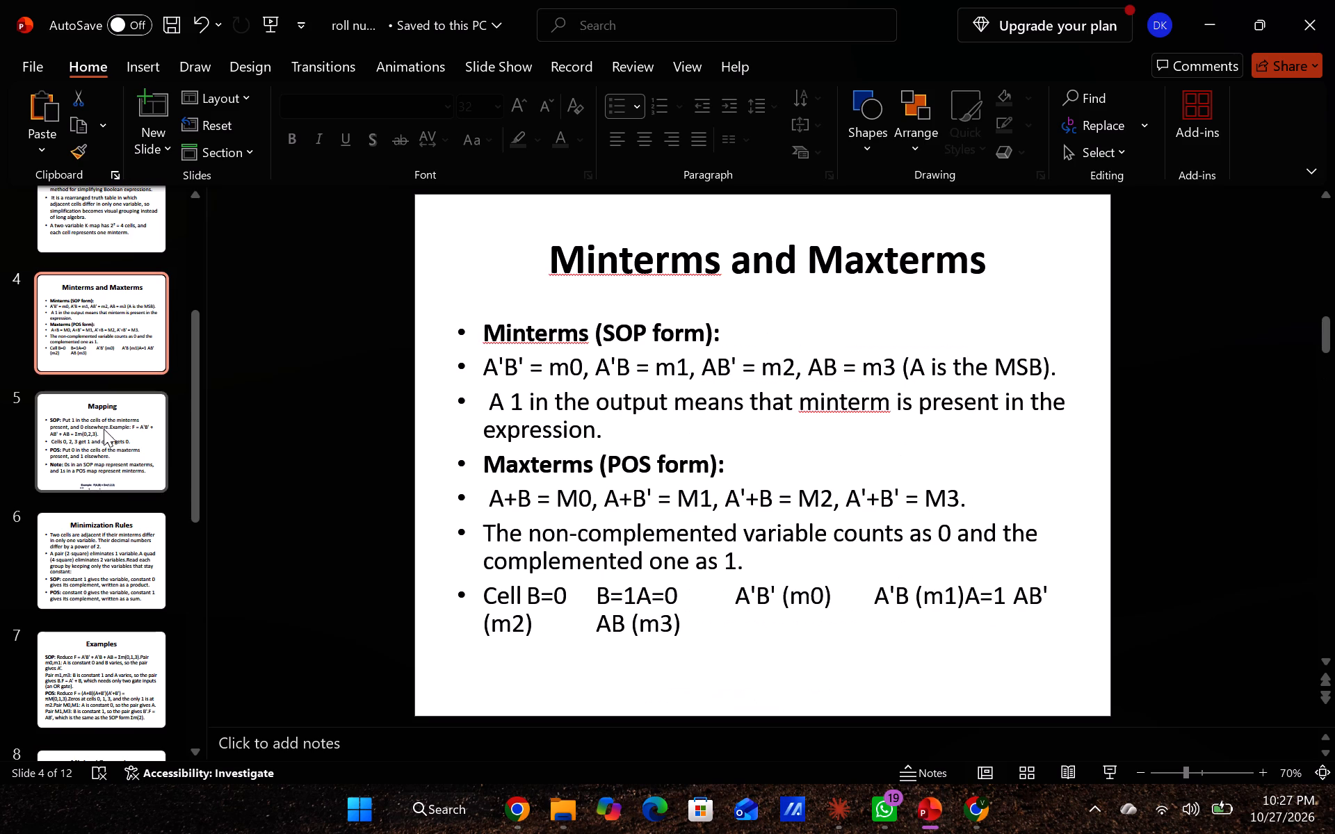
left_click(104, 434)
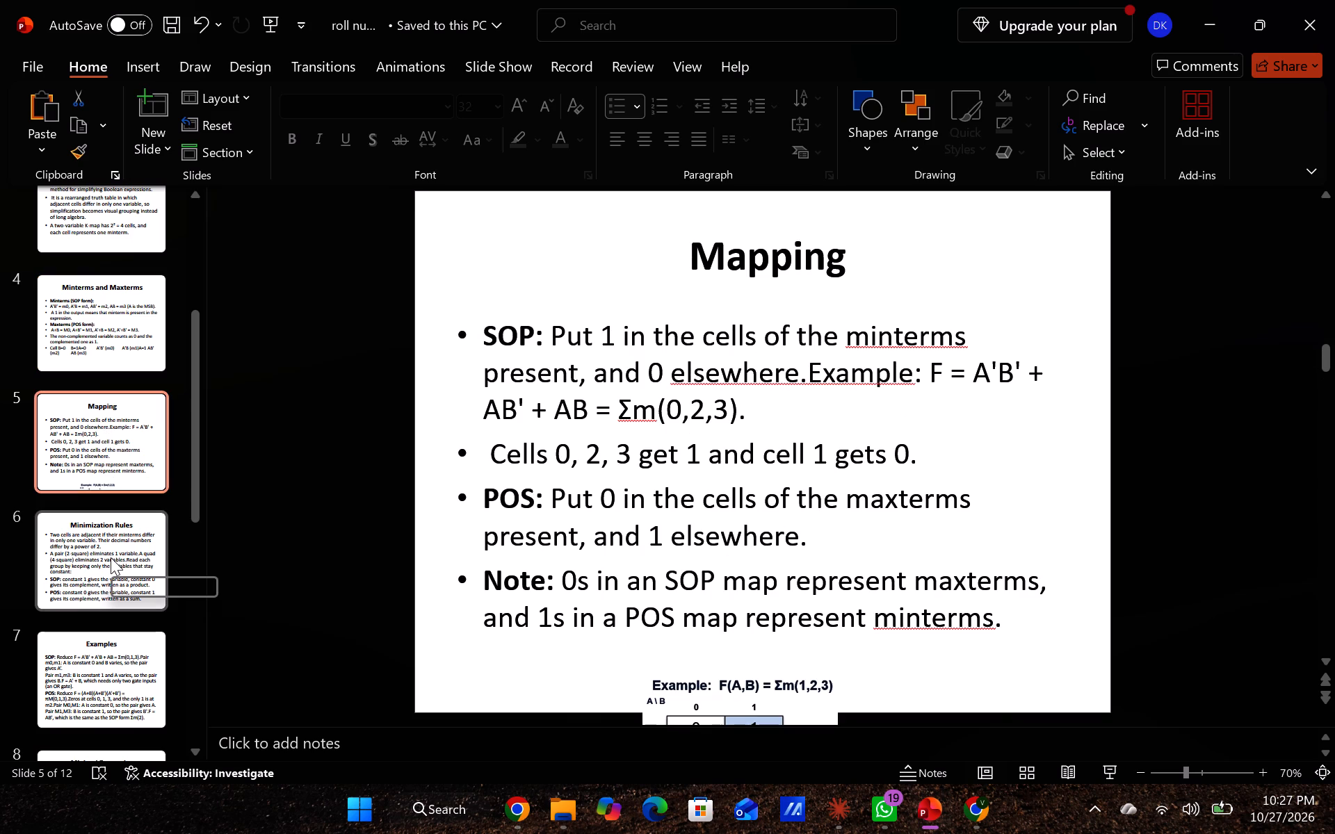
Paste the captured F(A,B) = Σm(1,2,3) K-map example onto slide 4, Minterms and Maxterms.
left_click(129, 311)
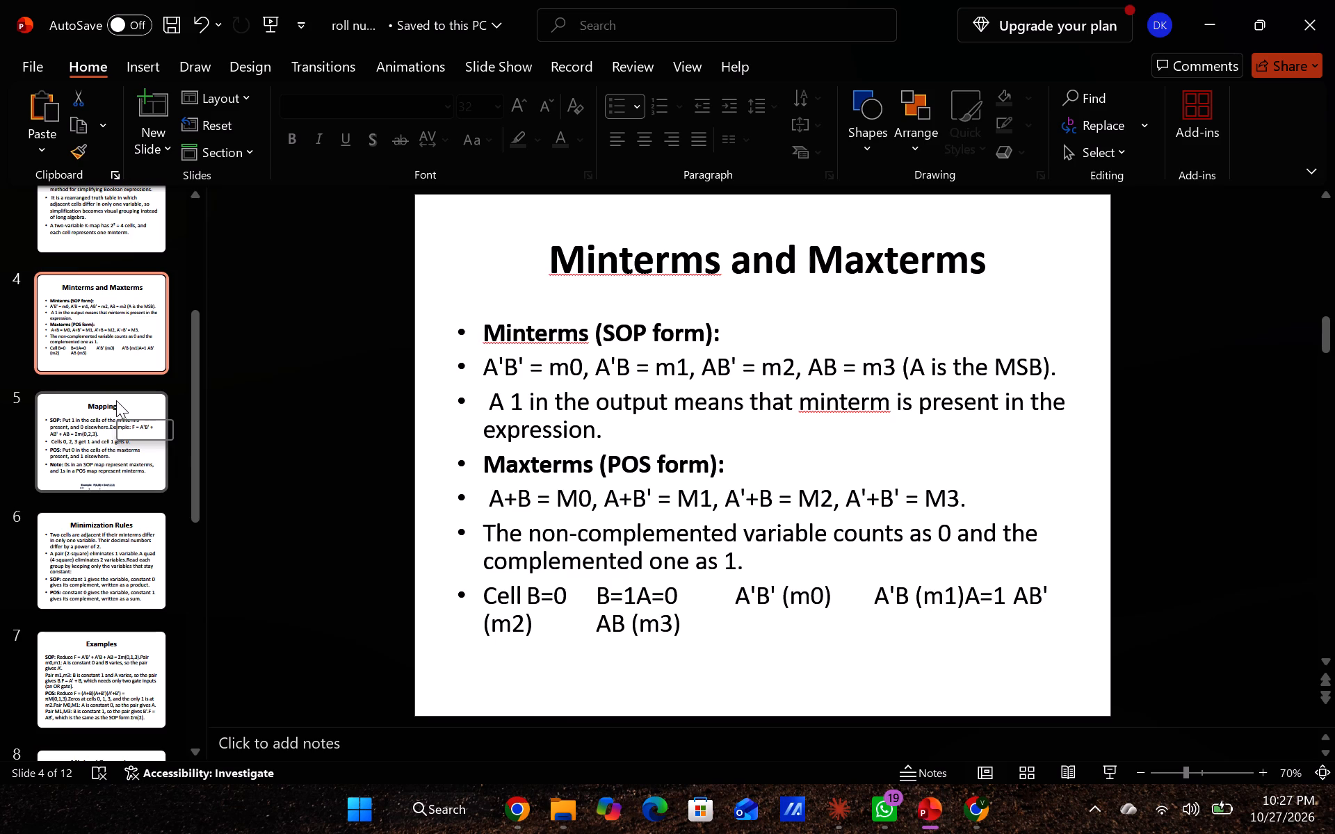
scroll(116, 400, "up", 2)
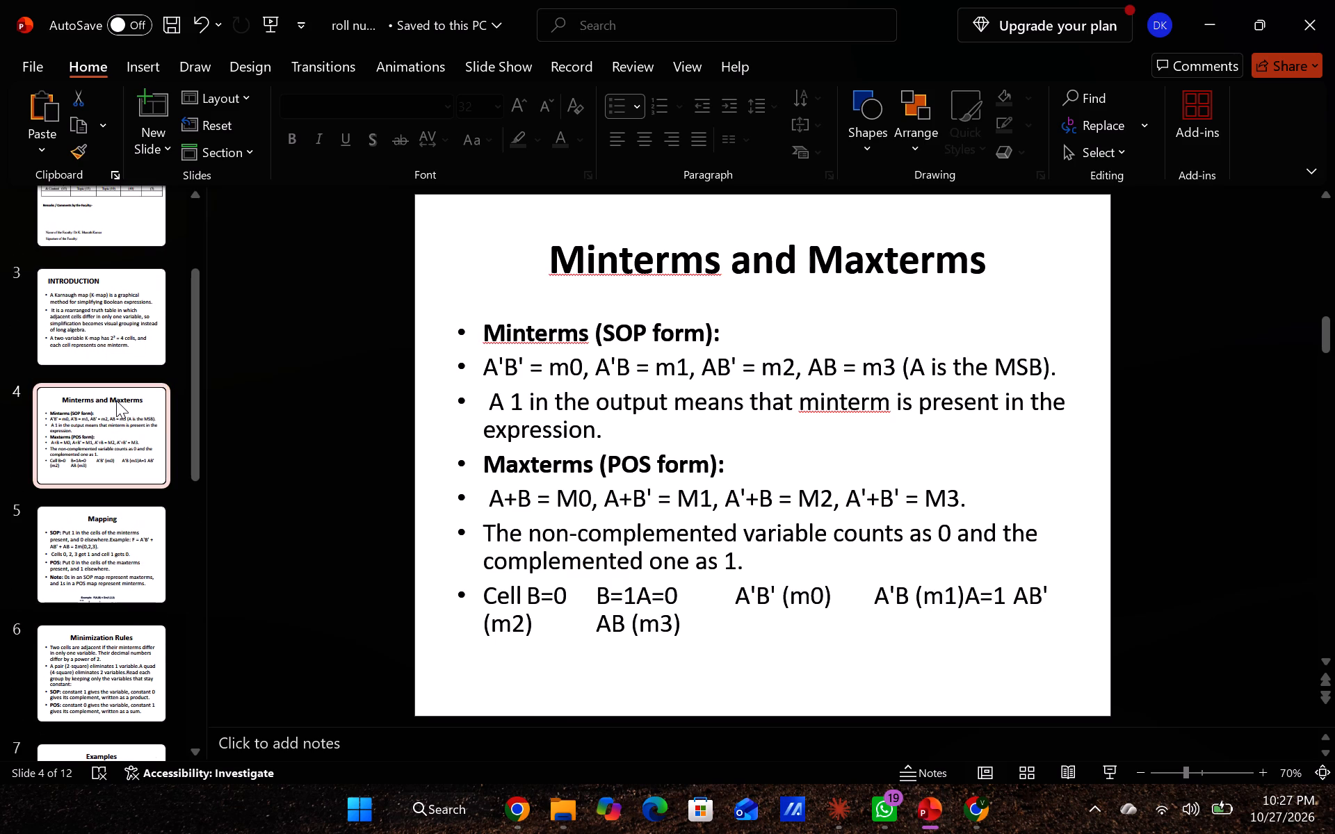
scroll(116, 400, "up", 2)
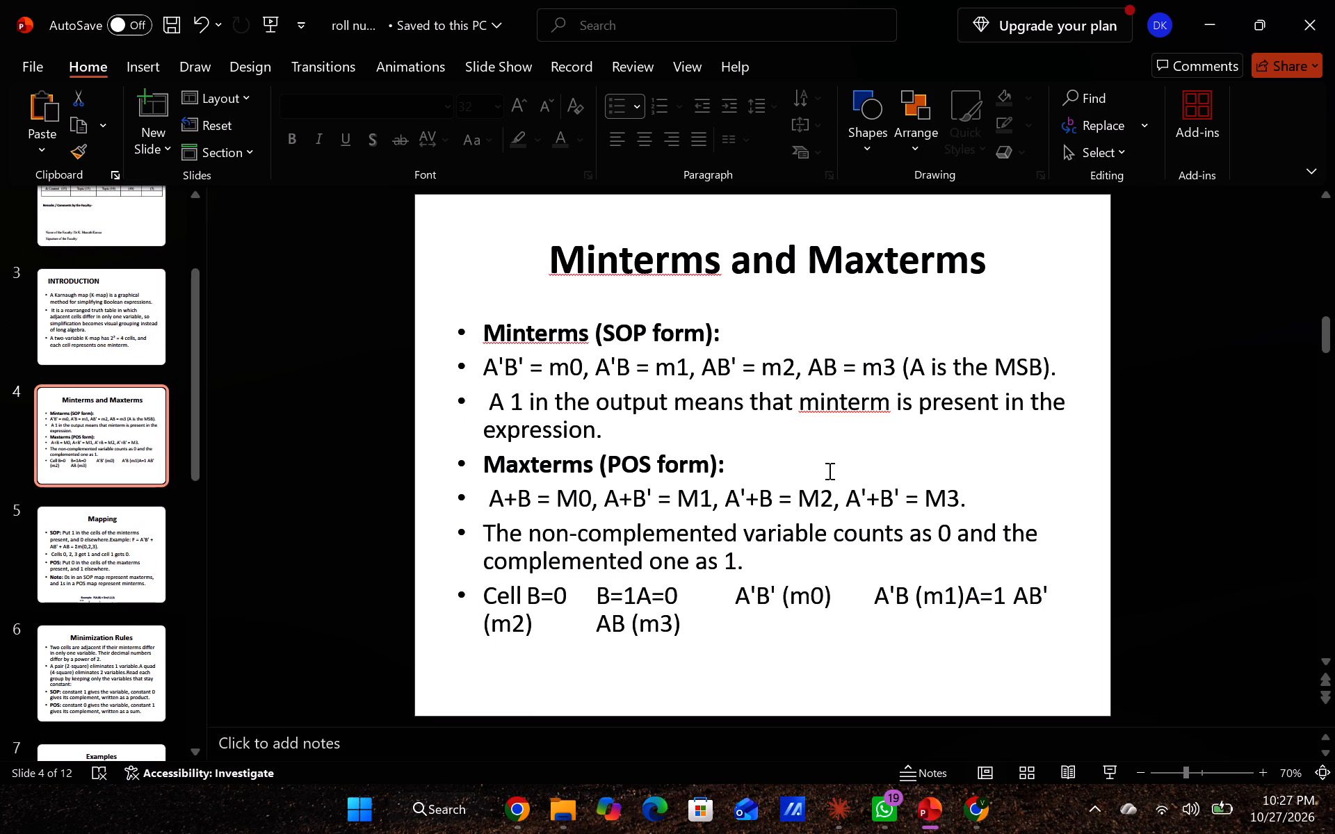
left_click(627, 434)
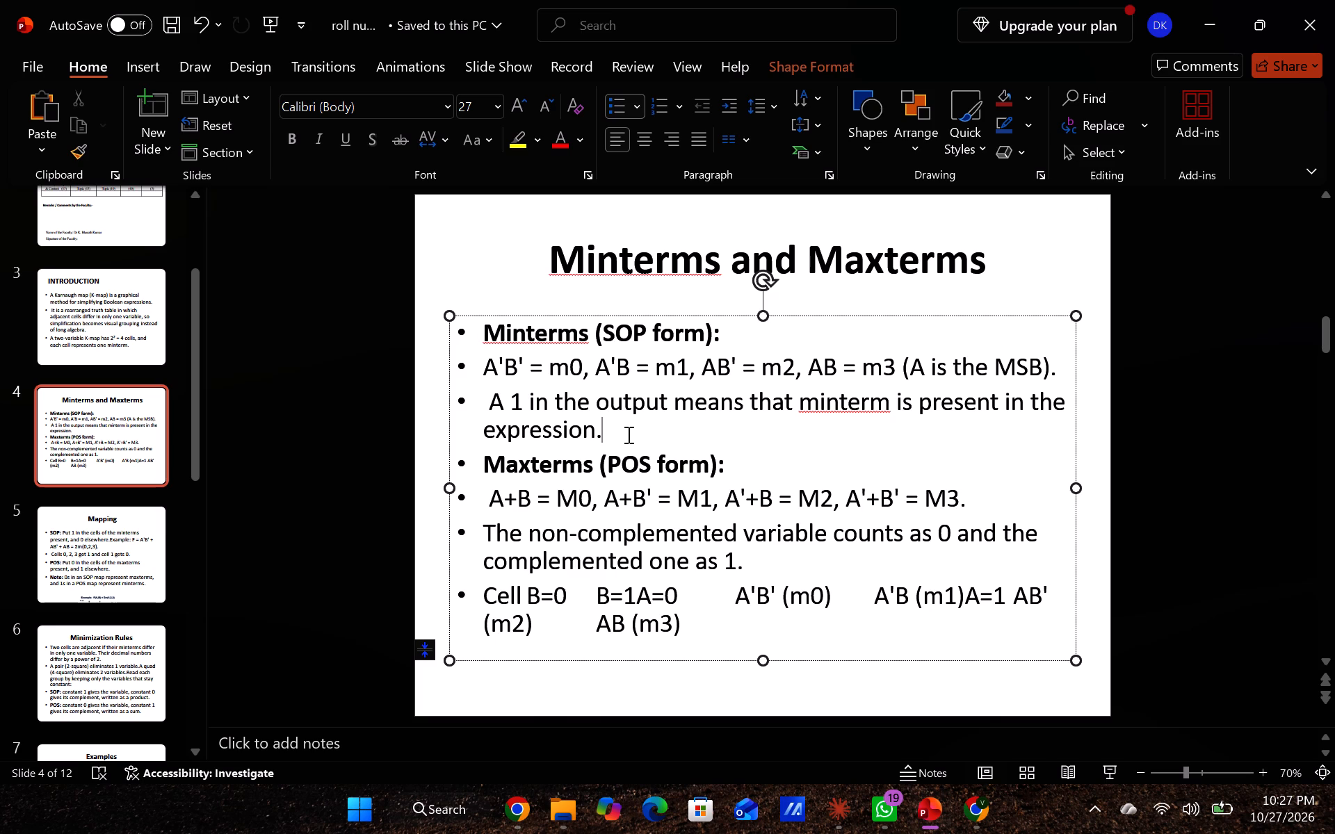
right_click(627, 434)
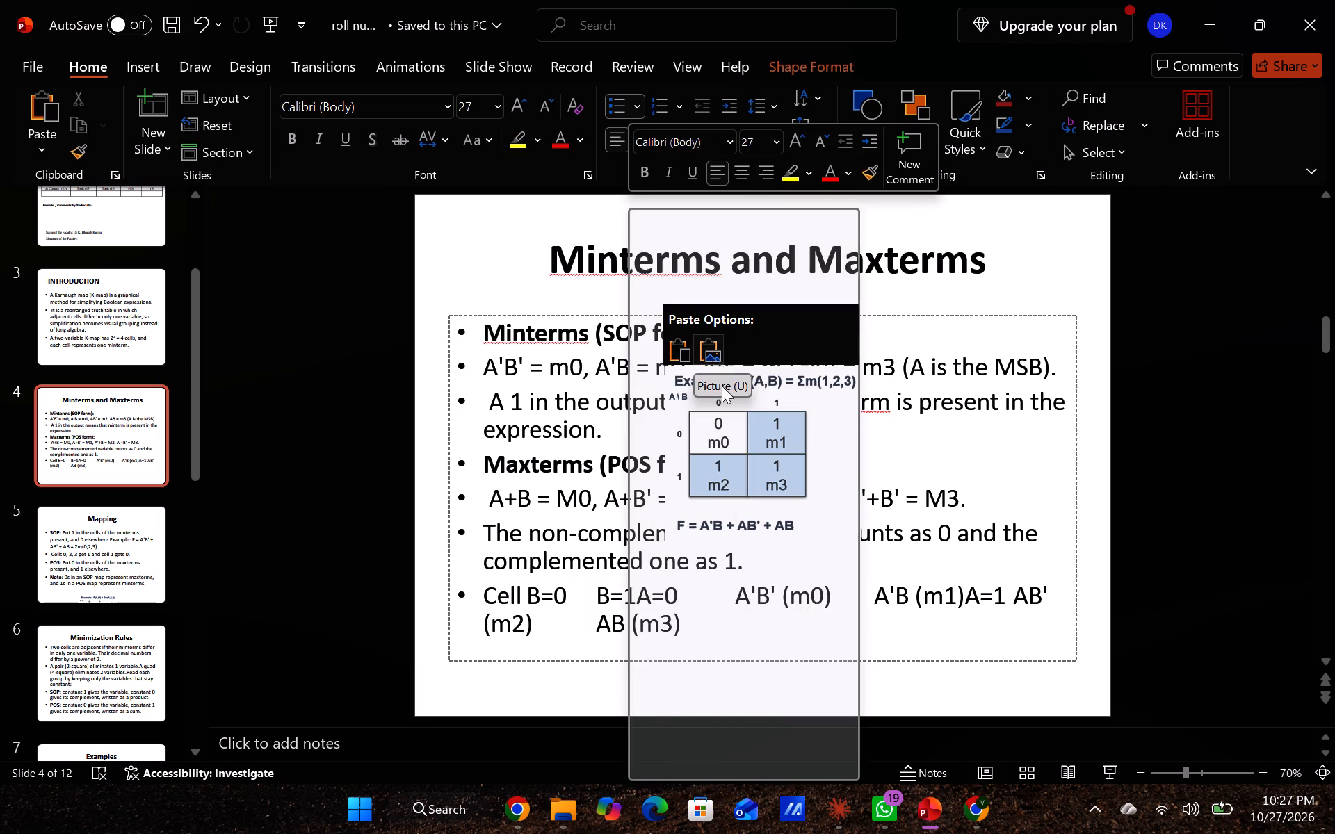
left_click(686, 352)
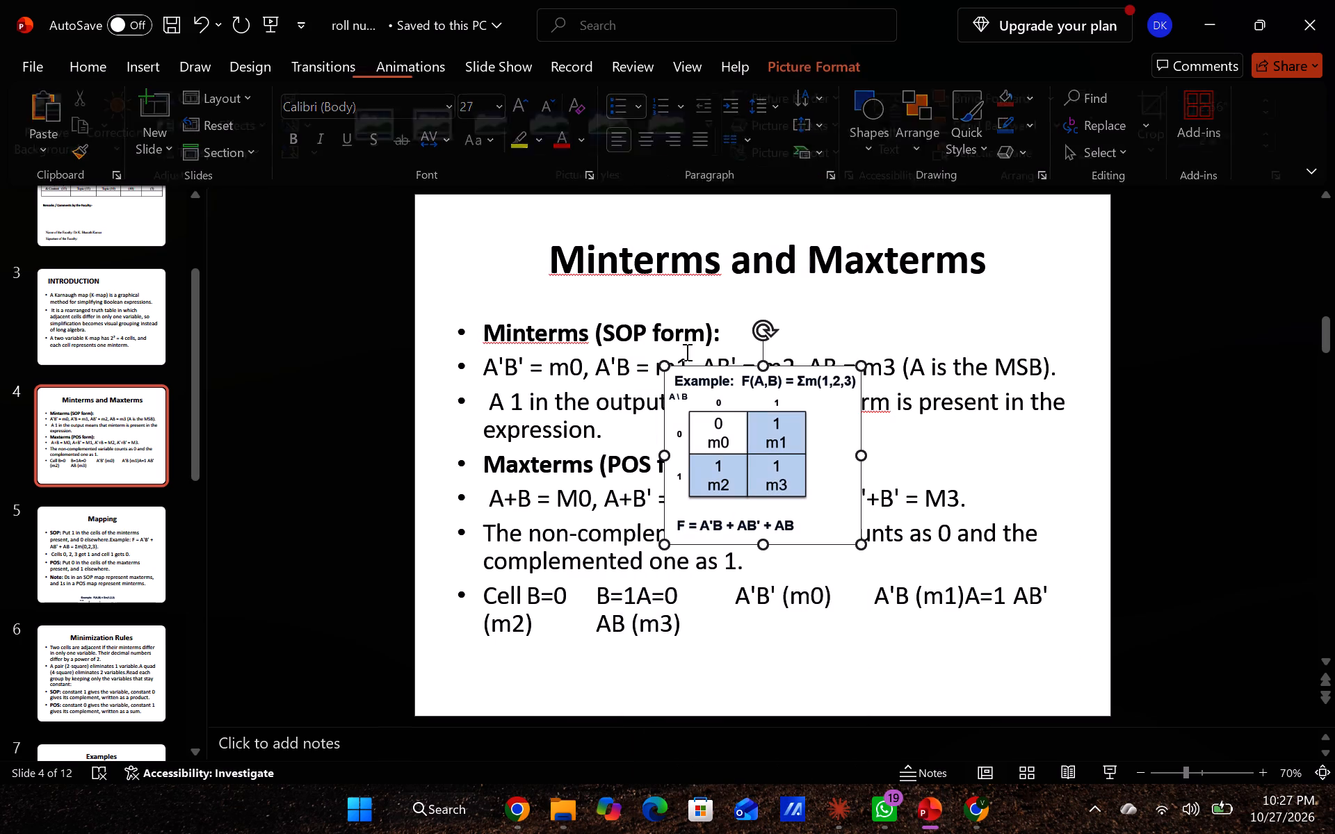
double_click(728, 441)
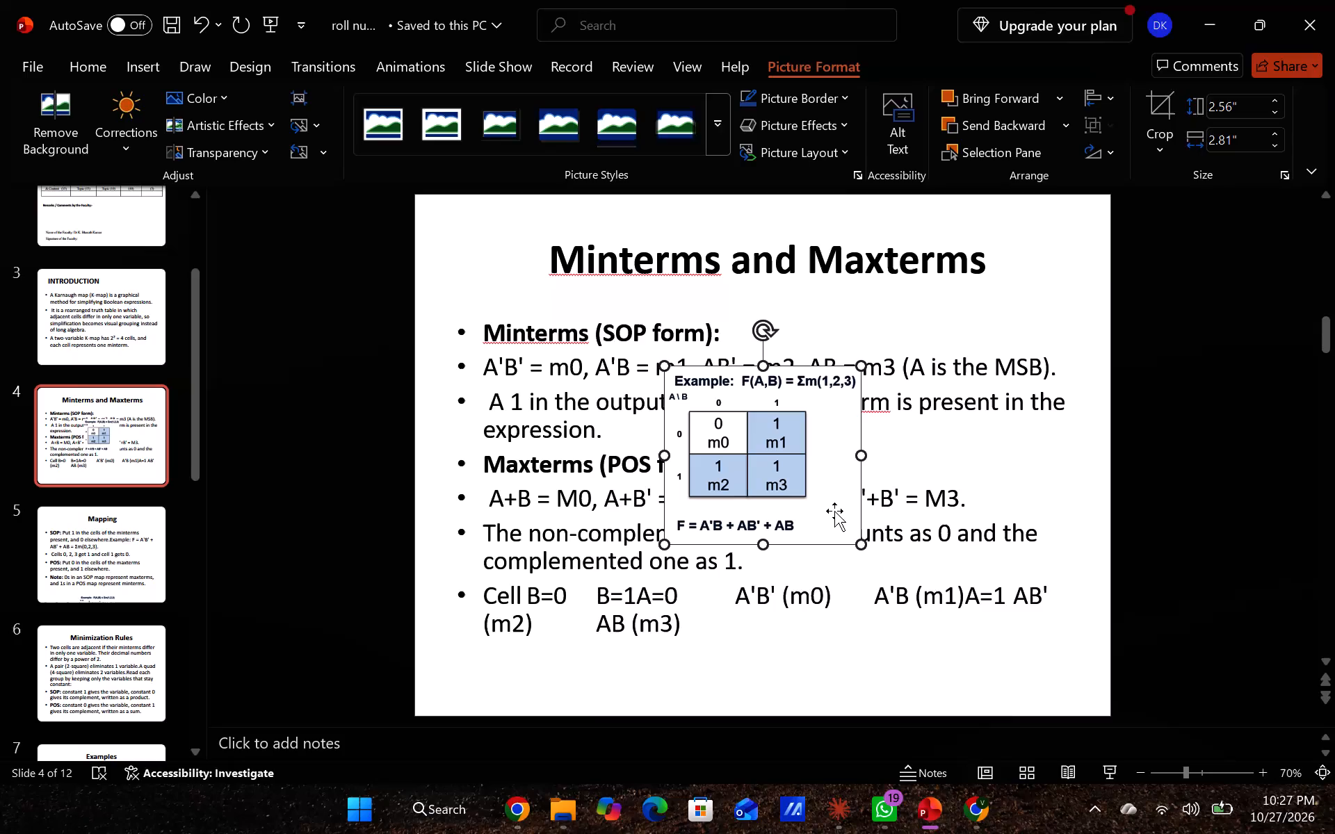
Cut the K-map example picture from slide 5, Mapping.
left_click(94, 564)
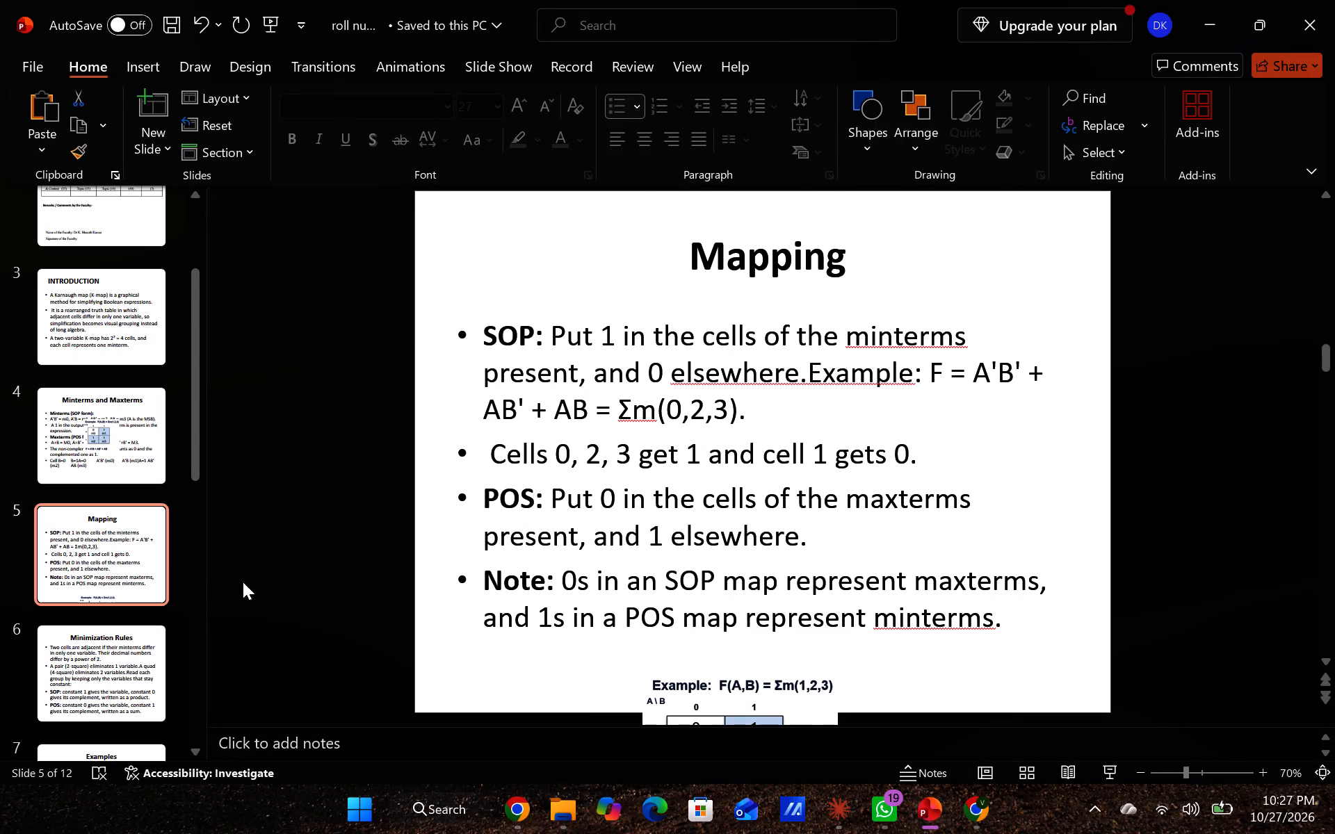
left_click(811, 695)
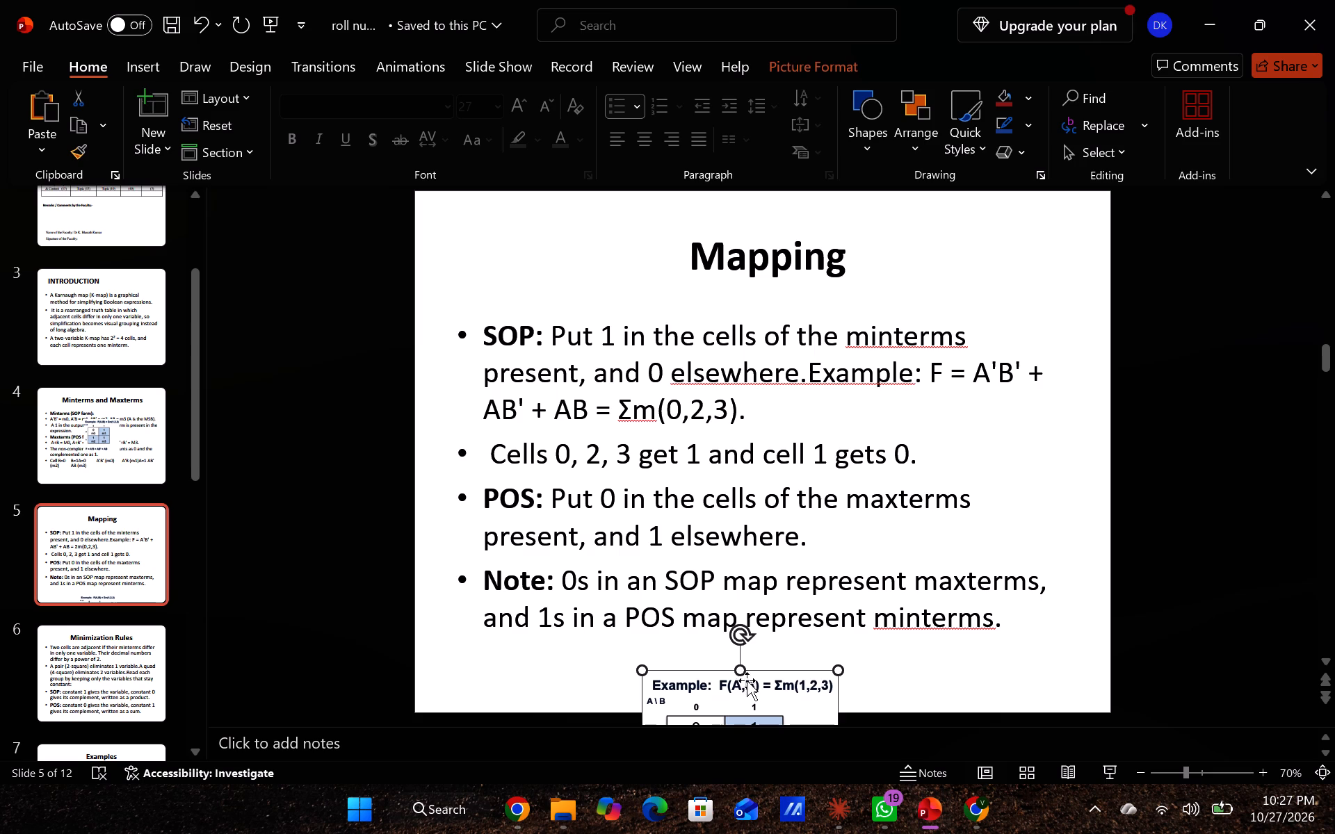
right_click(801, 705)
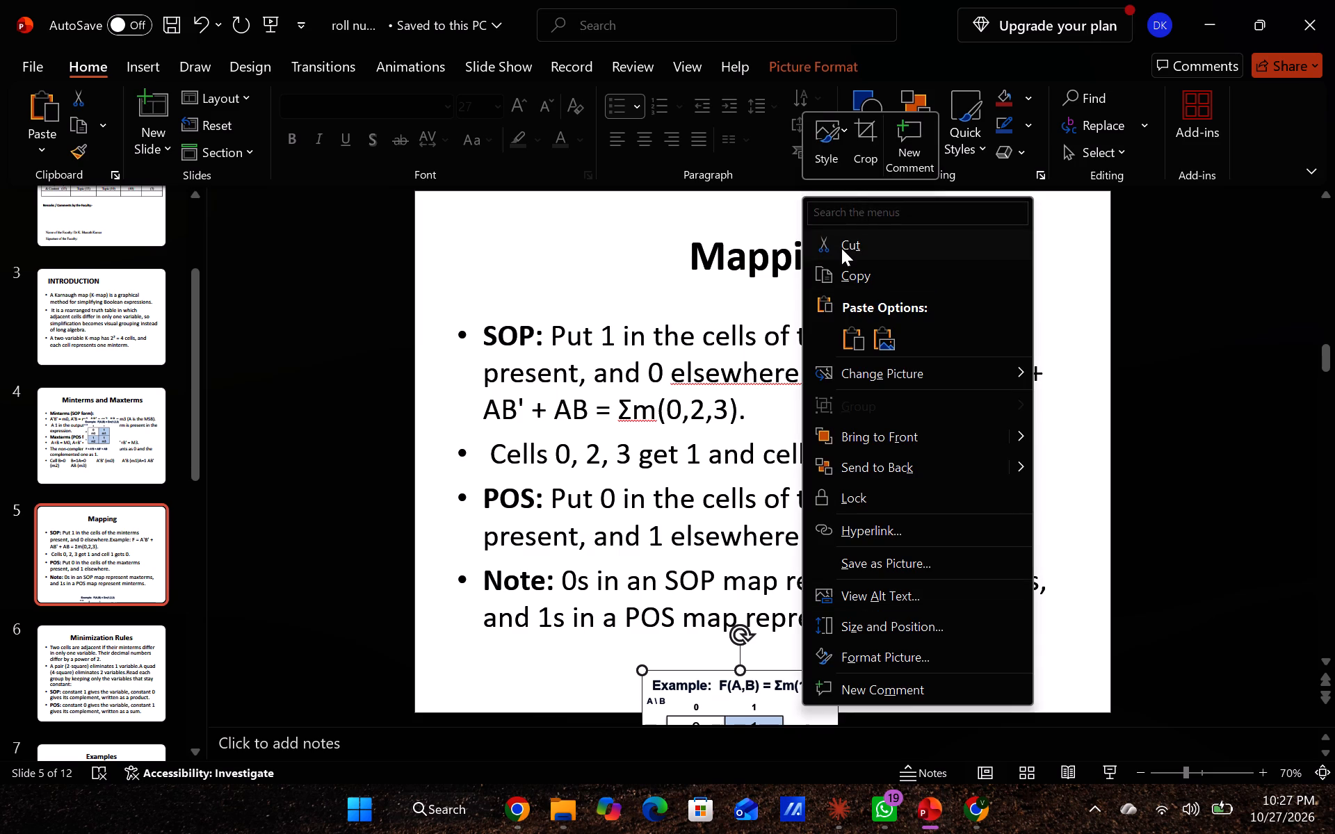
left_click(841, 248)
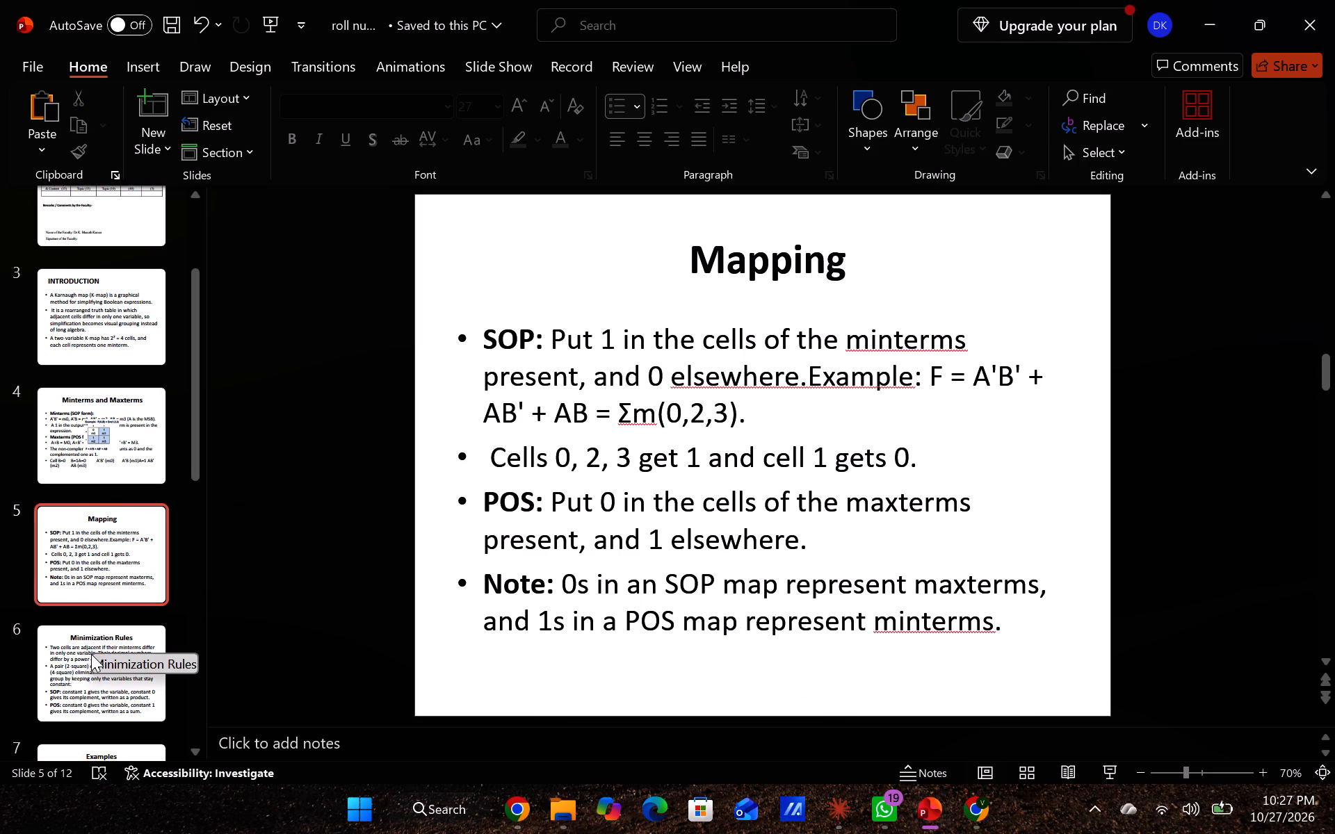
On slide 4, shrink the K-map picture and move it to the slide's right side, beside the Maxterms (POS form) heading.
scroll(91, 654, "down", 4)
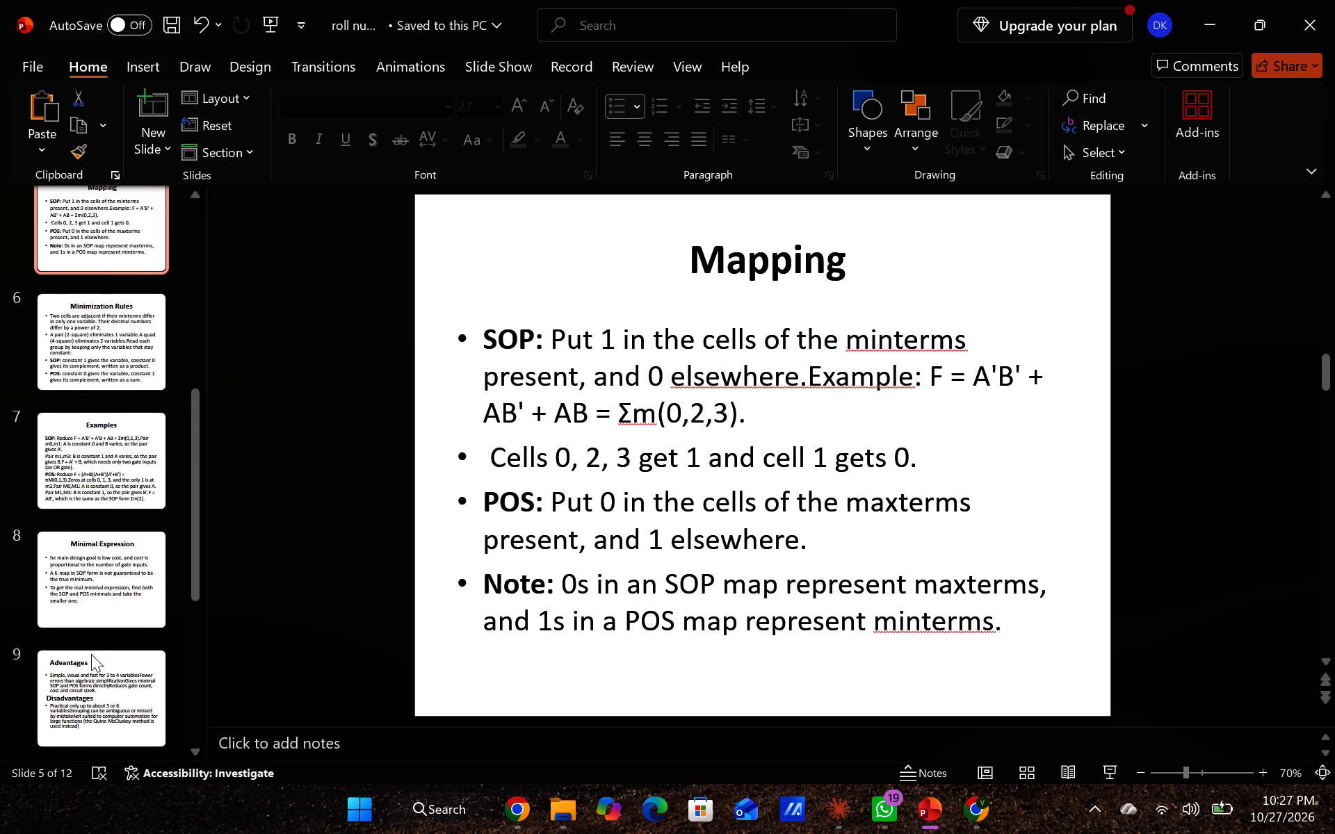
scroll(91, 654, "up", 3)
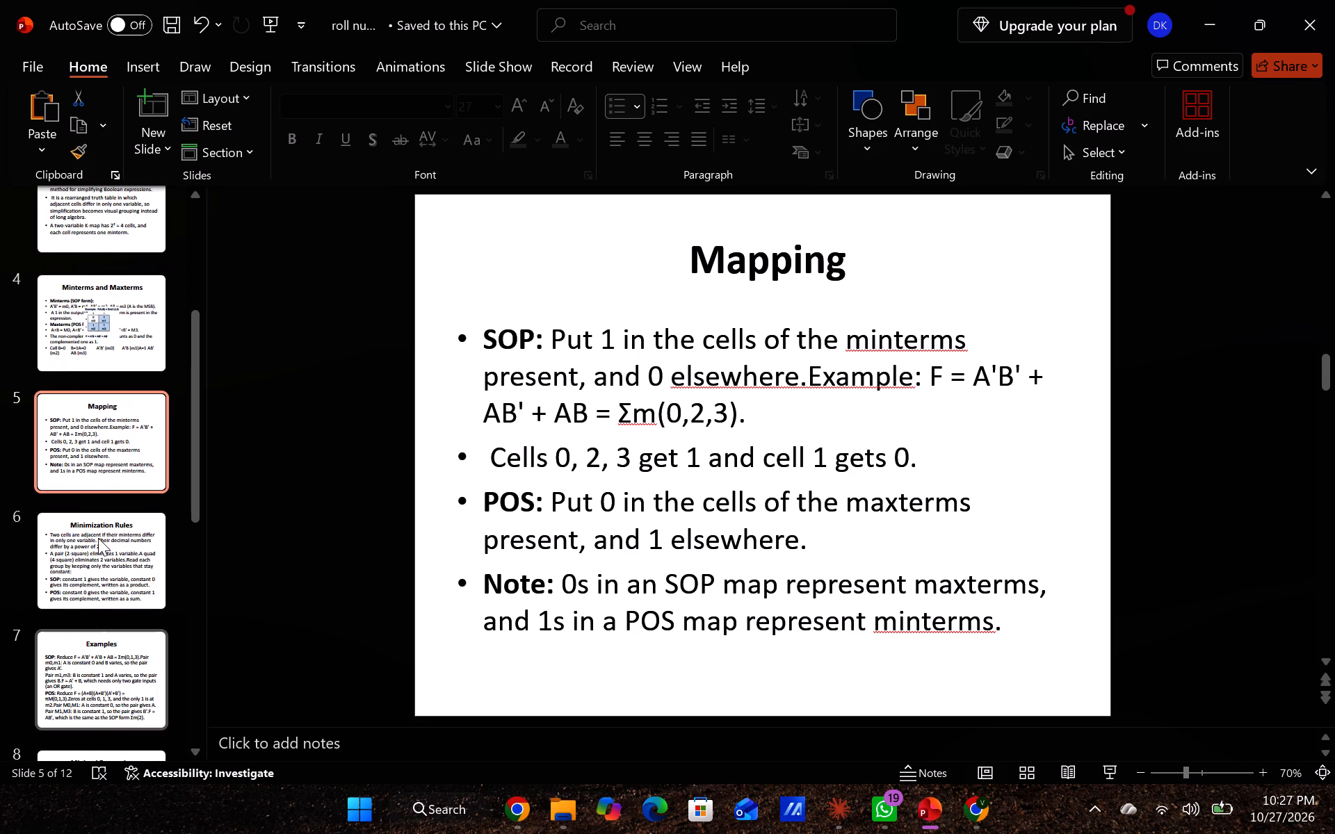
left_click(104, 336)
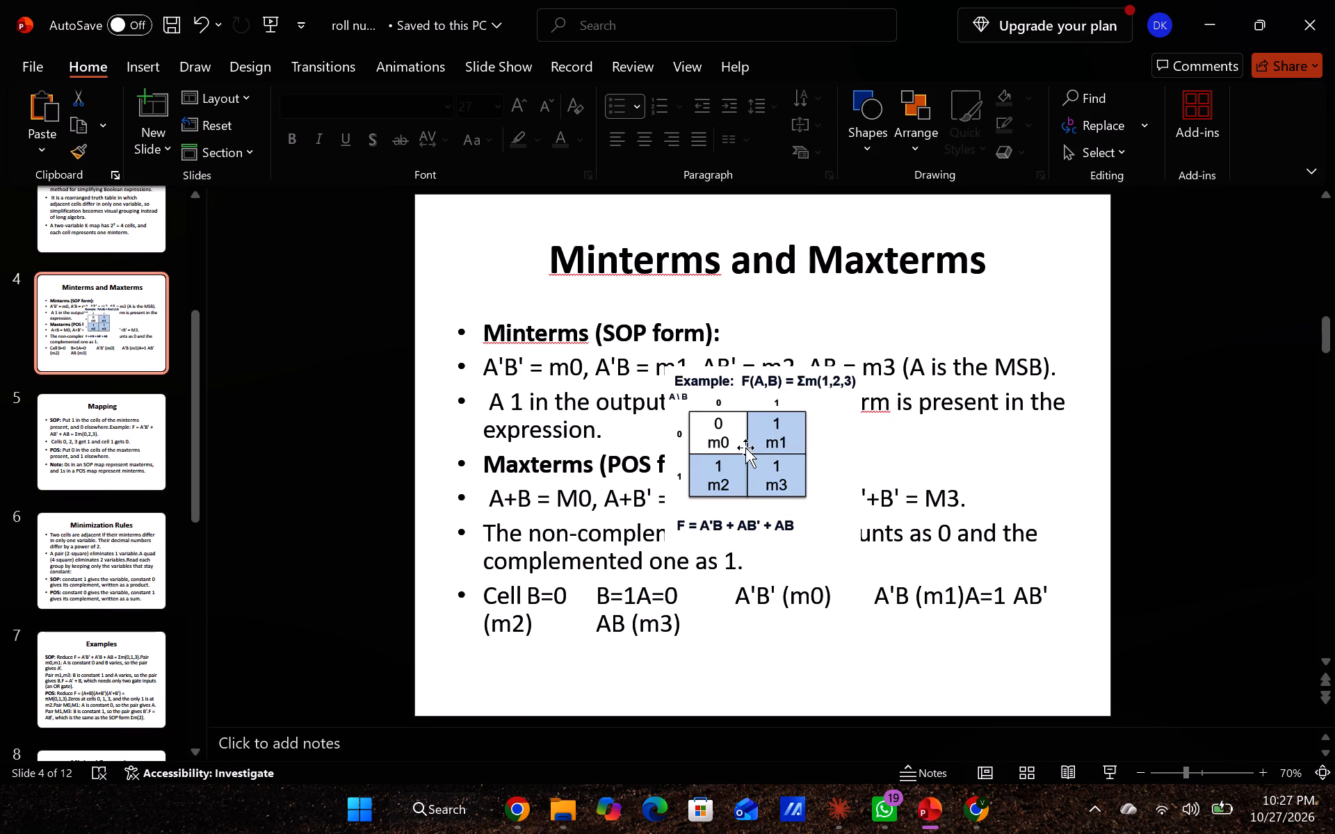
left_click(750, 449)
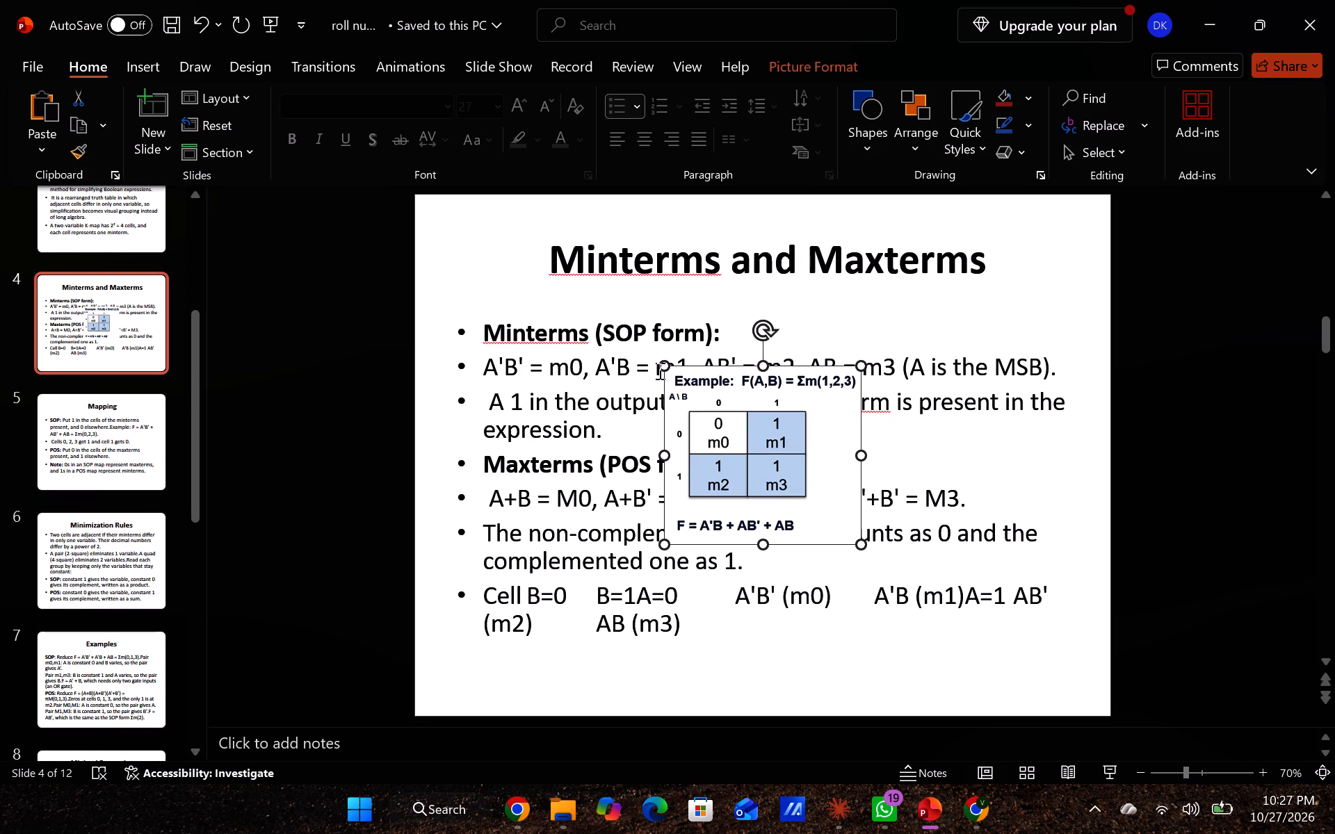
left_click_drag(659, 370, 704, 391)
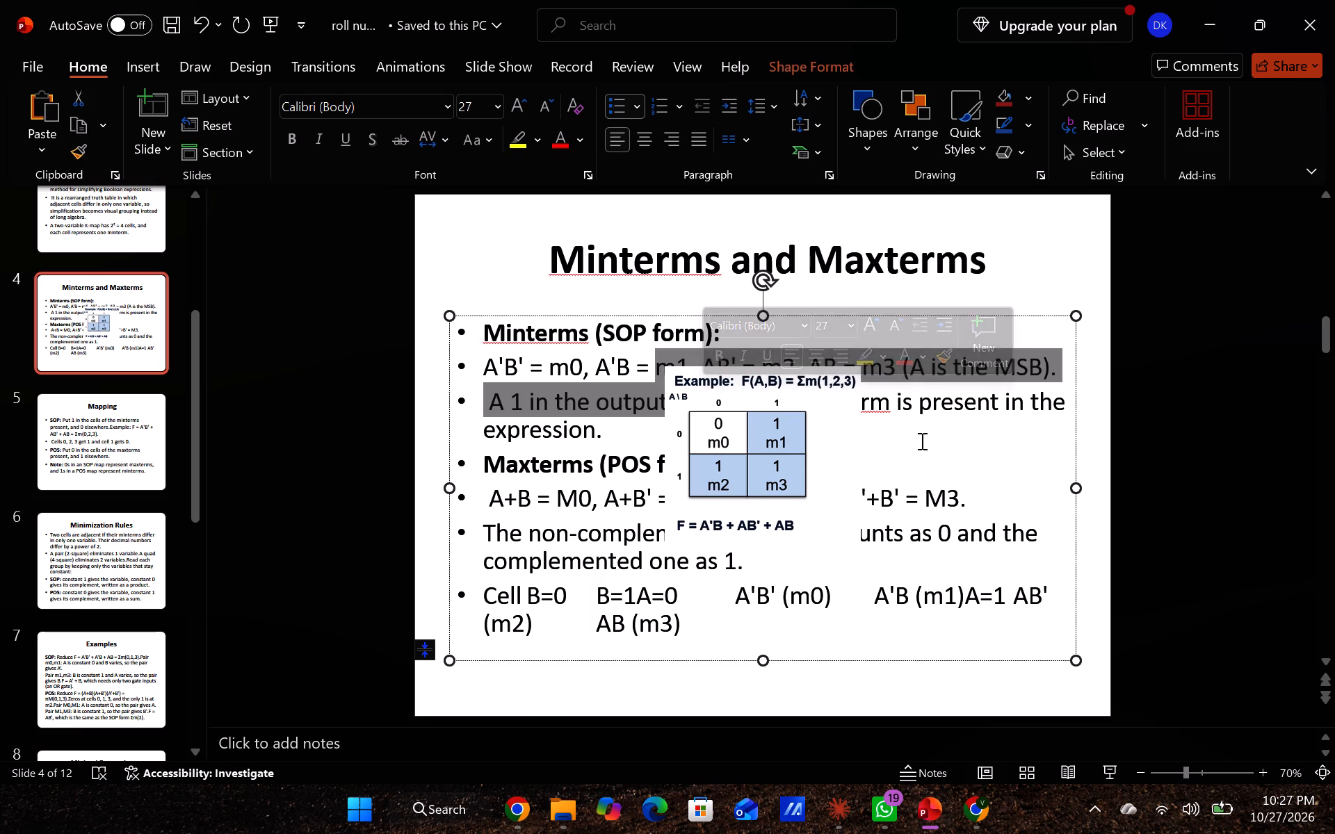
left_click(921, 441)
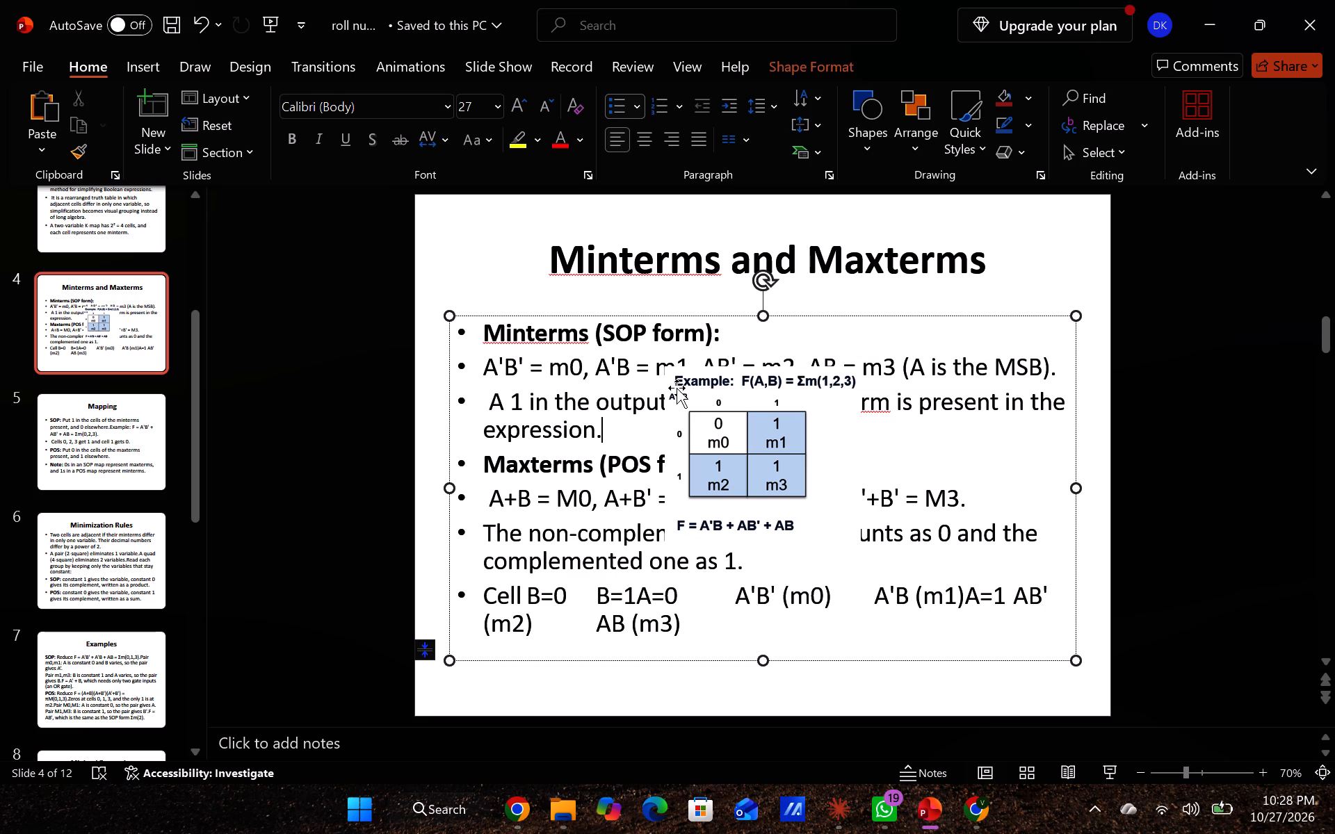
left_click(691, 416)
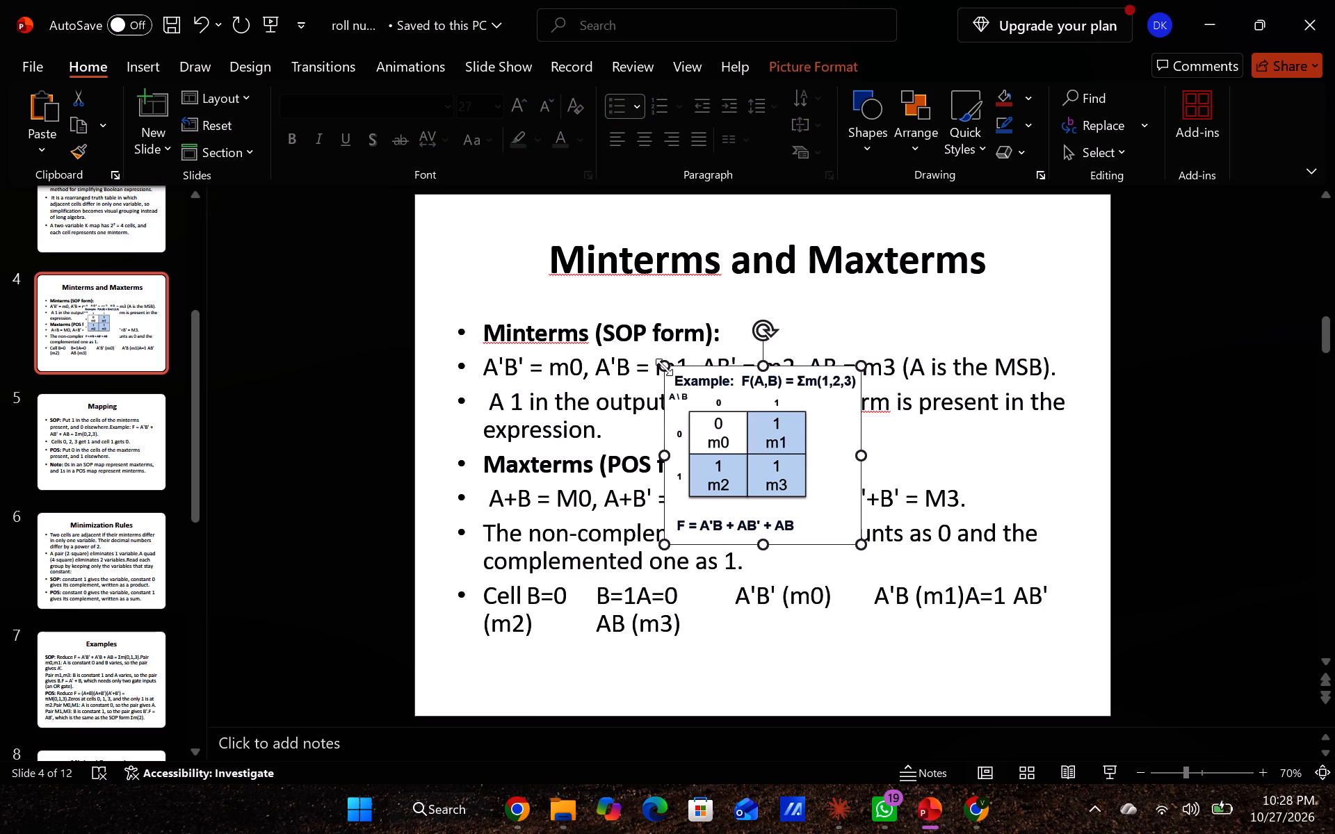
left_click_drag(663, 366, 786, 432)
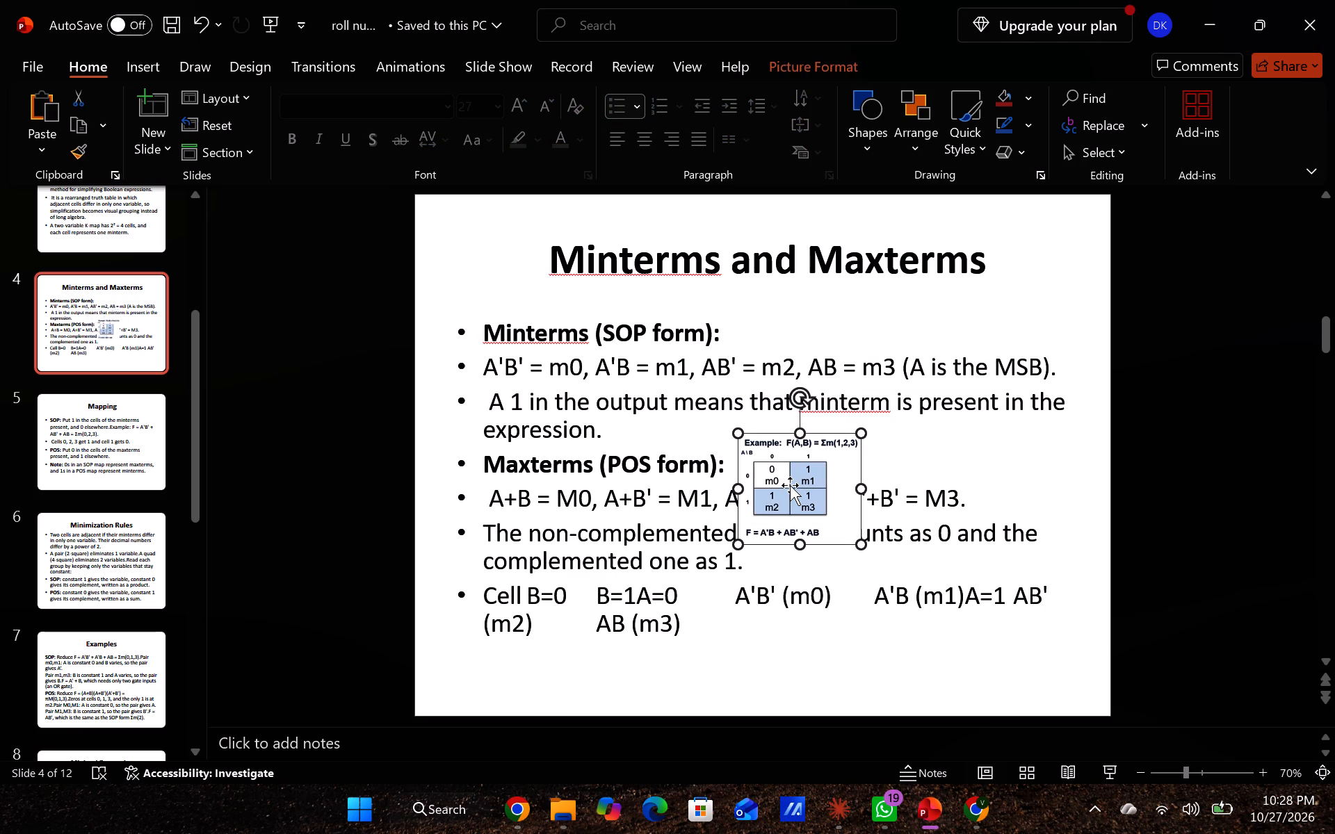
left_click_drag(790, 489, 992, 473)
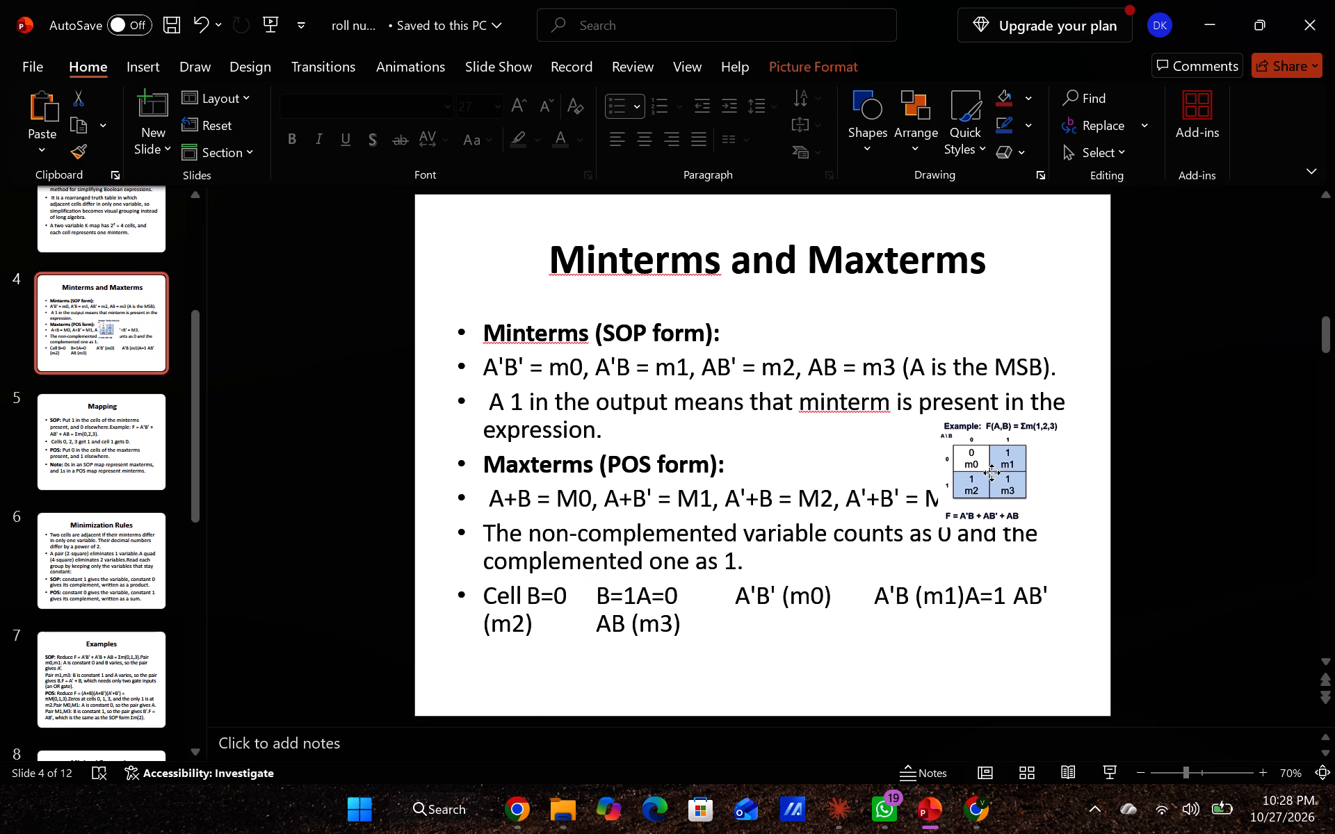
left_click_drag(992, 473, 1001, 475)
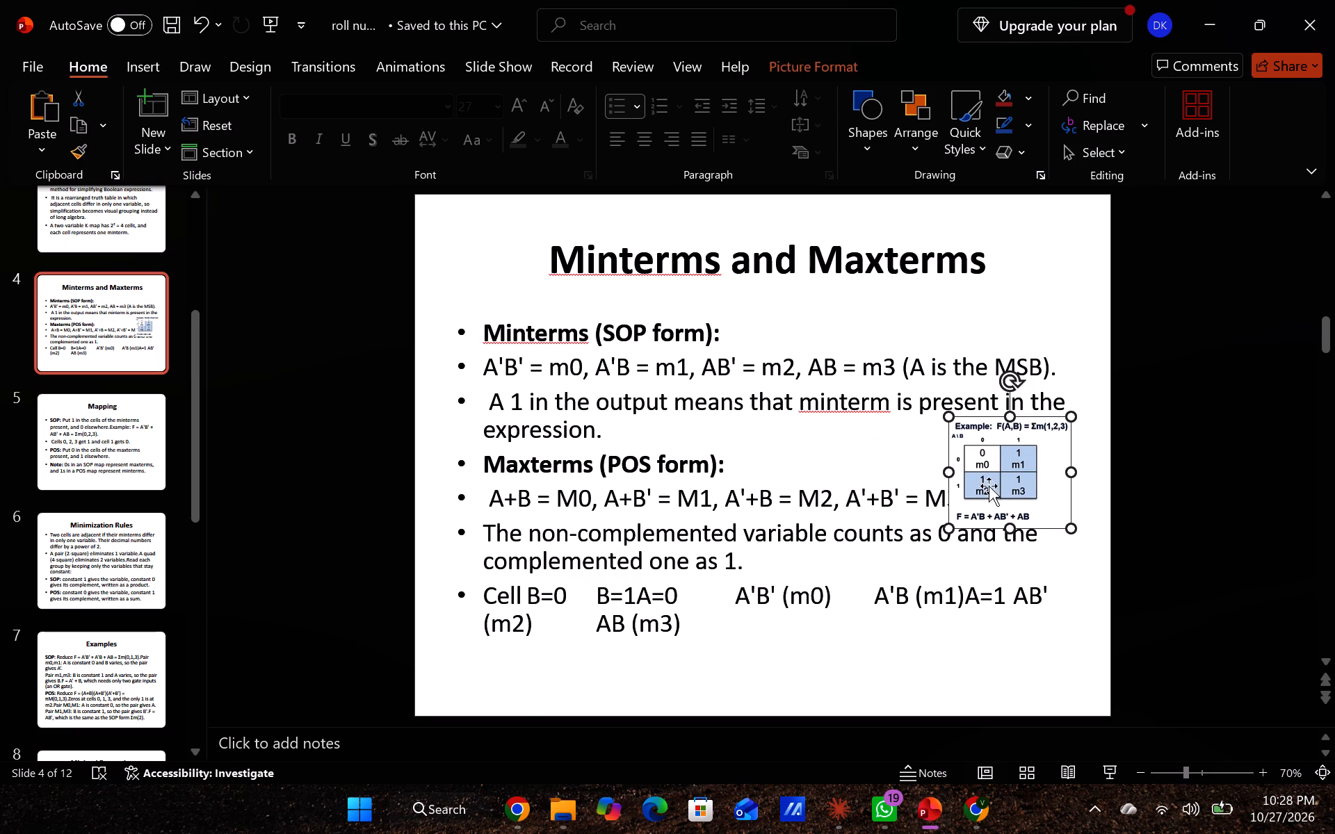
Insert four blank lines after the bullet ending "present in the expression." to separate it from the Maxterms (POS form) heading.
left_click(637, 432)
key("Return")
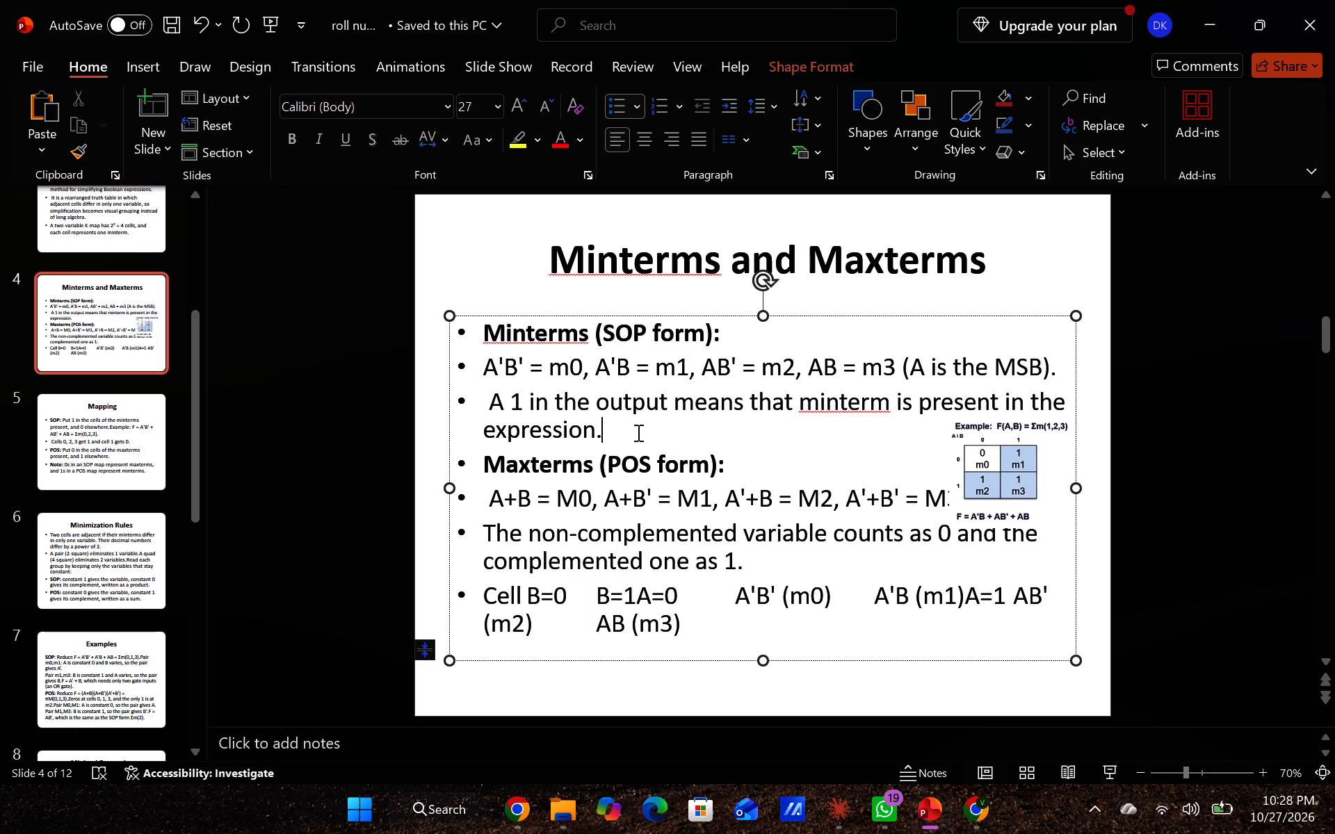
key("Return")
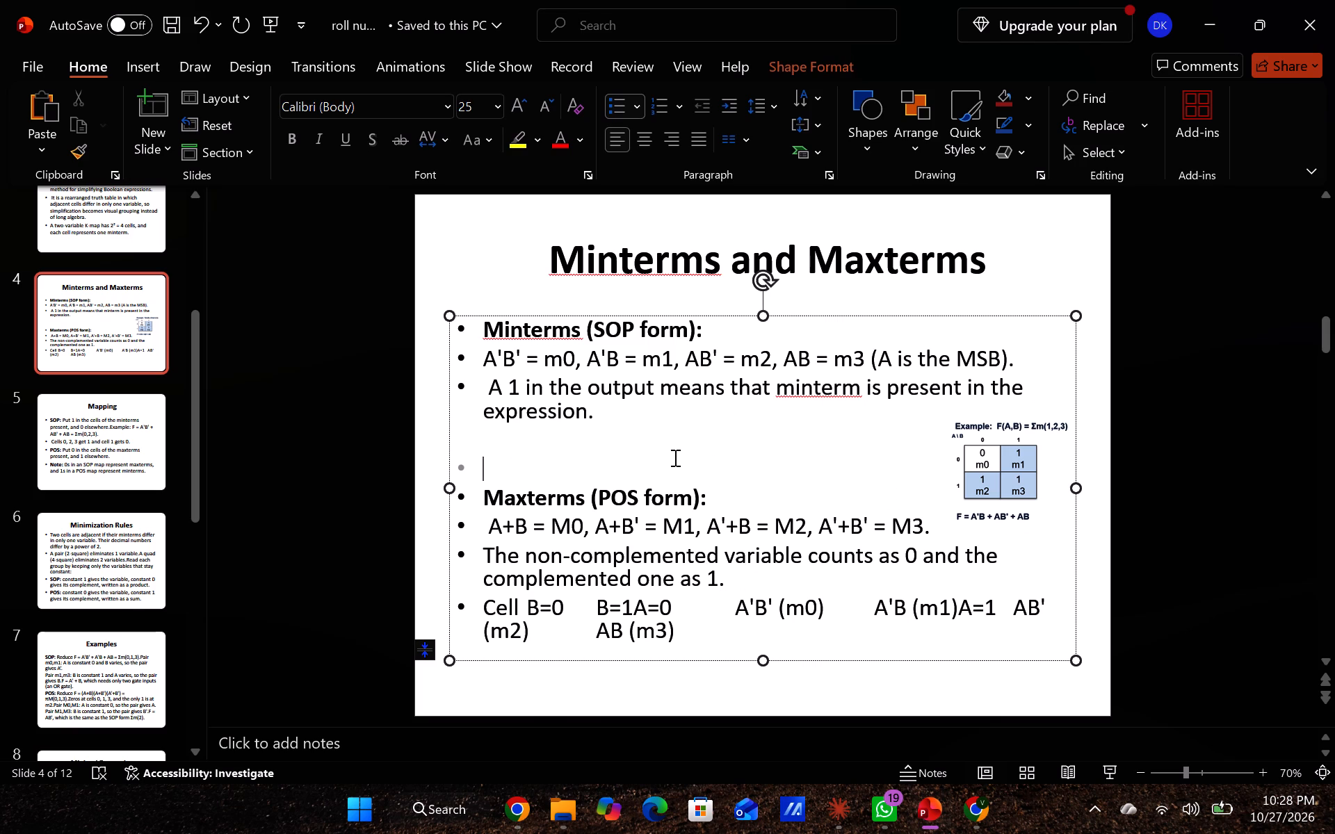
key("Return")
key("Return")
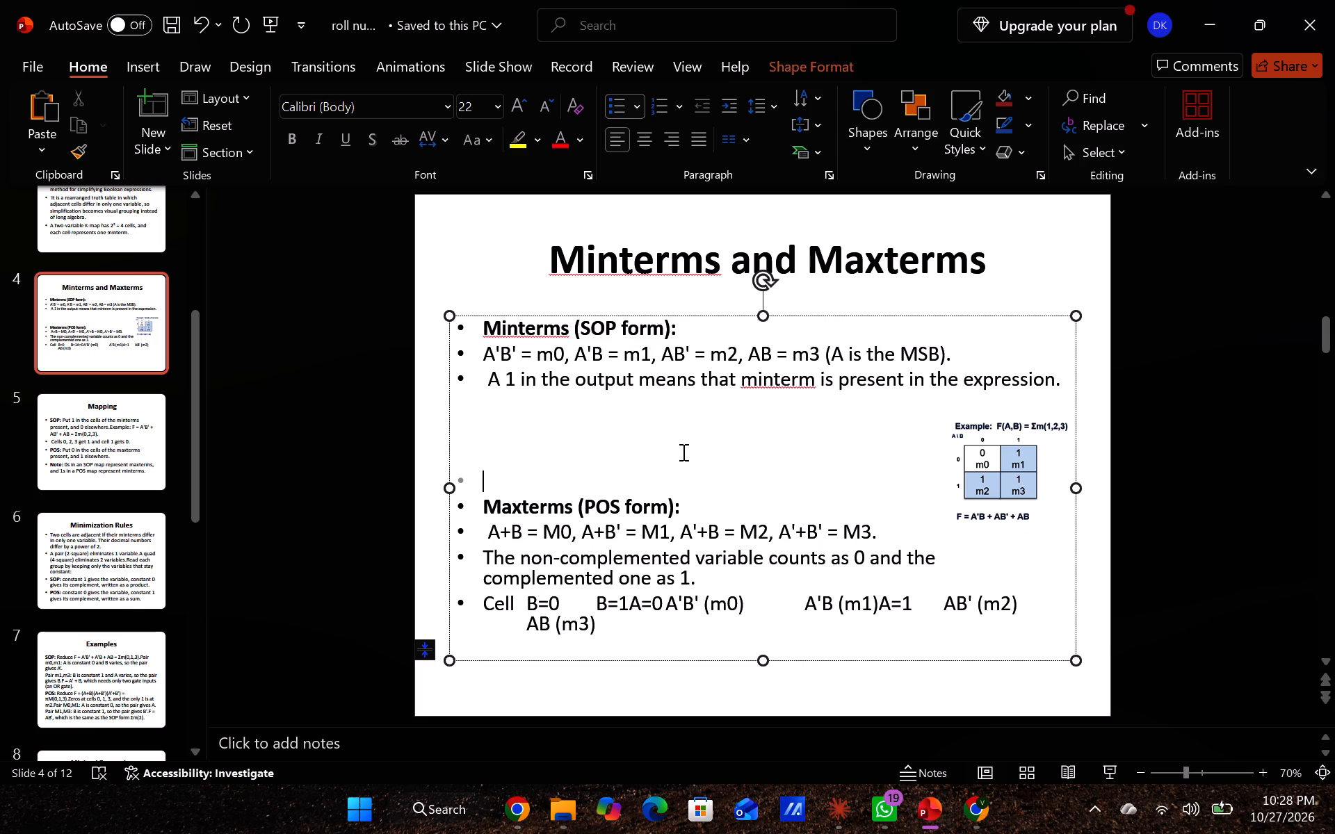
Enlarge the K-map picture slightly from its upper-left corner to just below the third Minterms bullet.
left_click(1022, 472)
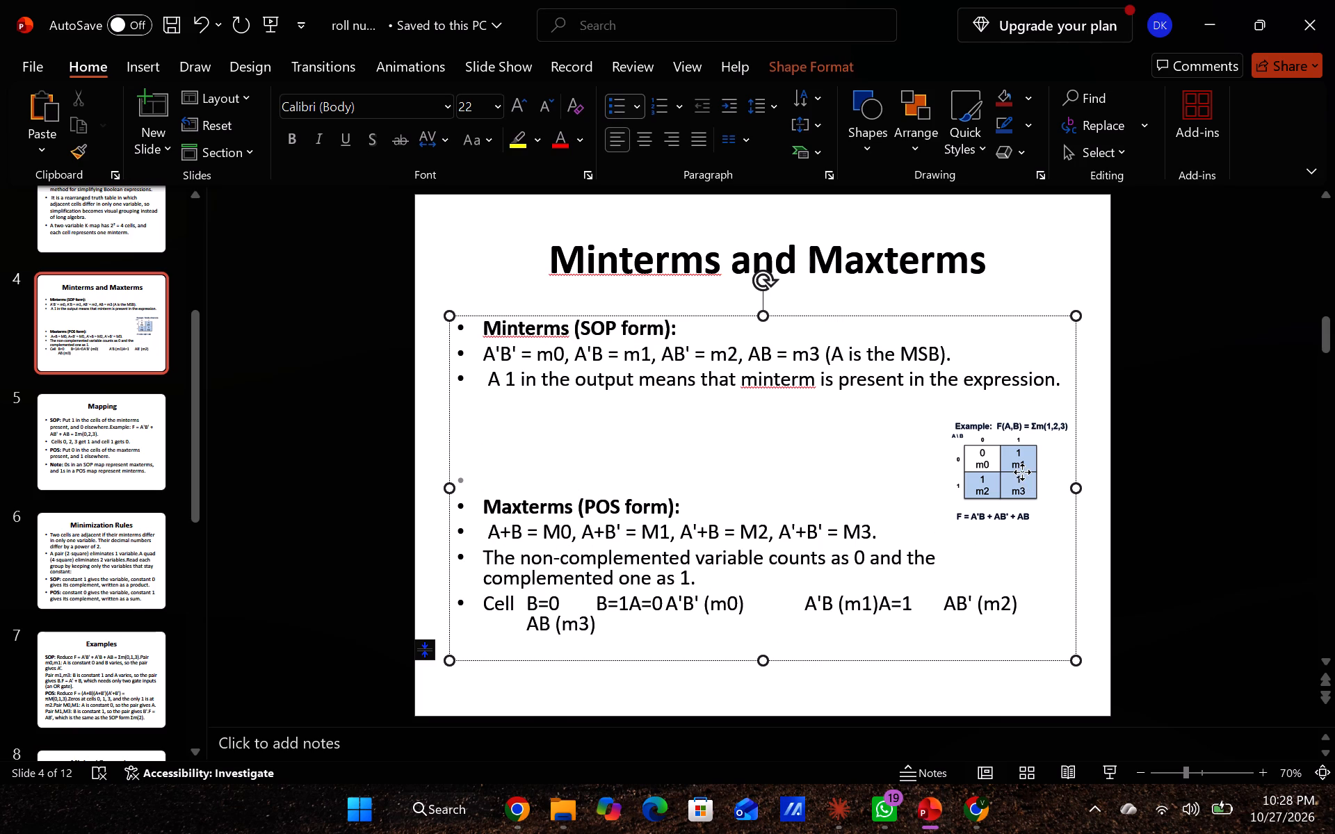
scroll(1022, 472, "left", 1)
scroll(1022, 472, "right", 1)
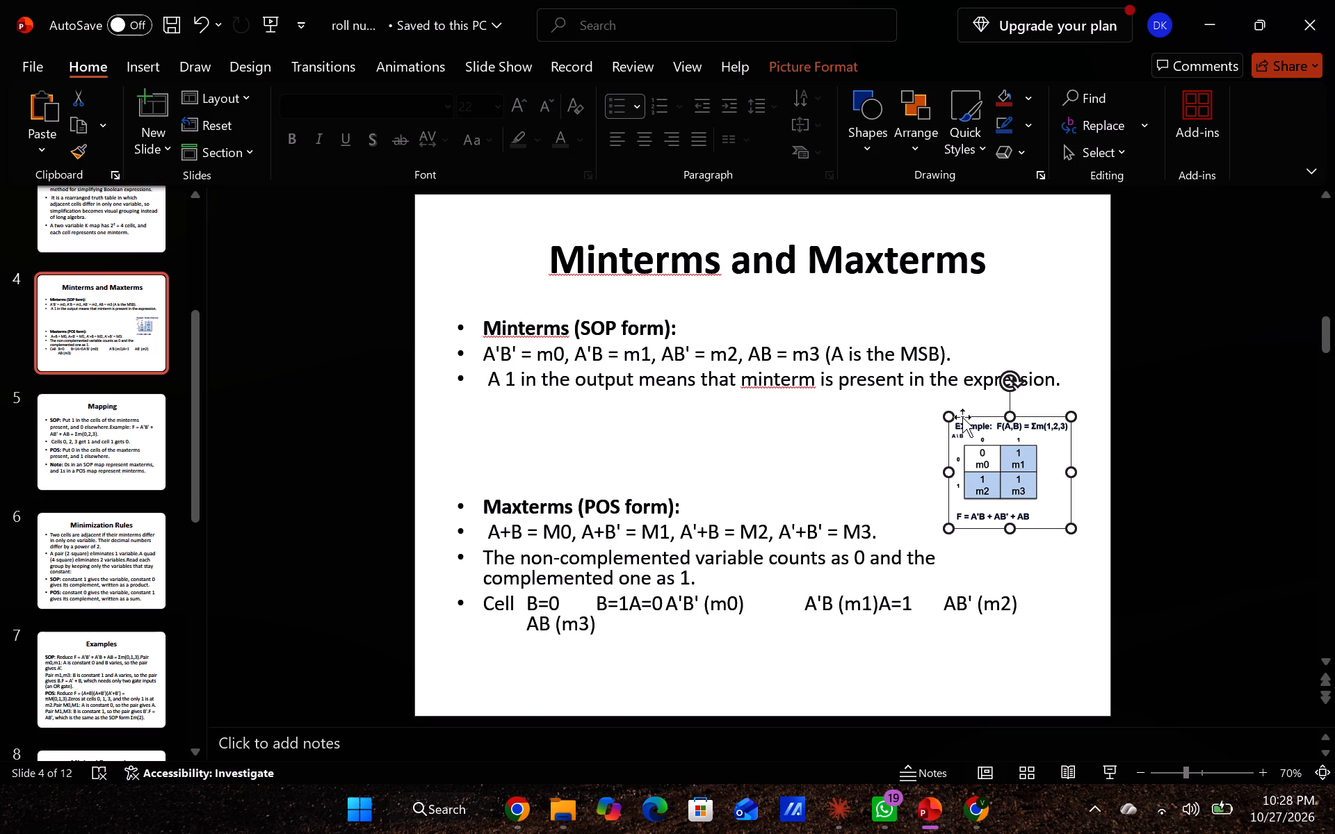
left_click_drag(946, 418, 920, 403)
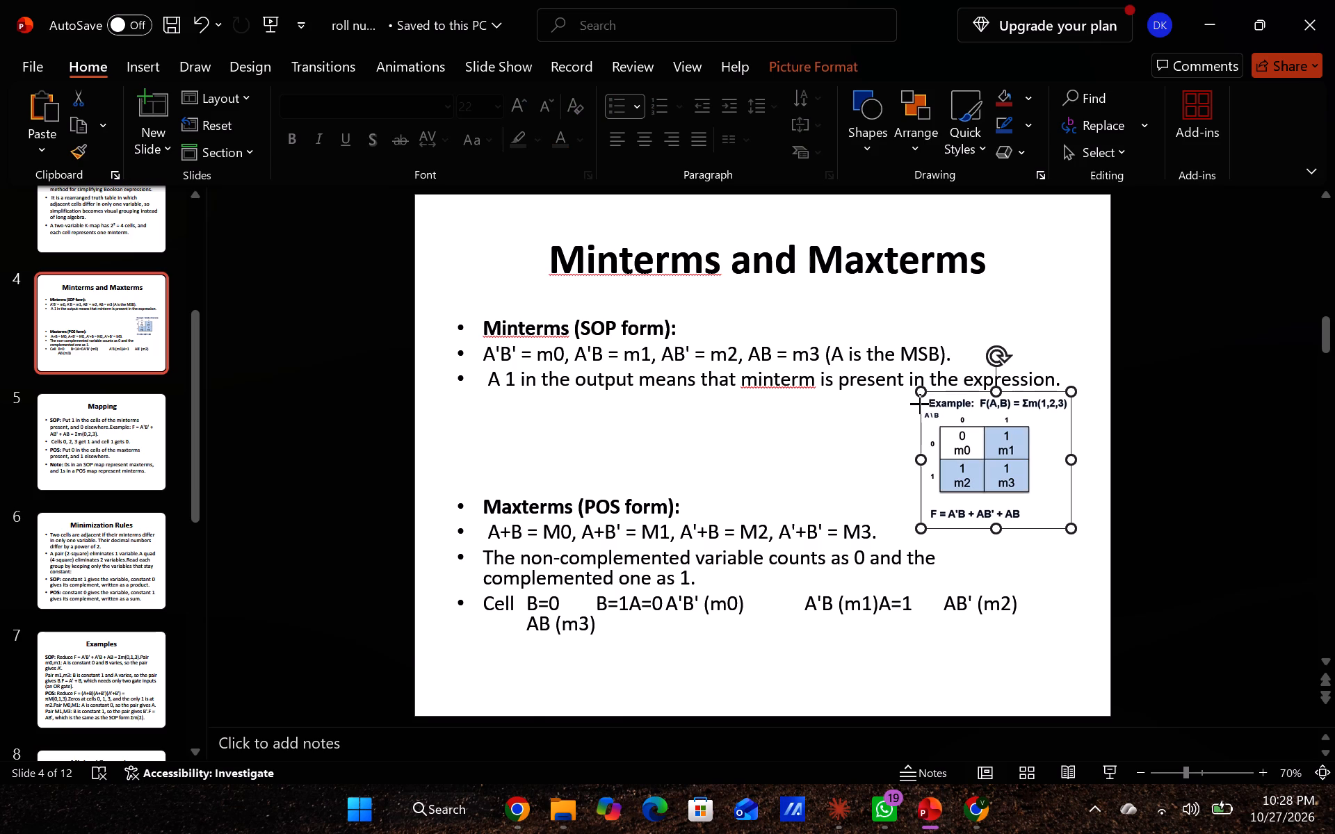
left_click(848, 443)
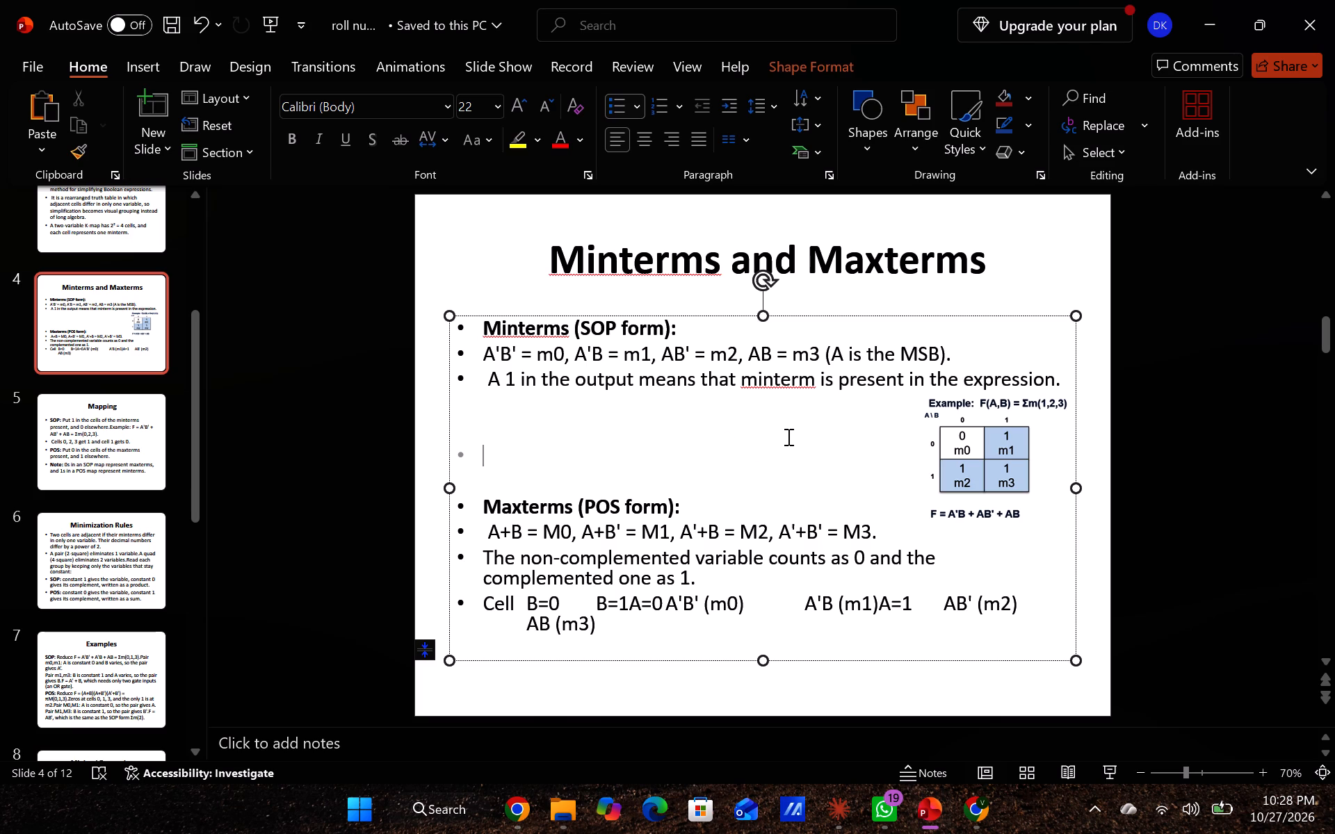
Break the bullet after "A 1 in the output means that" and enlarge the K-map picture toward the upper left.
left_click(734, 380)
key("Return")
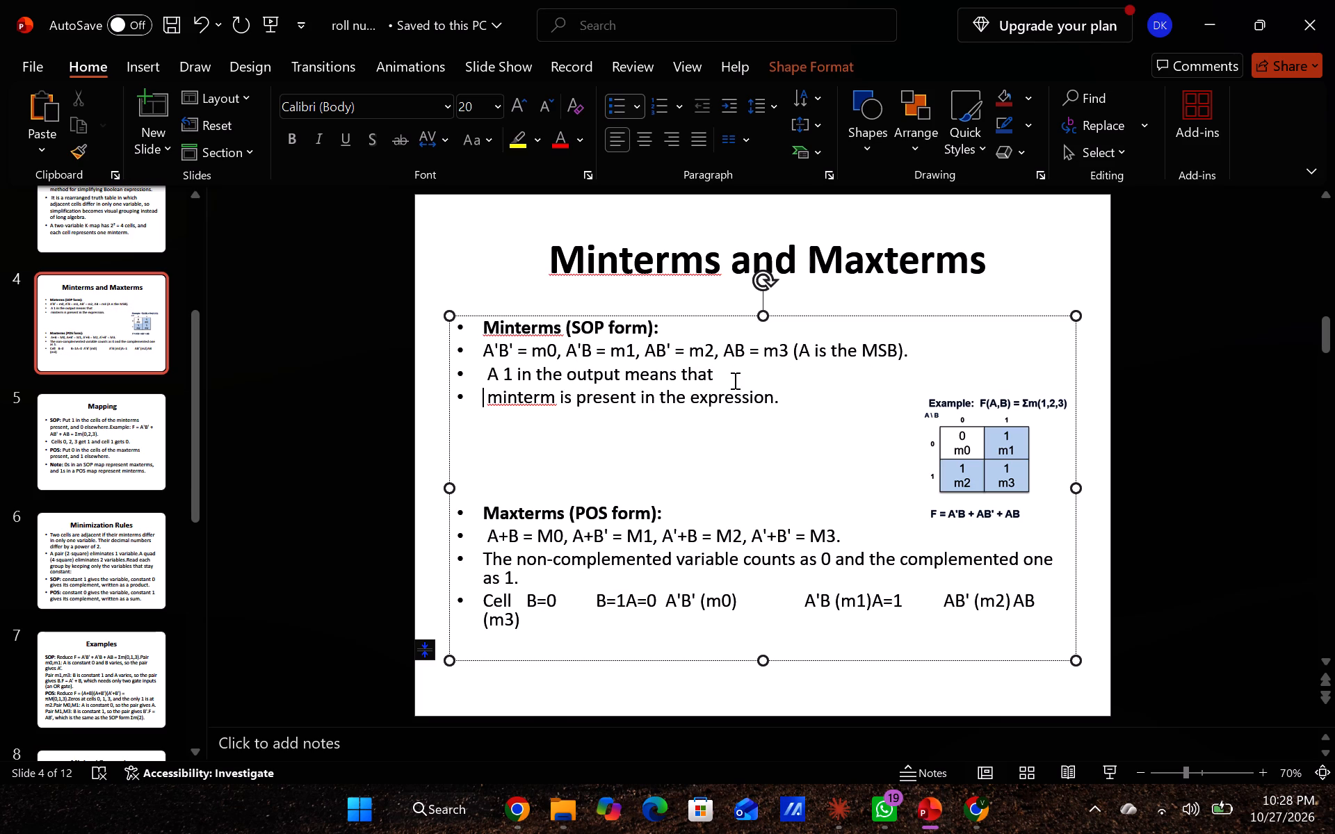
left_click(955, 425)
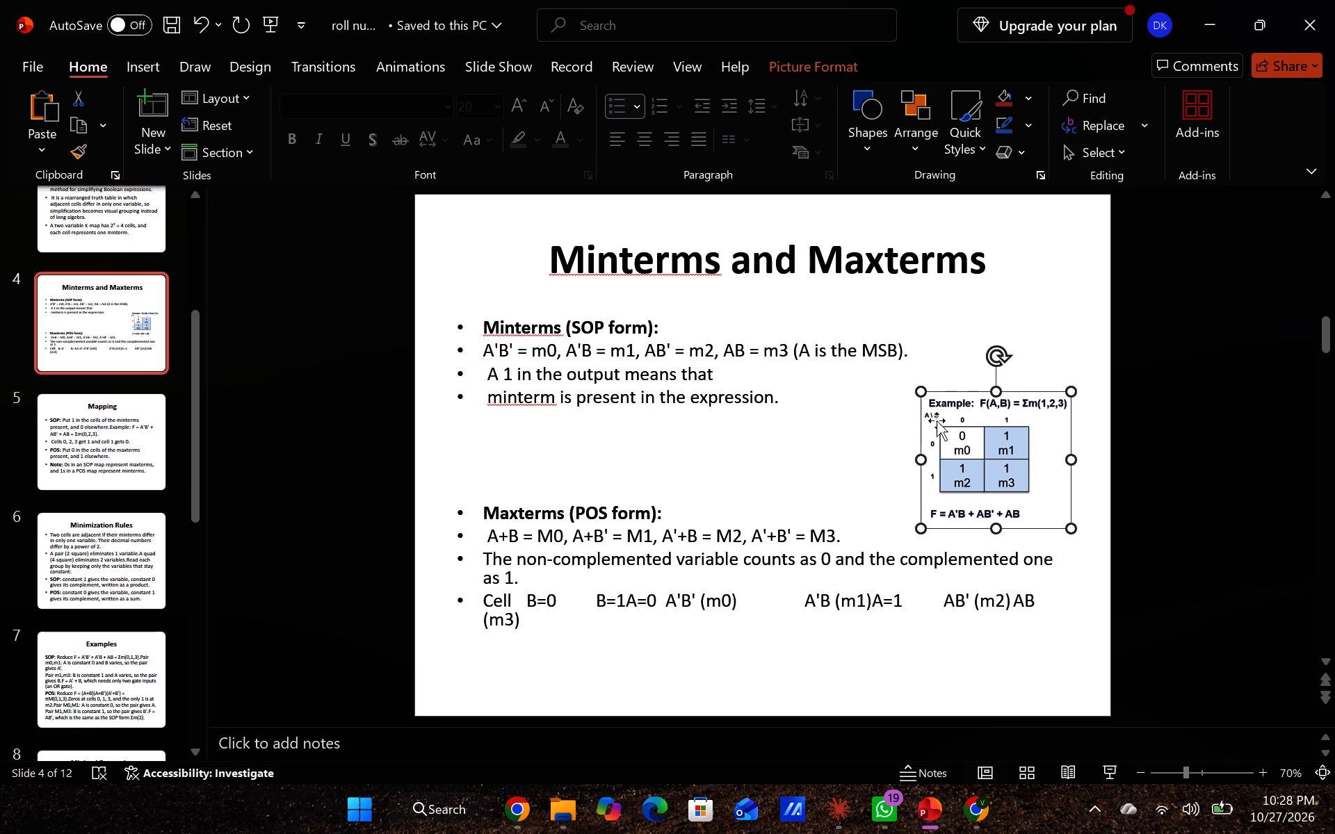
left_click_drag(919, 391, 874, 379)
Move "(A is the MSB)." onto its own bullet and enlarge the K-map picture up to the level of the Minterms heading.
left_click(789, 345)
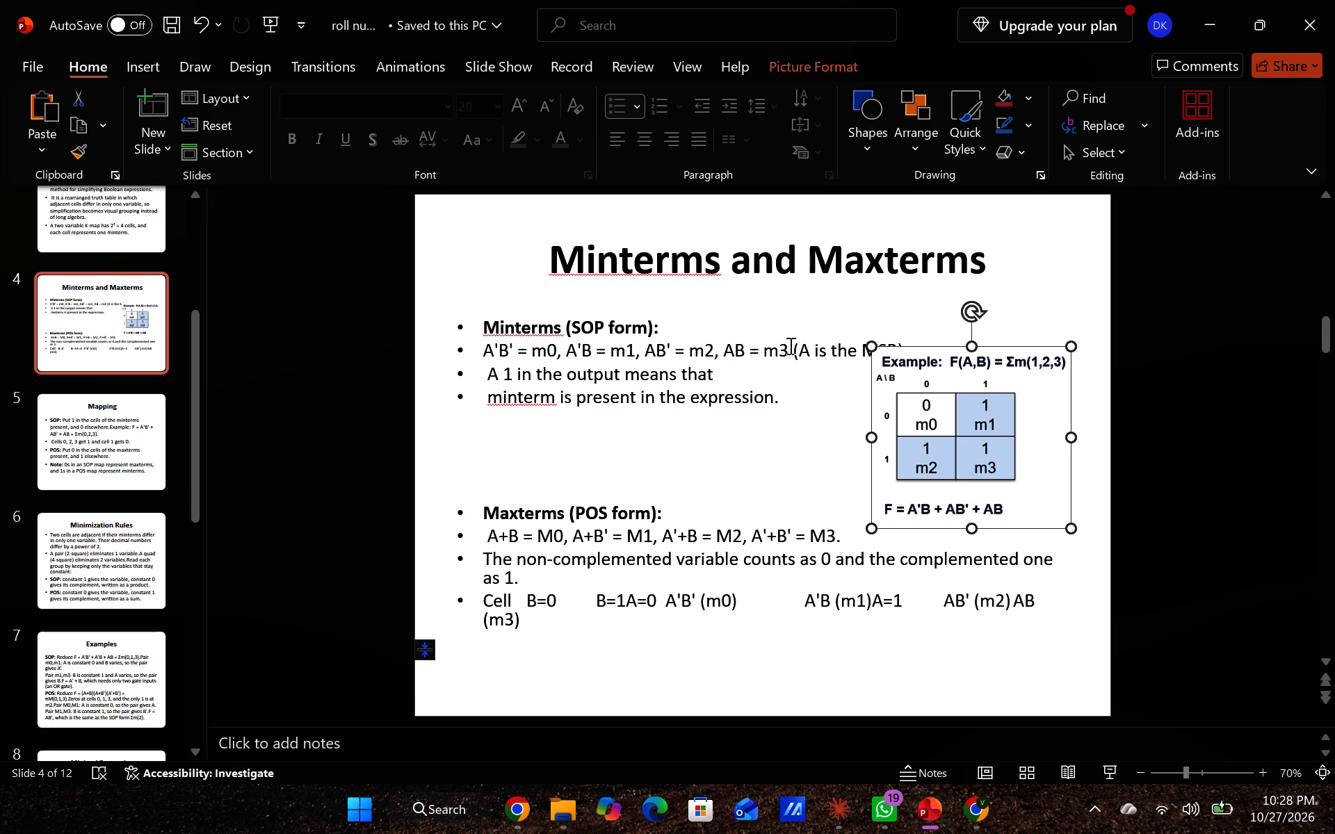
key("Return")
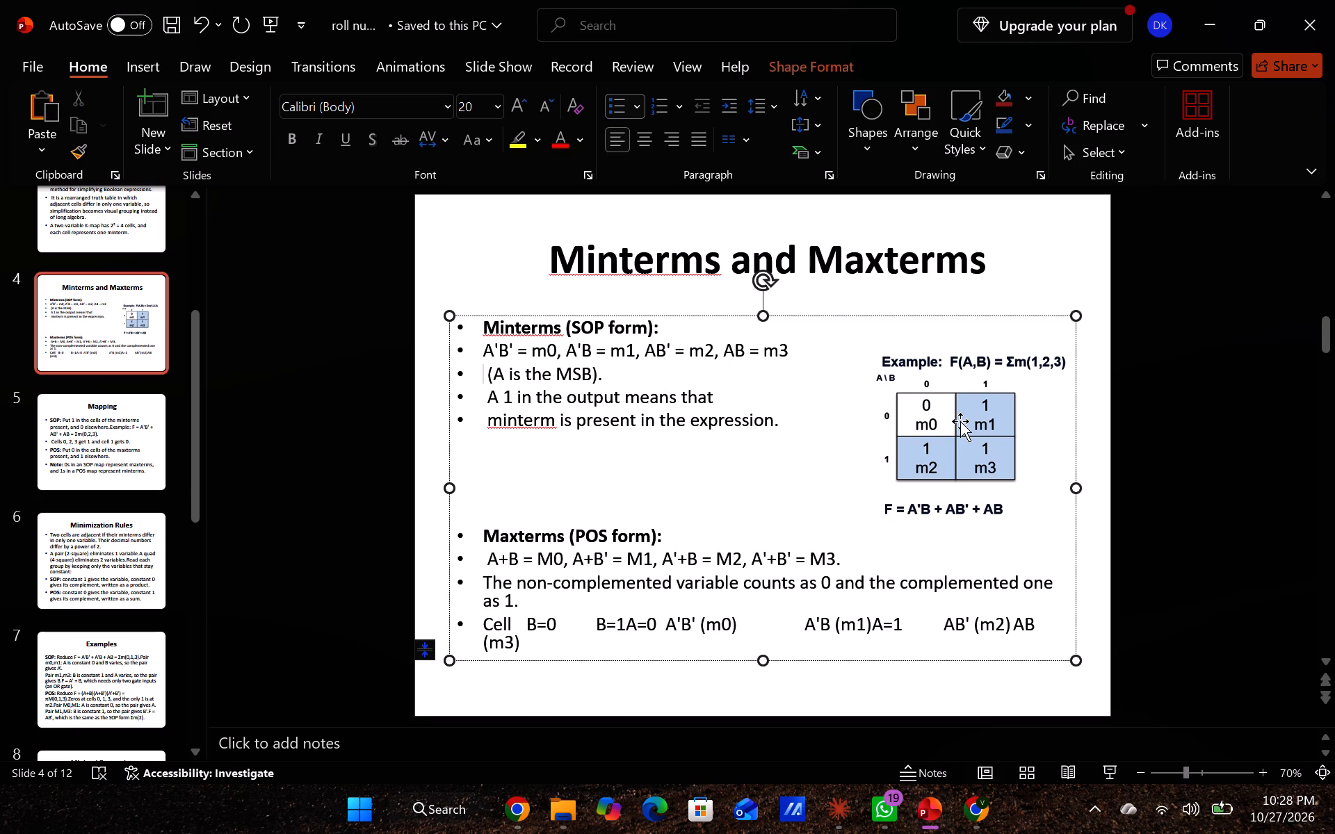
left_click(859, 406)
left_click(930, 430)
left_click_drag(875, 348, 832, 325)
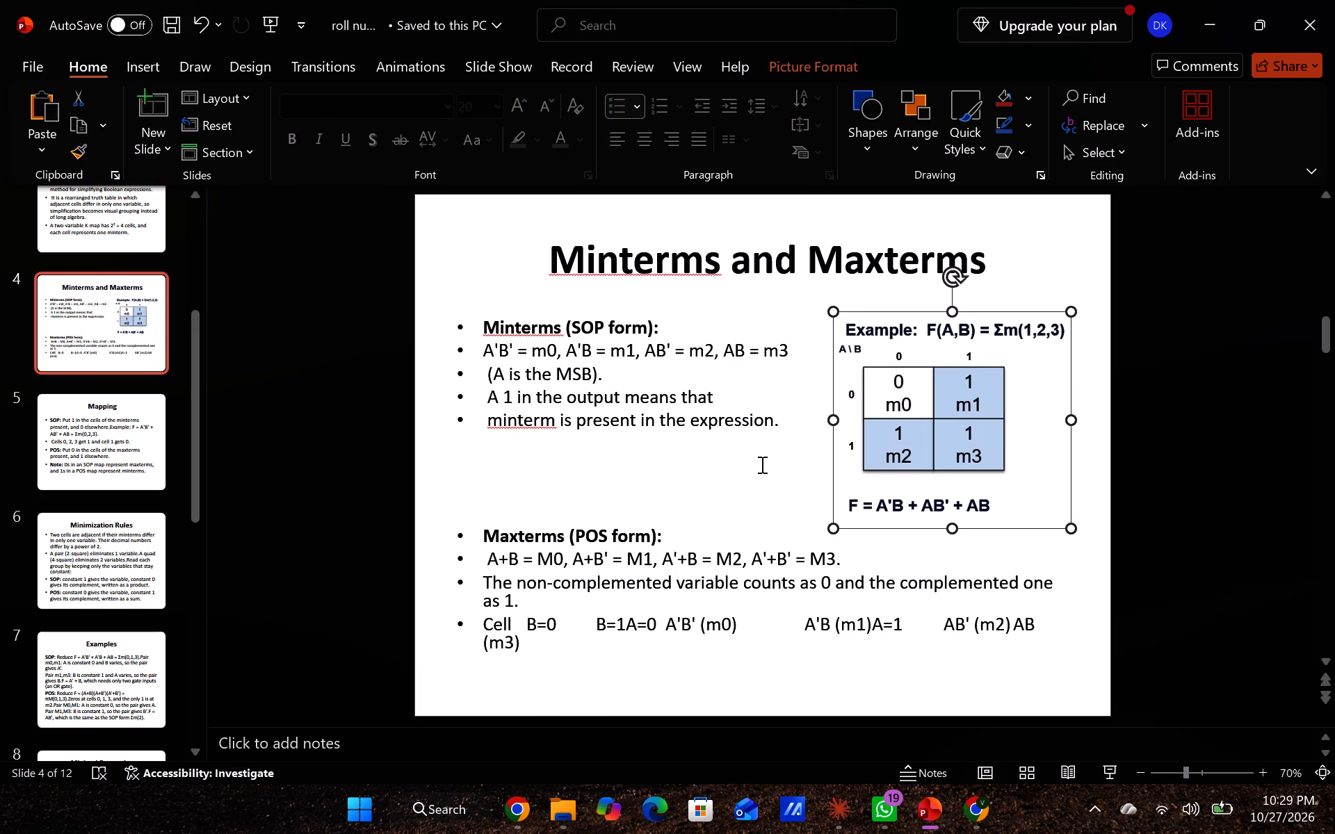
left_click(762, 466)
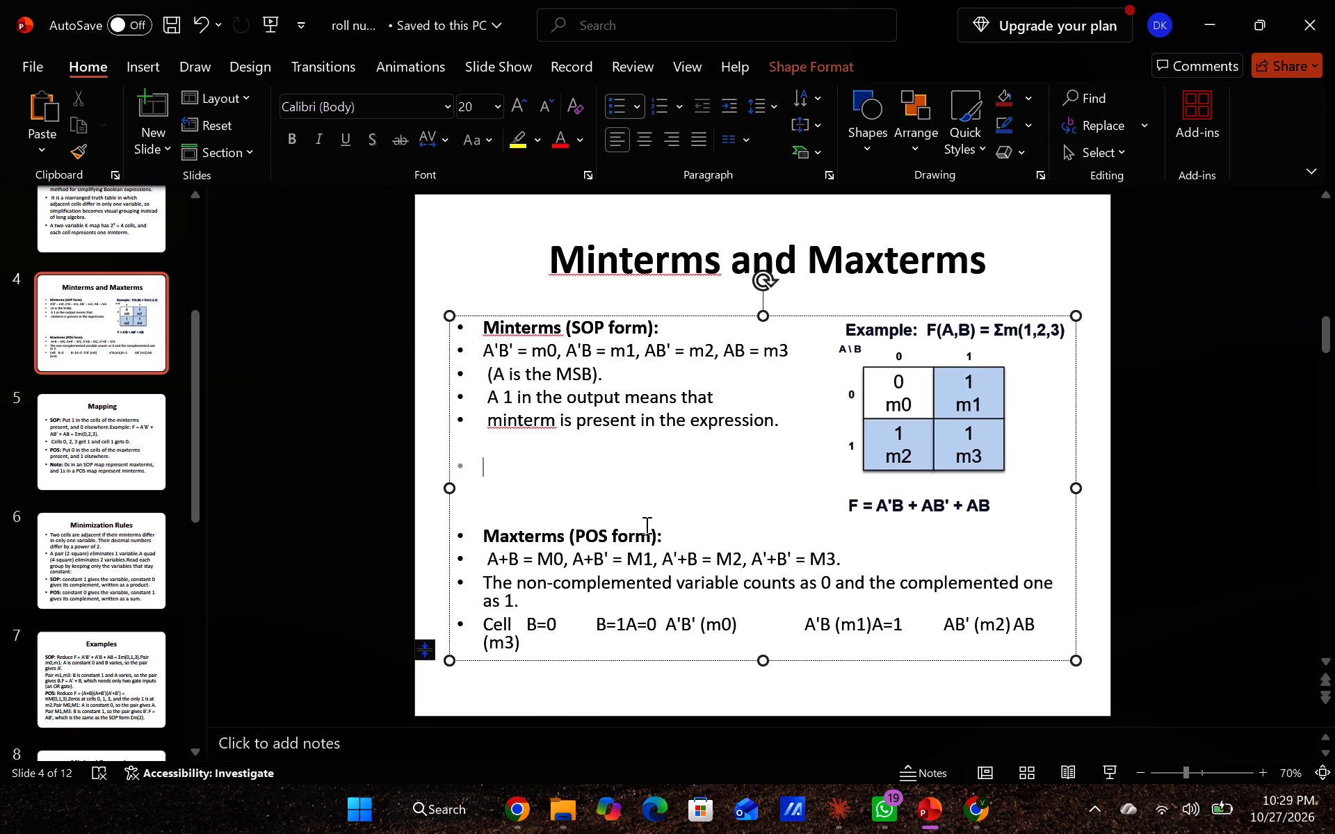
Delete two of the blank lines between the bullet ending "present in the expression." and the Maxterms (POS form) heading.
key("BackSpace")
key("BackSpace")
key("BackSpace")
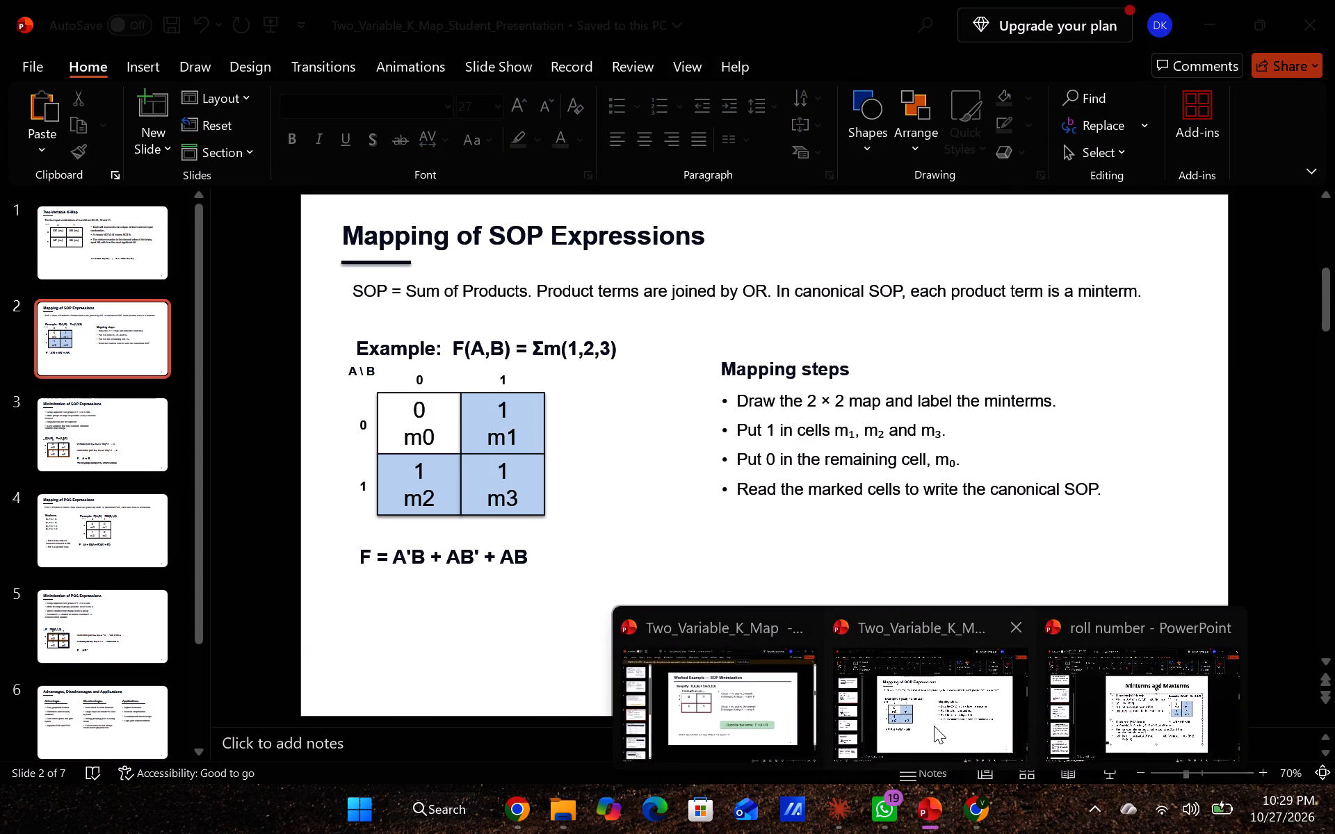
Compare the SOP slides of Two_Variable_K_Map_Student_Presentation with the roll number presentation's slides to find where another K-map example fits.
left_click(934, 726)
left_click(64, 424)
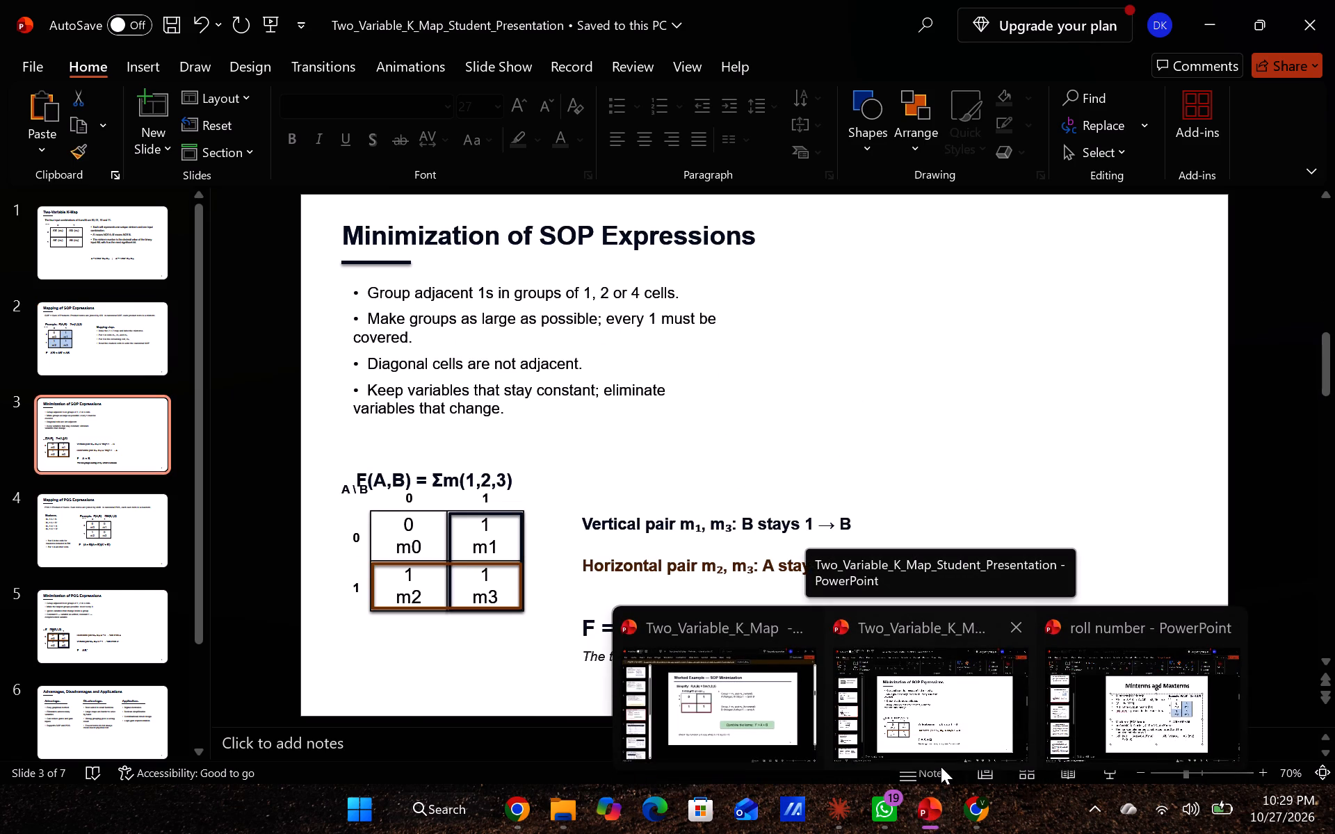
left_click(1119, 703)
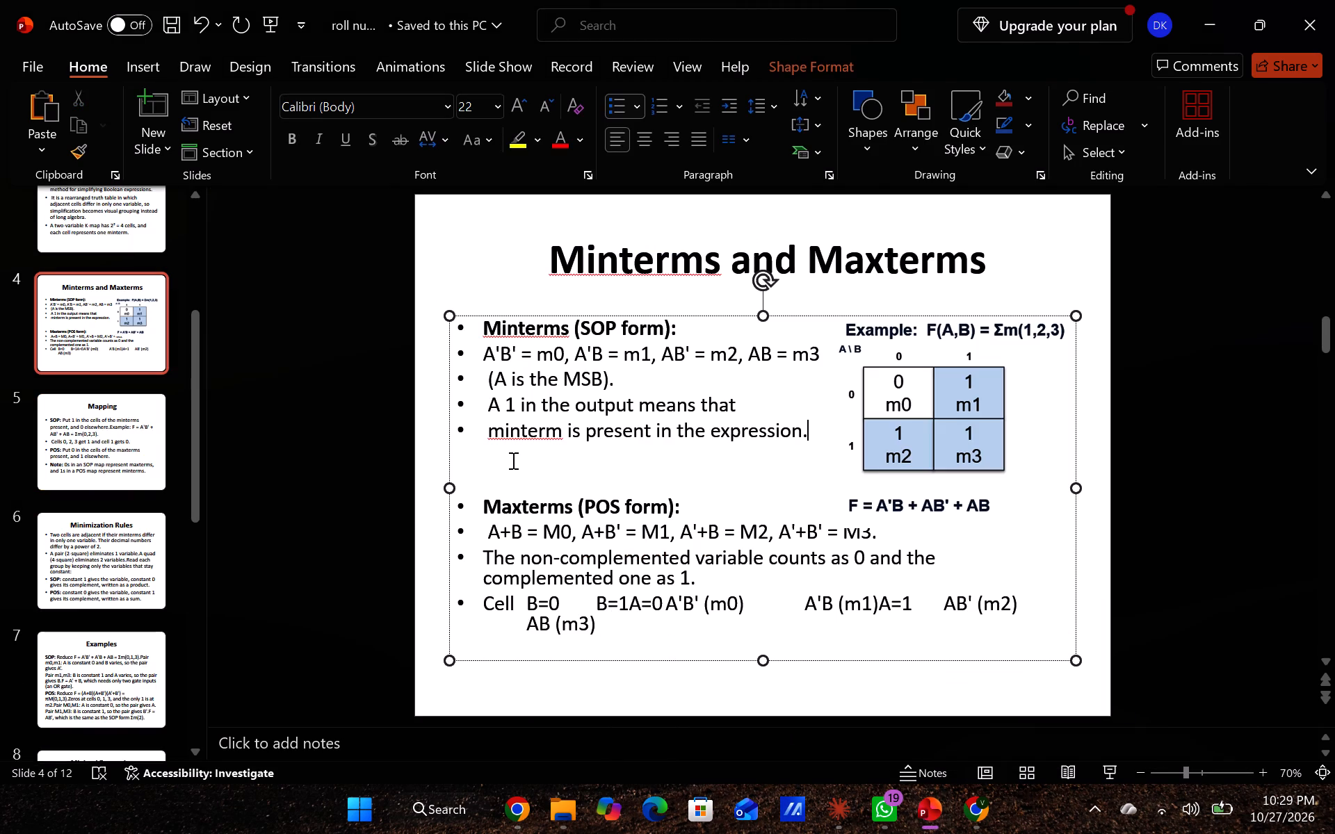
left_click(118, 527)
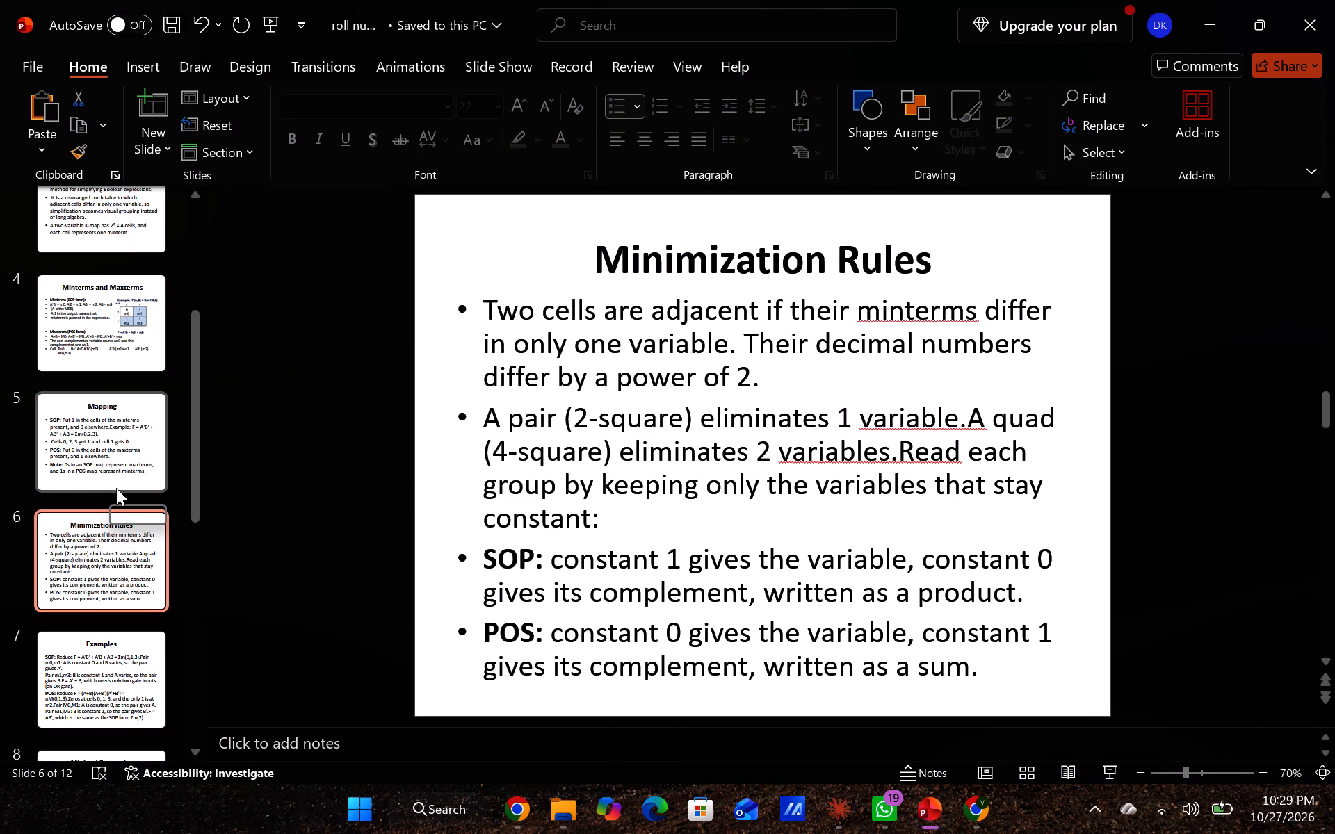
left_click(118, 331)
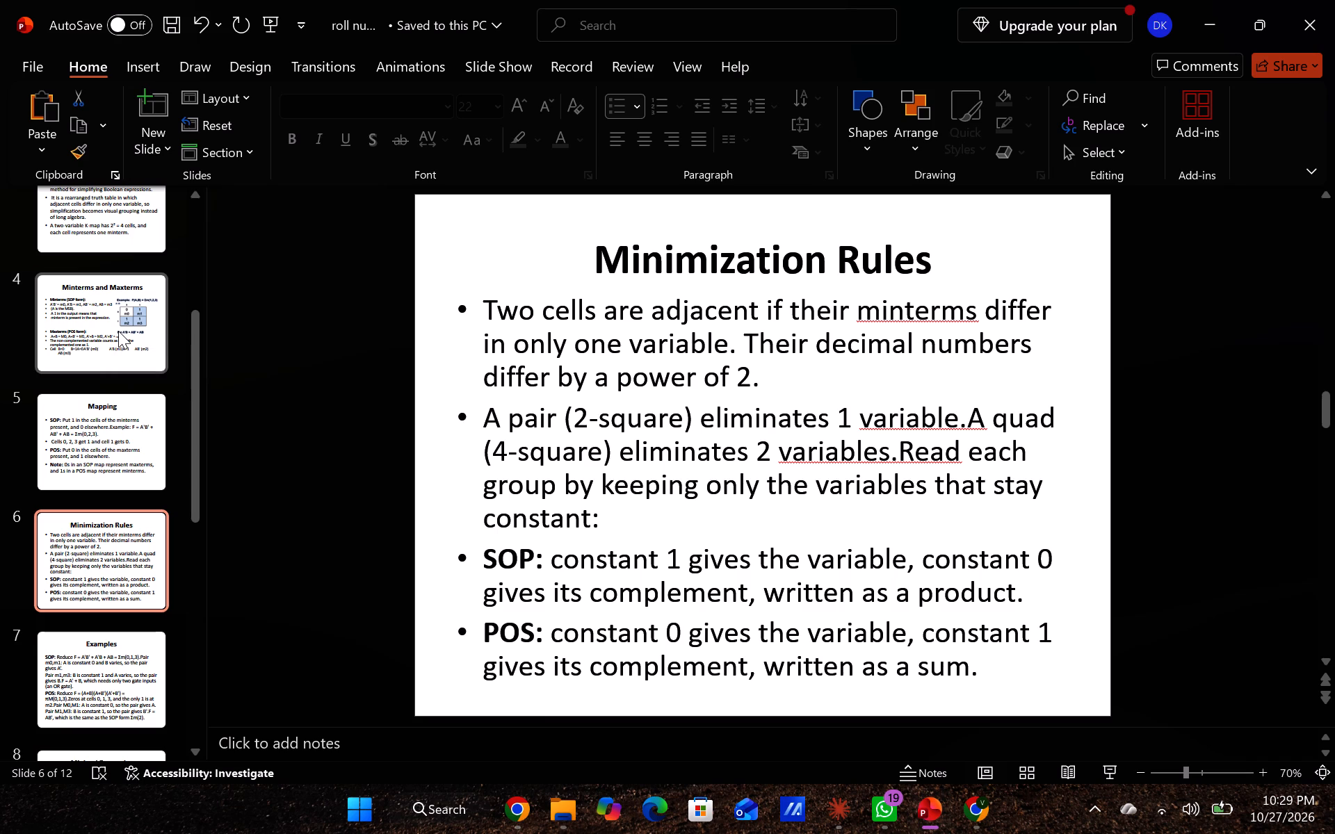
scroll(108, 375, "up", 1)
scroll(108, 375, "down", 1)
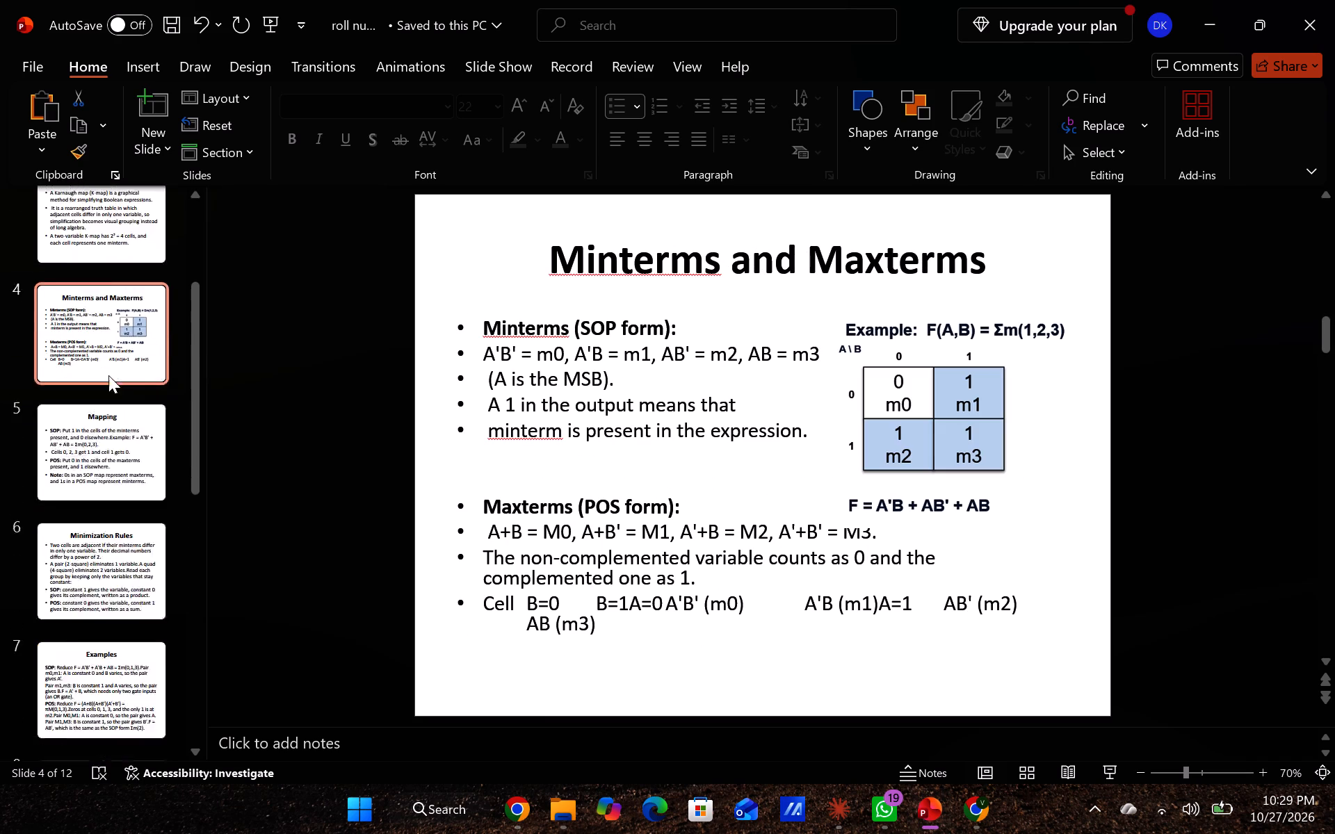
scroll(108, 375, "down", 2)
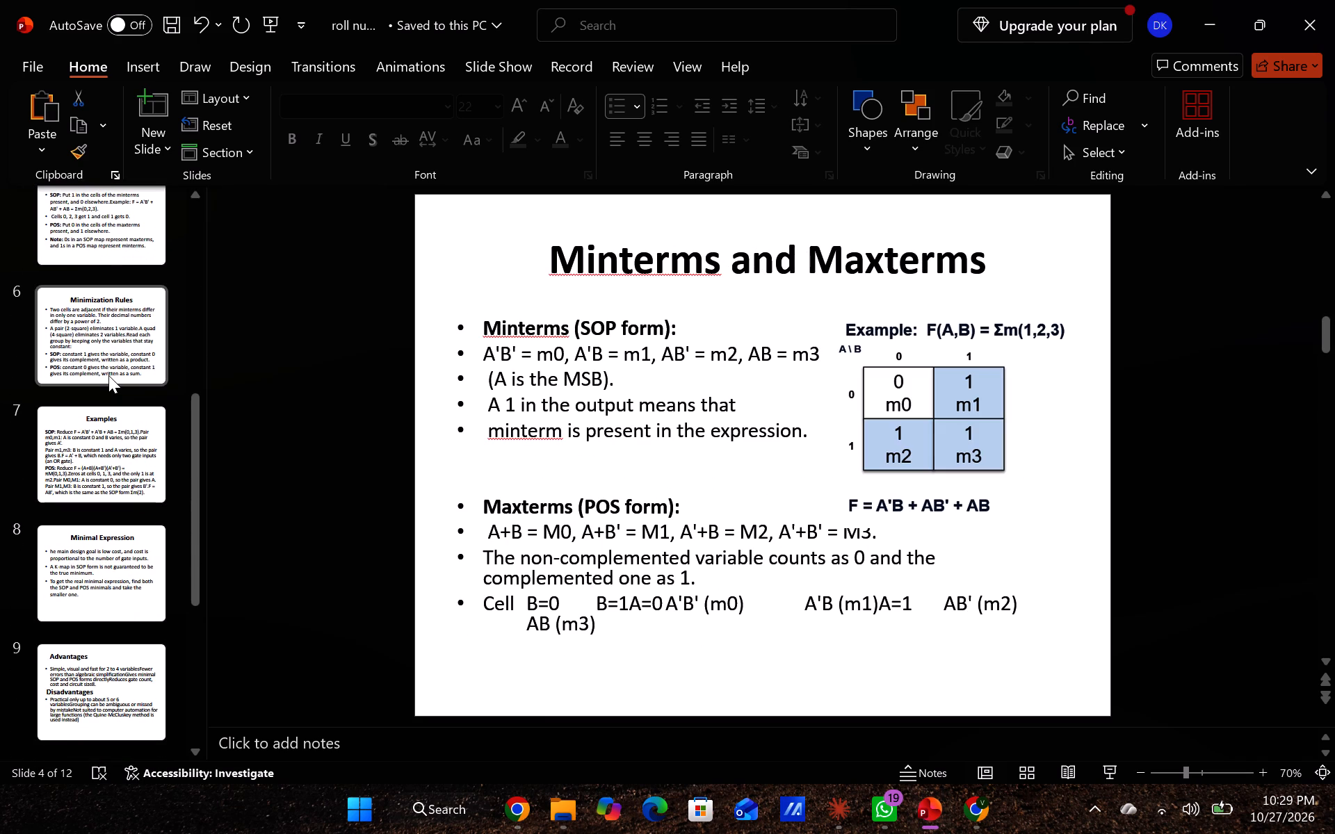
scroll(108, 375, "down", 1)
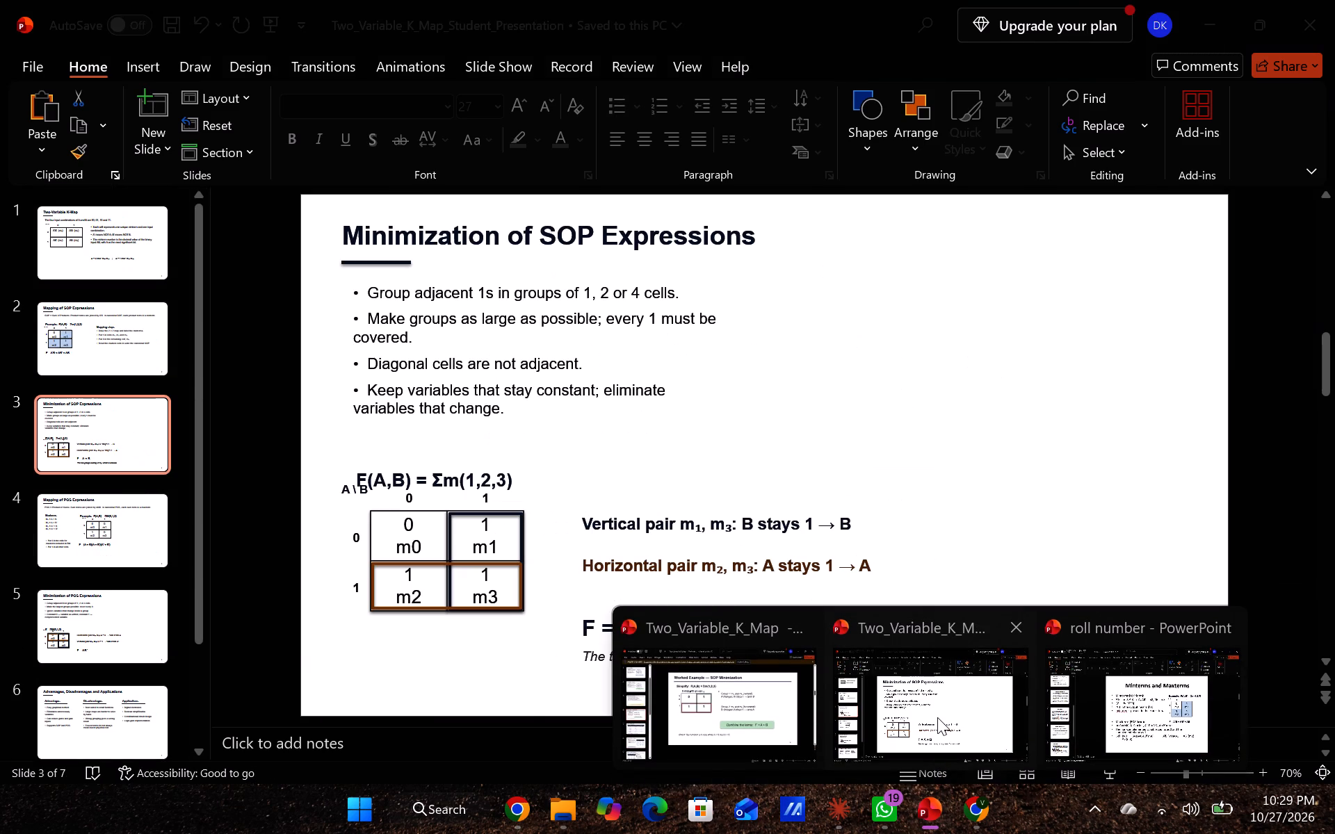
Review the SOP and POS slides in Two_Variable_K_Map_Student_Presentation, ending on the Minimization of SOP Expressions slide.
left_click(937, 717)
scroll(781, 568, "down", 1)
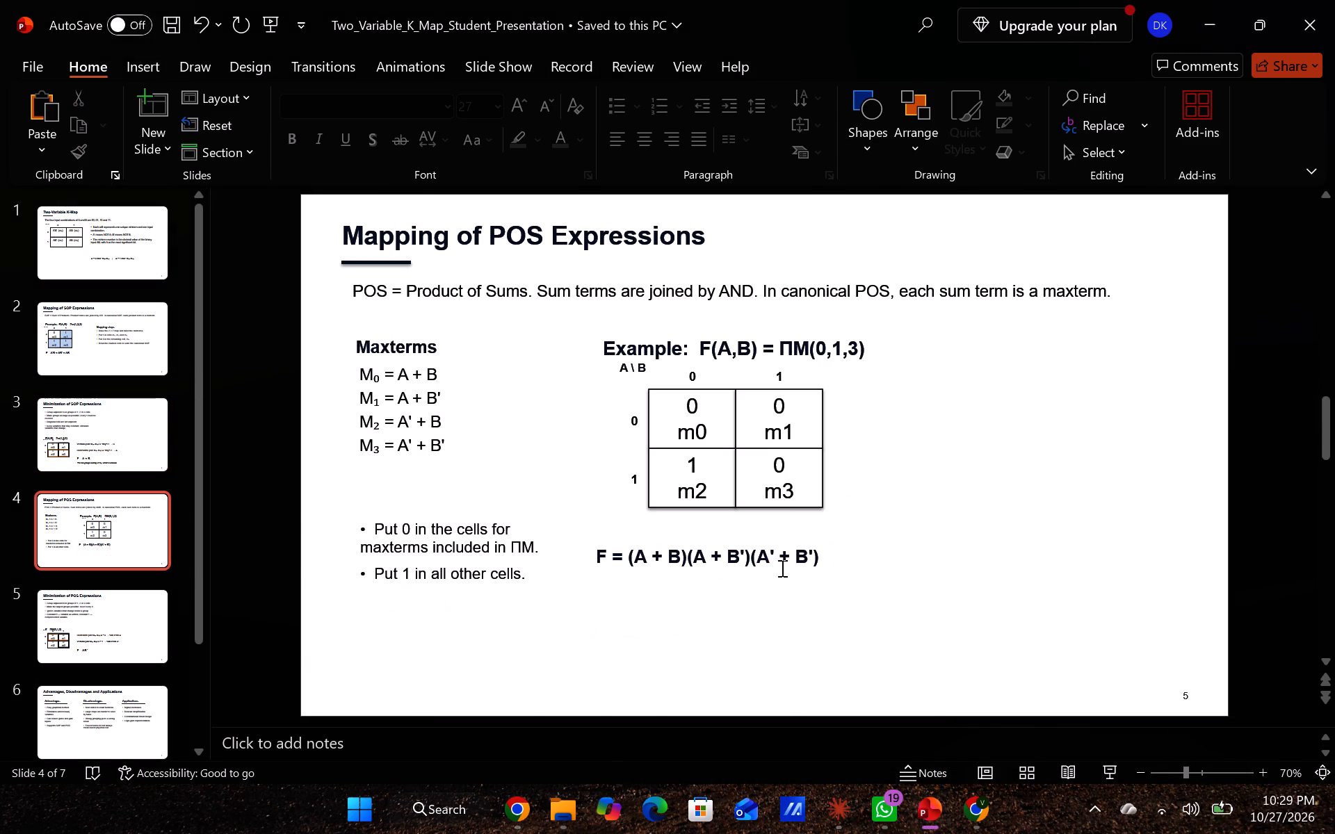
scroll(781, 568, "down", 1)
scroll(781, 568, "up", 1)
right_click(781, 568)
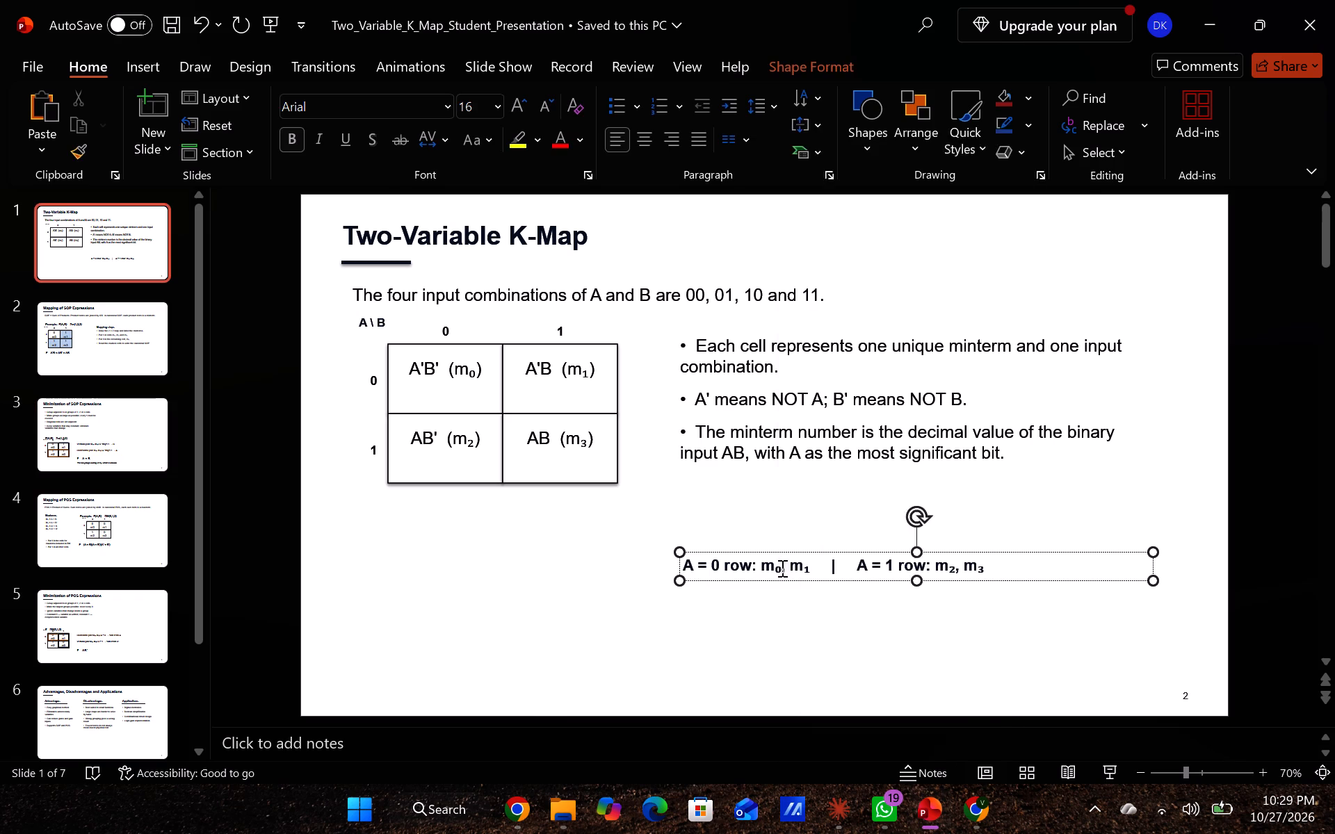
left_click(83, 432)
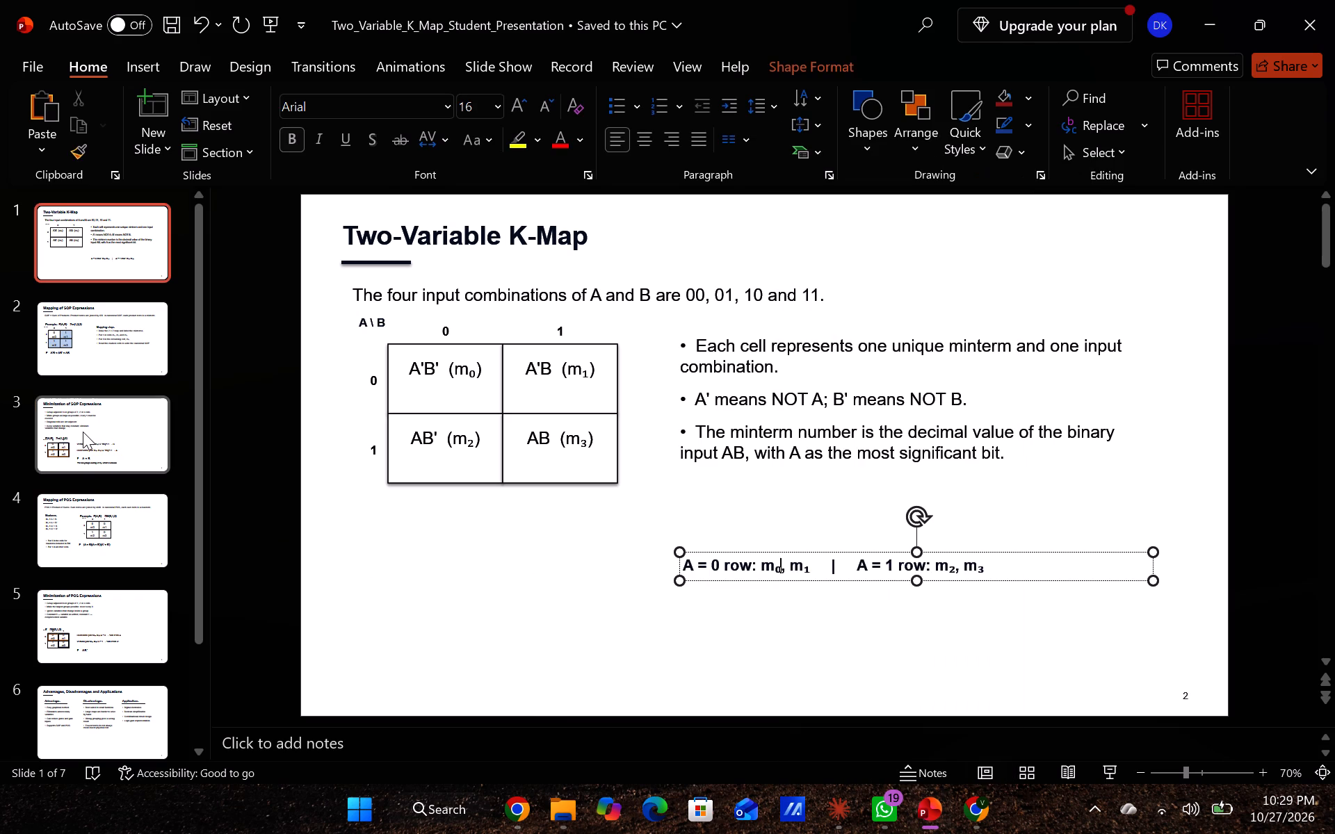
left_click(83, 432)
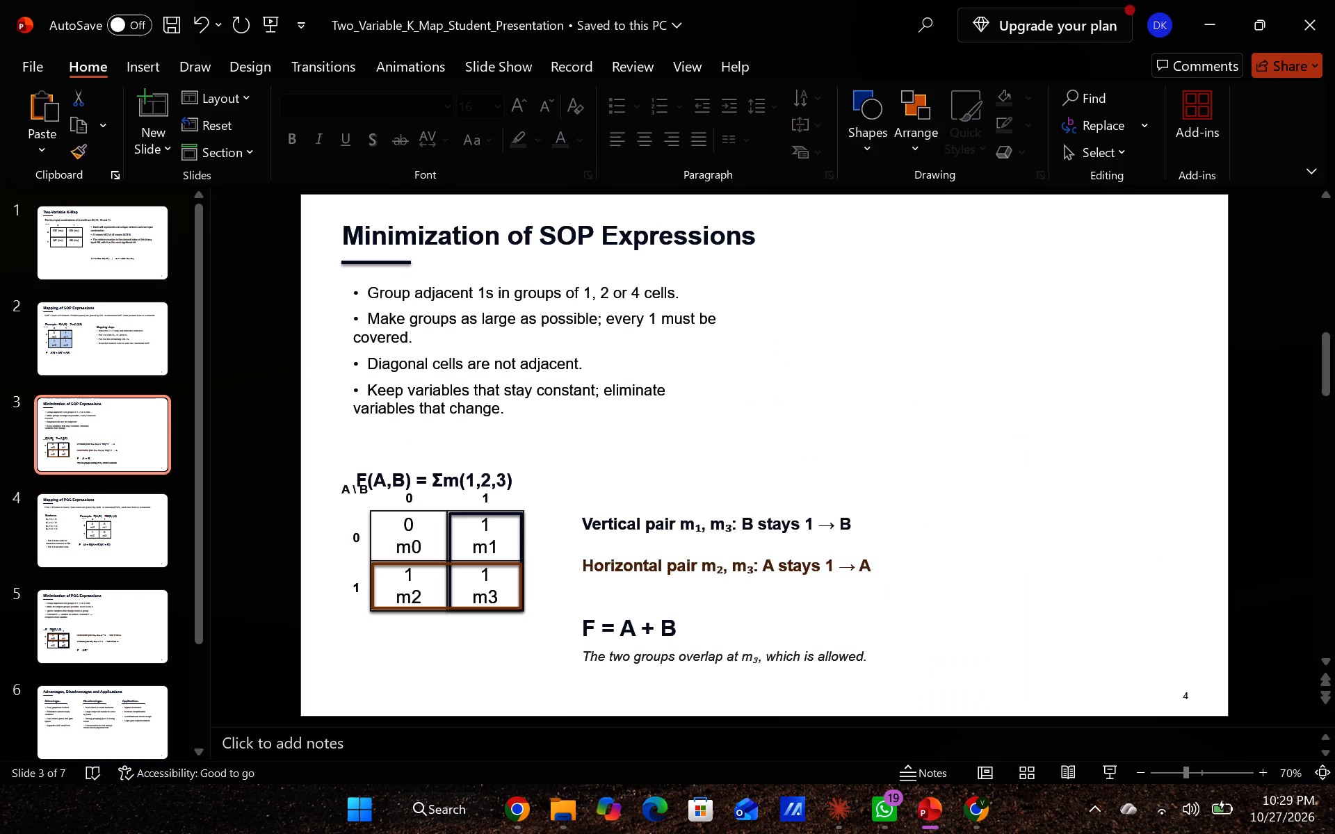
left_click(119, 538)
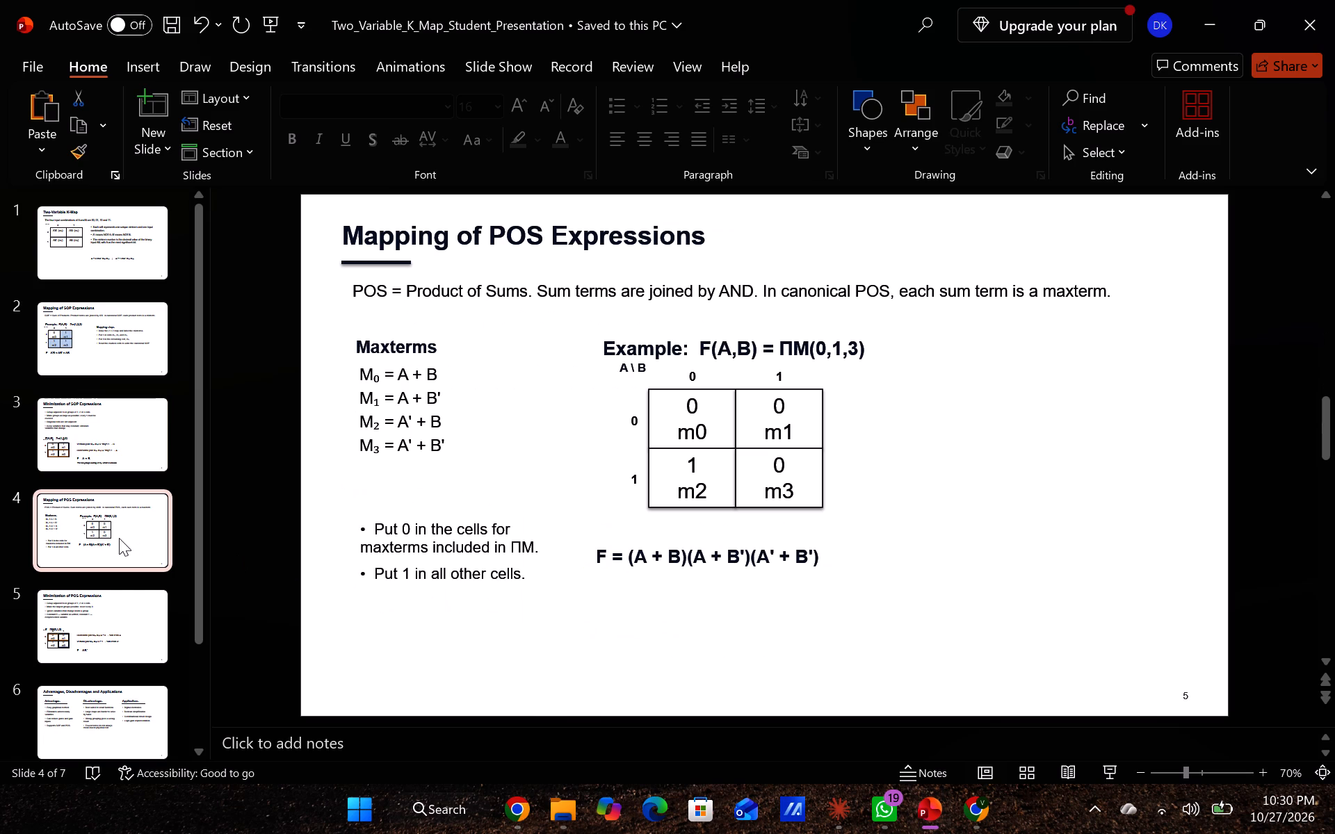
left_click(111, 441)
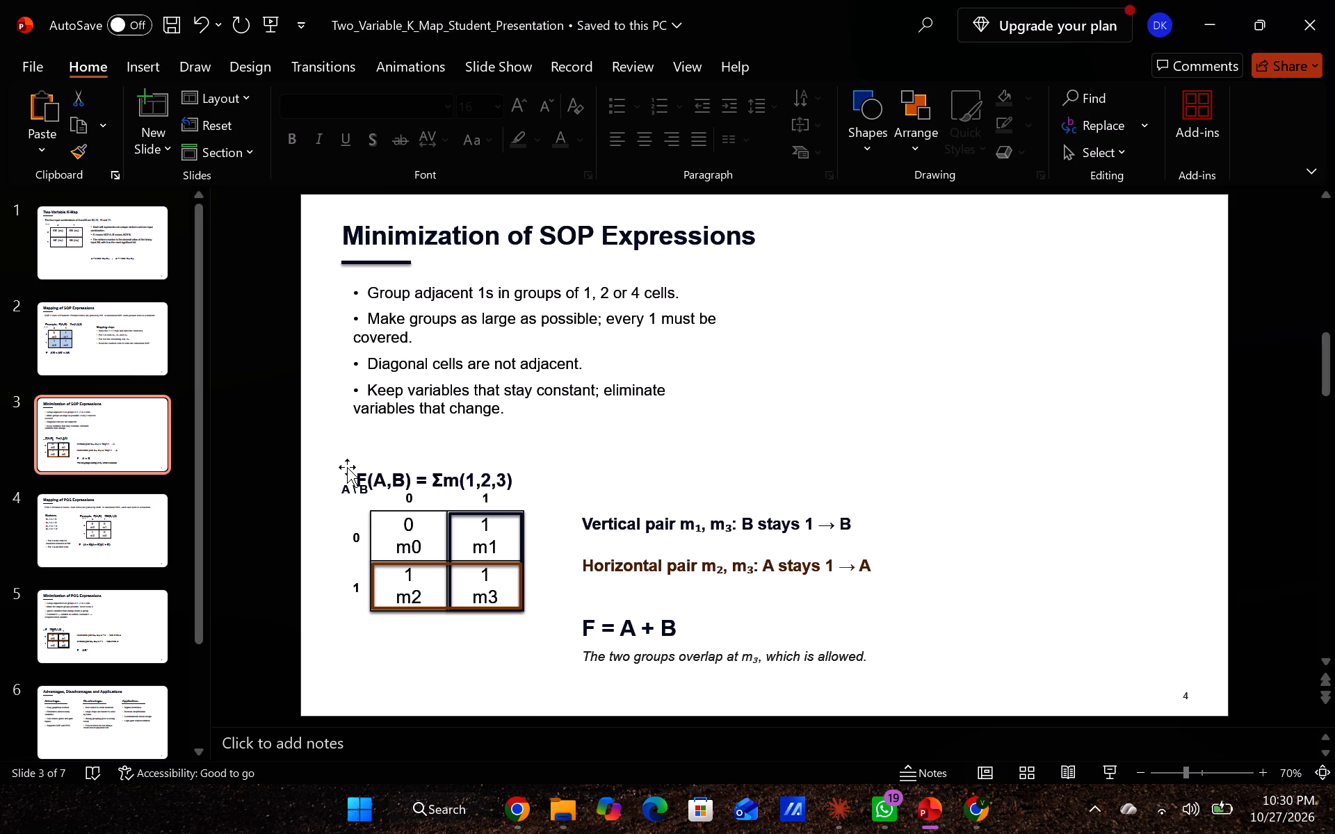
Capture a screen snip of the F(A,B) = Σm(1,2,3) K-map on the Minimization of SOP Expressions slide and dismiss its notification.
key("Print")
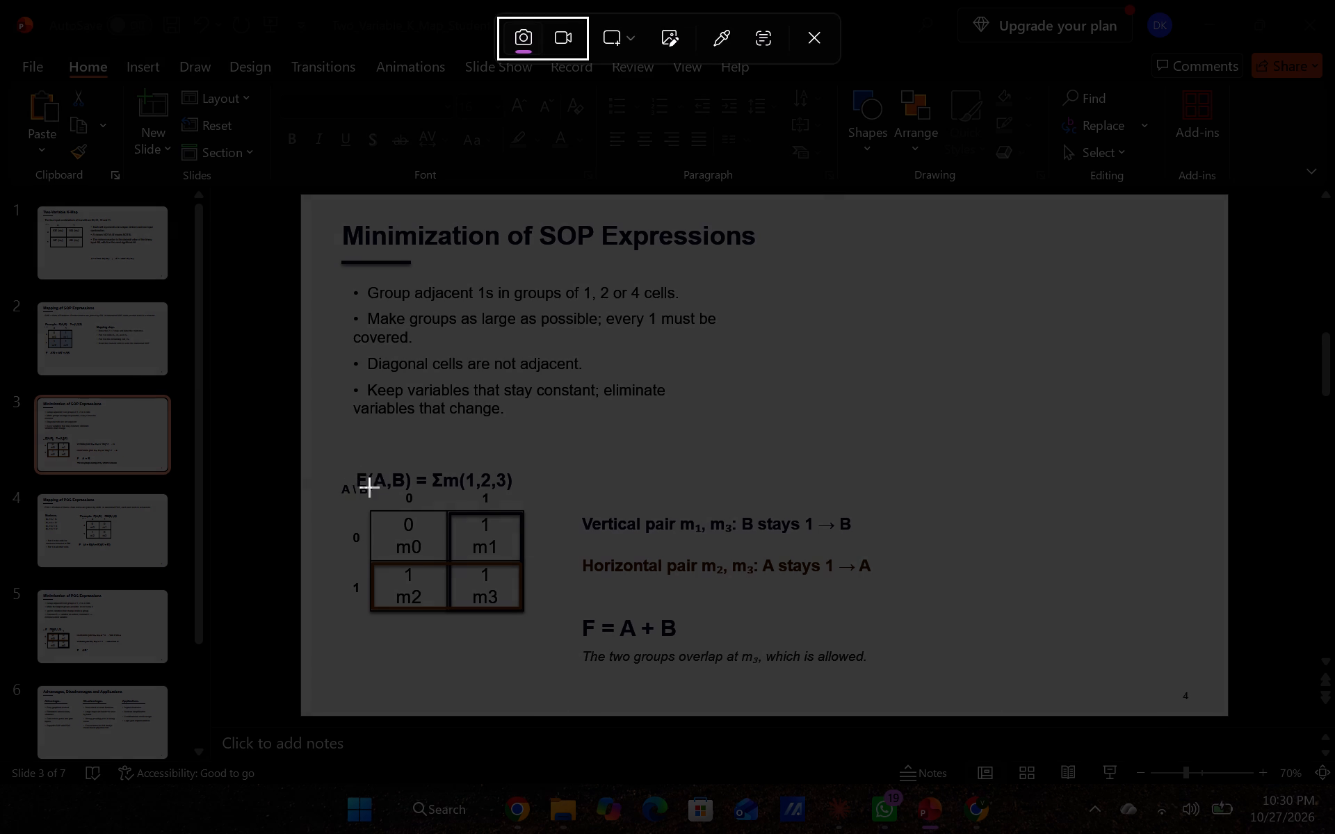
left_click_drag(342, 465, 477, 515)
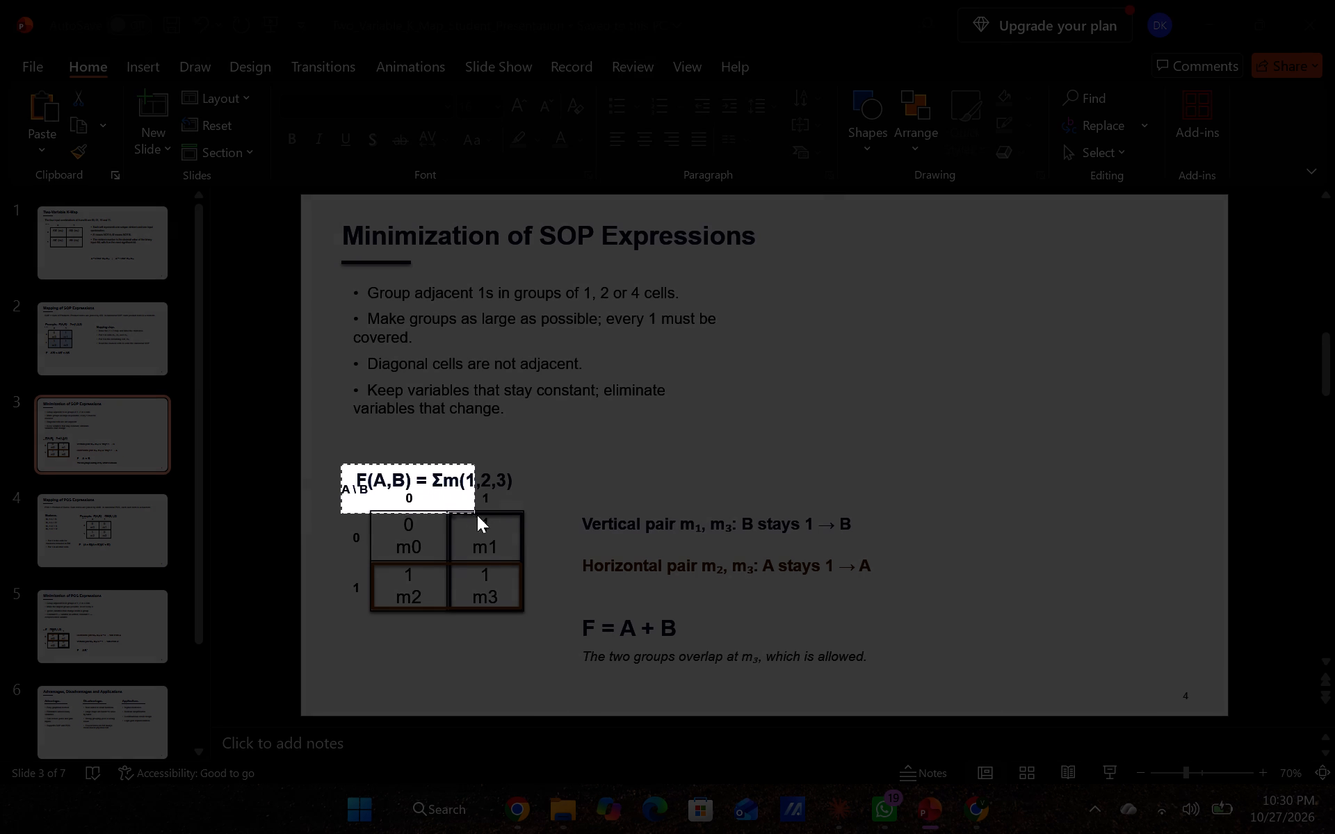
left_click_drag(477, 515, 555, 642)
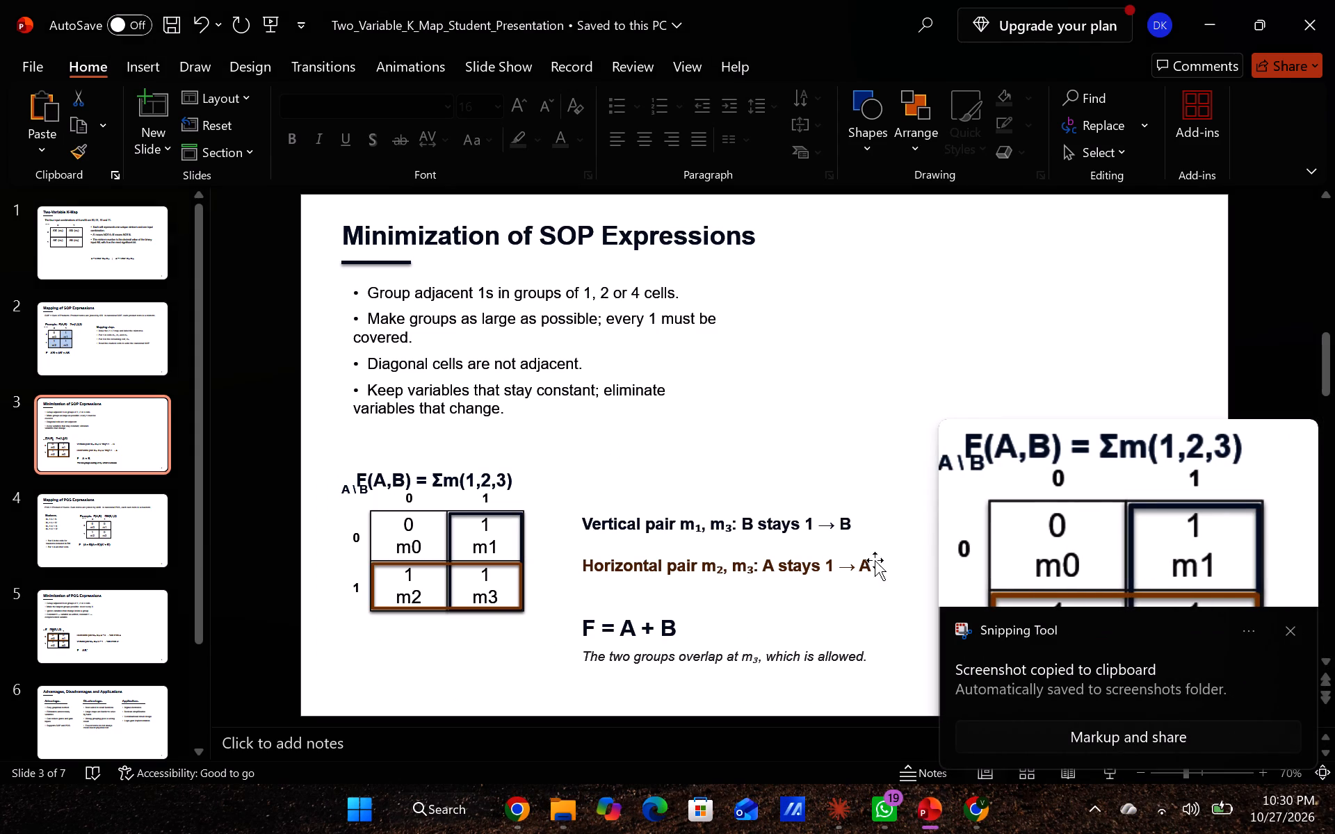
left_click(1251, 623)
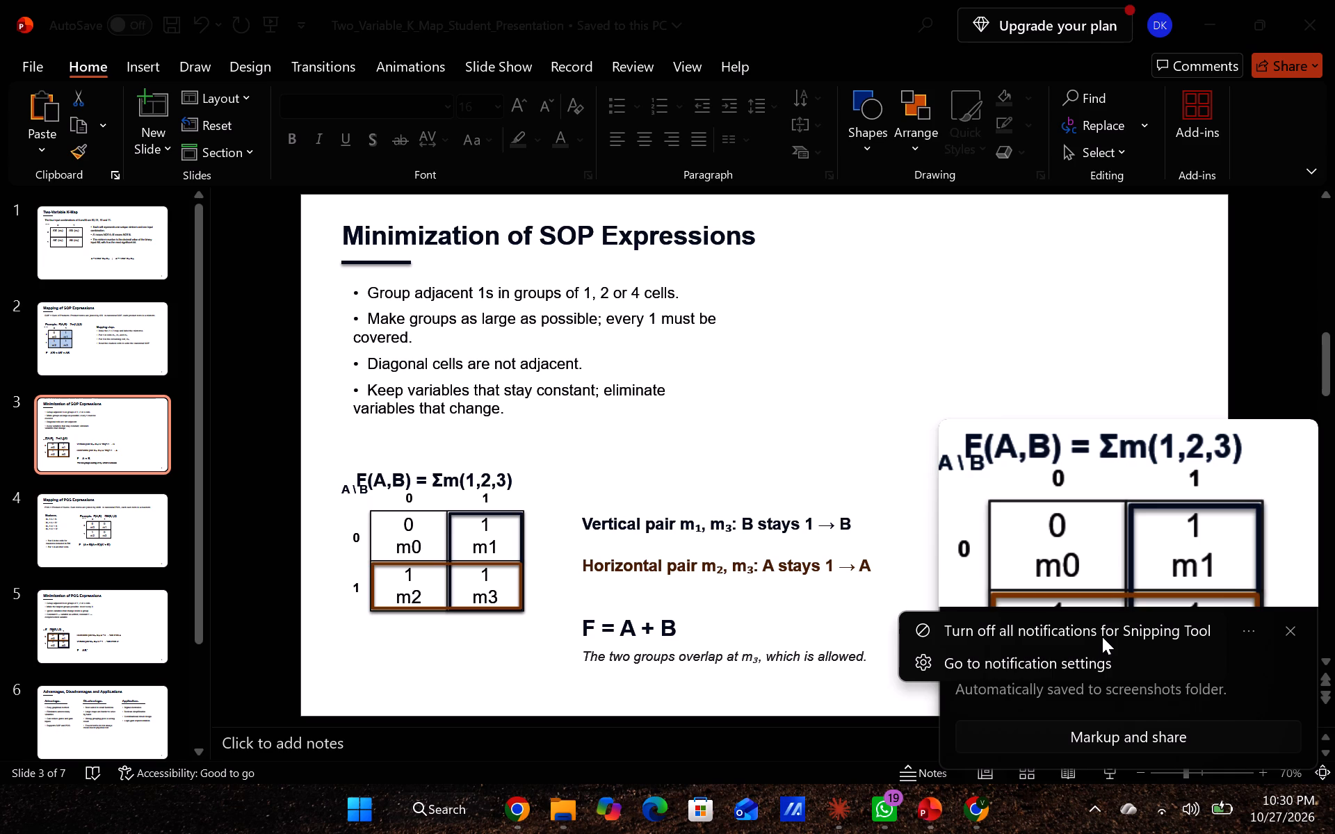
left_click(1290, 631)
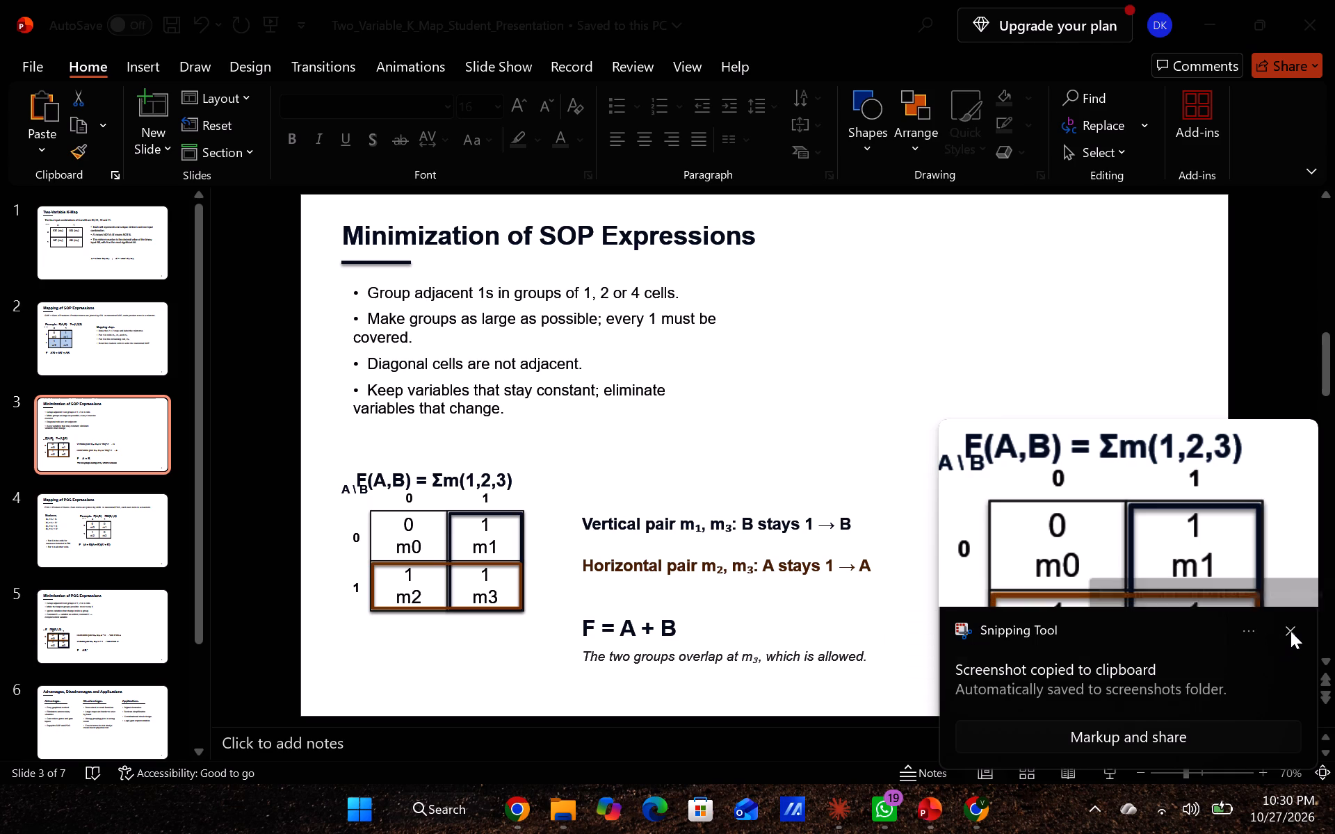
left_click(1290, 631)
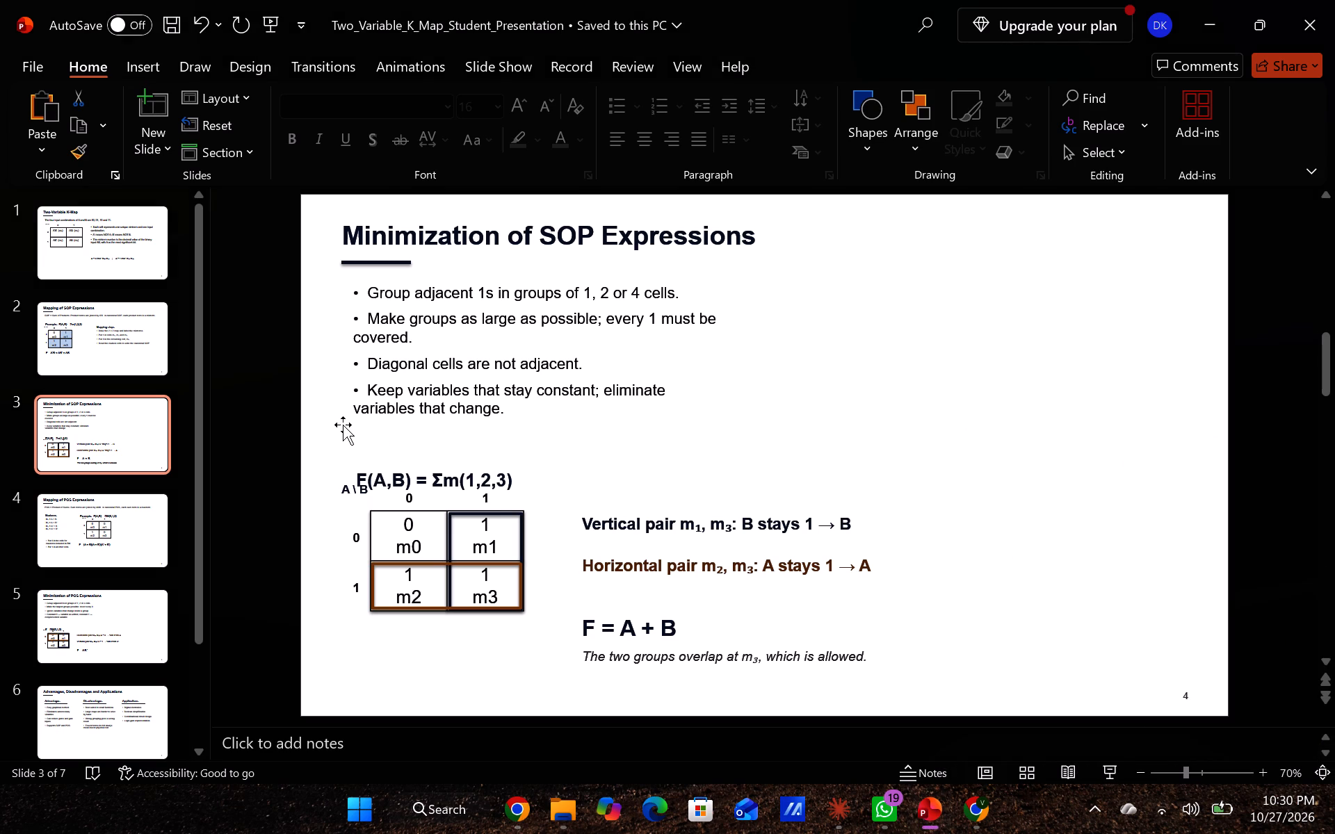
Snip the grouped F(A,B) = Σm(1,2,3) K-map again, from just outside its heading and A\B label to just below the grid.
key("Print")
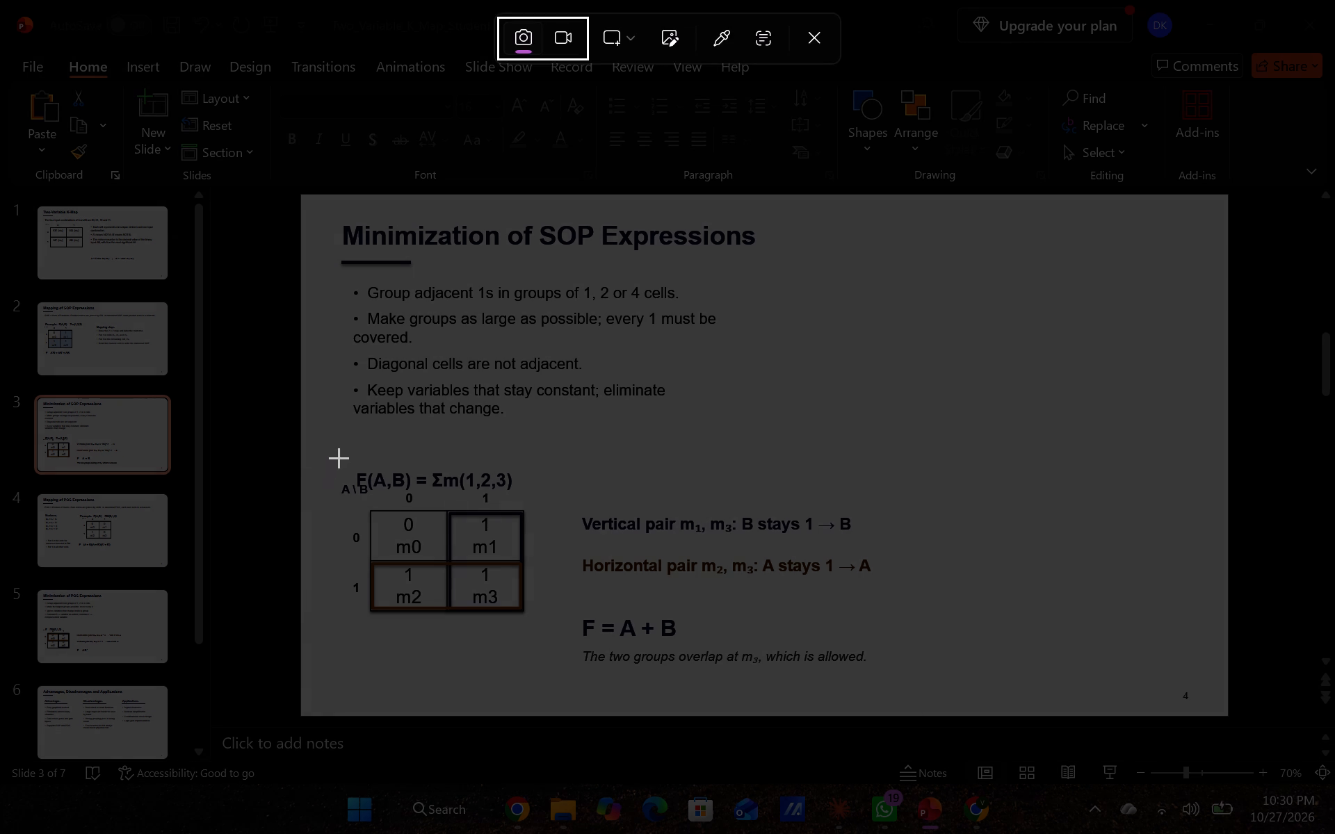
left_click_drag(334, 464, 532, 562)
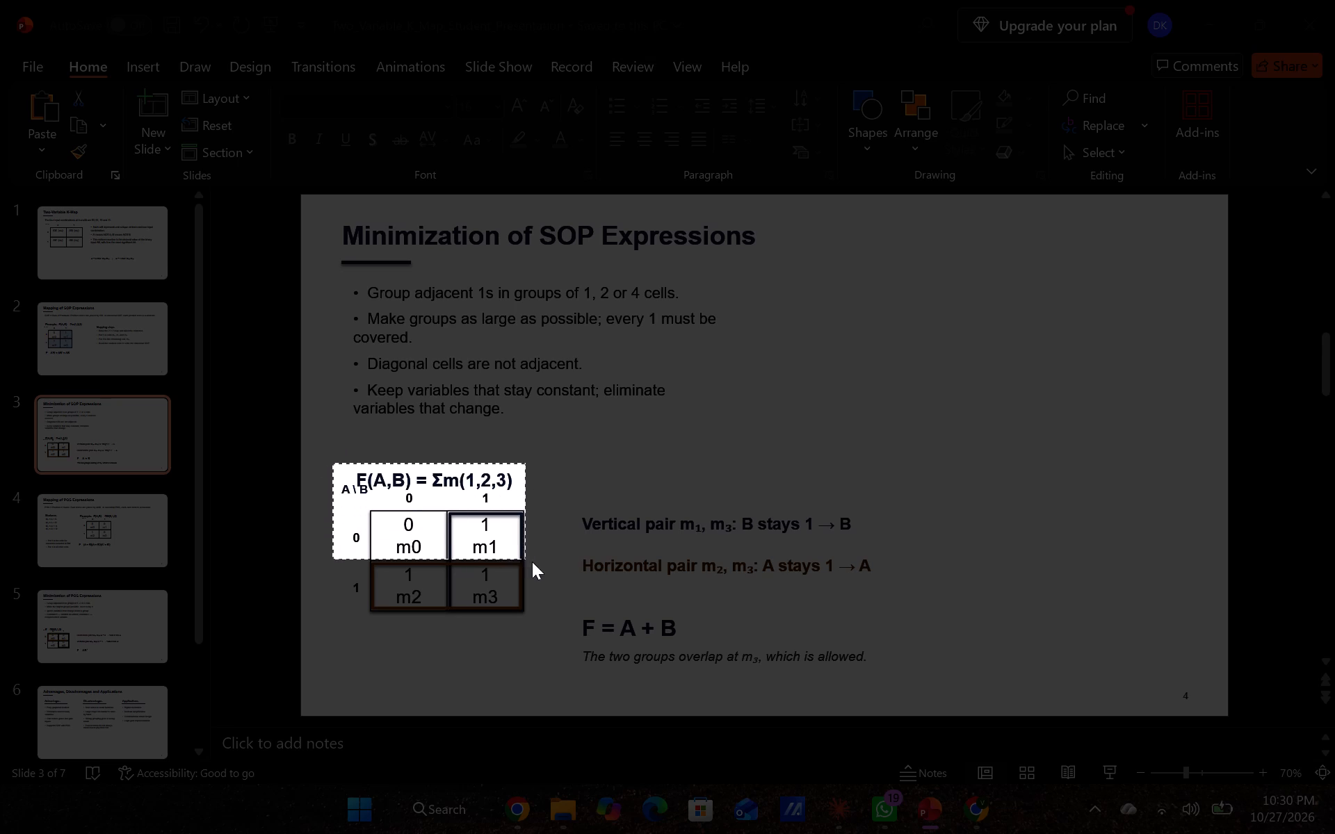
left_click_drag(532, 562, 544, 622)
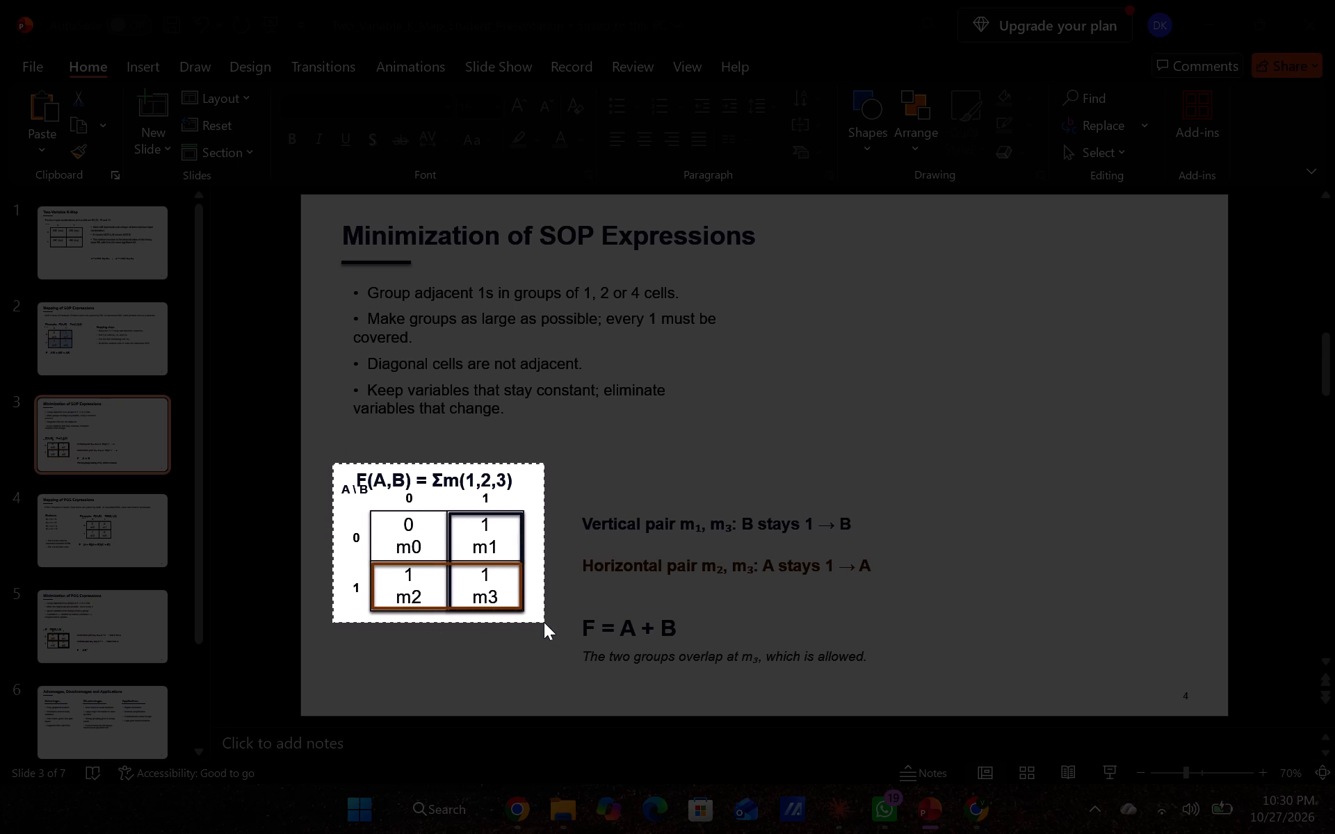
left_click_drag(544, 622, 544, 624)
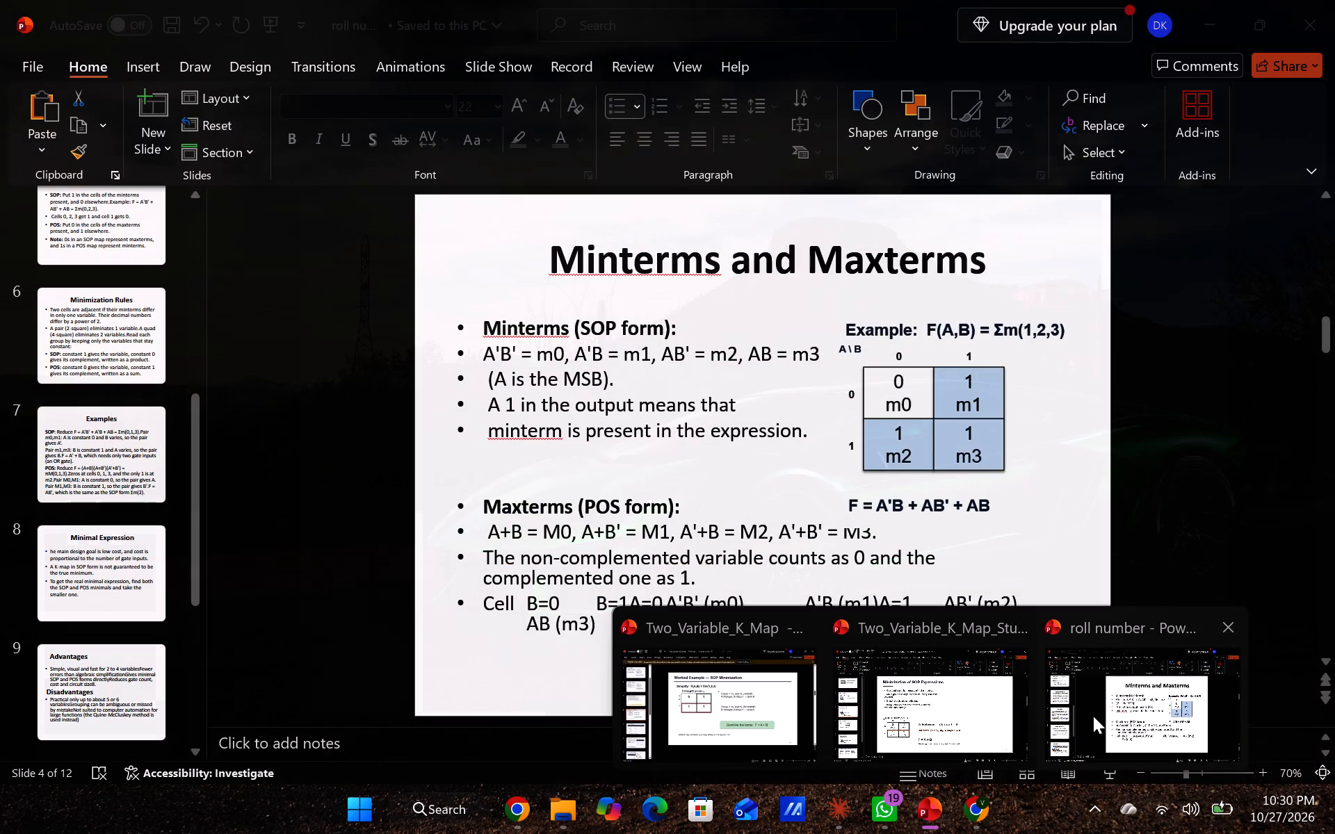
On the roll number presentation's Minimization Rules slide, break the SOP bullet after "constant 1 gives", "constant 0" and "gives its complement,".
left_click(1093, 716)
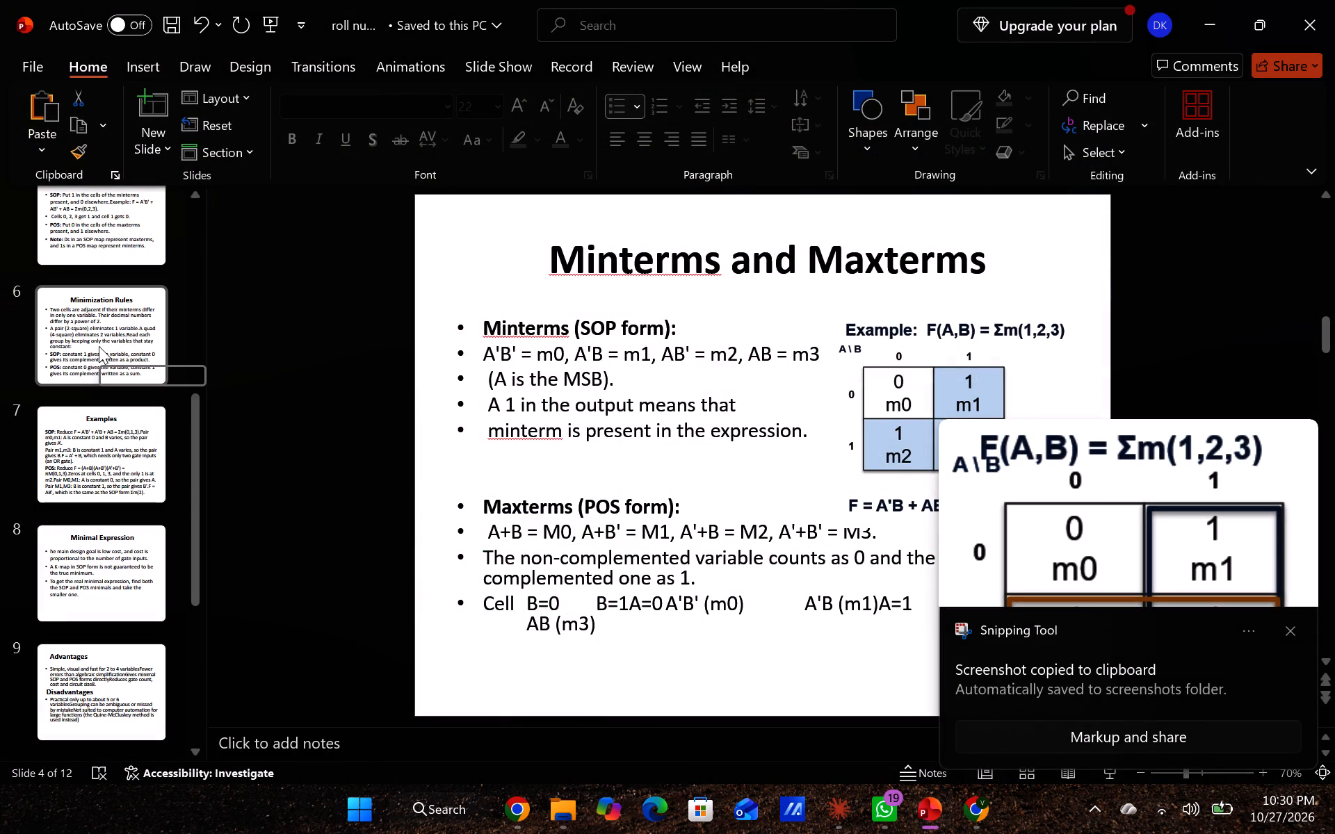
left_click(99, 346)
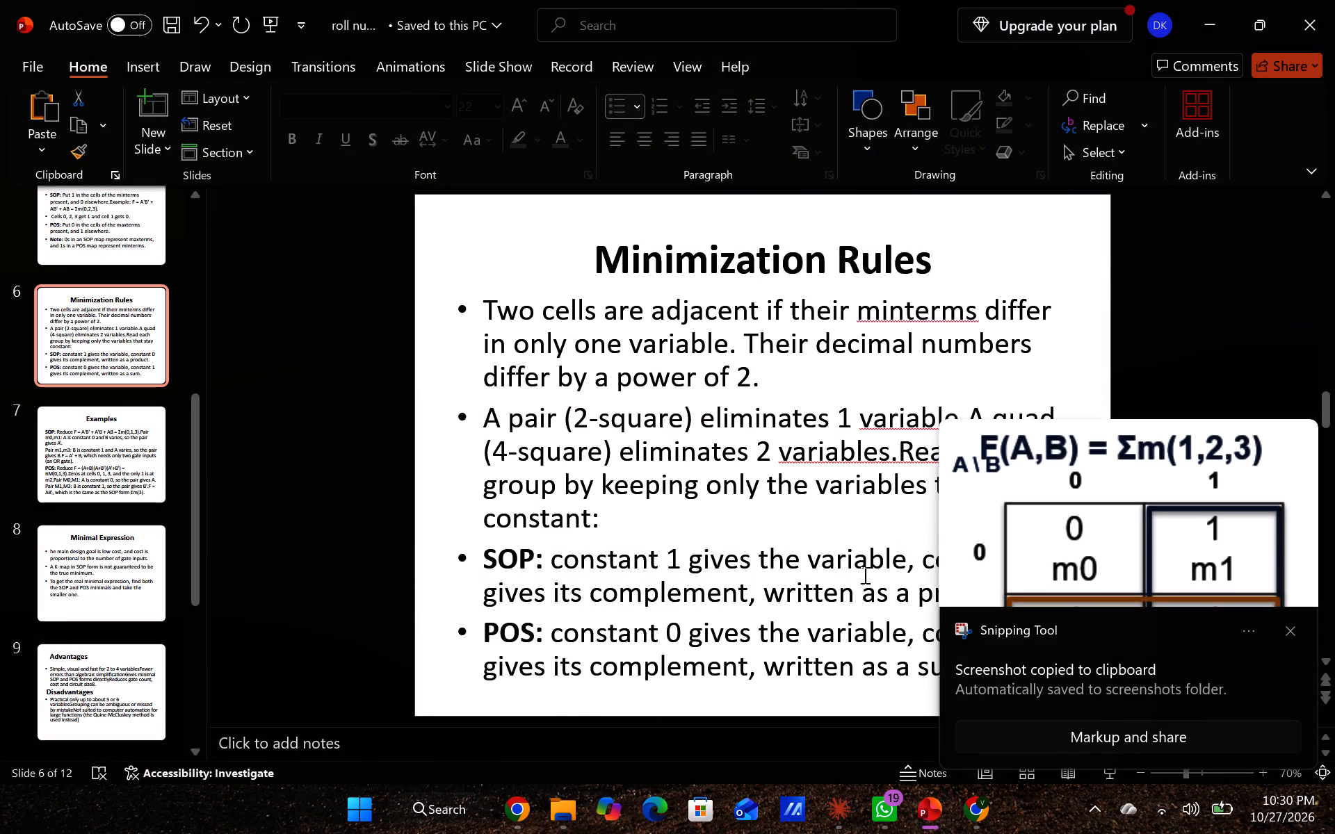
left_click(1295, 633)
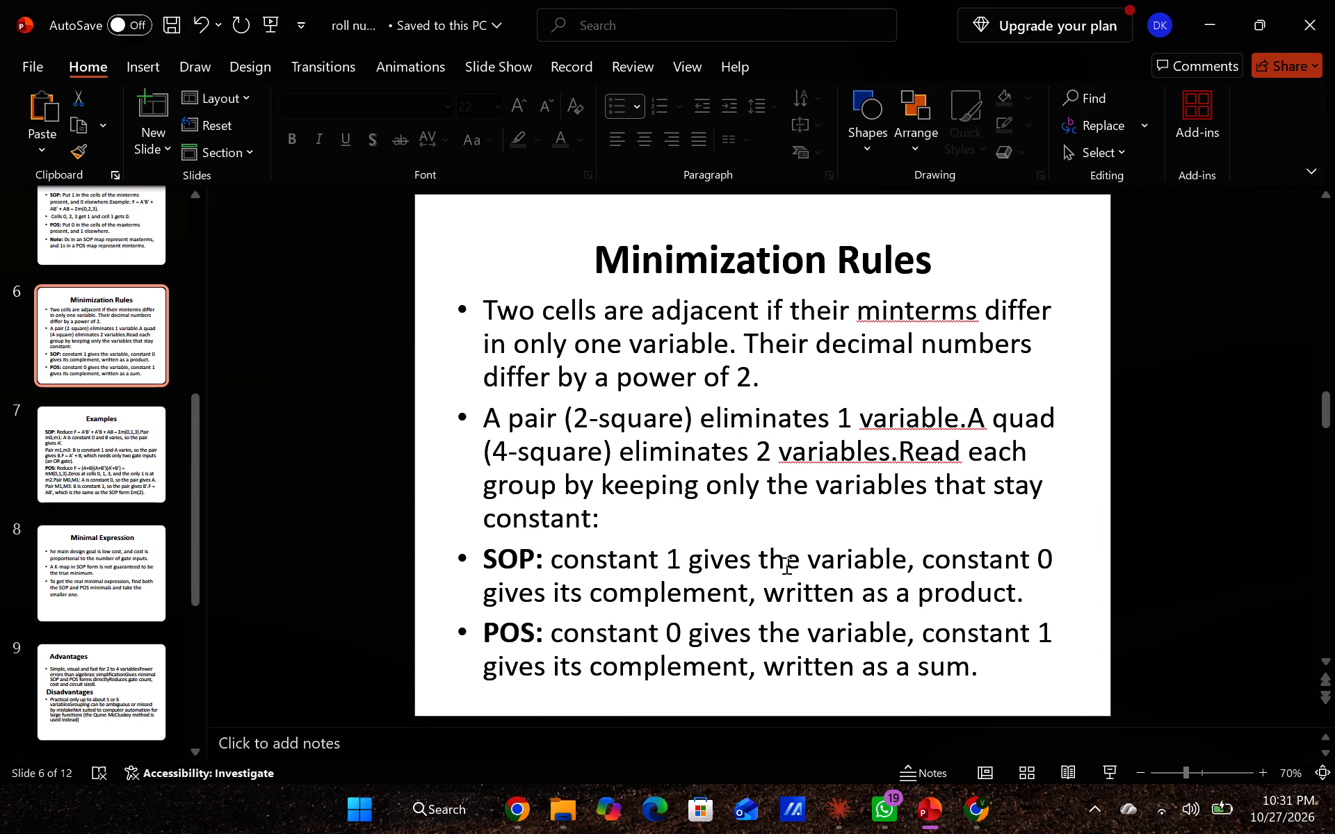
left_click(755, 566)
key("Return")
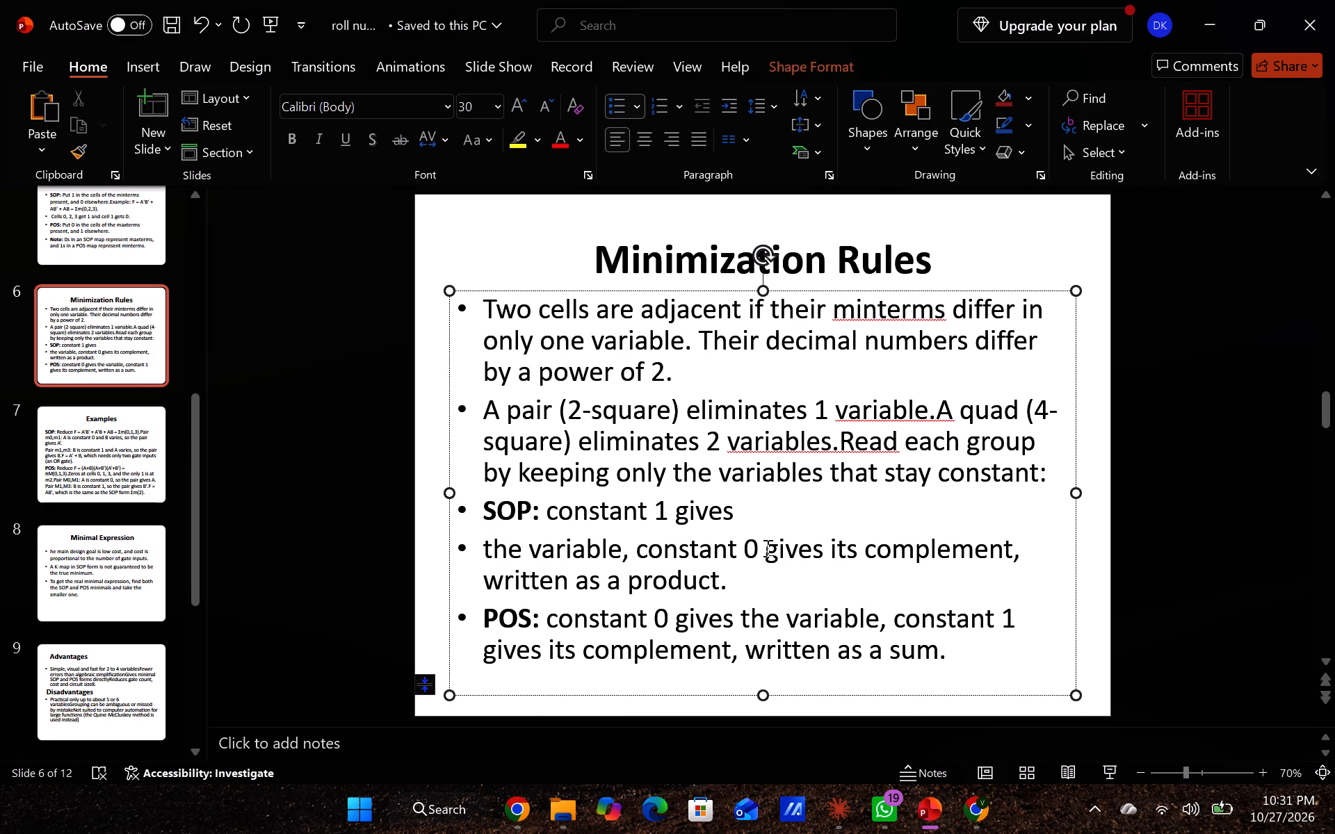
left_click(766, 548)
key("Return")
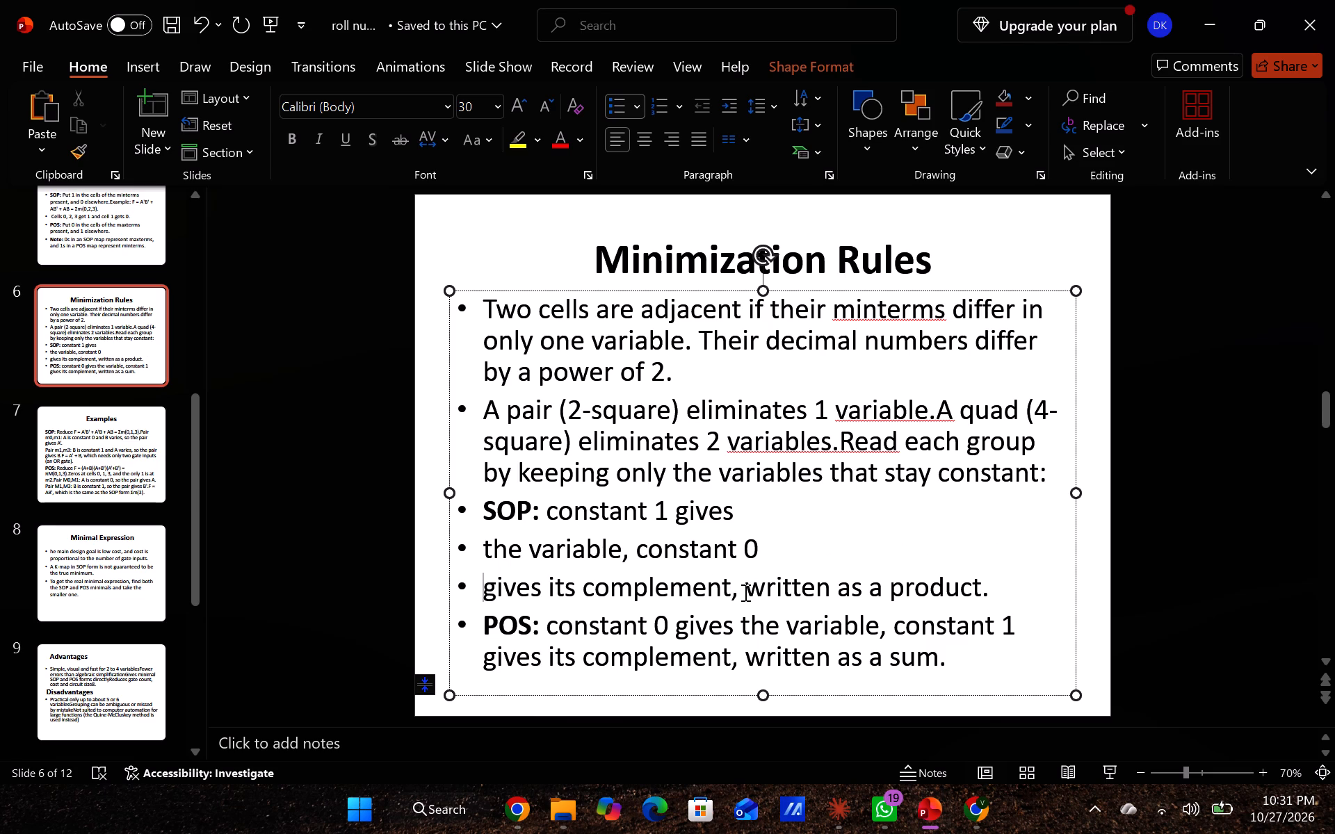
left_click(741, 595)
key("Return")
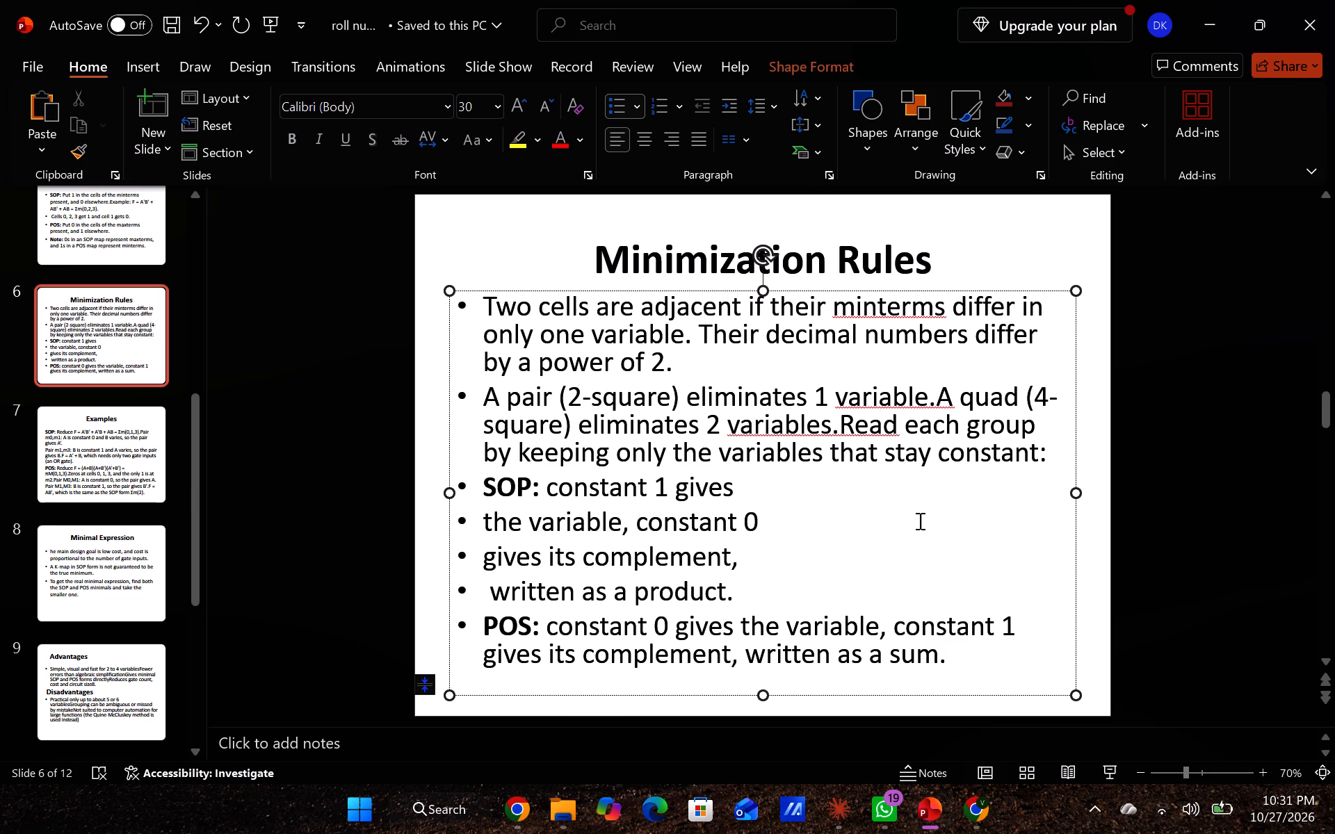
Paste the K-map snip as a picture on the Minimization Rules slide and place it beside the shortened SOP bullets.
right_click(921, 521)
left_click(1008, 358)
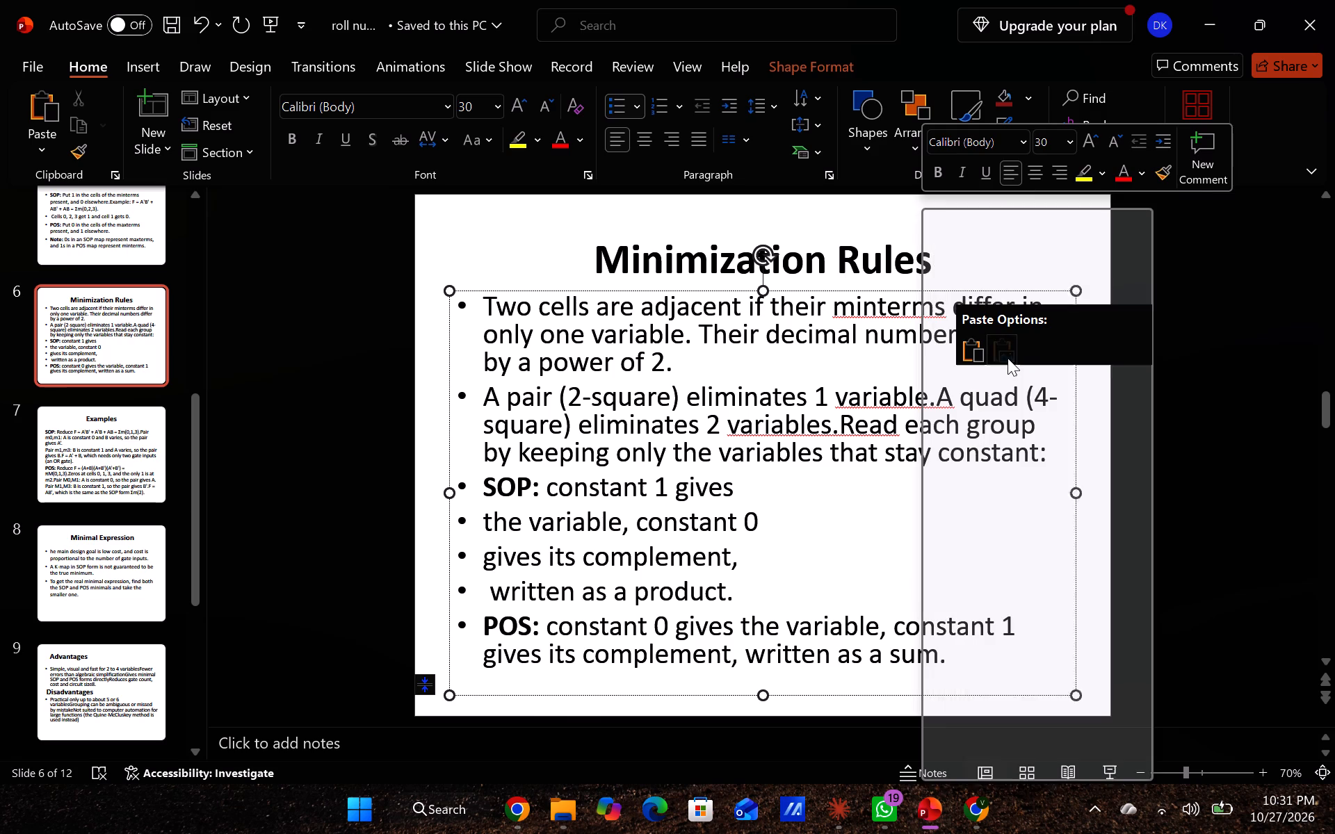
left_click_drag(784, 480, 911, 568)
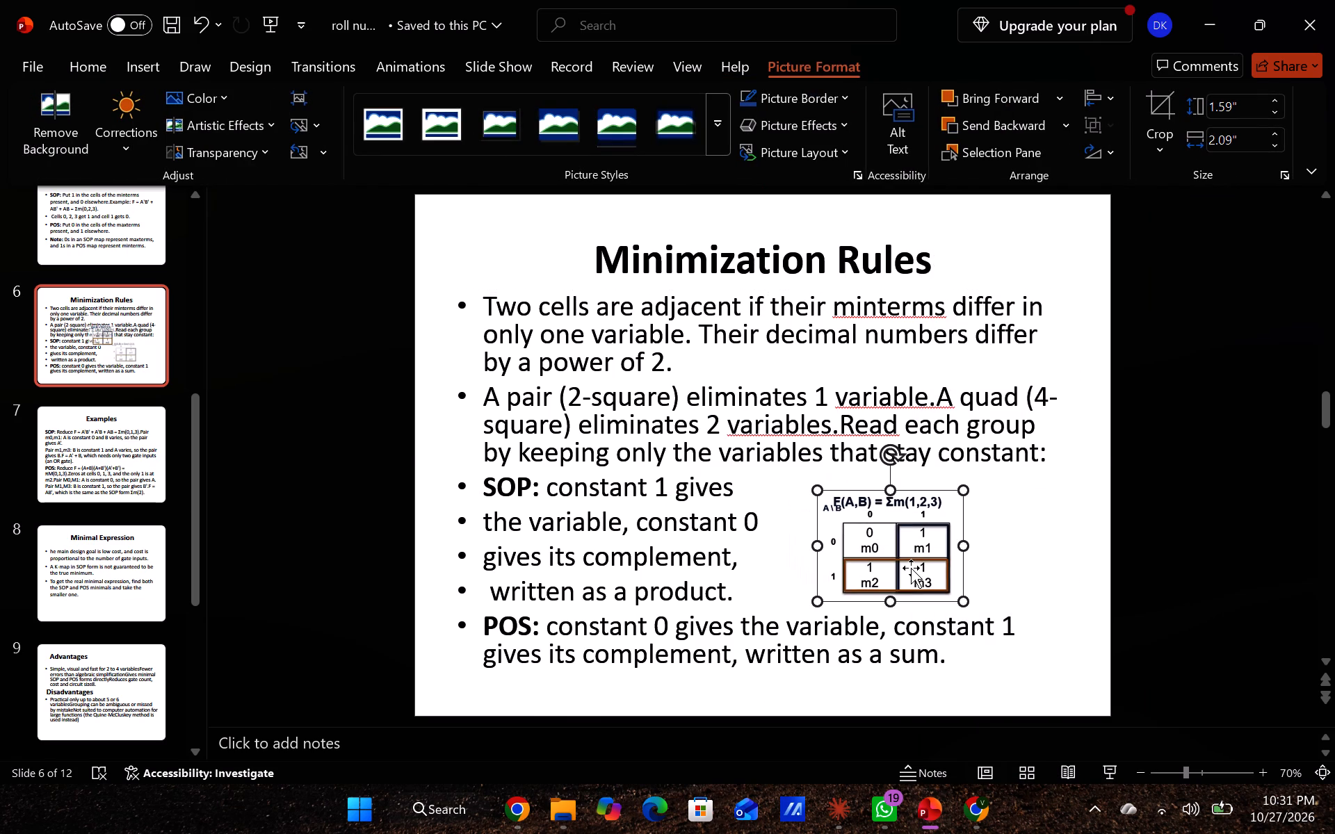
Stretch the K-map picture rightward to about 3.62" wide and upward to about 1.86" high.
left_click(960, 546)
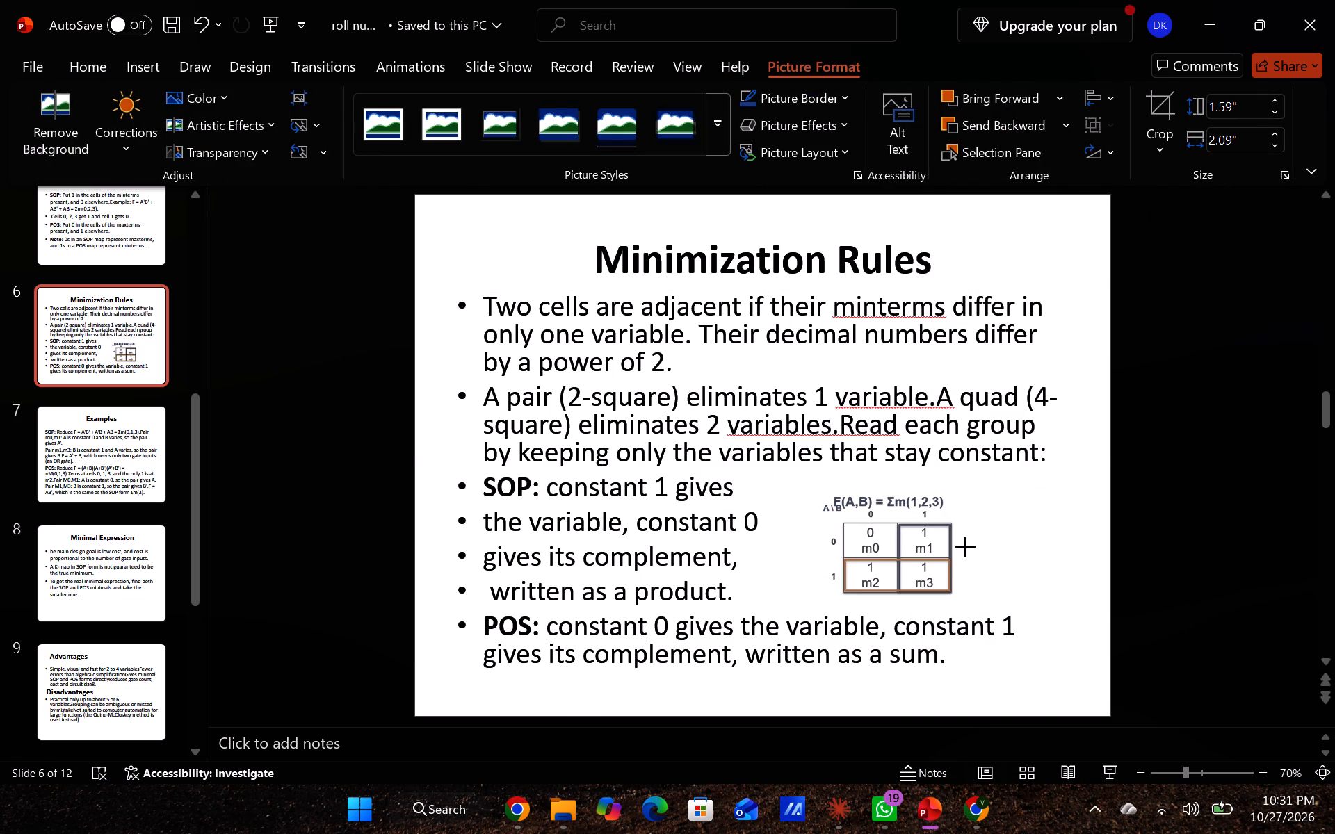
left_click_drag(965, 546, 1071, 555)
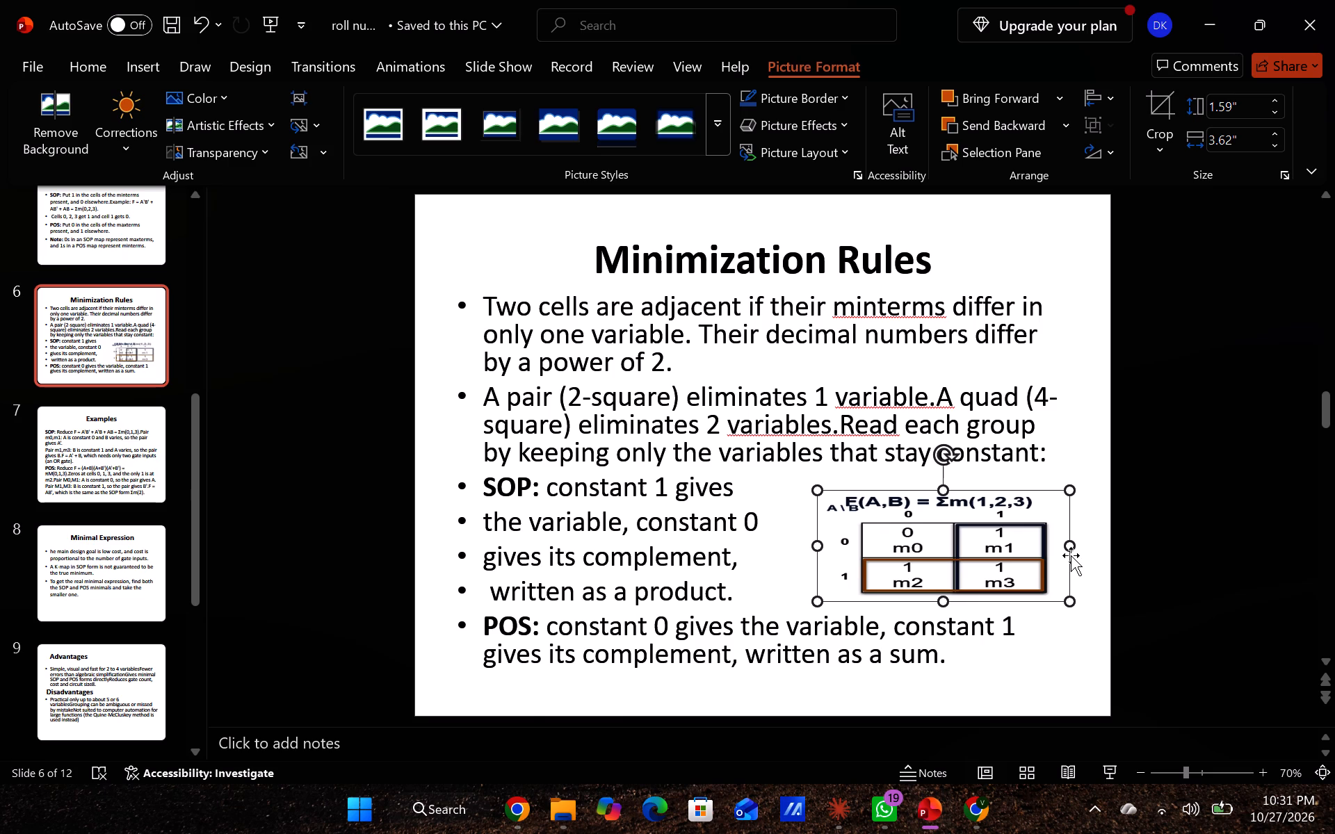
left_click_drag(939, 494, 954, 471)
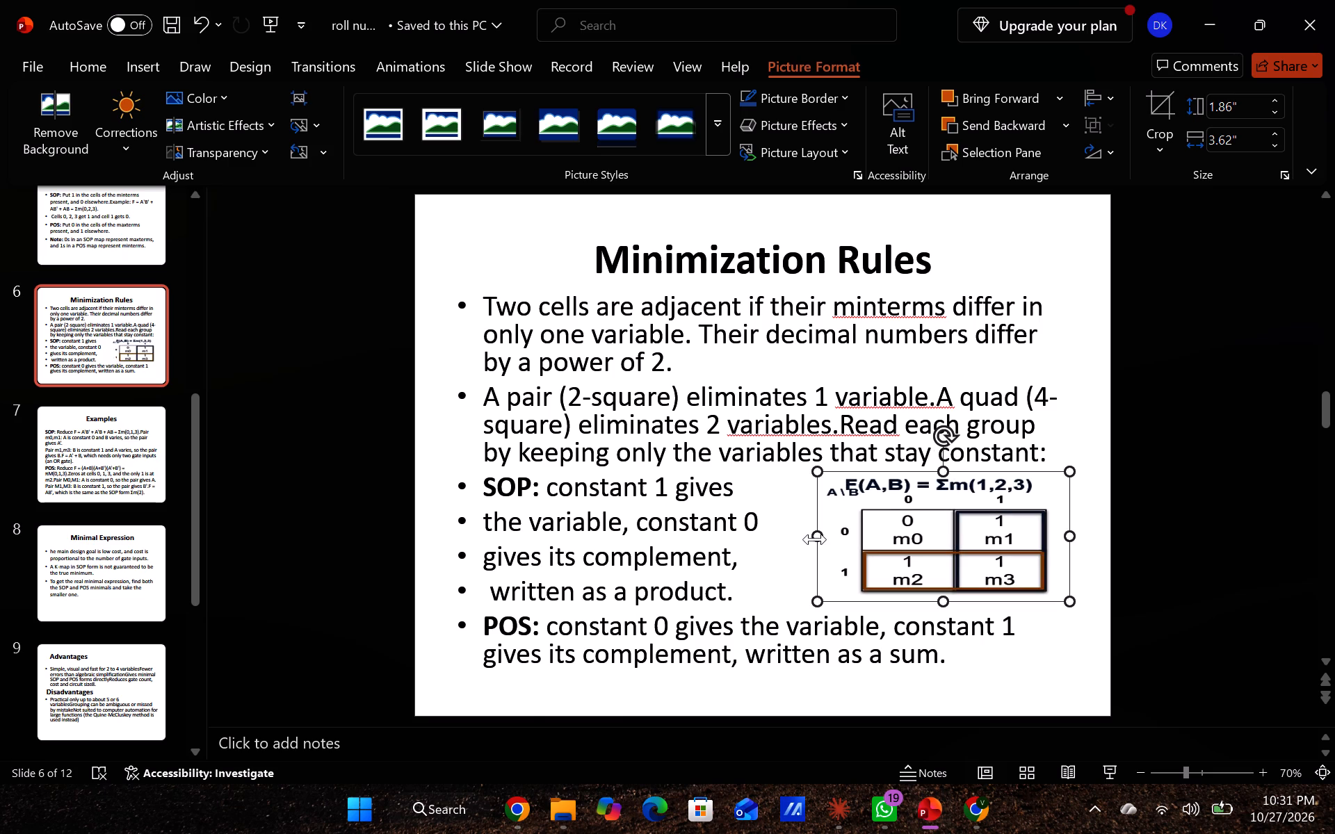
Stretch the K-map picture leftward to about 3.94" wide, closer to the shortened SOP bullets.
left_click_drag(815, 539, 795, 547)
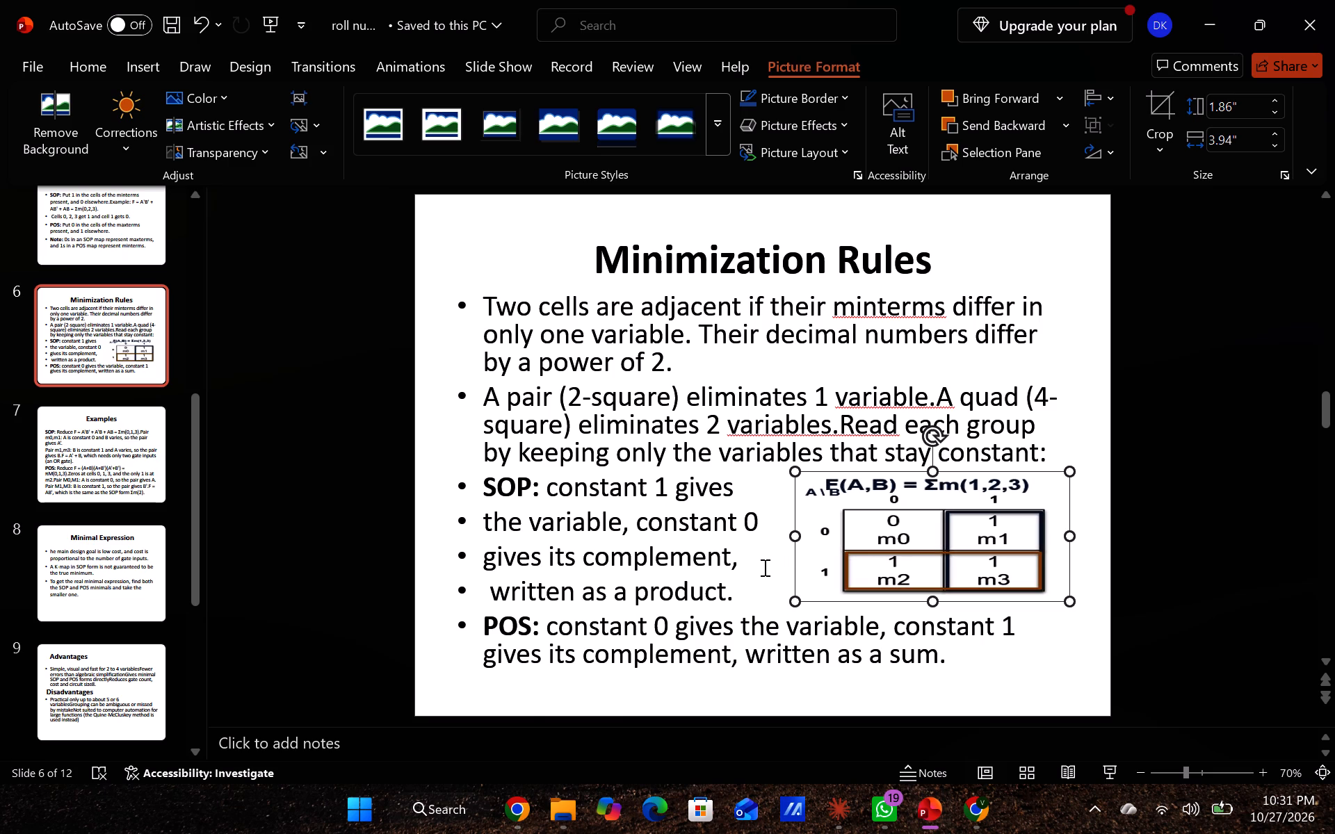
Delete the Minimization Rules bullet about a pair eliminating 1 variable and a quad eliminating 2 variables.
left_click(763, 567)
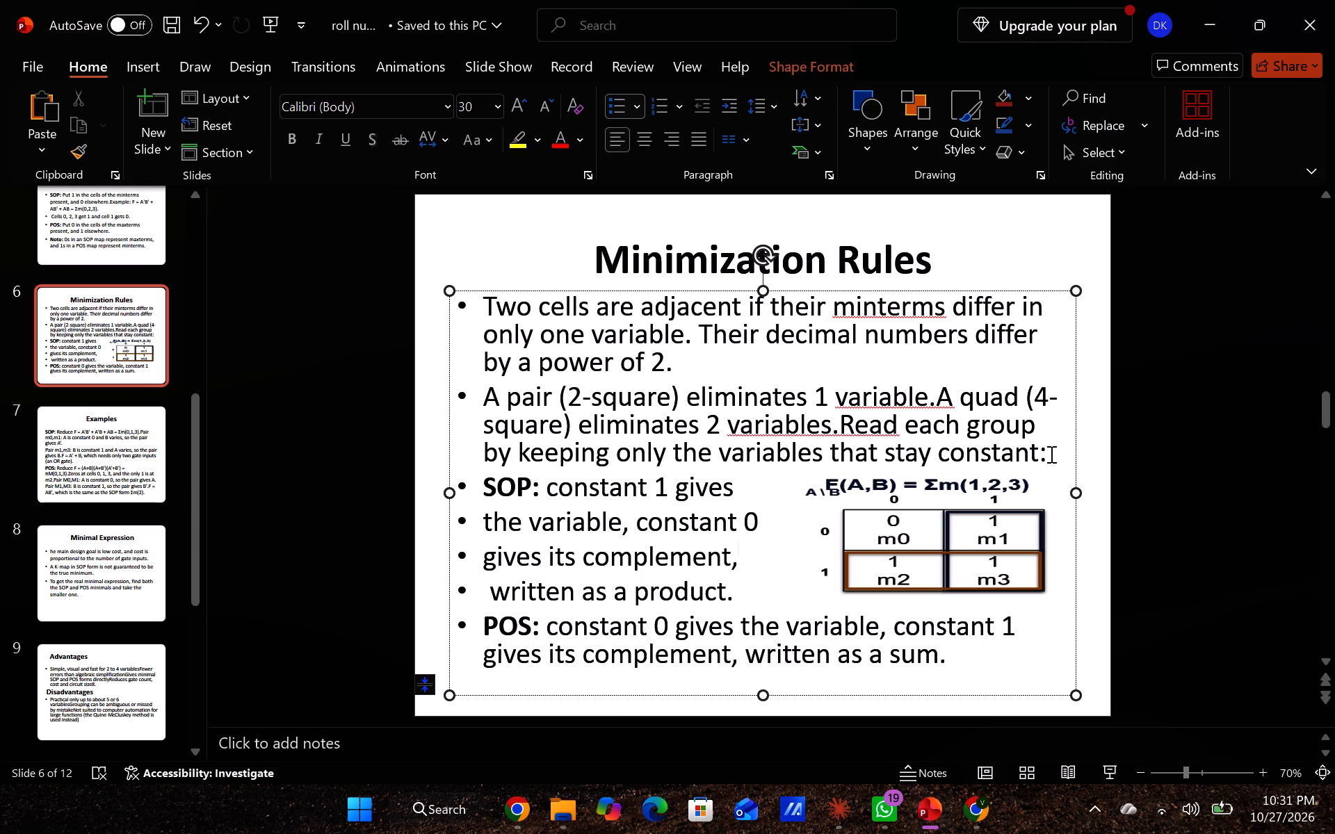
left_click_drag(483, 391, 1040, 445)
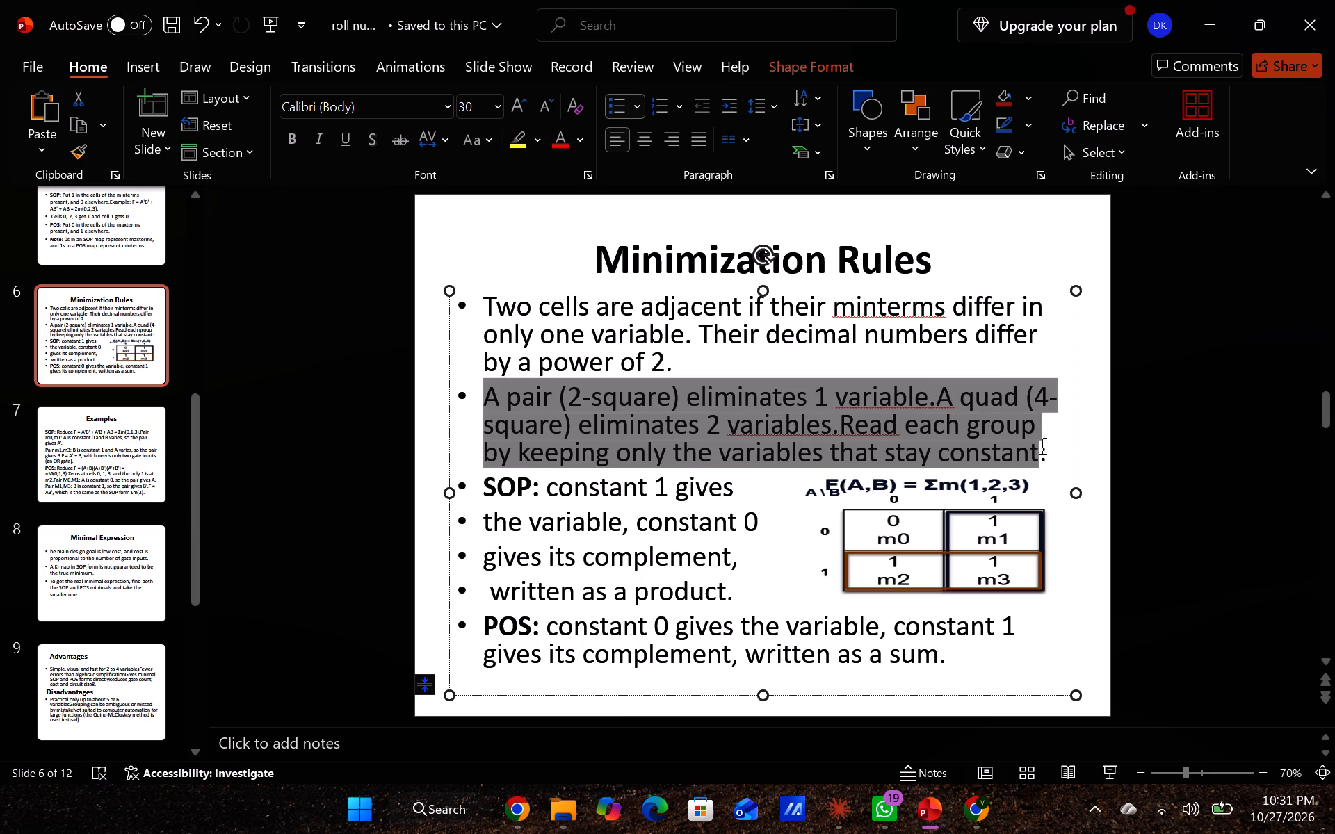
left_click_drag(1040, 445, 1055, 456)
key("BackSpace")
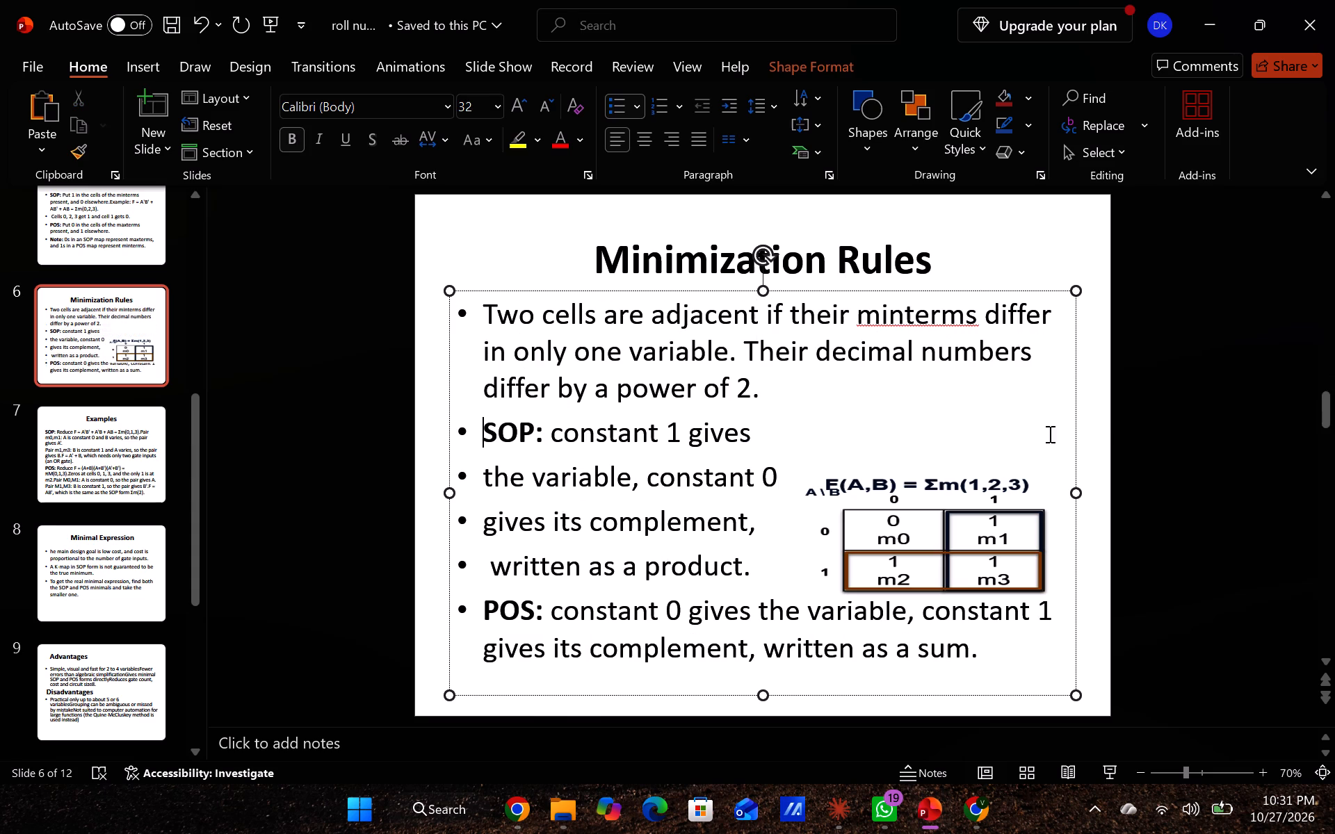
Reposition the K-map picture just above the POS bullet, beside the "gives its complement," and "written as a product." lines.
left_click_drag(950, 526, 947, 422)
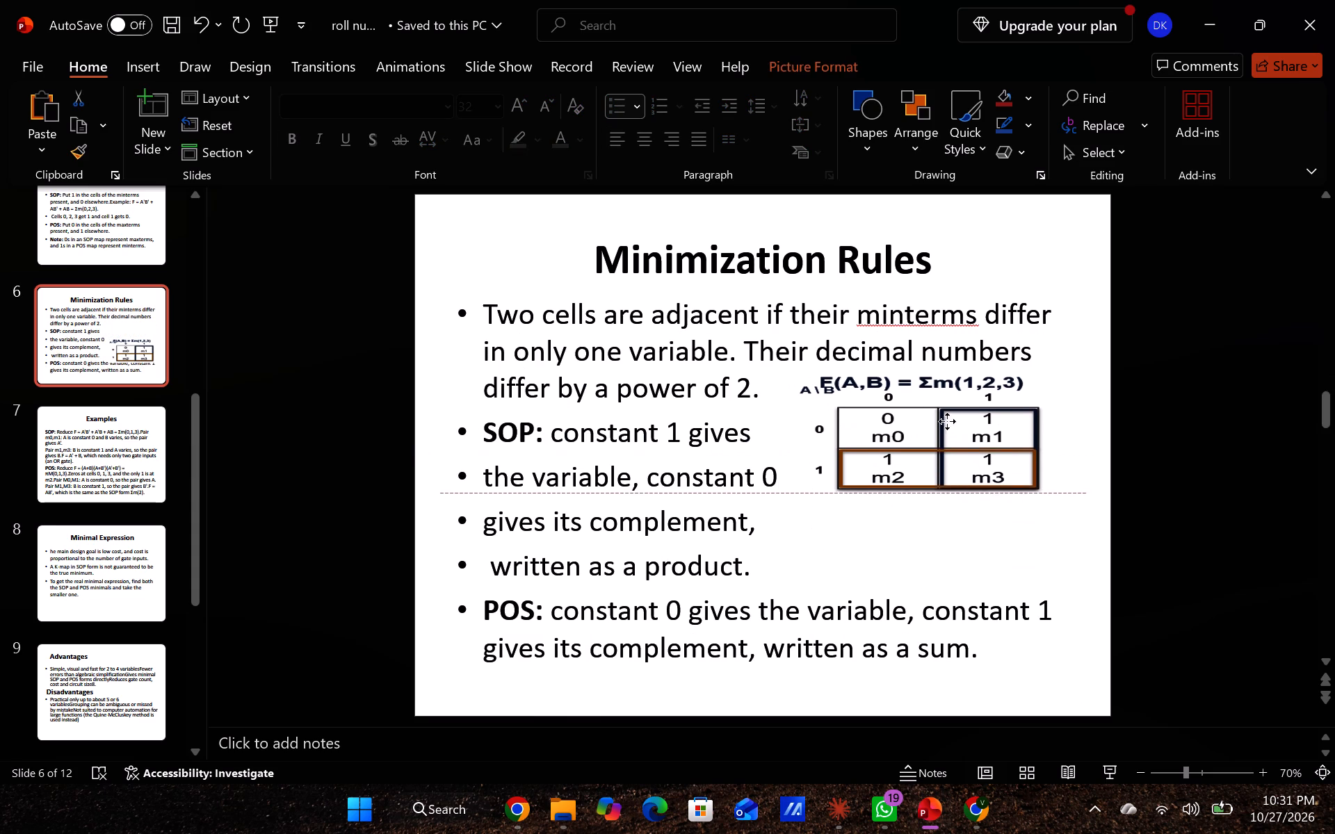
left_click_drag(947, 422, 953, 444)
left_click_drag(951, 475, 930, 548)
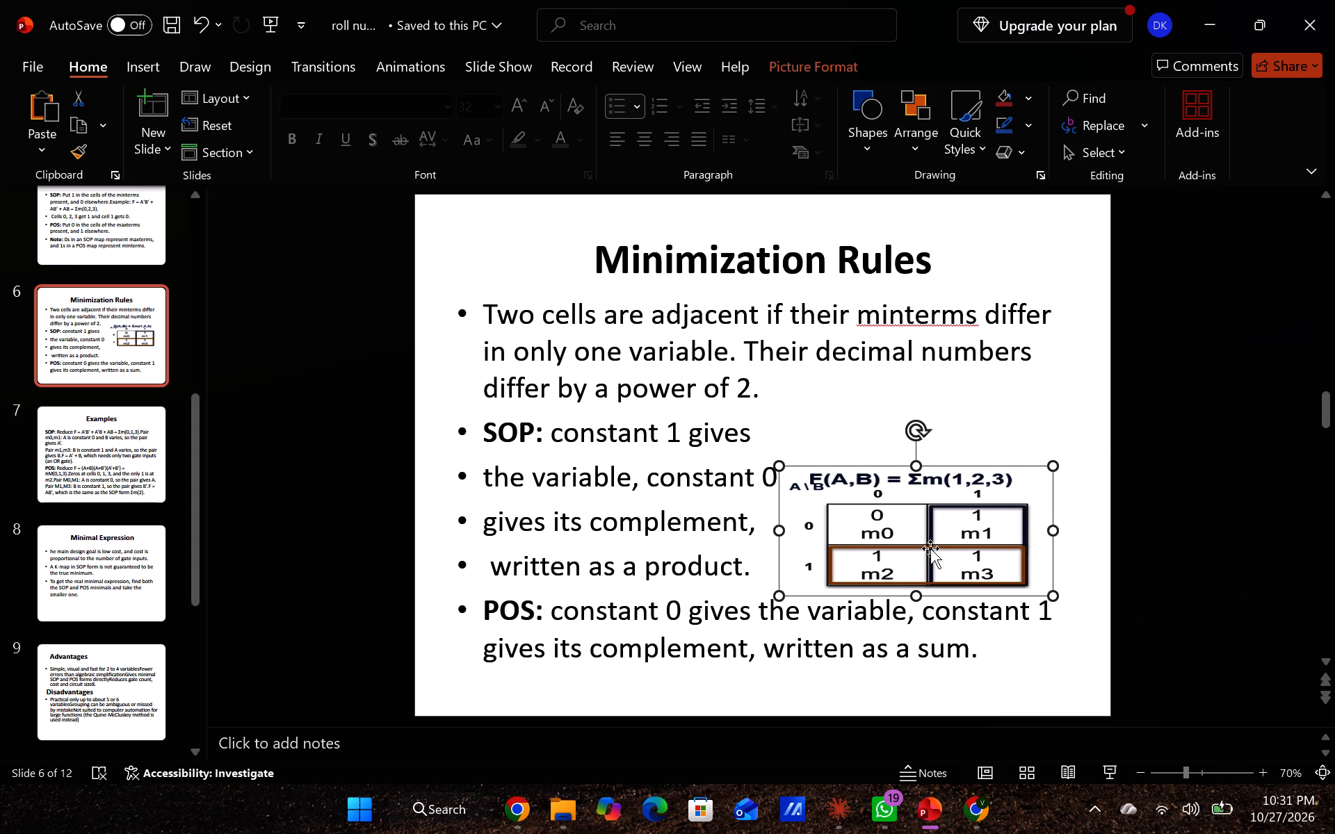
Rejoin "the variable, constant 0" to the SOP bullet and remove the bullets before "gives its complement," and "written as a product.".
left_click(798, 430)
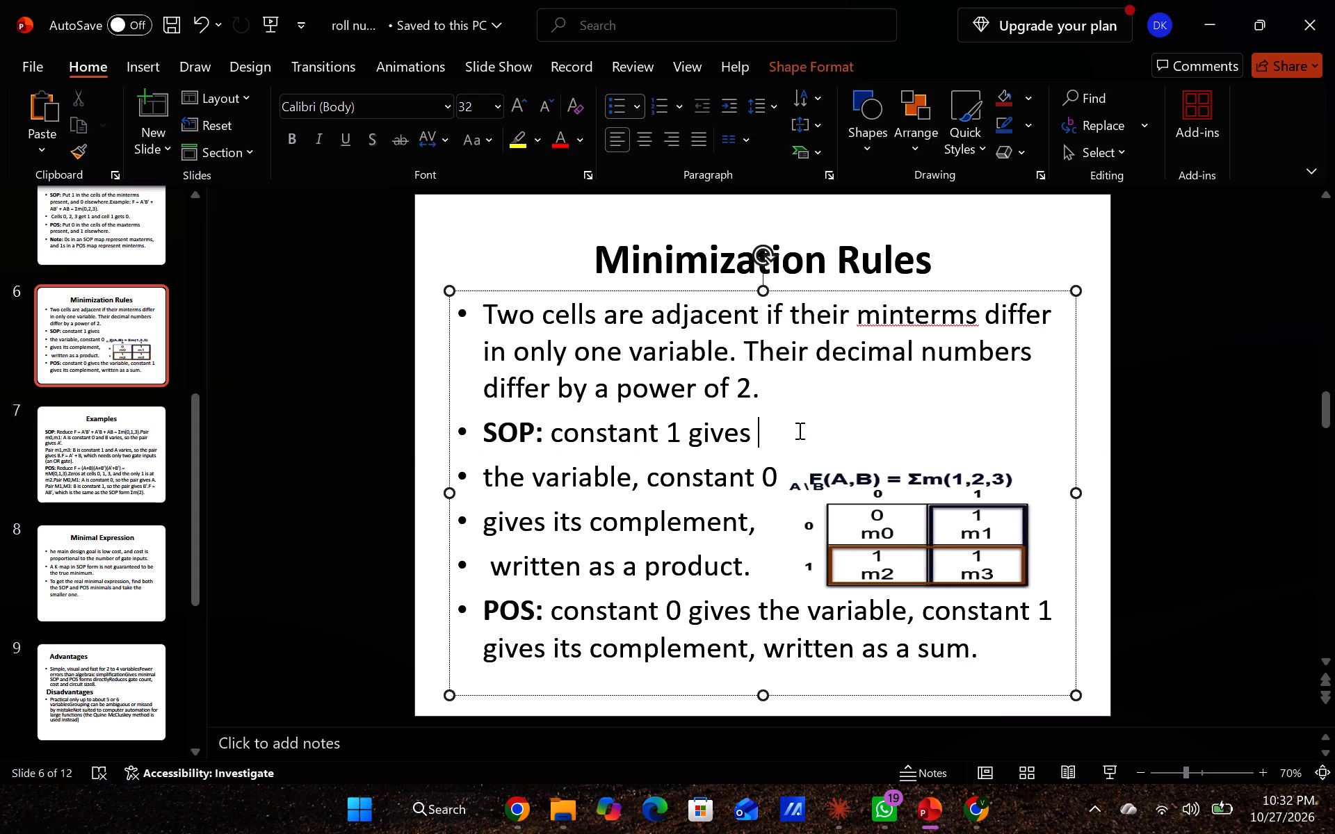
left_click(477, 477)
key("BackSpace")
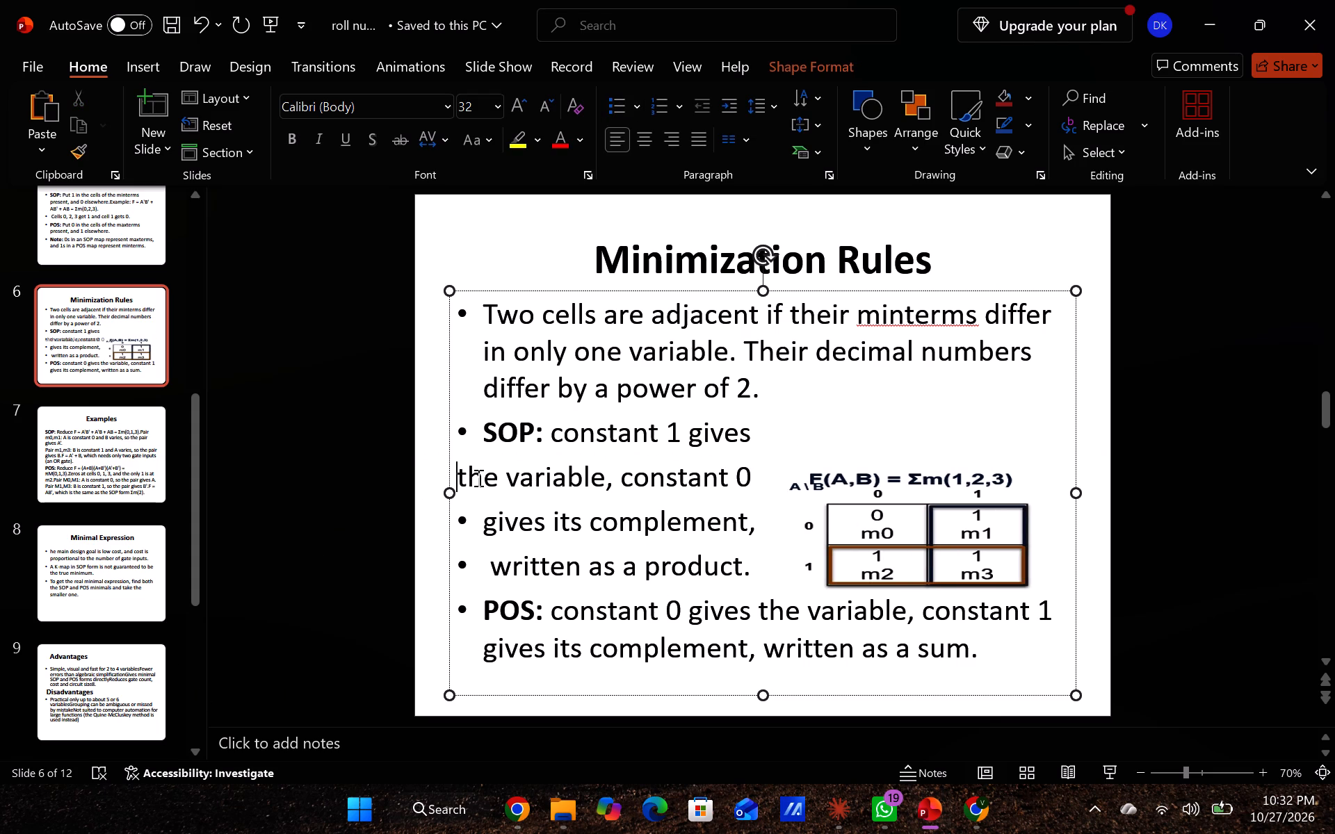
key("BackSpace")
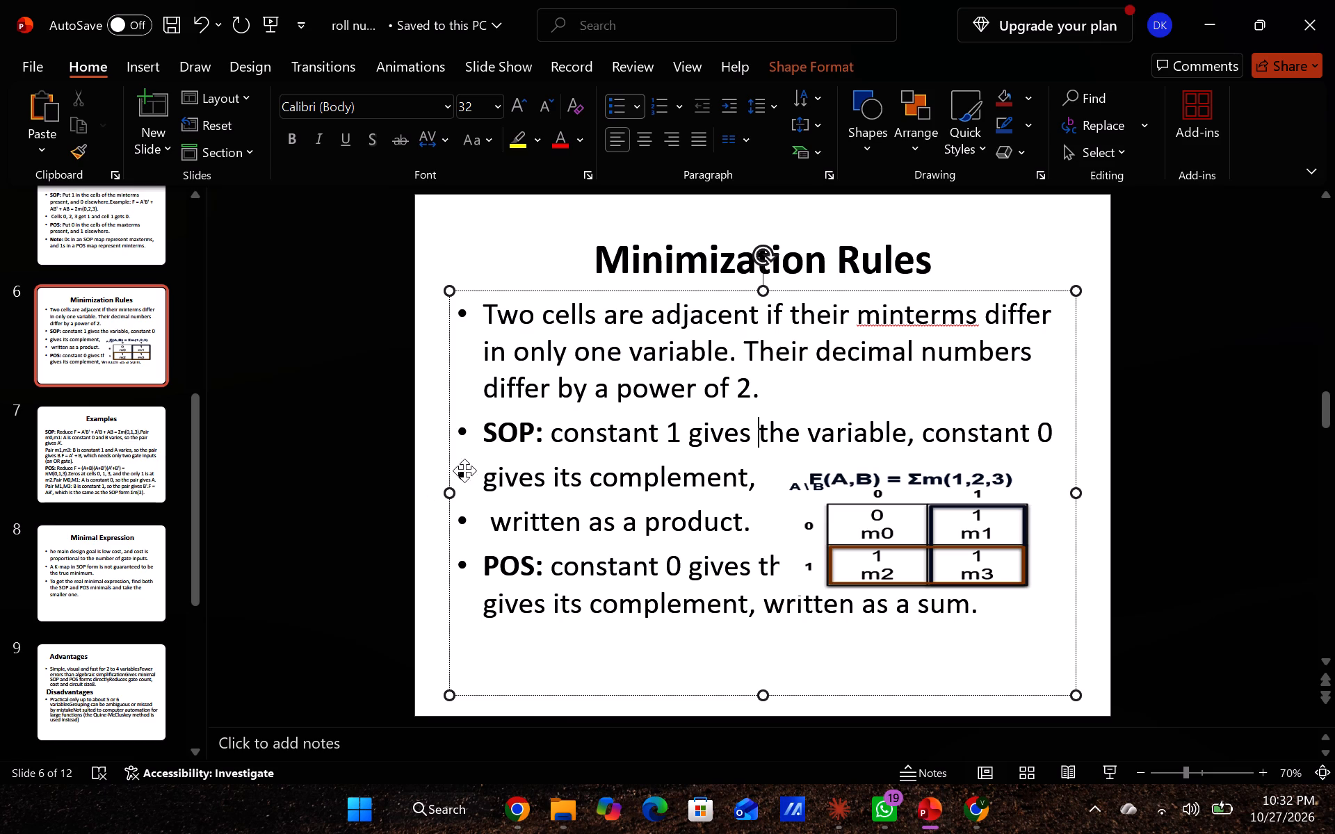
left_click(473, 478)
key("BackSpace")
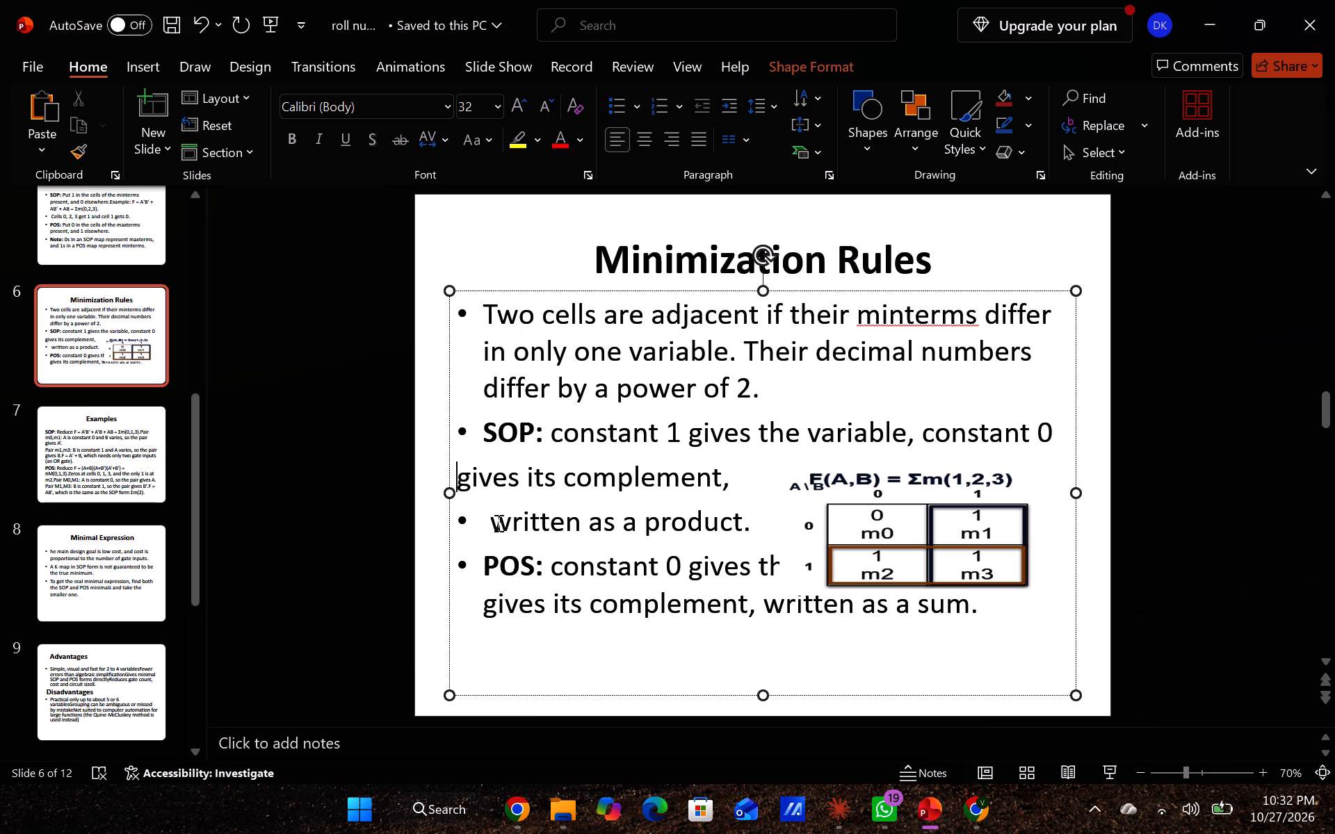
left_click(486, 519)
key("BackSpace")
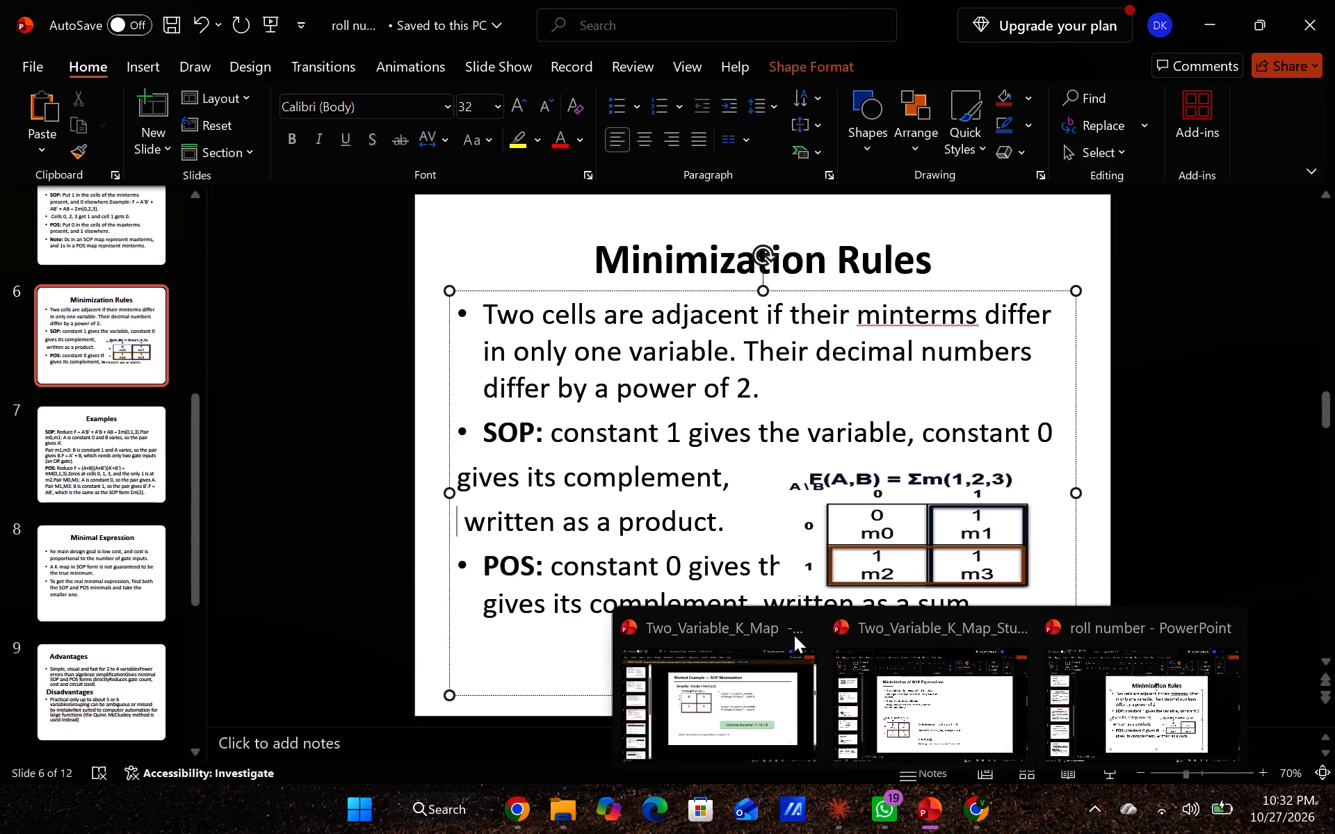
Switch to the student presentation and view its Mapping of POS Expressions slide.
left_click(889, 676)
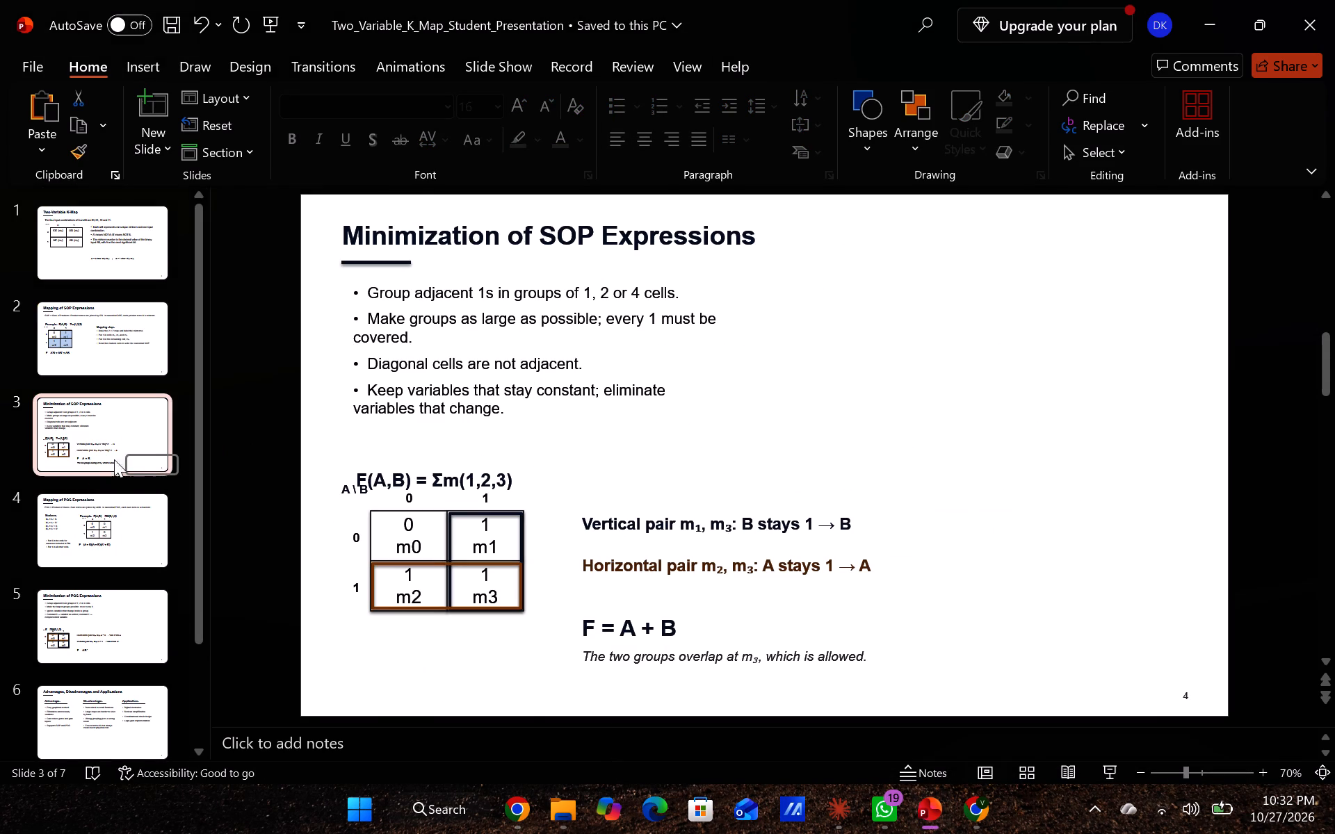
left_click(109, 516)
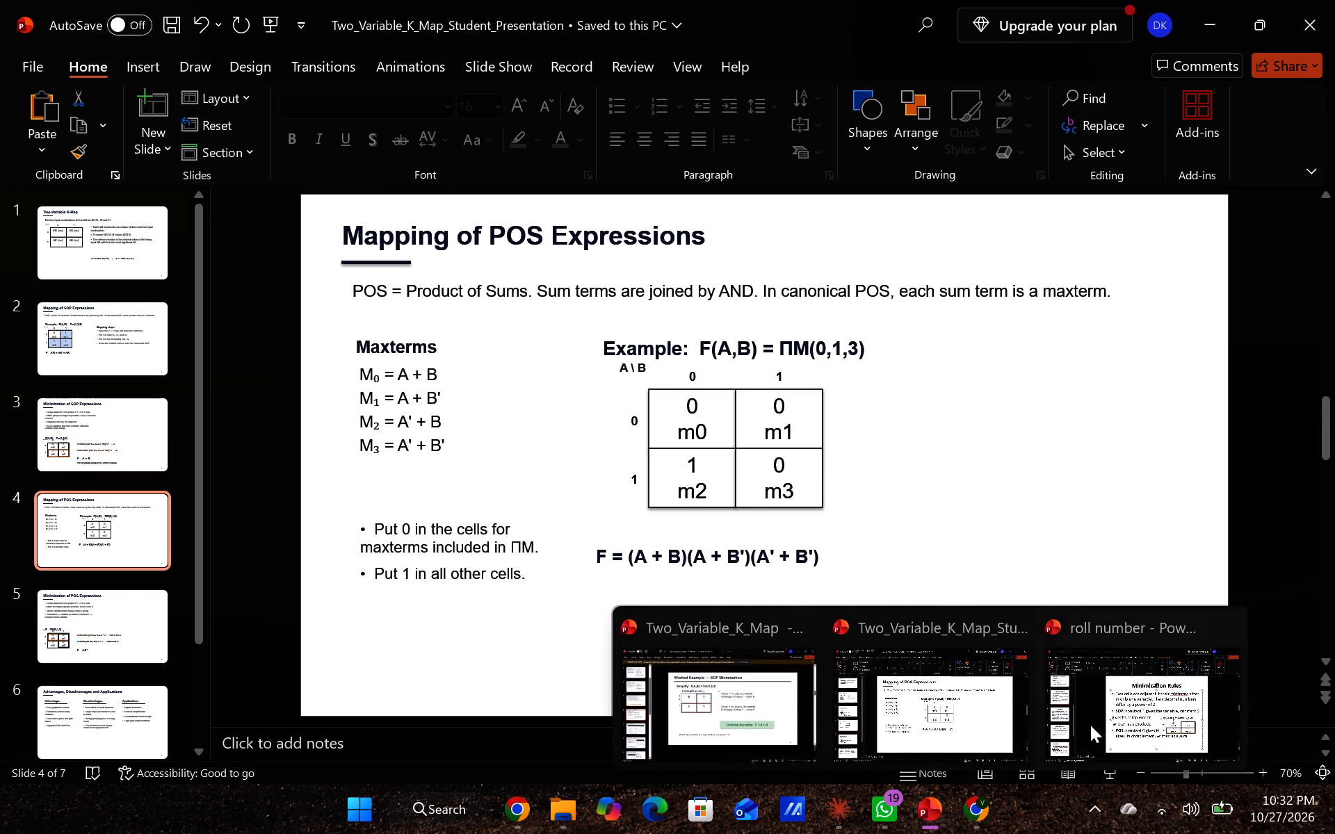
On the roll number presentation's Mapping slide, put the SOP Example on its own line and remove the bullets from the Example and Cells lines.
left_click(1126, 708)
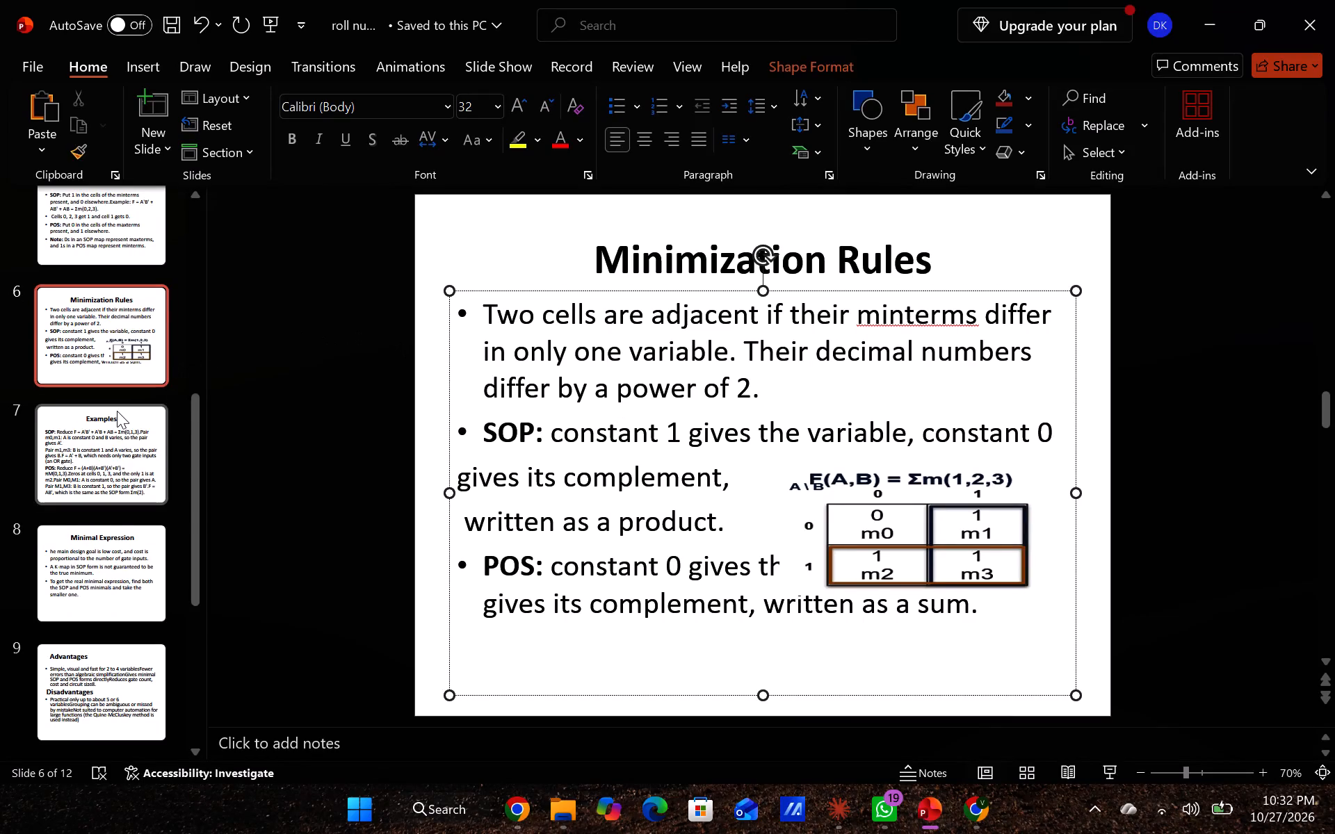
scroll(117, 411, "up", 1)
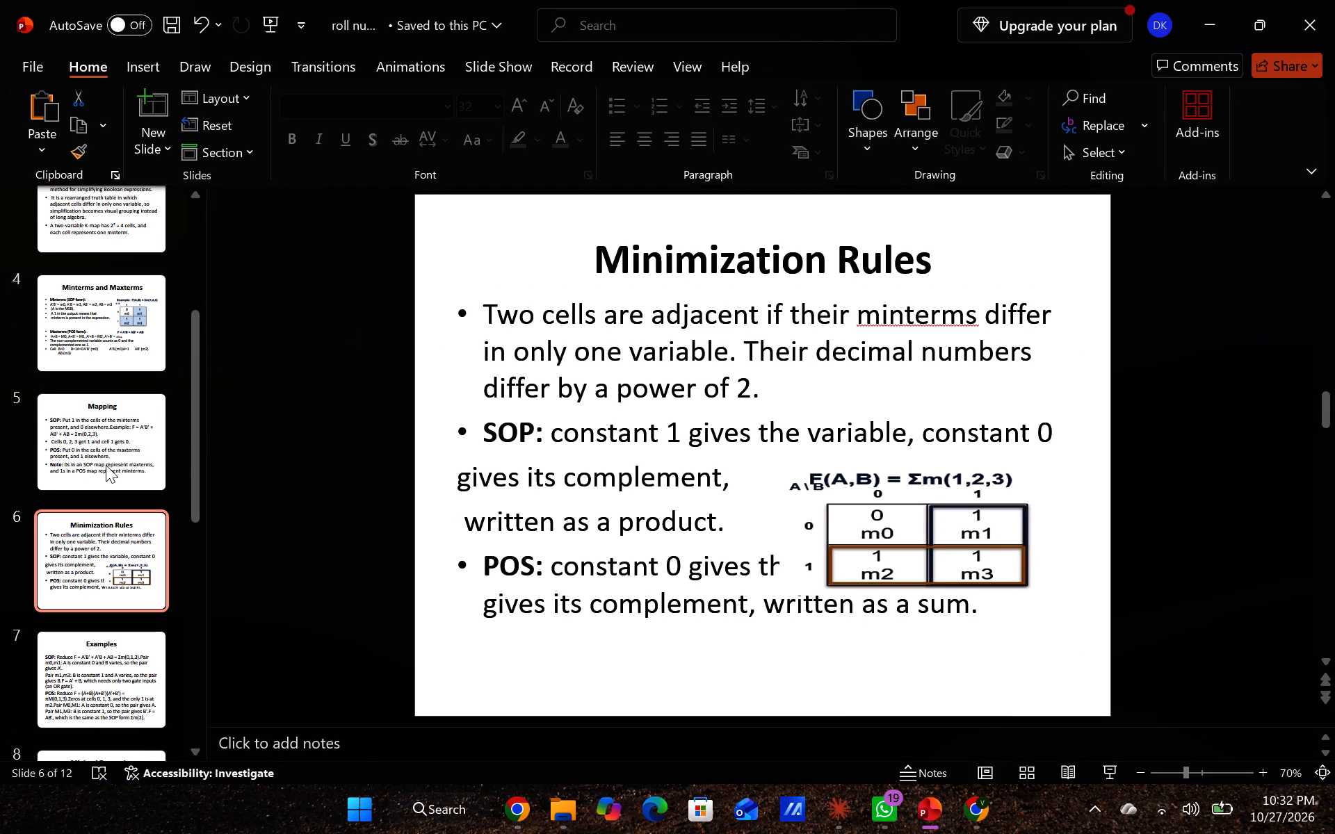
left_click(106, 465)
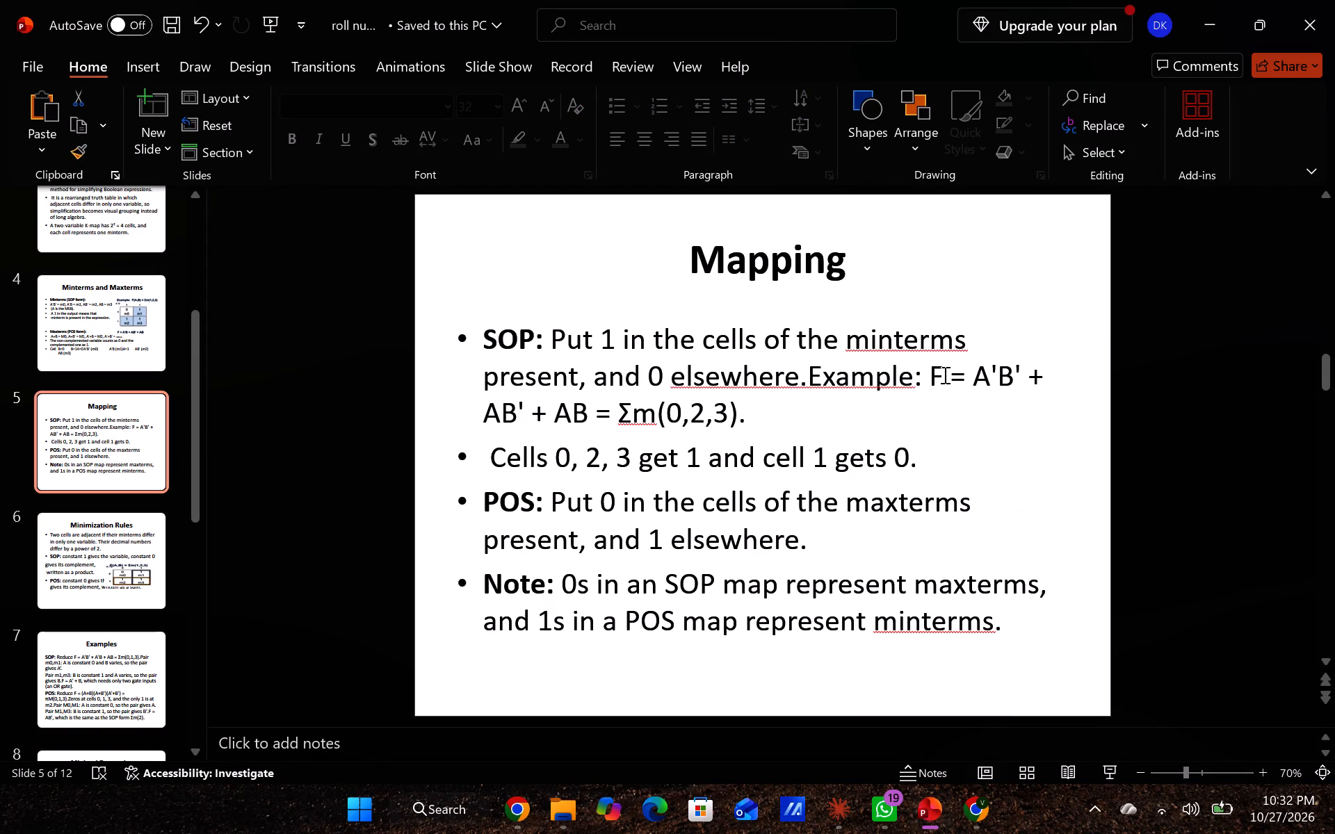
left_click(809, 379)
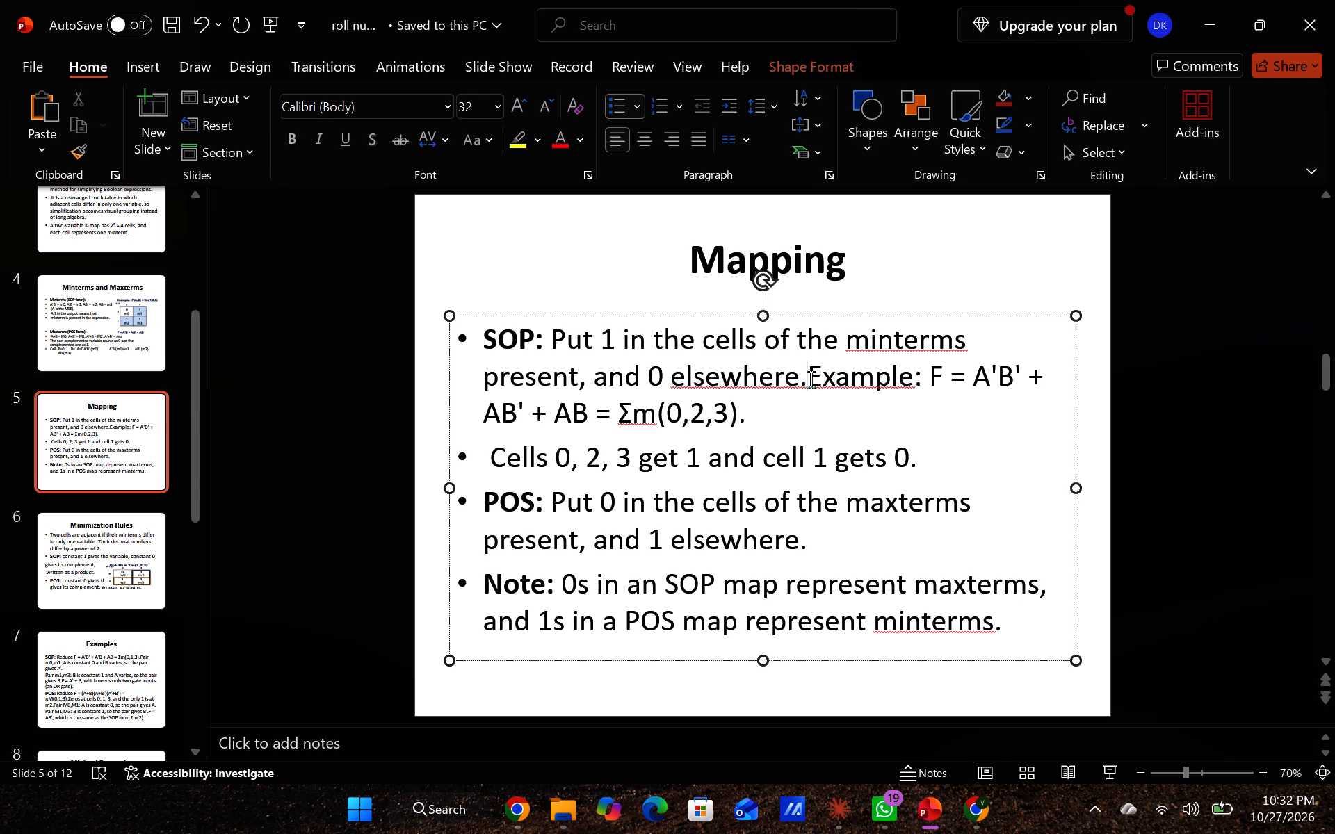
key("Return")
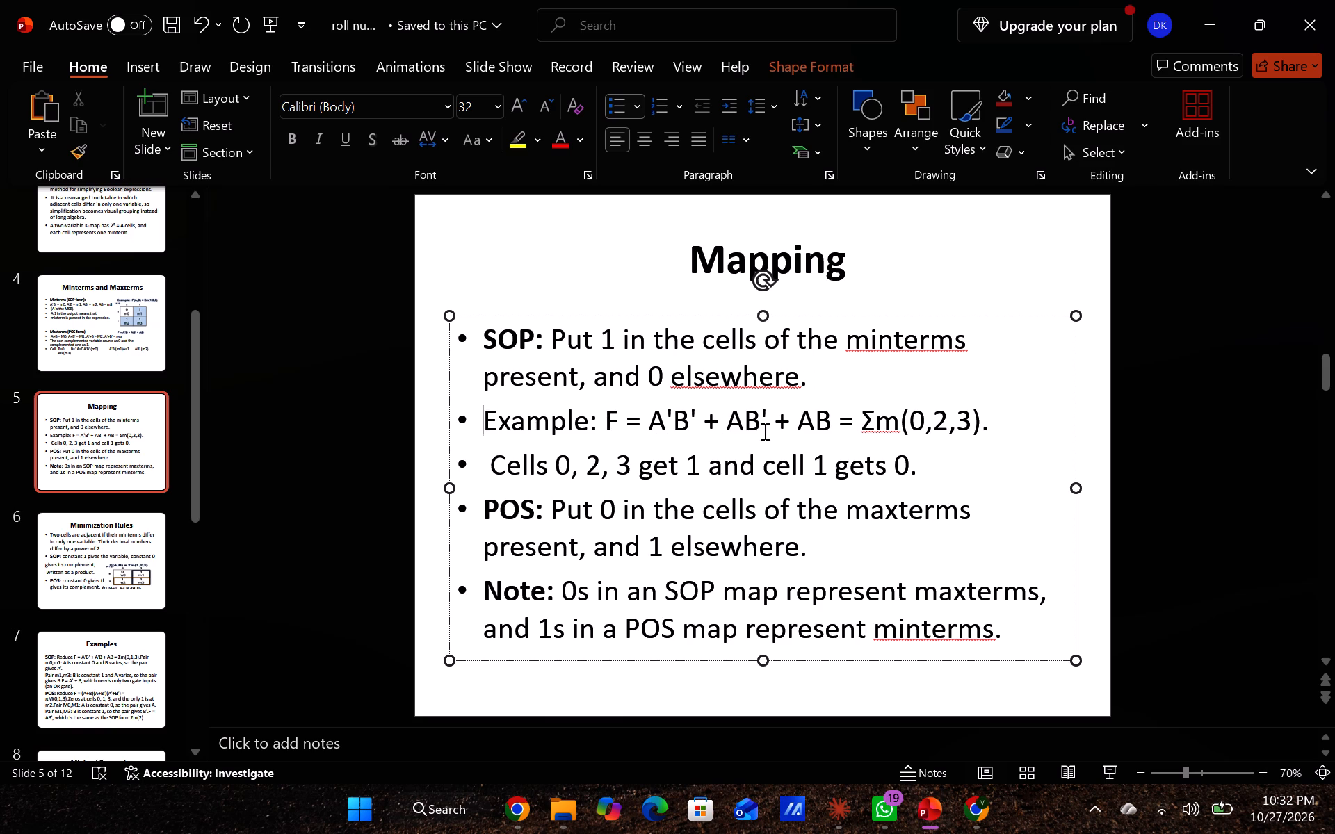
key("BackSpace")
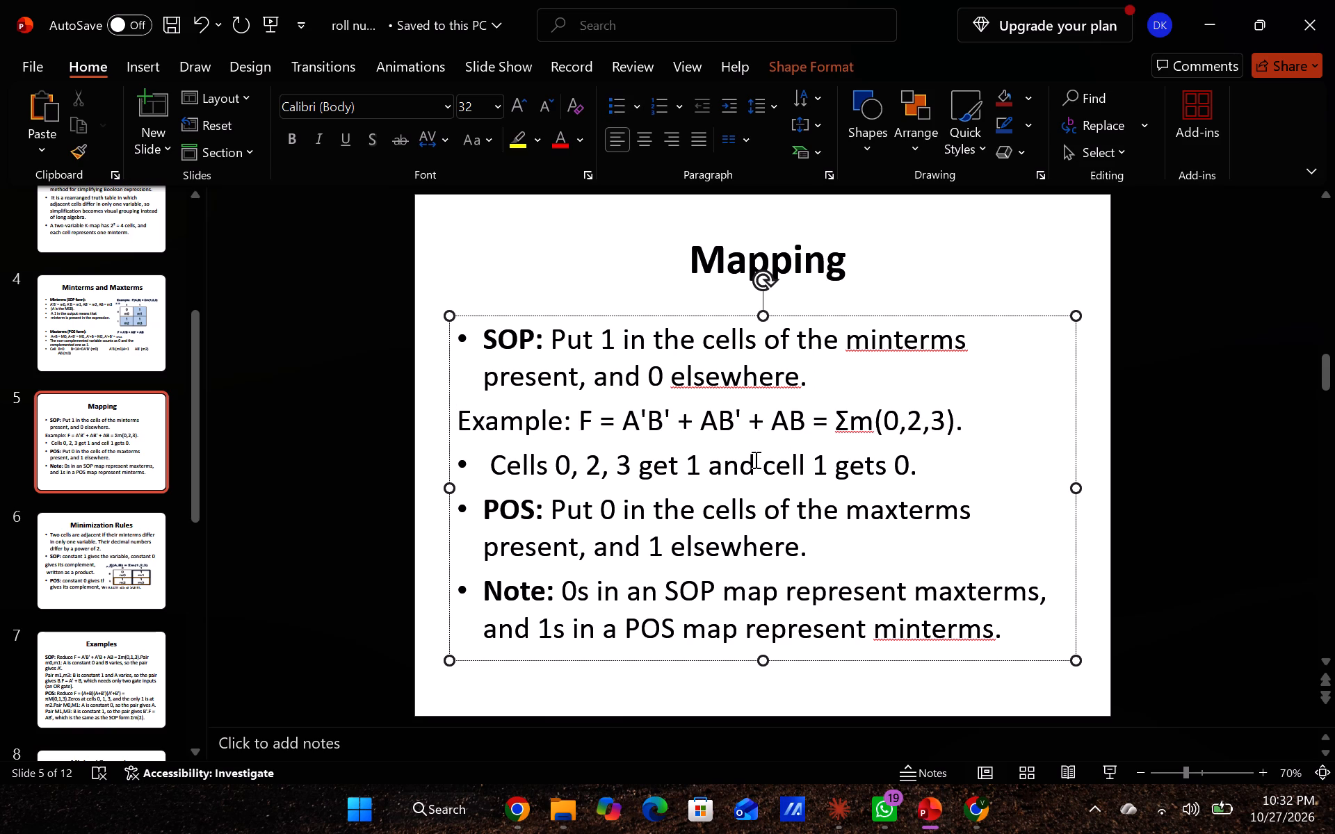
left_click(479, 462)
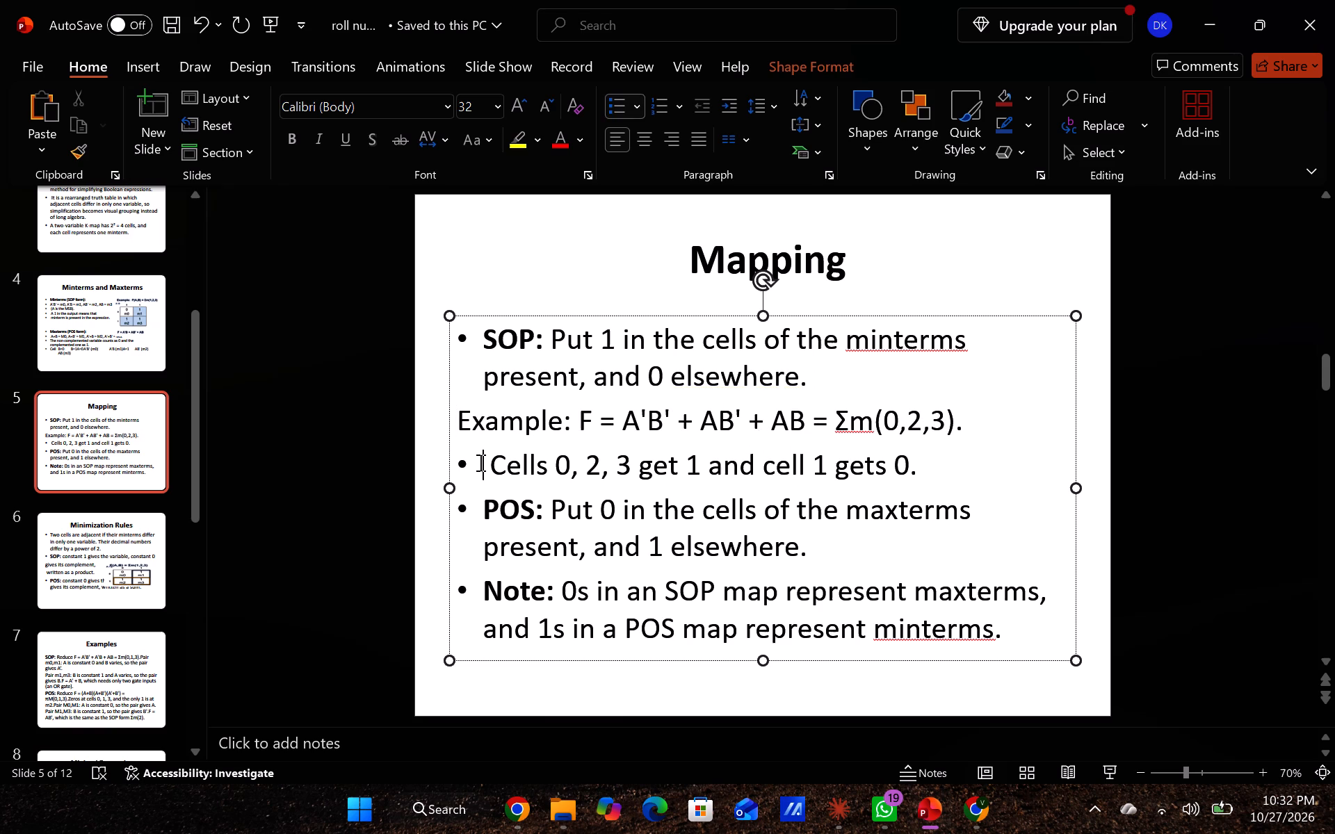
key("BackSpace")
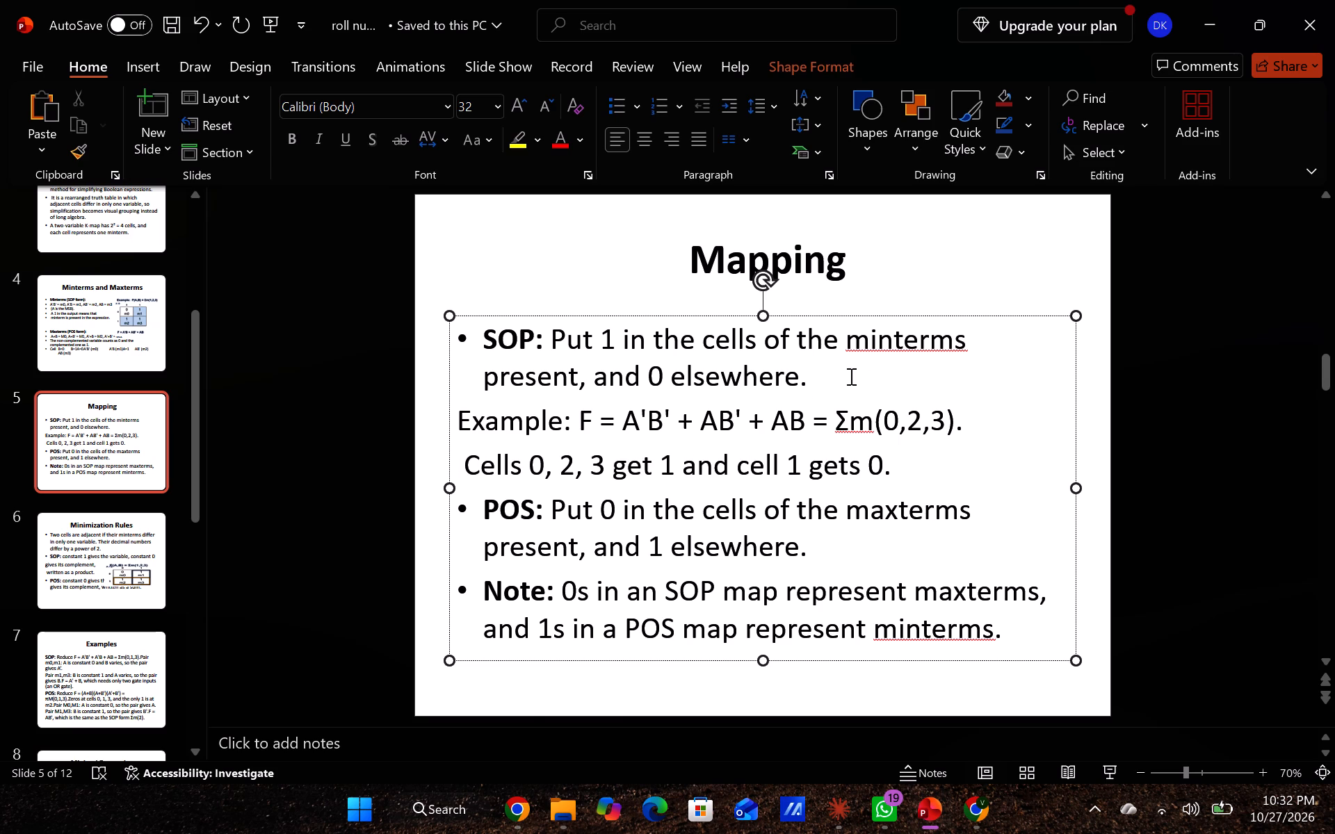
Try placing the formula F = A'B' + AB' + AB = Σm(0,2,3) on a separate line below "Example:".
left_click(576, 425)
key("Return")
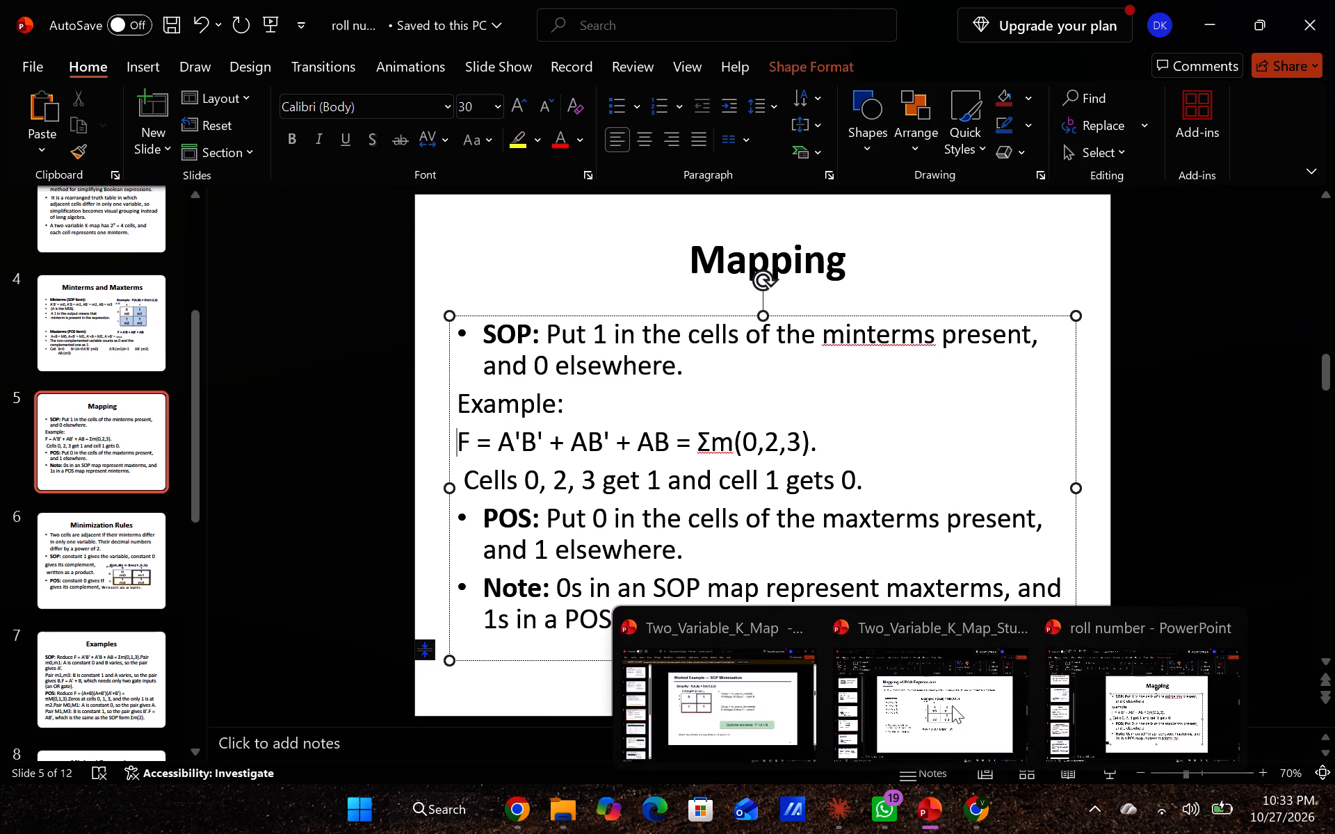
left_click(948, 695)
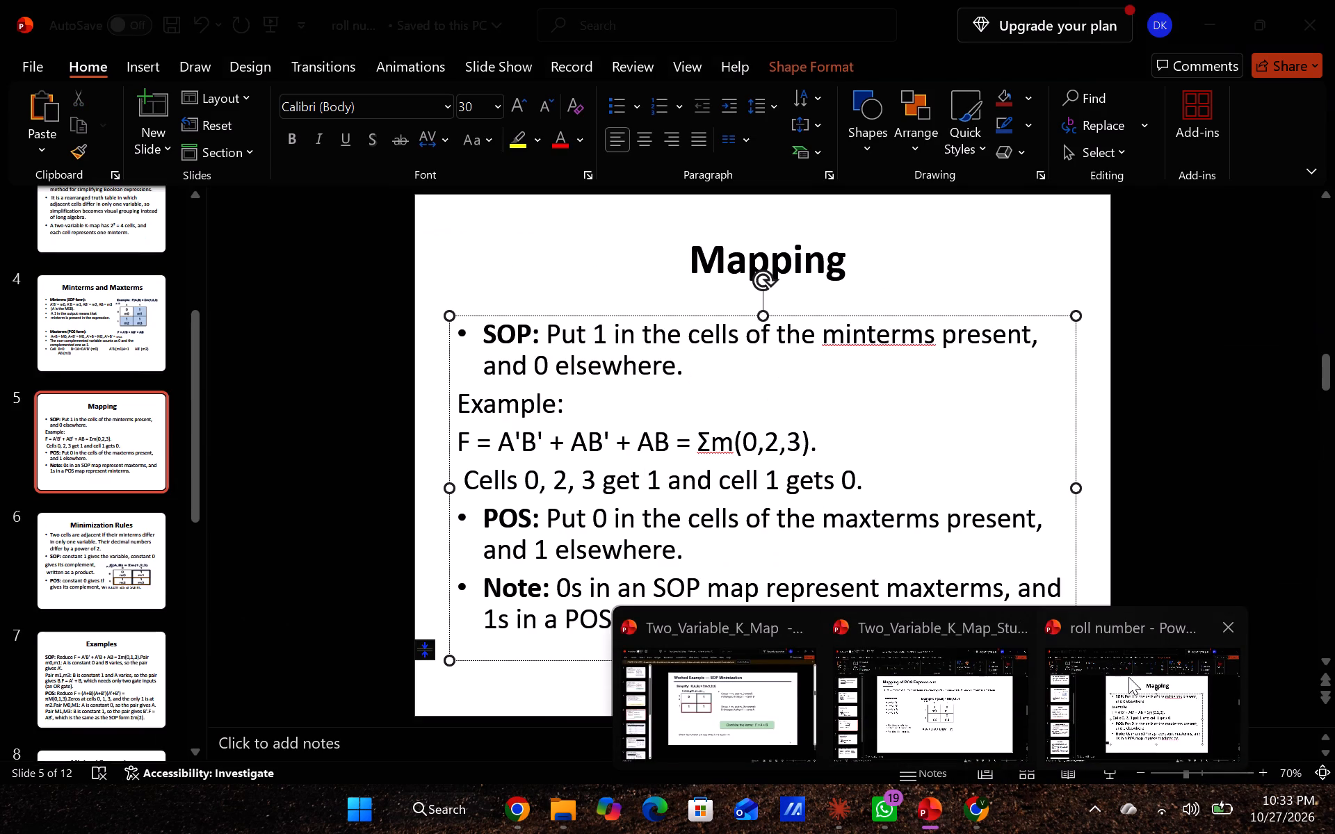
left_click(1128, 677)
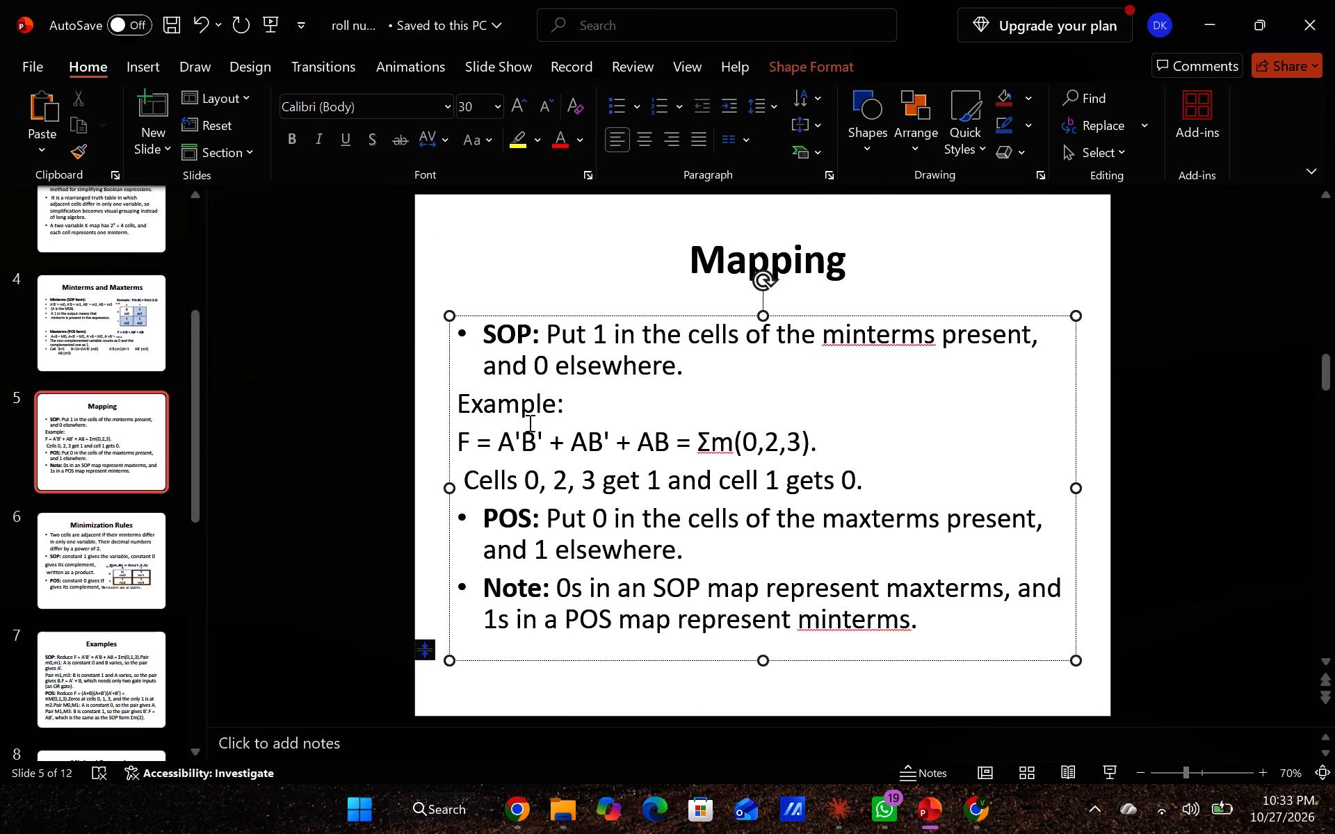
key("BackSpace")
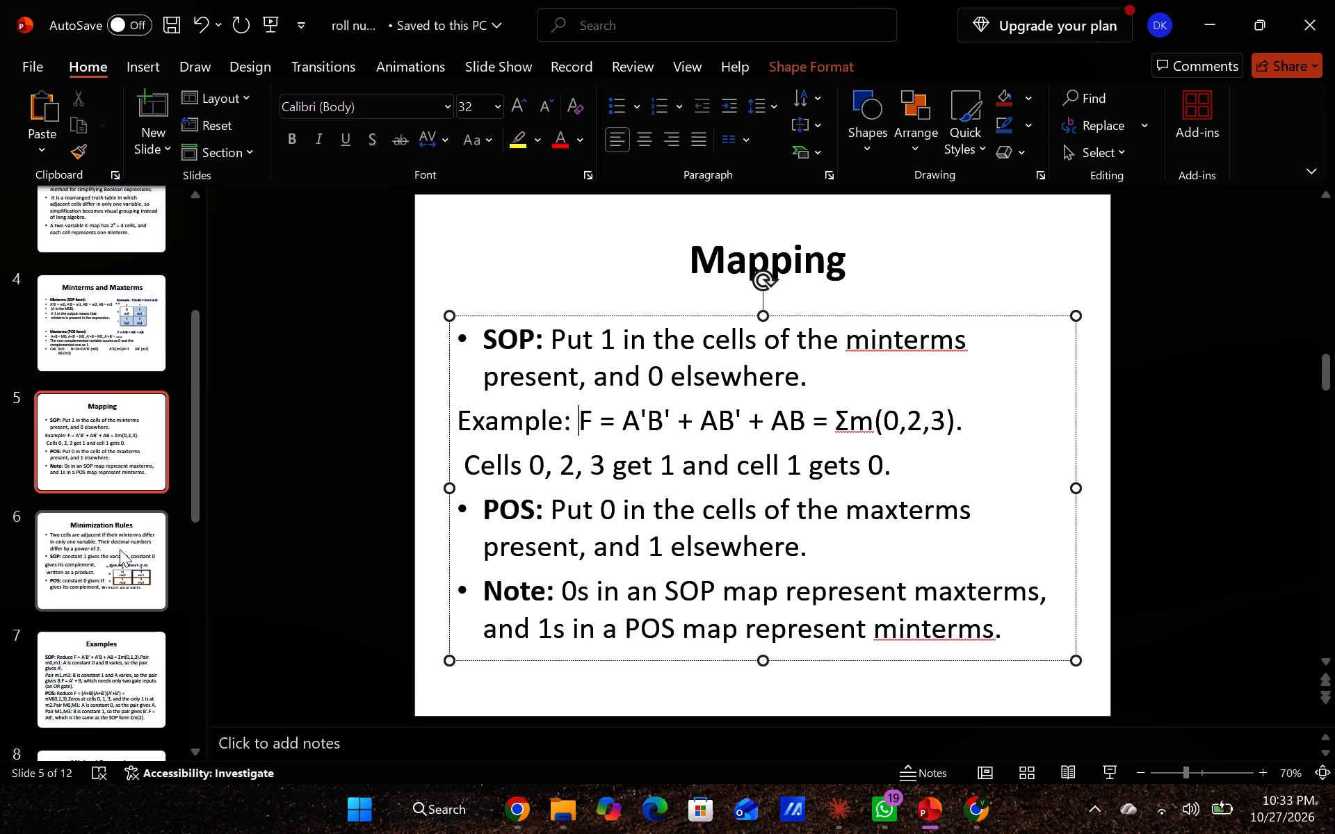
Review the student presentation's SOP and POS mapping and minimization slides for a K-map example suited to the Mapping slide.
scroll(115, 572, "down", 1)
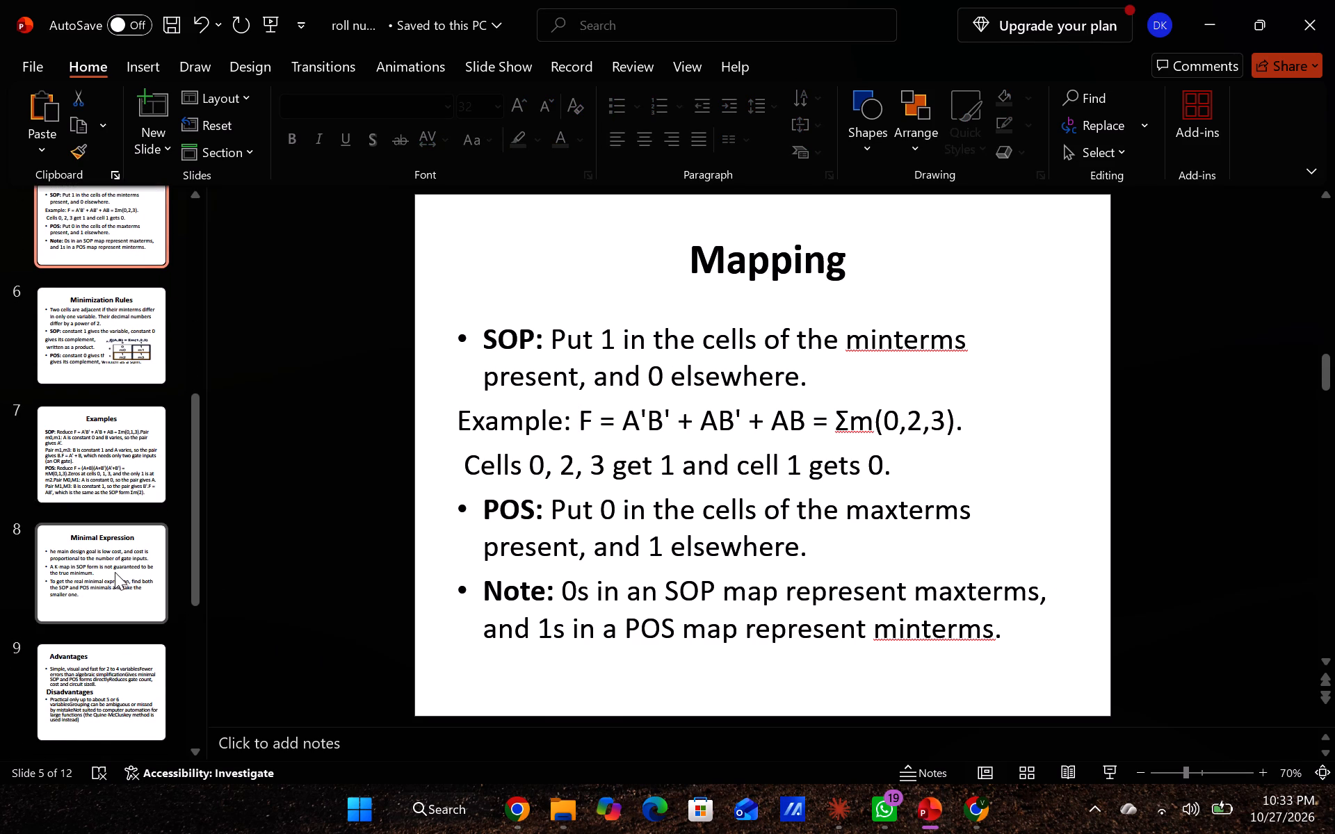
scroll(115, 572, "down", 1)
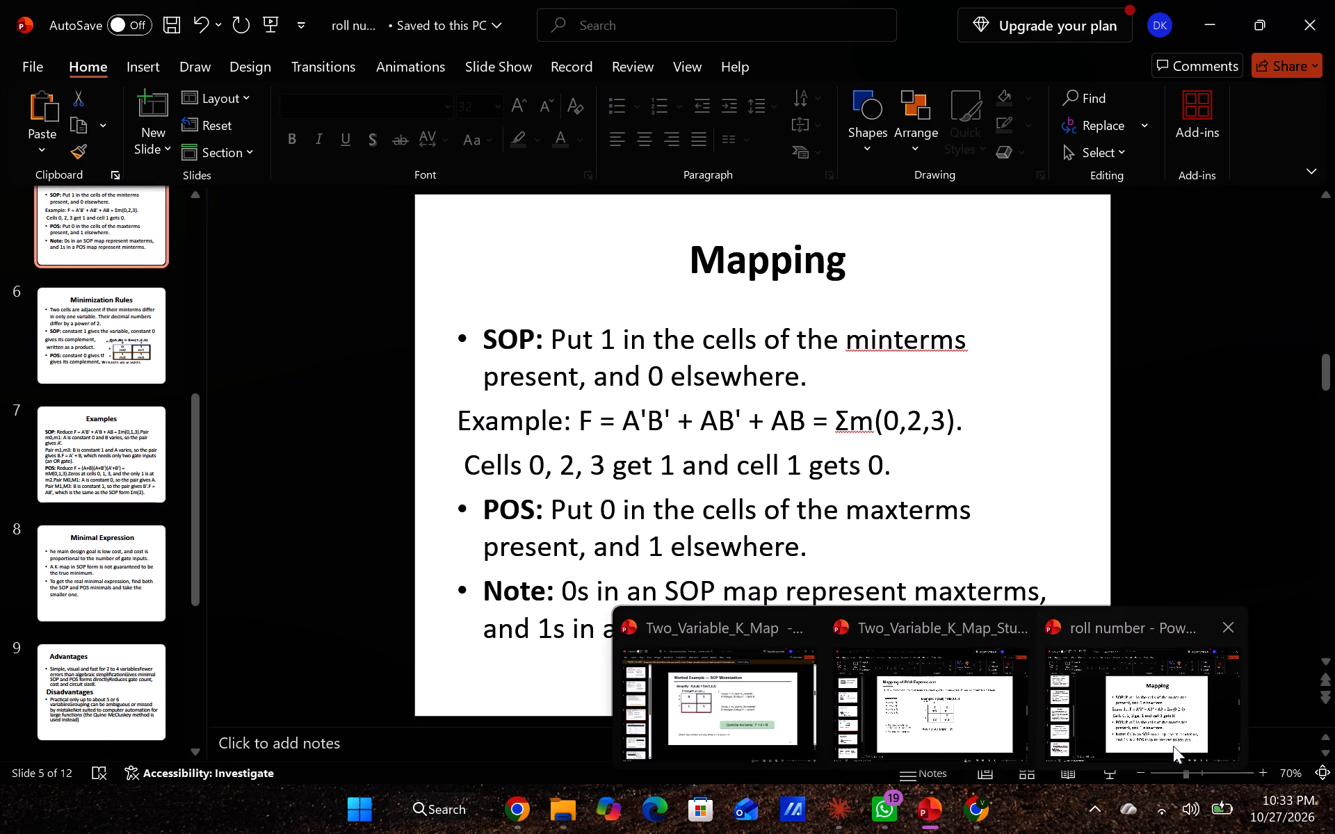
left_click(965, 730)
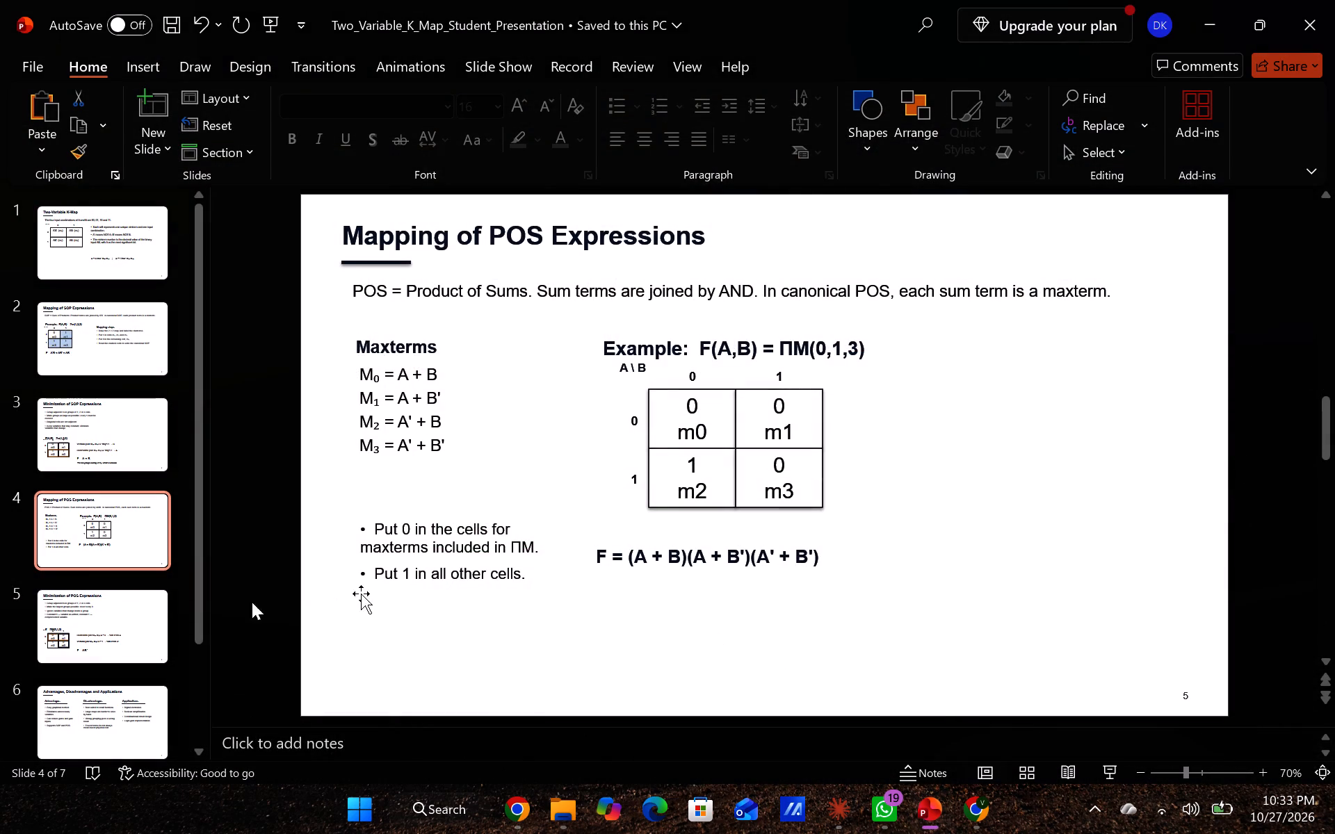
left_click(80, 622)
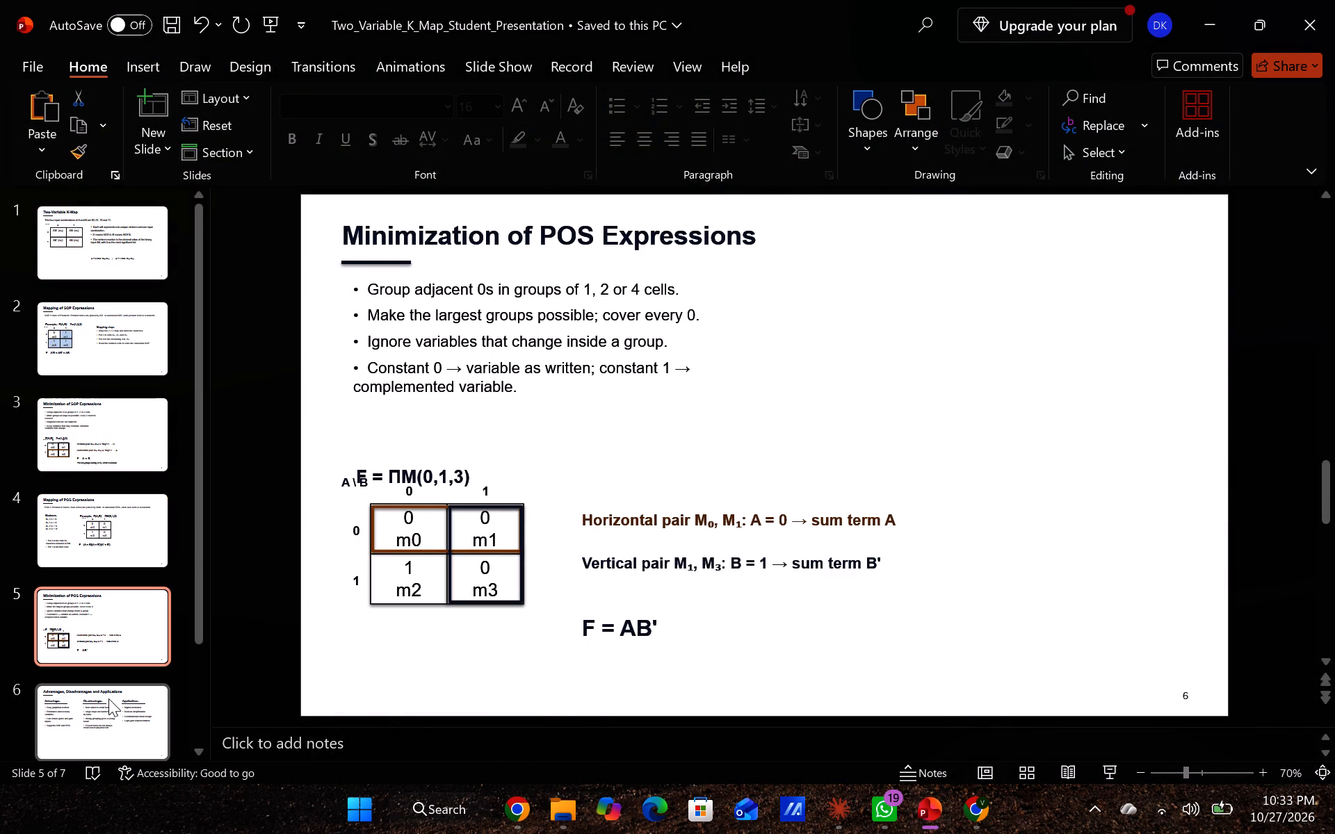
left_click(108, 698)
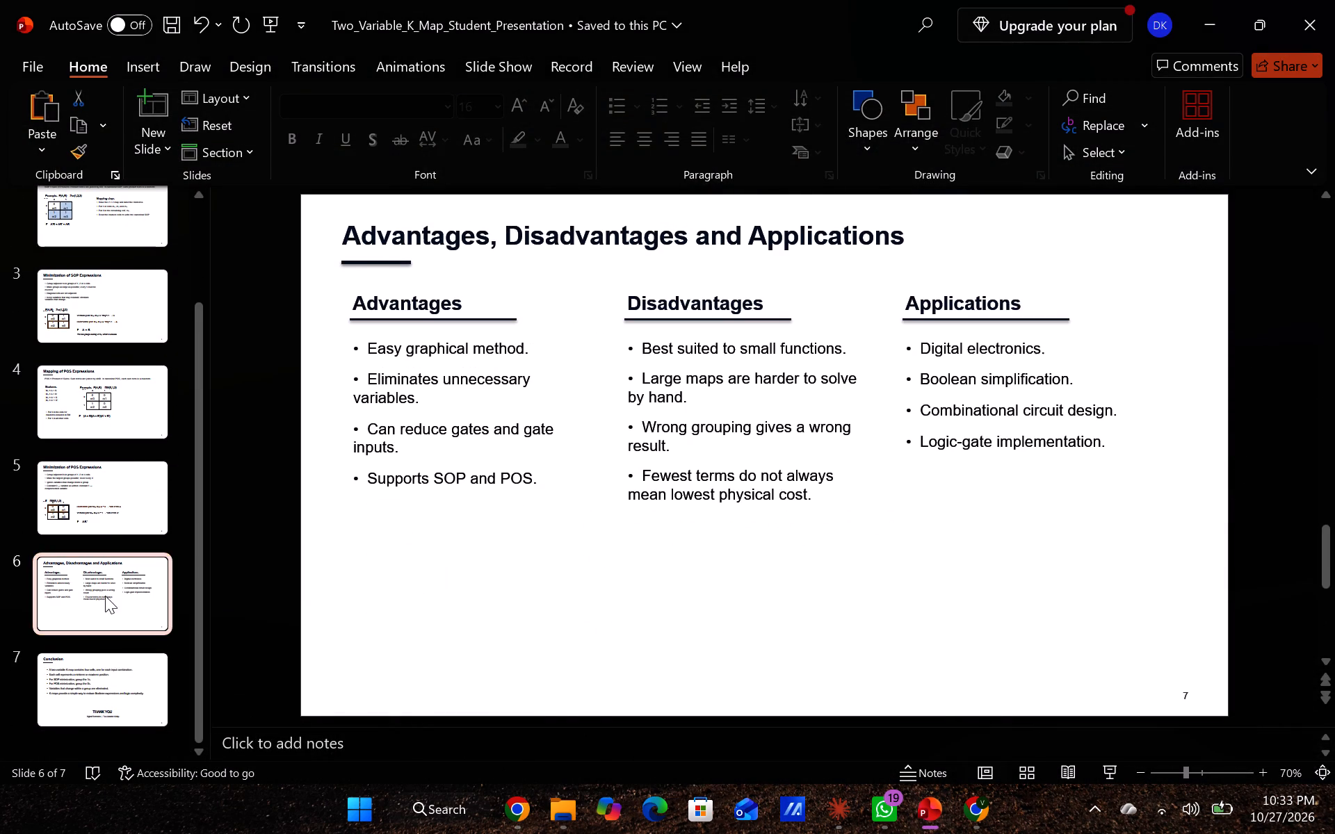
left_click(121, 379)
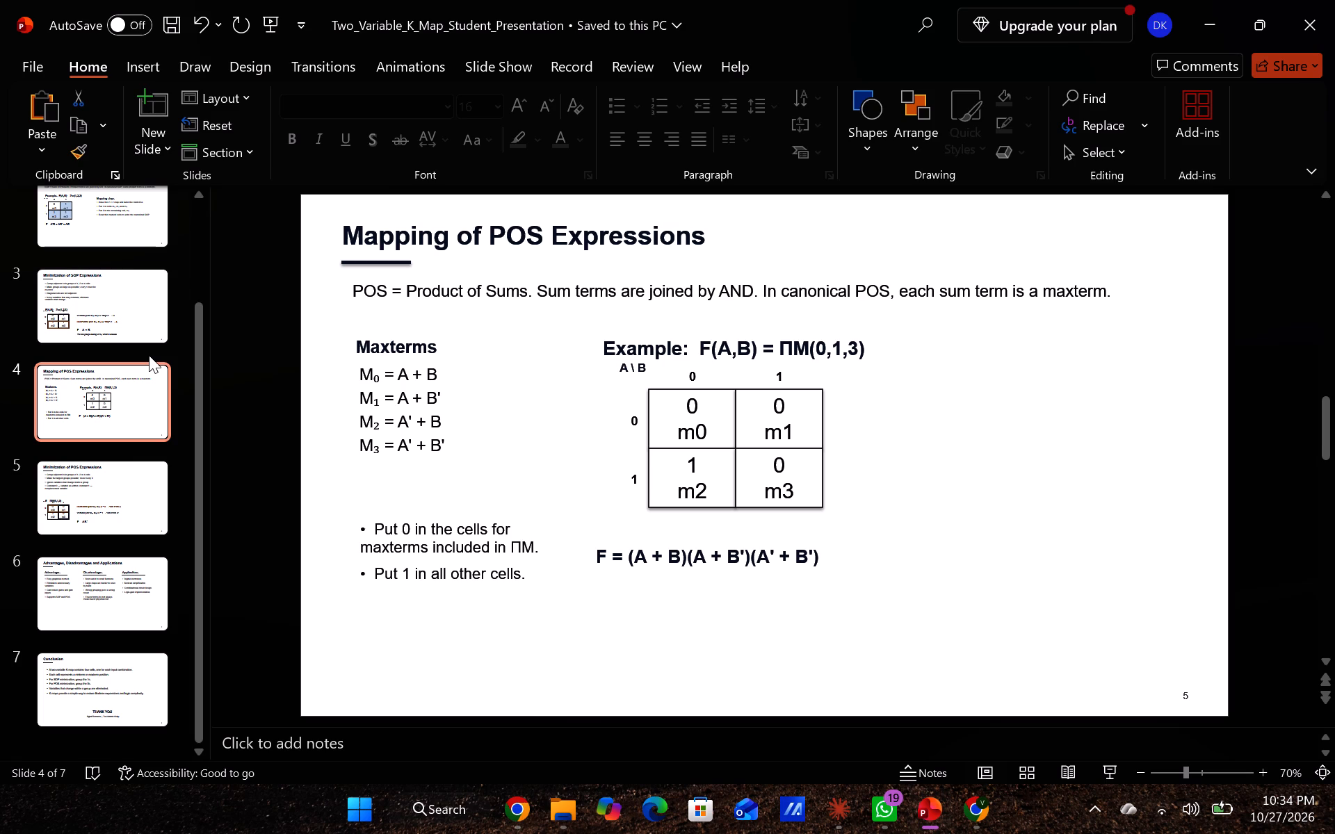
left_click(127, 310)
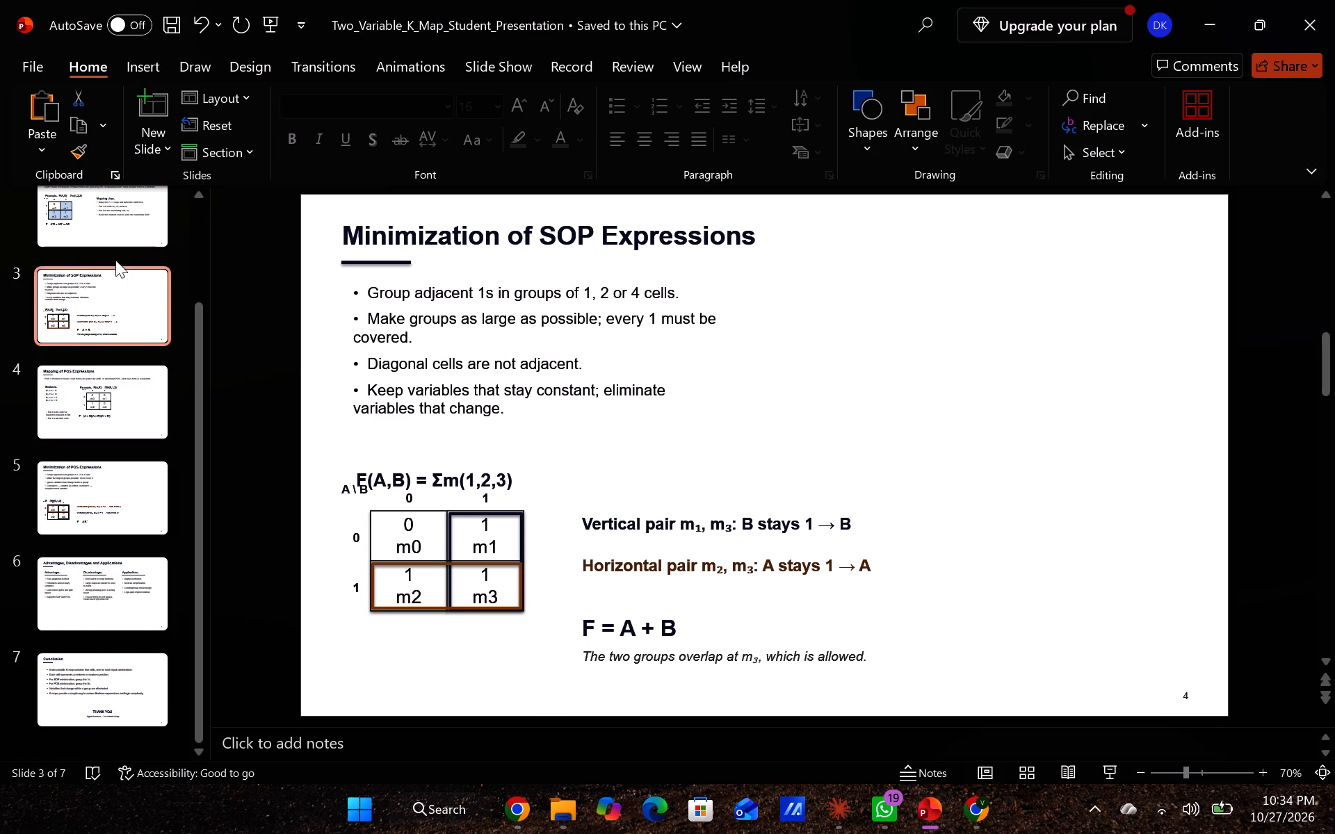
left_click(111, 241)
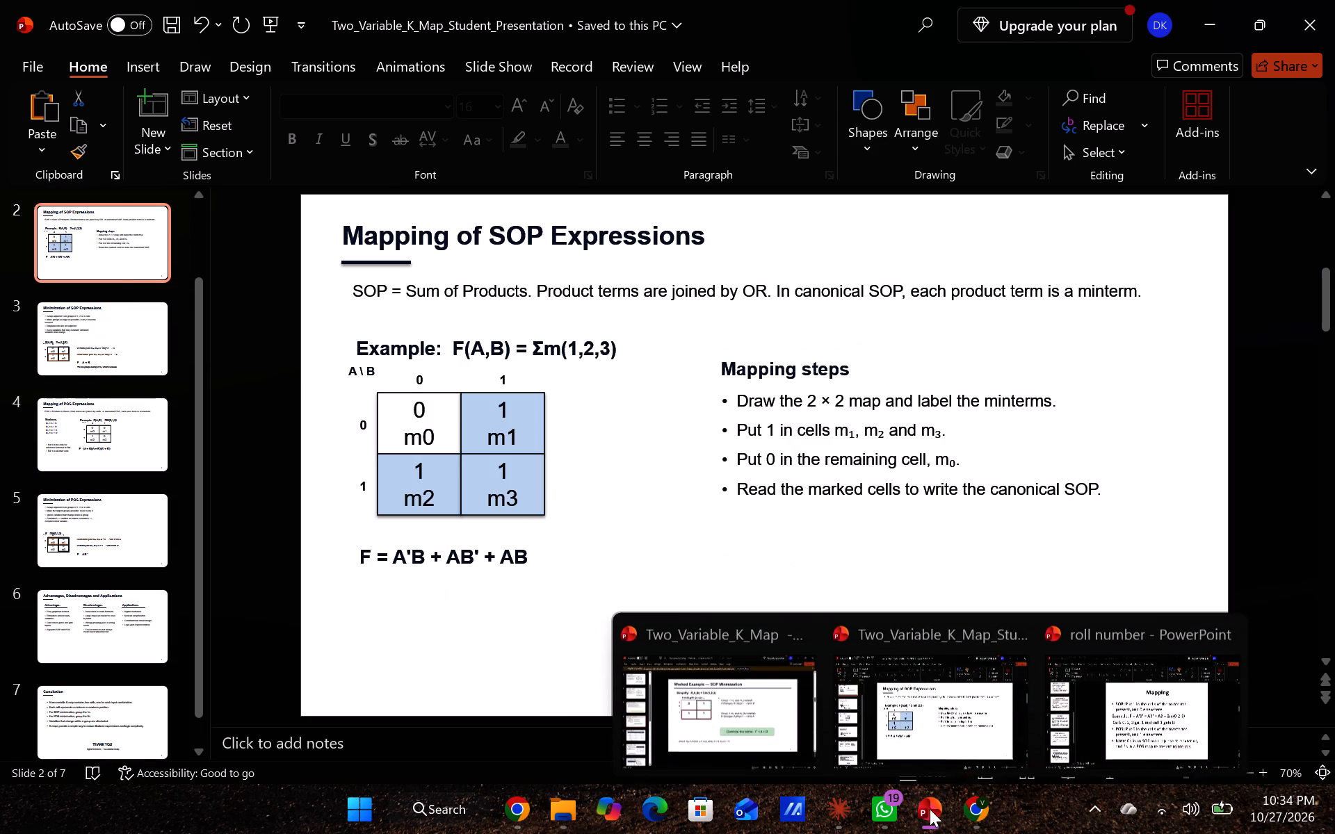
Back on the roll number presentation's Mapping slide, move the formula F = A'B' + AB' + AB = Σm(0,2,3) onto its own line below "Example:".
left_click(1161, 727)
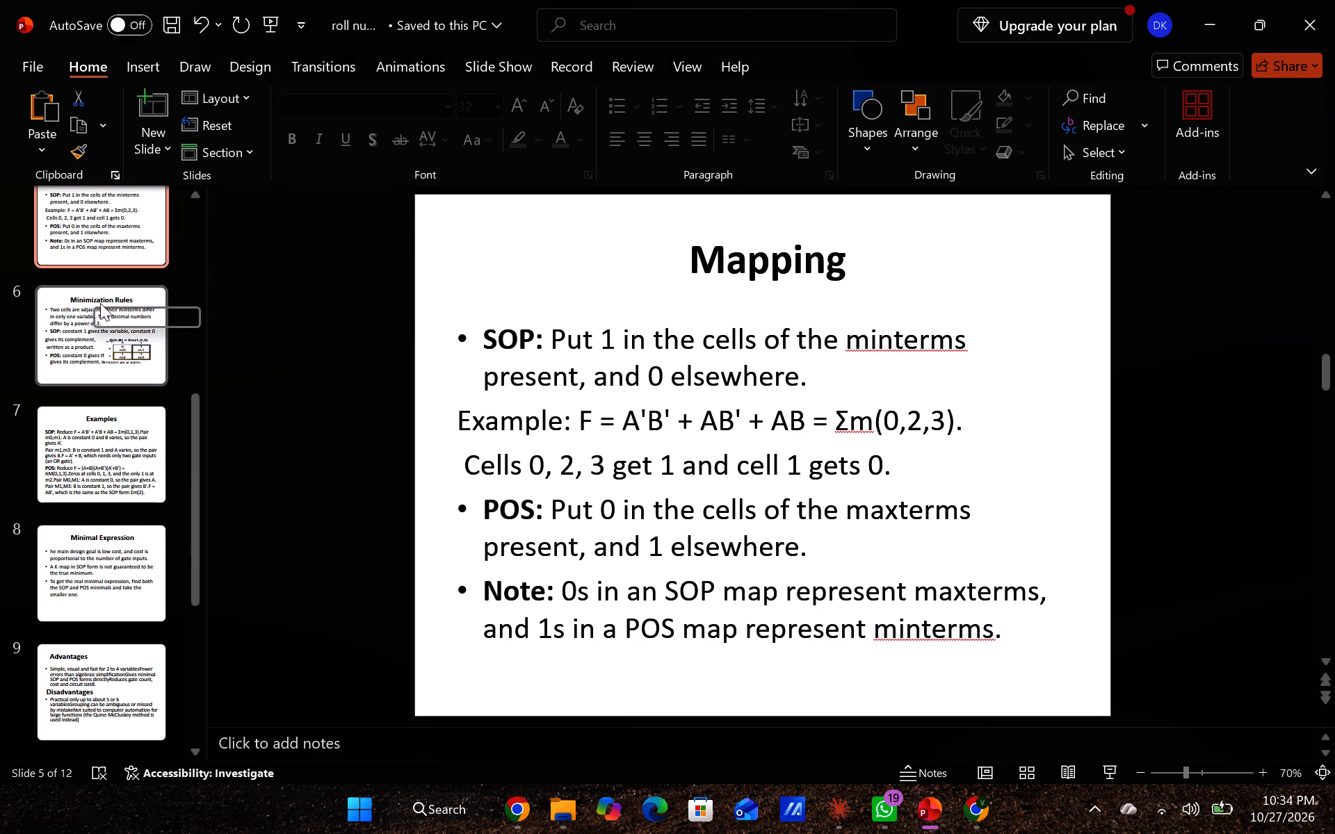
left_click(108, 320)
left_click(116, 338)
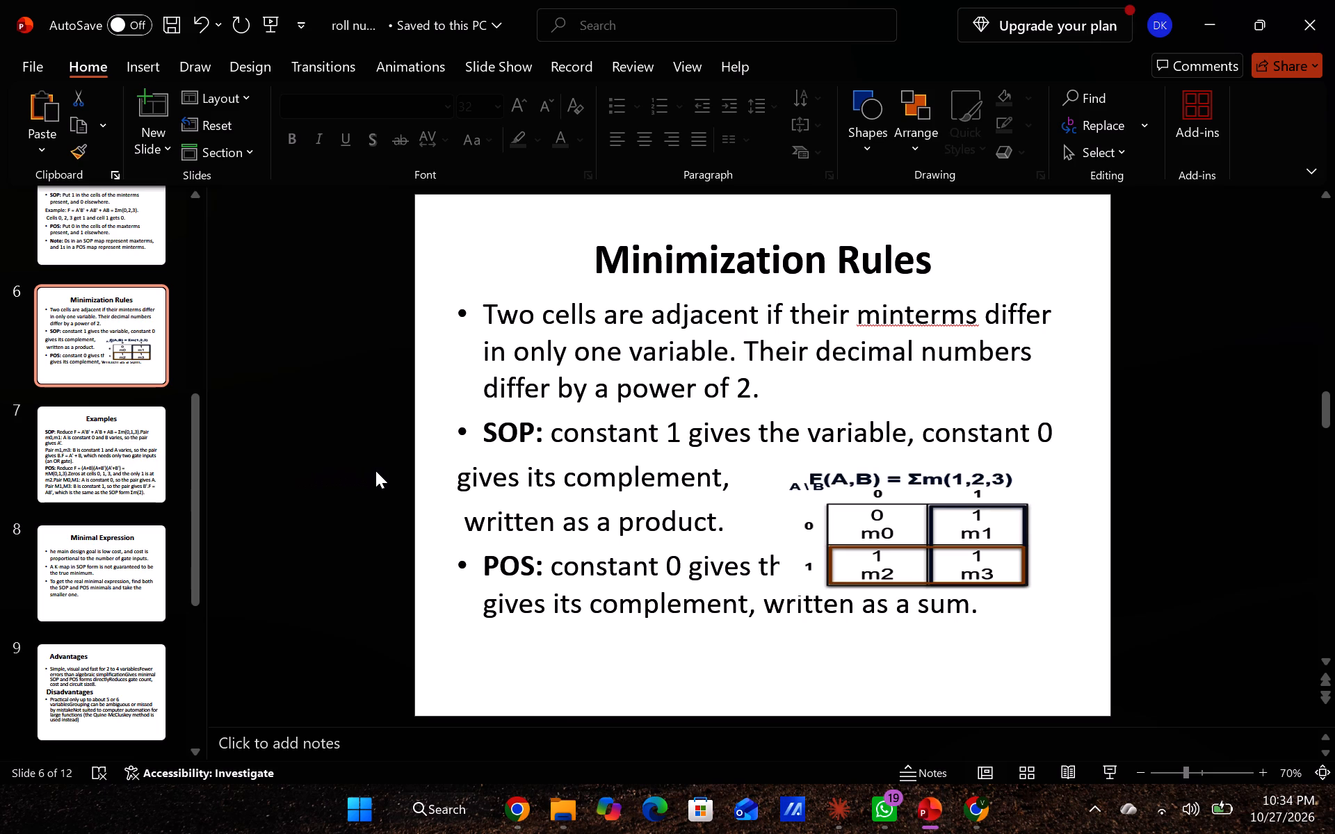
left_click(116, 222)
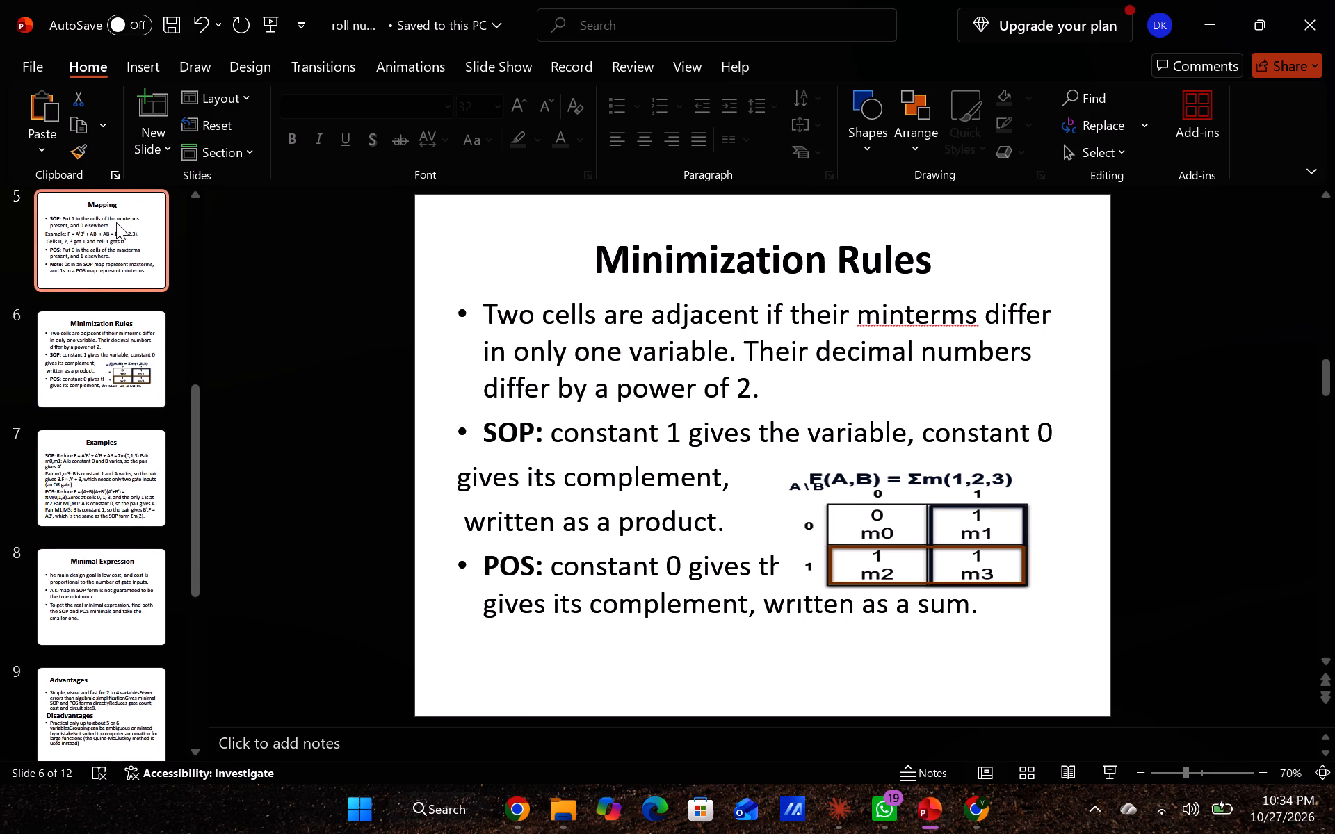
scroll(116, 222, "up", 1)
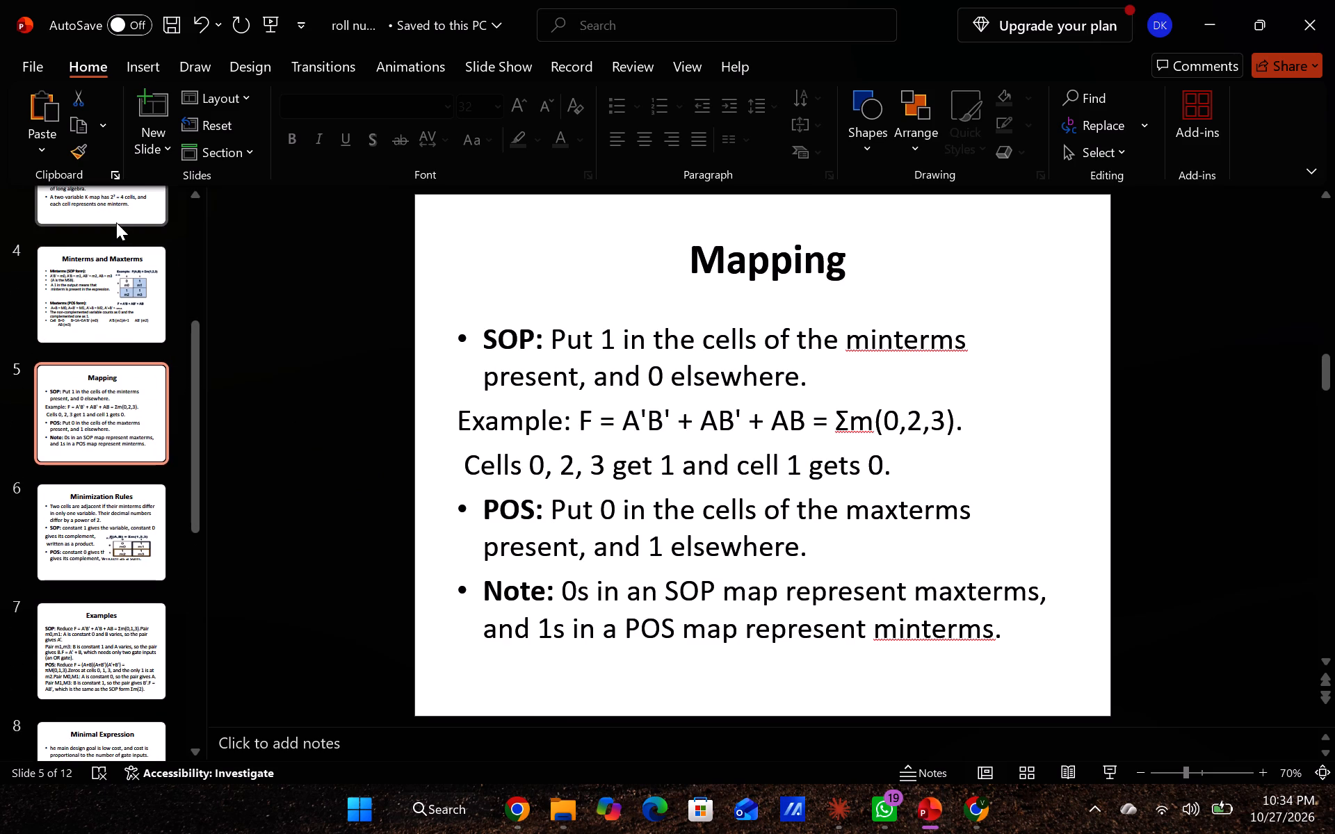
left_click(896, 422)
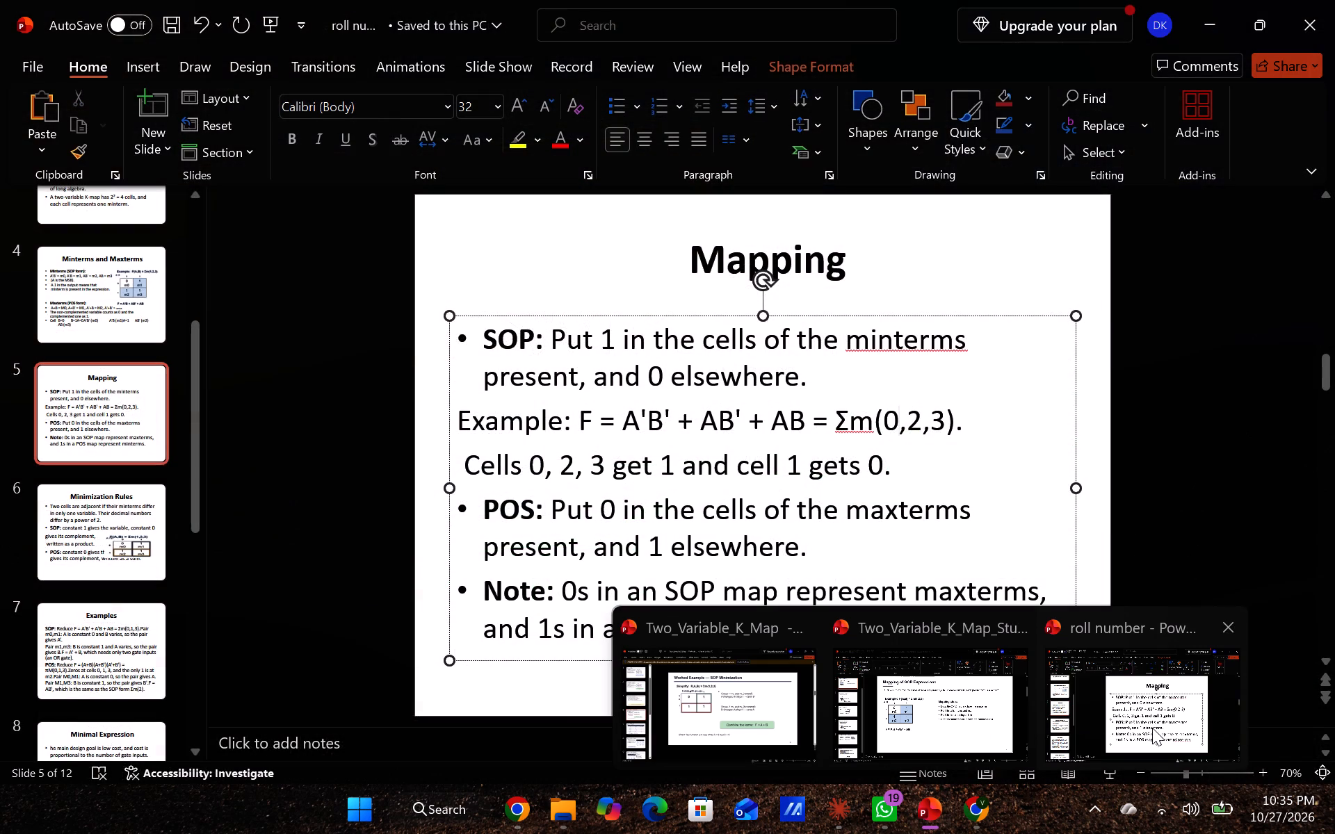
left_click(1106, 690)
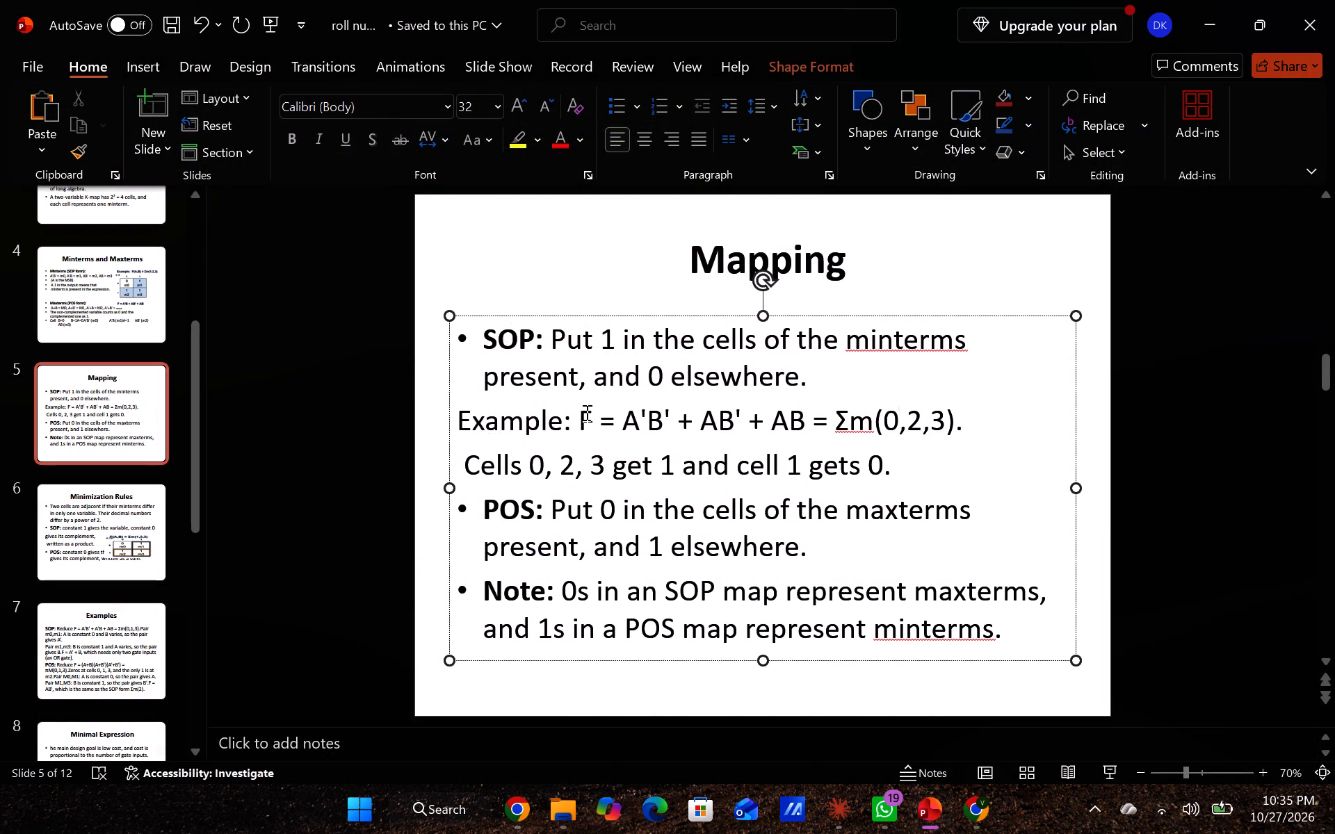
left_click(578, 418)
key("Return")
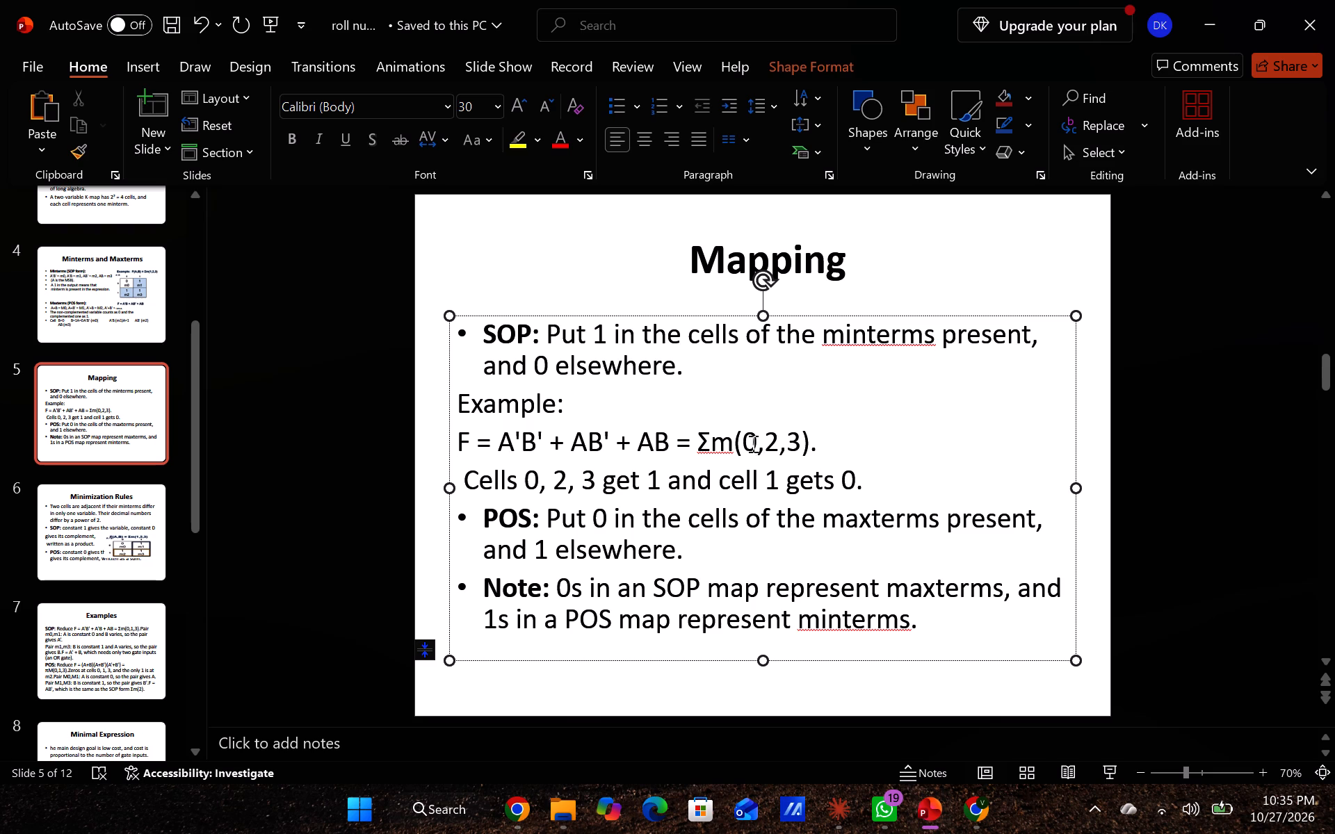
Change the example's minterm list to Σm(1,2,3) and the cells listed as getting 1 to 1, 2, 3.
left_click(759, 443)
key("BackSpace")
key("1")
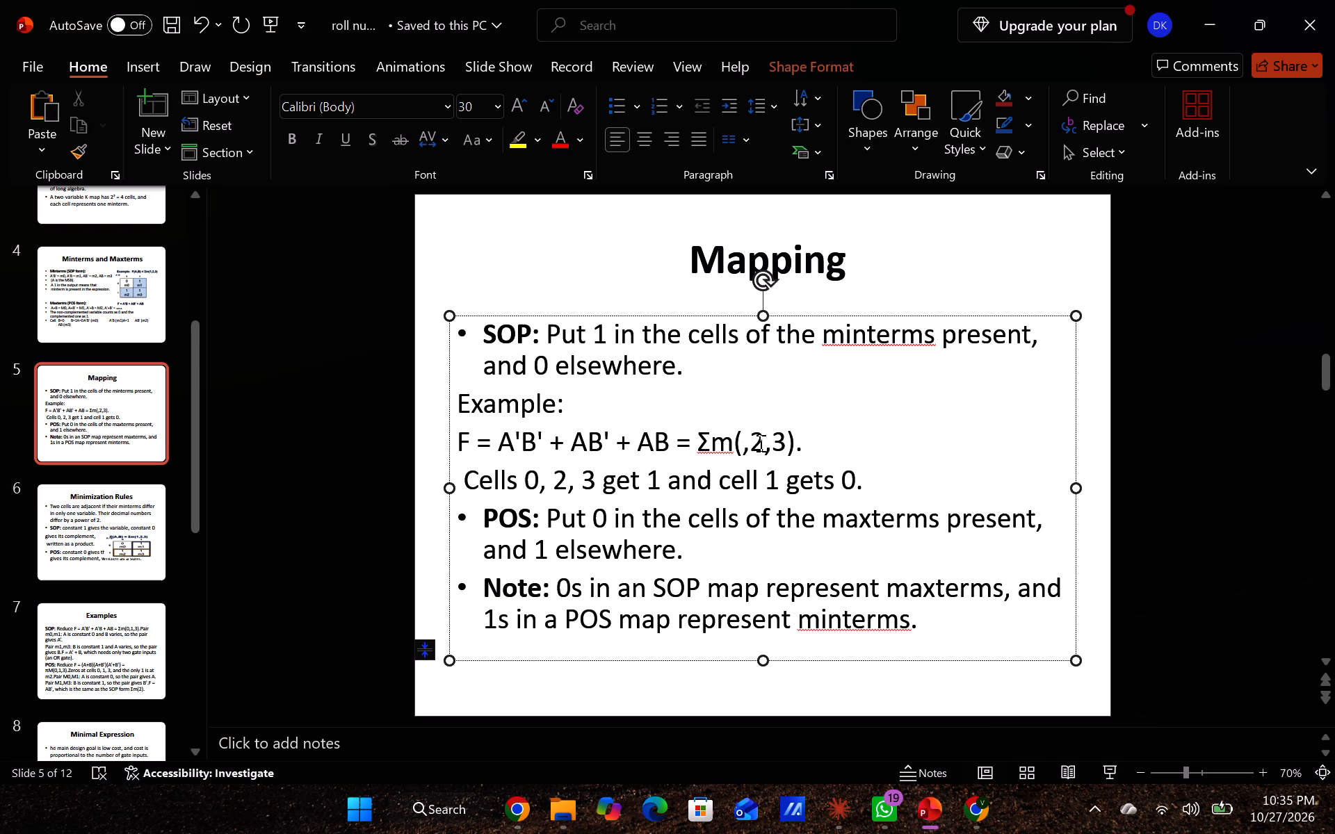
left_click(537, 480)
key("BackSpace")
key("1")
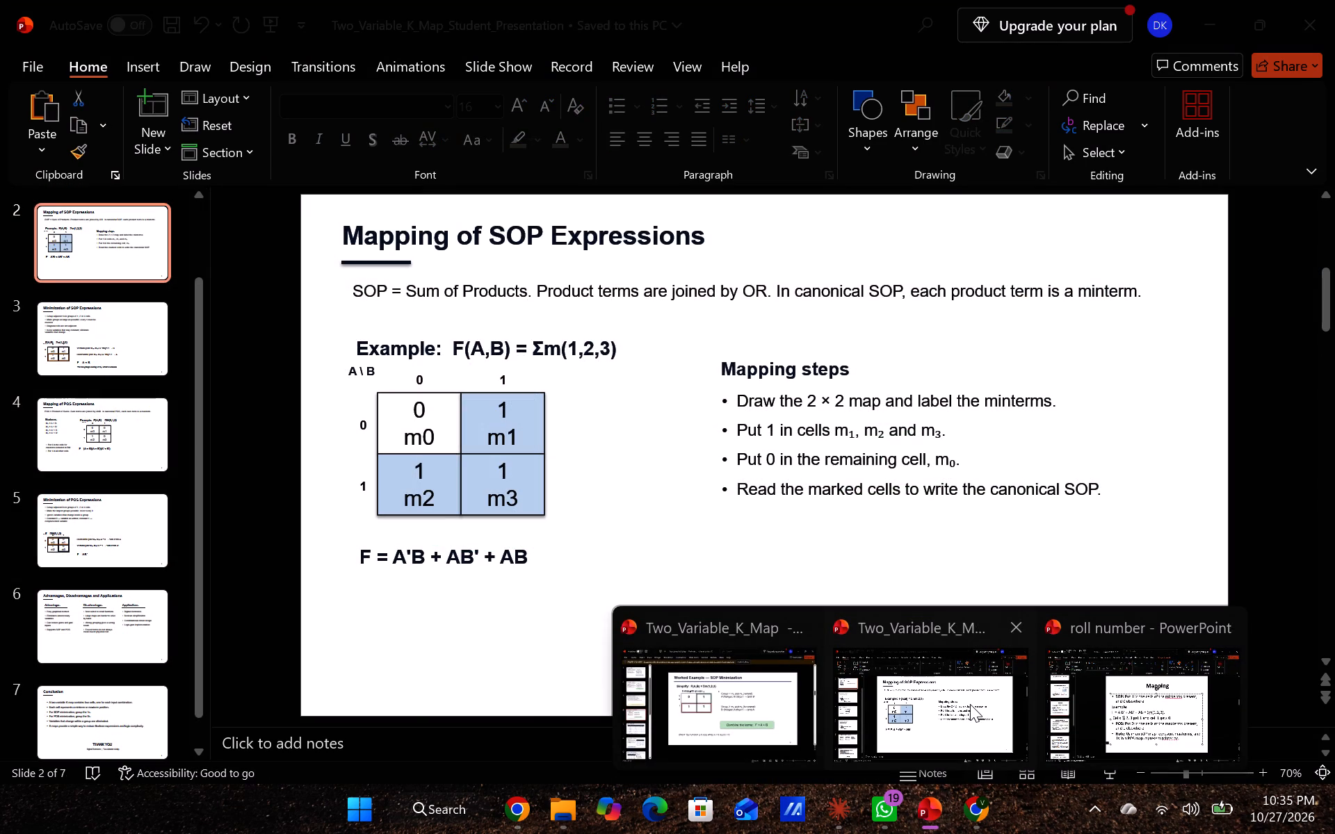
Capture the F(A,B) = Σm(1,2,3) K-map from the student presentation's Mapping of SOP Expressions slide and paste it as a picture onto the Mapping slide.
left_click(970, 704)
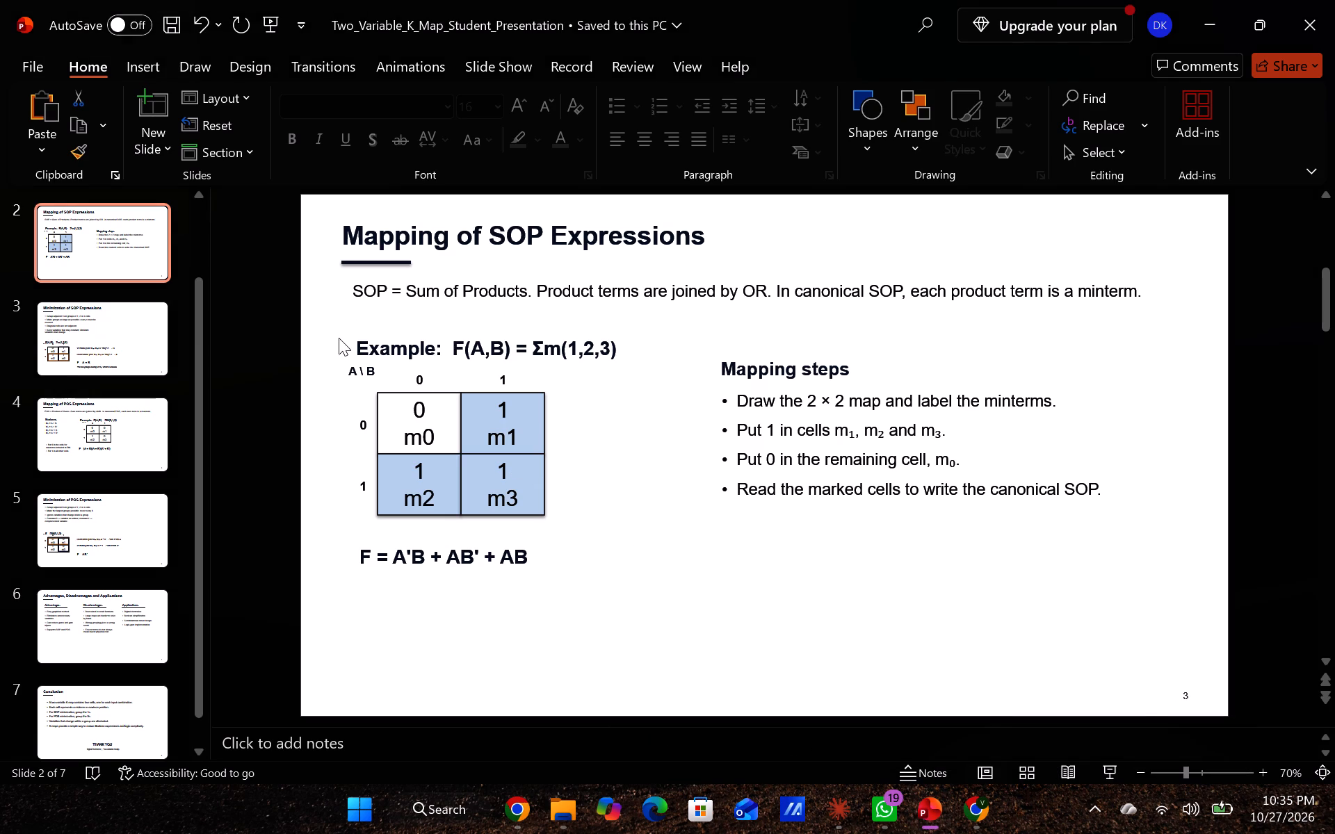
key("Print")
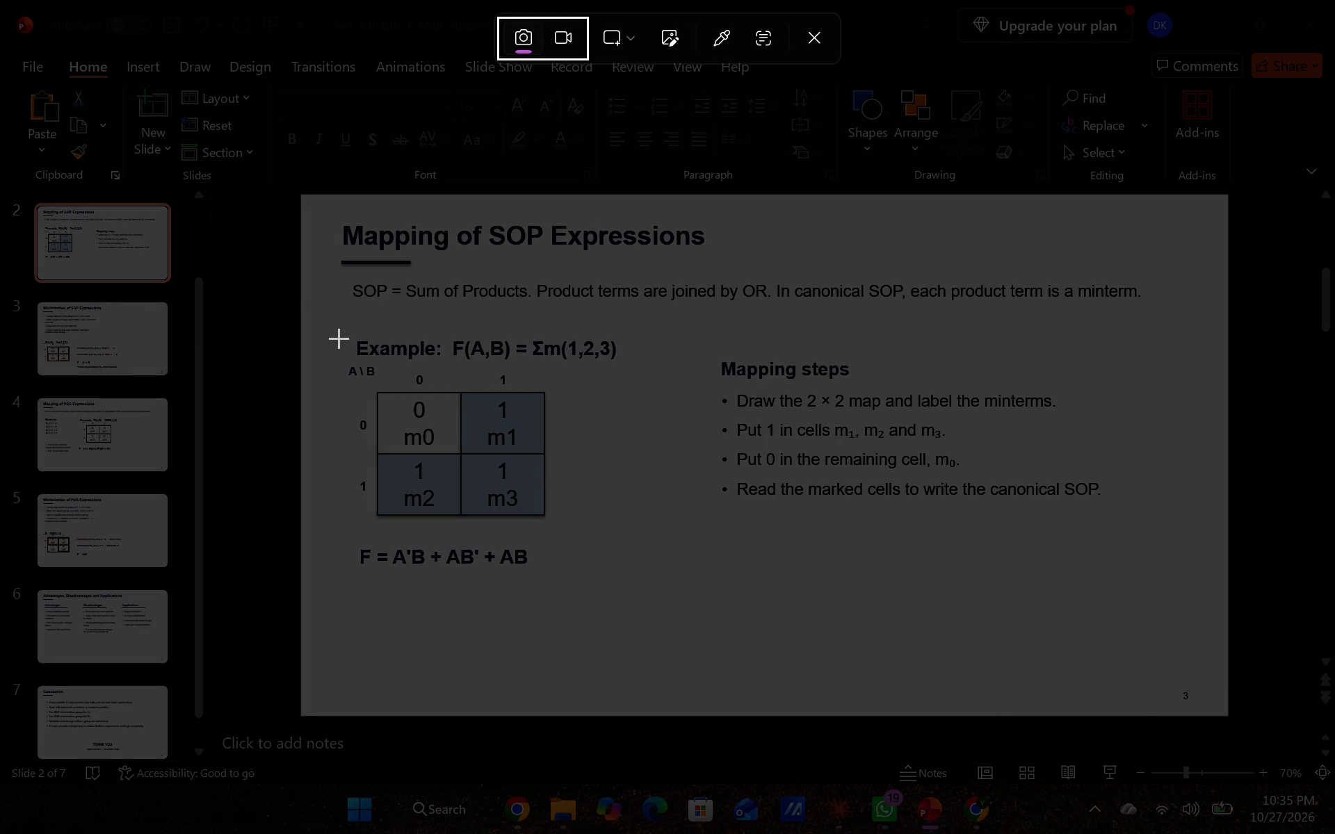
left_click_drag(339, 338, 645, 444)
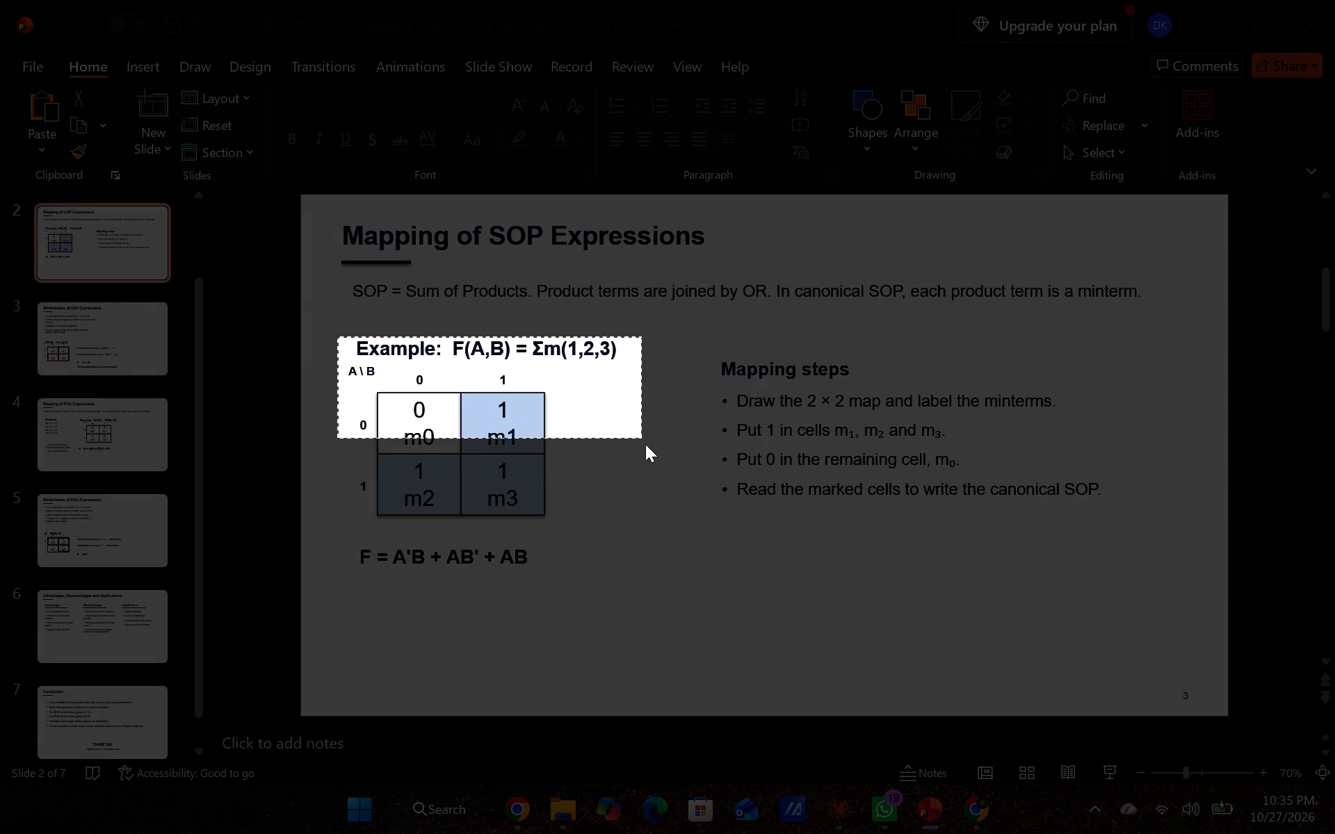
left_click_drag(645, 444, 614, 533)
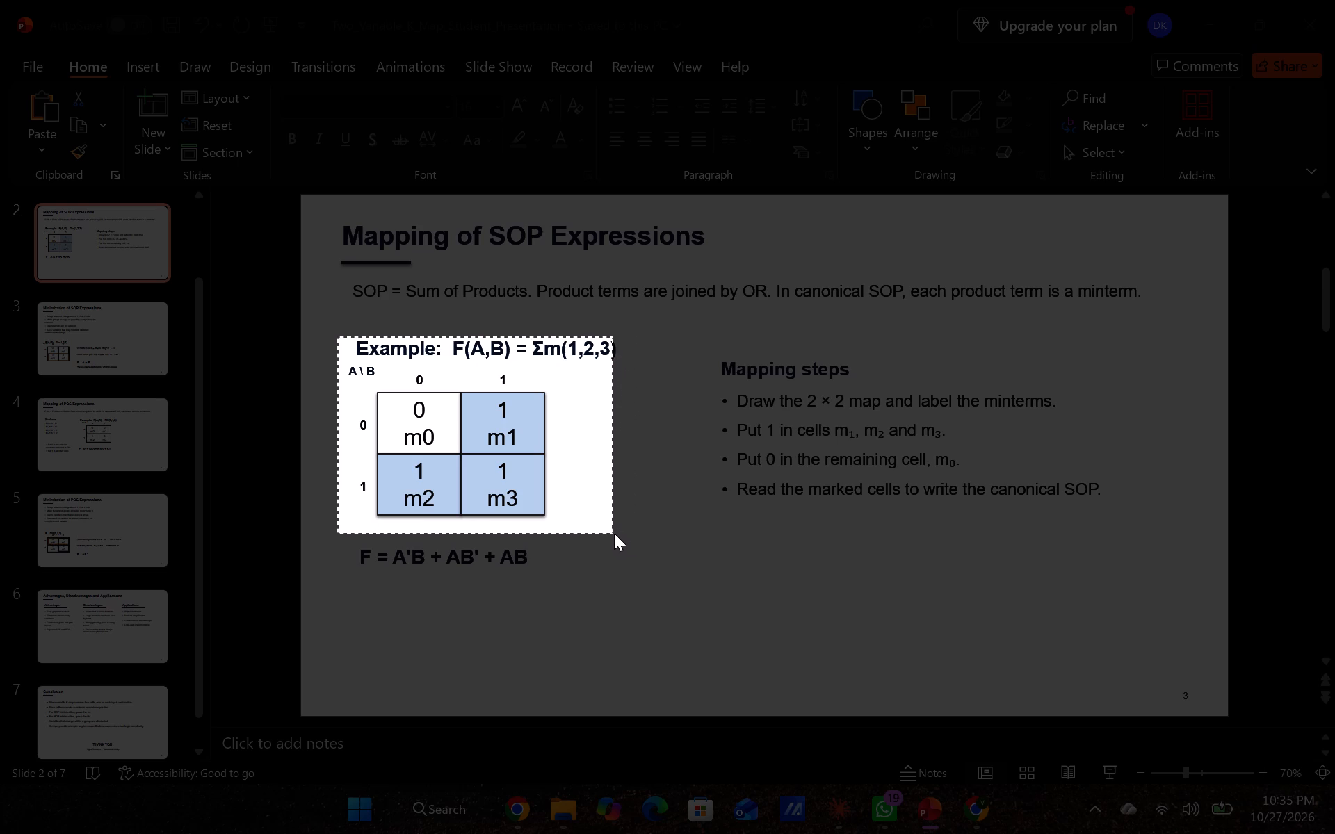
left_click_drag(614, 533, 622, 533)
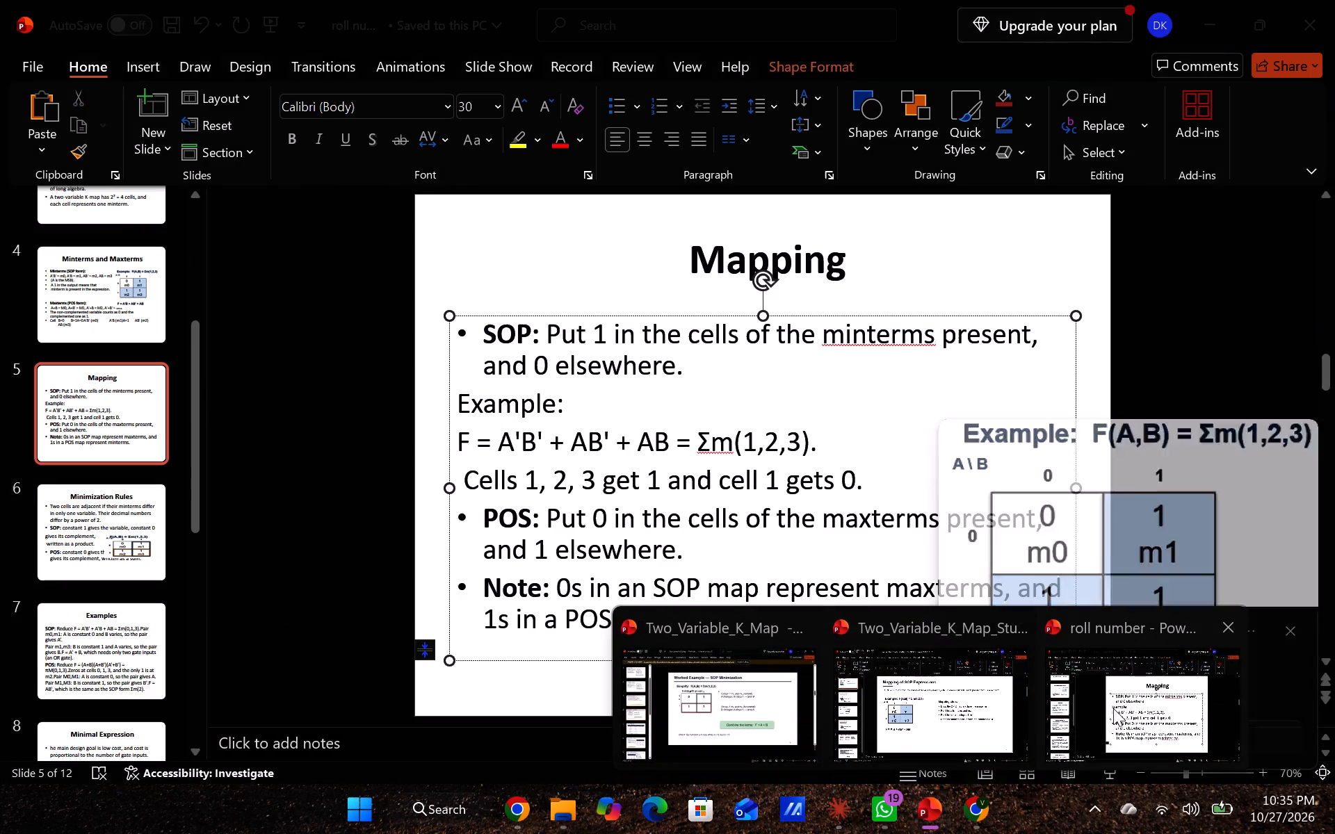
left_click(1113, 708)
left_click(904, 429)
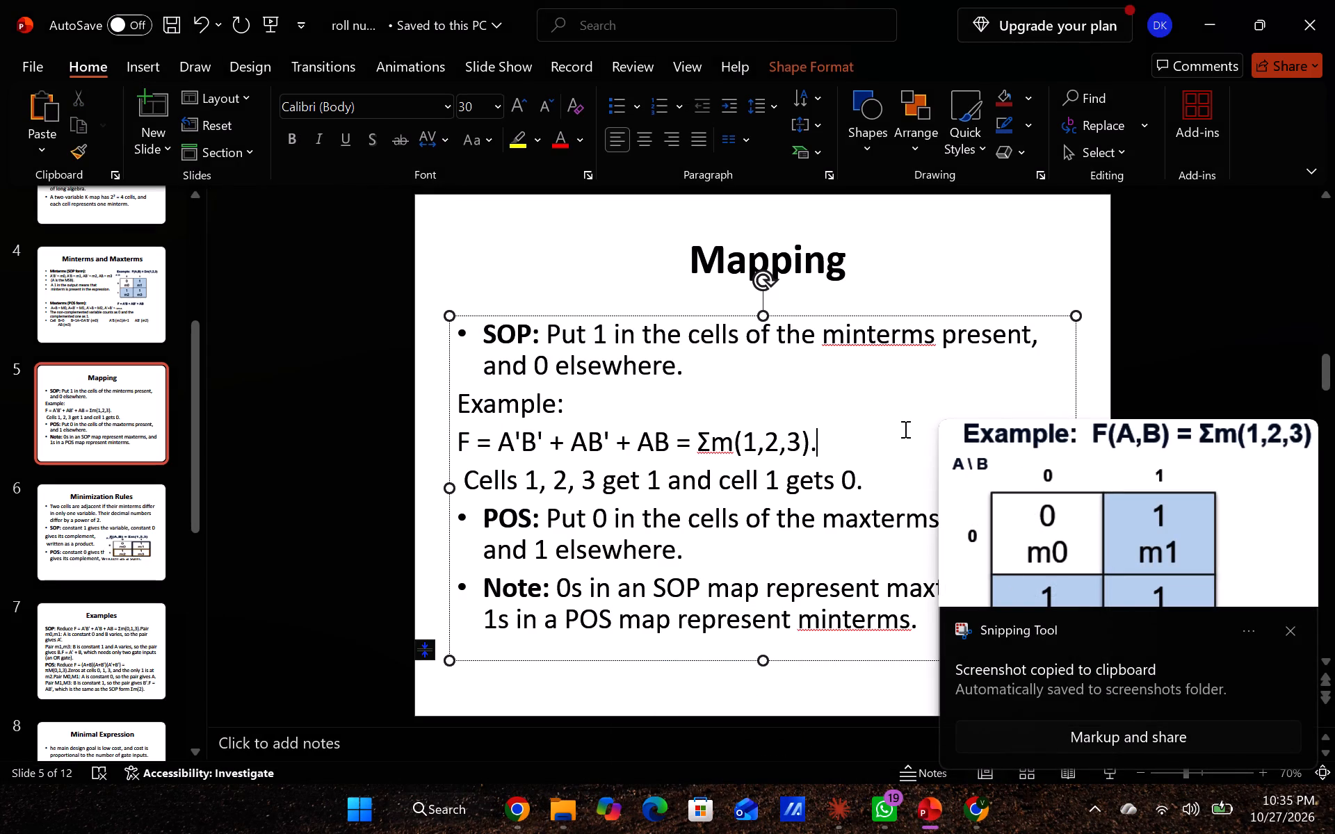
right_click(904, 429)
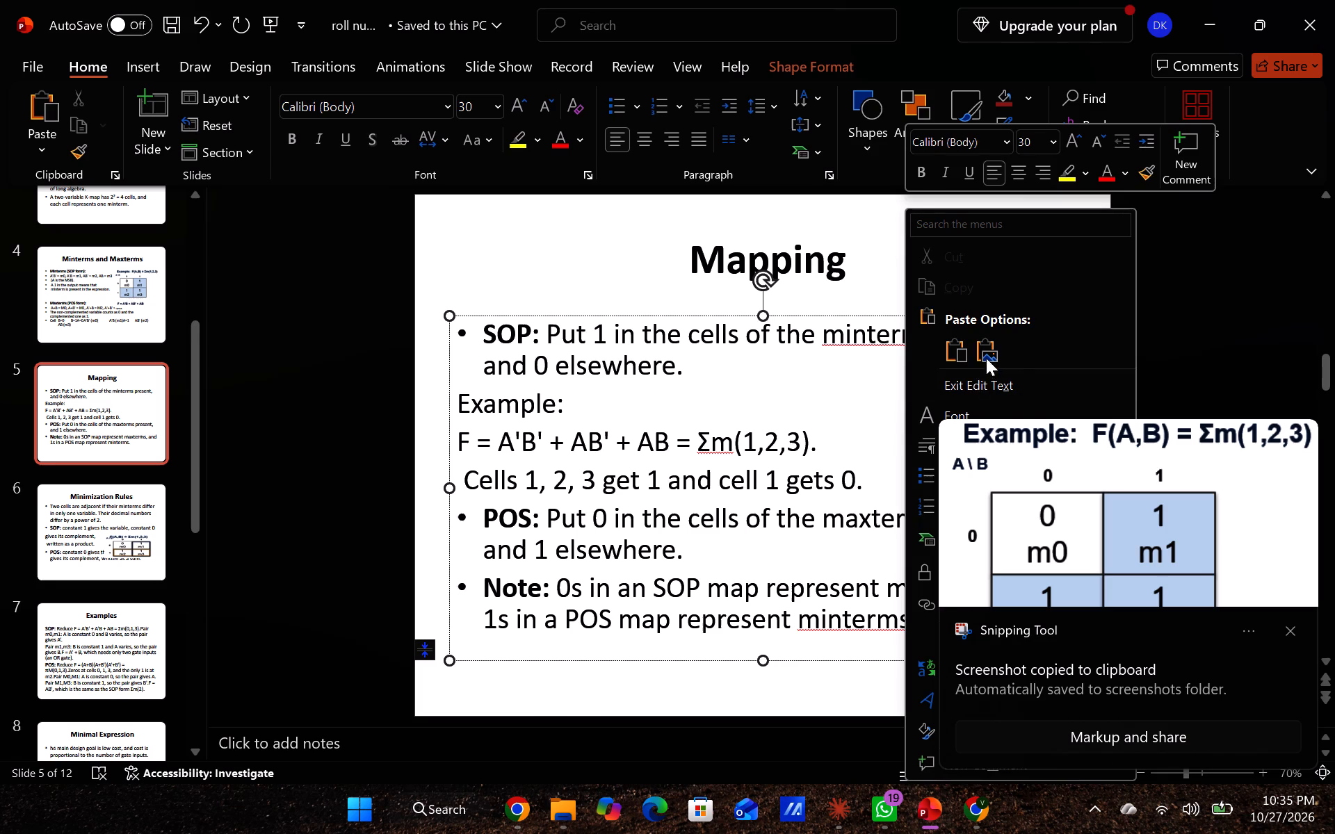
left_click(986, 358)
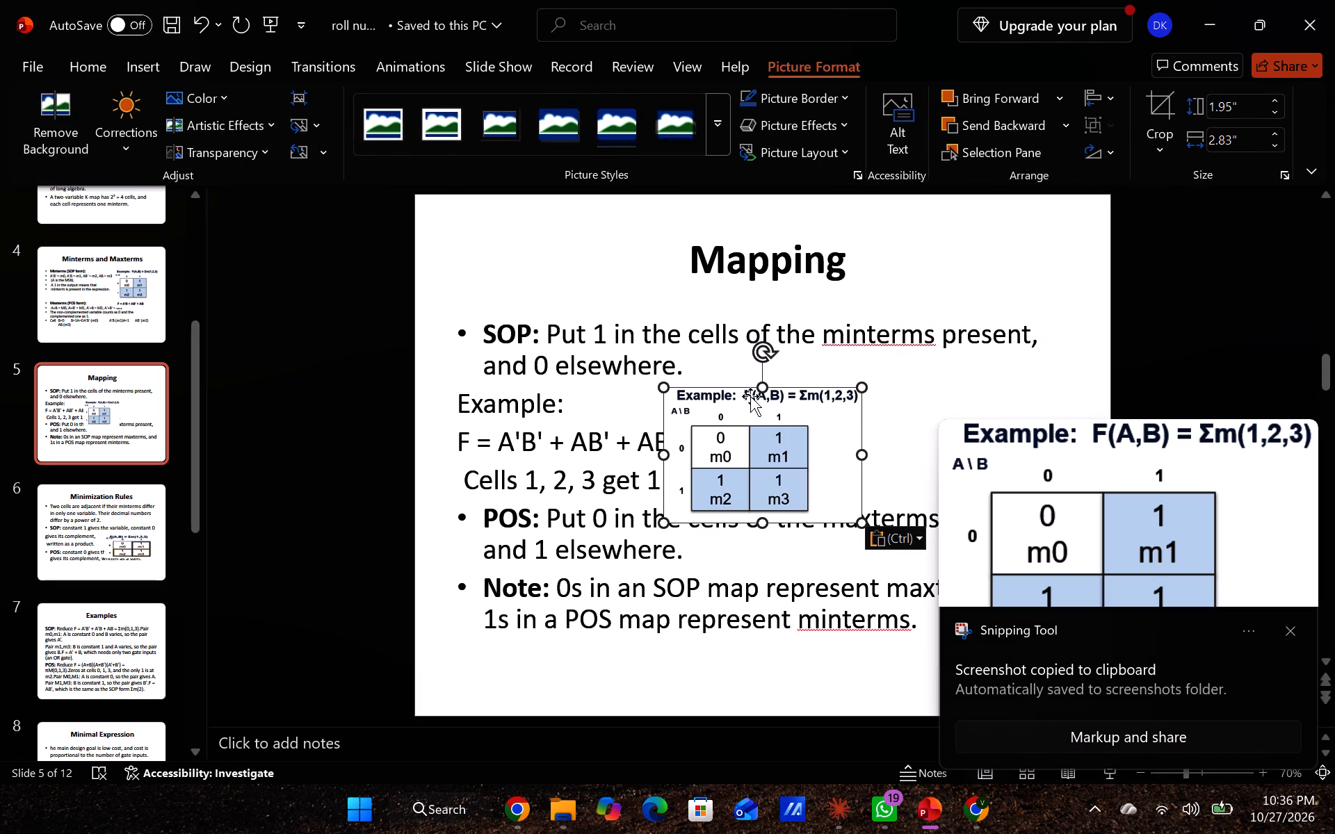
Resize the pasted K-map picture to about 1.52" high by 2.76" wide and place it beside the SOP example formula.
left_click_drag(662, 389, 726, 409)
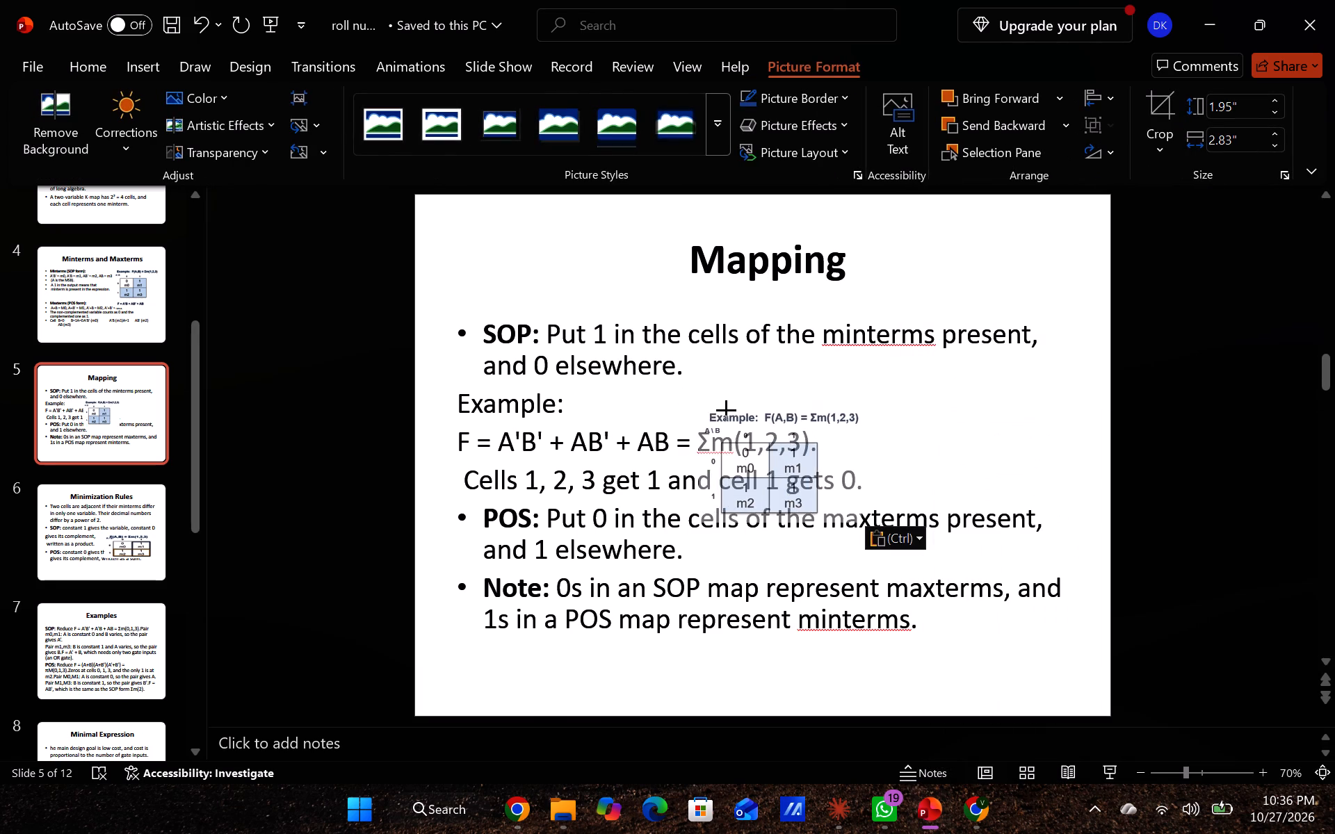
left_click_drag(726, 409, 742, 415)
left_click_drag(770, 466, 915, 420)
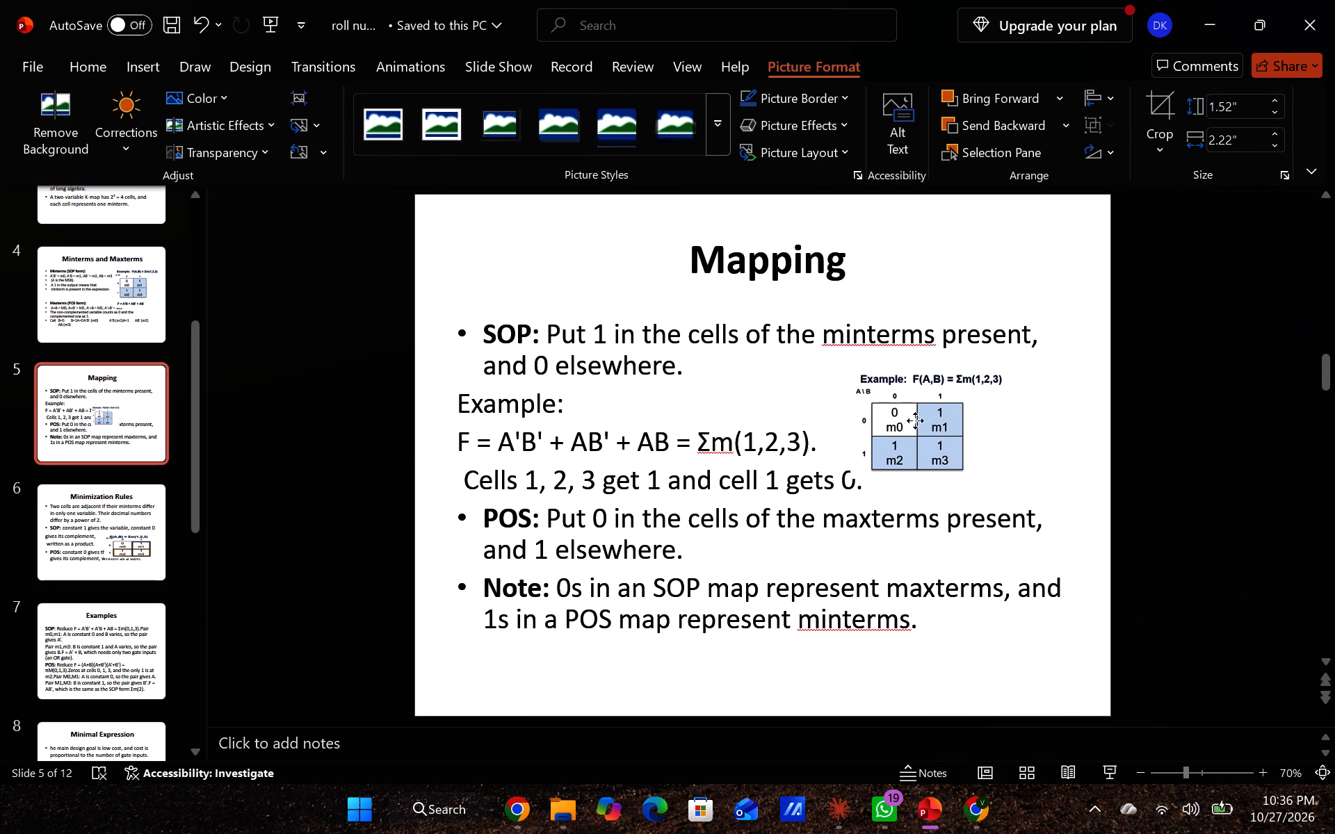
left_click_drag(915, 420, 930, 422)
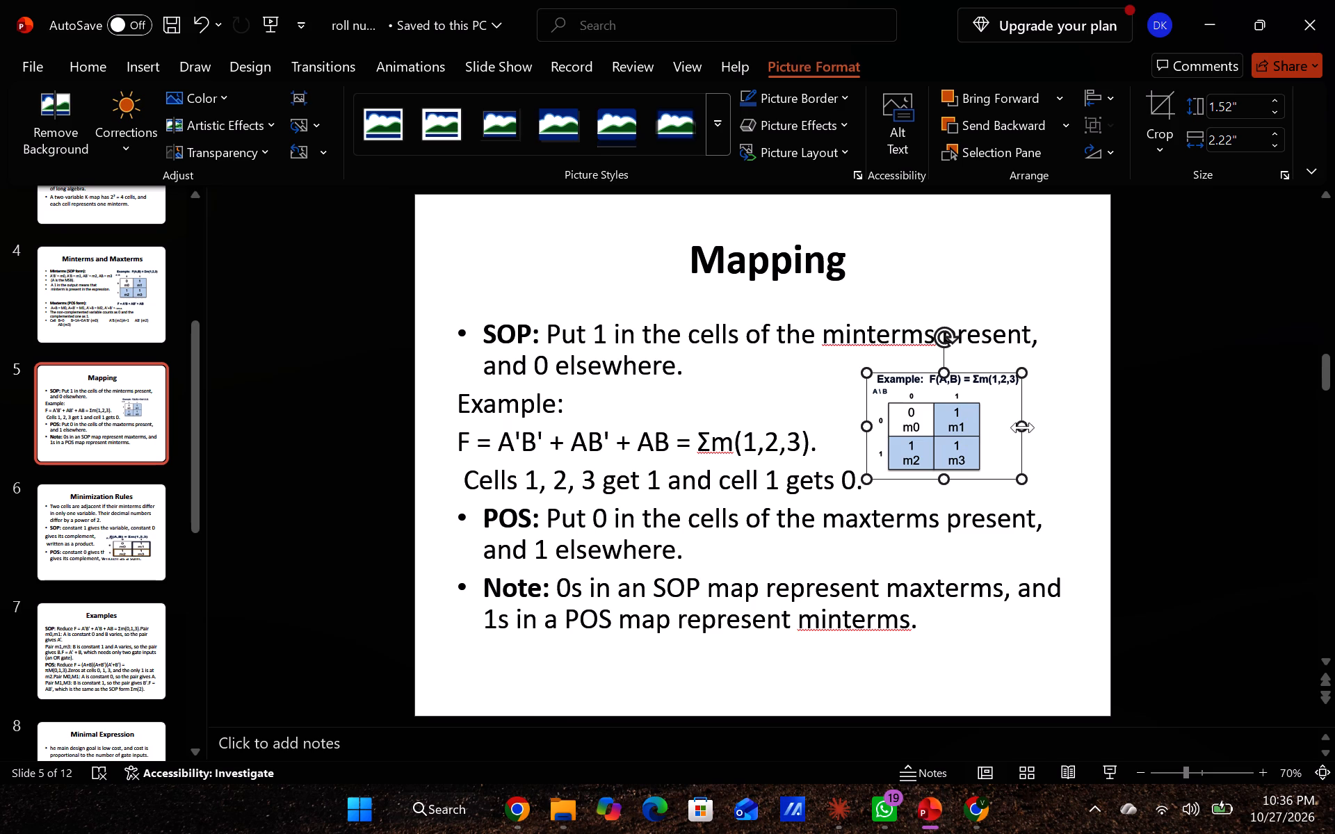
left_click_drag(1022, 427, 1055, 427)
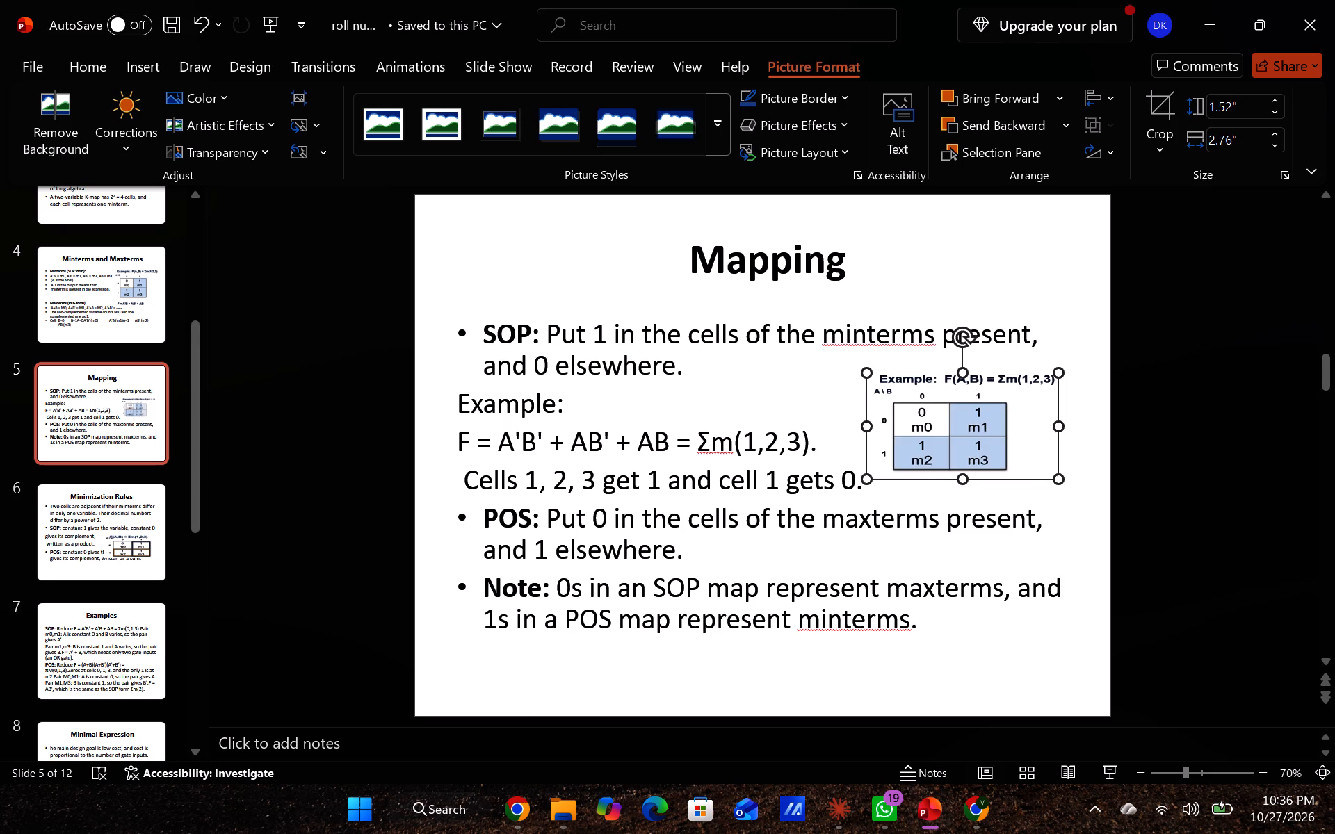
left_click(838, 389)
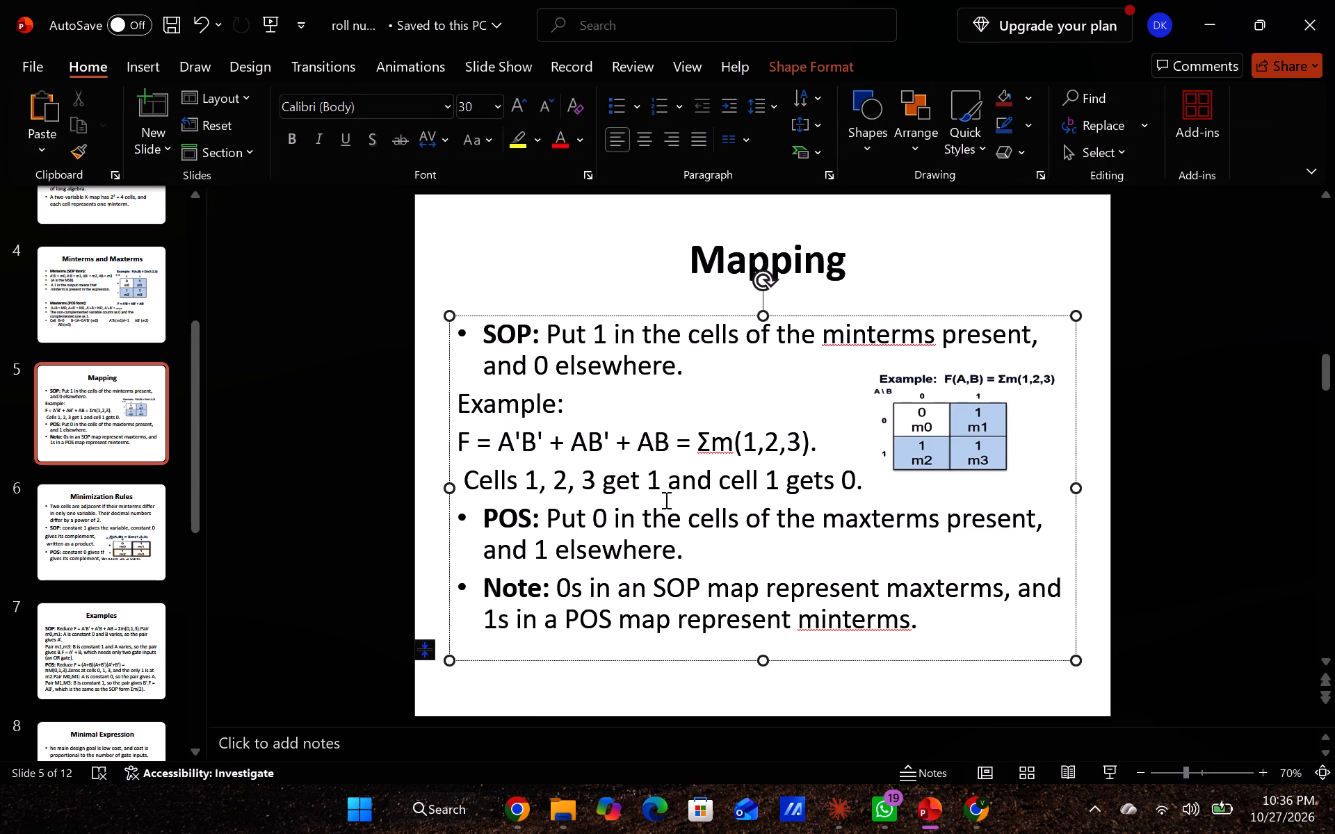
Delete the line "Cells 1, 2, 3 get 1 and cell 1 gets 0." below the formula on the Mapping slide.
left_click(866, 483)
key("BackSpace")
key("BackSpace")
key("BackSpace")
key("BackSpace")
key("BackSpace")
key("BackSpace")
key("BackSpace")
key("BackSpace")
key("BackSpace")
key("BackSpace")
key("BackSpace")
key("BackSpace")
key("BackSpace")
key("BackSpace")
key("BackSpace")
key("BackSpace")
key("BackSpace")
key("BackSpace")
key("BackSpace")
key("BackSpace")
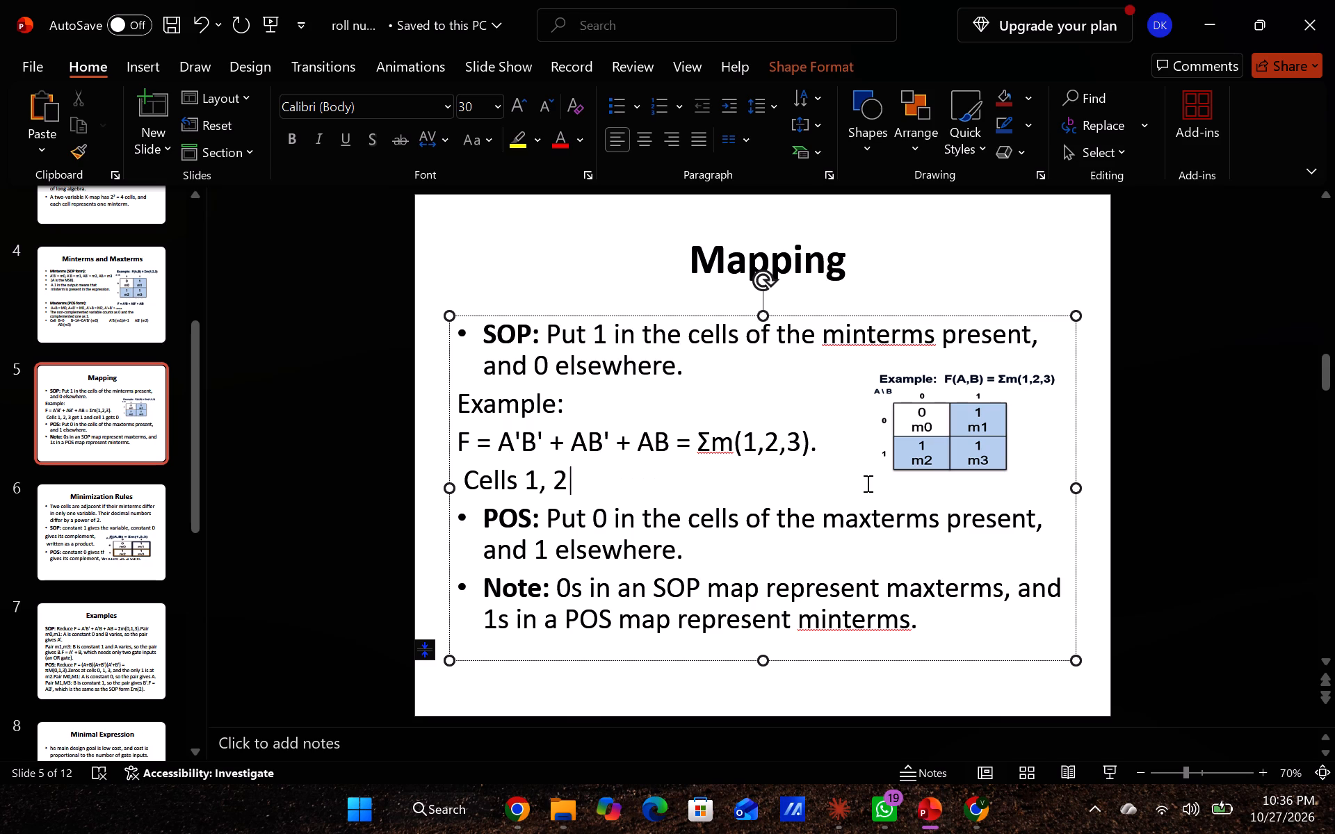
key("BackSpace")
key("BackSpace")
key("BackSpace")
key("BackSpace")
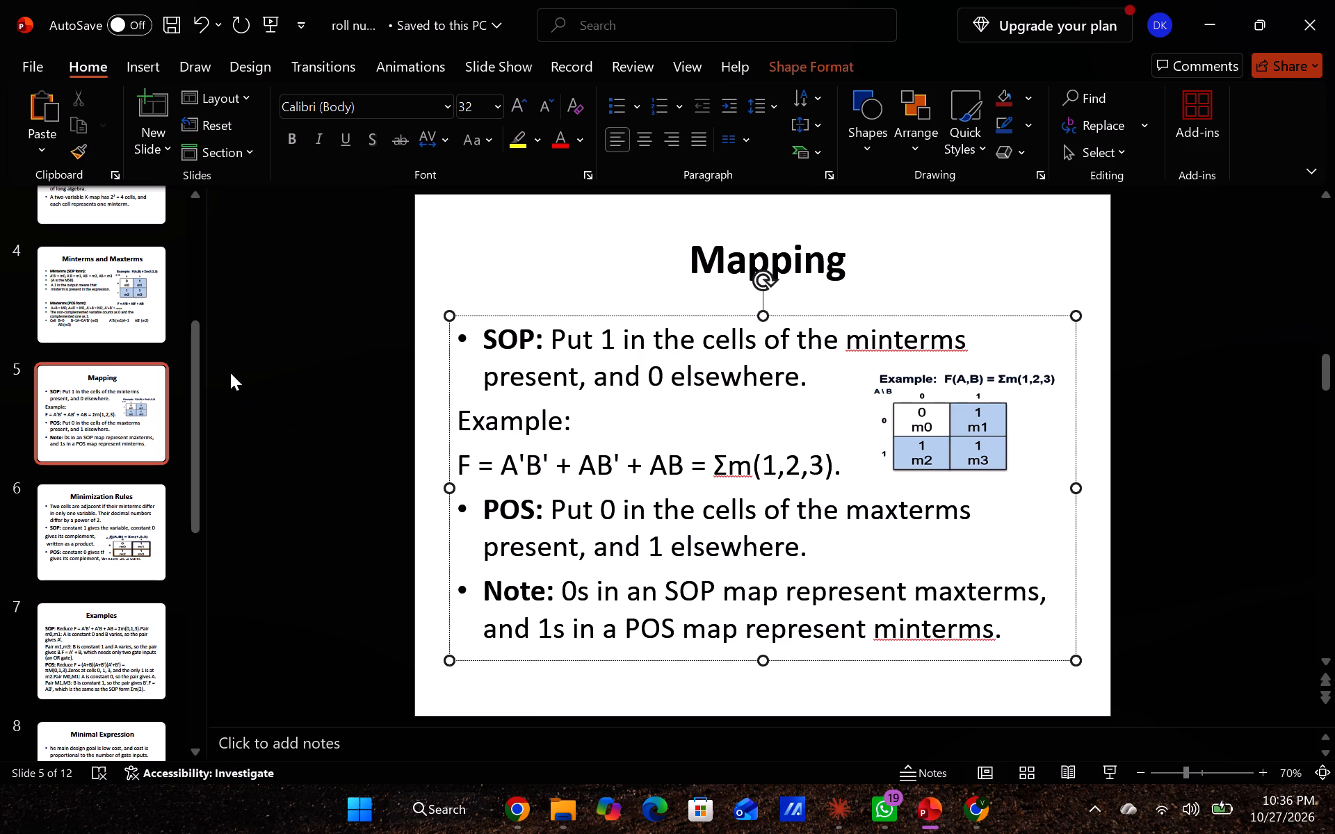
Look through the student presentation's slides on mapping and minimization for content to compare with the Minterms and Maxterms slide.
left_click(118, 300)
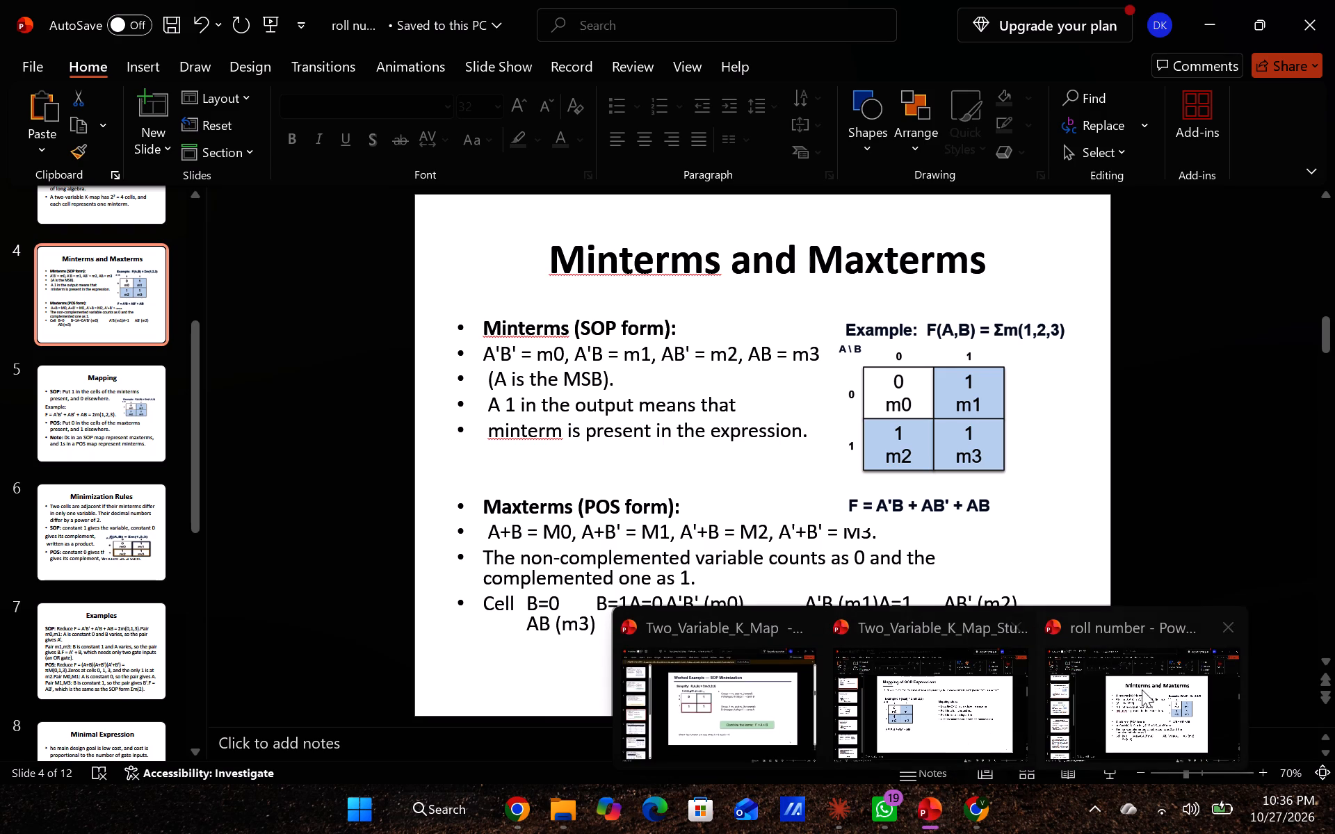
left_click(983, 703)
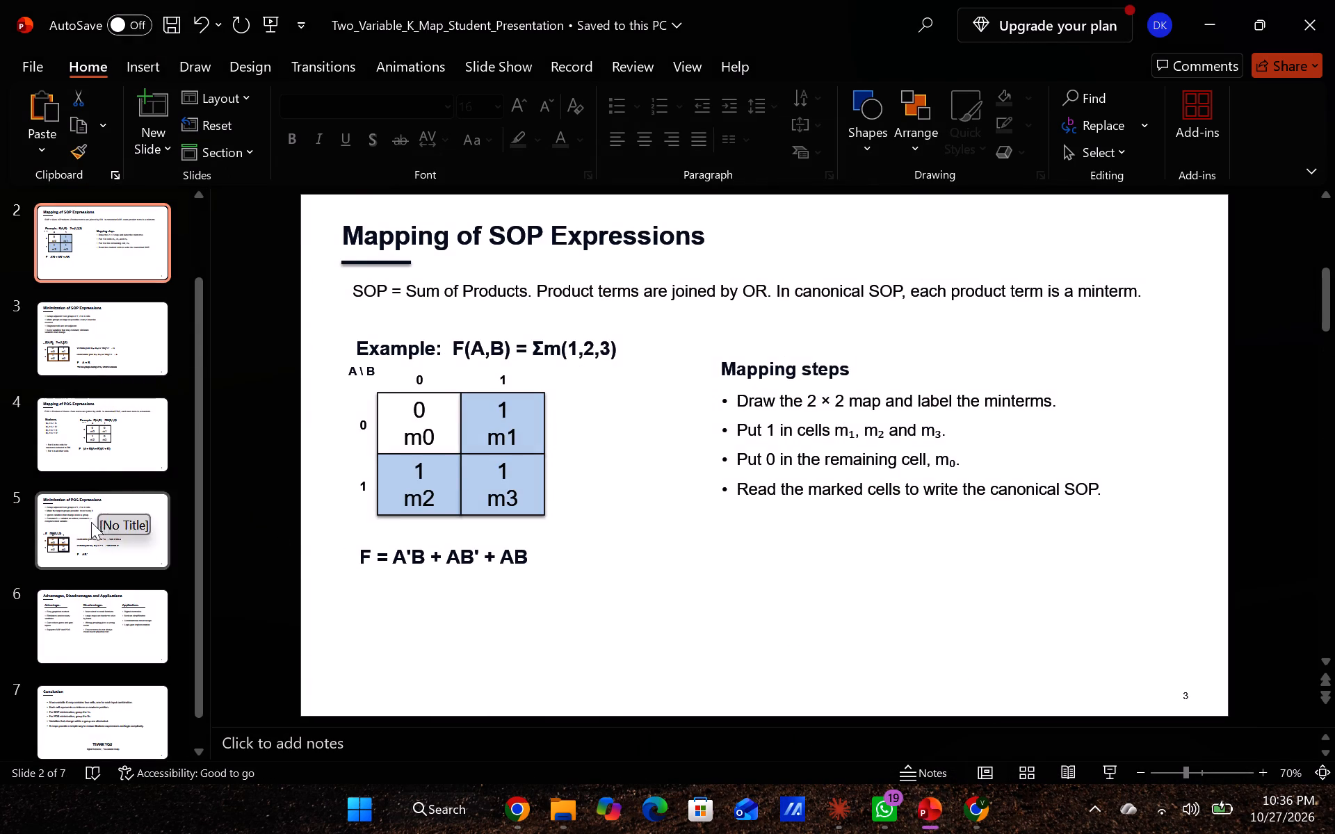
left_click(118, 247)
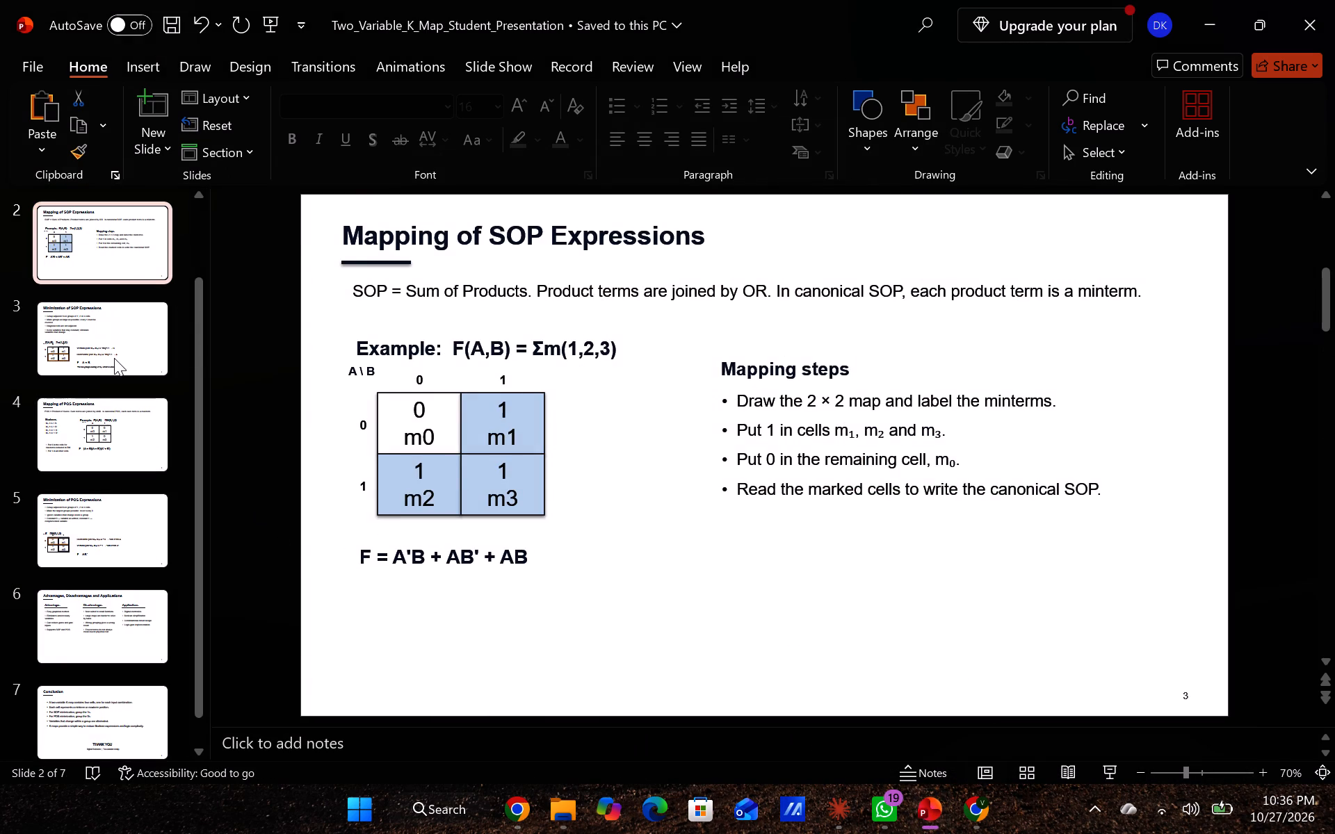
left_click(114, 358)
left_click(125, 430)
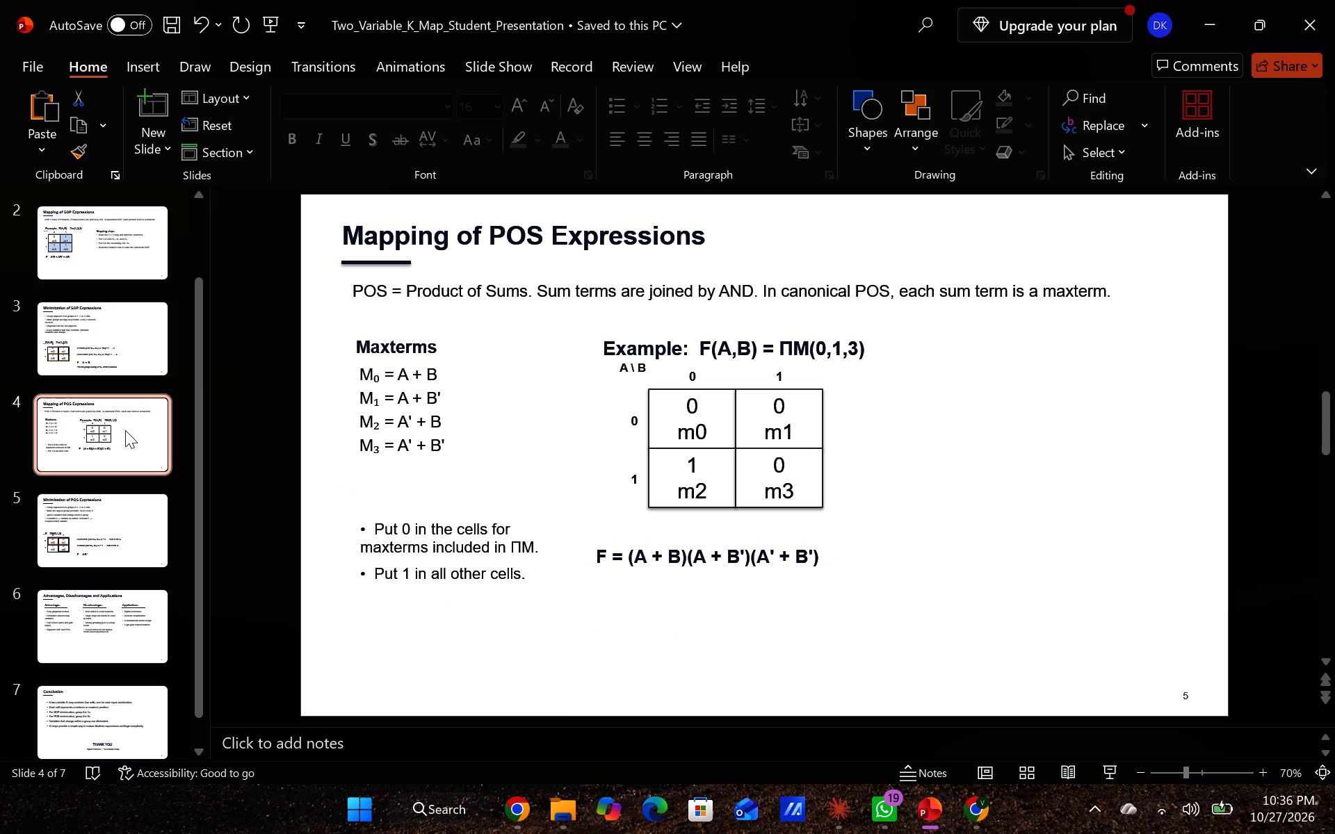
left_click(122, 537)
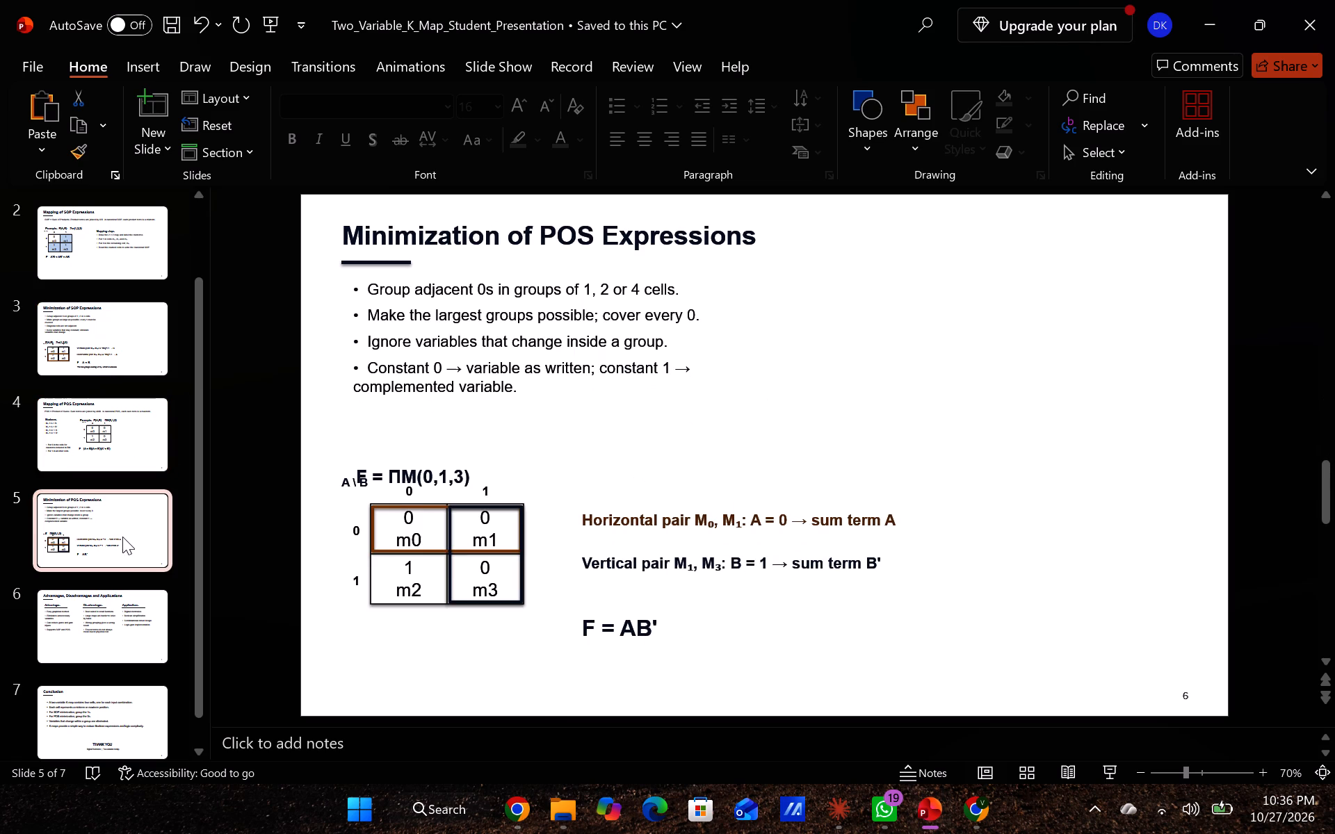
left_click(118, 597)
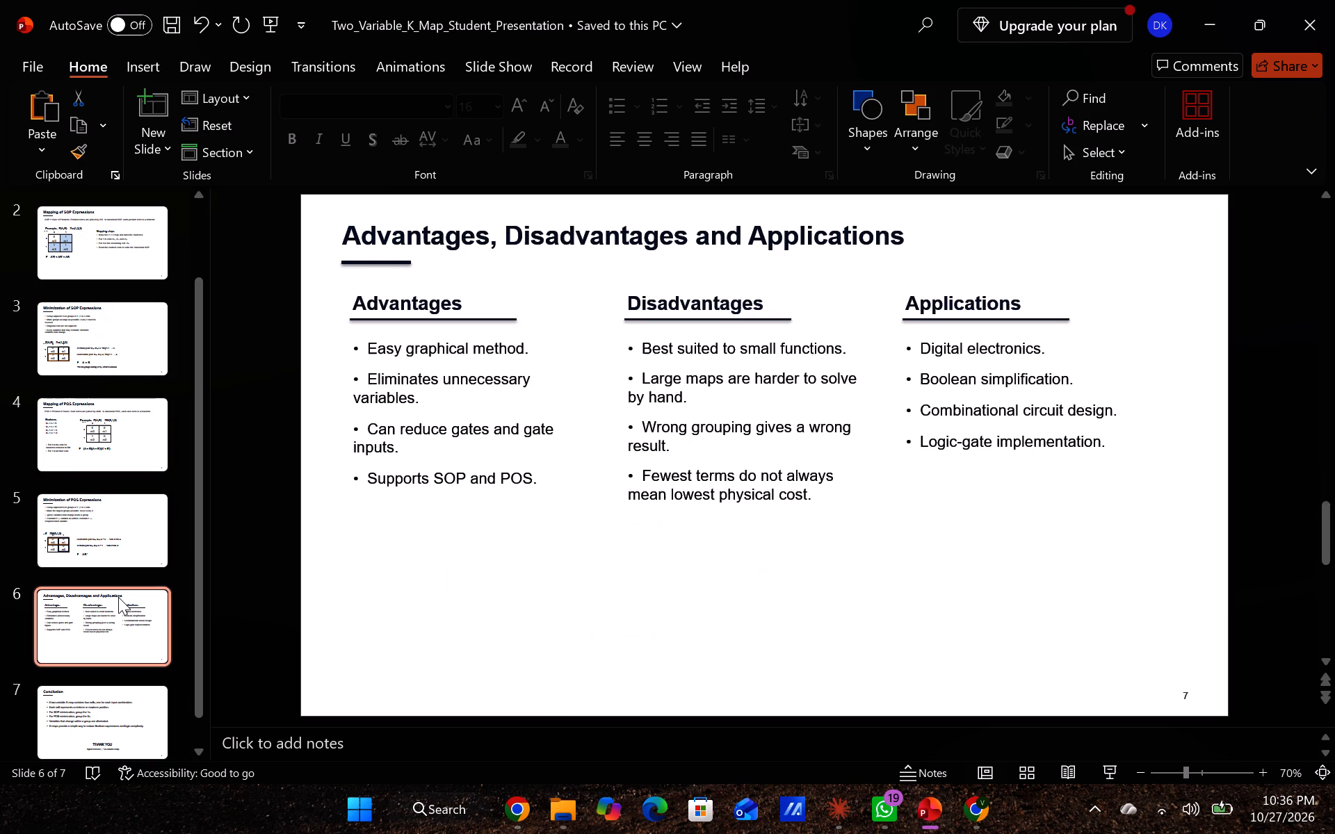
scroll(118, 597, "up", 3)
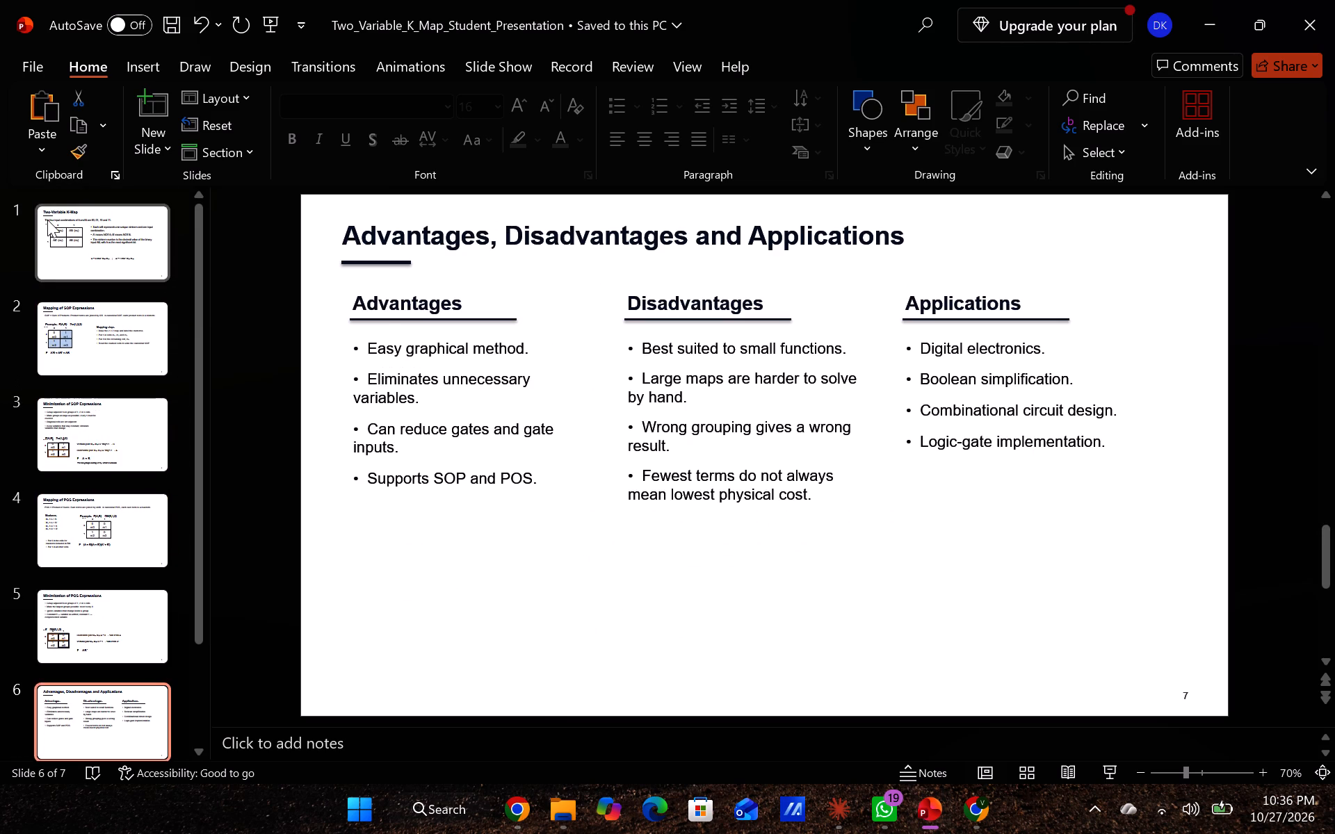
left_click(47, 220)
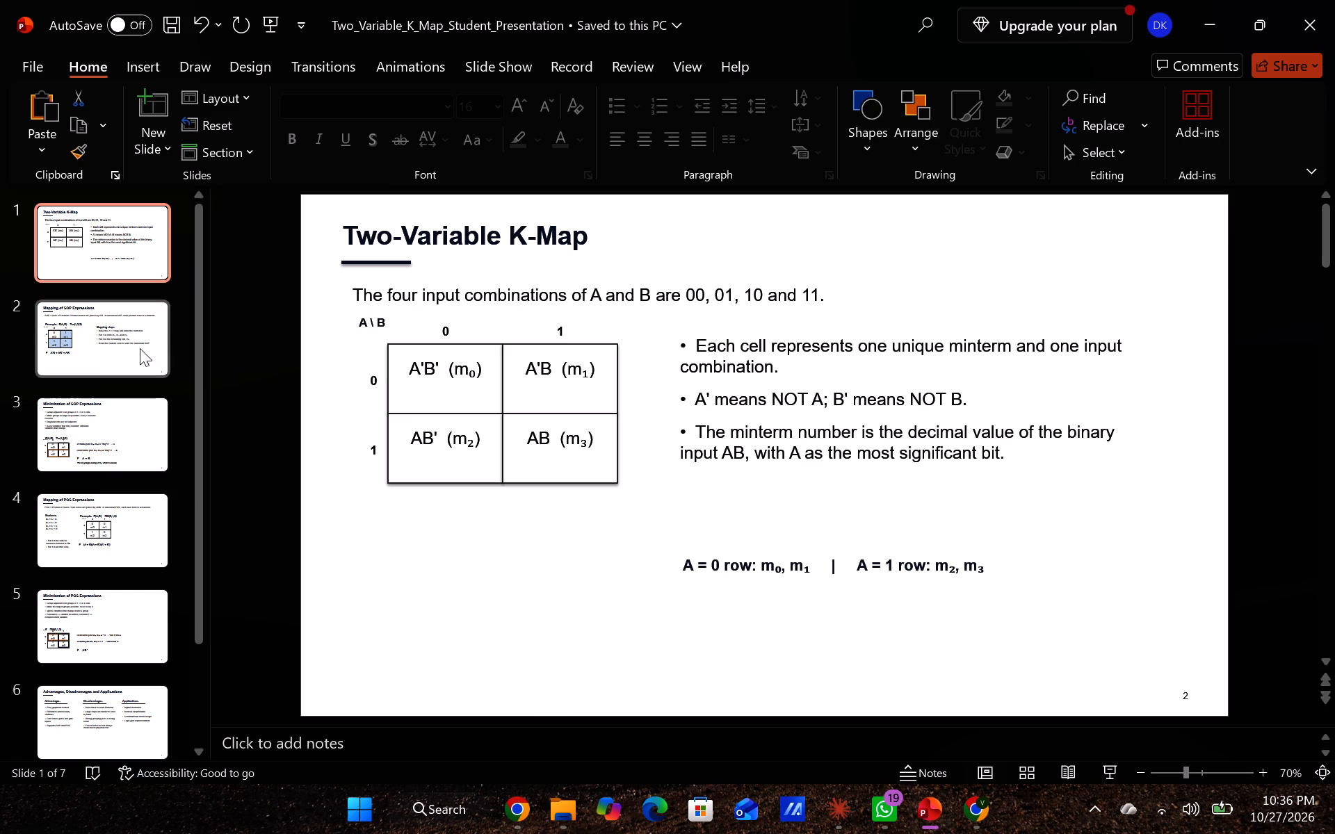
left_click(97, 342)
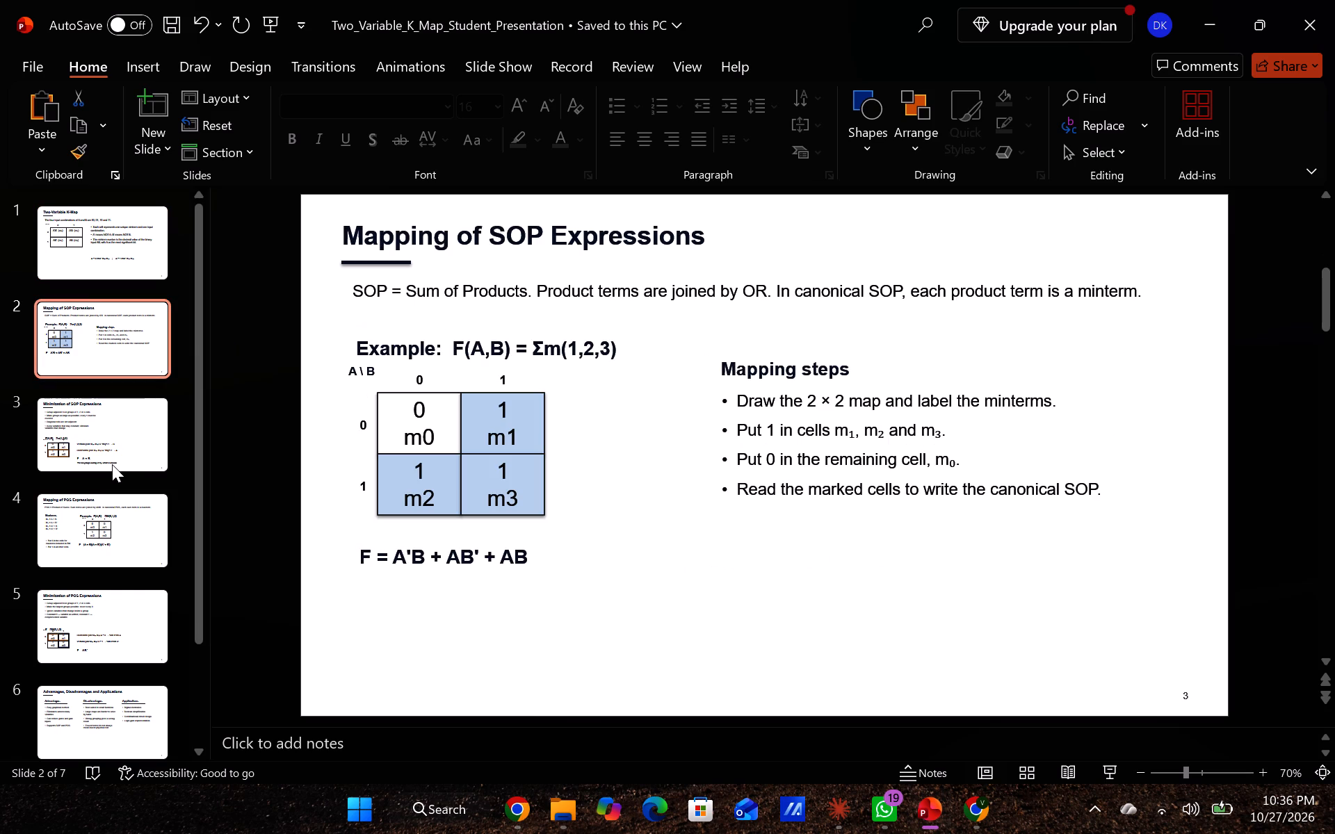
scroll(112, 464, "down", 2)
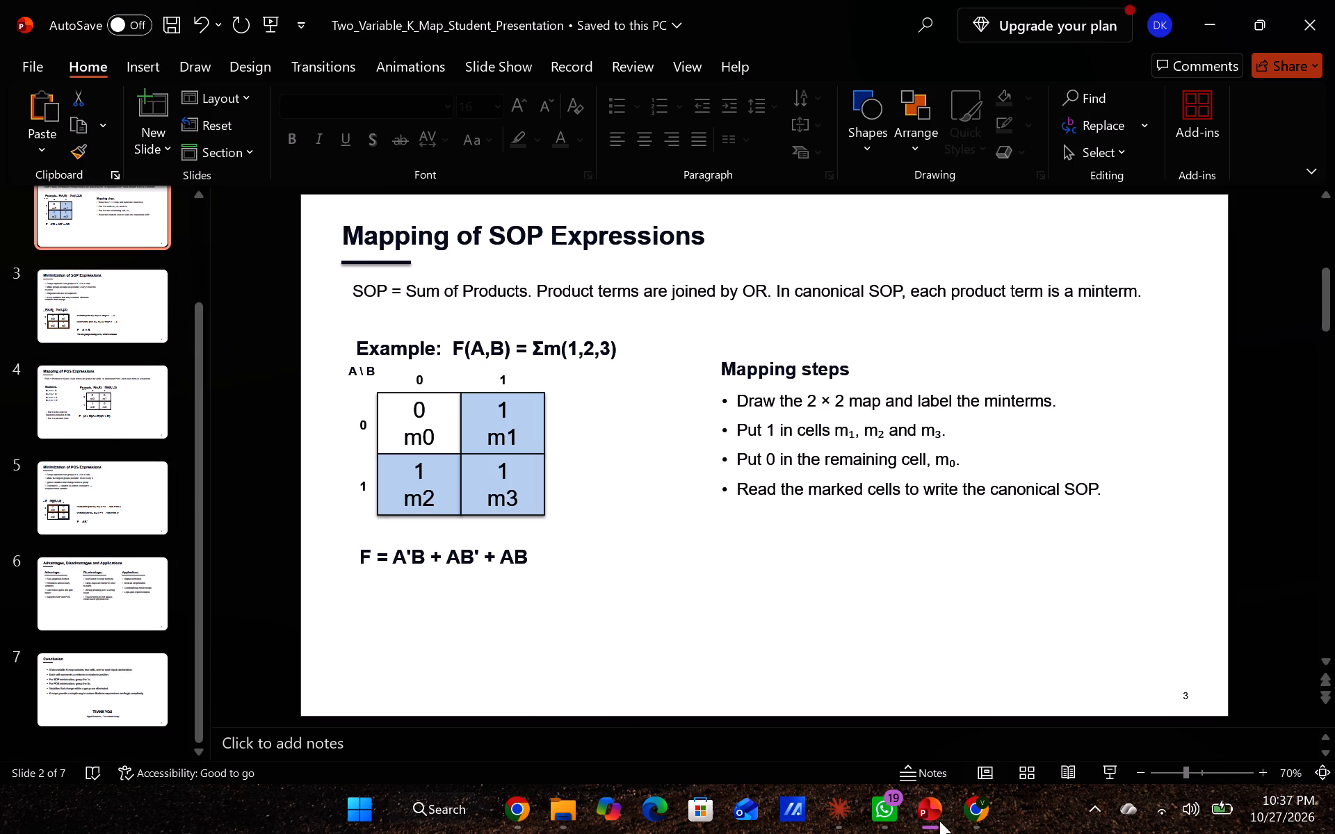
Back in the roll number presentation, remove extra blank space between the Minterms and Maxterms sections on the Minterms and Maxterms slide.
left_click(1135, 708)
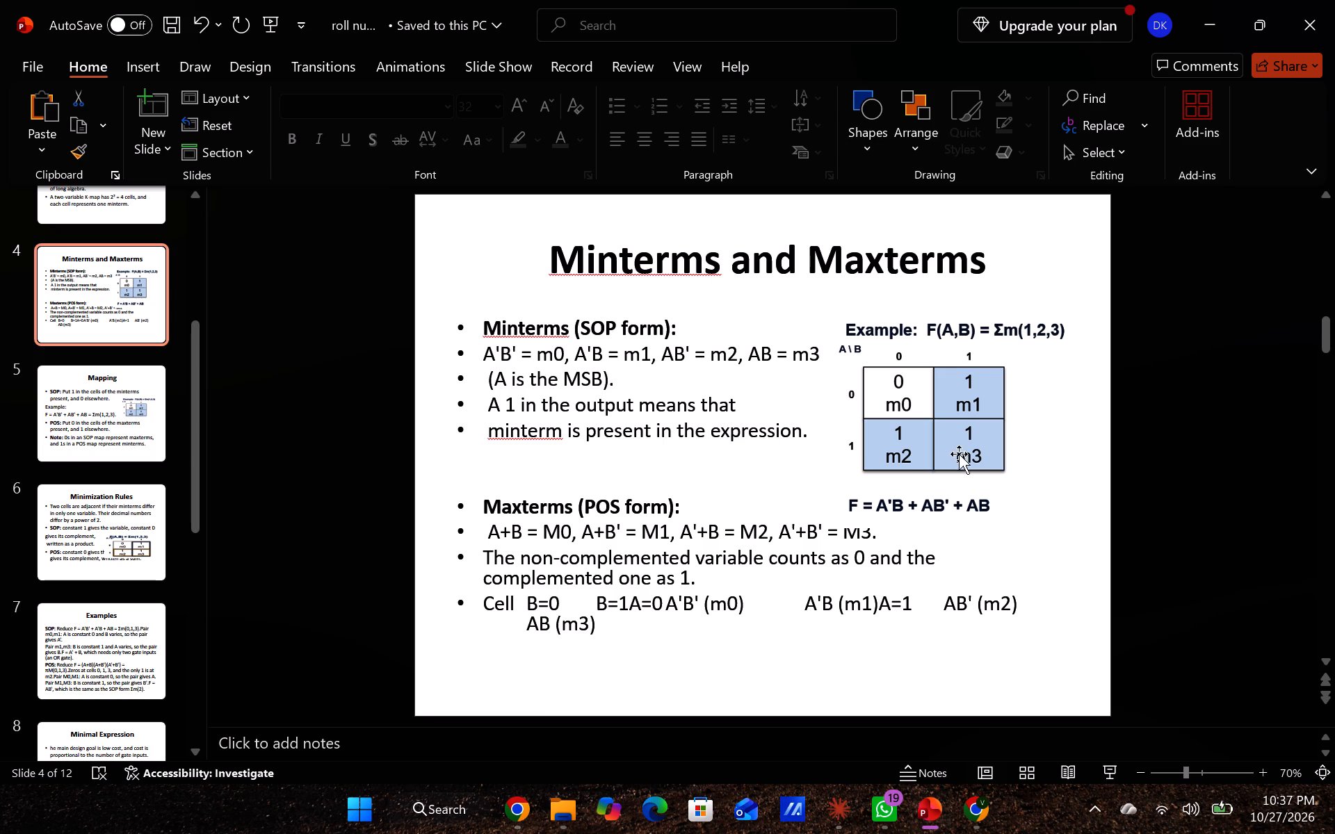
left_click(743, 477)
key("BackSpace")
key("BackSpace")
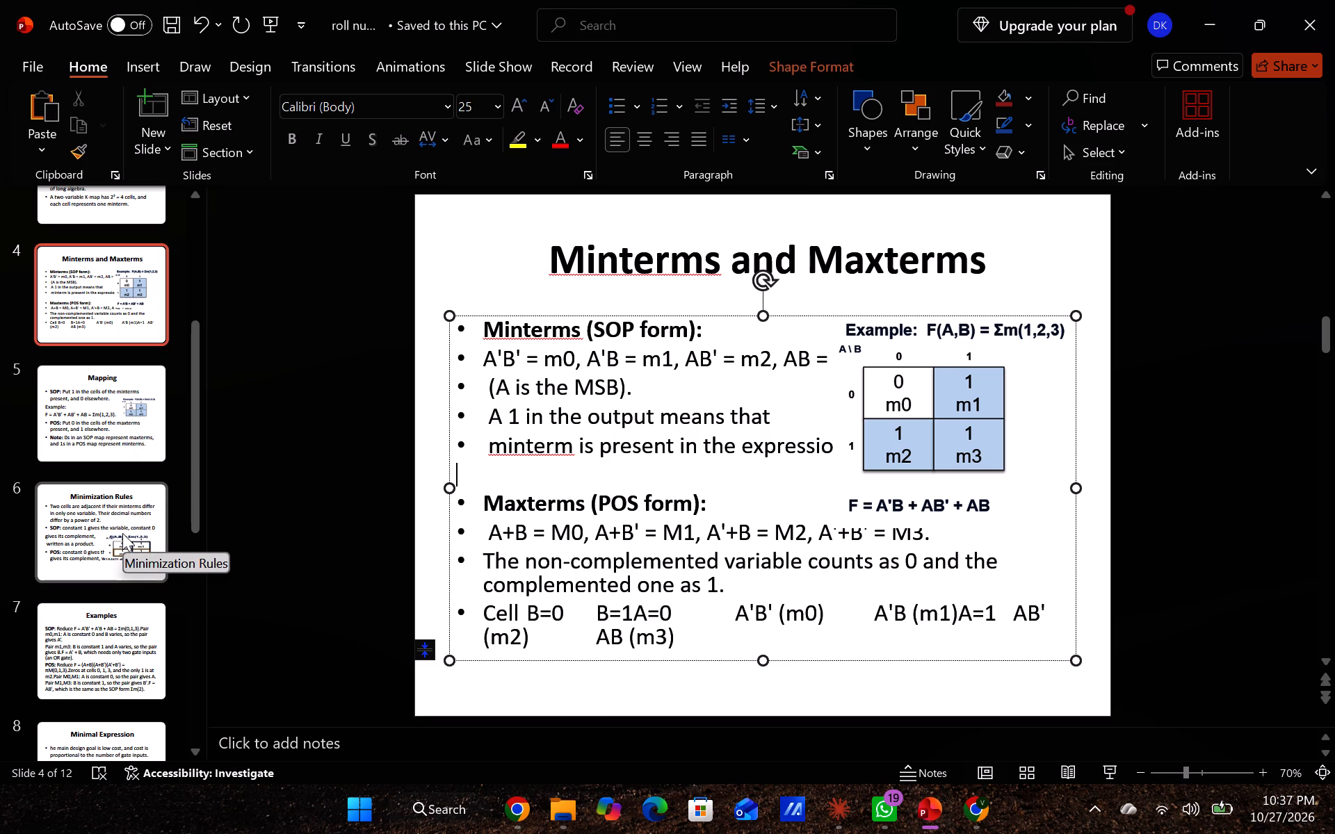
Review the remaining slides of the roll number presentation, from Minimization Rules and Examples through Advantages to Conclusion.
scroll(122, 533, "down", 1)
left_click(122, 461)
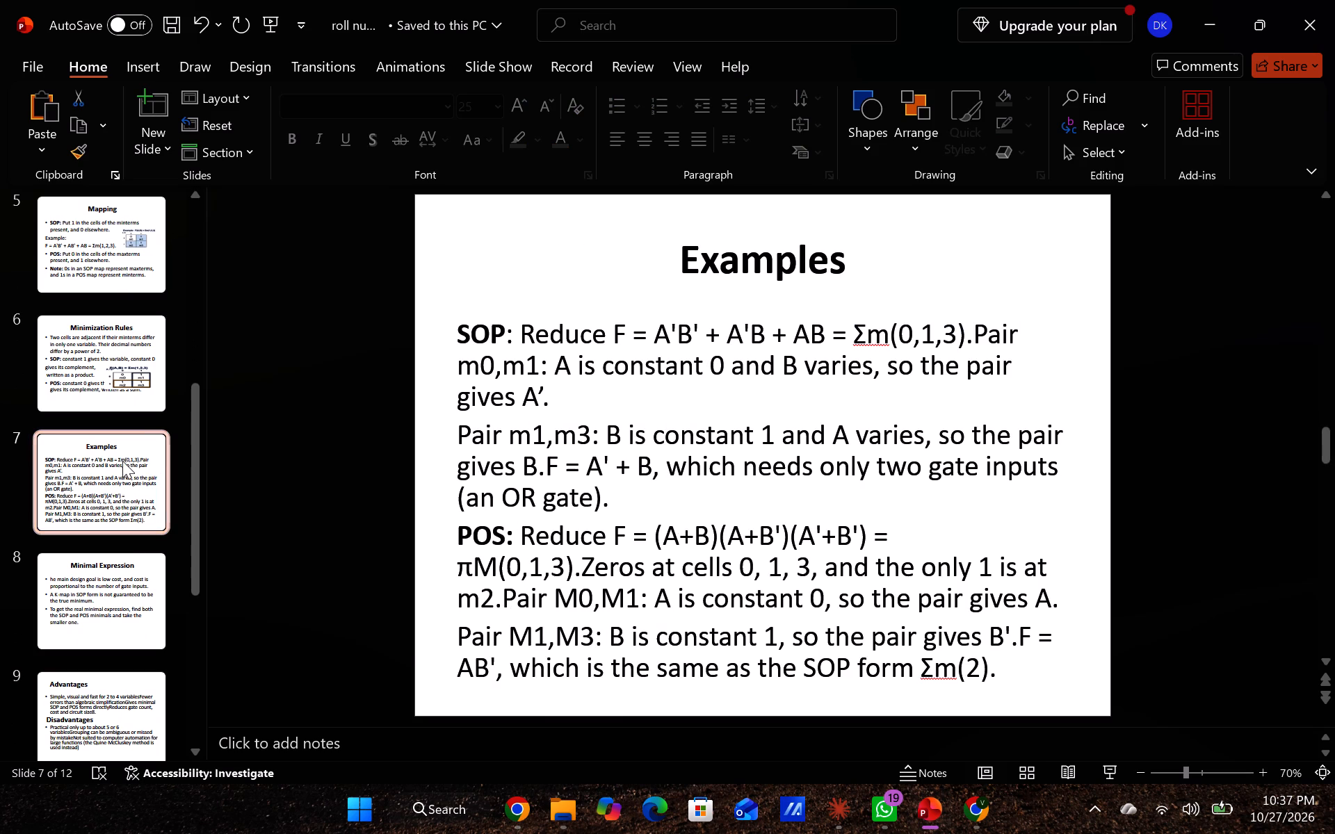
scroll(667, 543, "down", 1)
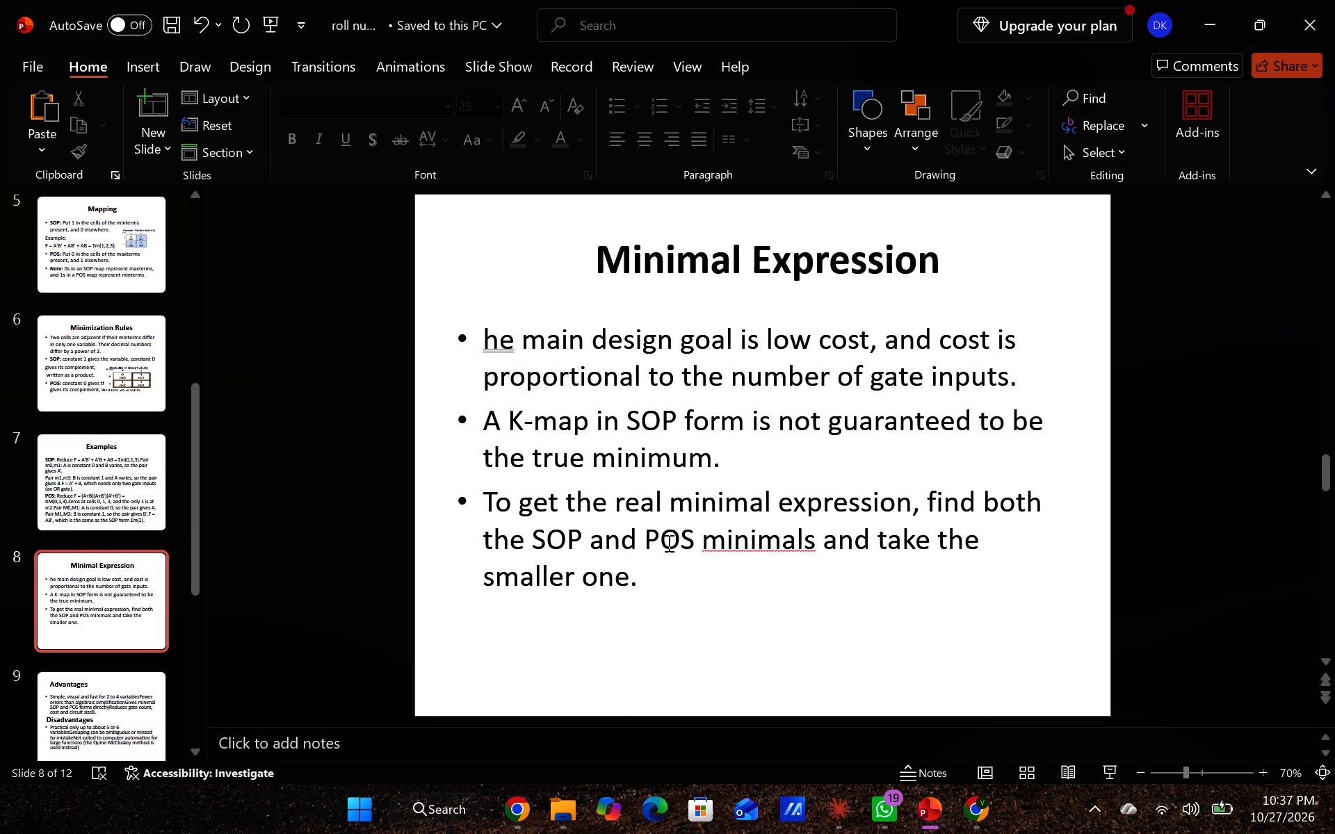
scroll(667, 543, "up", 1)
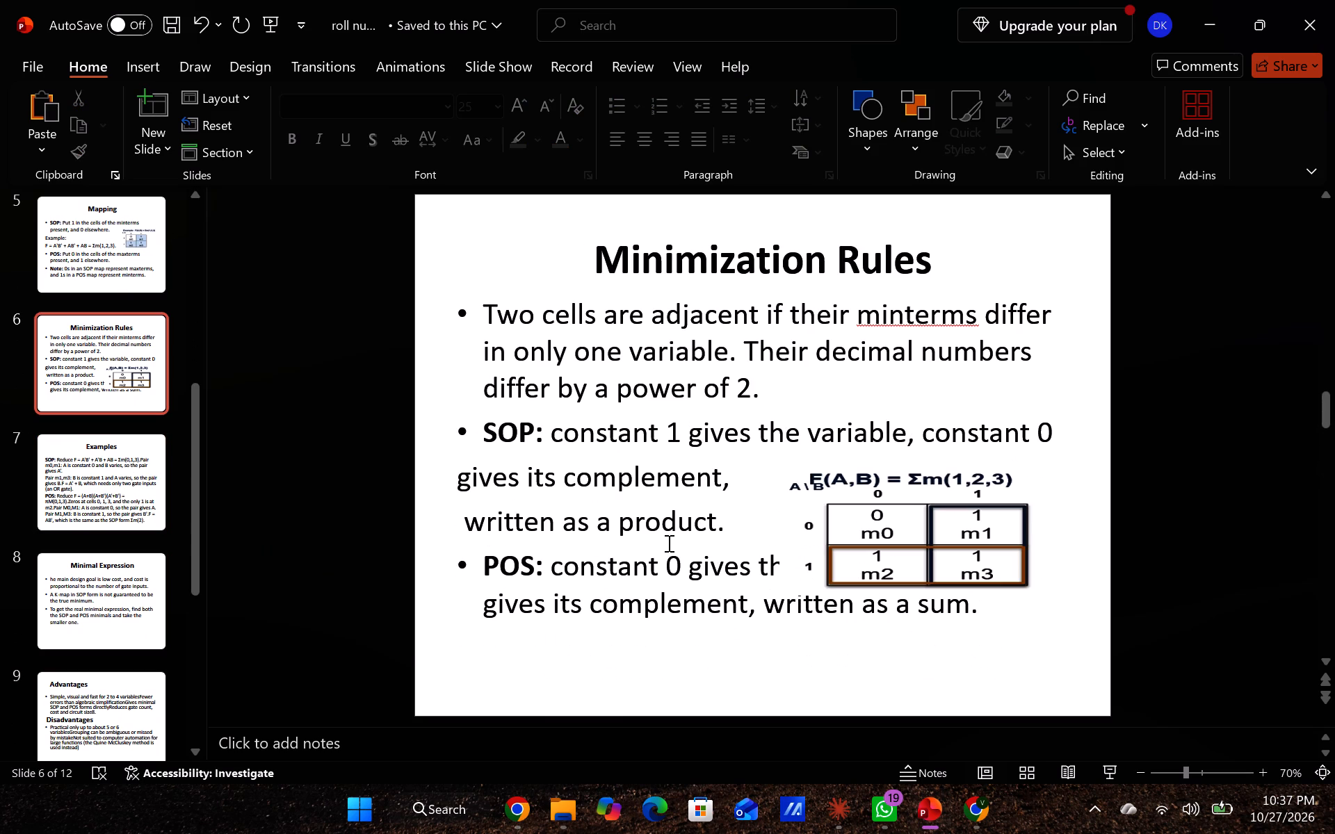
left_click(82, 489)
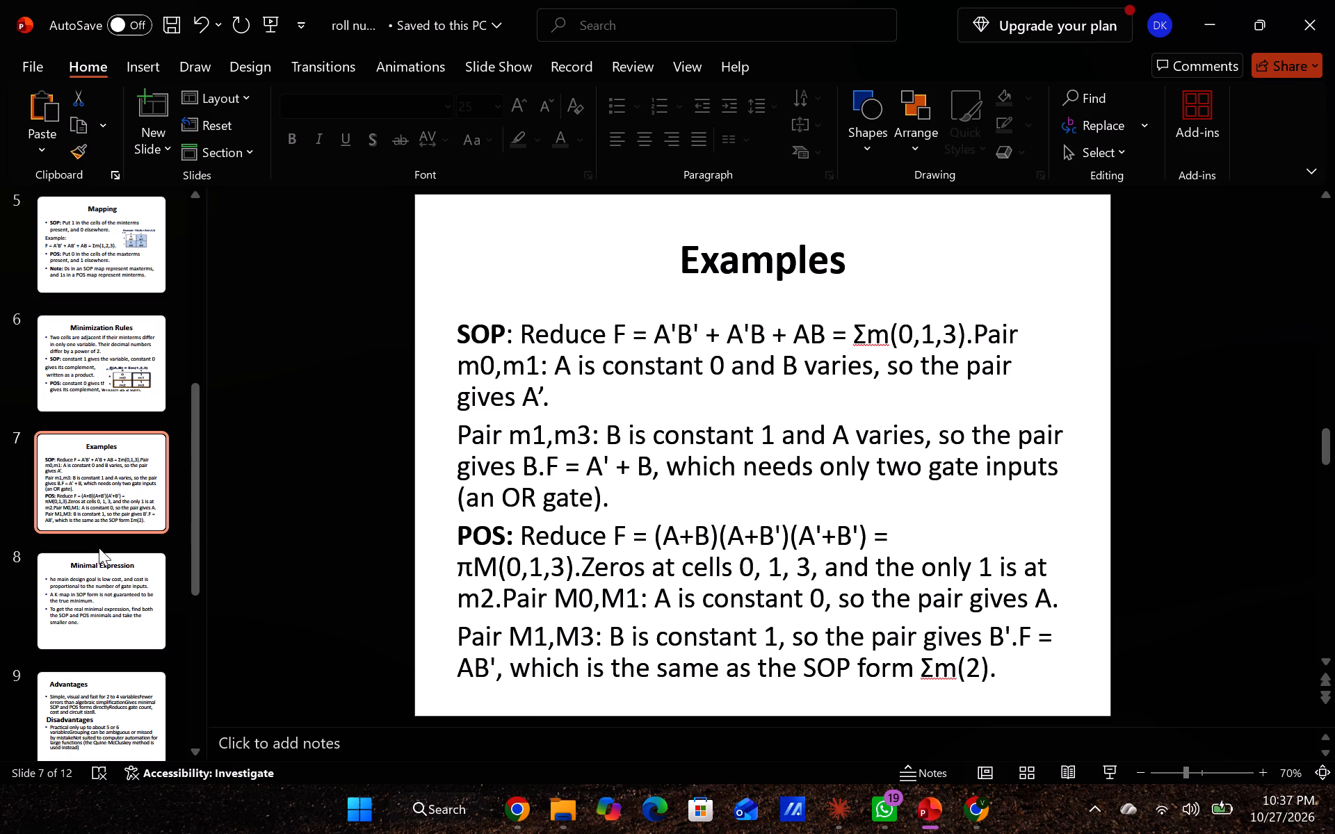
left_click(104, 582)
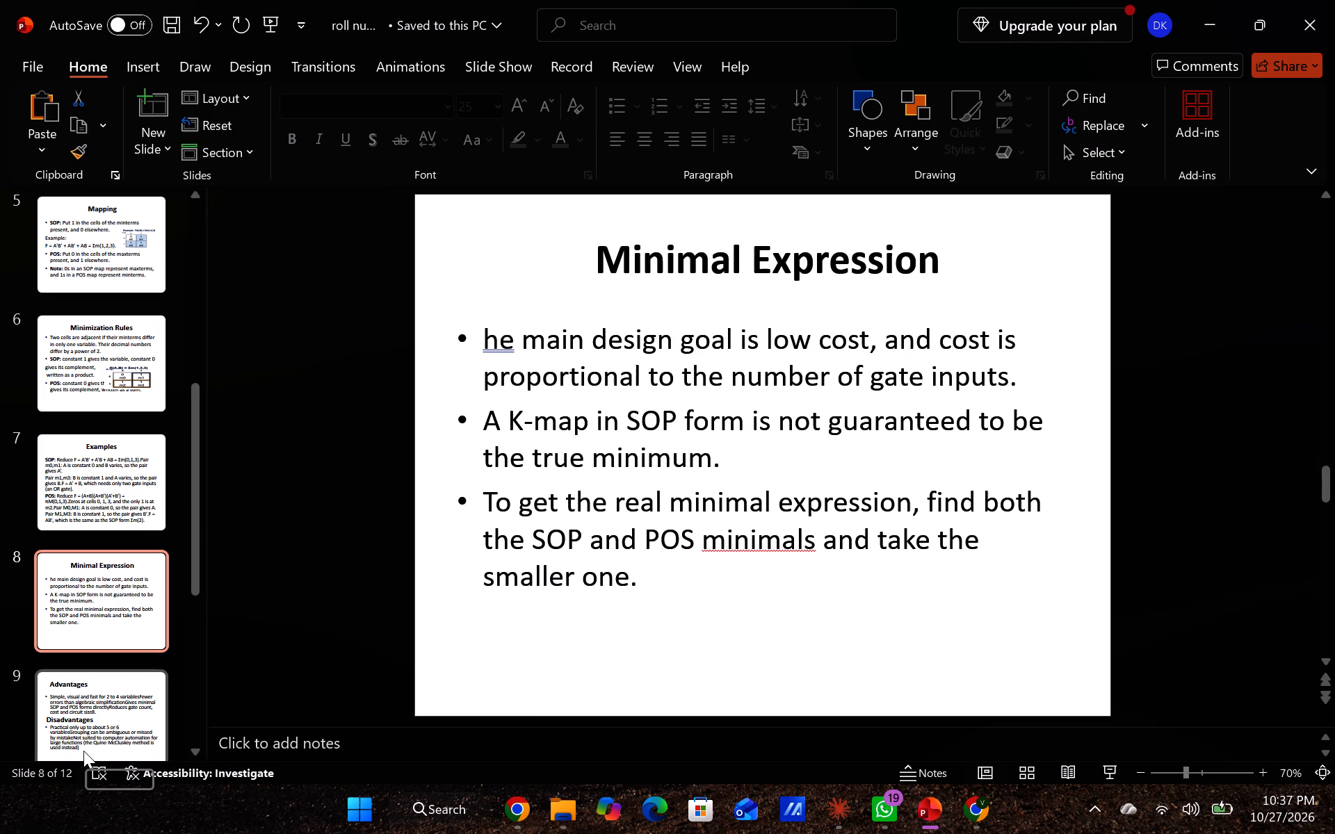
left_click(83, 740)
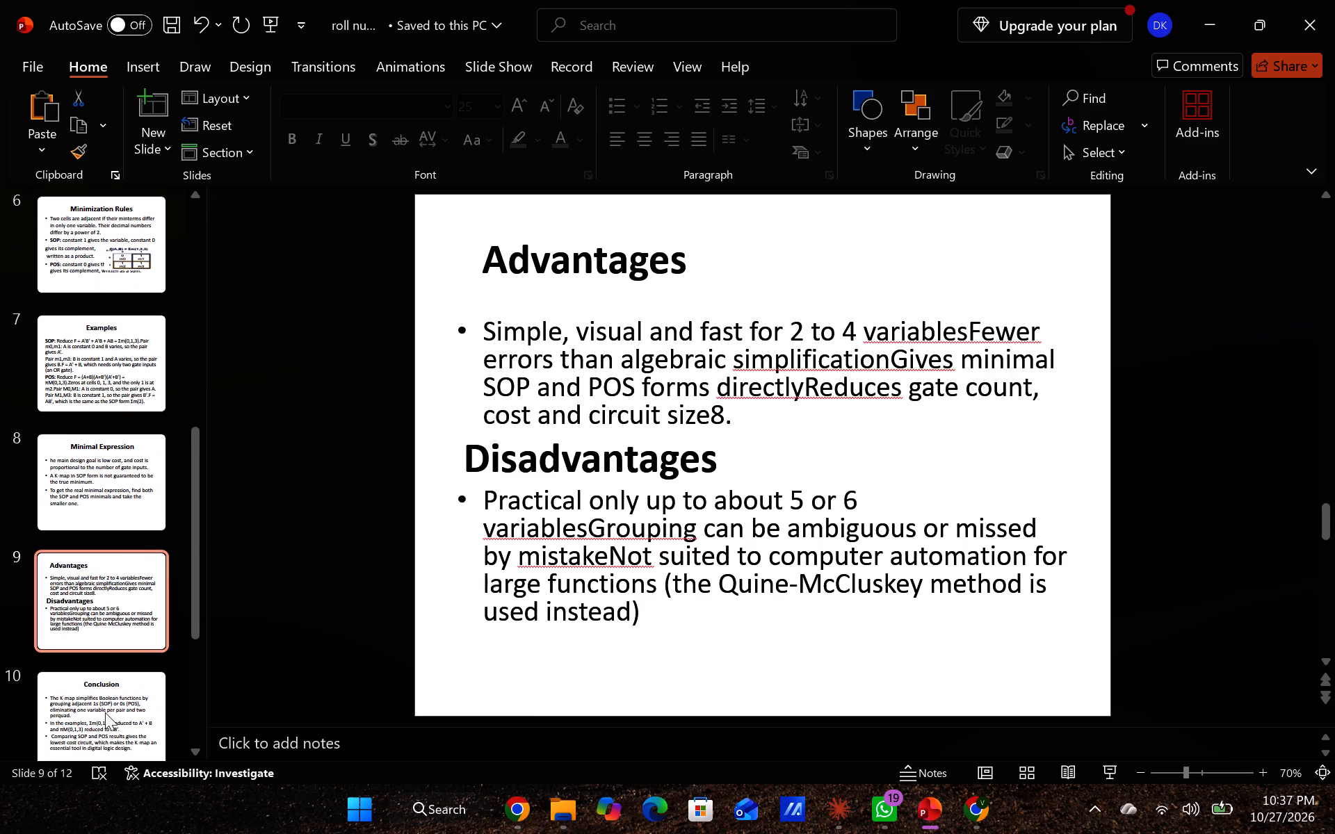
left_click(112, 711)
scroll(112, 711, "down", 1)
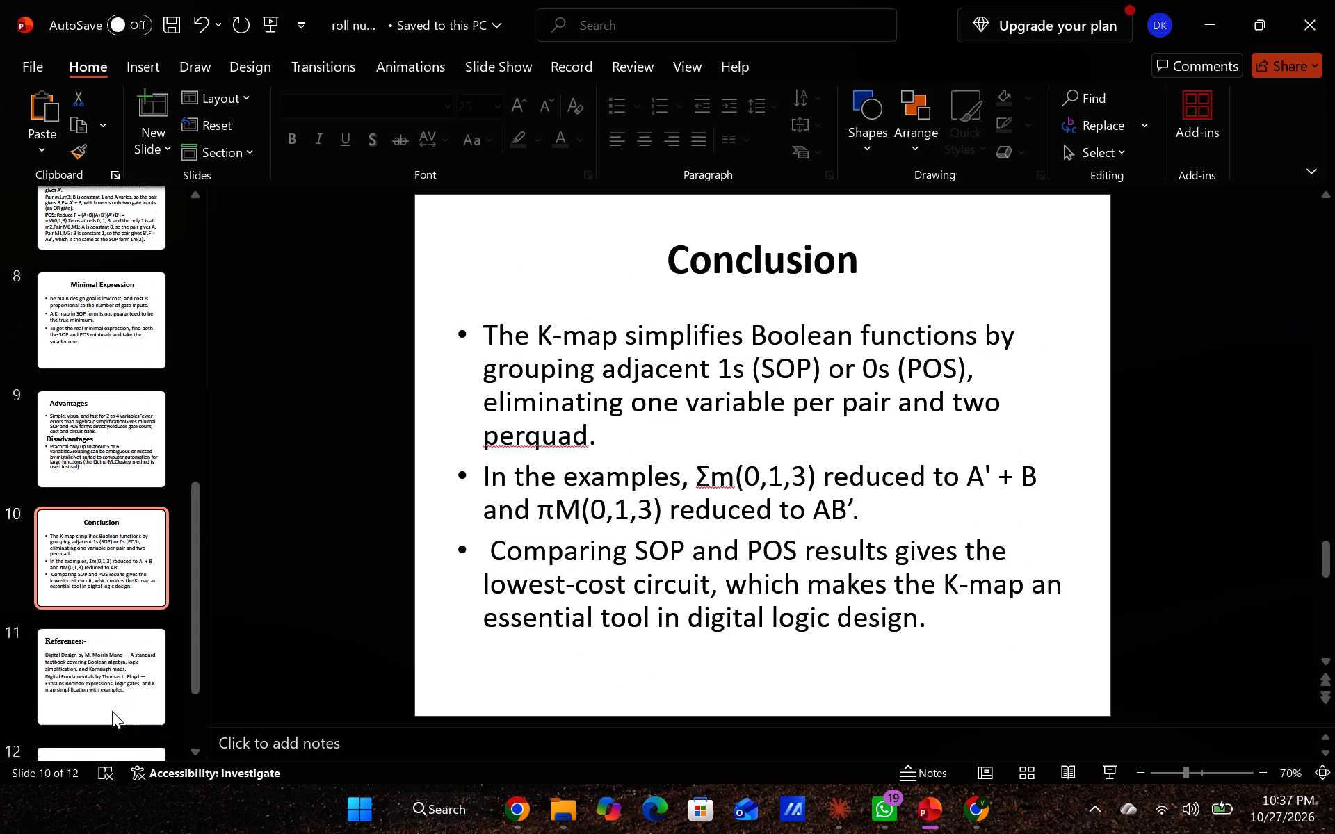
scroll(112, 711, "down", 1)
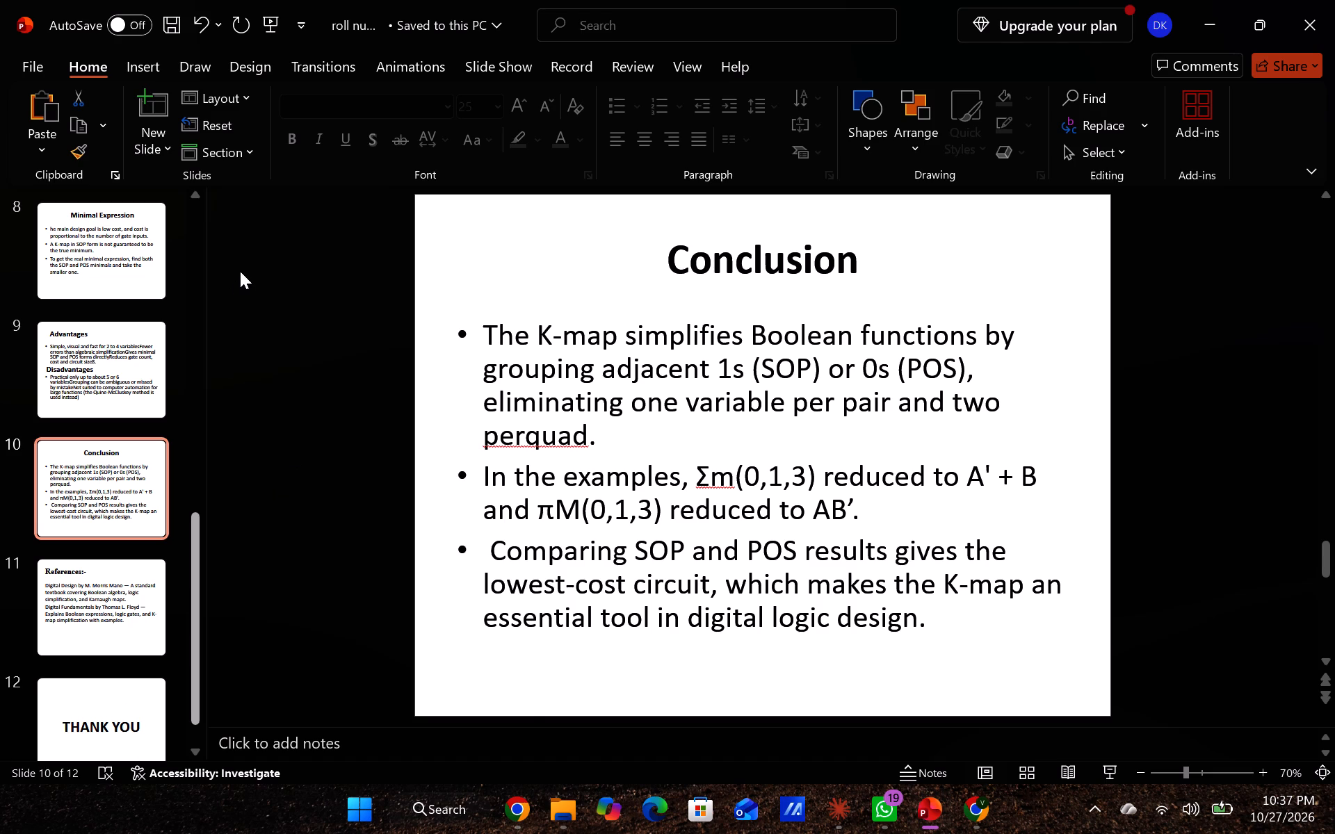
left_click(27, 69)
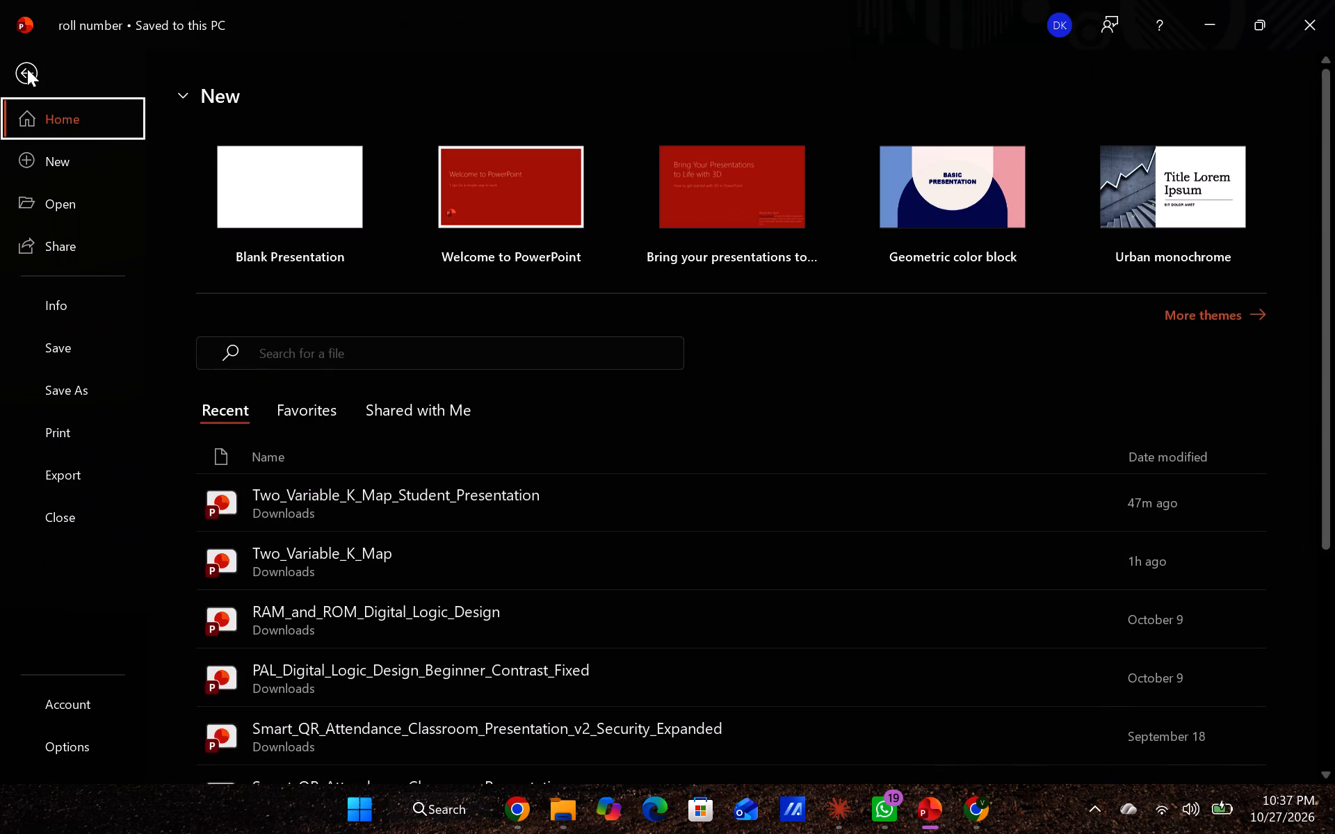
left_click(27, 69)
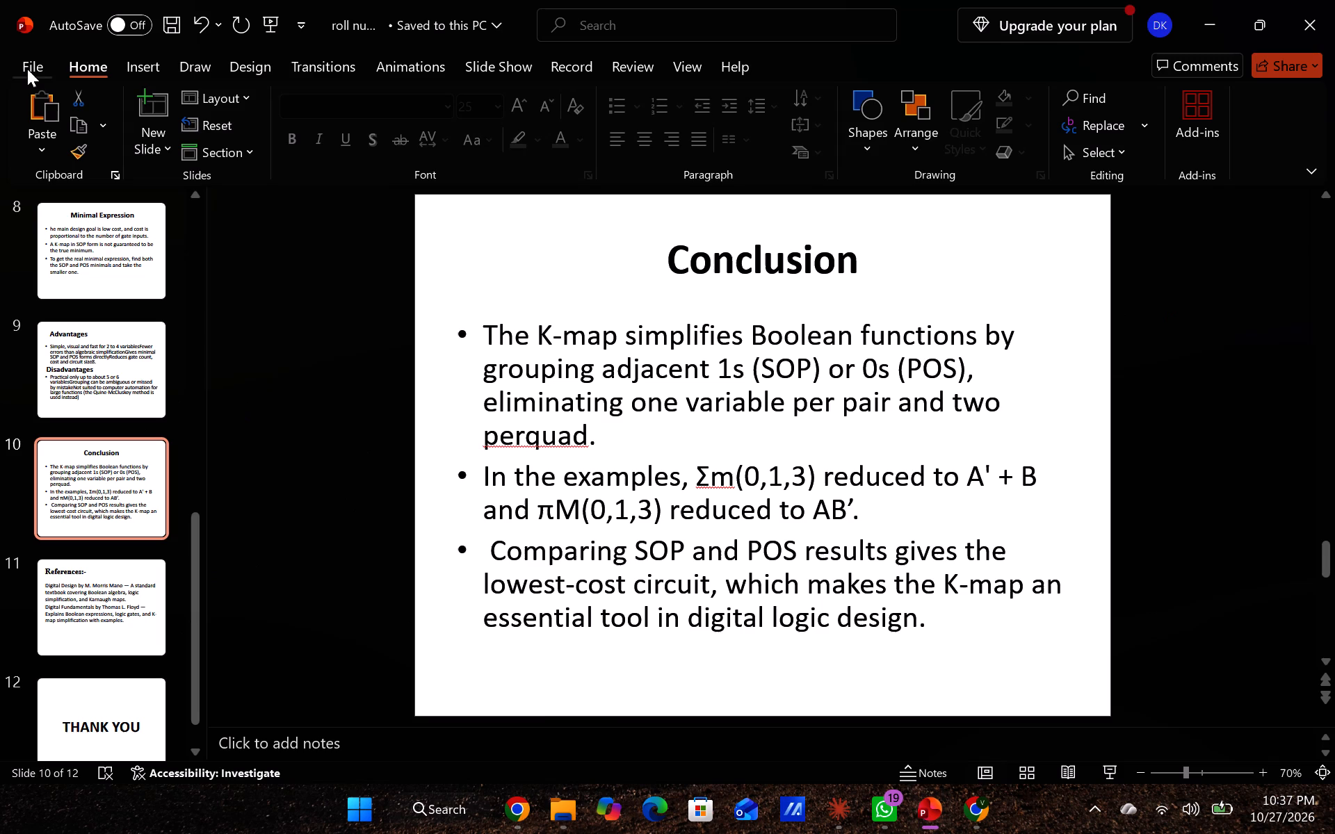
Recolour the presentation title text "Two-variable Karnaugh map" on the title slide to standard blue.
scroll(112, 351, "up", 3)
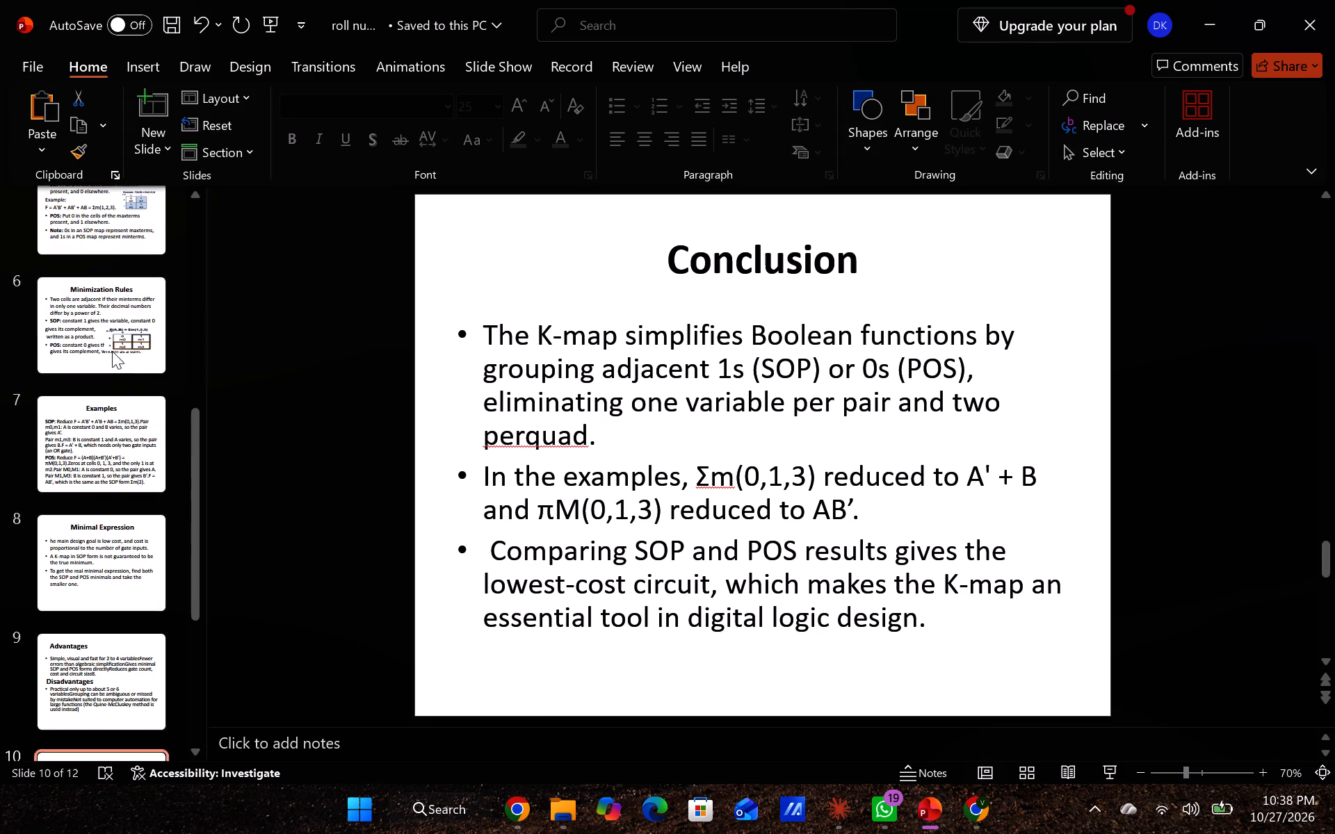
scroll(112, 351, "up", 7)
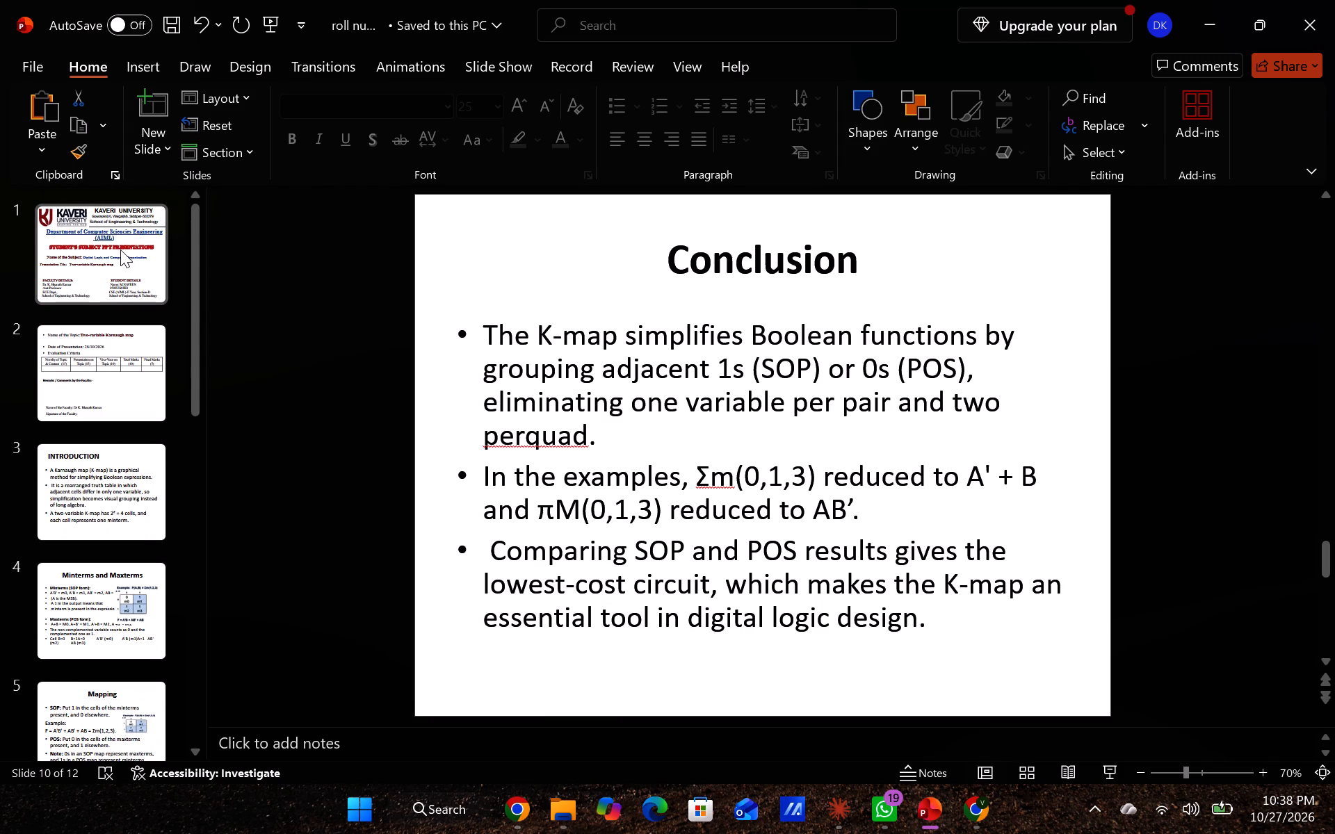
left_click(120, 250)
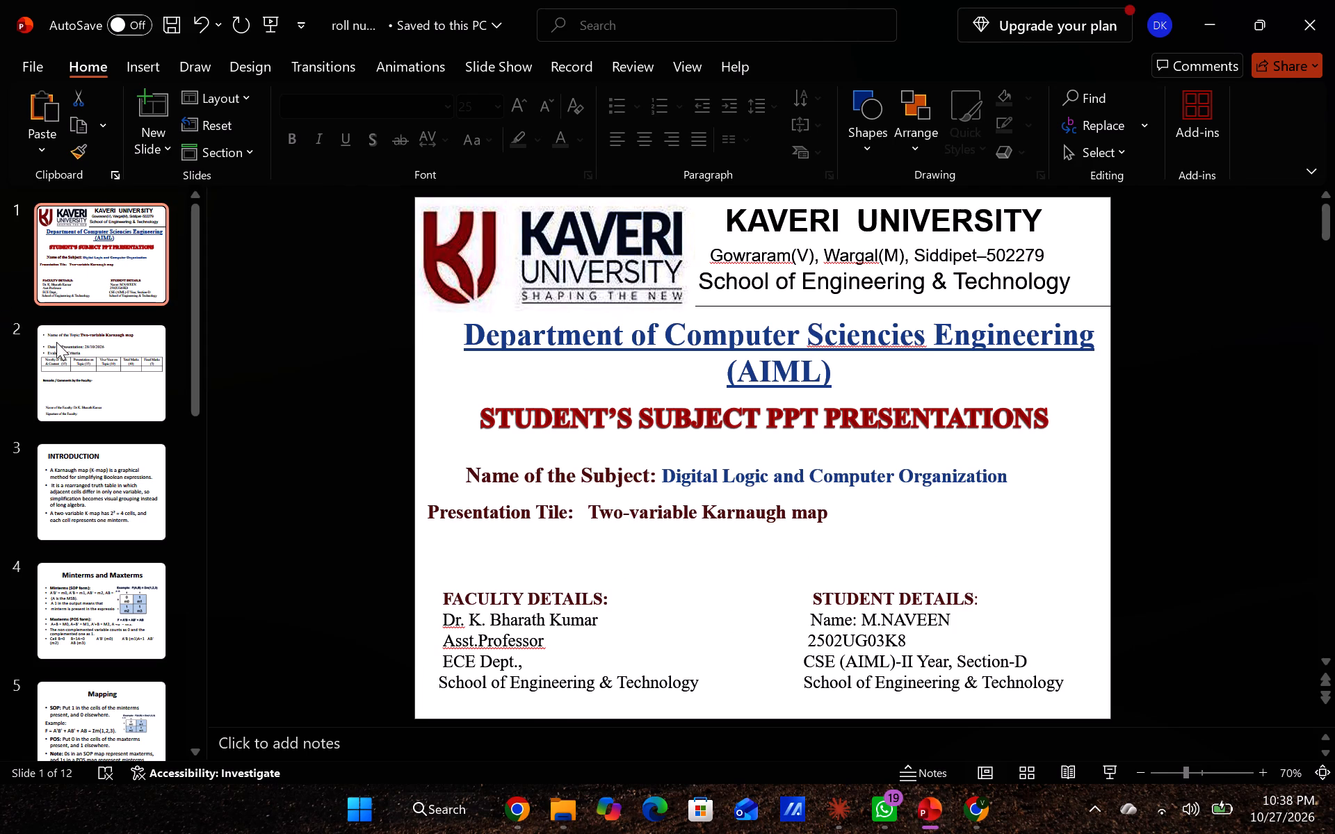
left_click(597, 513)
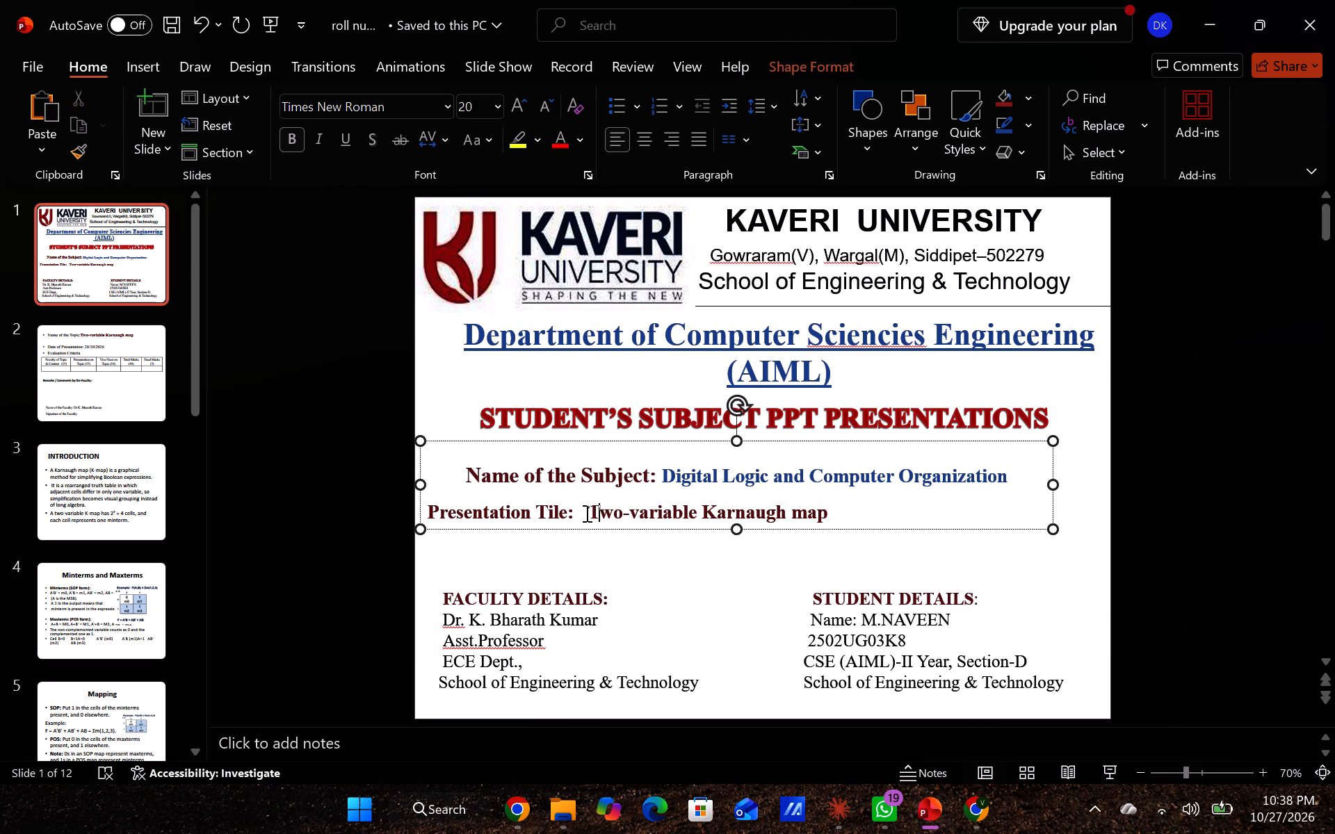
left_click_drag(590, 513, 829, 517)
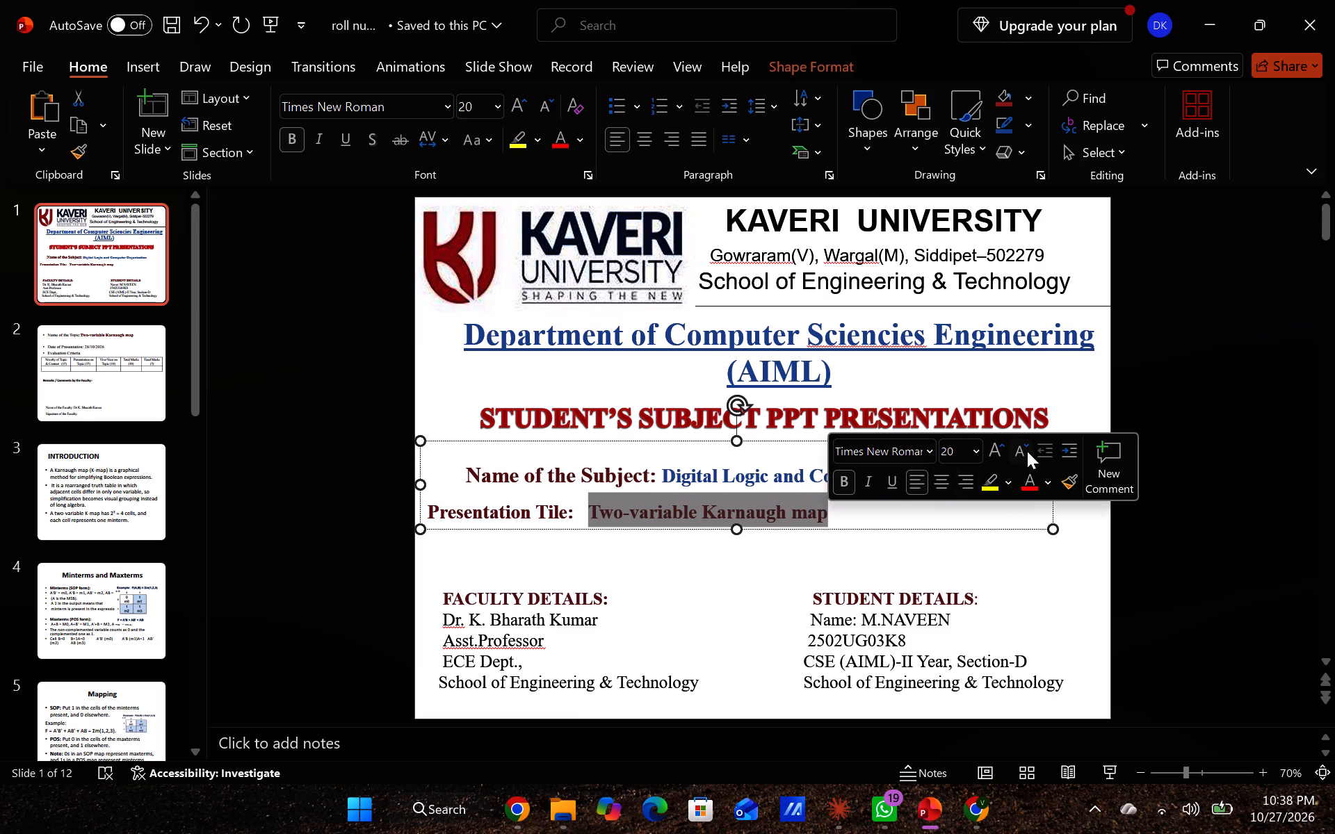
left_click(1050, 485)
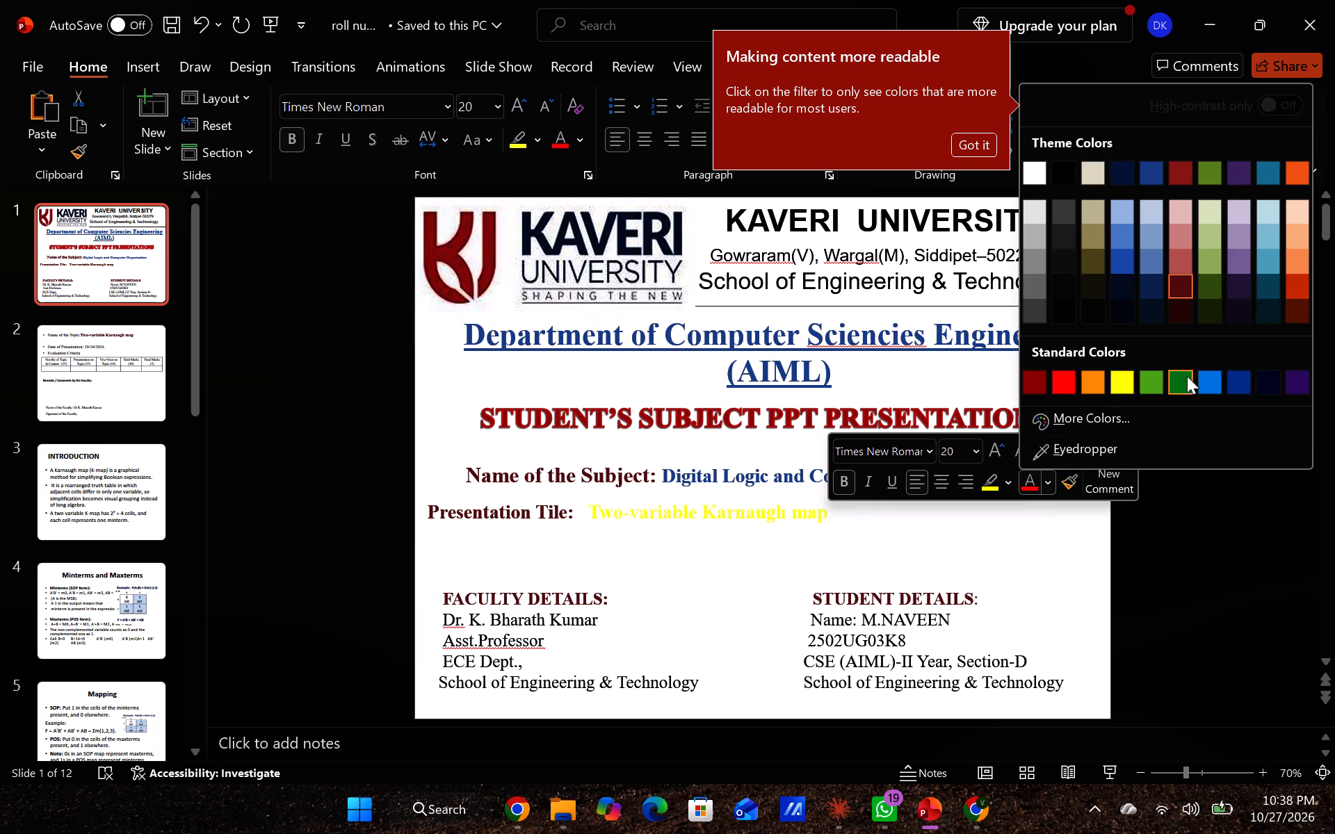
left_click(1238, 382)
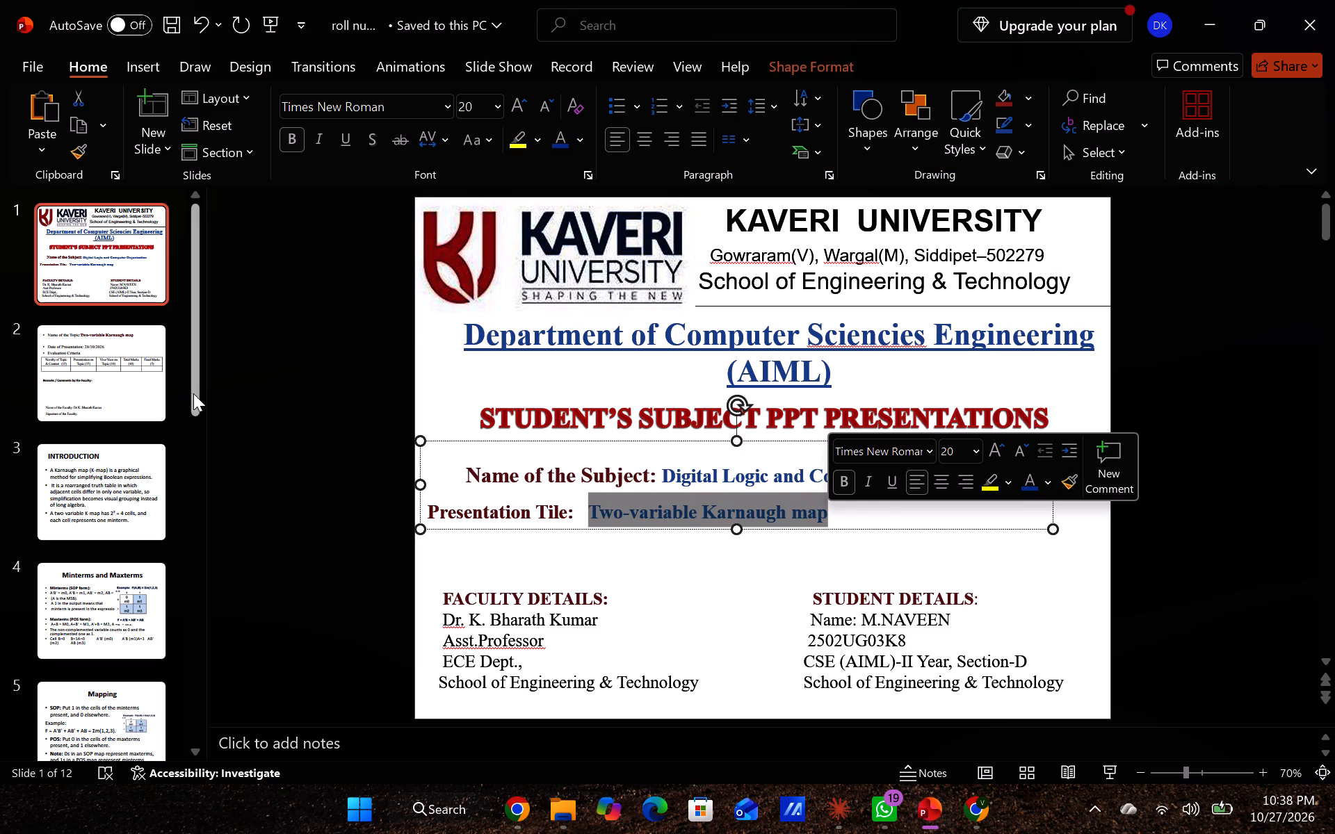
Capitalize the presentation title on the title slide so it reads "Two-Variable Karnaugh Map".
left_click(104, 384)
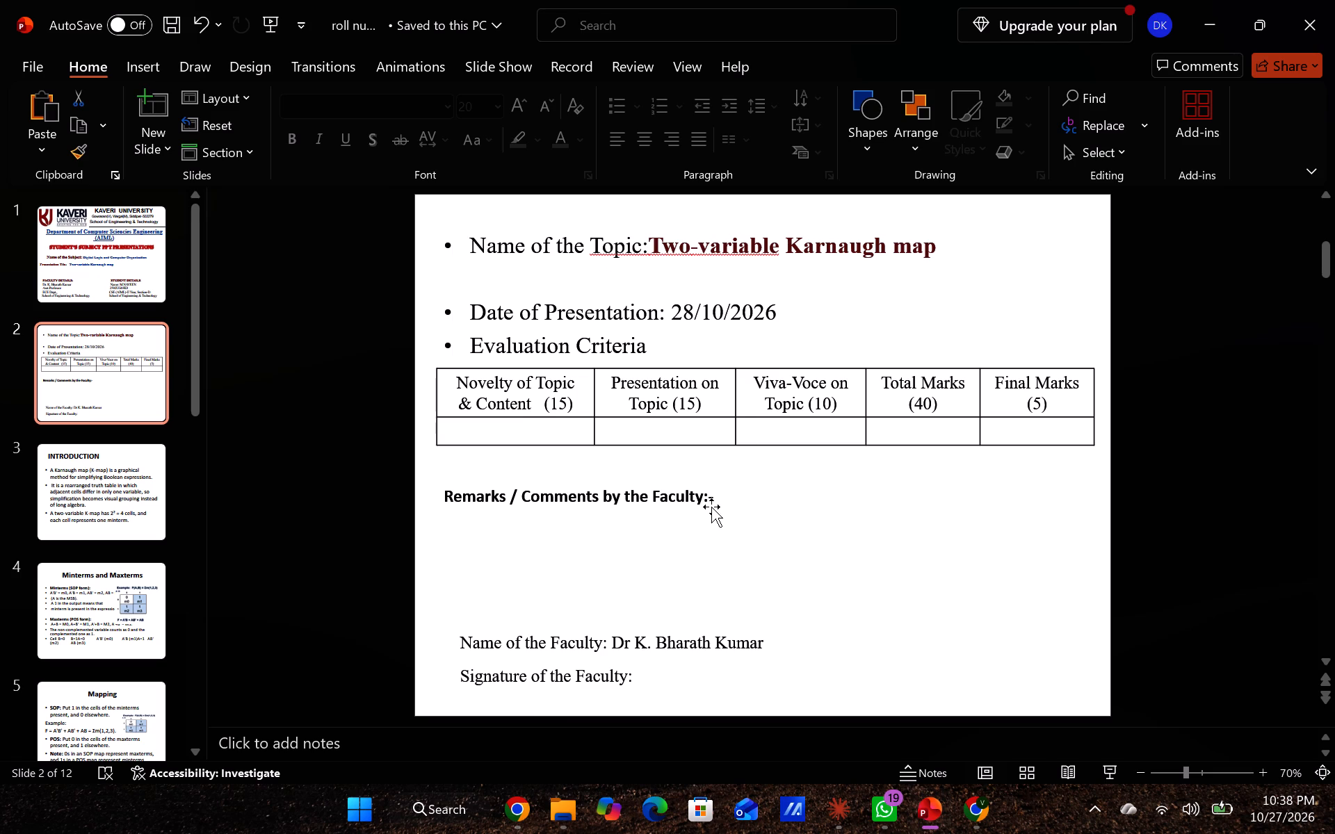
left_click(123, 272)
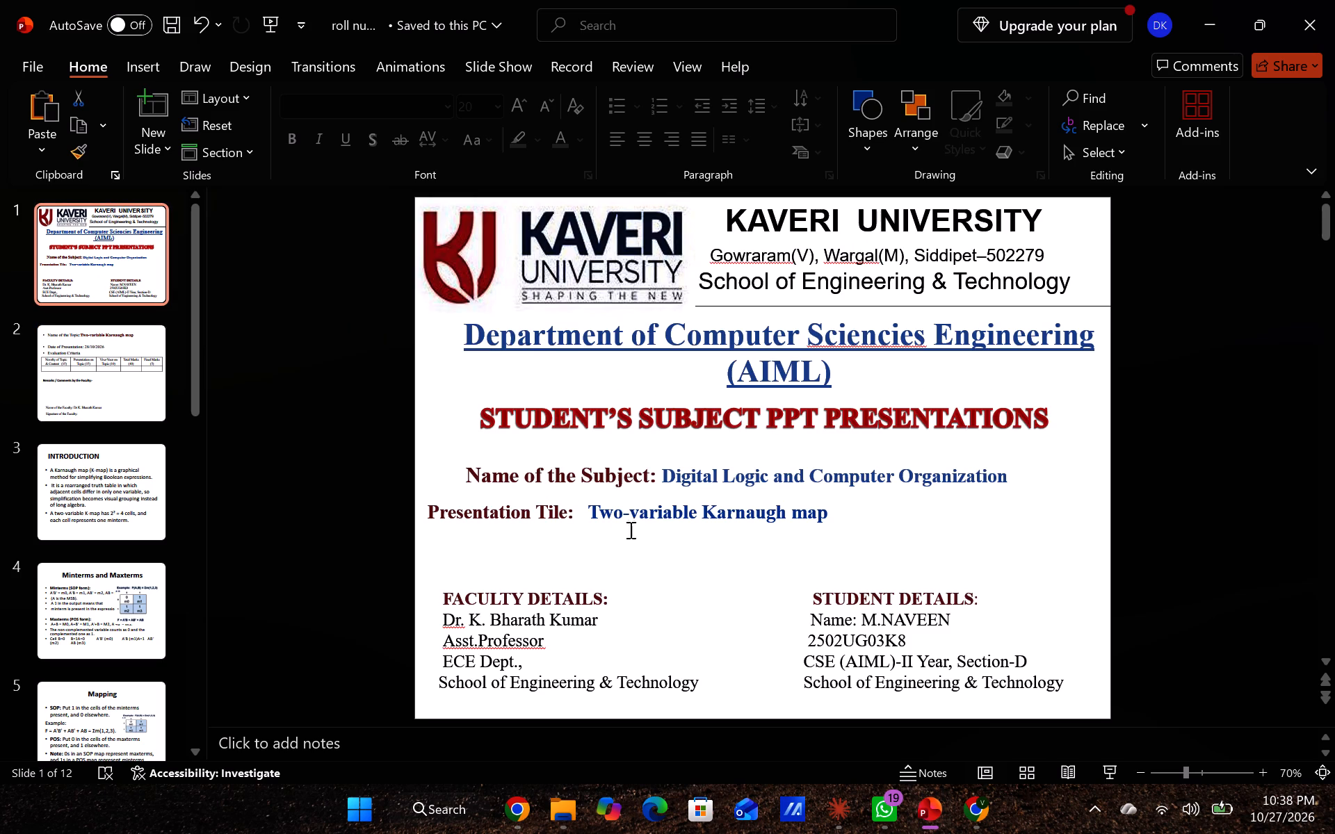
left_click(638, 514)
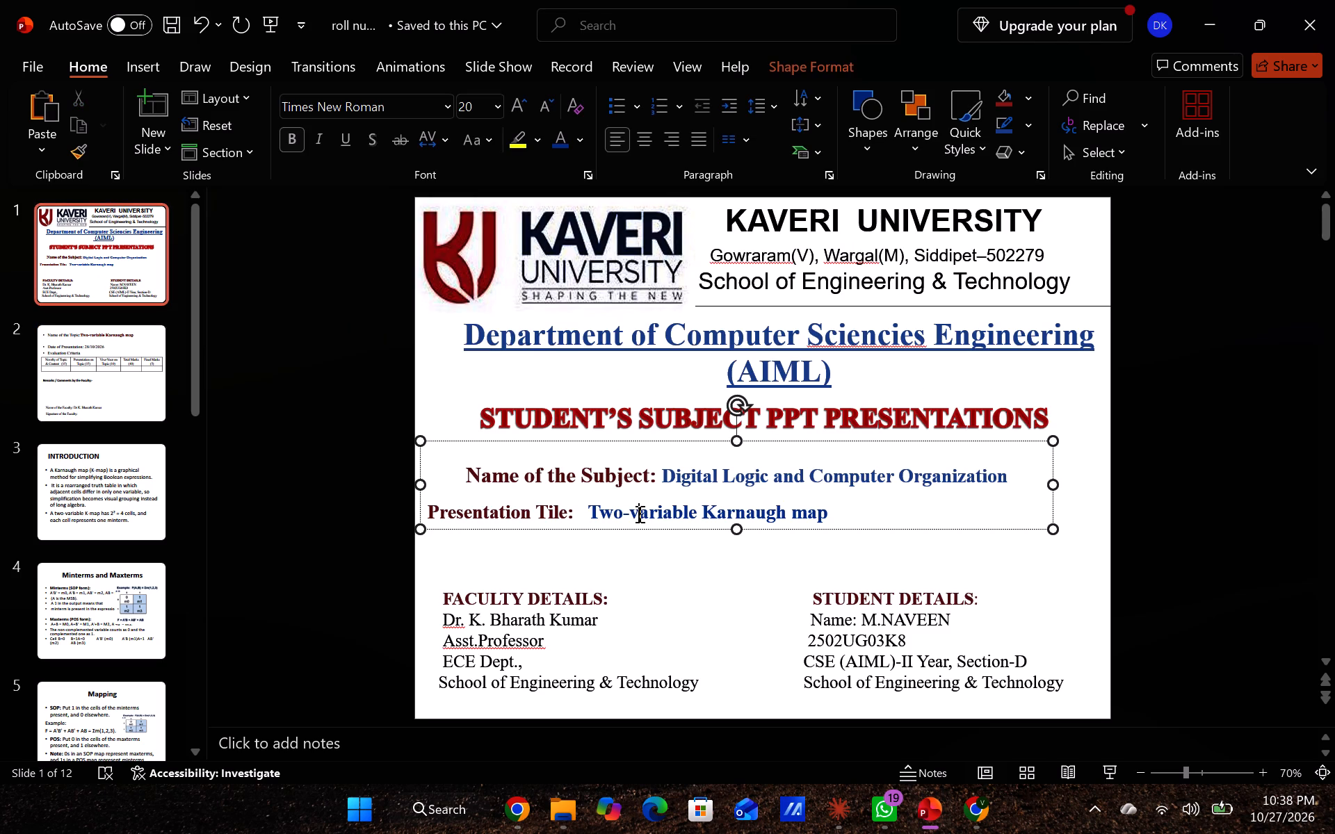
key("BackSpace")
key("v")
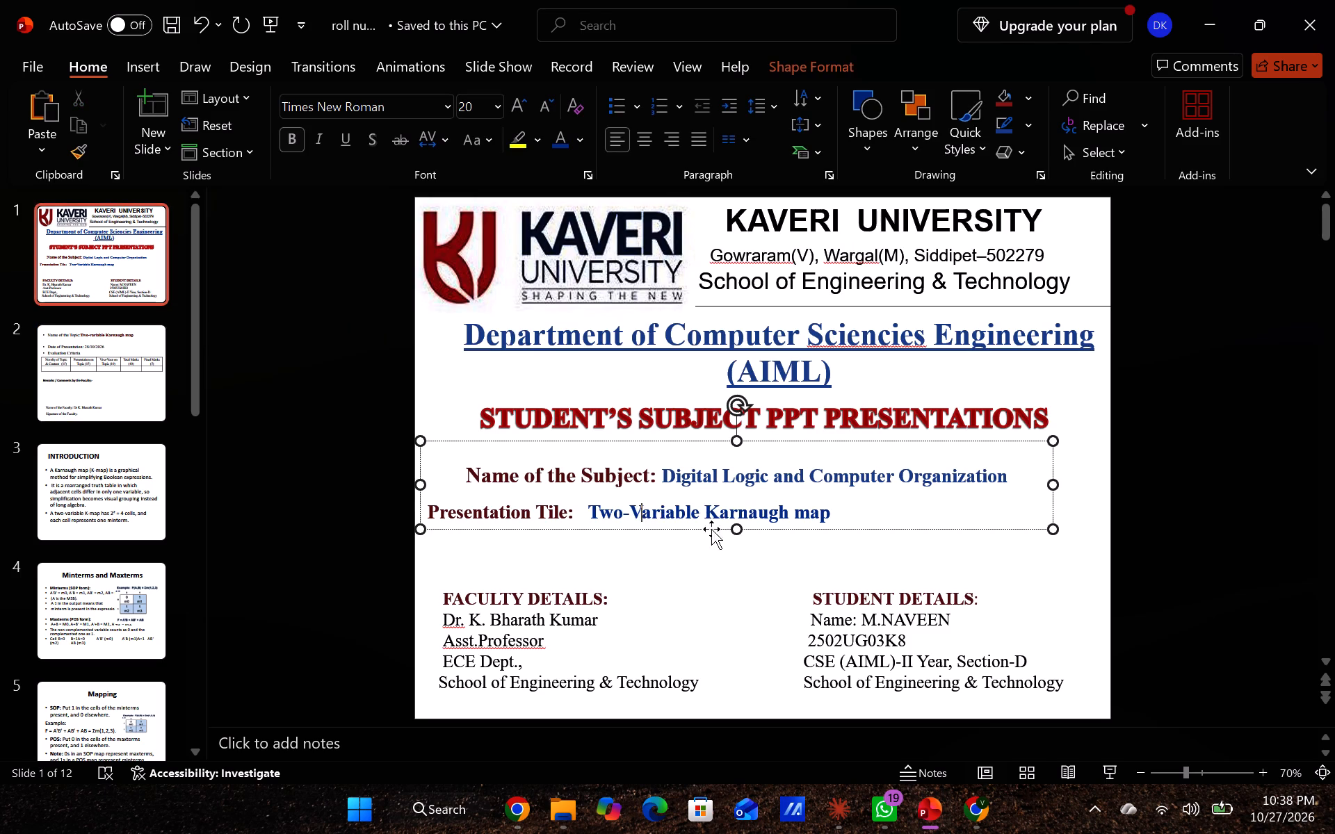
left_click(808, 510)
key("BackSpace")
key("m")
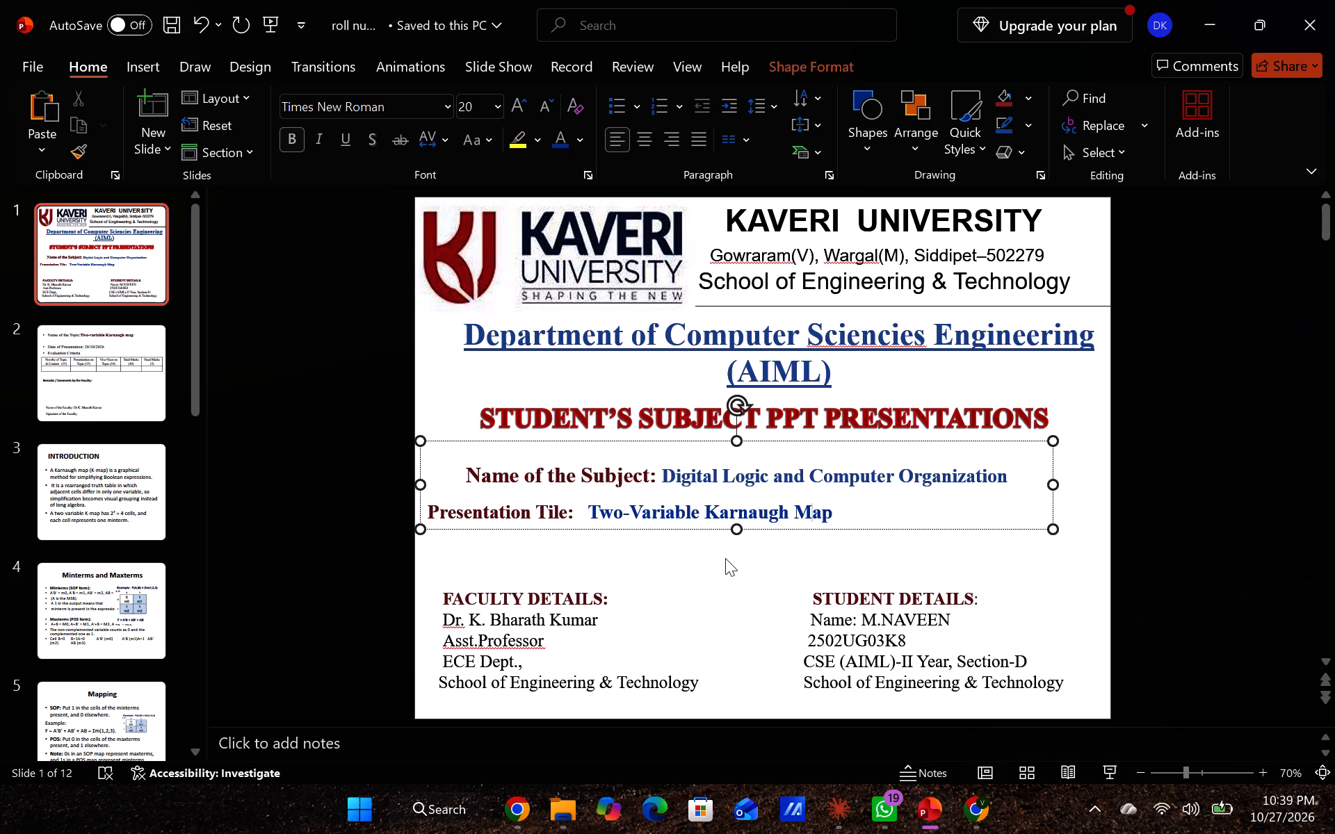
Review the Introduction, Minterms and Maxterms, Mapping, and Minimization Rules slides.
left_click(105, 478)
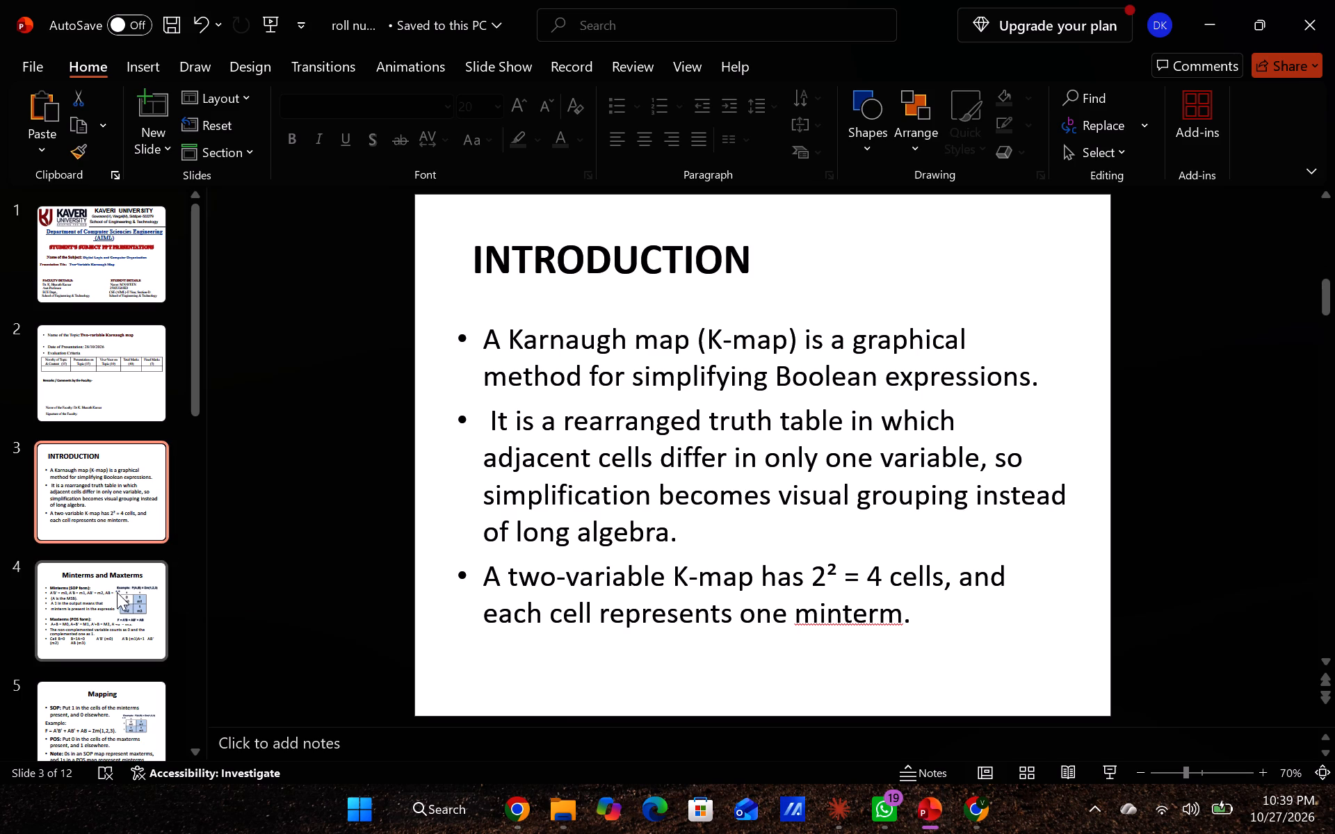
left_click(115, 593)
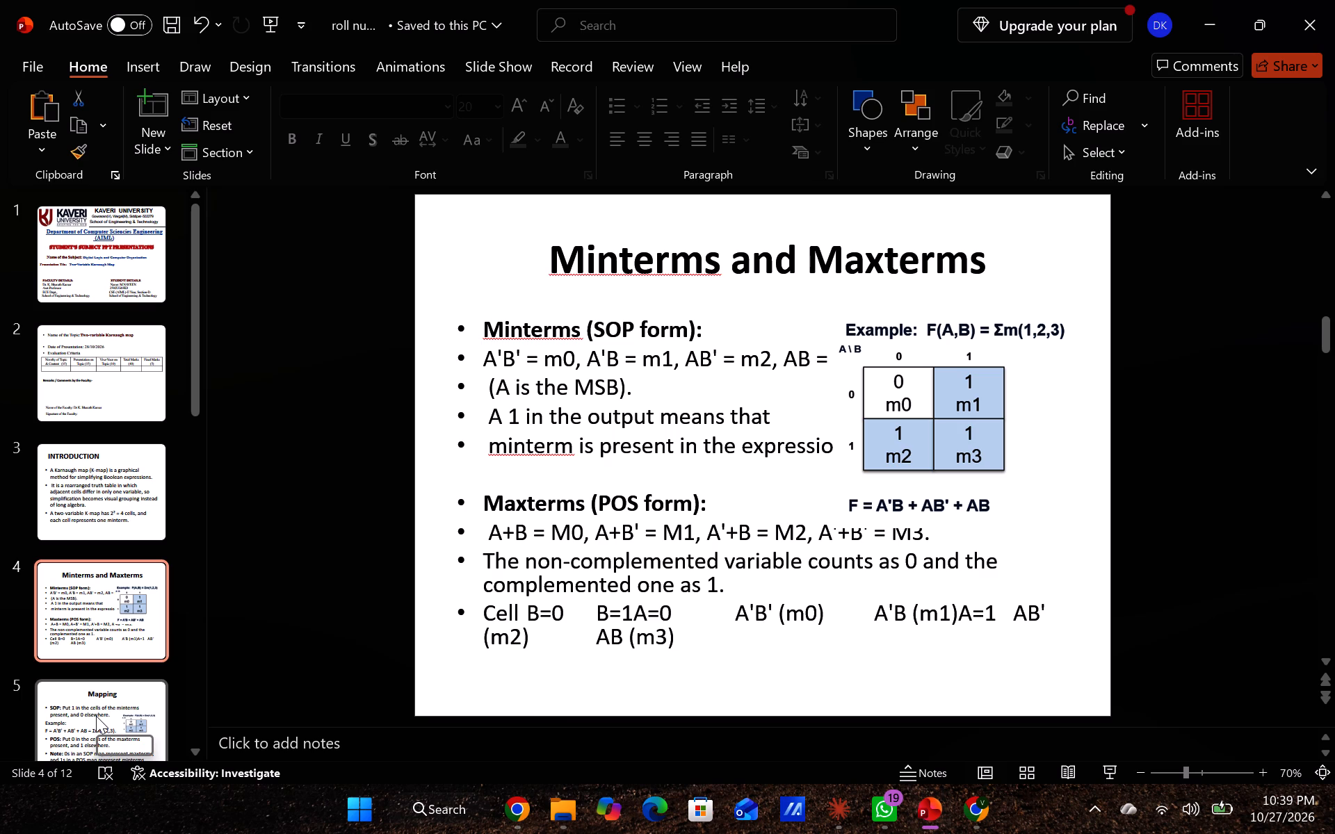
left_click(96, 716)
scroll(96, 716, "down", 1)
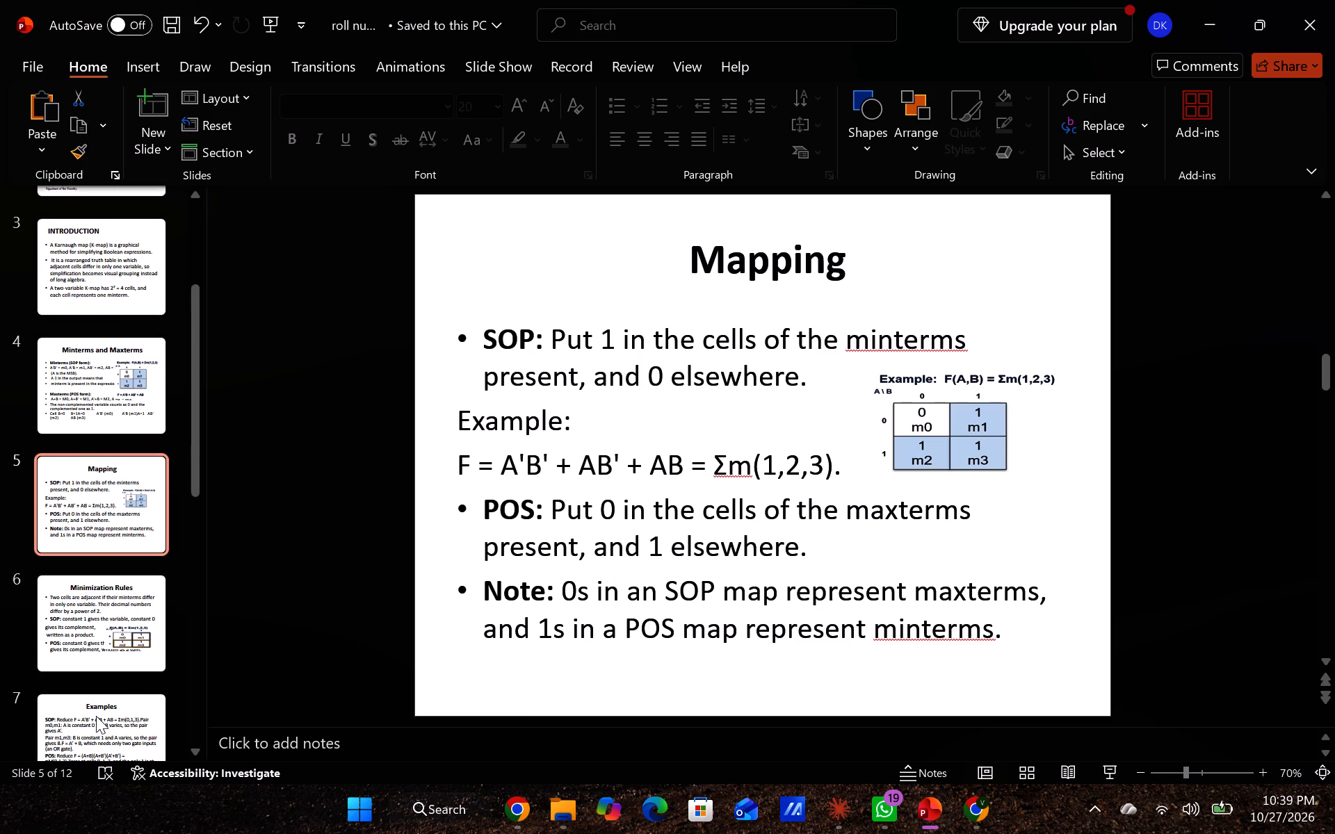
scroll(96, 716, "down", 1)
left_click(128, 618)
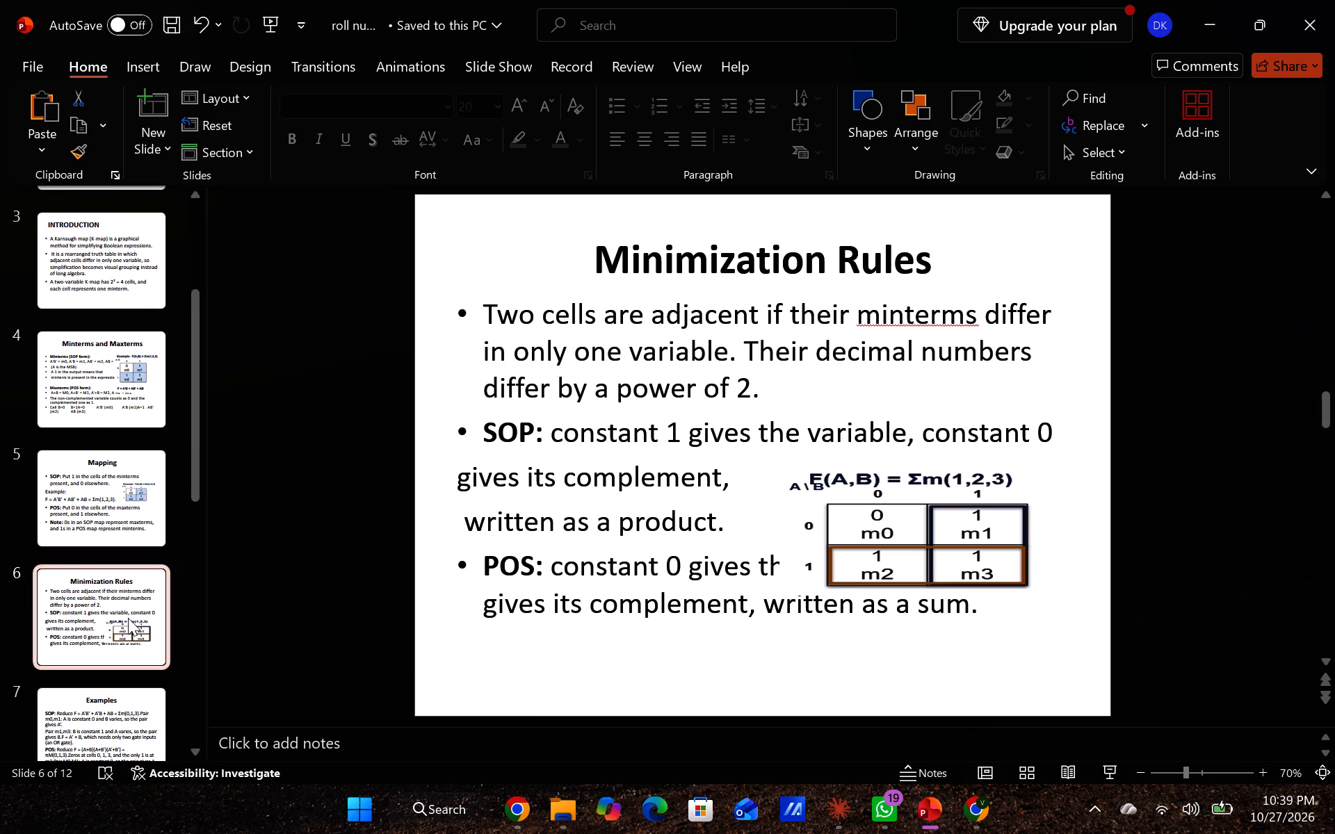
Delete the Conclusion slide from the presentation.
scroll(128, 618, "down", 4)
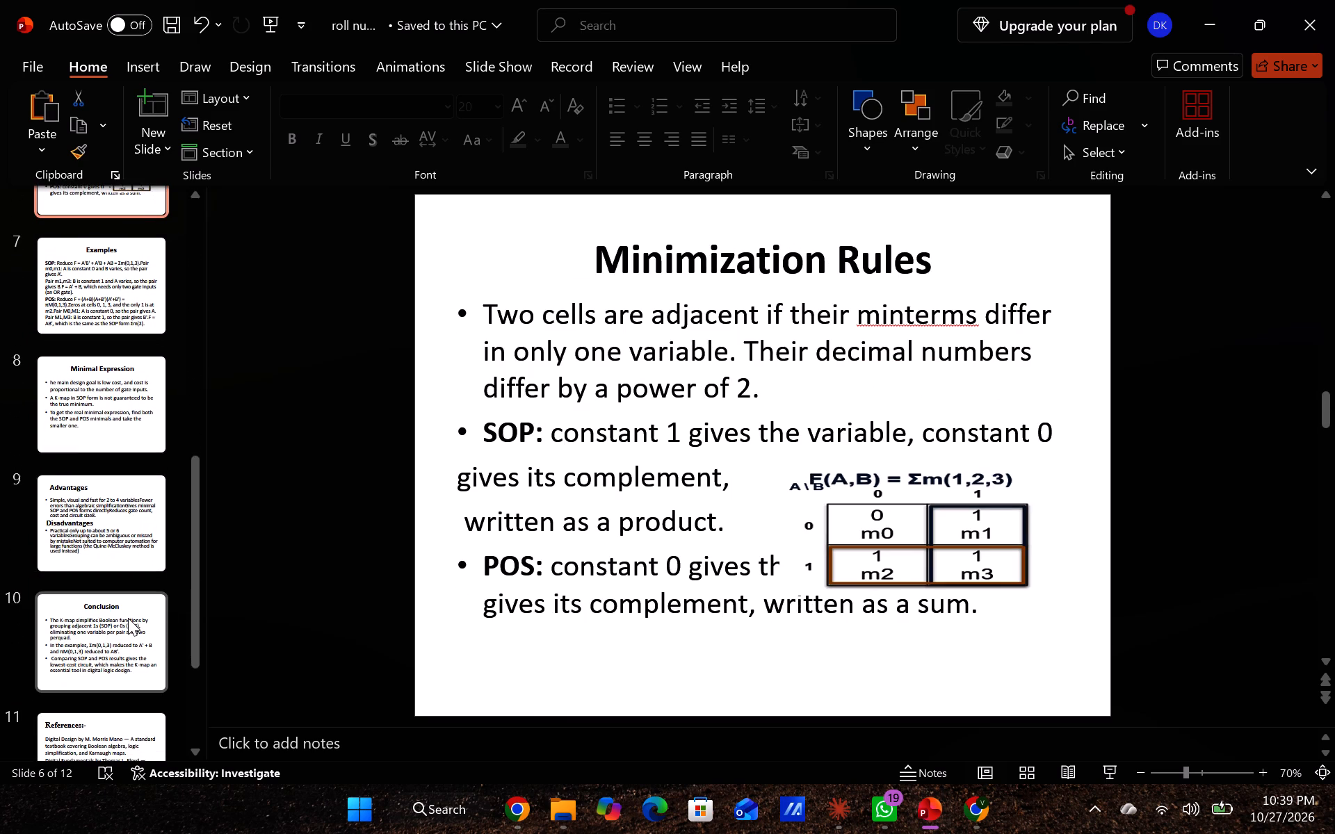
scroll(128, 618, "down", 1)
left_click(128, 618)
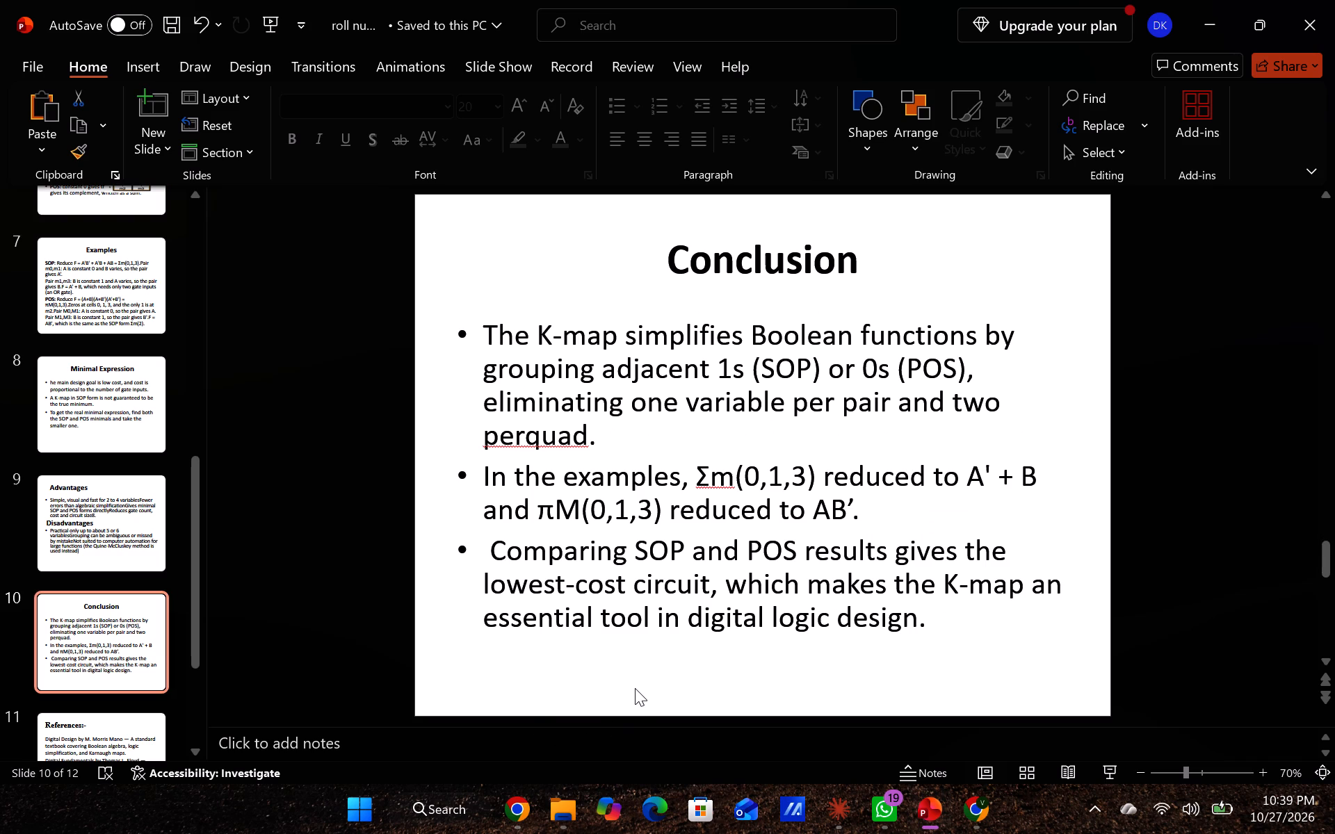
left_click(629, 671)
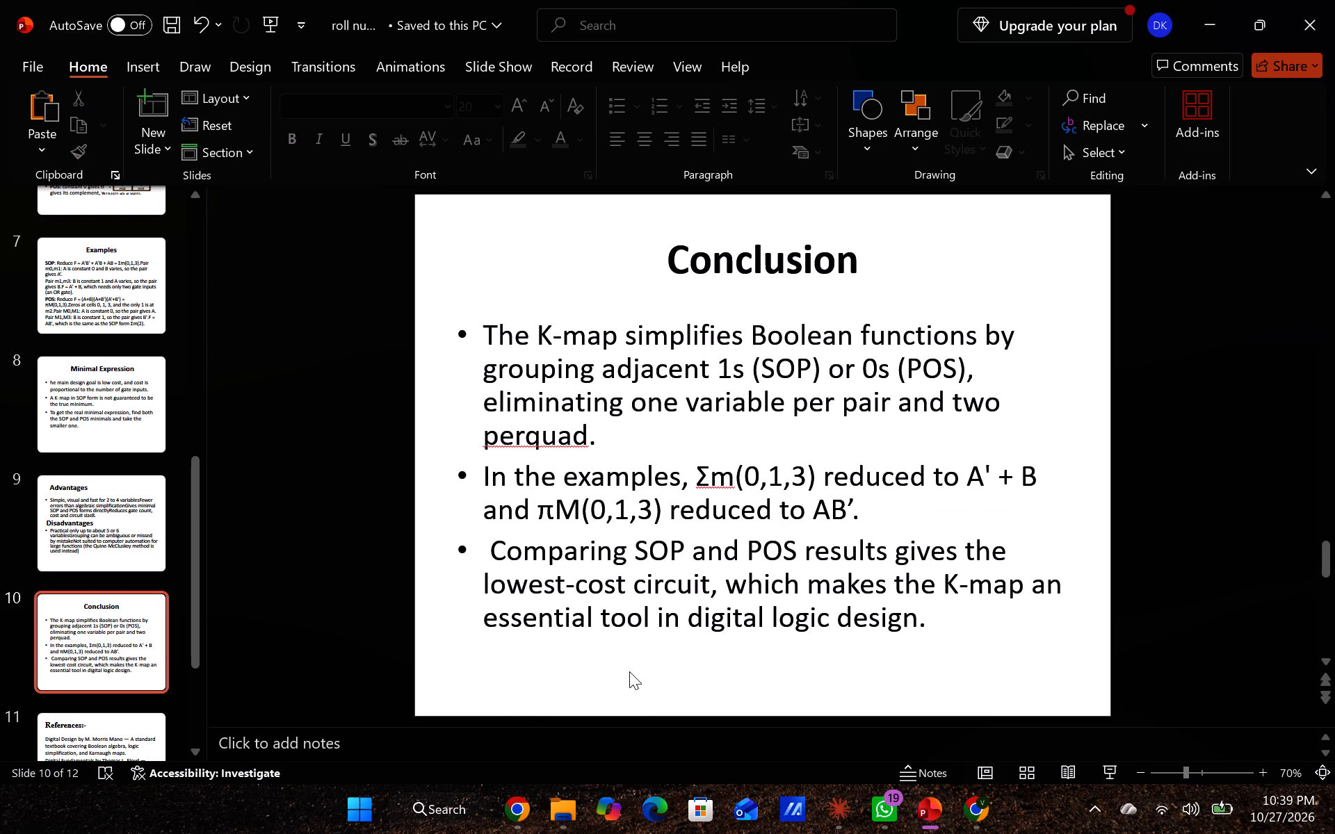
right_click(722, 698)
left_click(789, 398)
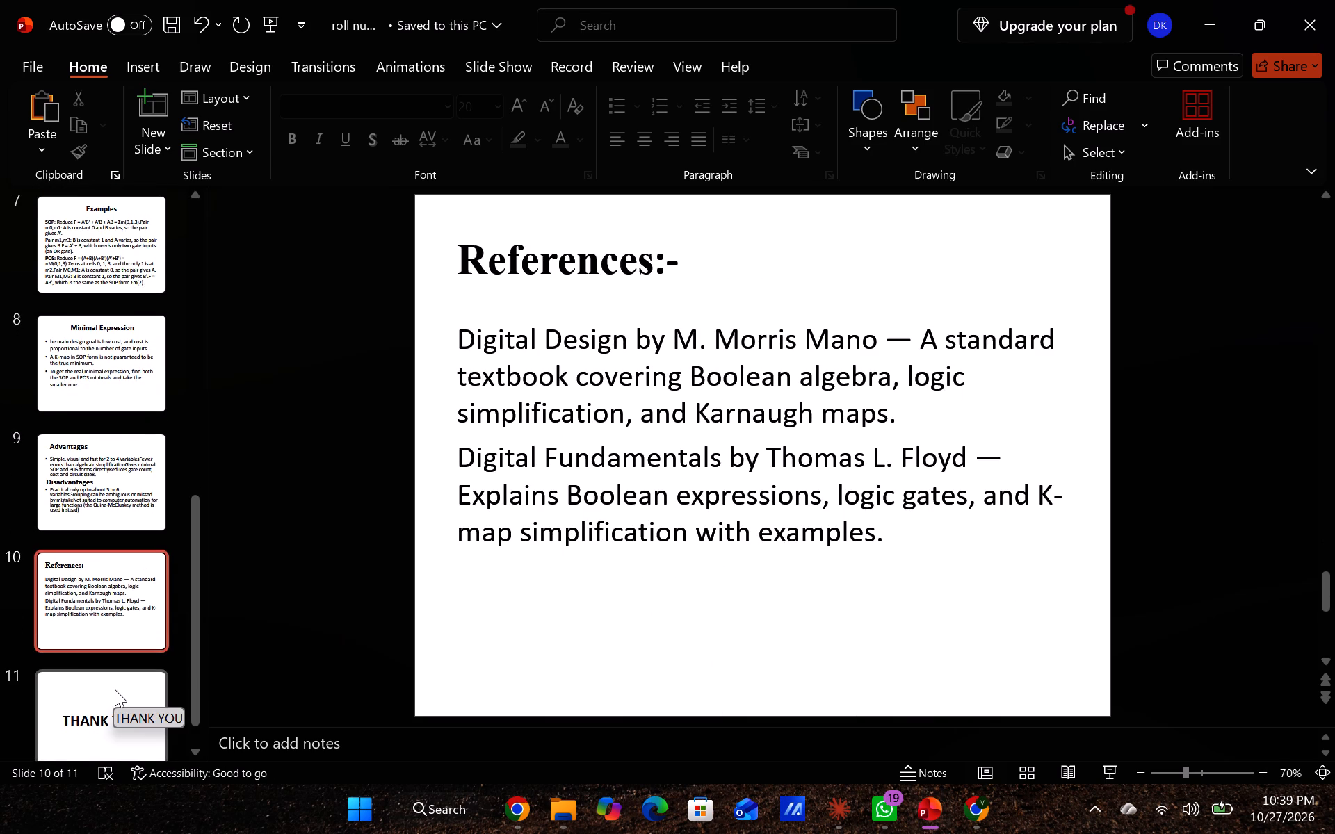
Review the Examples, Minimization Rules, and Mapping slides once more, going back towards the title slide.
scroll(90, 509, "up", 1)
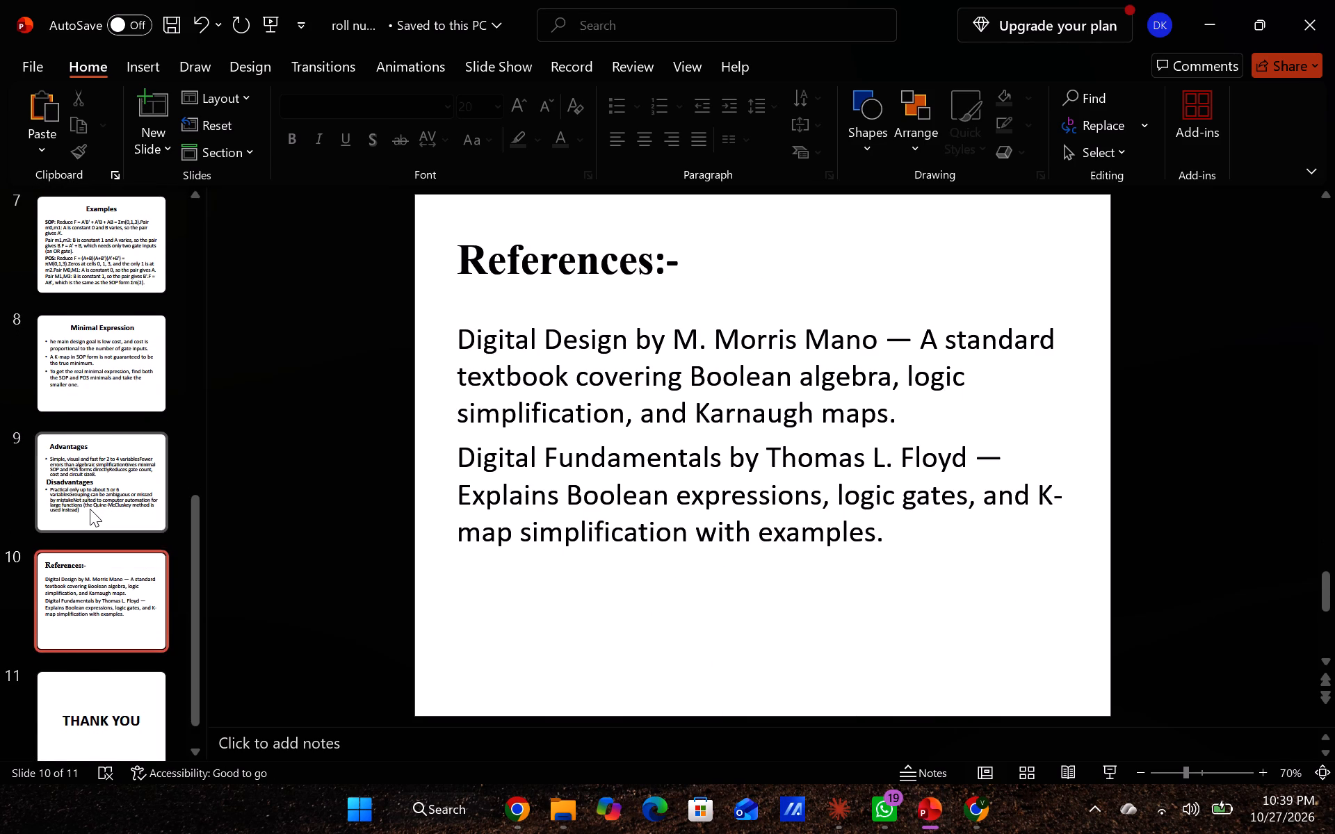
scroll(90, 509, "up", 2)
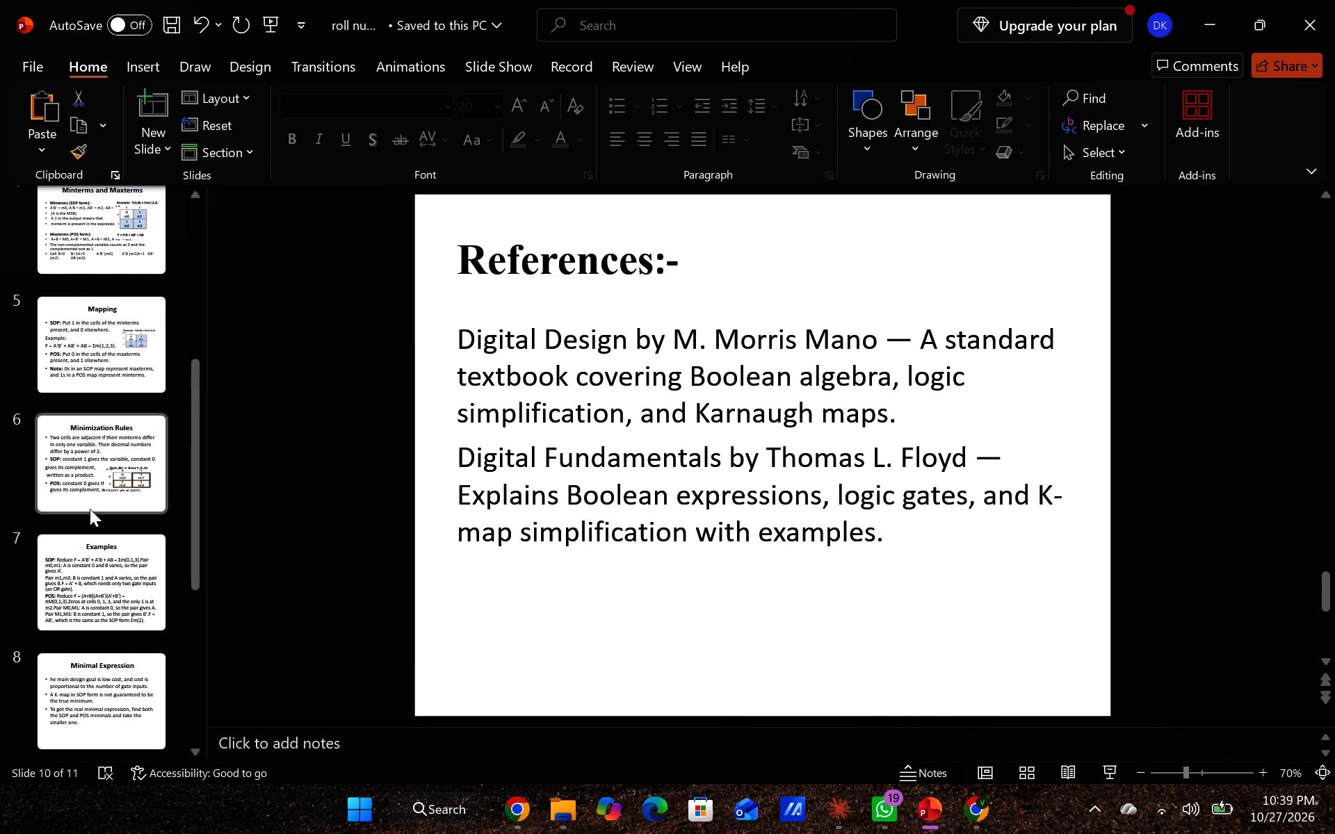
scroll(90, 509, "up", 1)
left_click(96, 577)
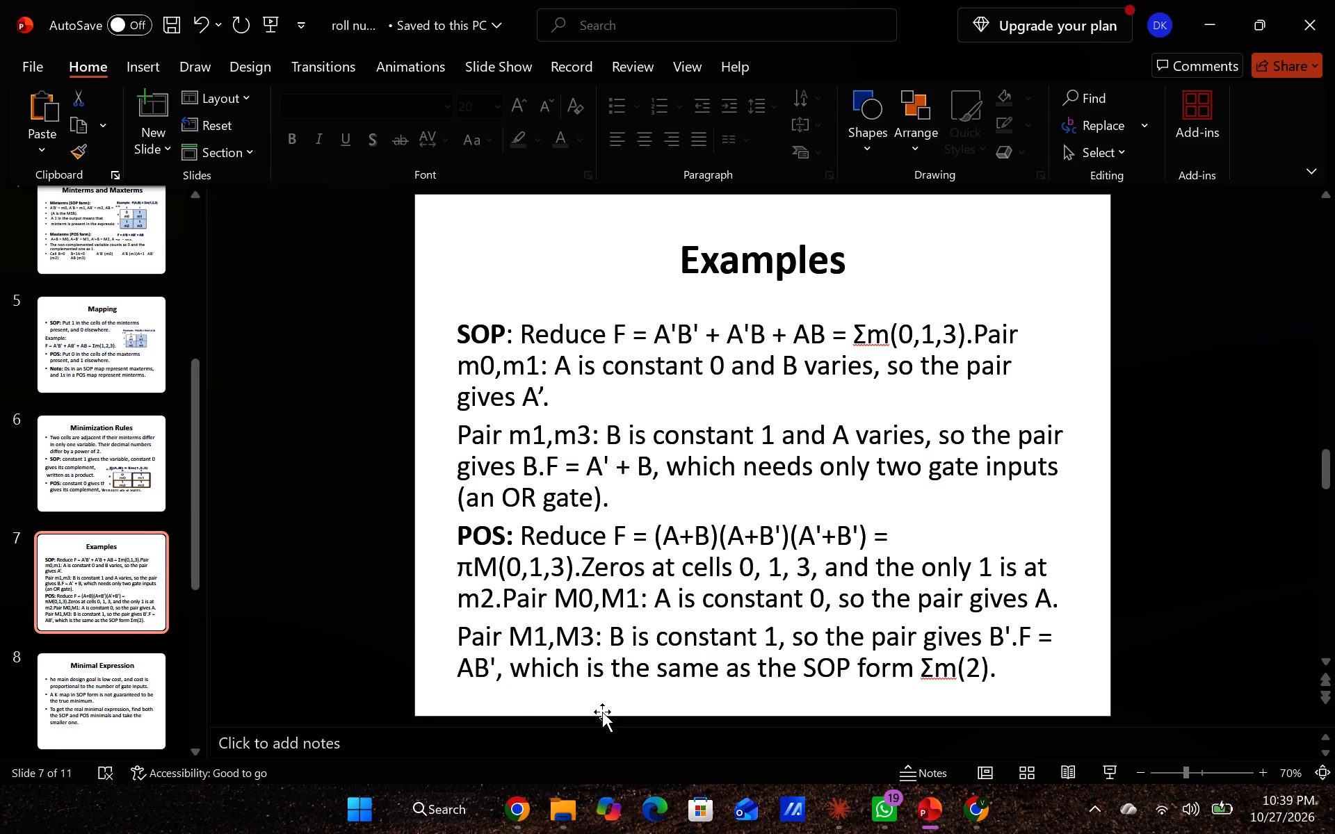
left_click(51, 442)
left_click(126, 376)
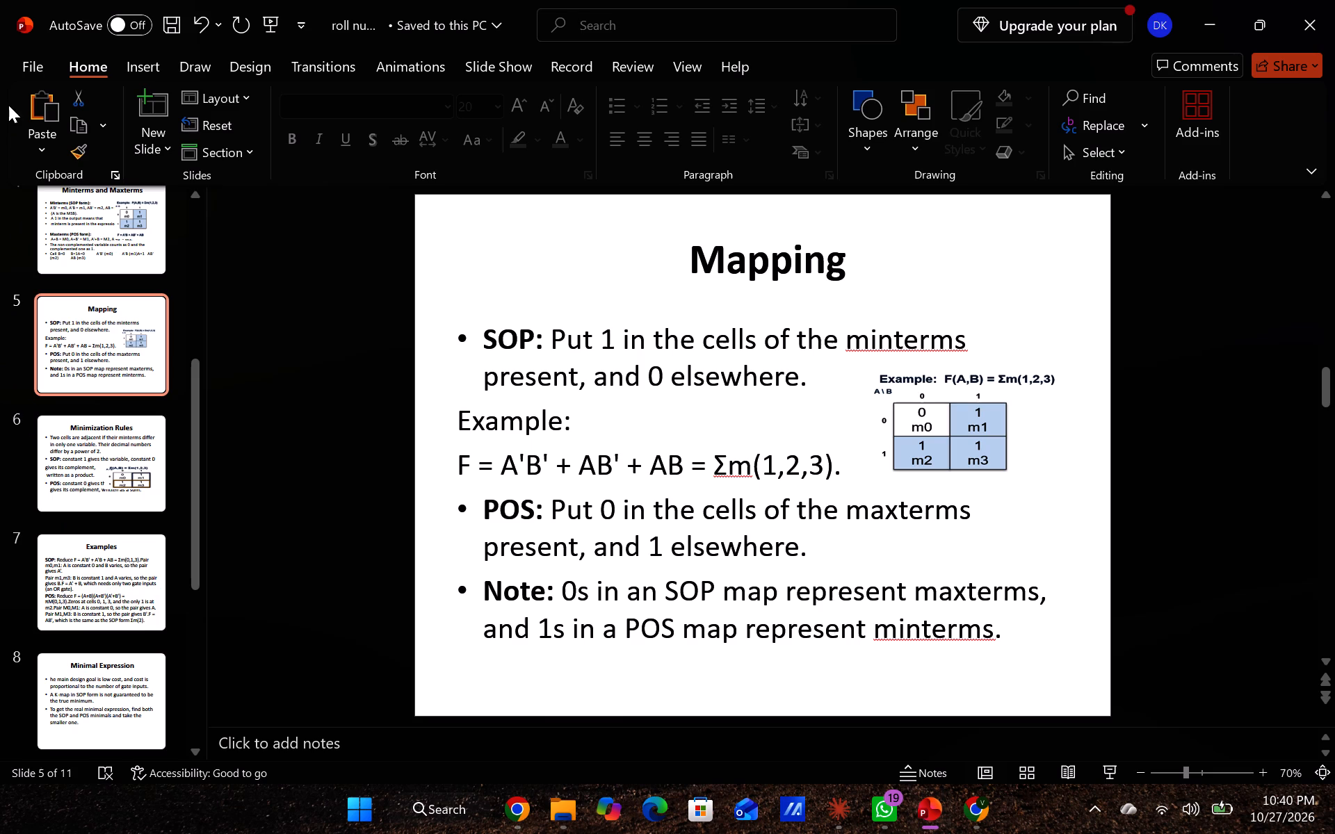
scroll(68, 264, "up", 2)
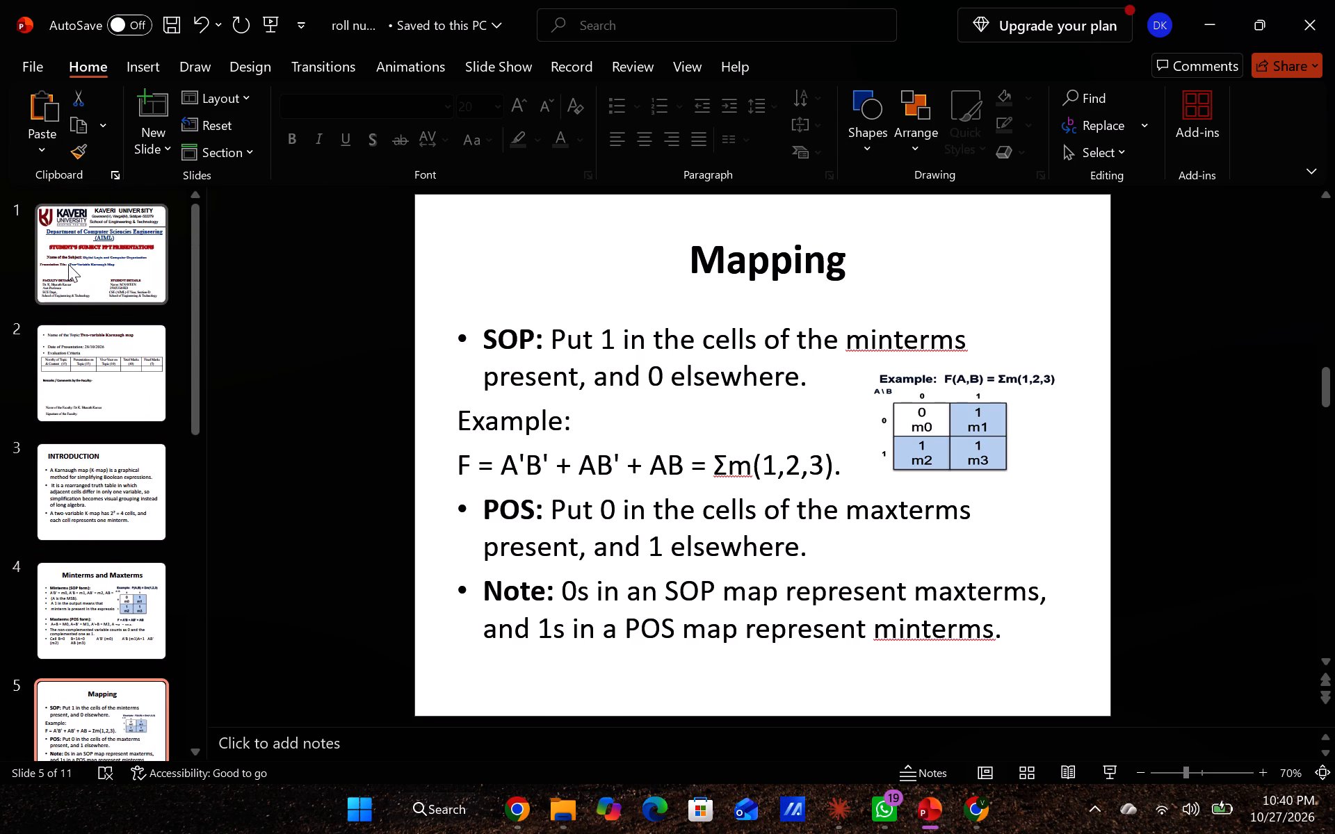
Save the presentation under its current name and location.
left_click(37, 69)
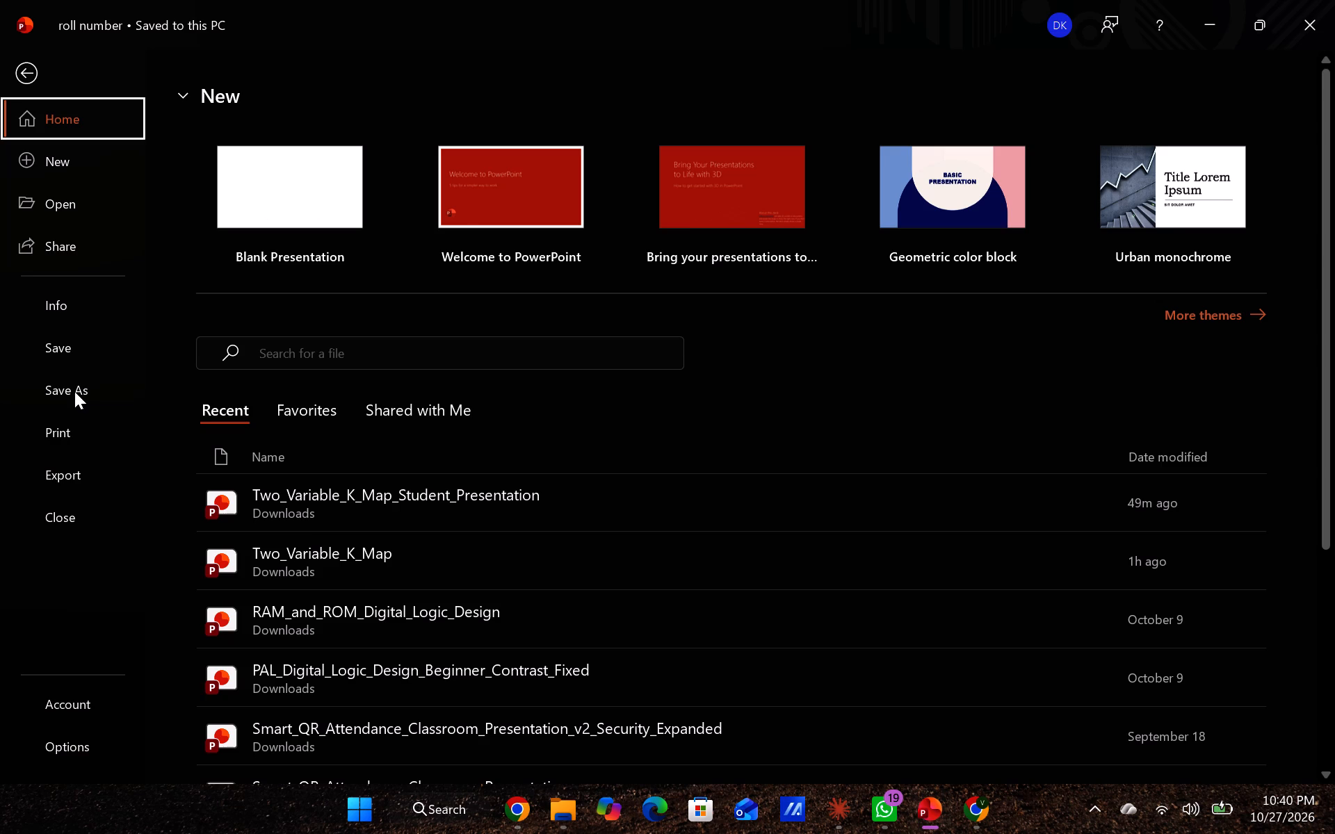
left_click(81, 341)
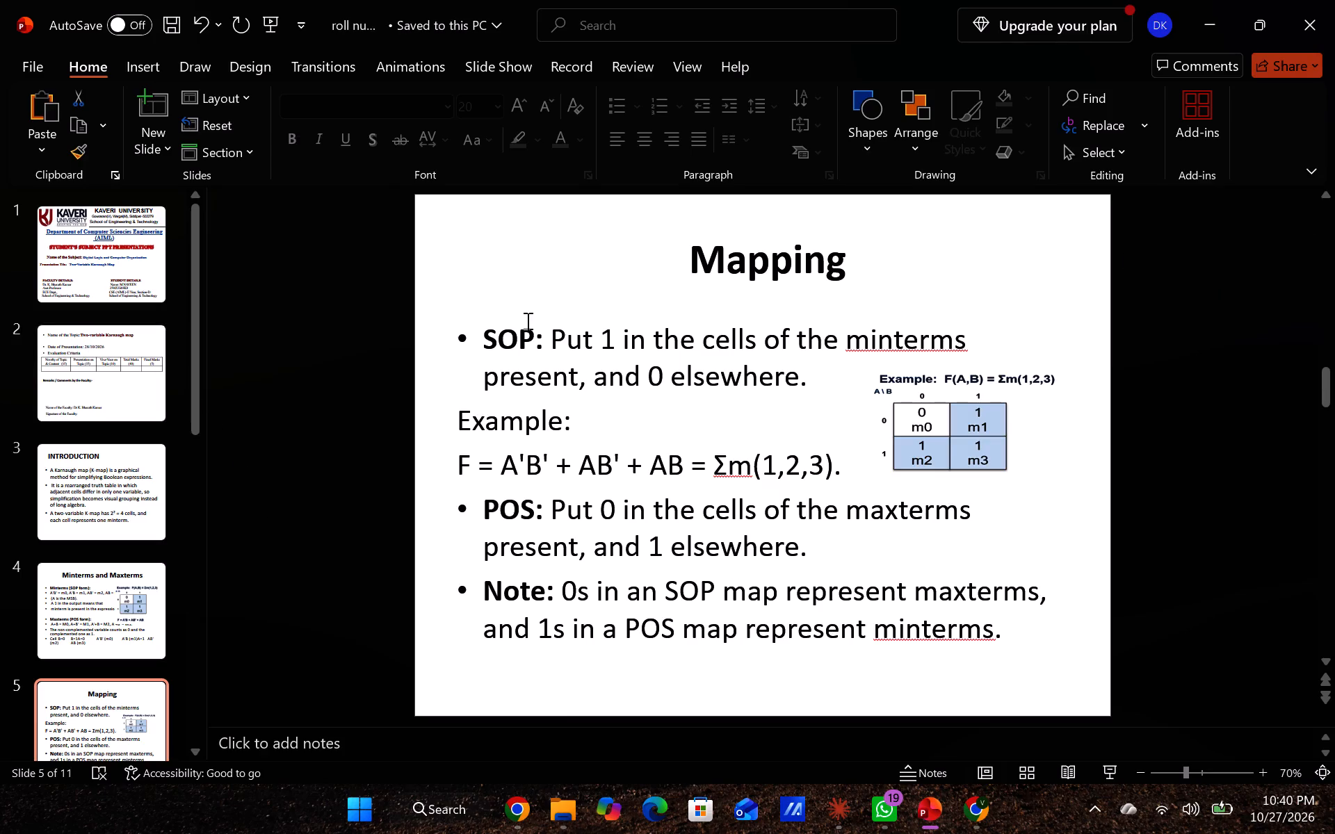
left_click(34, 72)
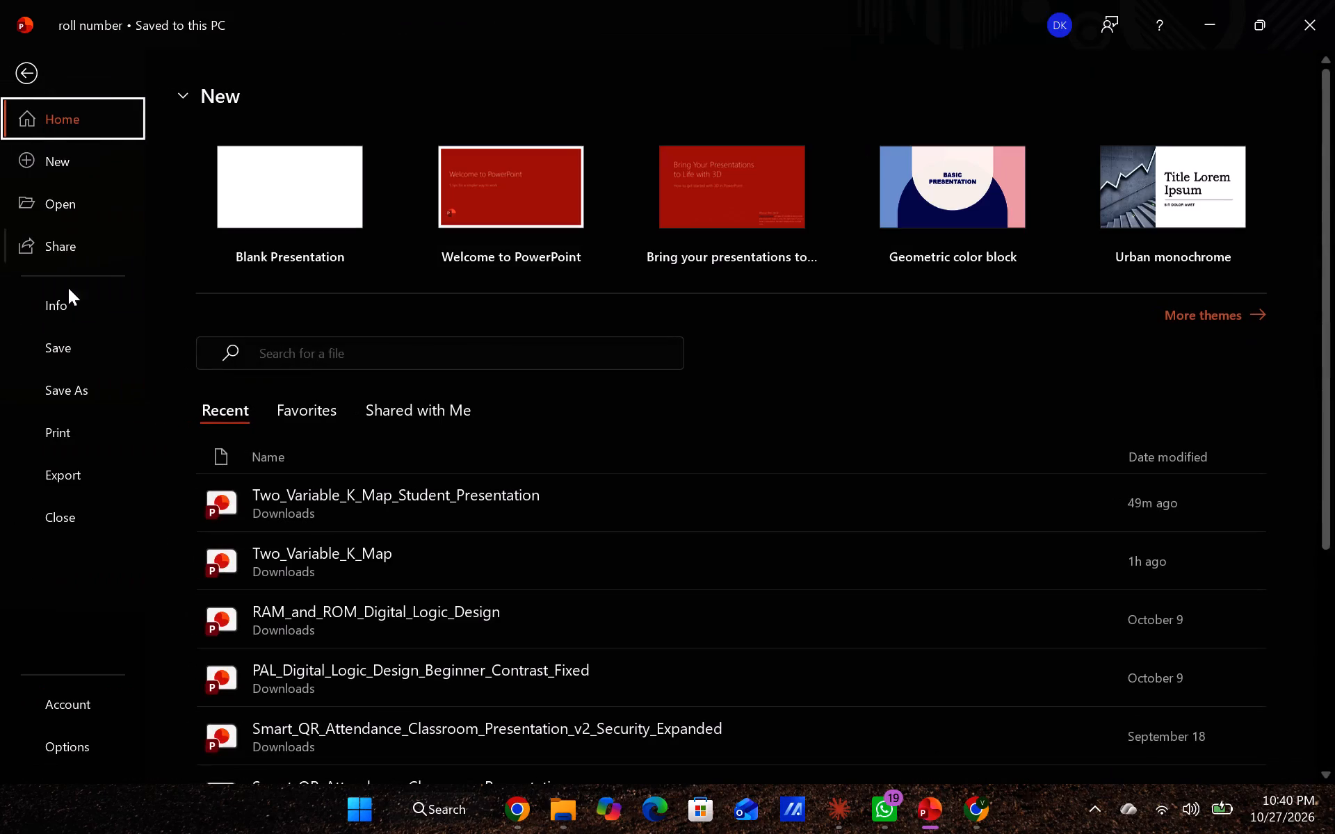
left_click(76, 395)
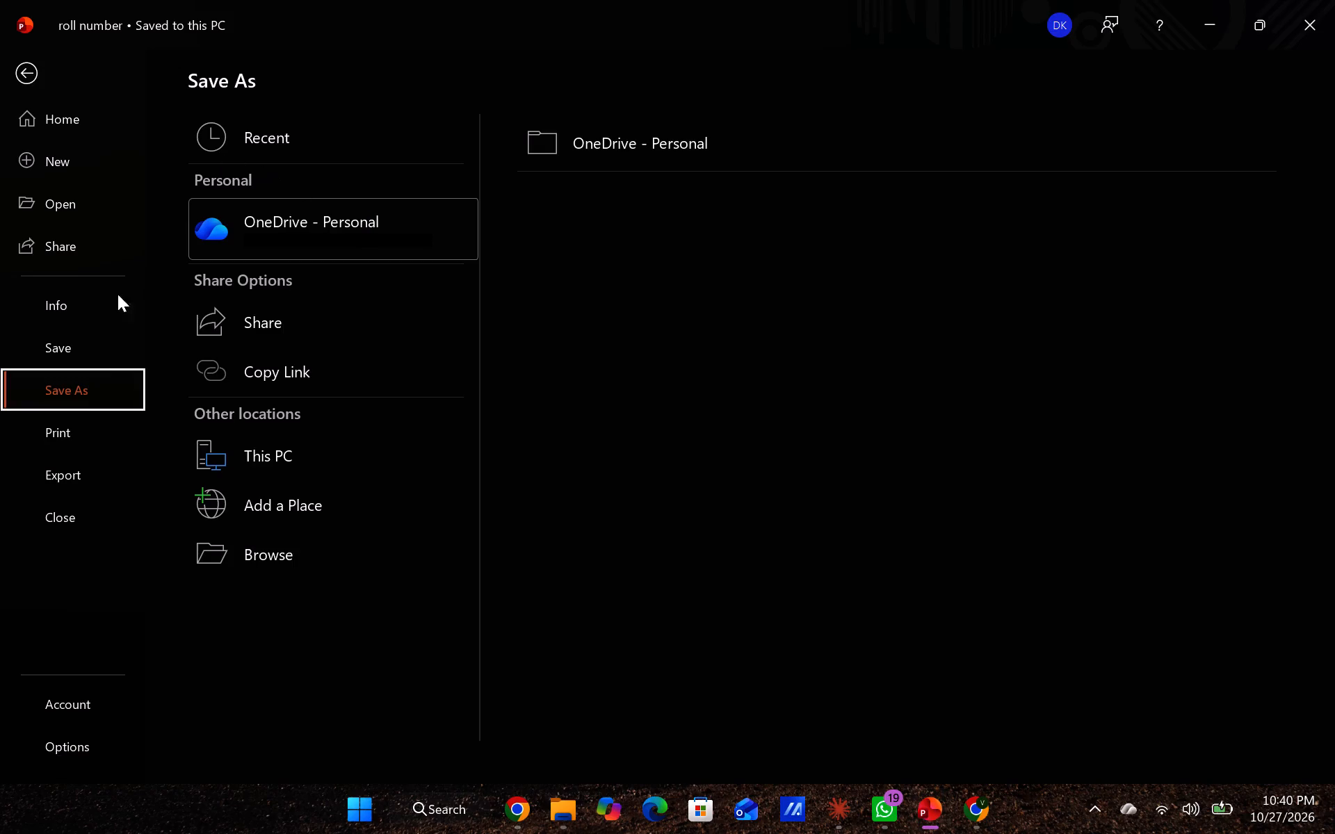
left_click(94, 351)
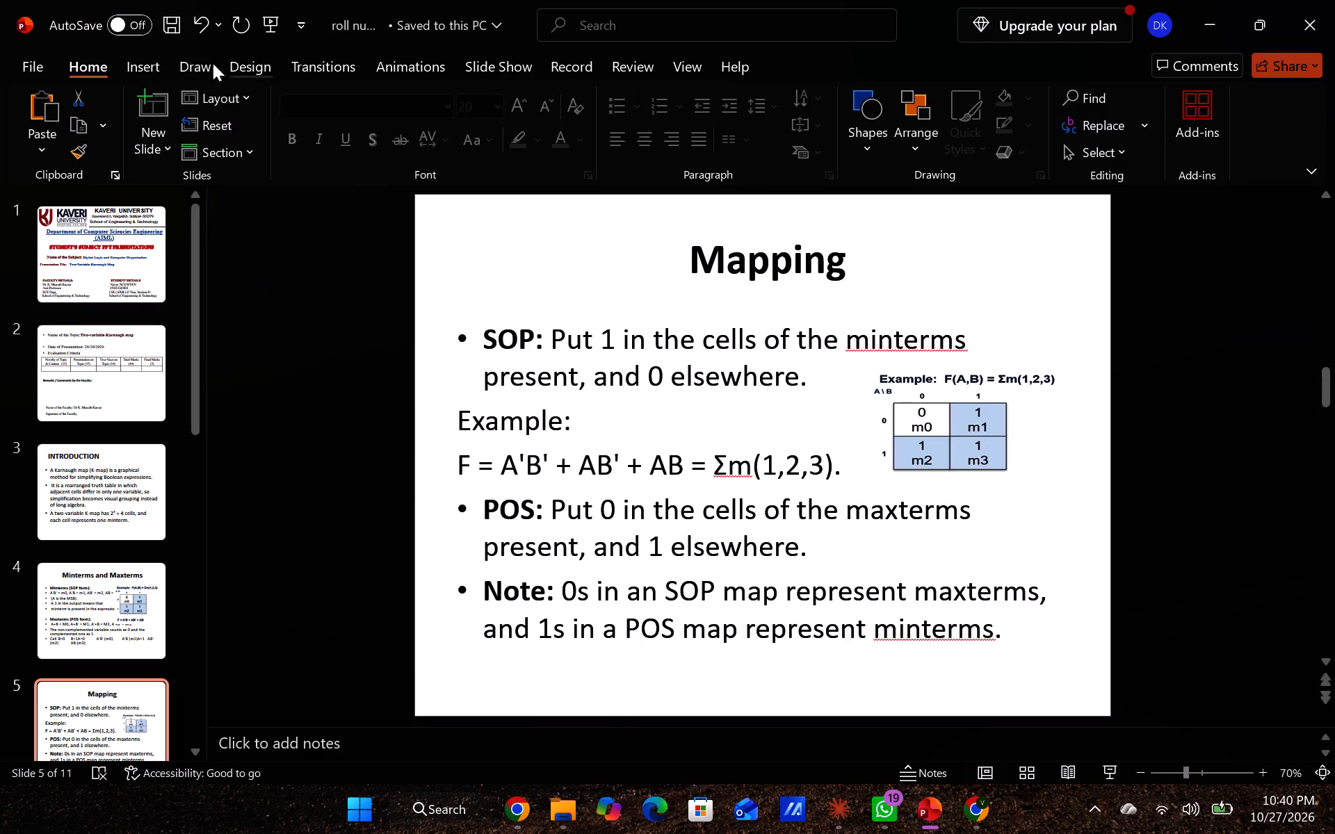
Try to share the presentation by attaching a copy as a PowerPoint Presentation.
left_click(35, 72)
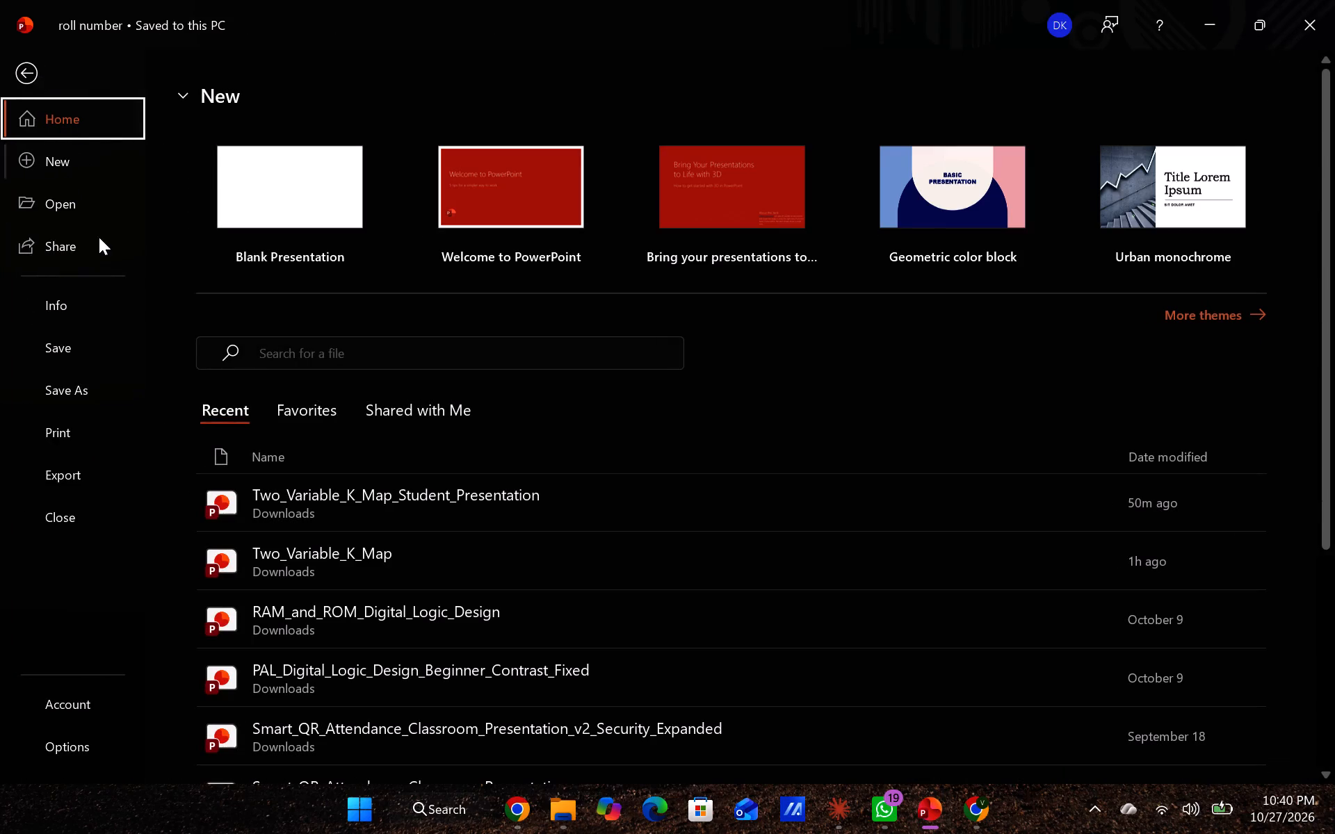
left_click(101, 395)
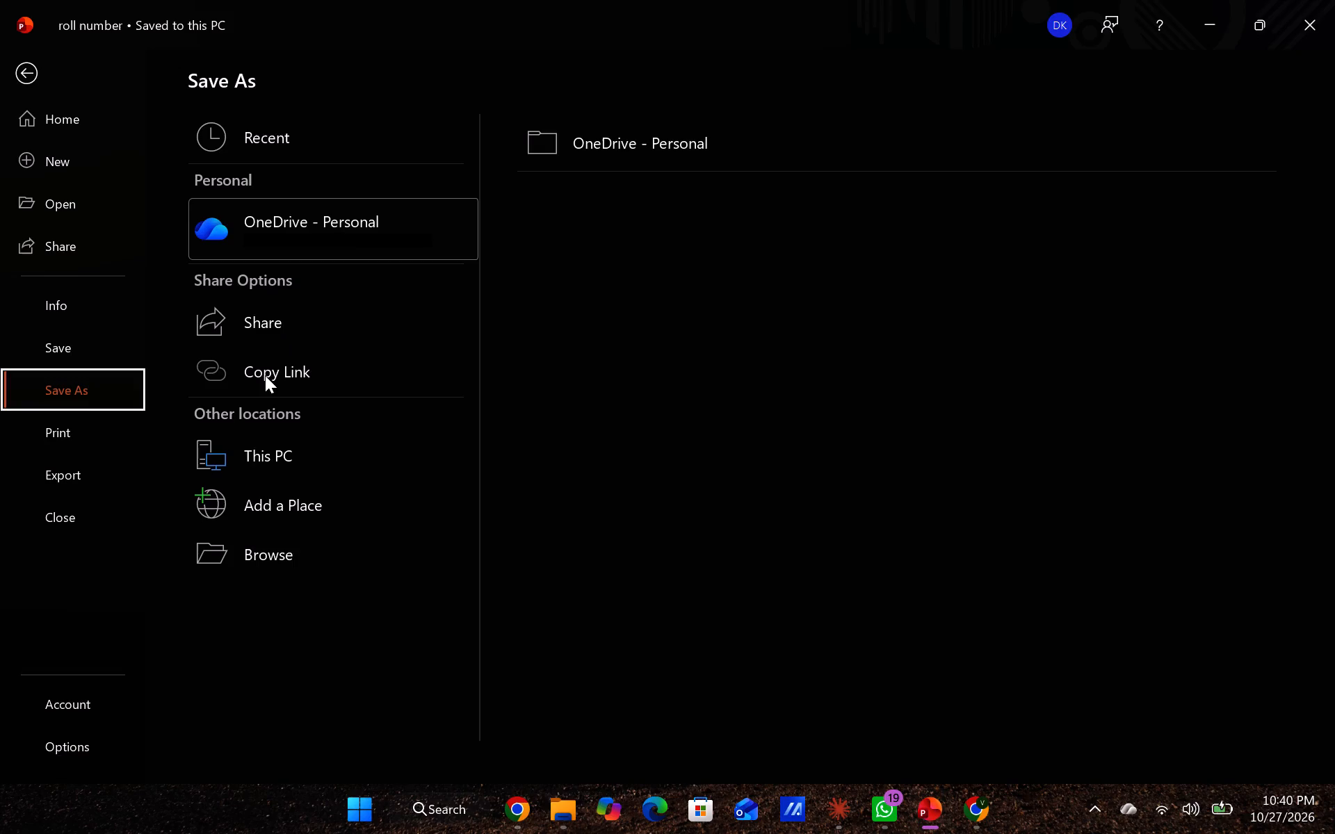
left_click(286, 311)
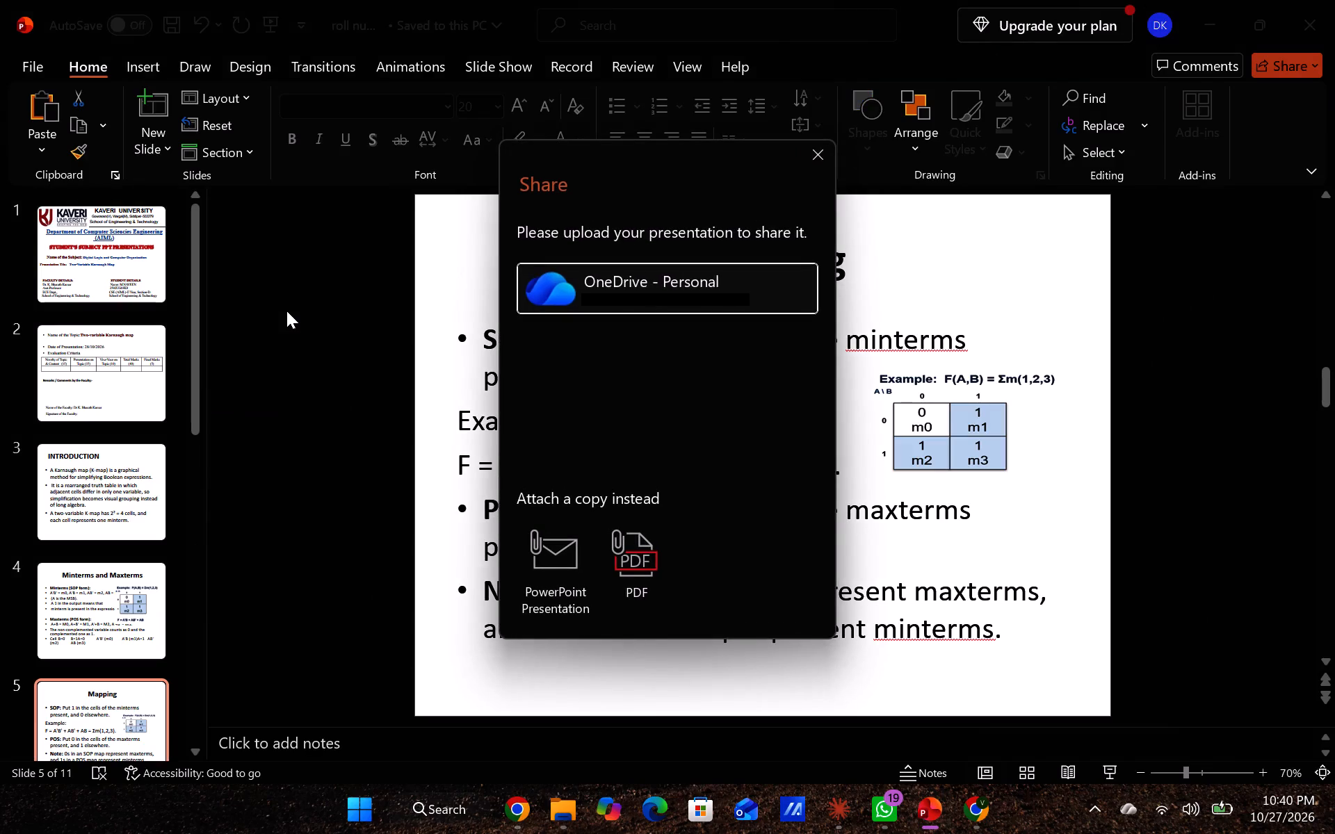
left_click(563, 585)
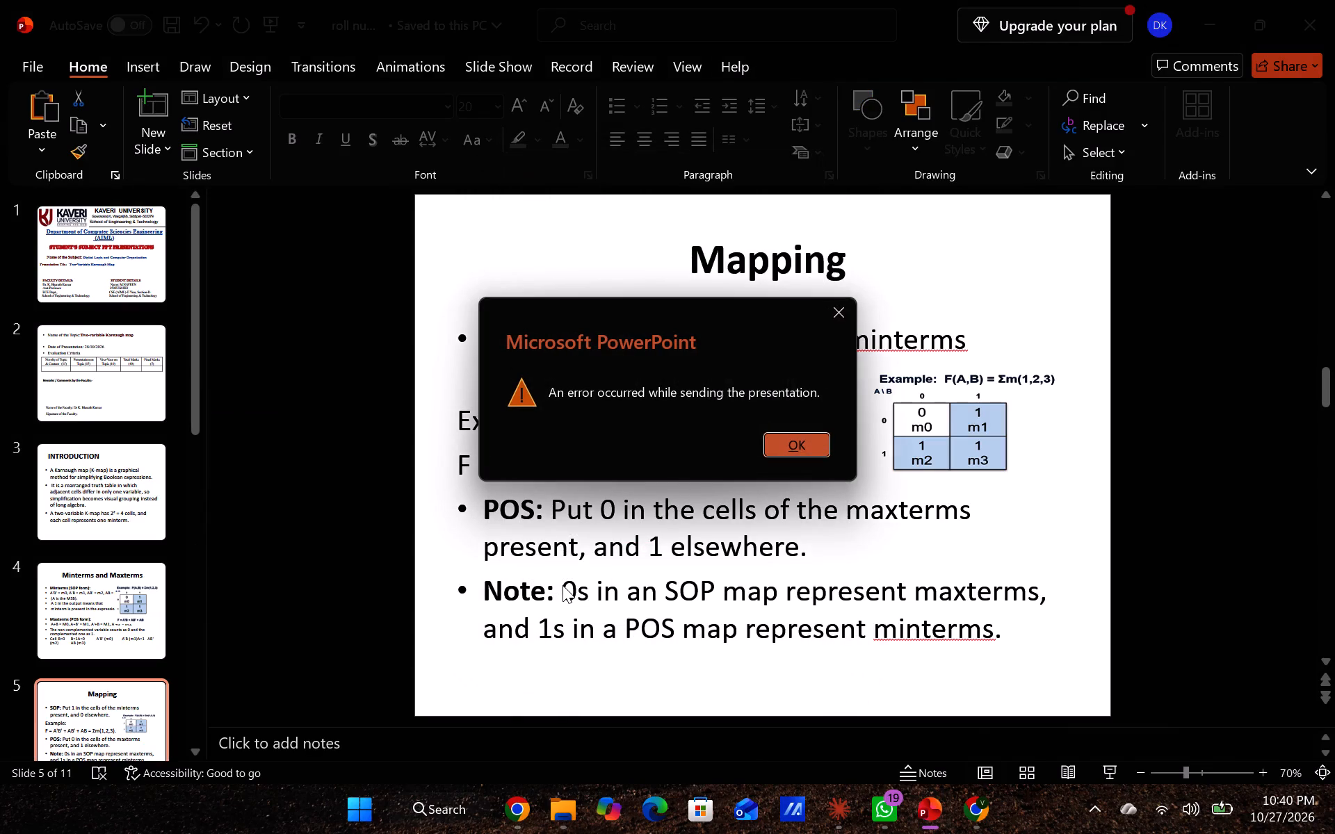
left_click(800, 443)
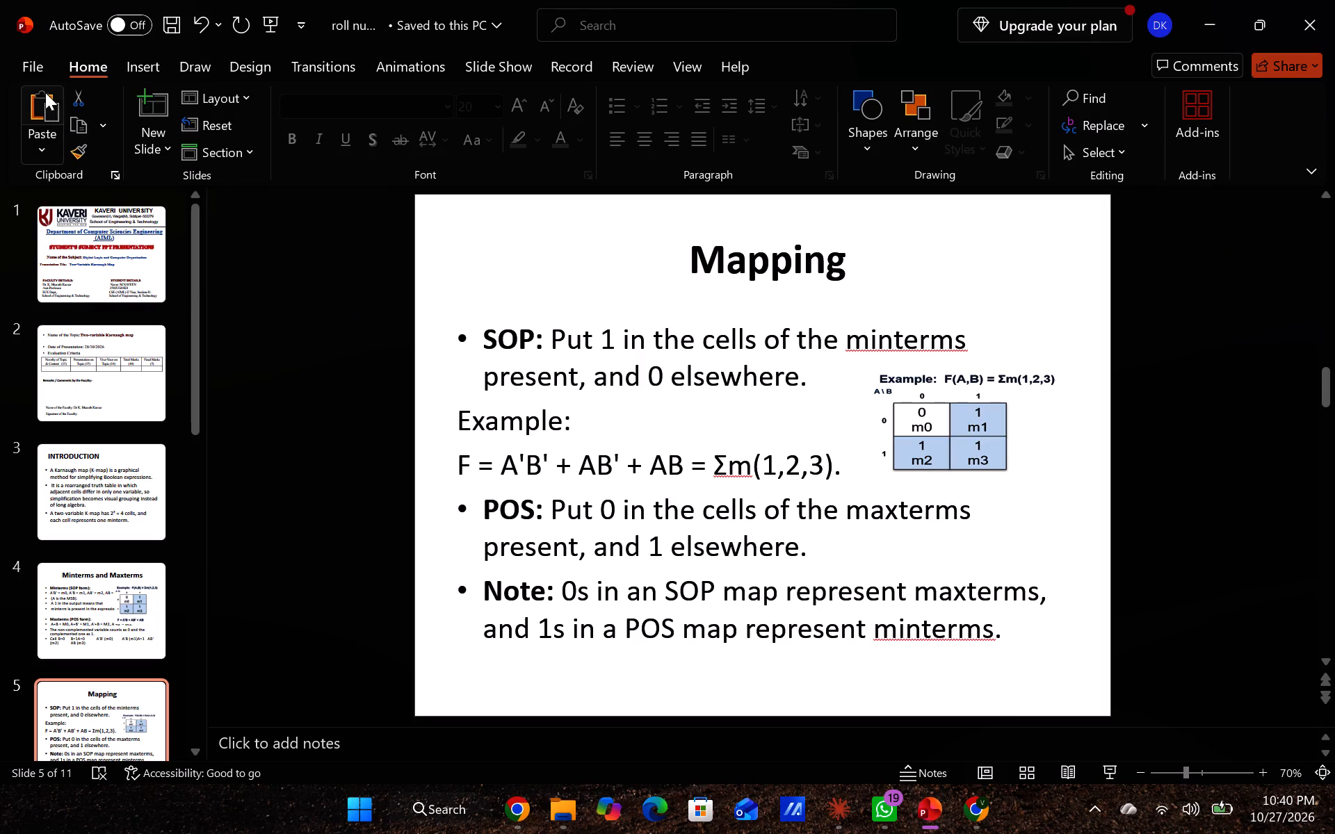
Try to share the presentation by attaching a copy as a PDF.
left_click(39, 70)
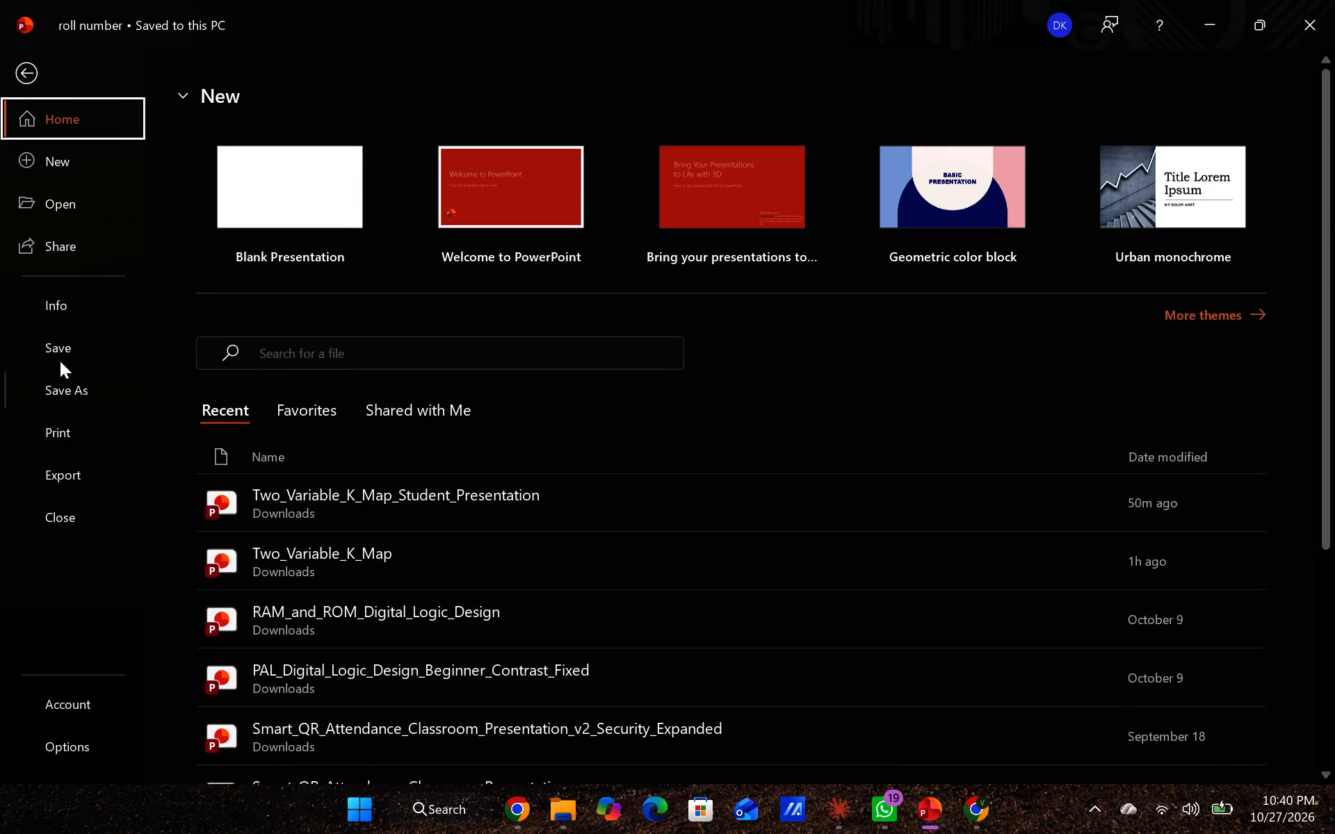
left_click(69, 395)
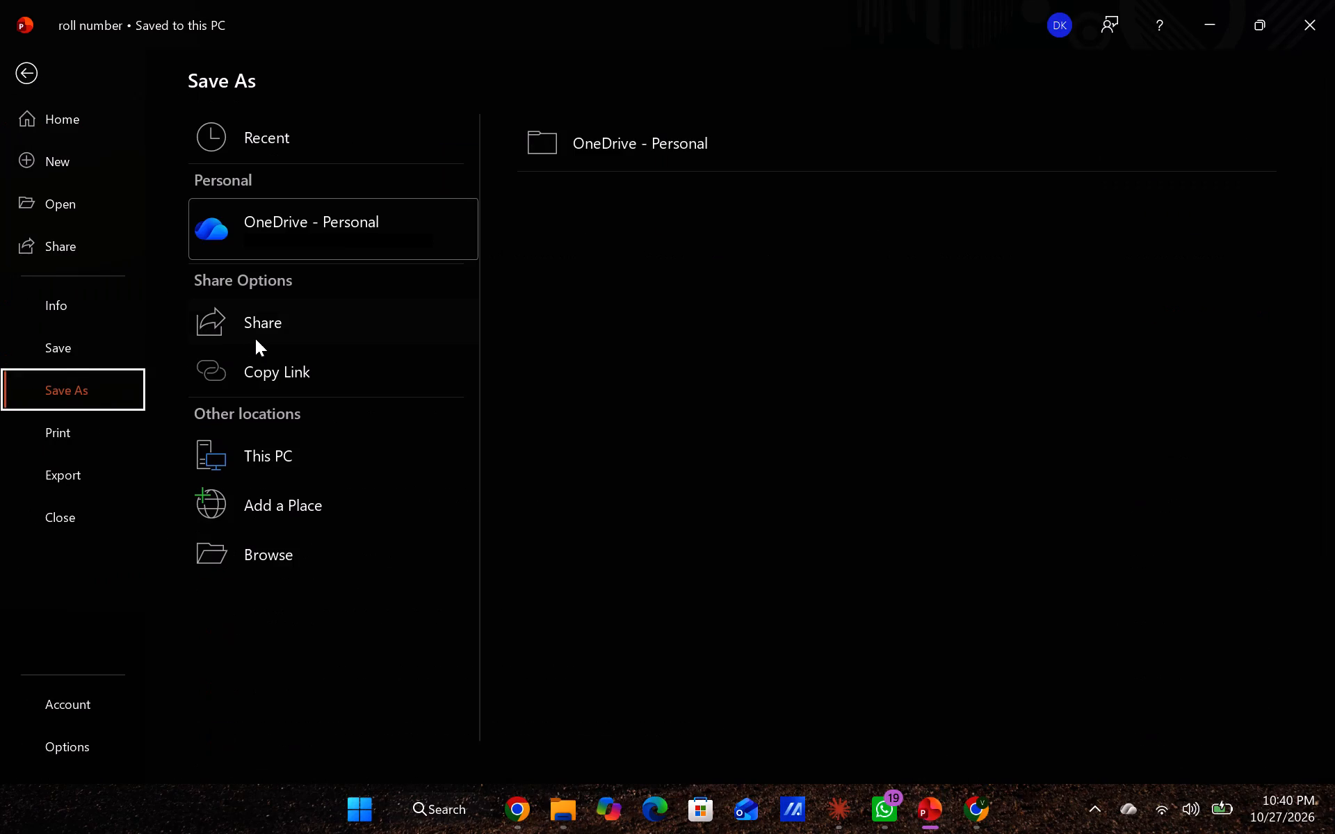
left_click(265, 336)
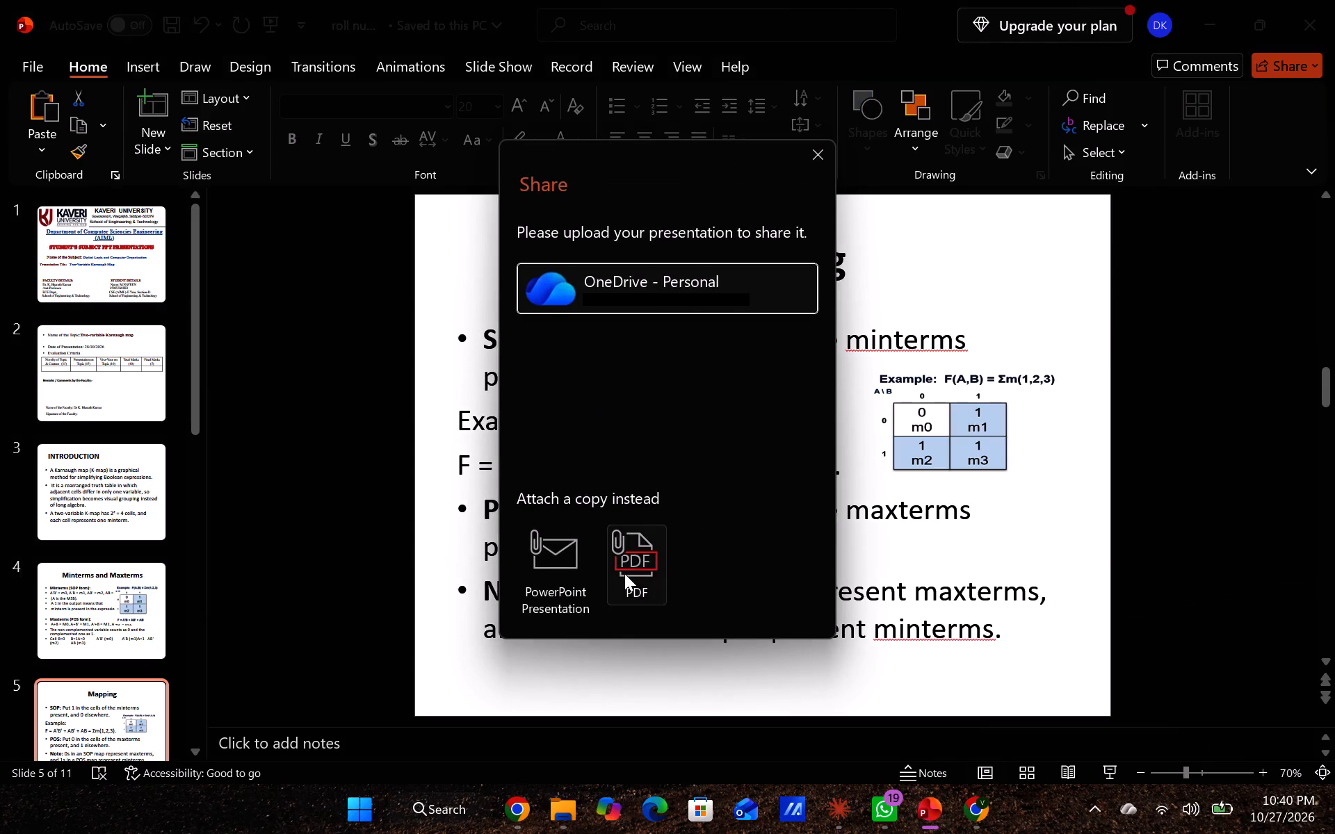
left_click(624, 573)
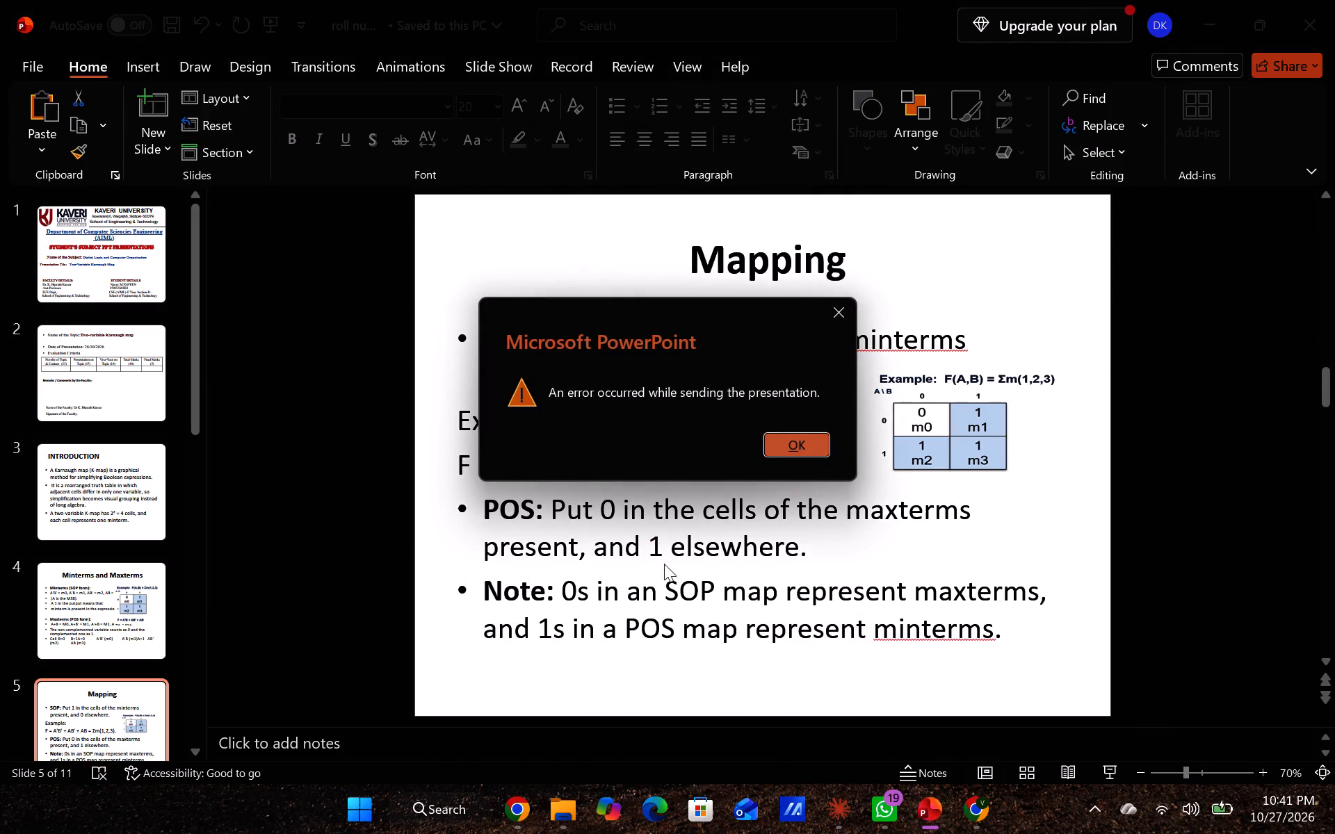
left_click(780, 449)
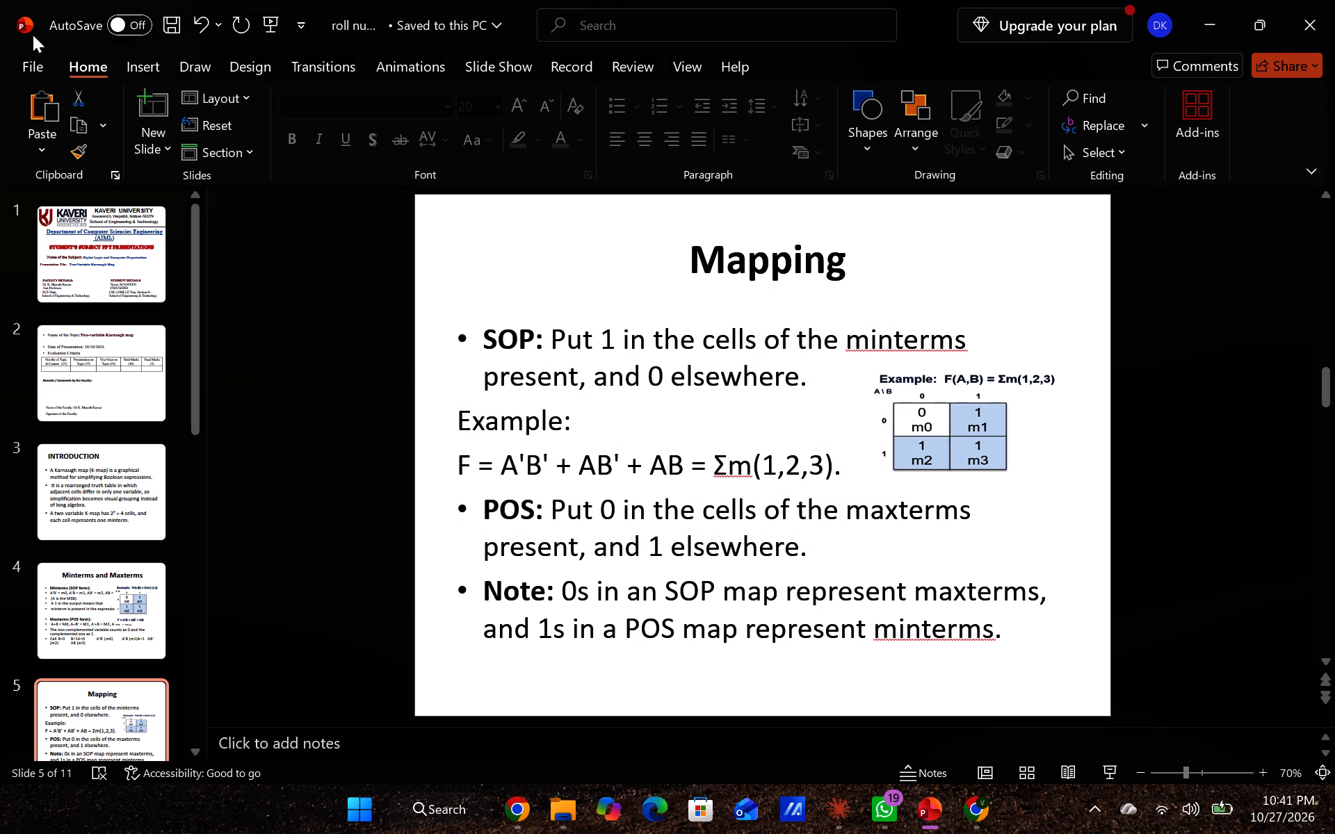
Save a copy of the presentation in the Downloads folder as a PowerPoint Presentation named DL&CO PPT.
left_click(22, 51)
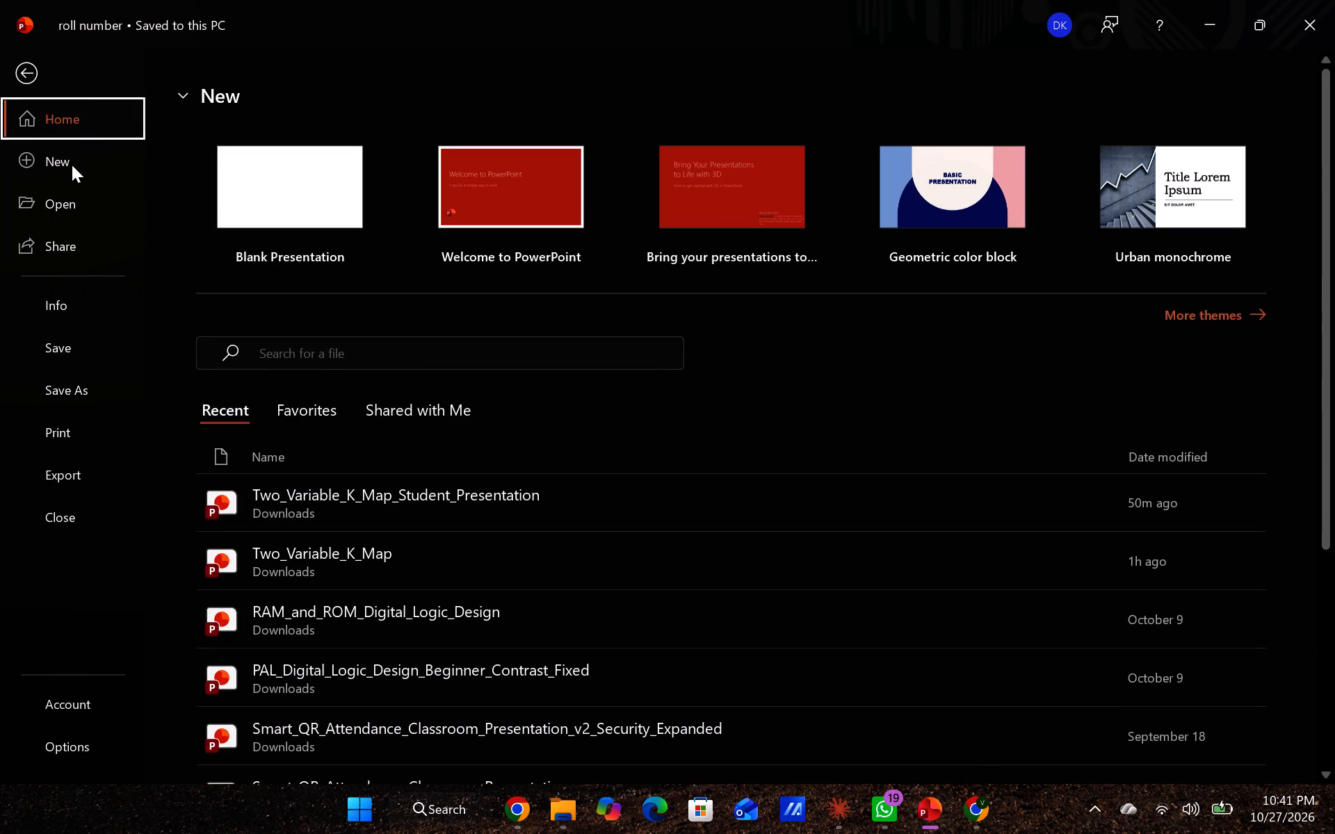
left_click(81, 165)
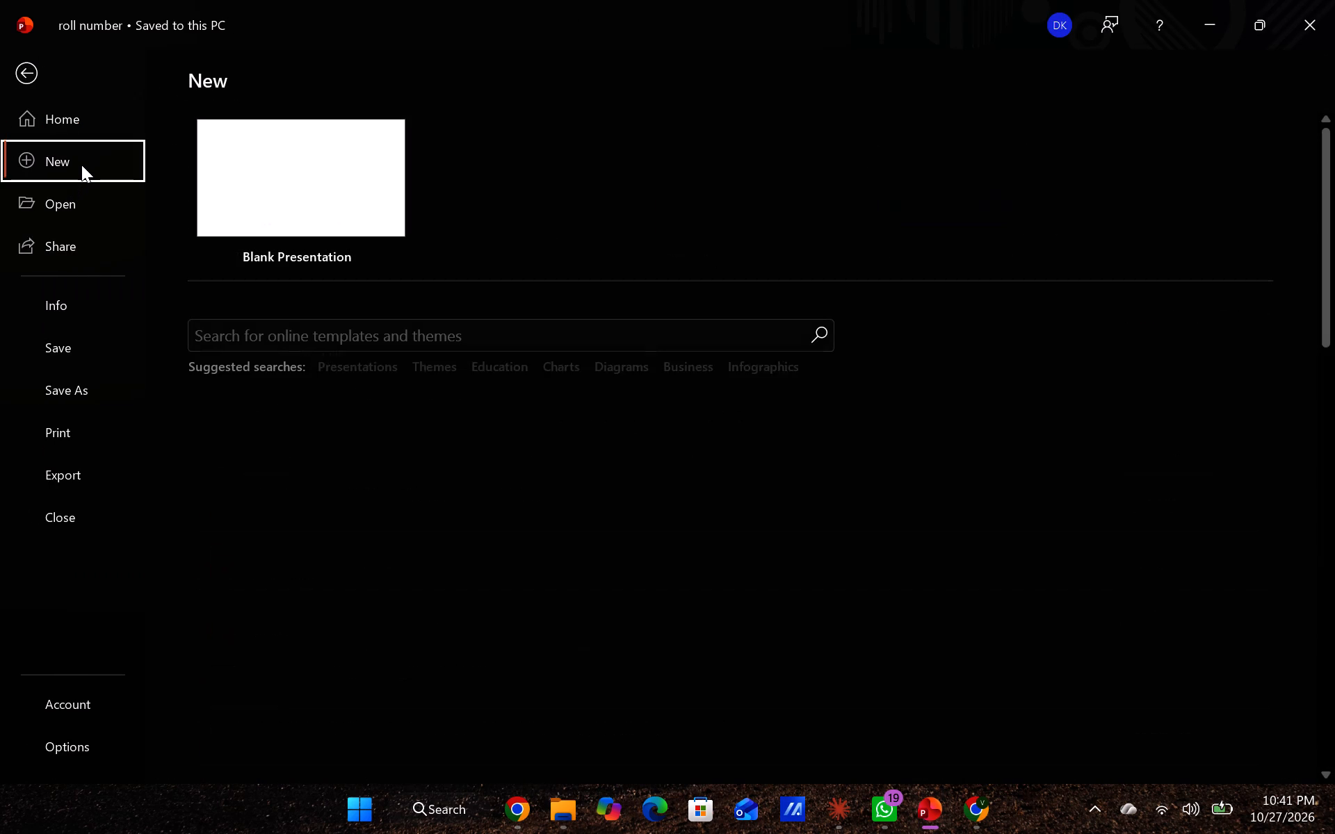
left_click(63, 207)
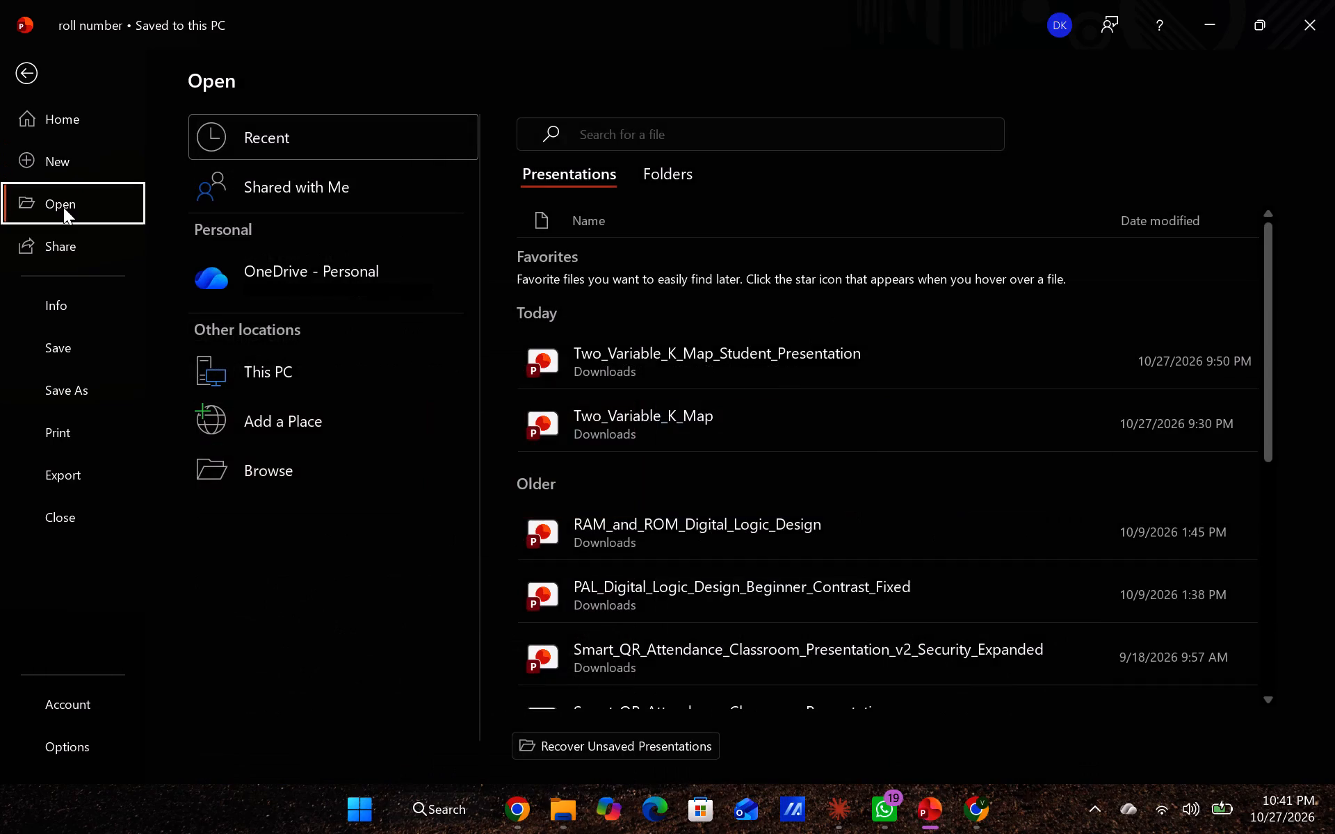
left_click(76, 391)
double_click(280, 454)
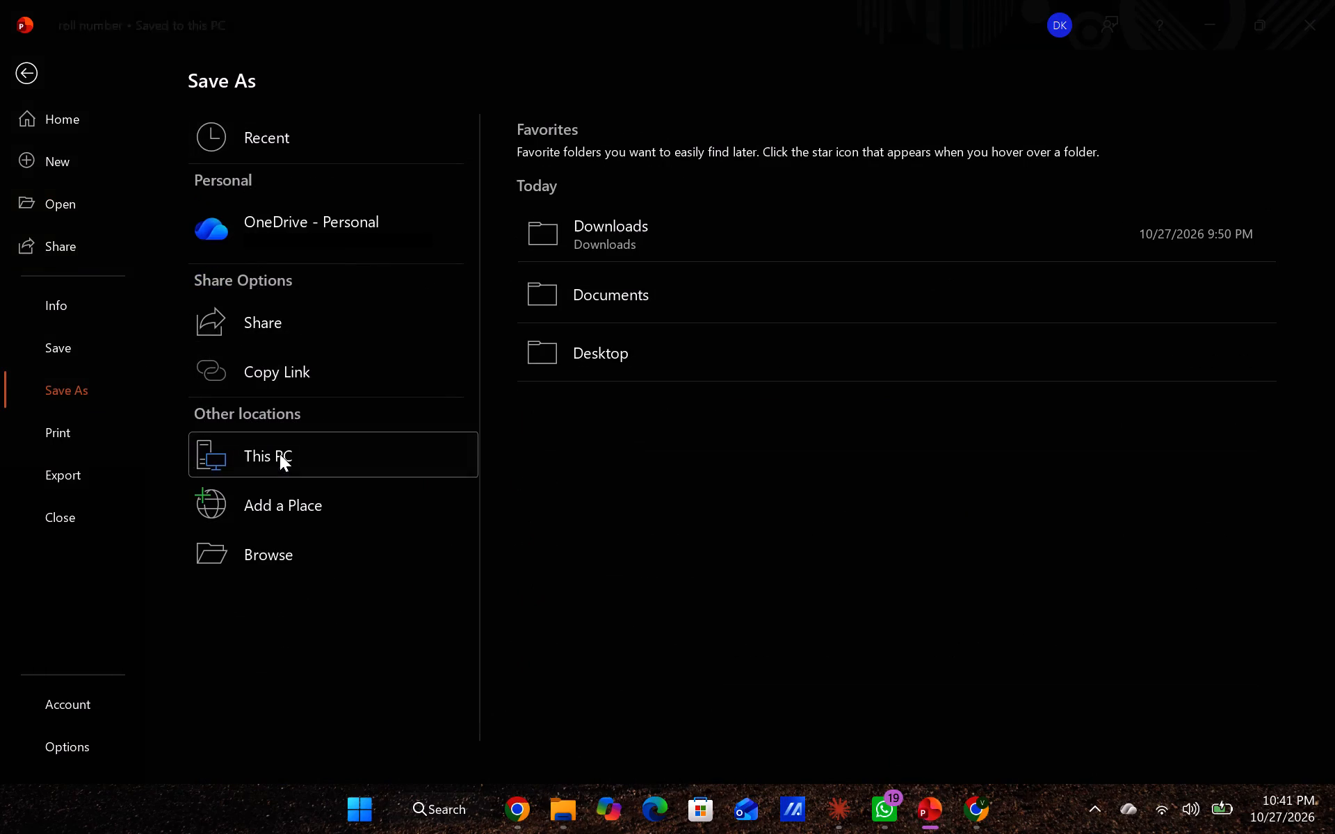
left_click(104, 226)
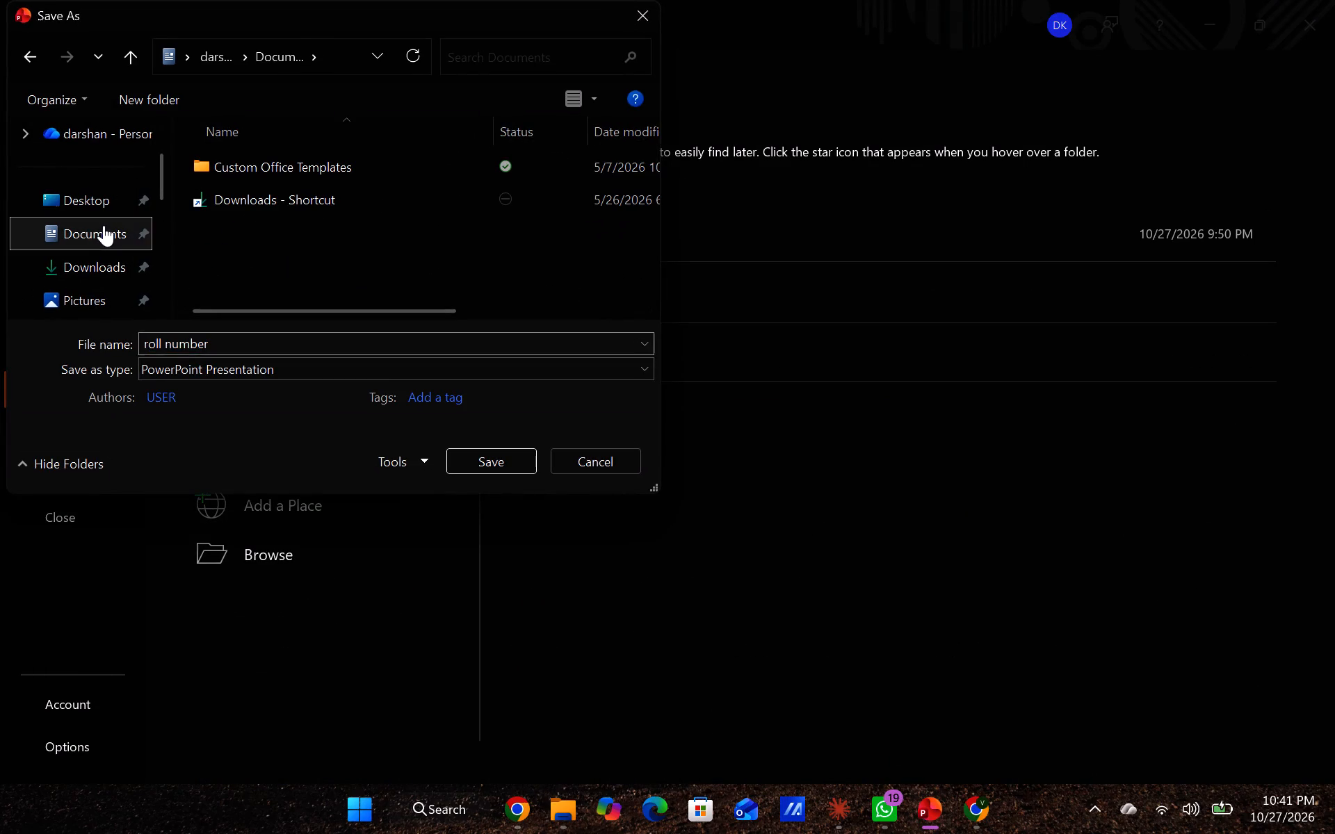
double_click(99, 274)
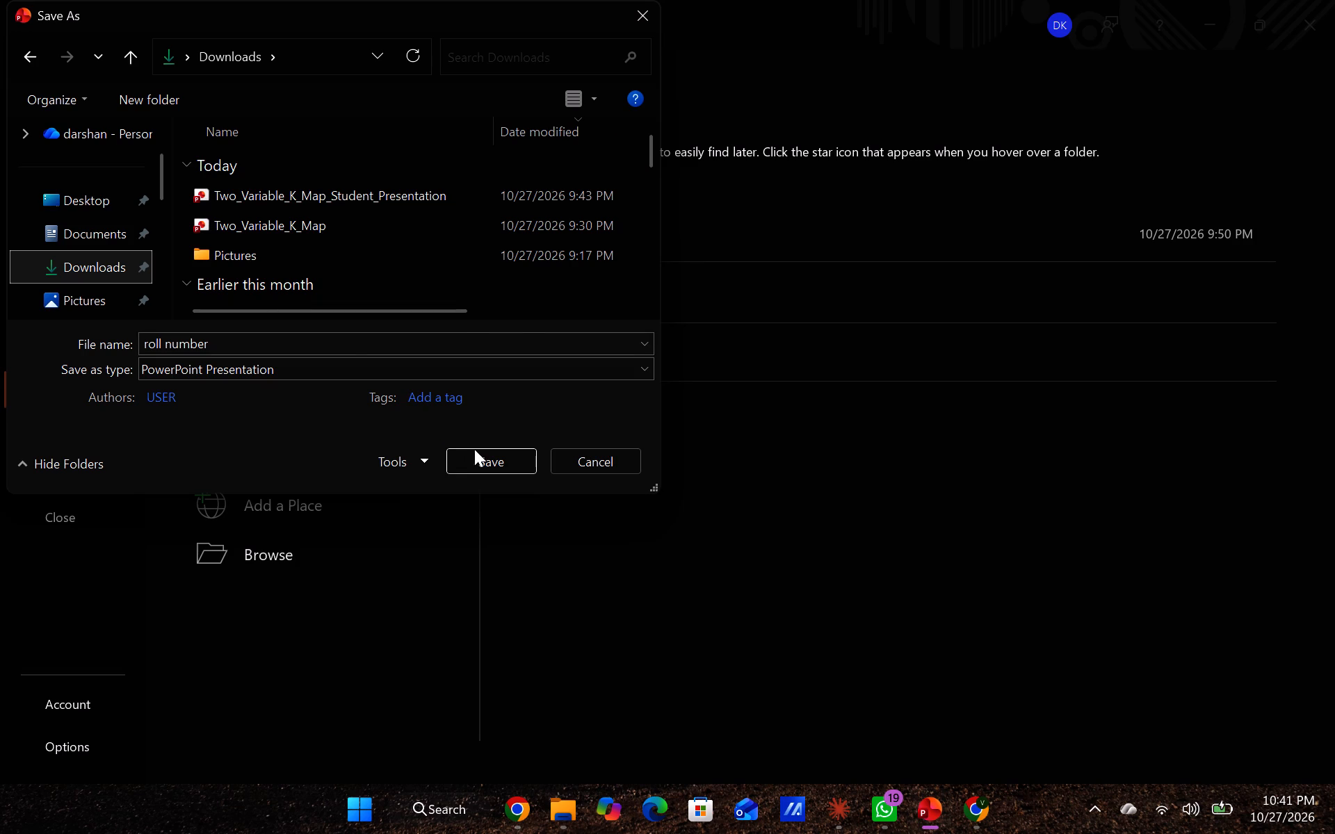
left_click(333, 328)
left_click(337, 345)
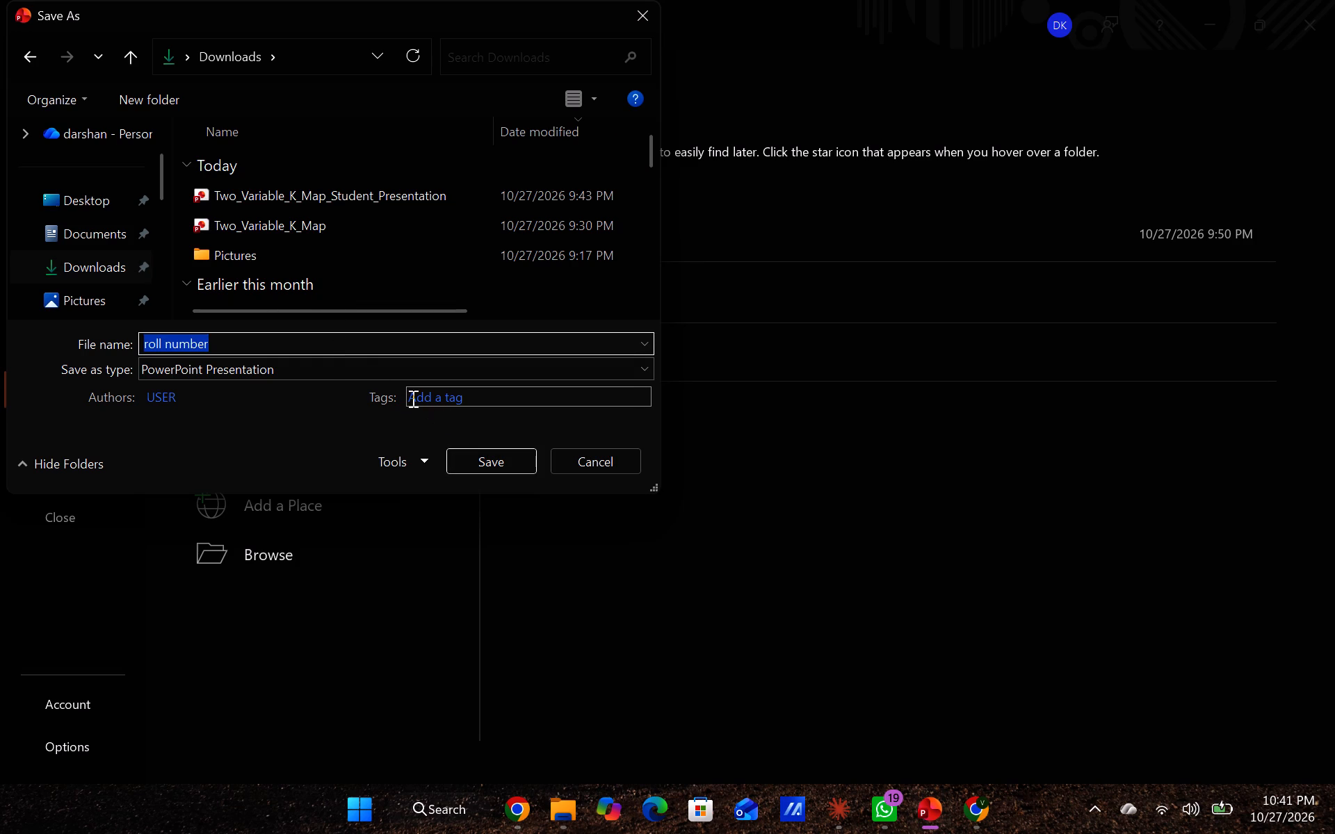
key("d")
key("l")
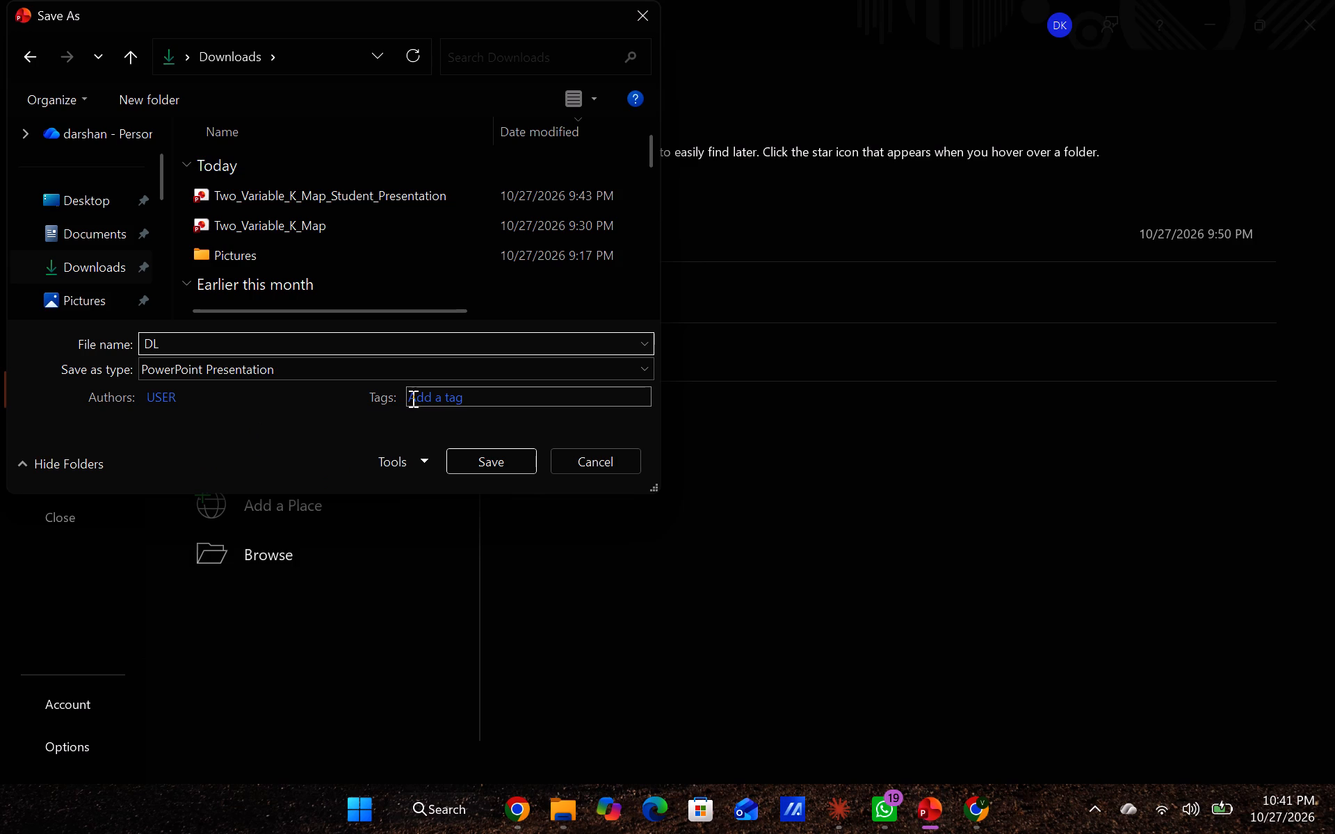
key("7")
key("BackSpace")
key("shift+ampersand")
type("CO")
key("space")
type("PPT")
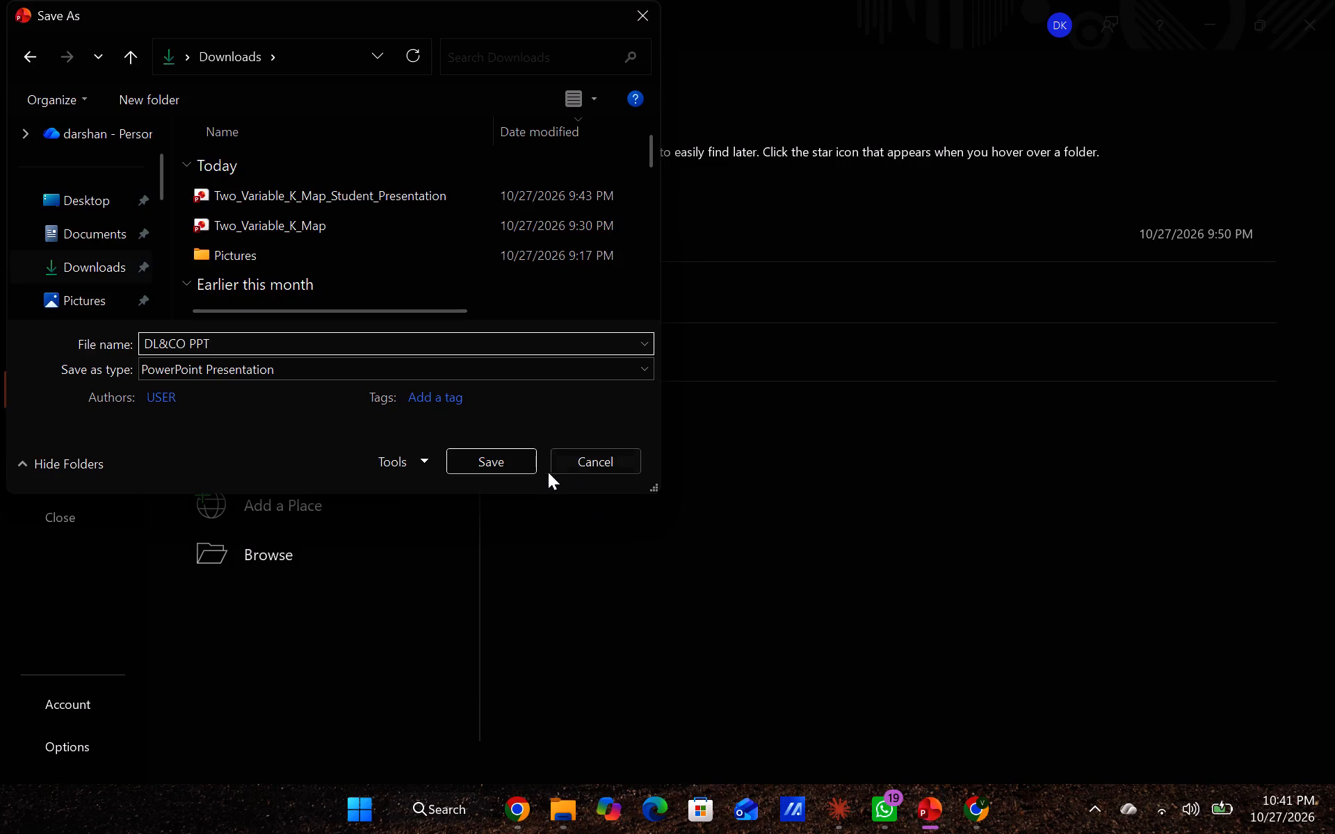
left_click(501, 460)
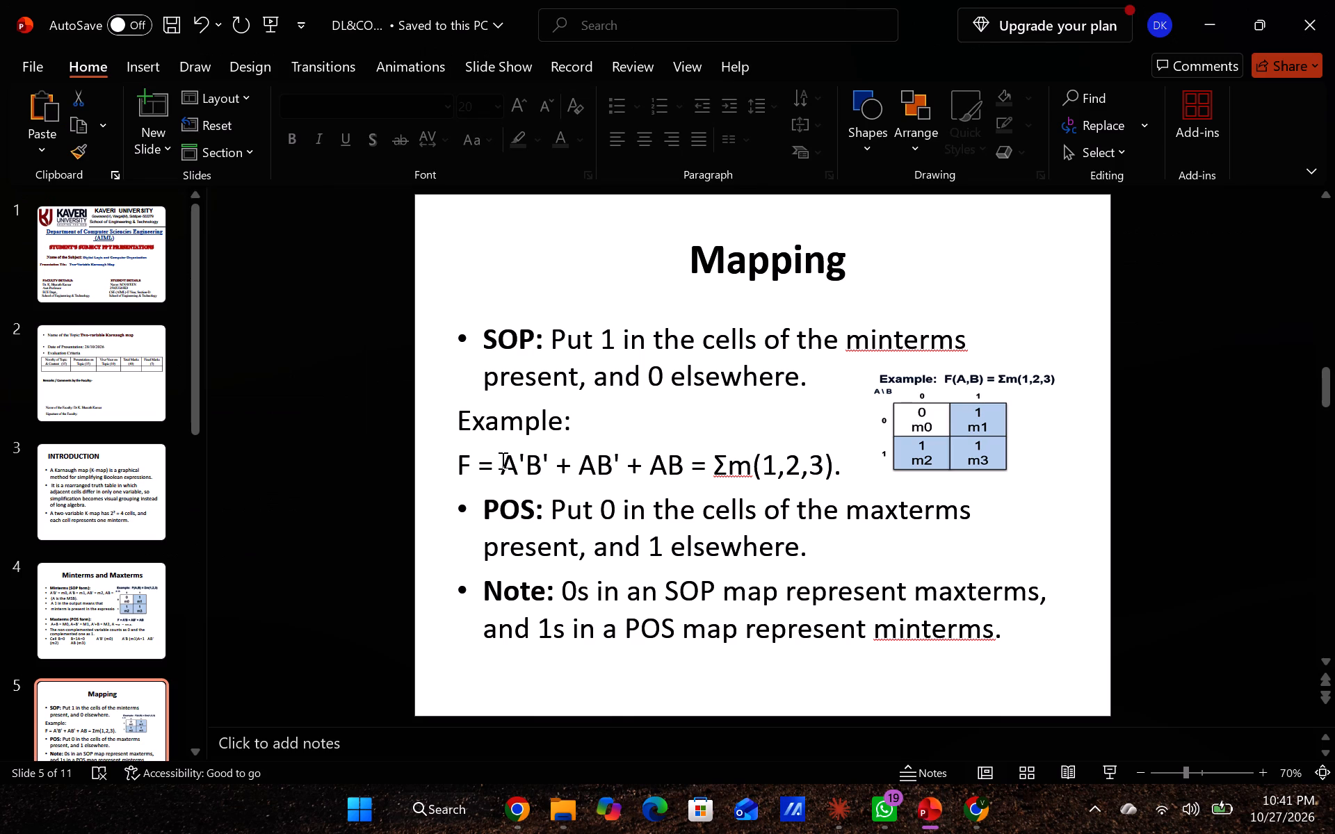
Switch to File Explorer and show its Home view to locate the saved DL&CO PPT file.
left_click(566, 826)
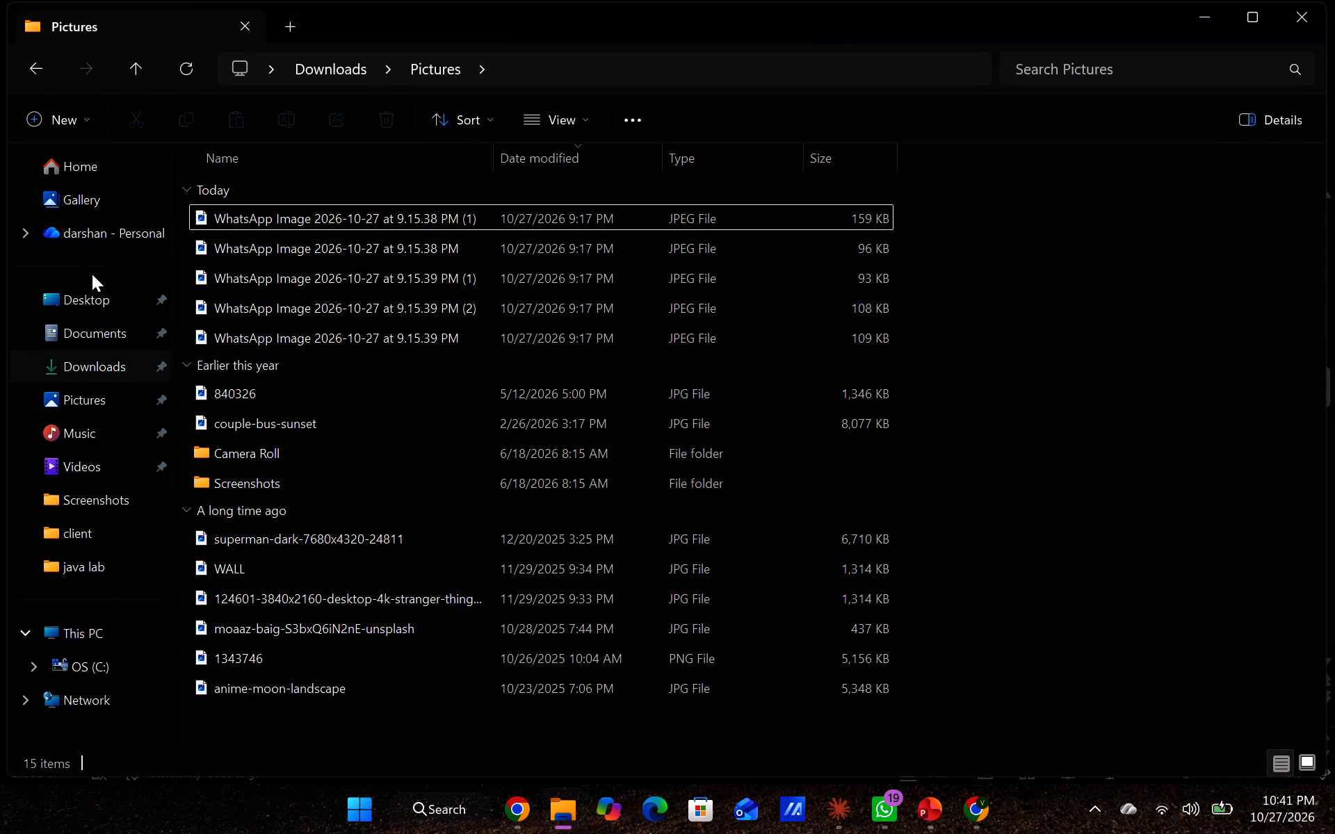
left_click(103, 167)
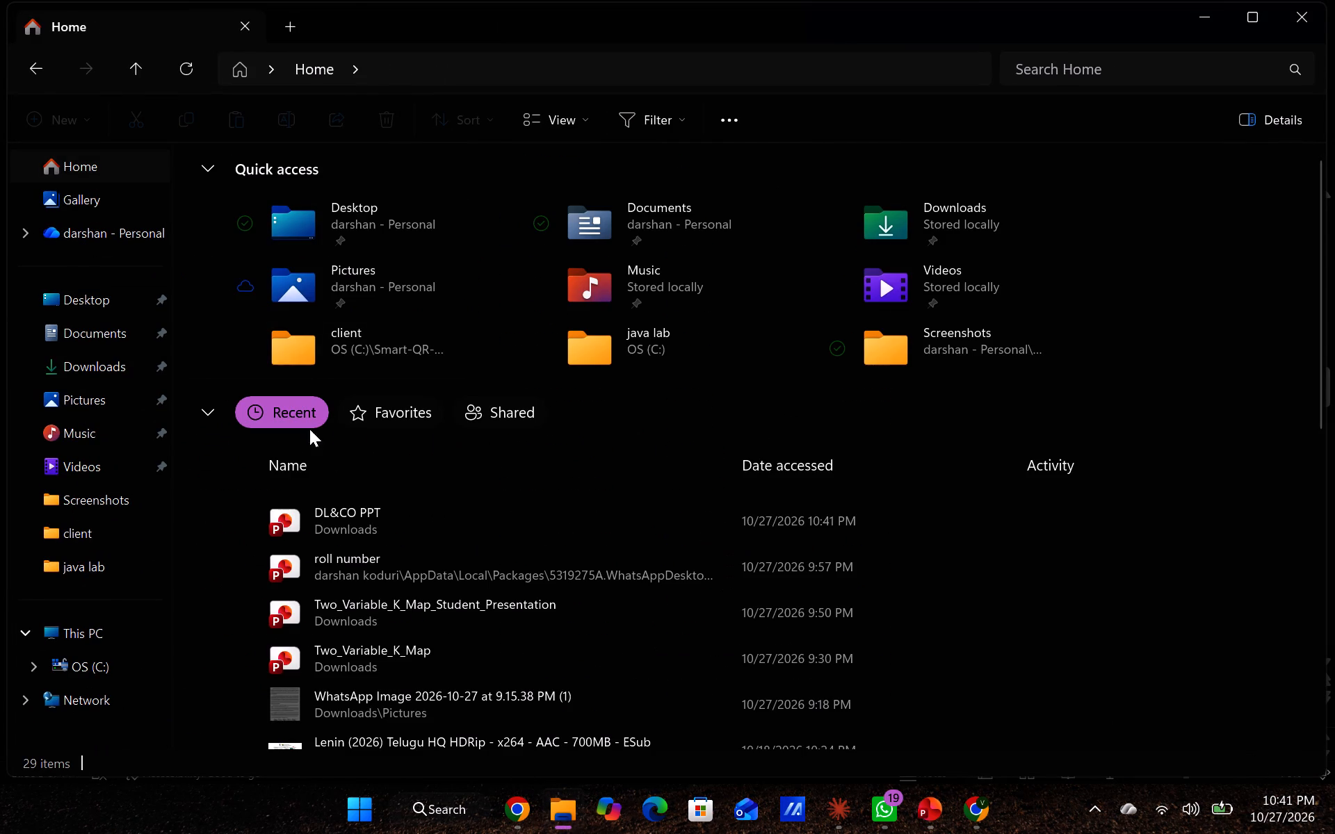
Open the recent DL&CO PPT file in PowerPoint and display its title slide to check the saved copy.
double_click(371, 510)
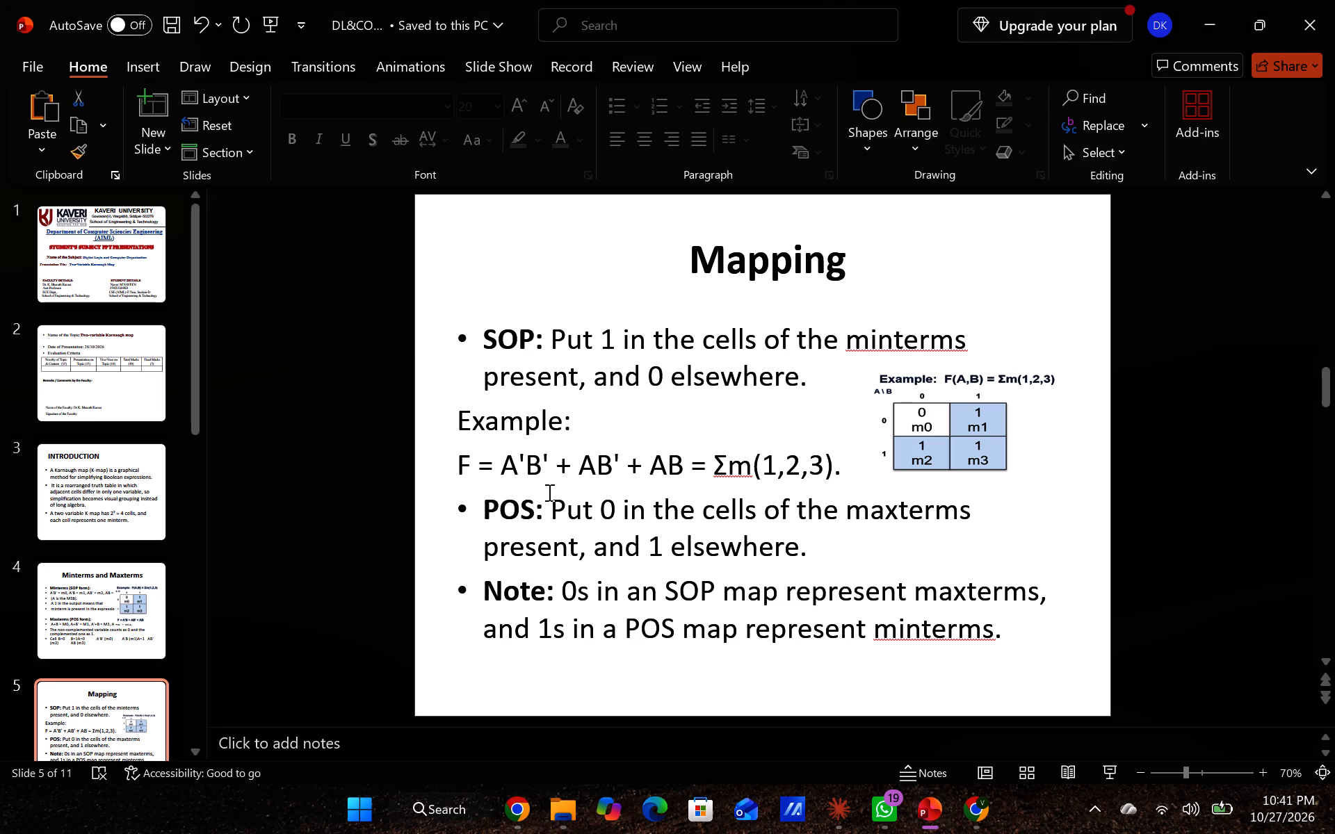
left_click(115, 286)
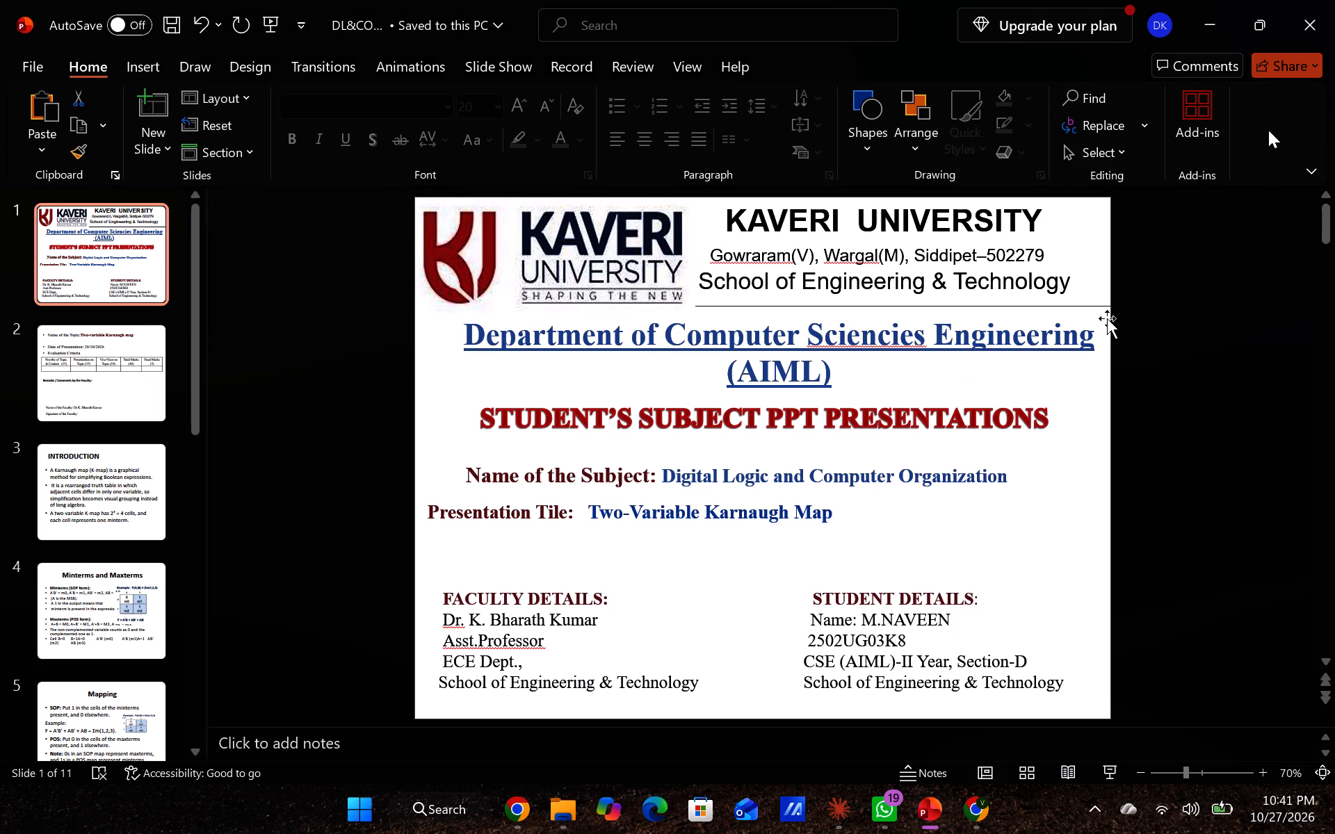
Return to File Explorer and bring up the apps that the DL&CO PPT file can be shared with.
left_click(558, 820)
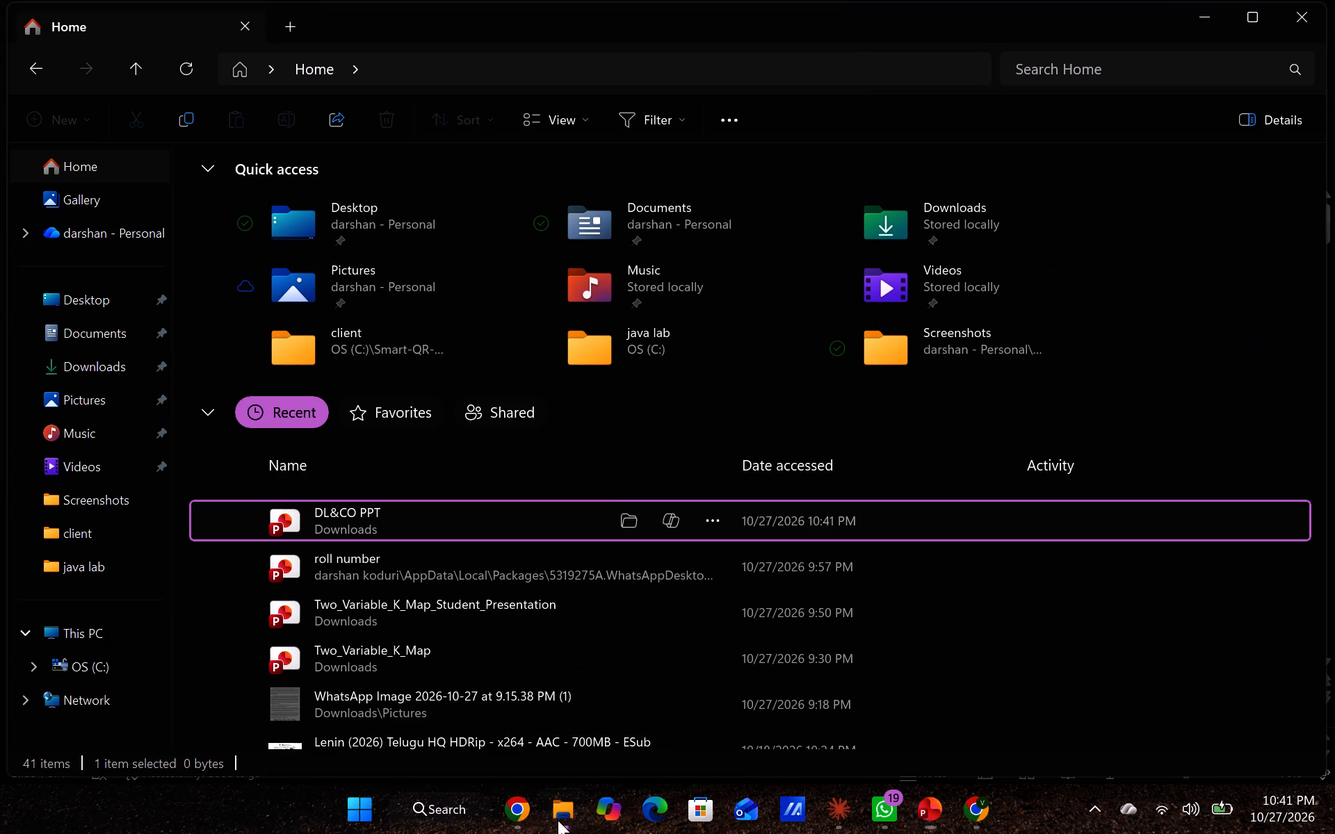
left_click(715, 527)
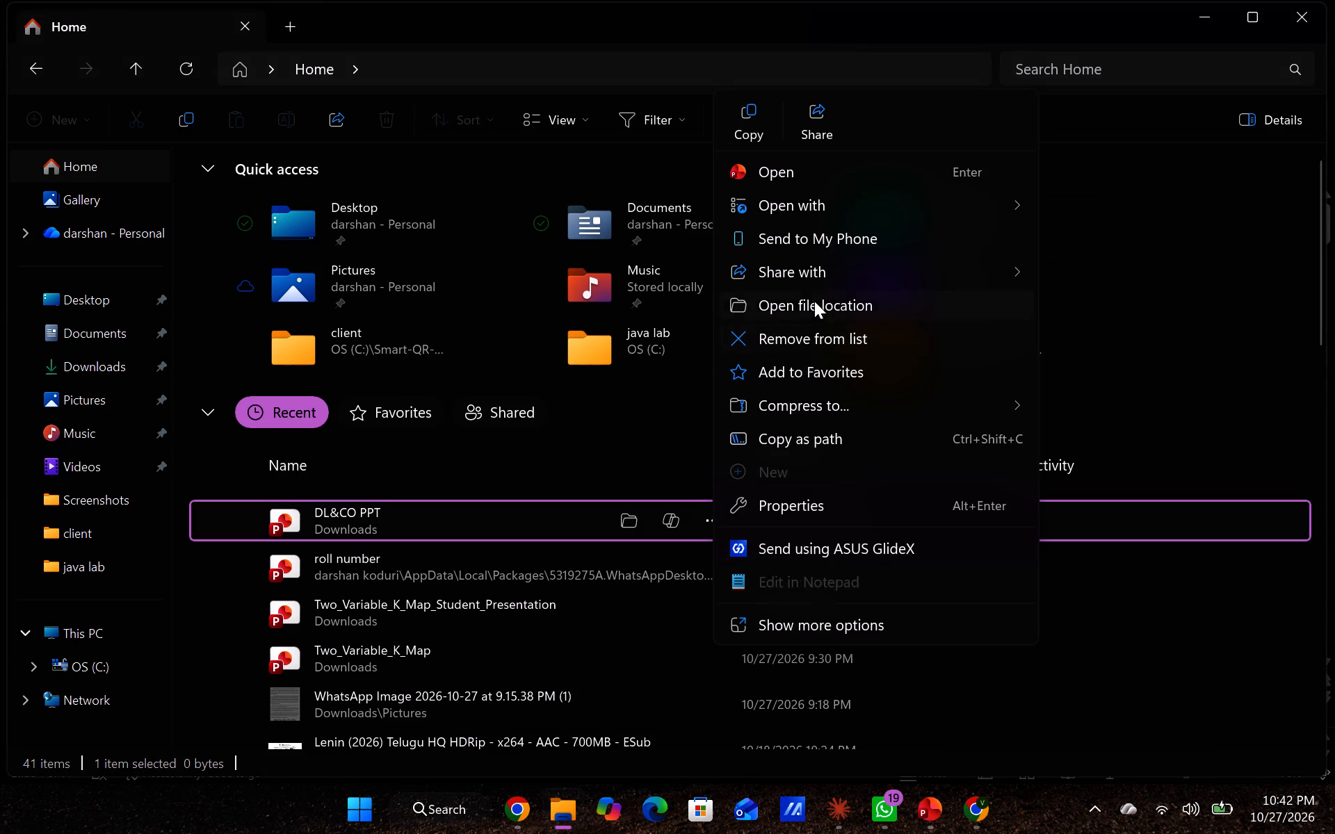
left_click(803, 272)
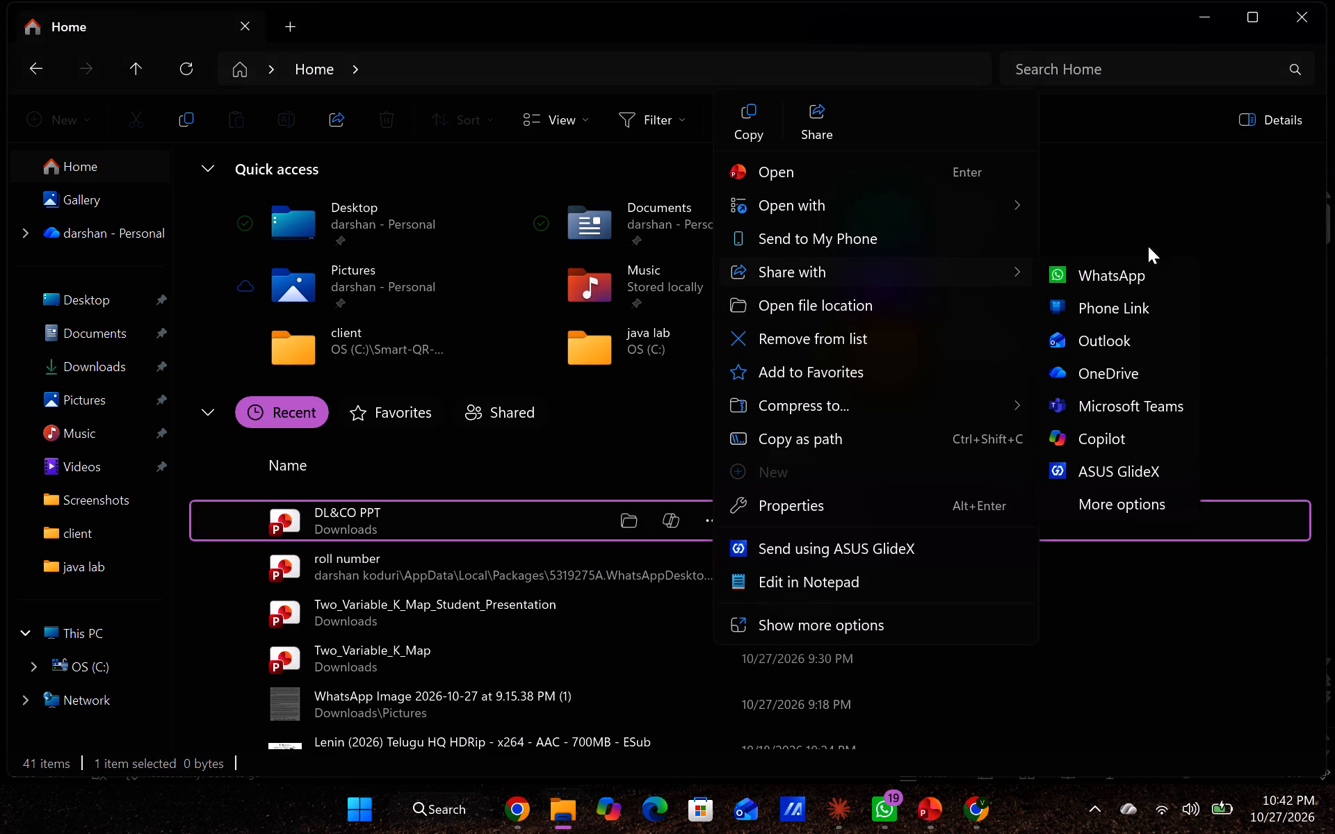
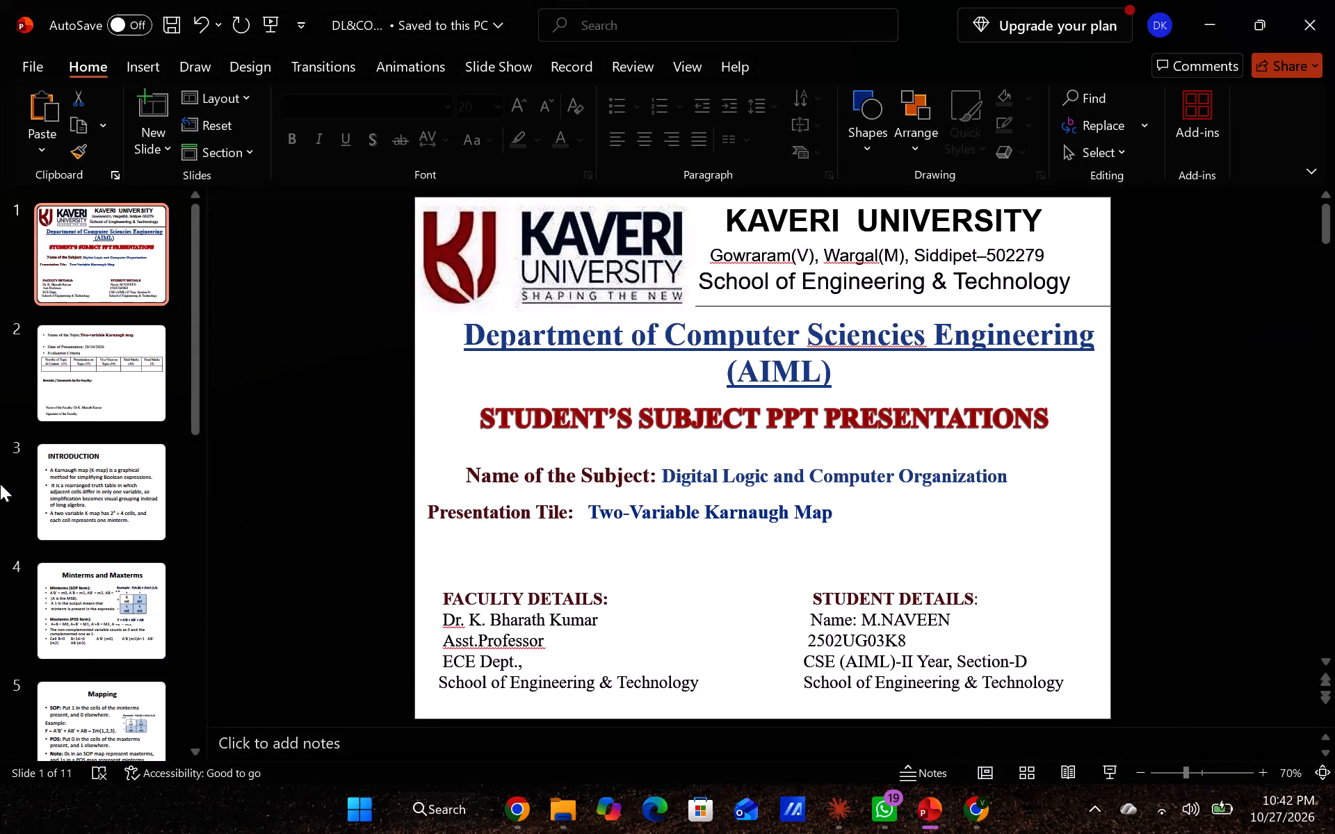
Cut the Karnaugh map example picture, F(A,B) = Σm(1,2,3), from the Minterms and Maxterms slide.
left_click(101, 573)
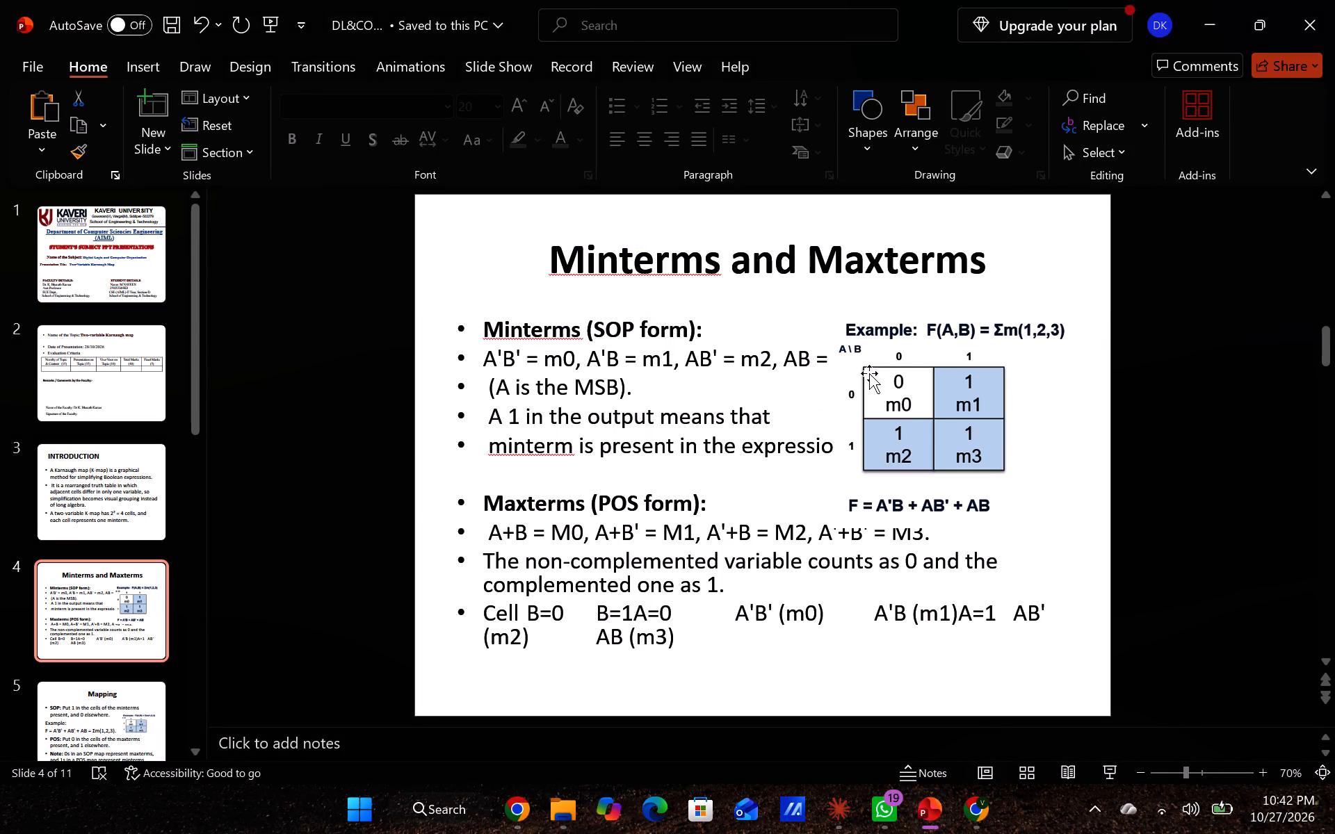
left_click(909, 406)
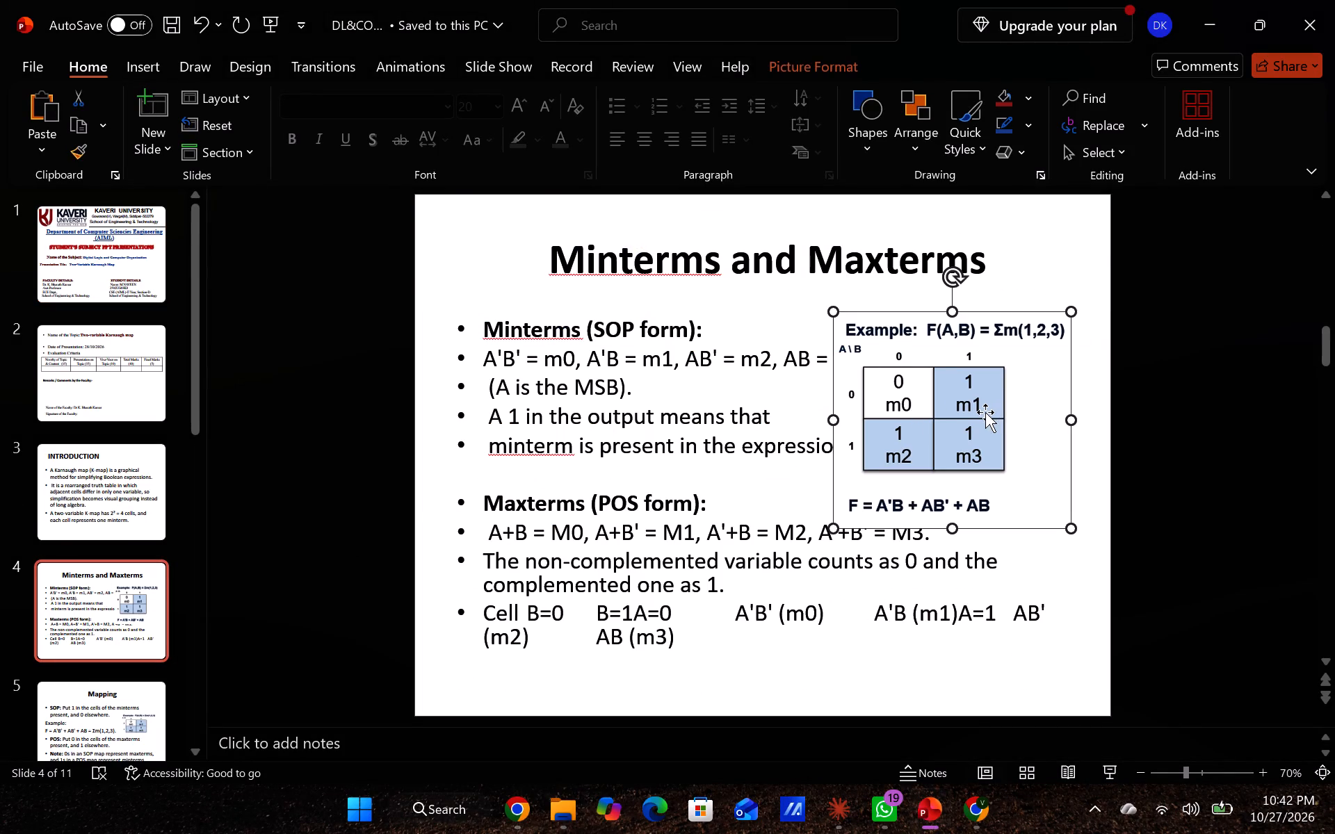
right_click(985, 413)
left_click(1044, 320)
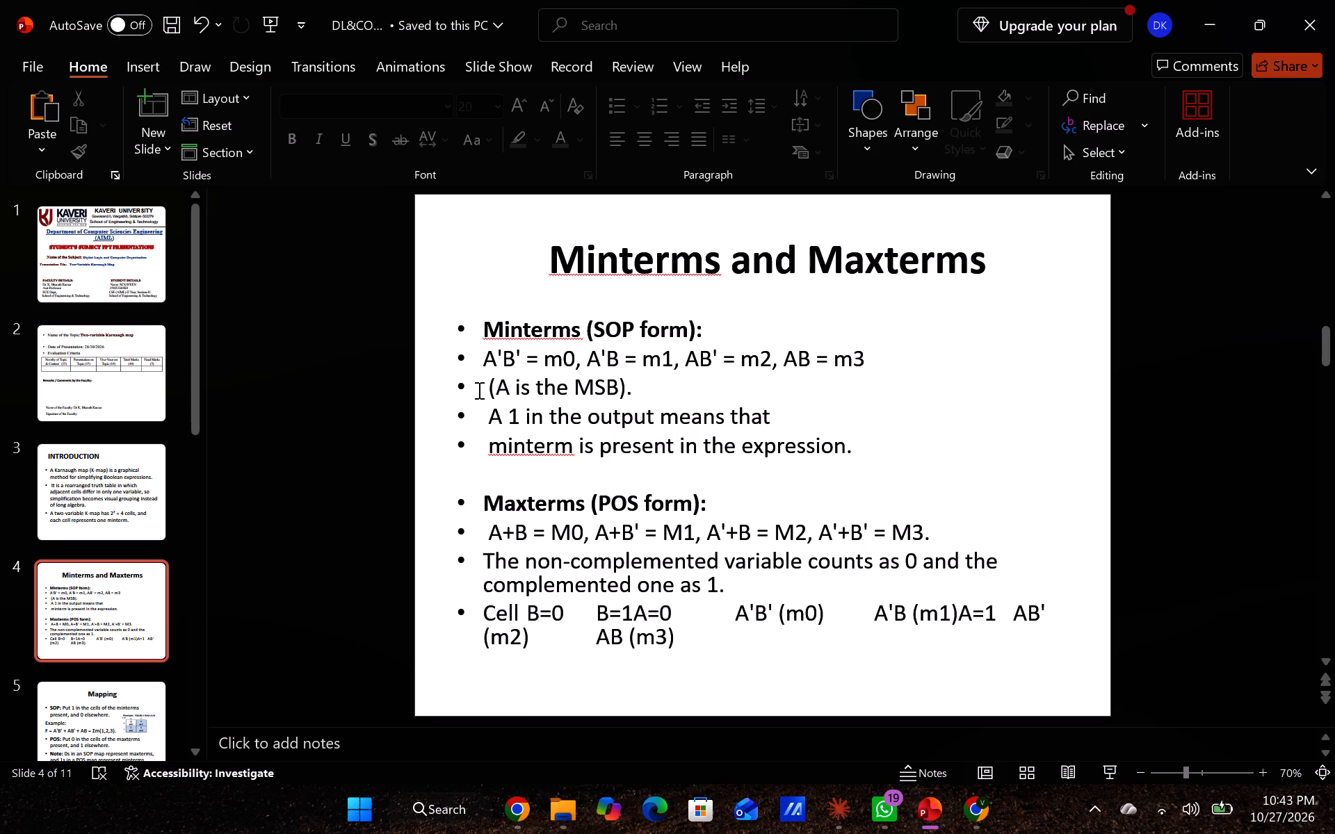
On the Minterms and Maxterms slide, merge the "(A is the MSB)." and "A 1 in the output means that" bullets into the m0–m3 bullet above.
left_click(478, 390)
key("BackSpace")
key("BackSpace")
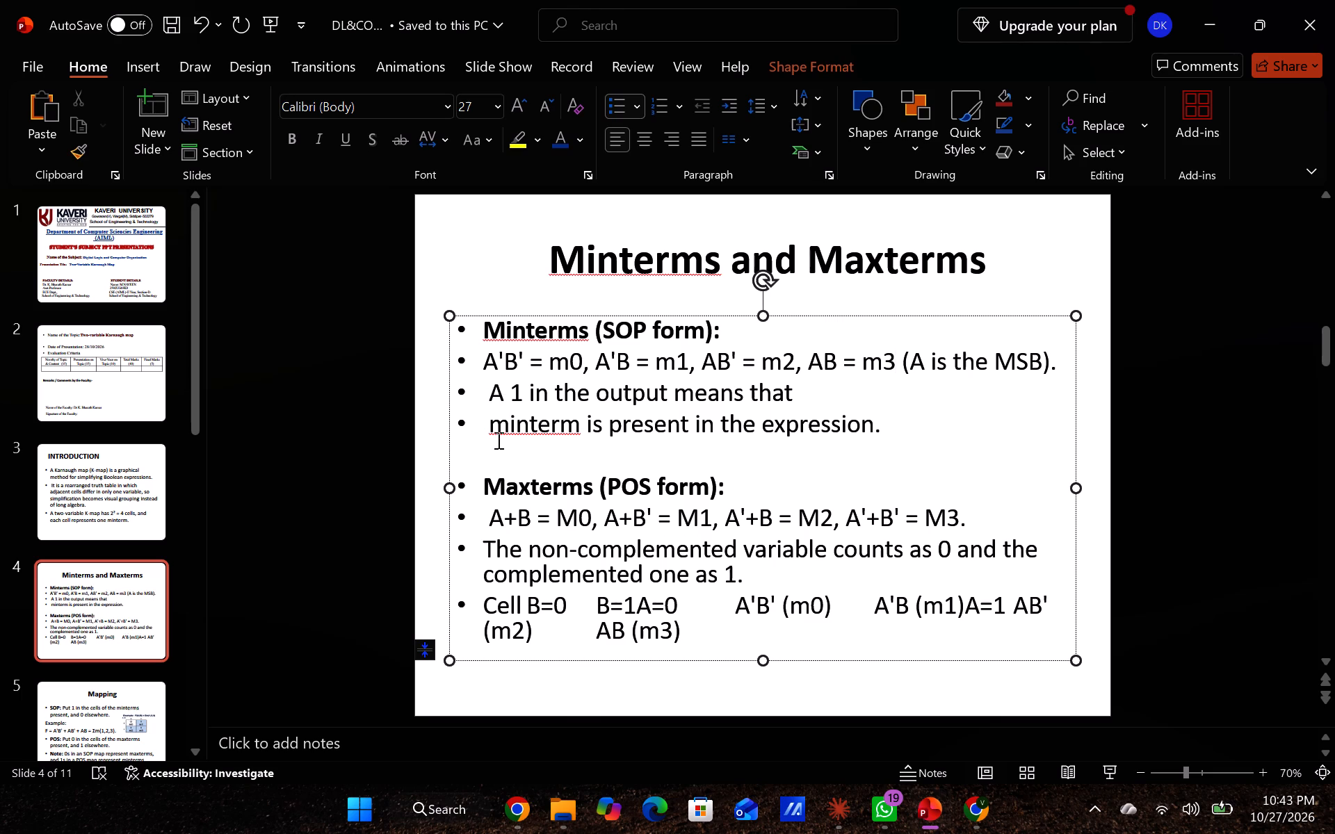
left_click(483, 394)
key("BackSpace")
key("BackSpace")
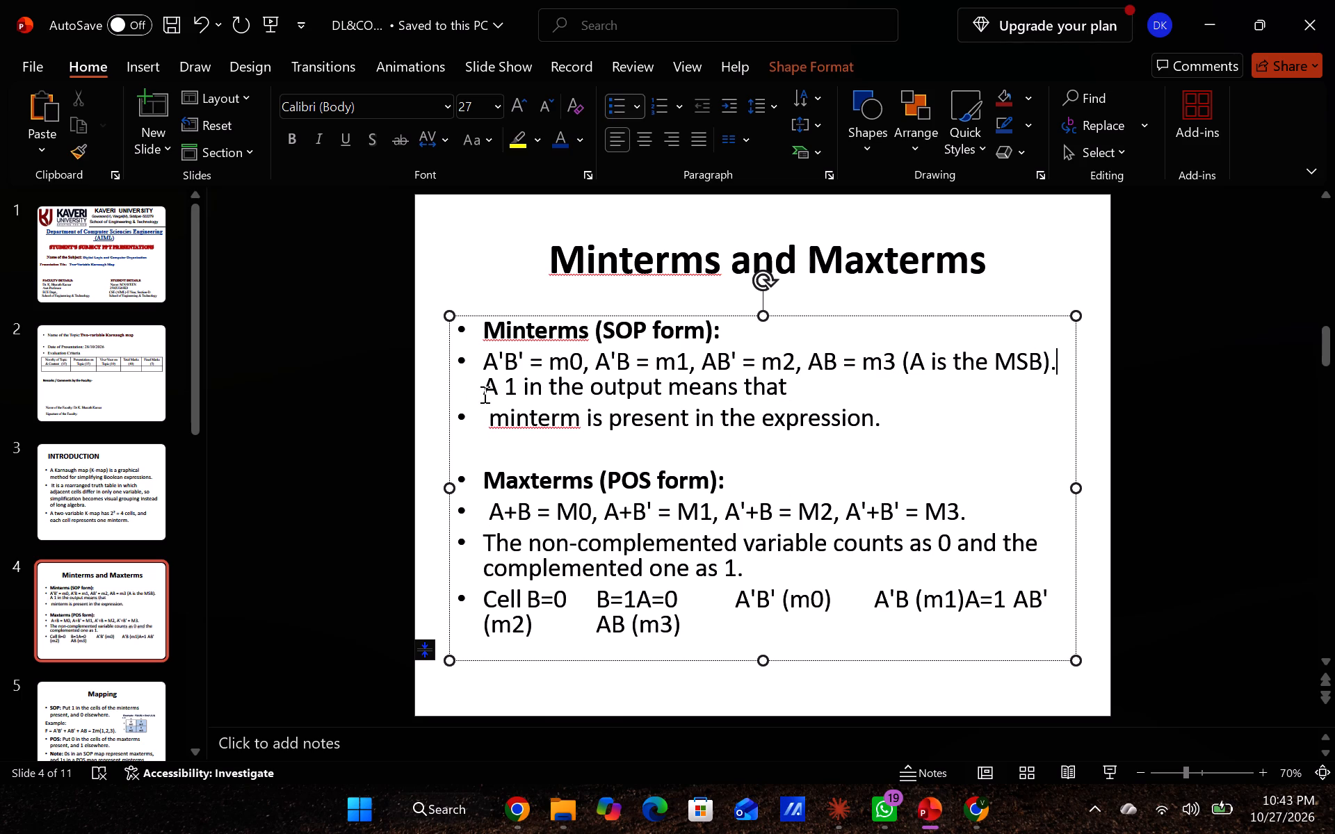
Delete the blank line between the minterm text and the "Maxterms (POS form):" heading.
left_click(526, 453)
key("BackSpace")
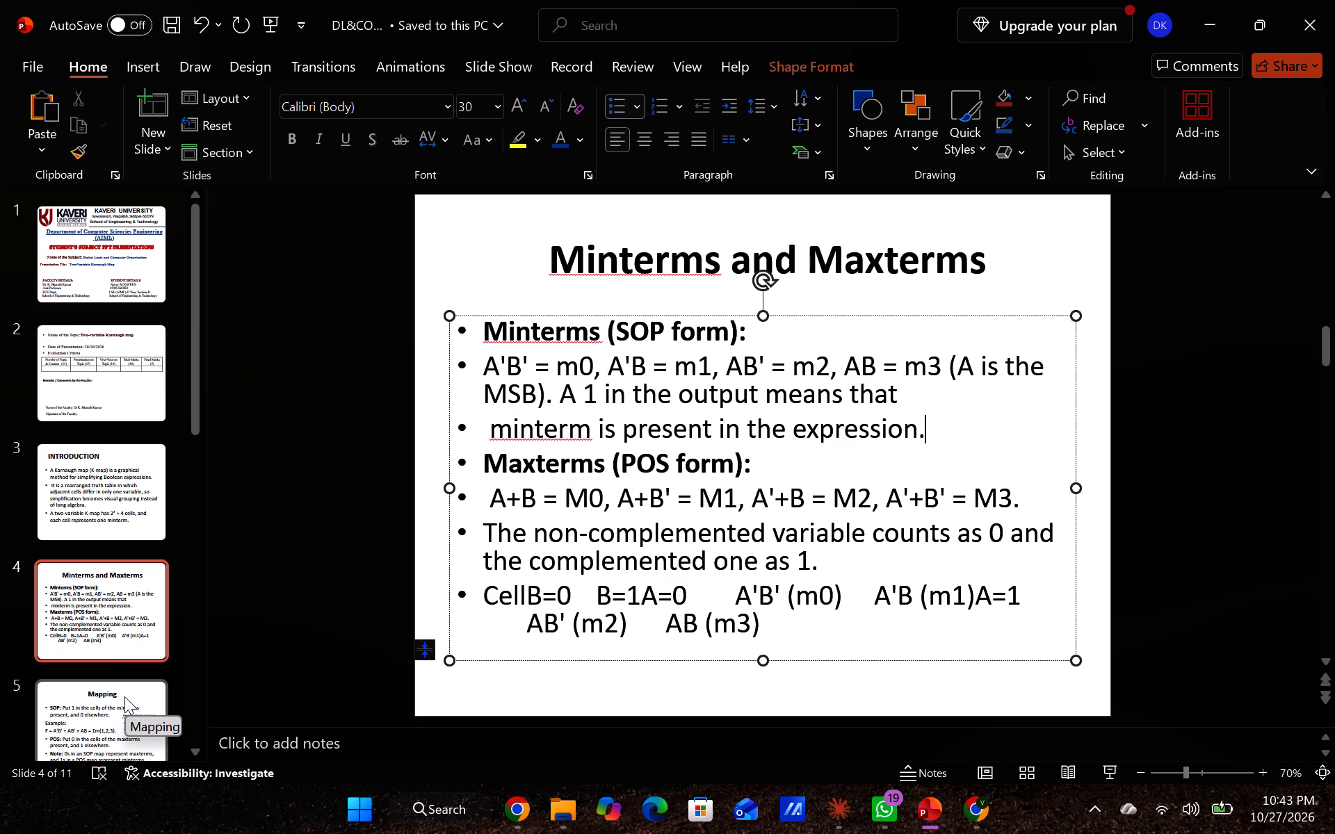
Review the Mapping and Minimization Rules slides and look over the thumbnails of the slides that follow.
scroll(152, 678, "down", 1)
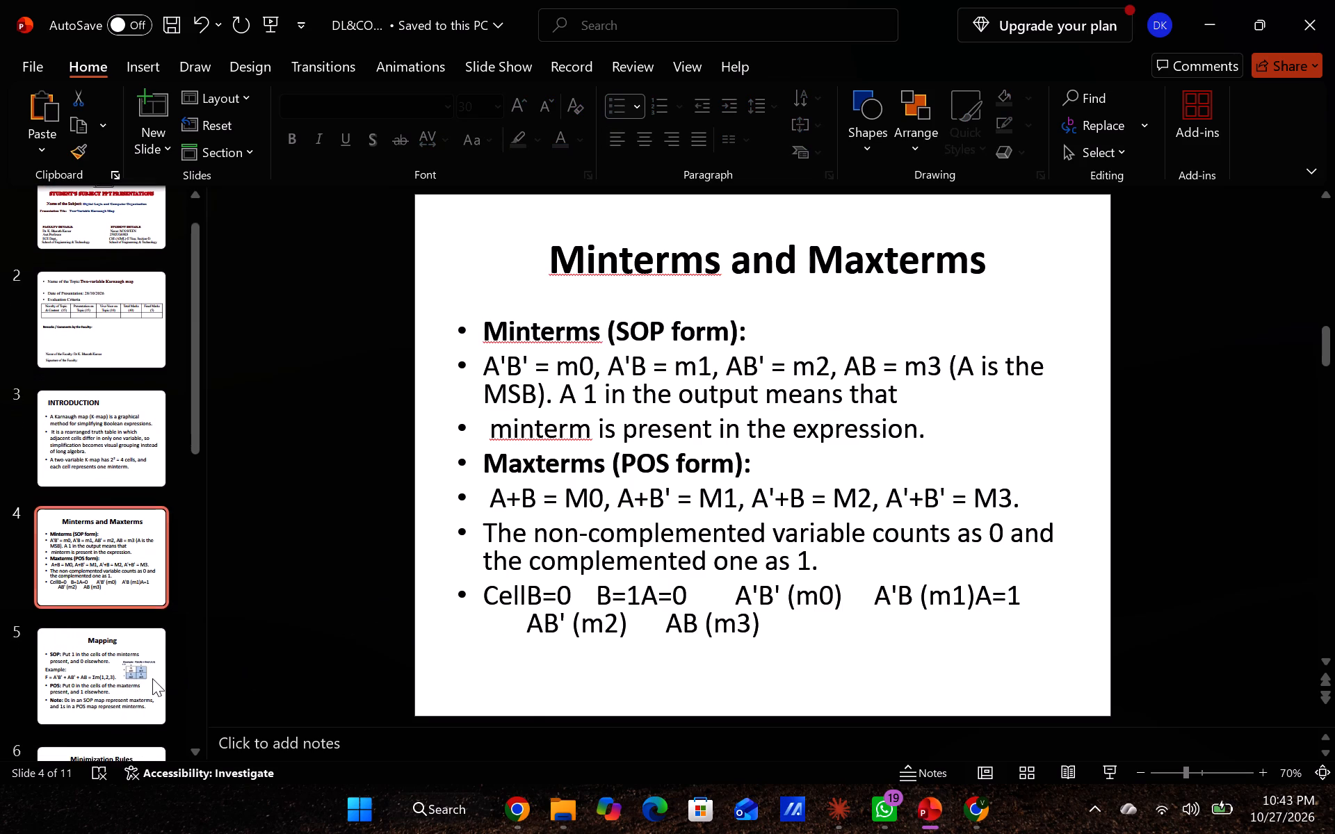
scroll(152, 678, "down", 1)
left_click(116, 677)
scroll(120, 705, "down", 1)
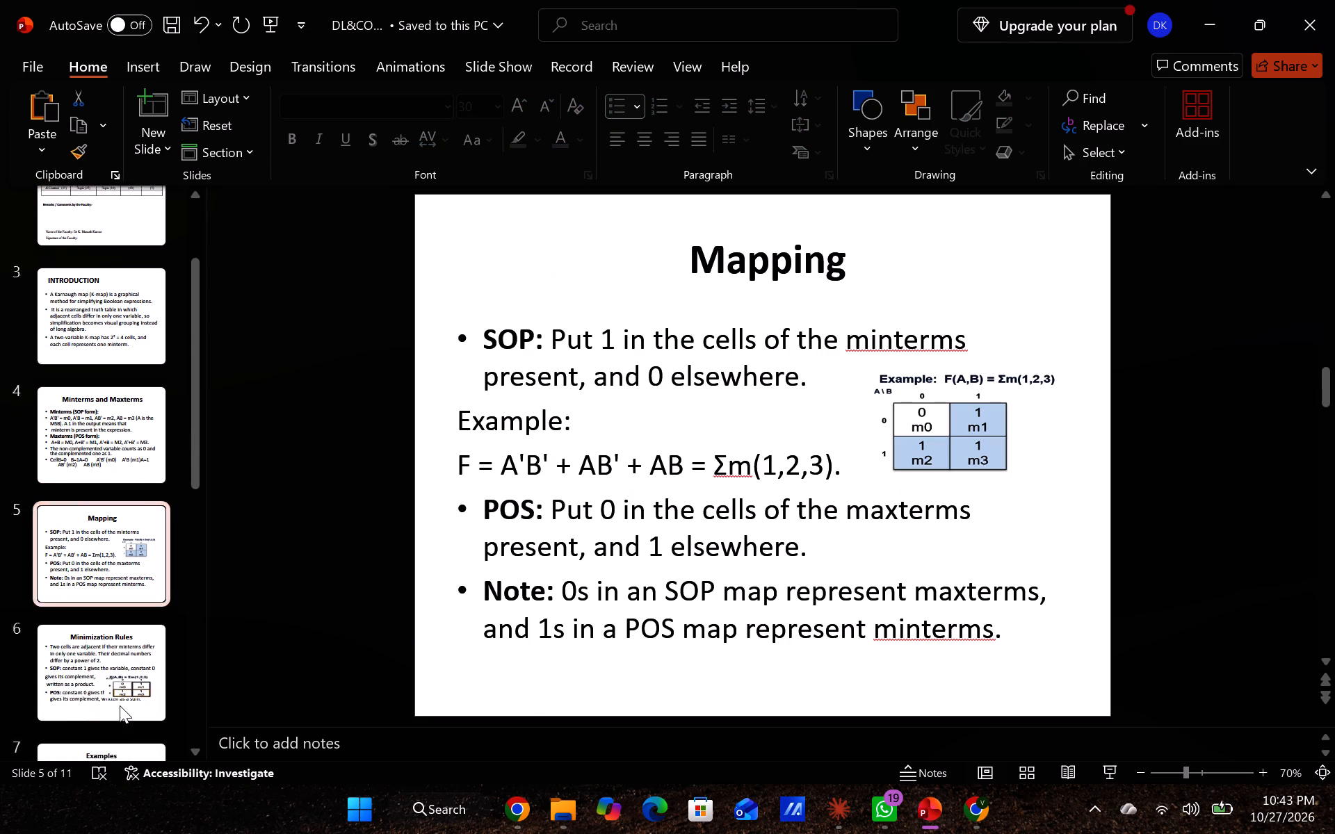
scroll(120, 705, "down", 1)
left_click(145, 631)
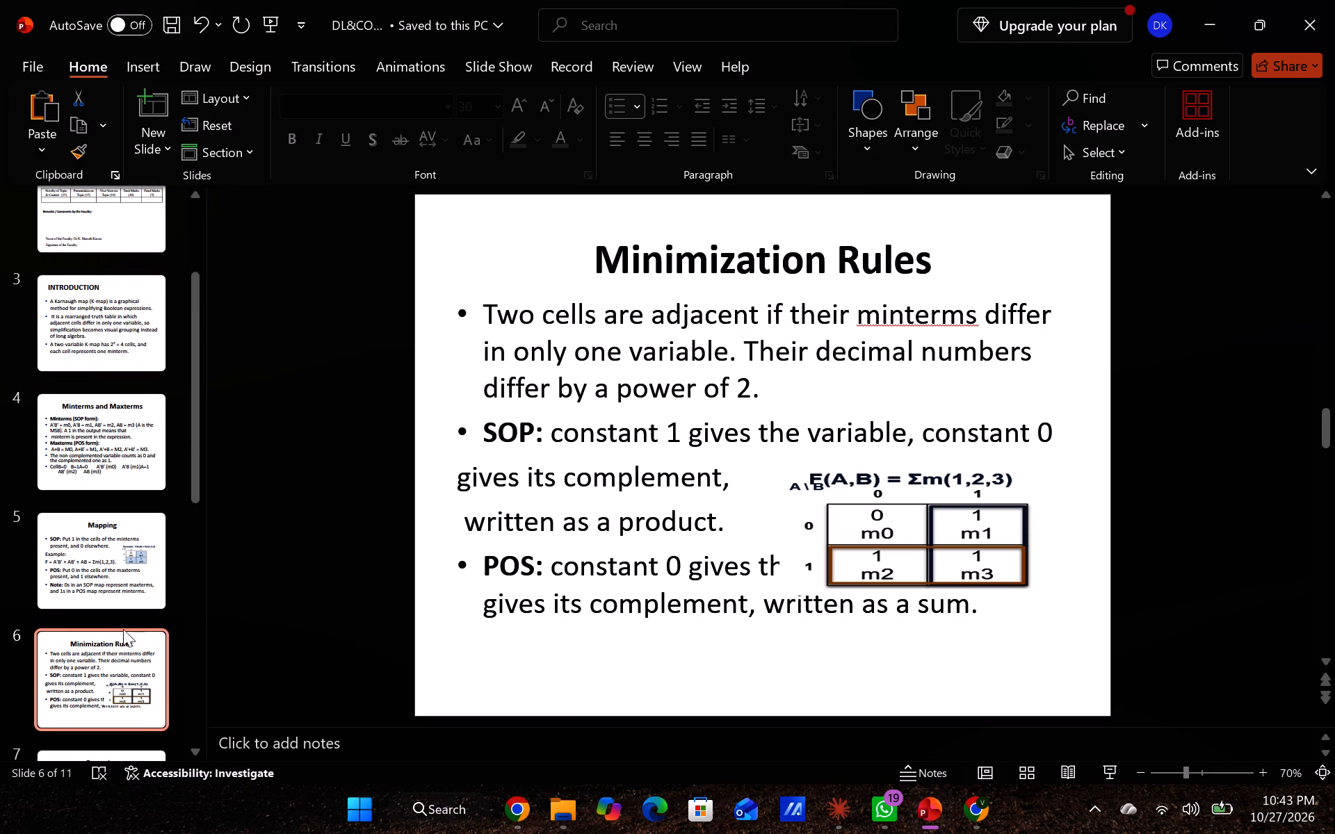
left_click(135, 577)
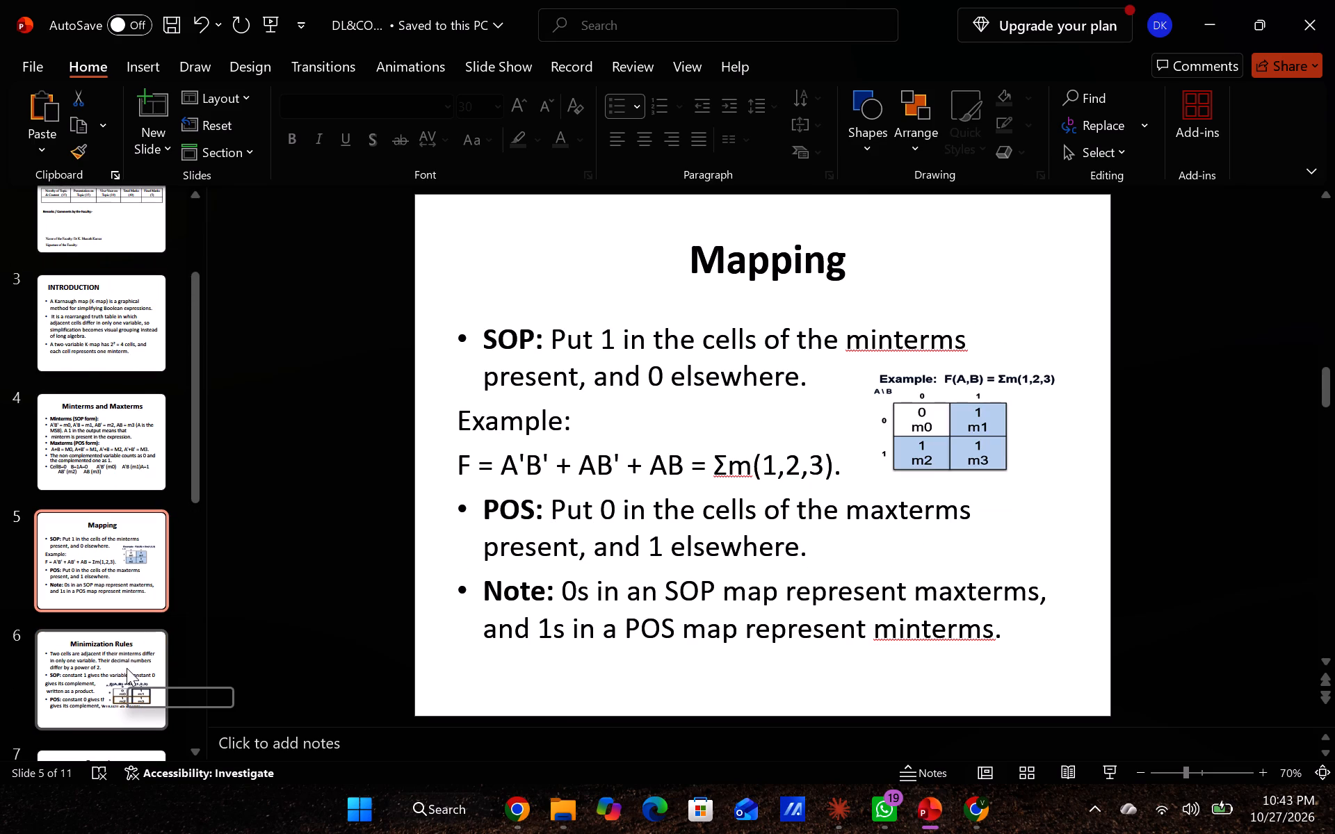
scroll(127, 668, "down", 3)
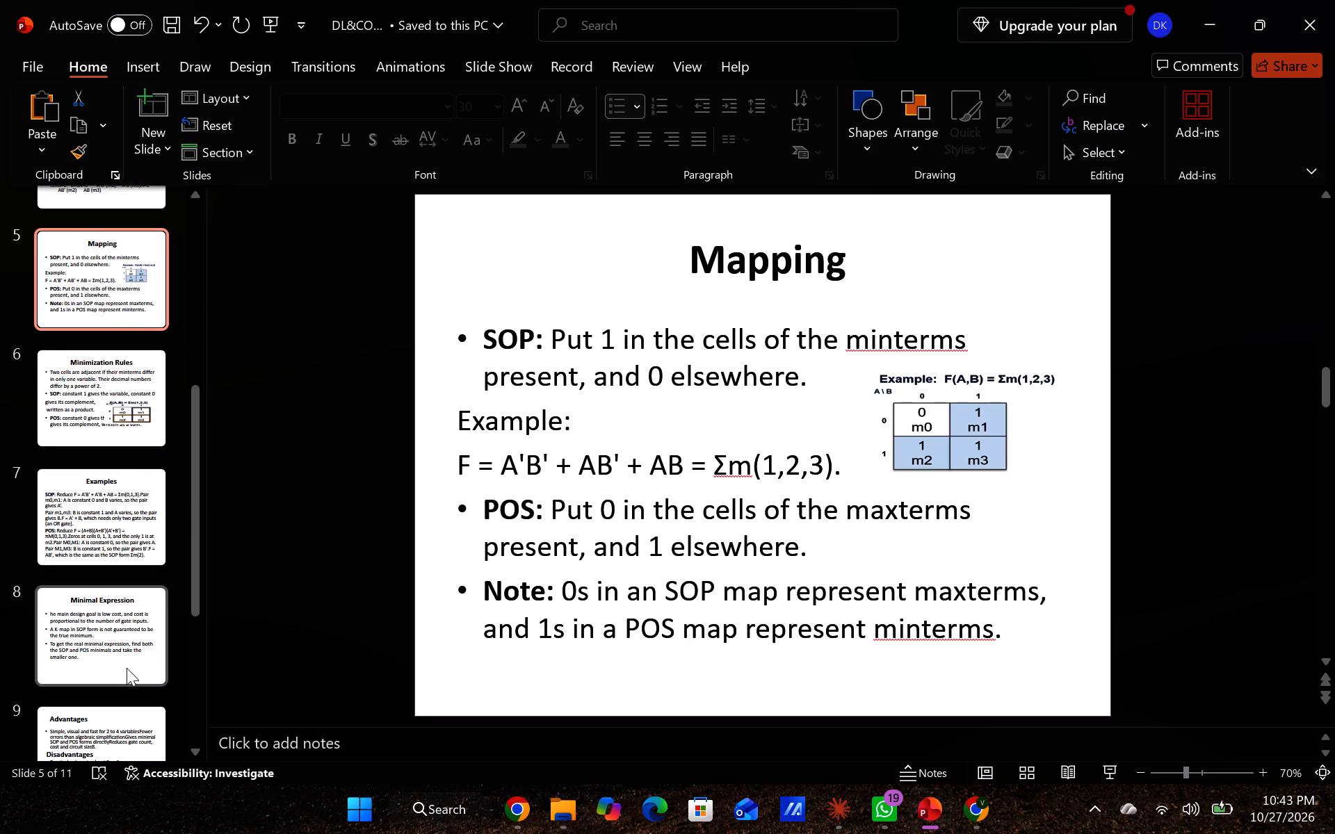
Save a copy of the presentation in the Documents folder under the name DL&CO PPT 1.
left_click(32, 56)
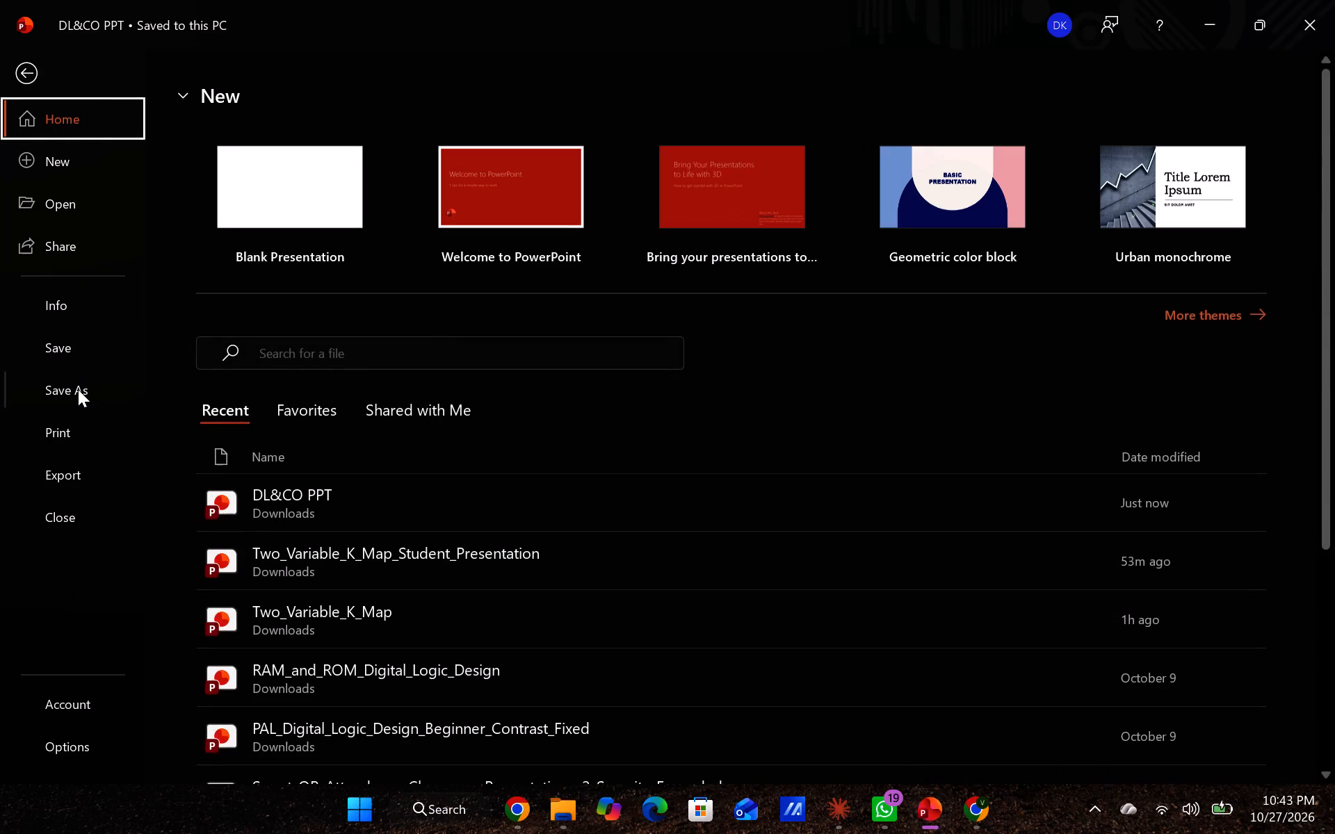
left_click(78, 393)
double_click(352, 464)
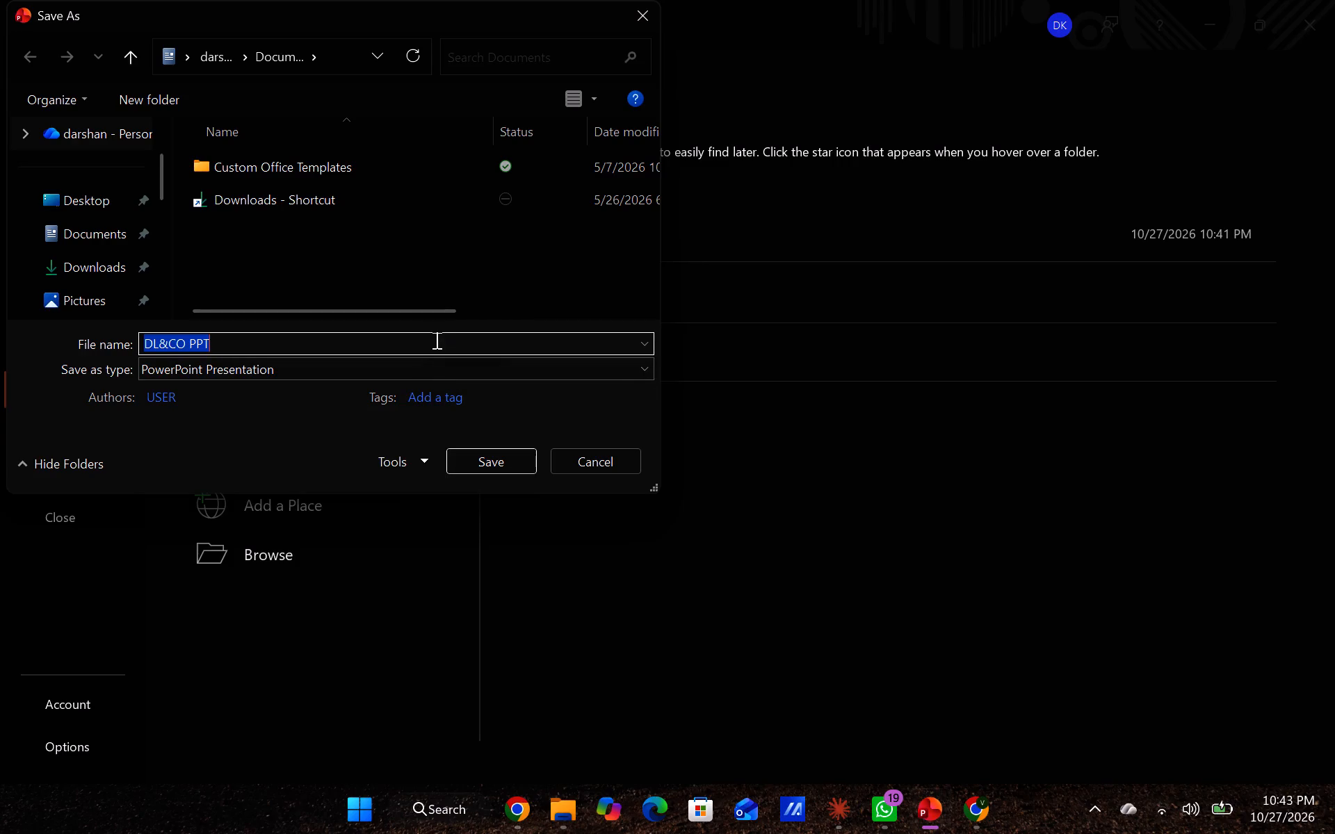
left_click(433, 345)
key("space")
type("1")
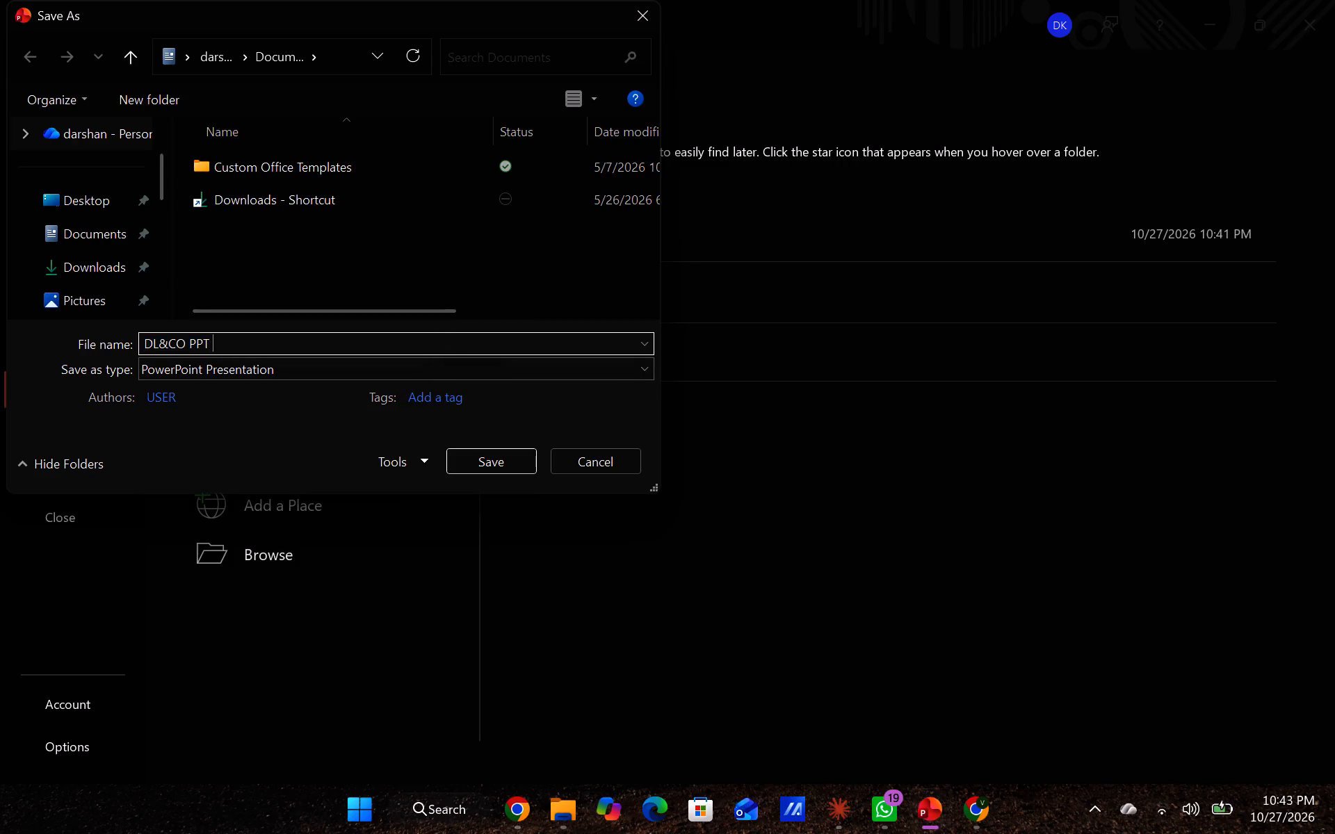
left_click(472, 459)
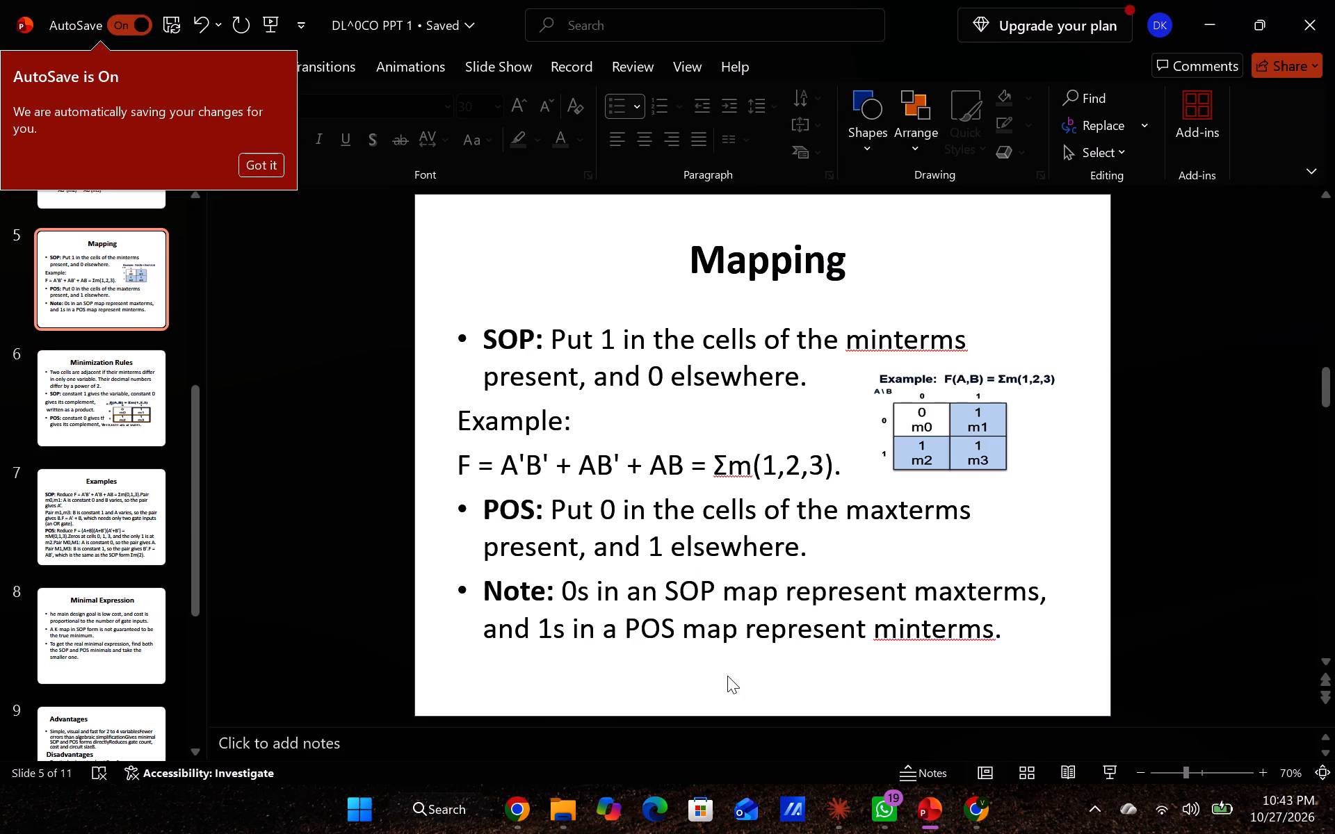
Switch to File Explorer and bring up the sharing app choices for the recent file DL&CO PPT 1.
left_click(560, 808)
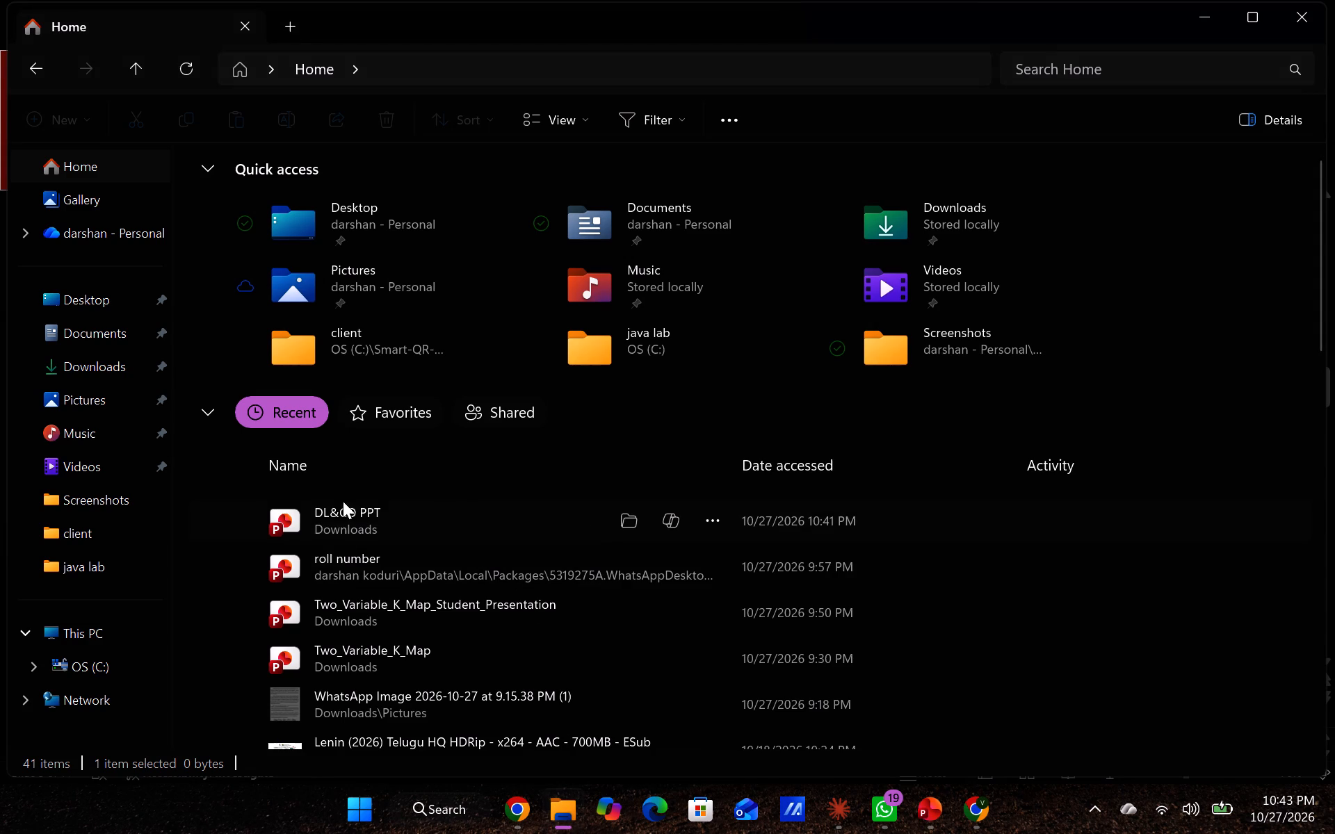
left_click(75, 152)
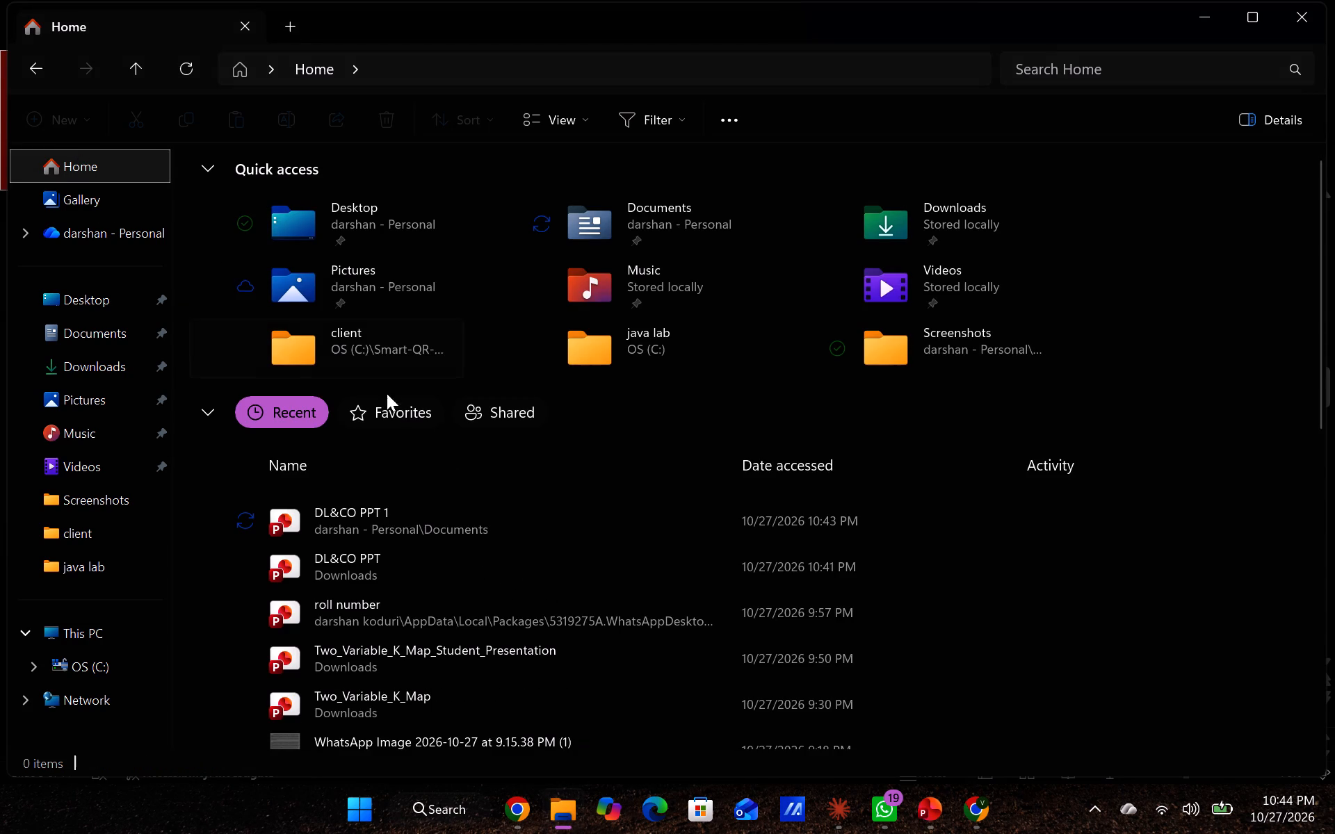
left_click(709, 521)
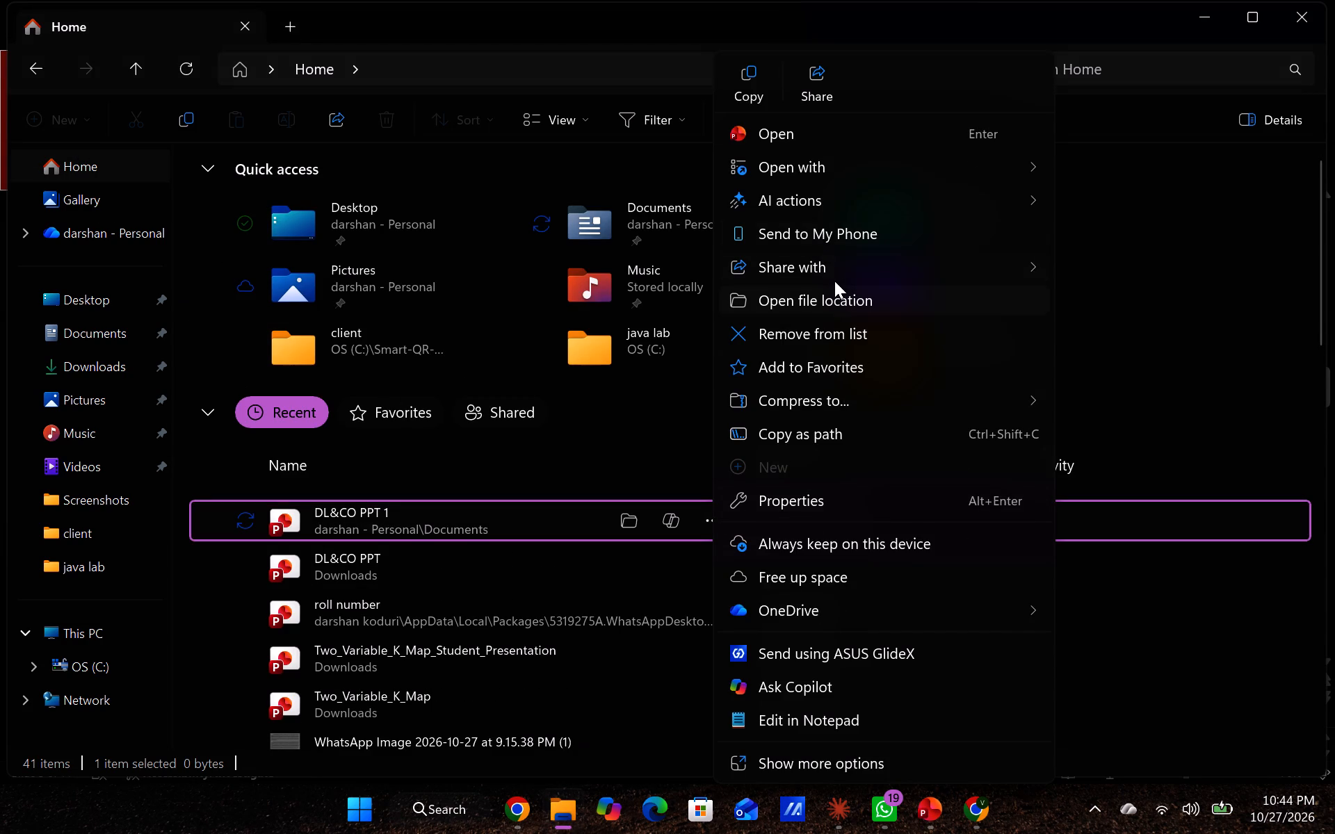
left_click(835, 272)
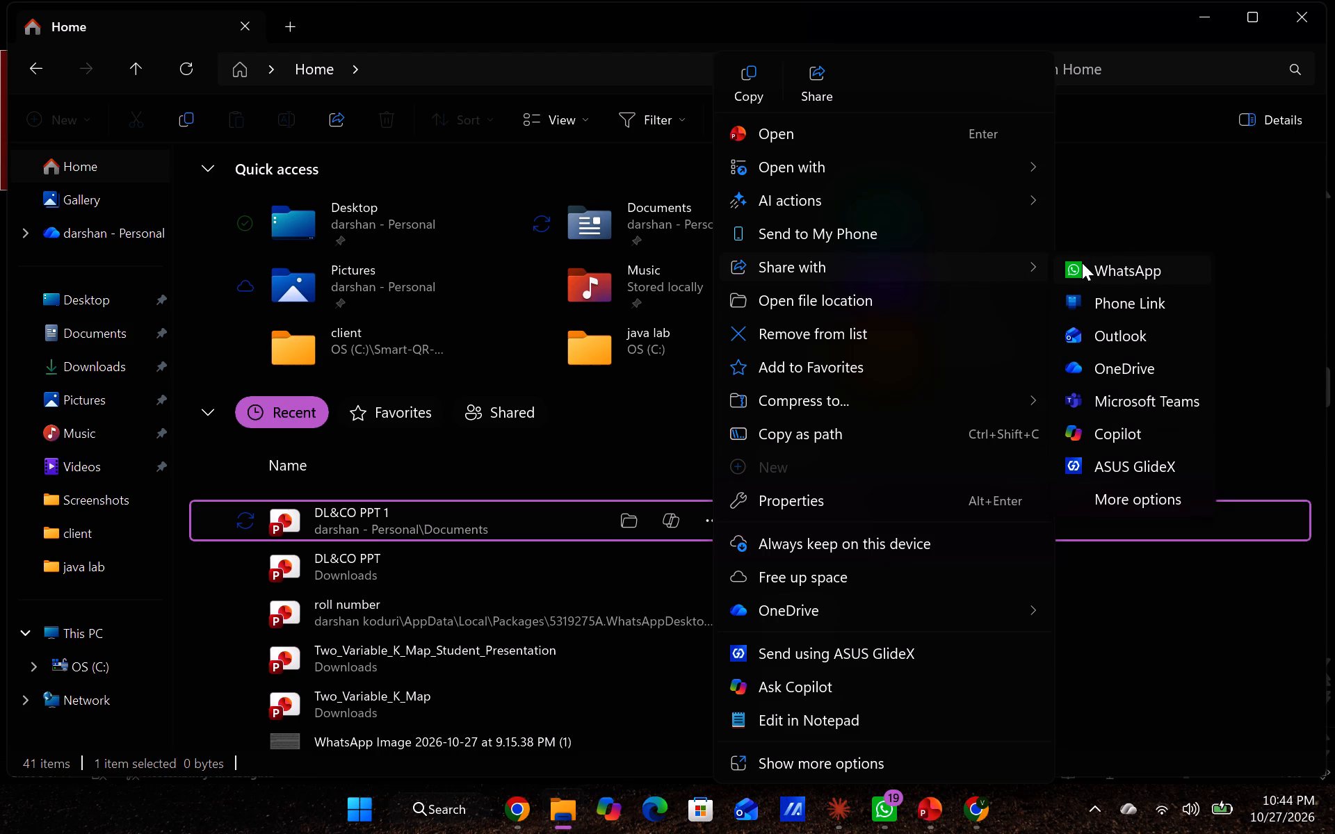
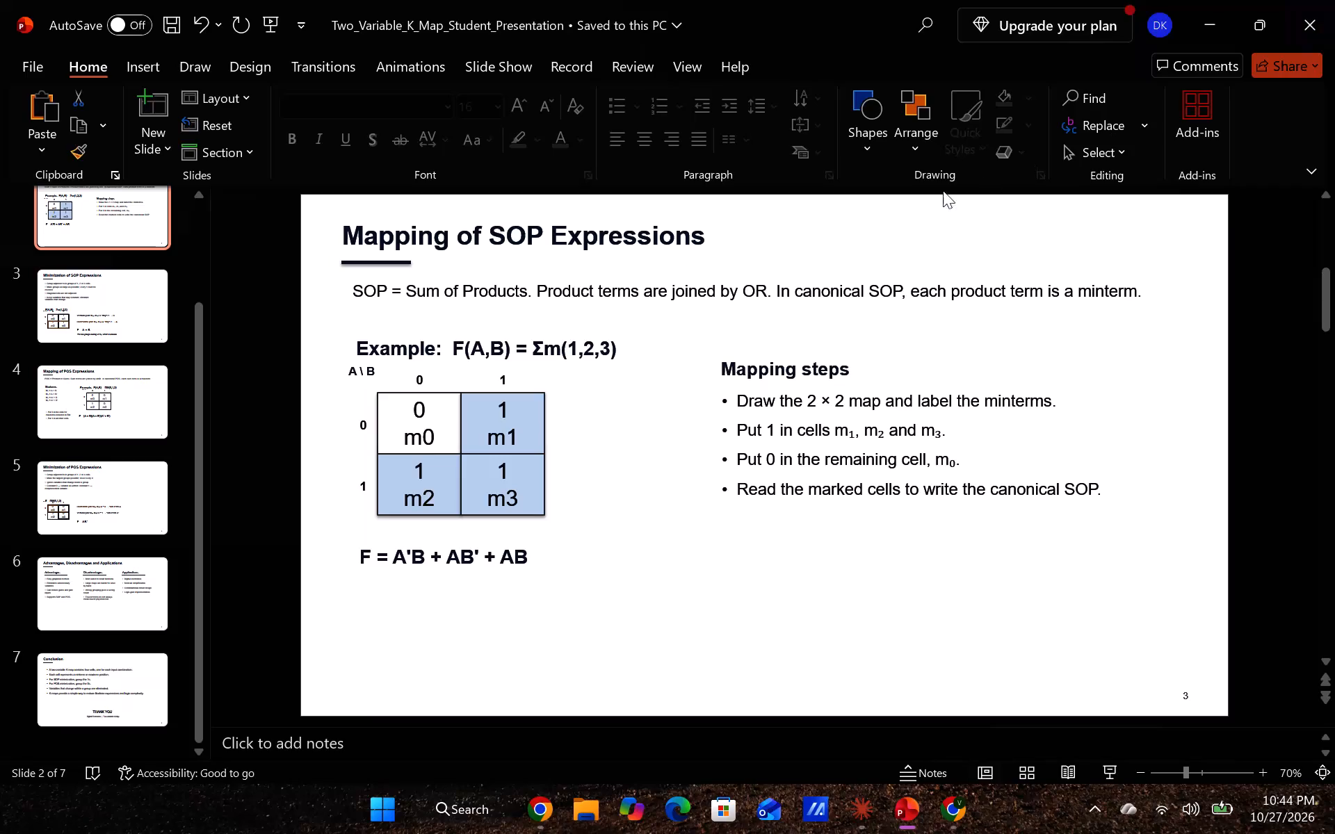
left_click(1297, 29)
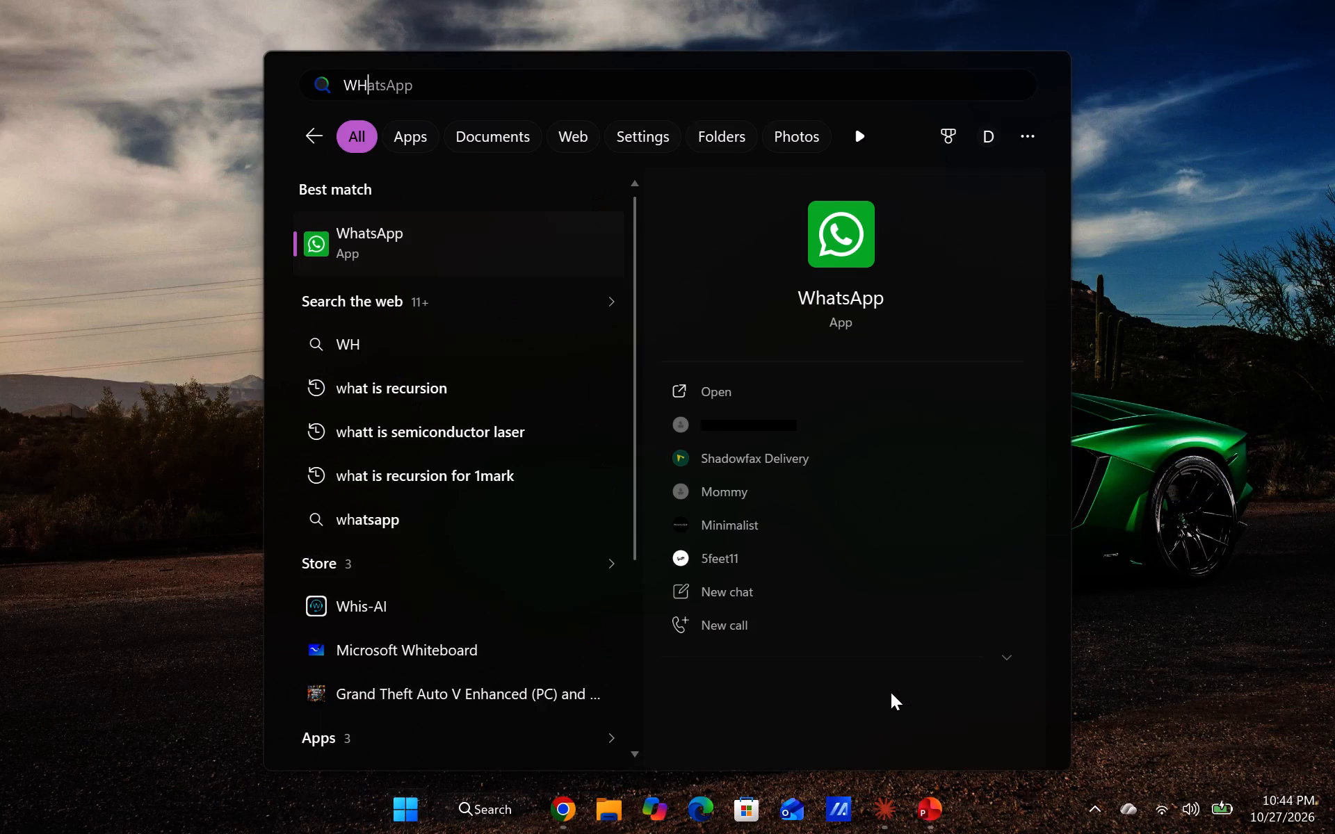
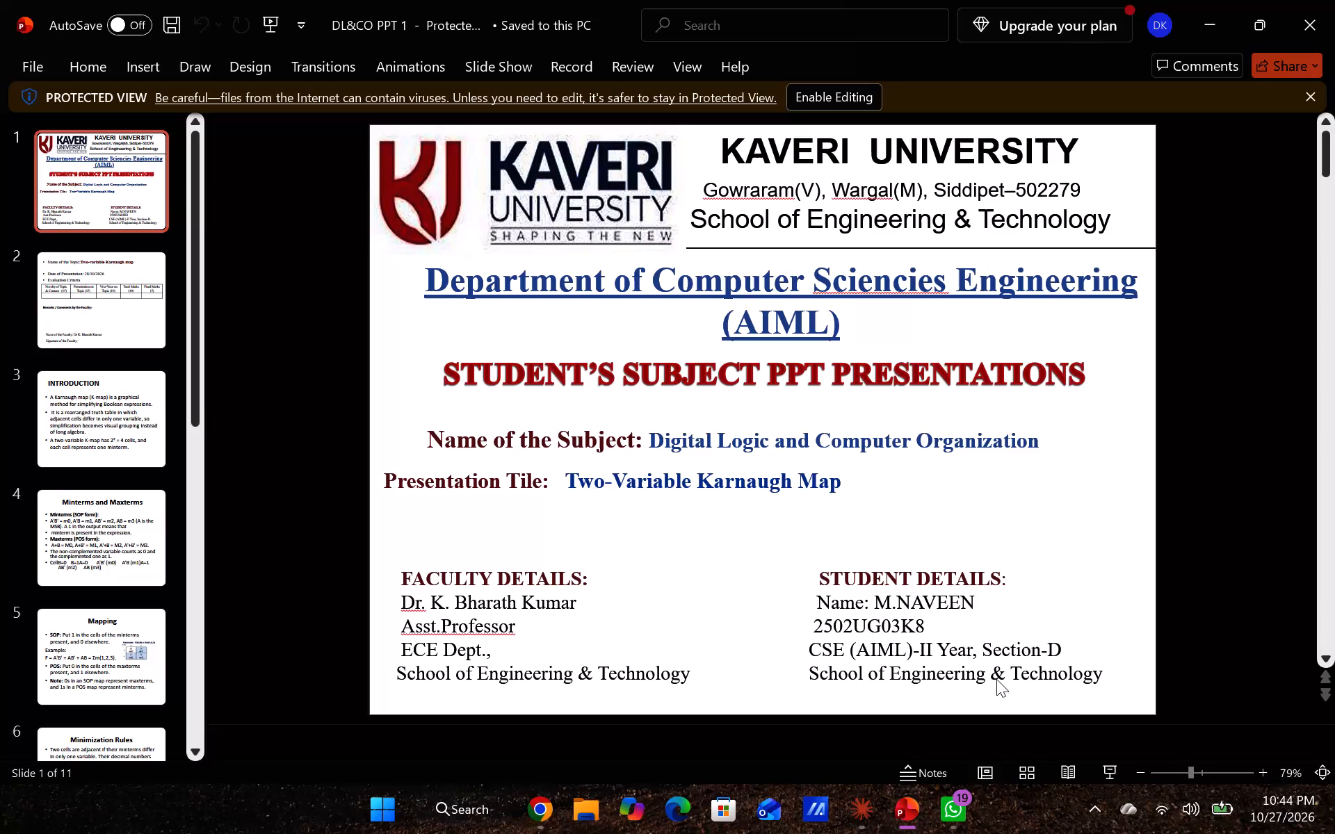
Enable editing for the protected DL&CO PPT 1 presentation with the Minimization Rules slide in view.
key("Right")
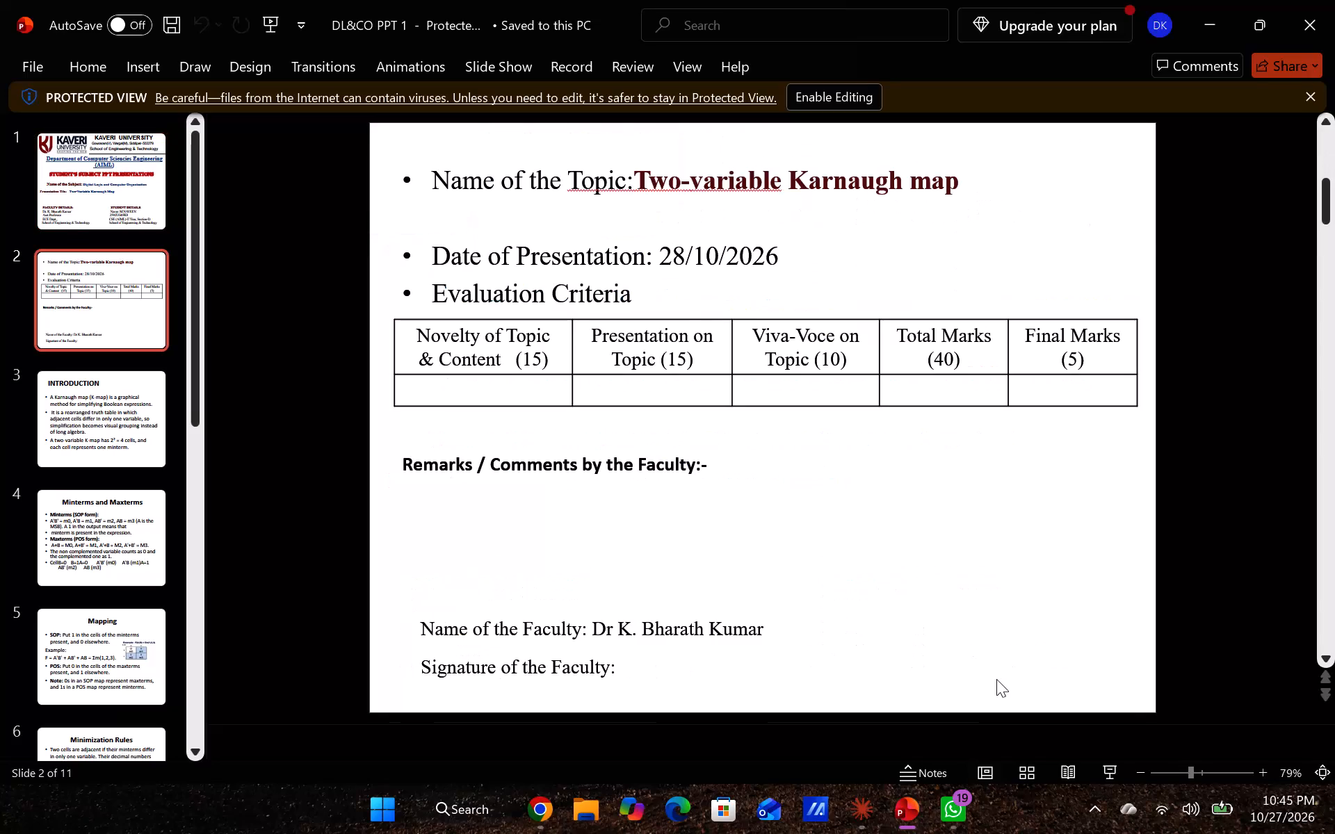
key("Right")
key("Right")
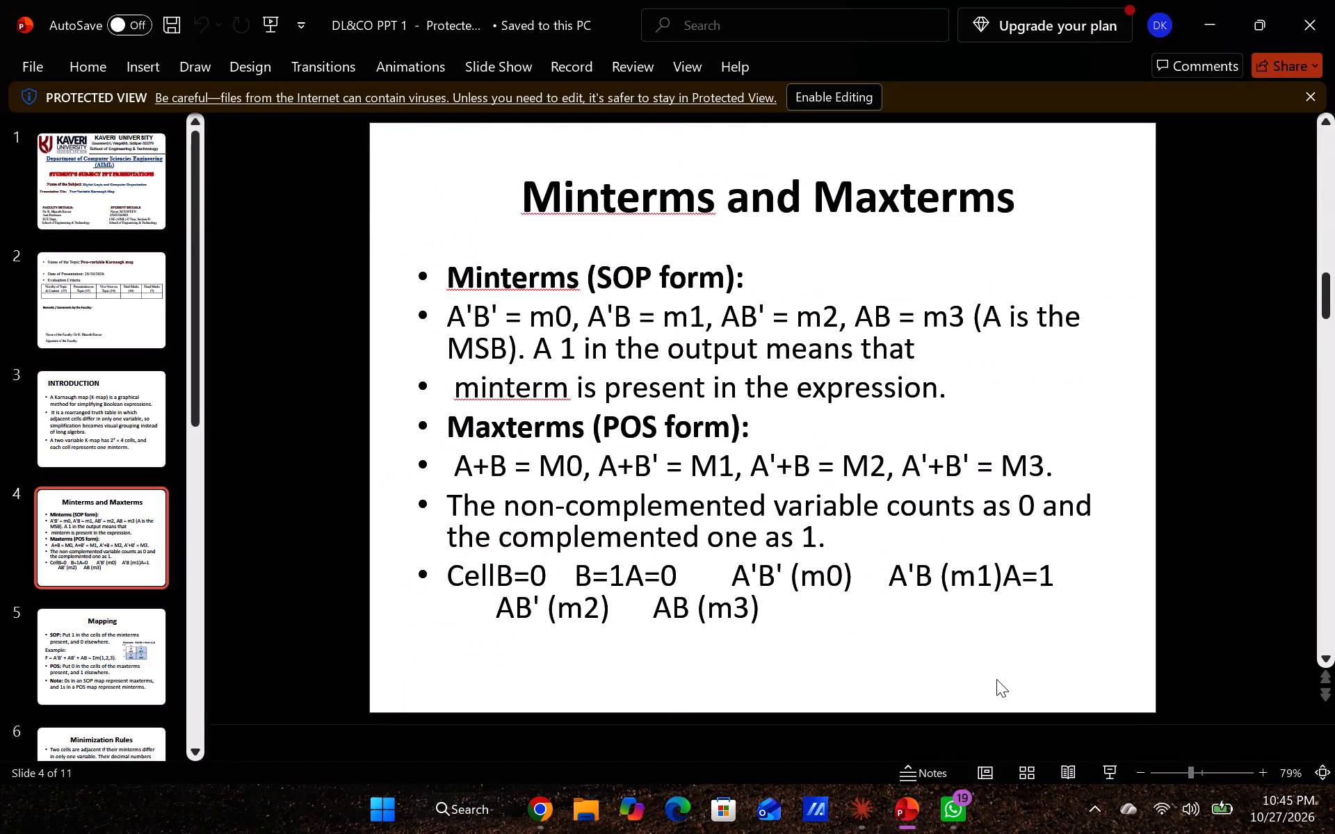
key("Right")
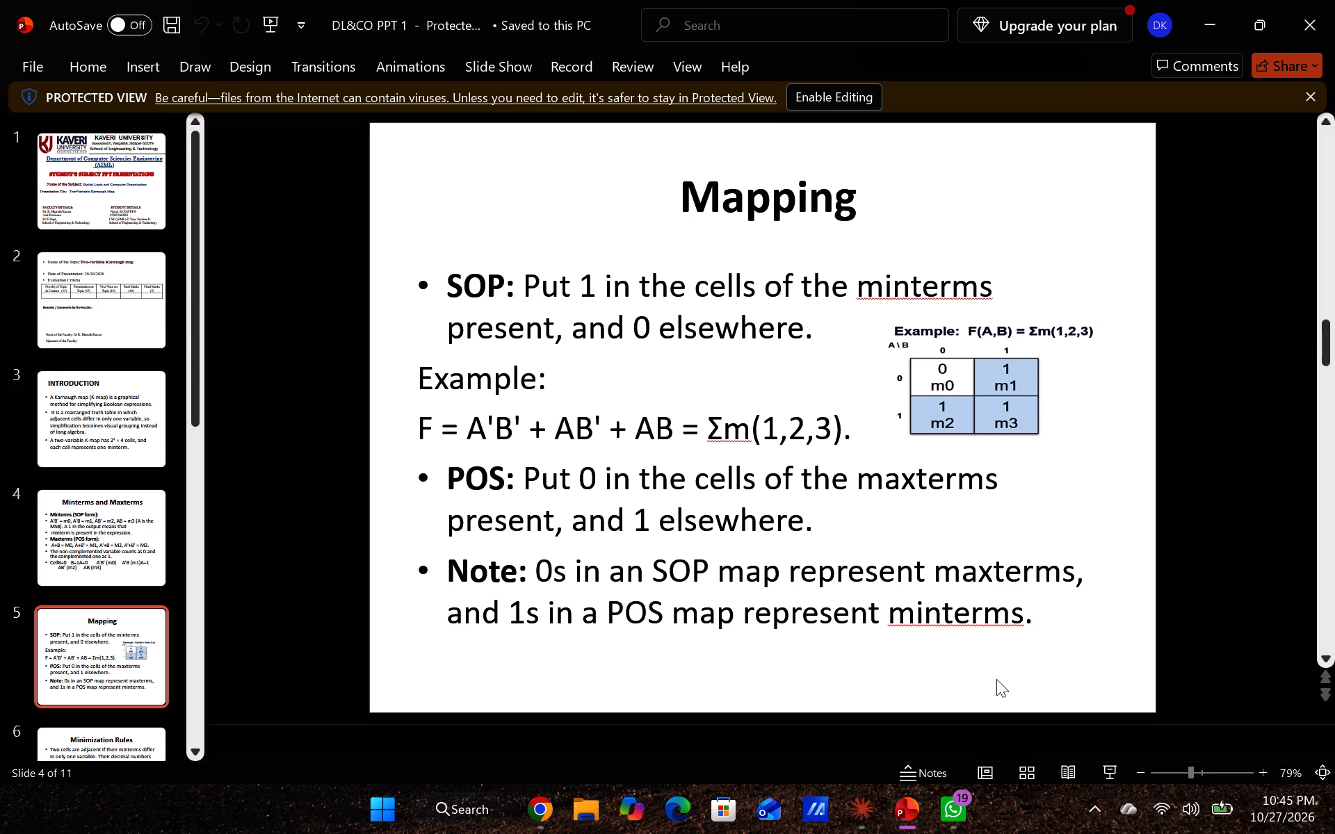
key("Right")
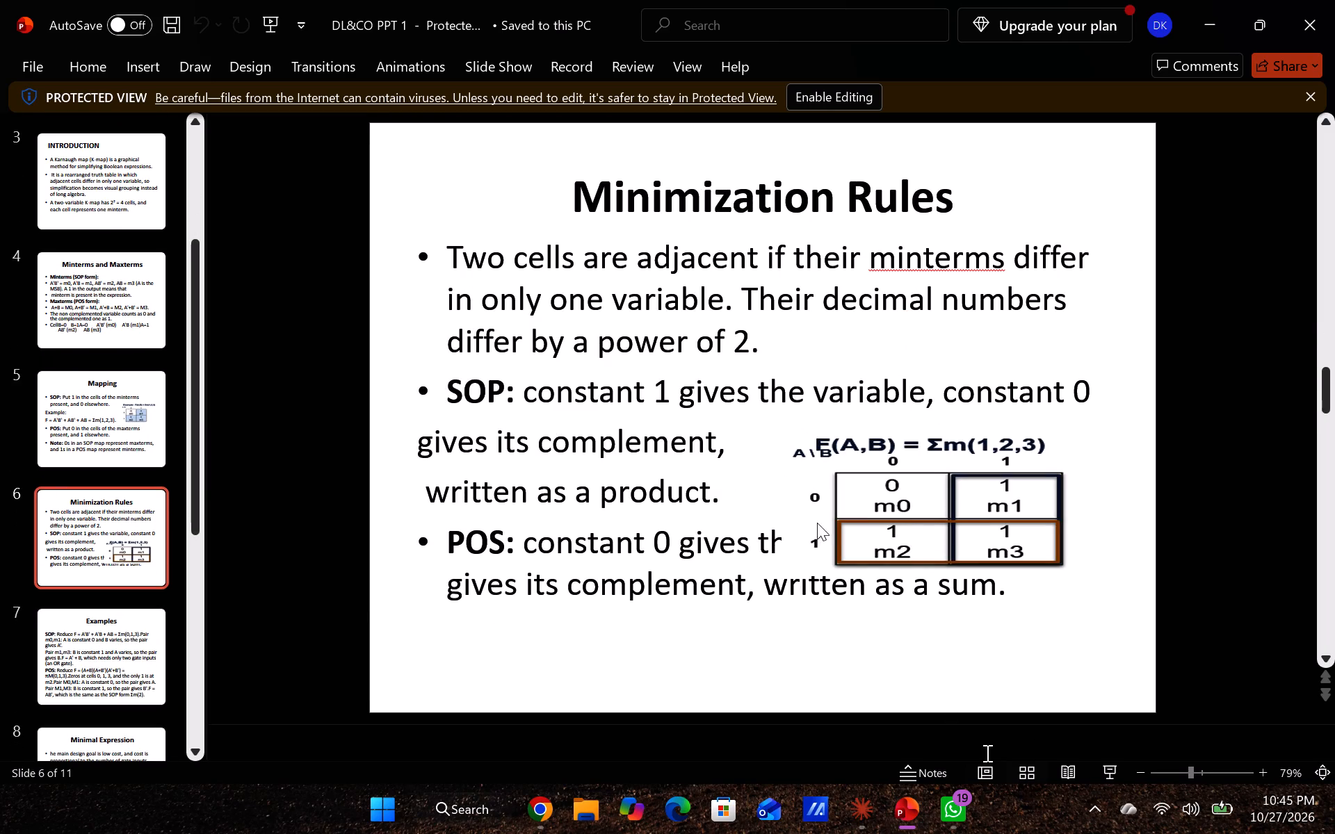
left_click_drag(864, 538, 957, 517)
left_click(957, 517)
left_click_drag(957, 517, 1010, 497)
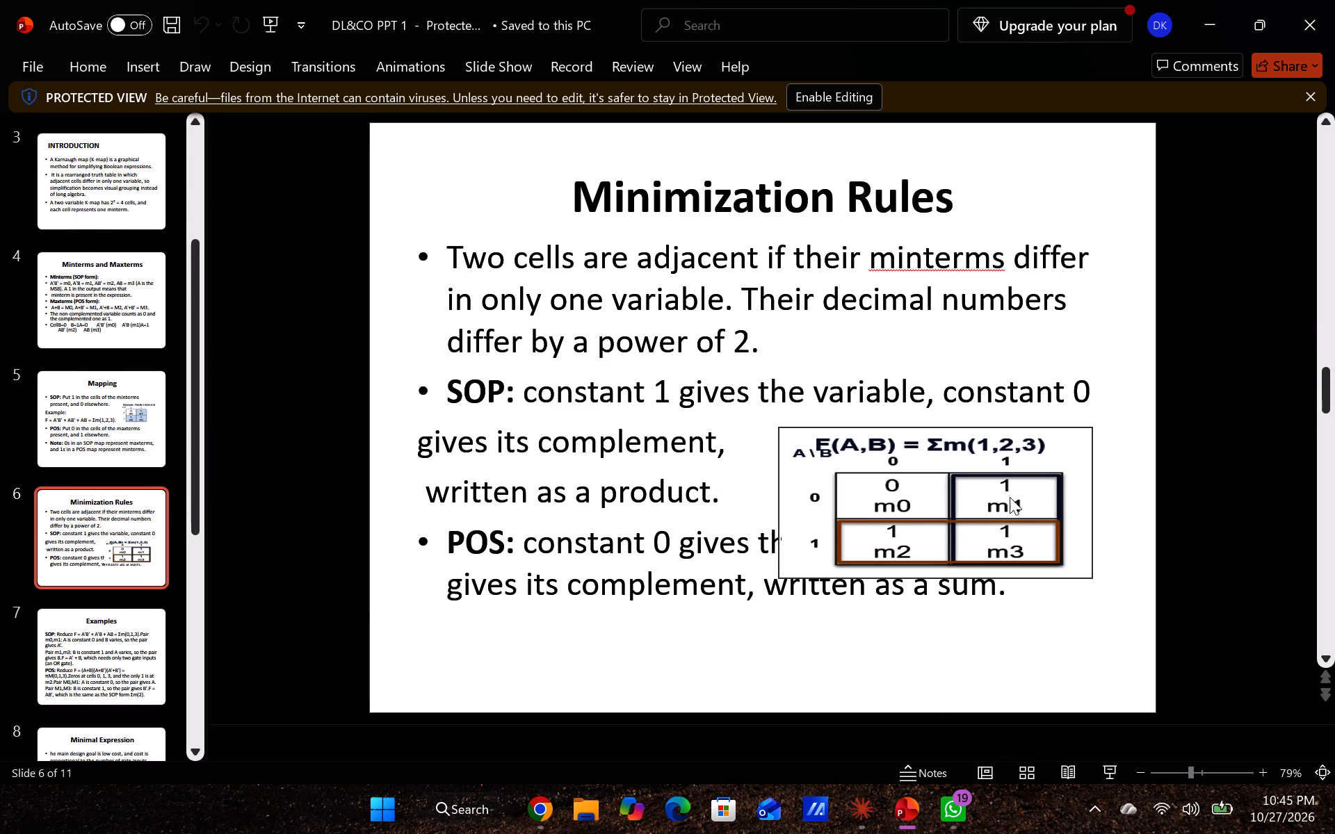
left_click_drag(1010, 497, 973, 515)
left_click_drag(973, 515, 1048, 503)
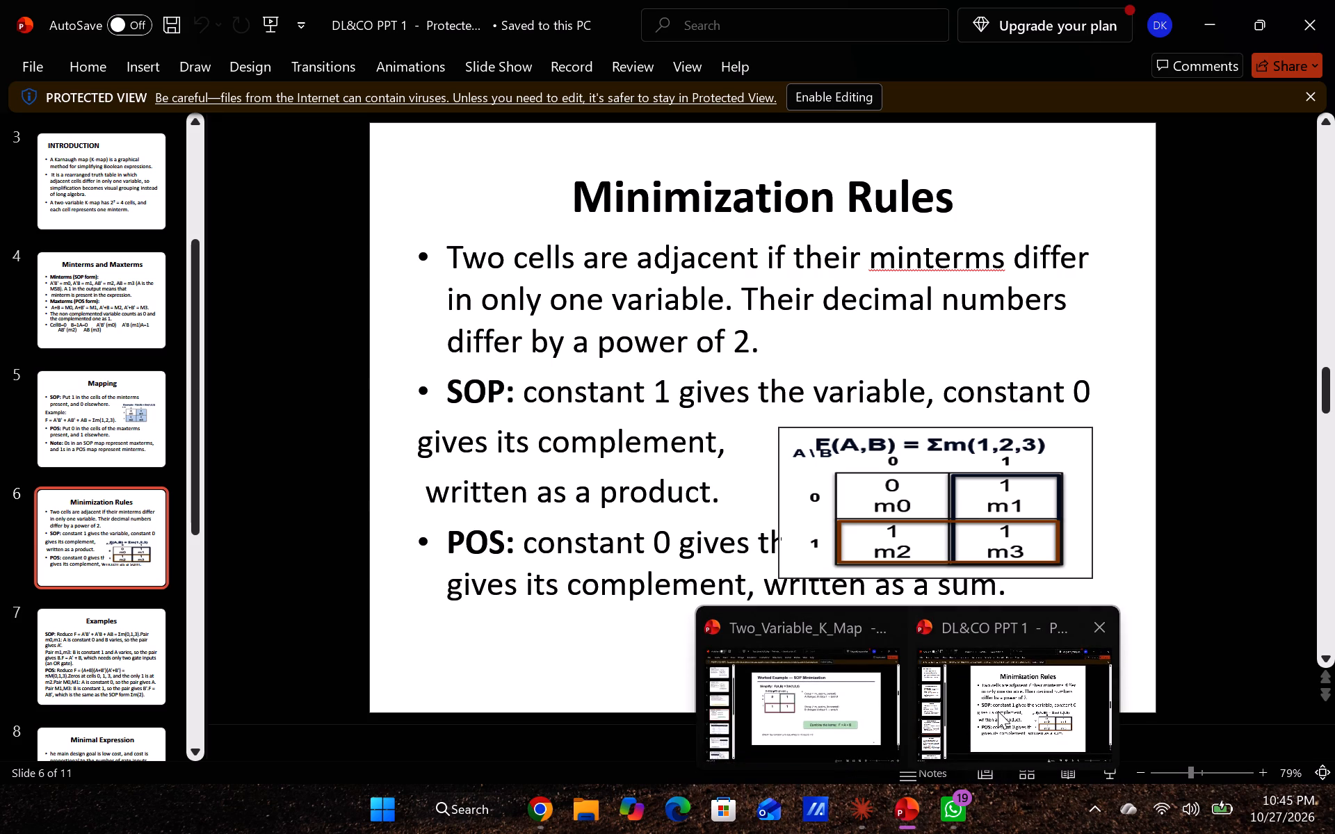
left_click(816, 87)
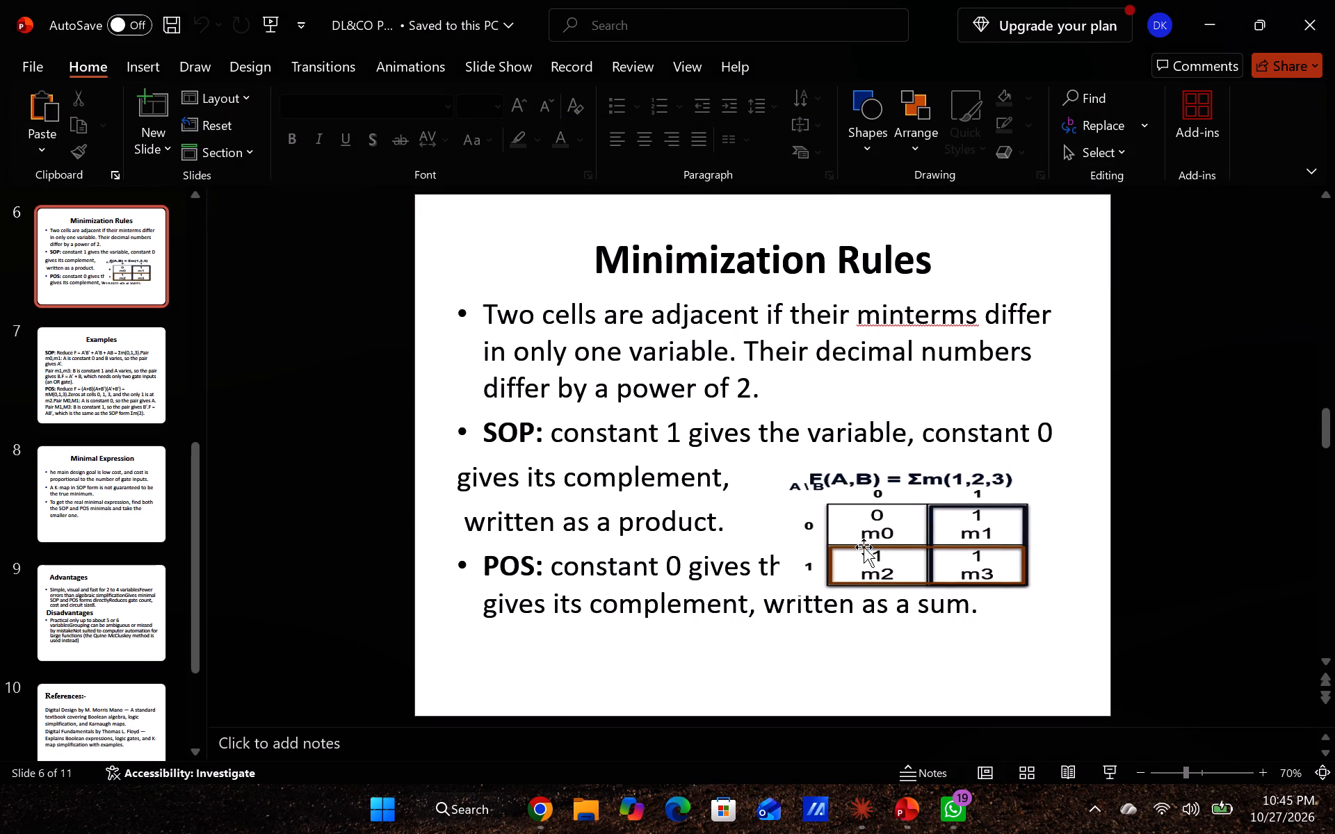
Shrink the K-map picture on the Minimization Rules slide to about 2.36 by 0.87 inches, clear of the POS text.
left_click(865, 557)
left_click_drag(781, 533, 891, 532)
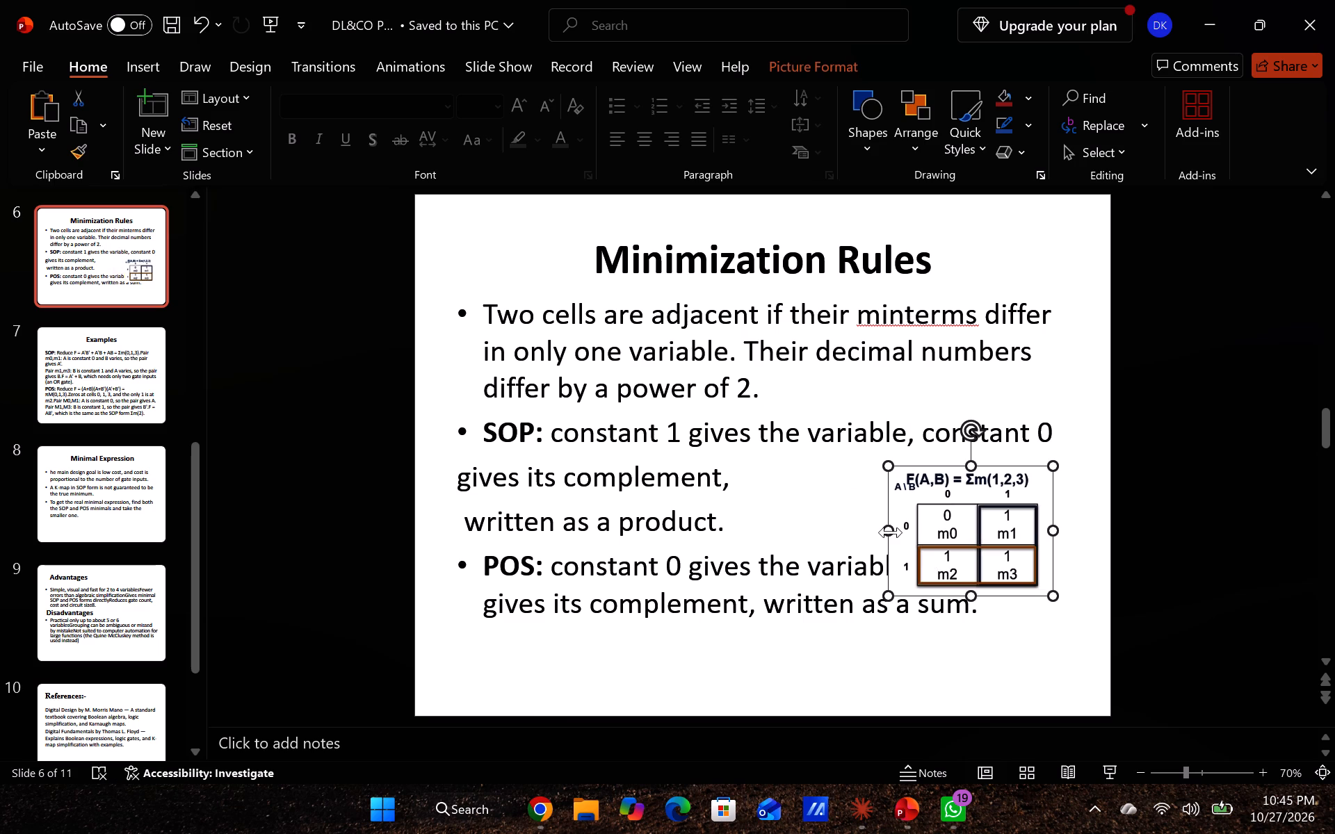
left_click_drag(971, 591, 971, 524)
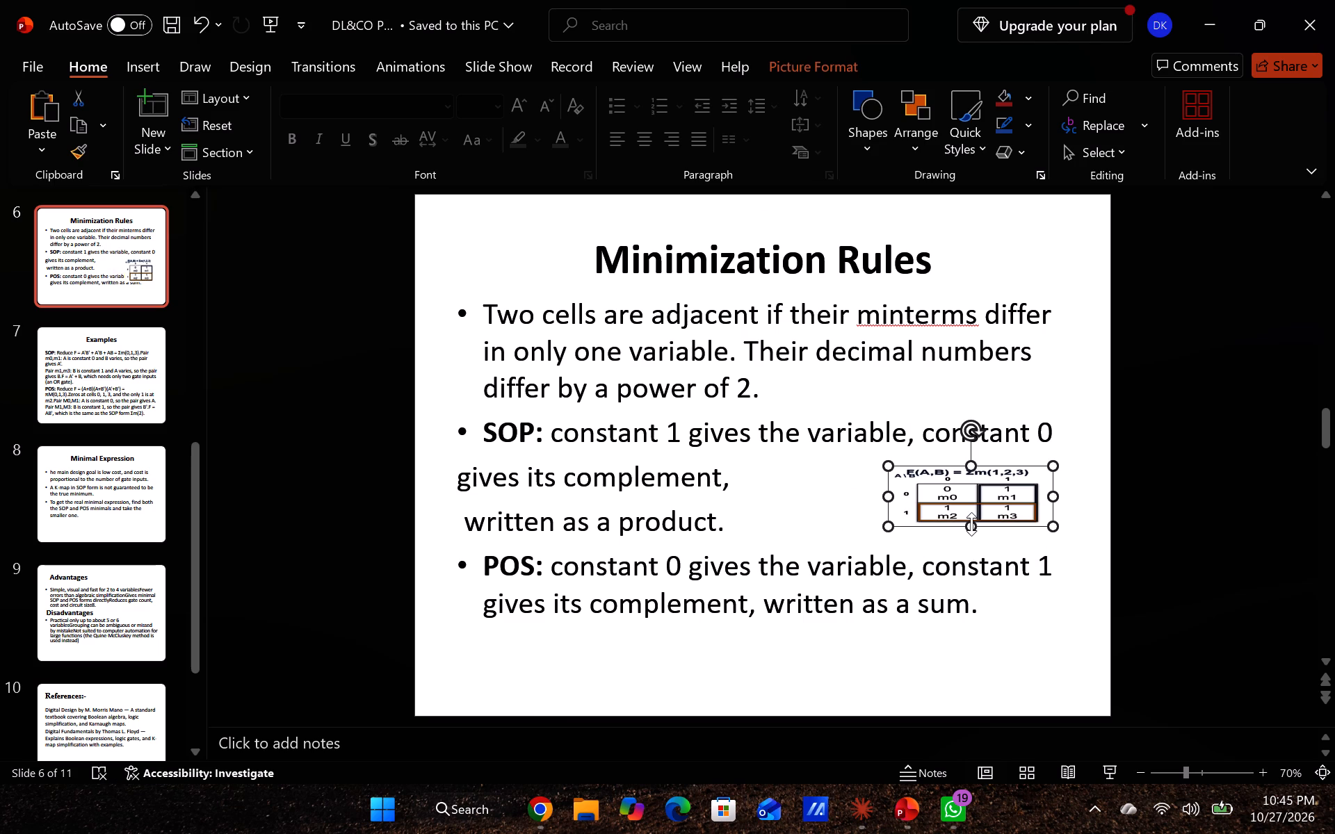
Split the POS bullet into two paragraphs after "constant 0 gives the".
left_click(803, 566)
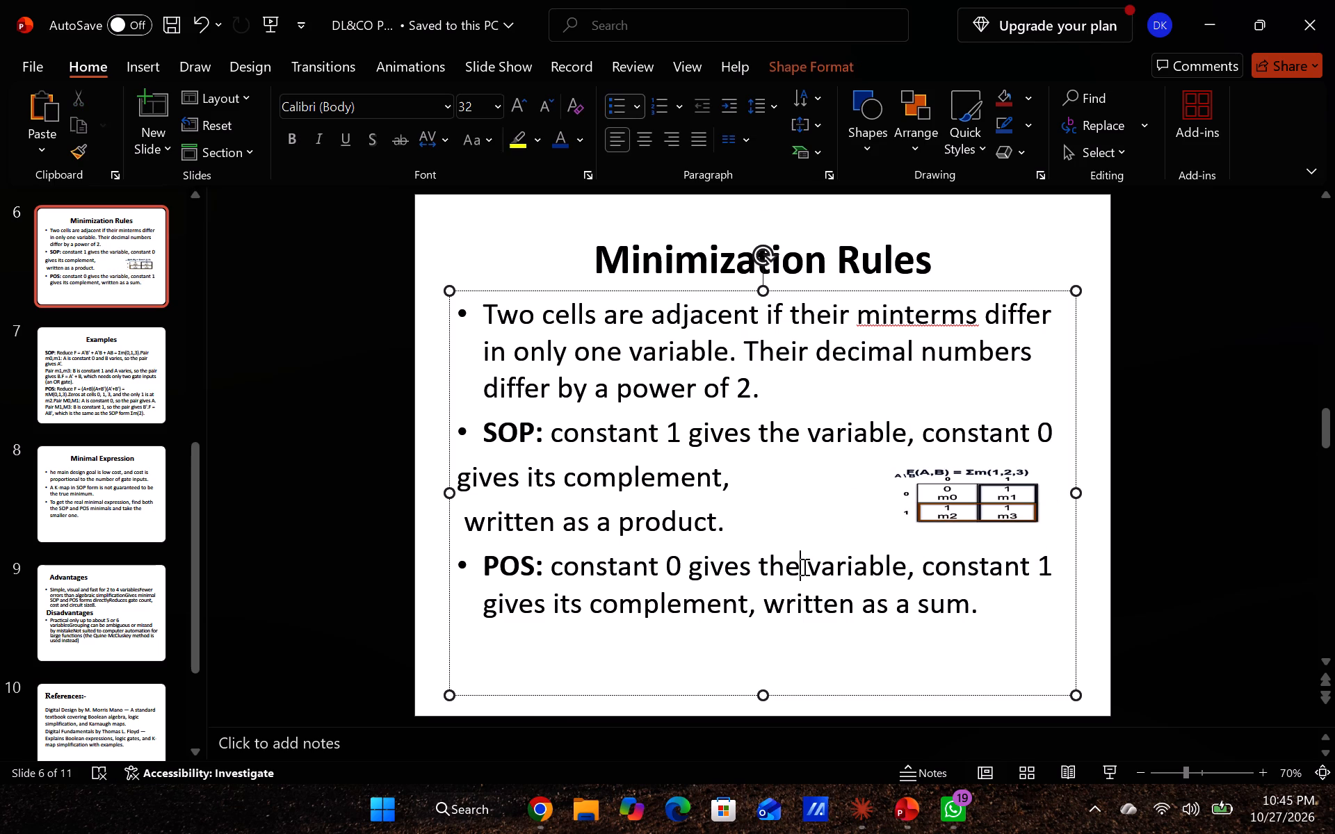
key("Return")
Enlarge the K-map picture beside the SOP and POS bullets to about 3.47 inches wide and 1.65 inches high.
double_click(923, 494)
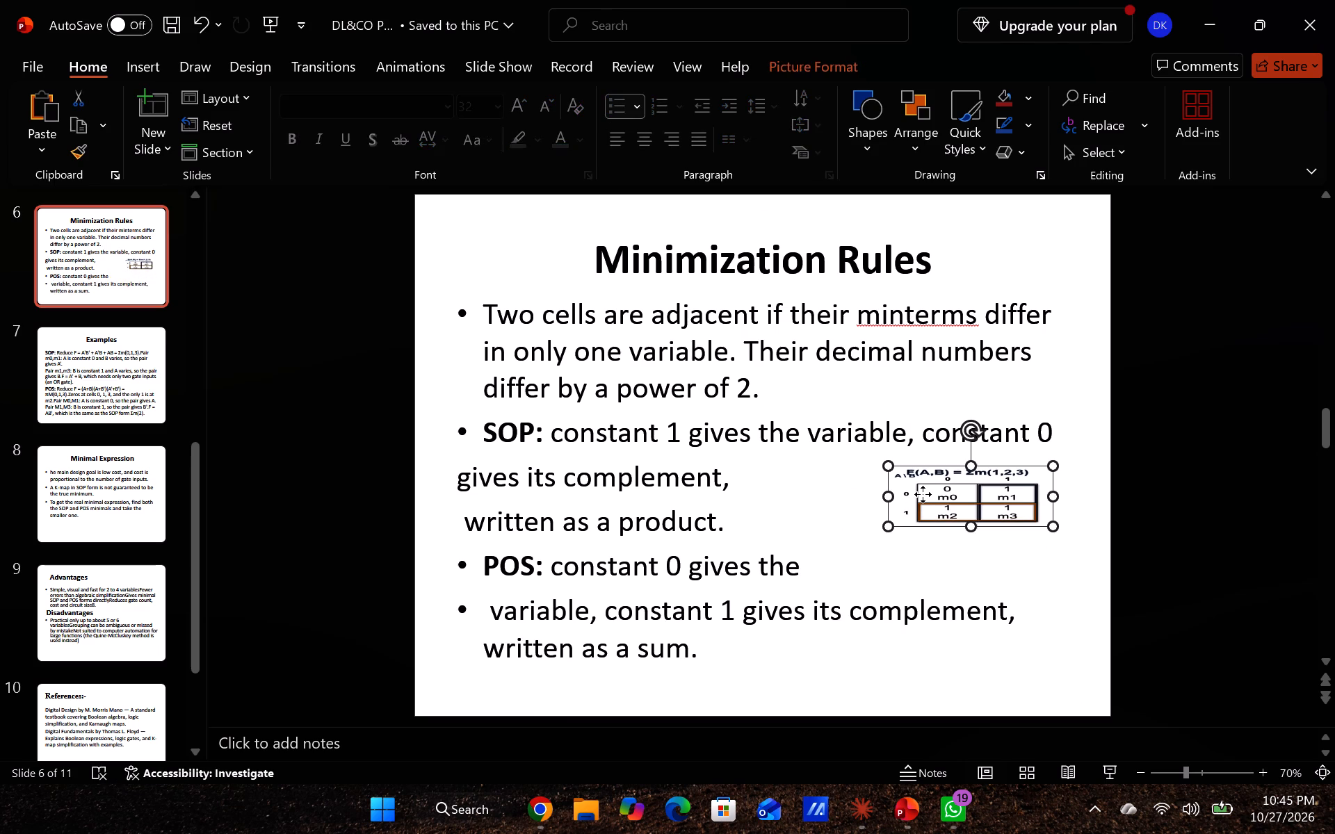
left_click_drag(892, 495, 861, 530)
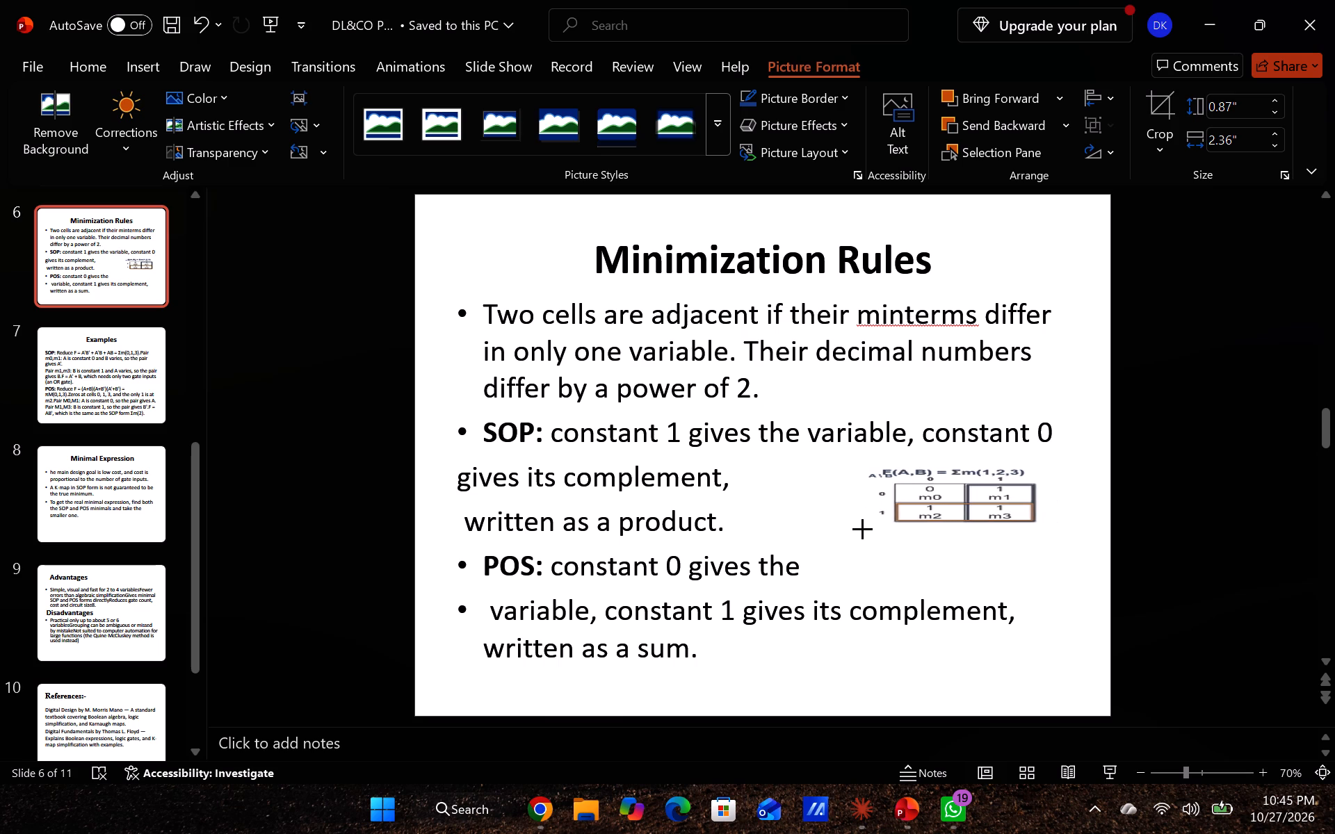
left_click_drag(861, 530, 850, 549)
left_click_drag(953, 528, 950, 582)
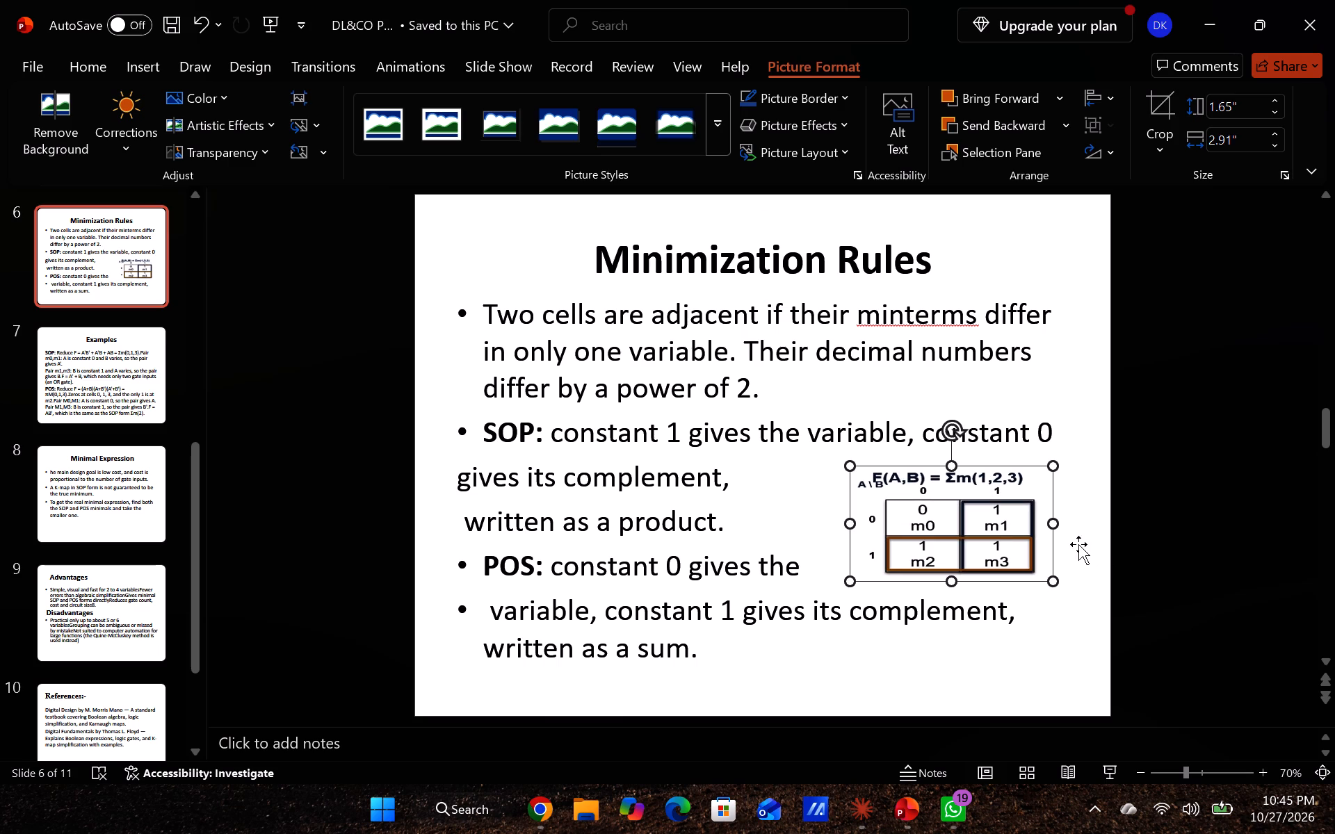
left_click_drag(1058, 523, 1088, 528)
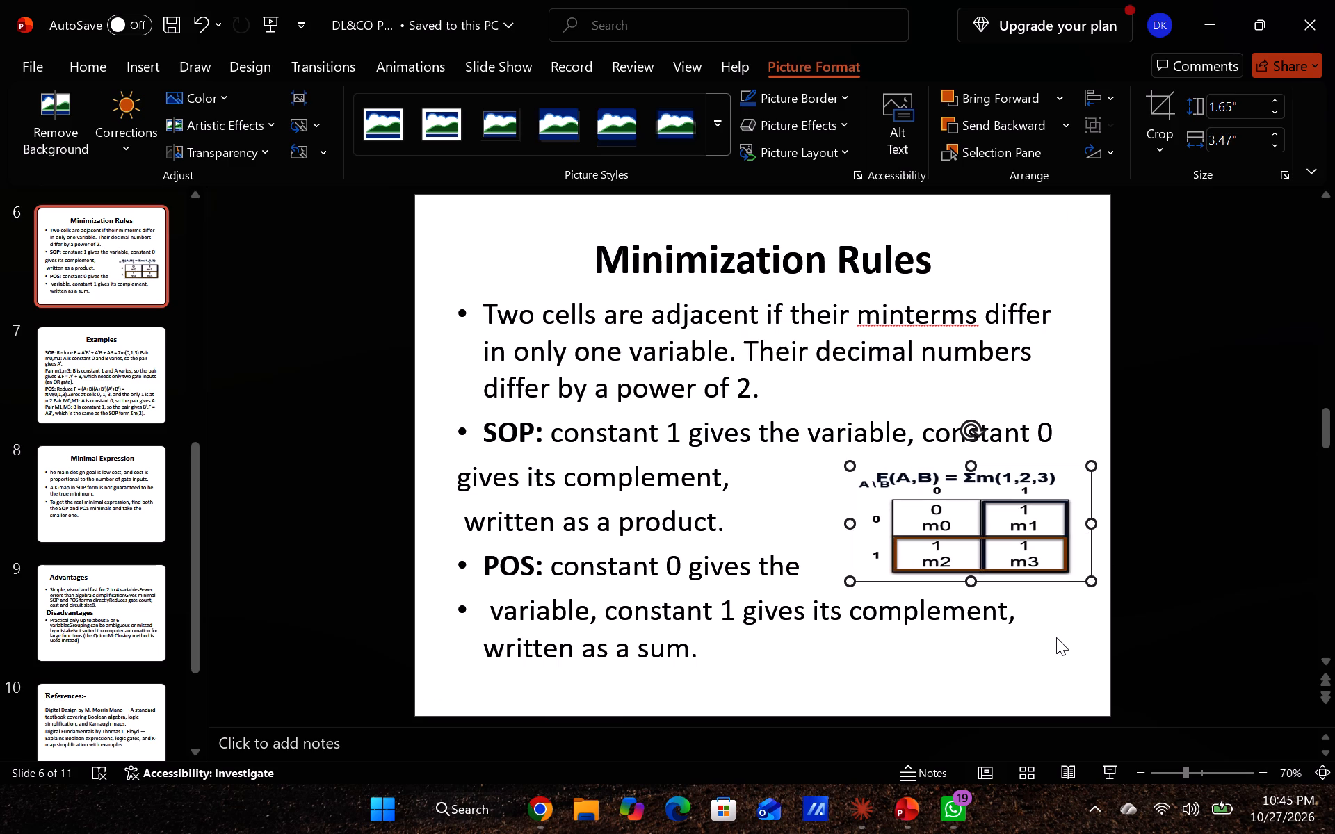
left_click(1055, 642)
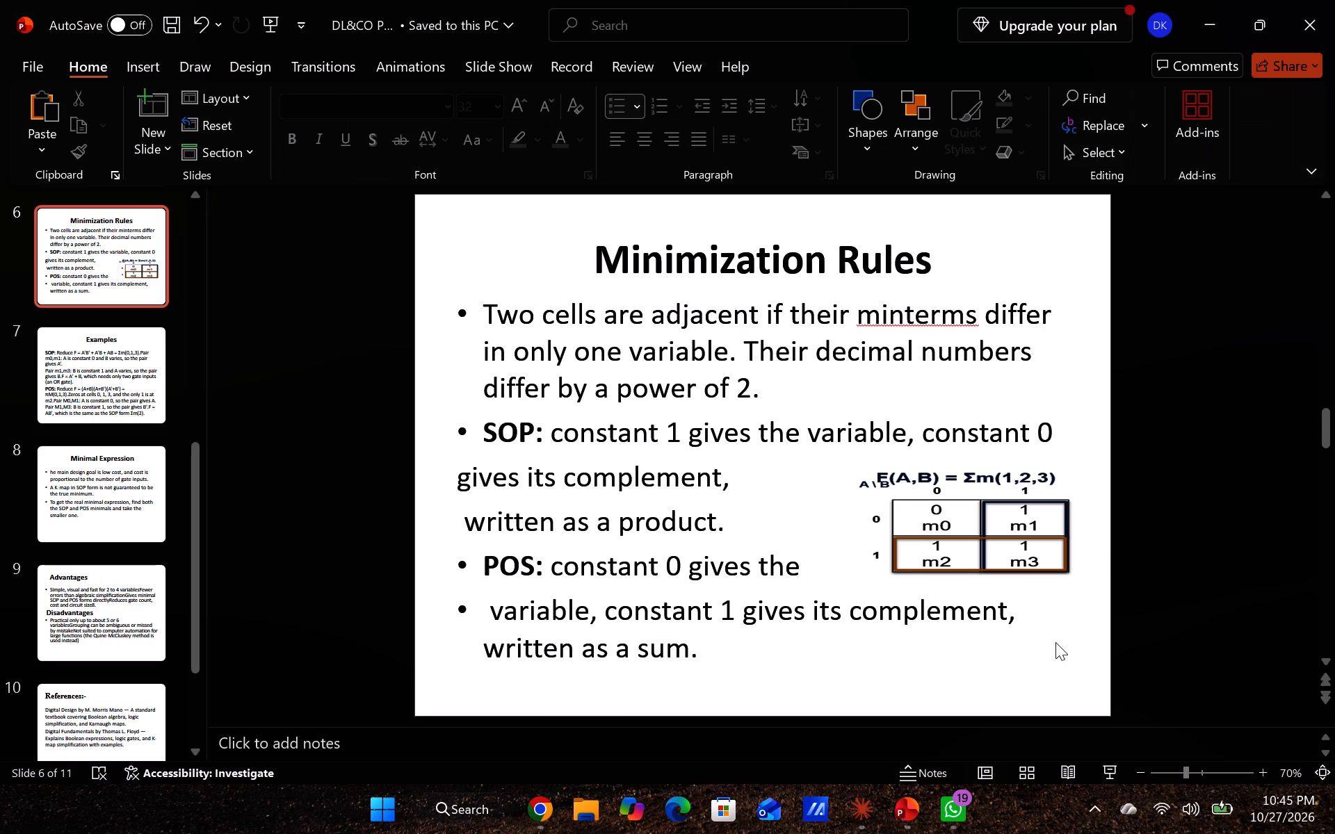
Review the remaining slides from Examples through THANK YOU, checking their text and layout.
key("Right")
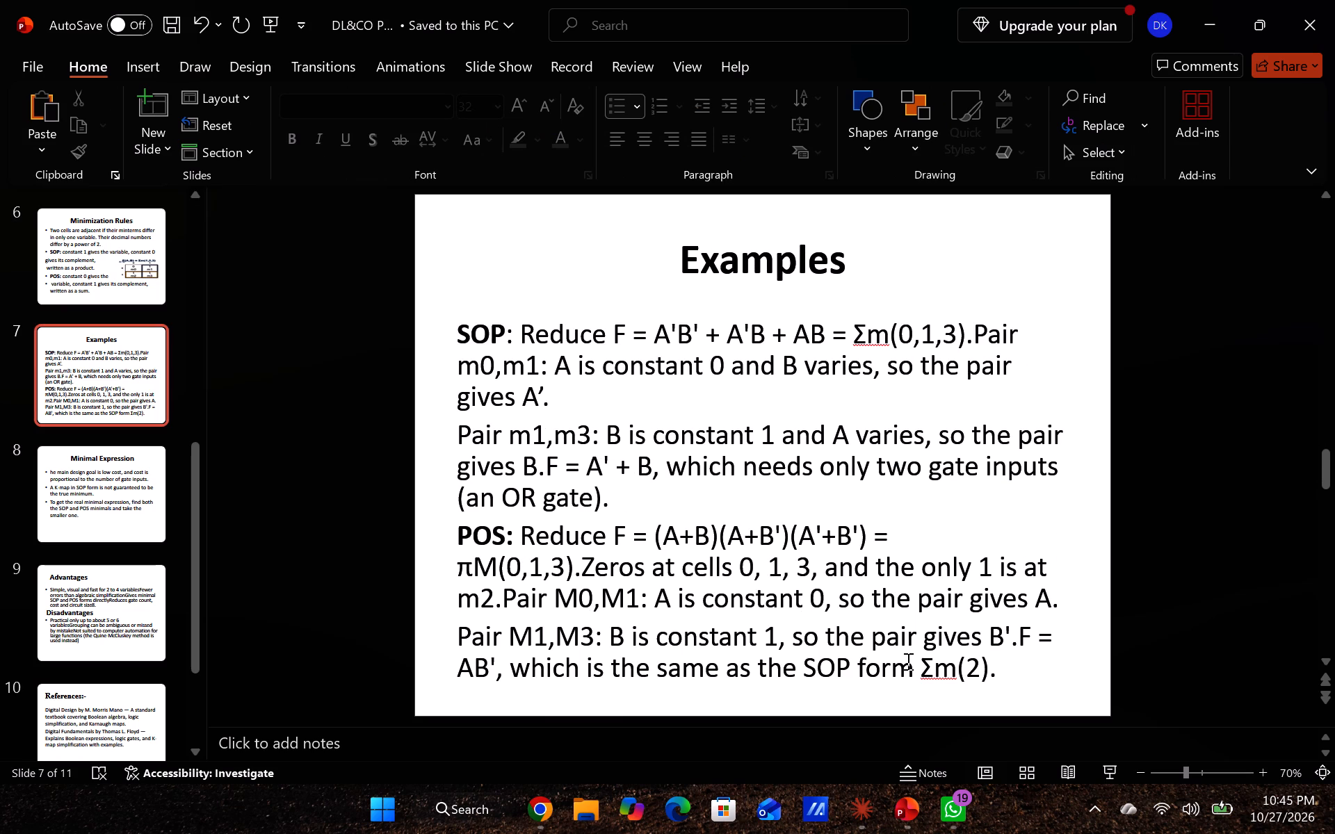
scroll(907, 661, "down", 1)
scroll(907, 661, "right", 1)
key("Left")
key("Left")
key("Right")
key("Right")
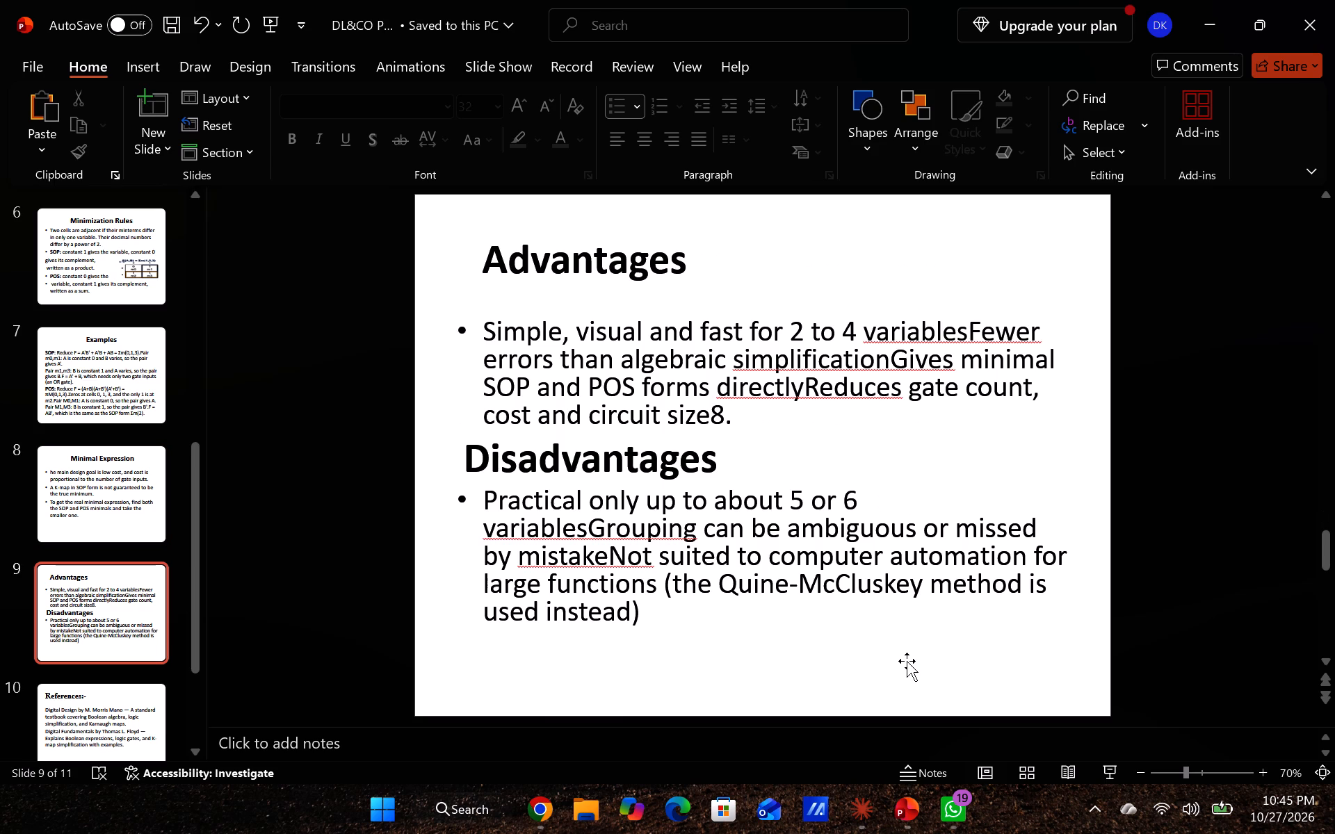
key("Left")
key("Left")
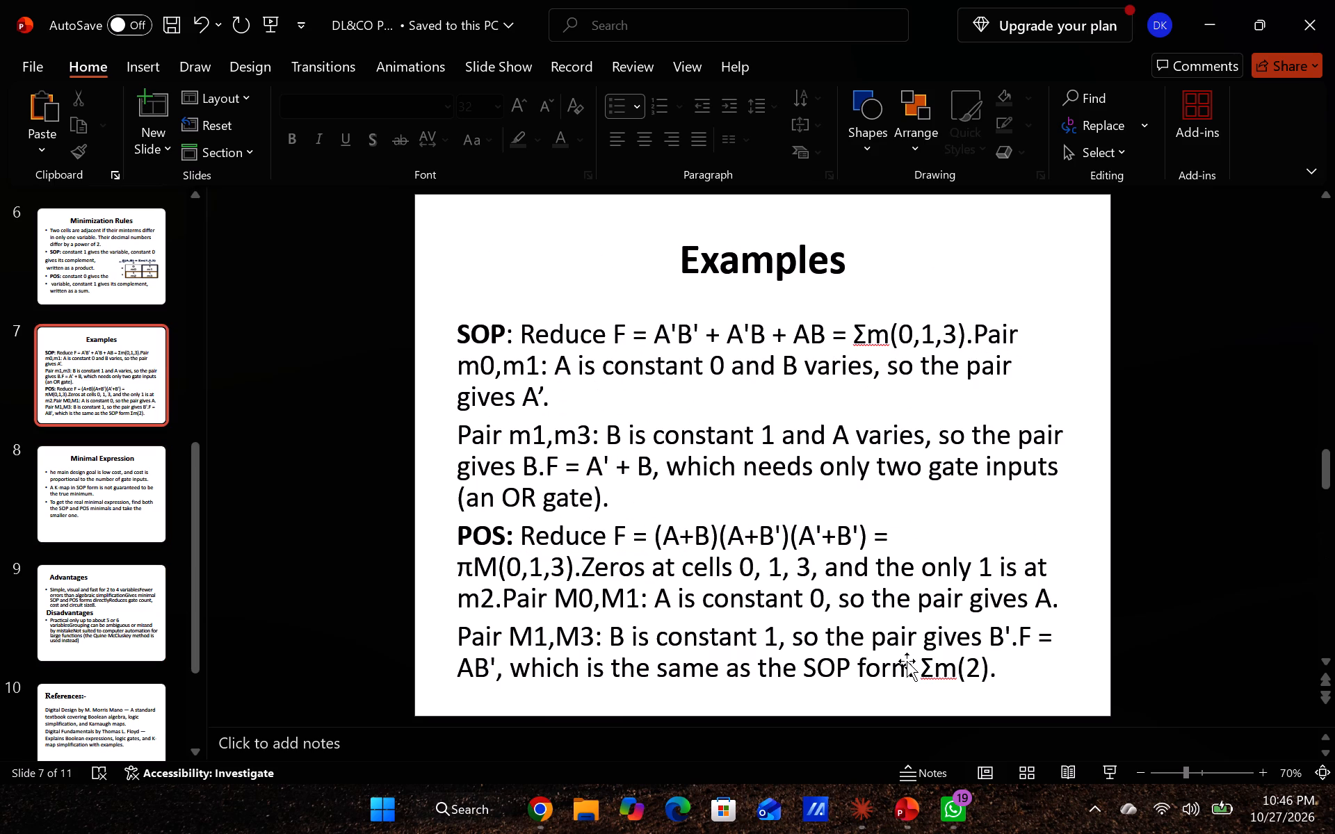
key("Up")
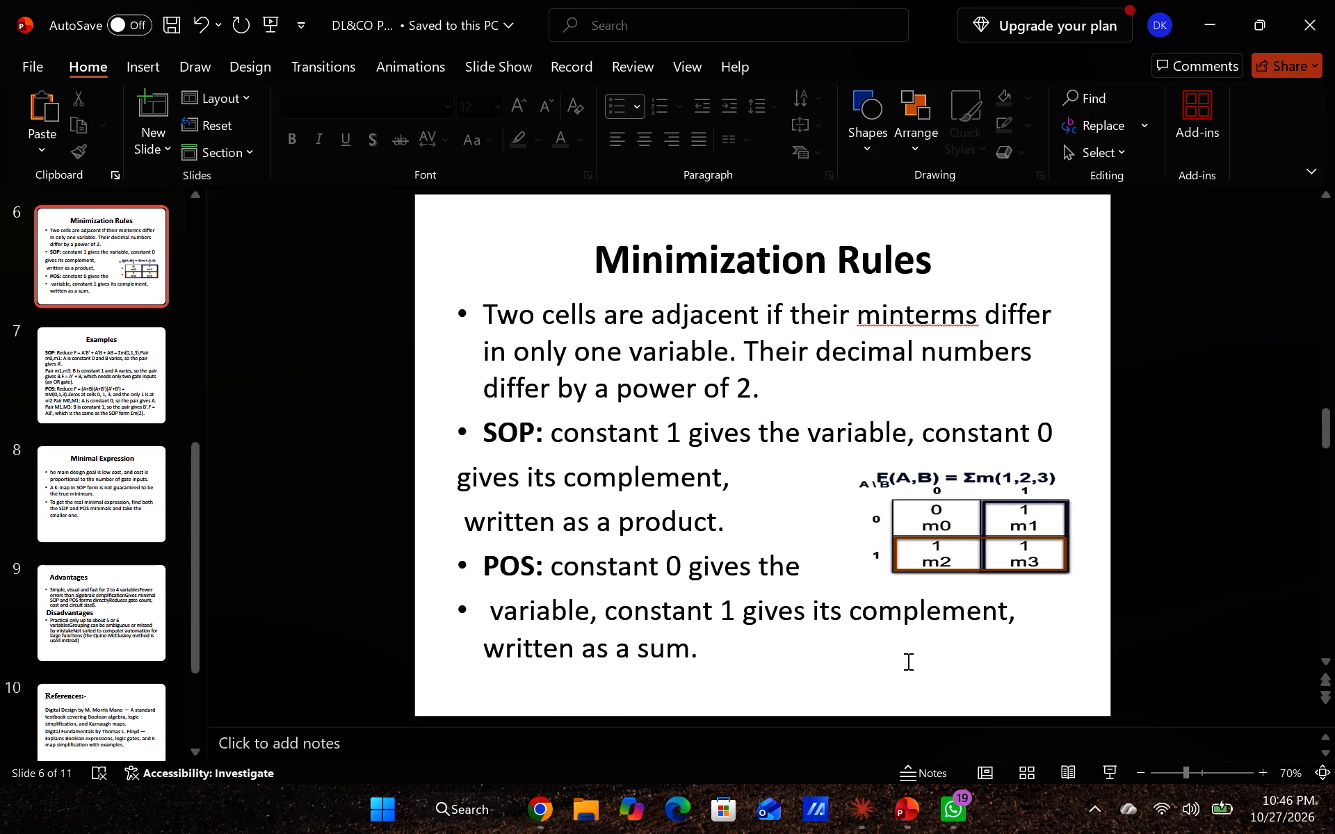
key("Right")
key("Right")
key("Right")
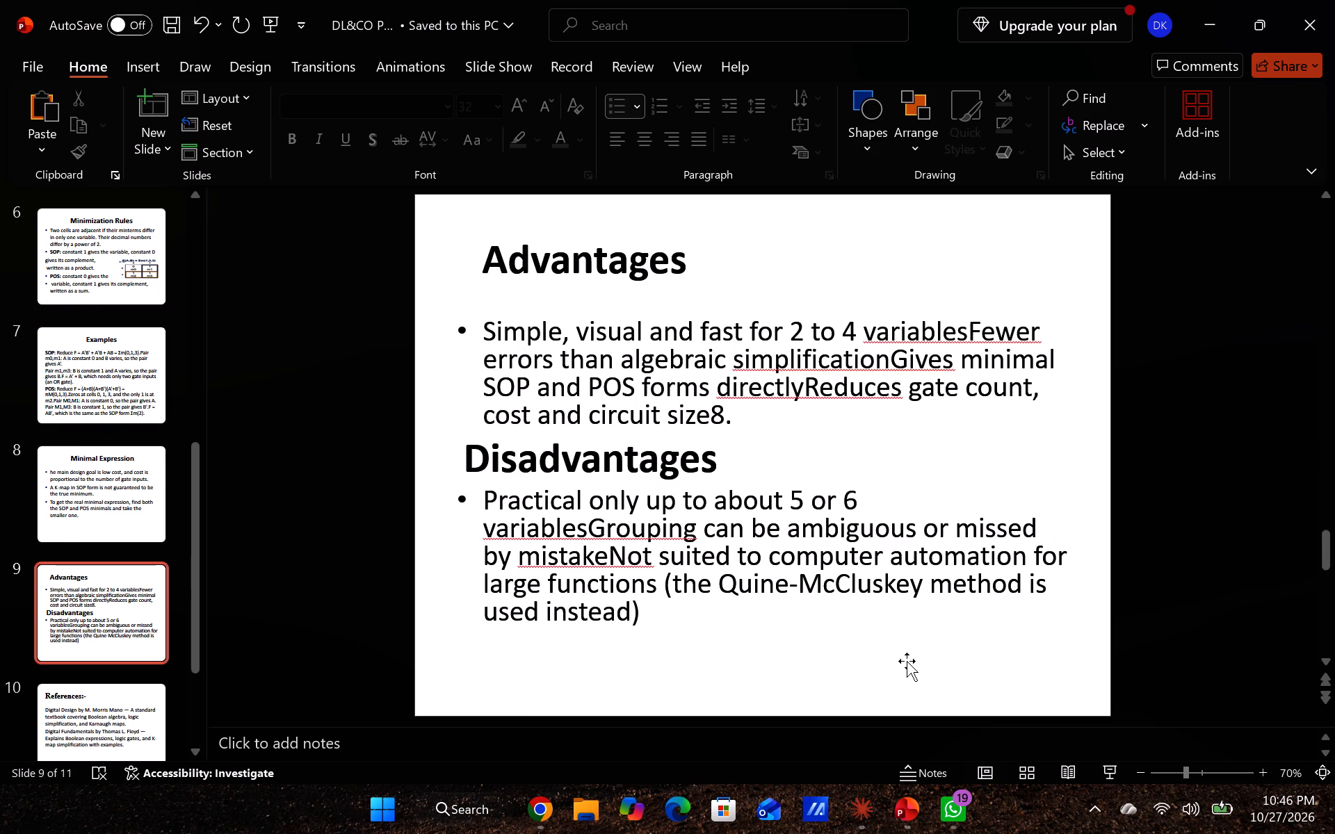
key("Right")
key("Right")
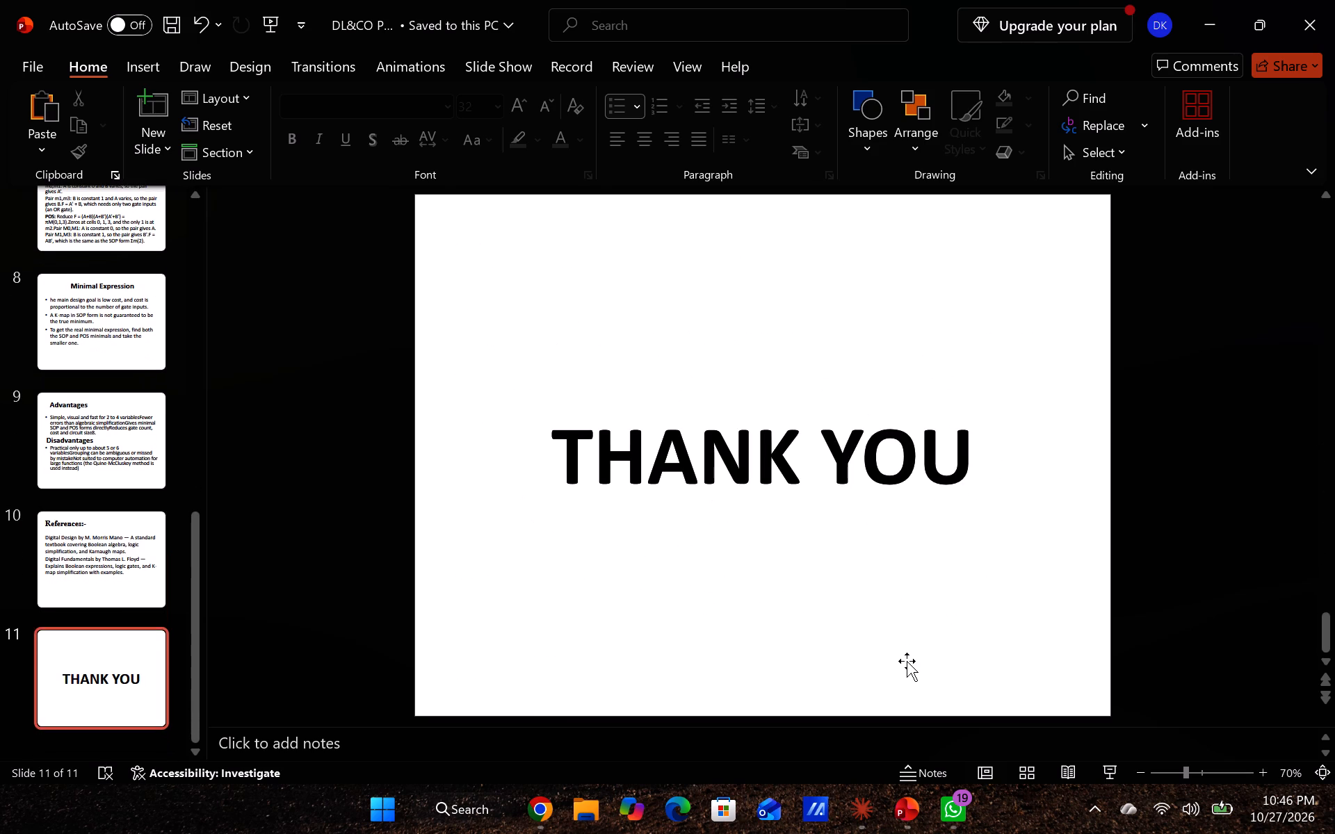
key("Left")
key("Left")
key("Left")
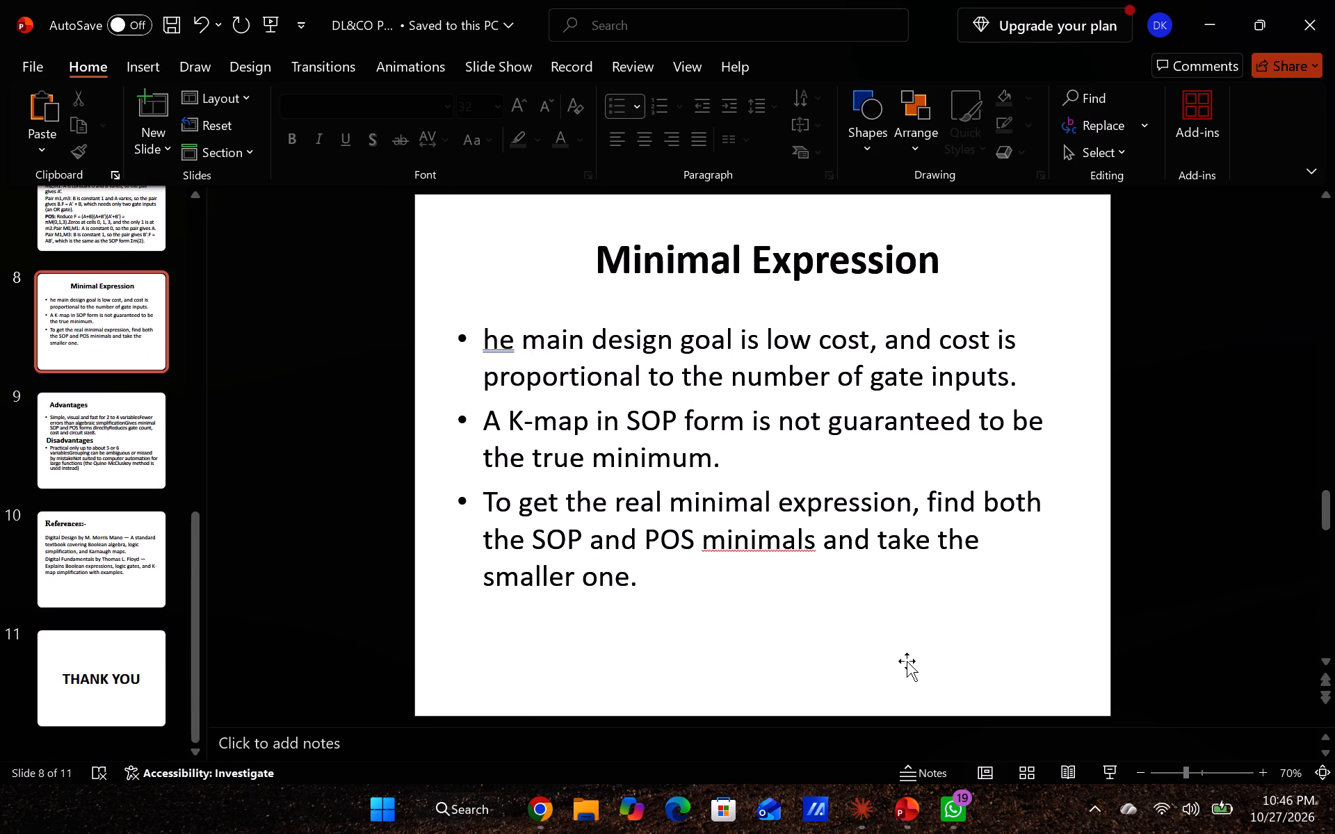
Save the presentation as a copy named DL&CO PPT 2 in the Downloads folder.
left_click(36, 66)
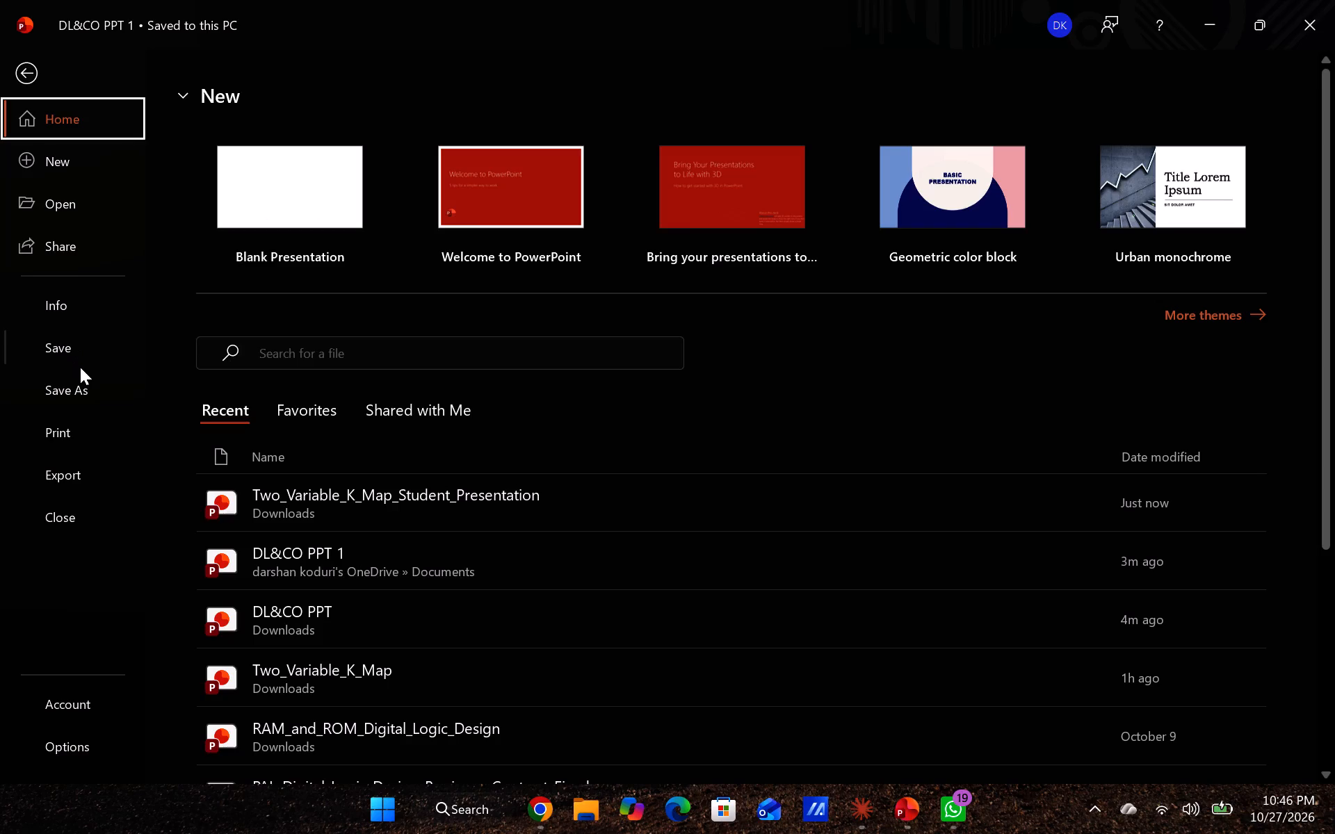
left_click(81, 397)
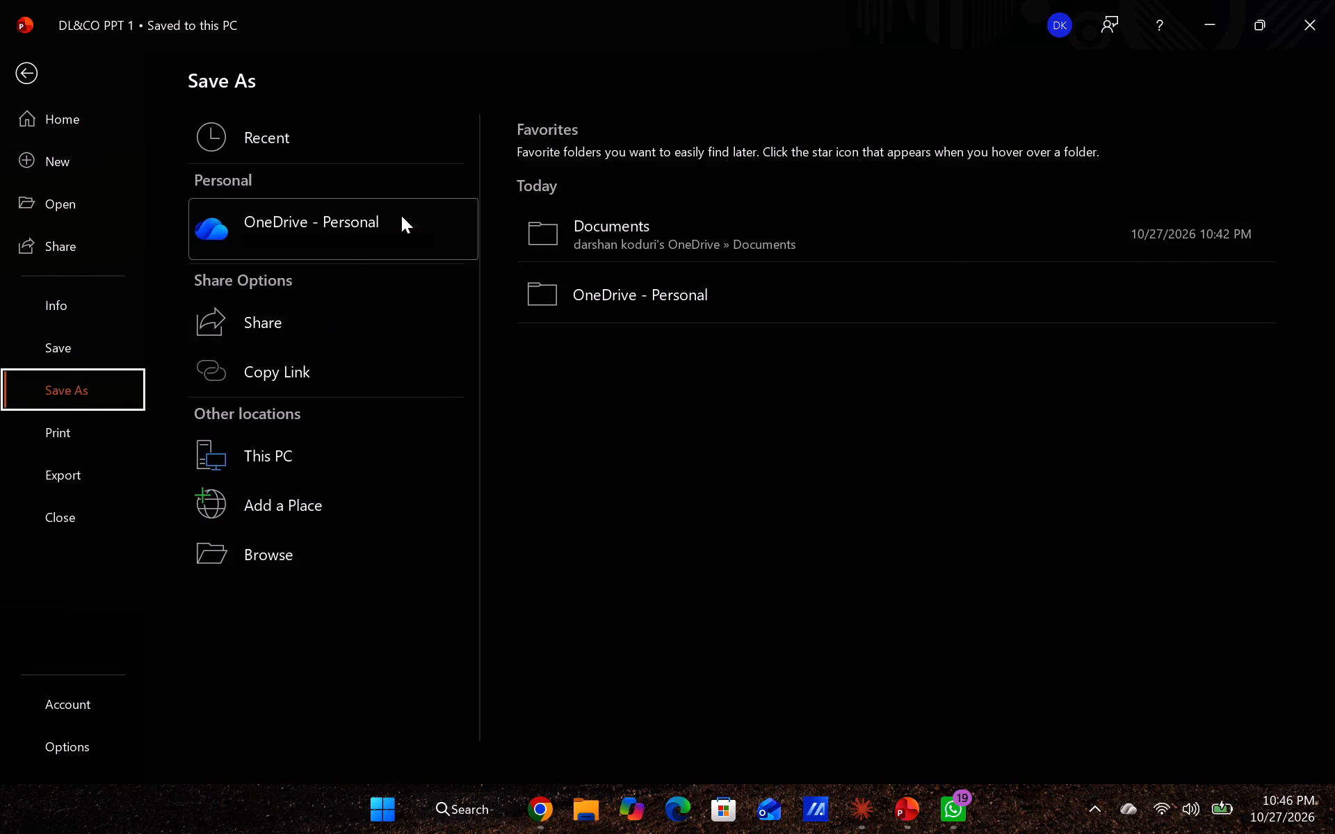
left_click(338, 451)
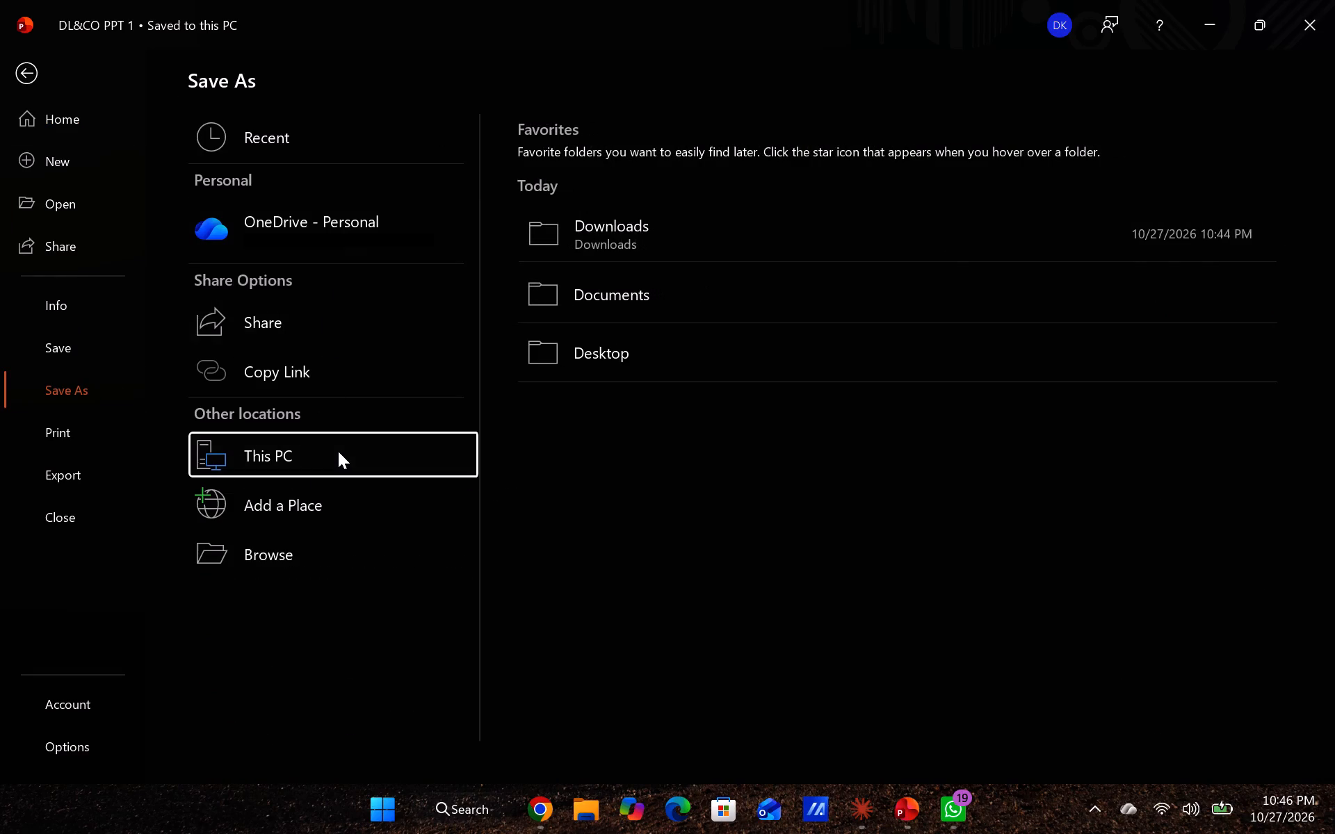
left_click(656, 249)
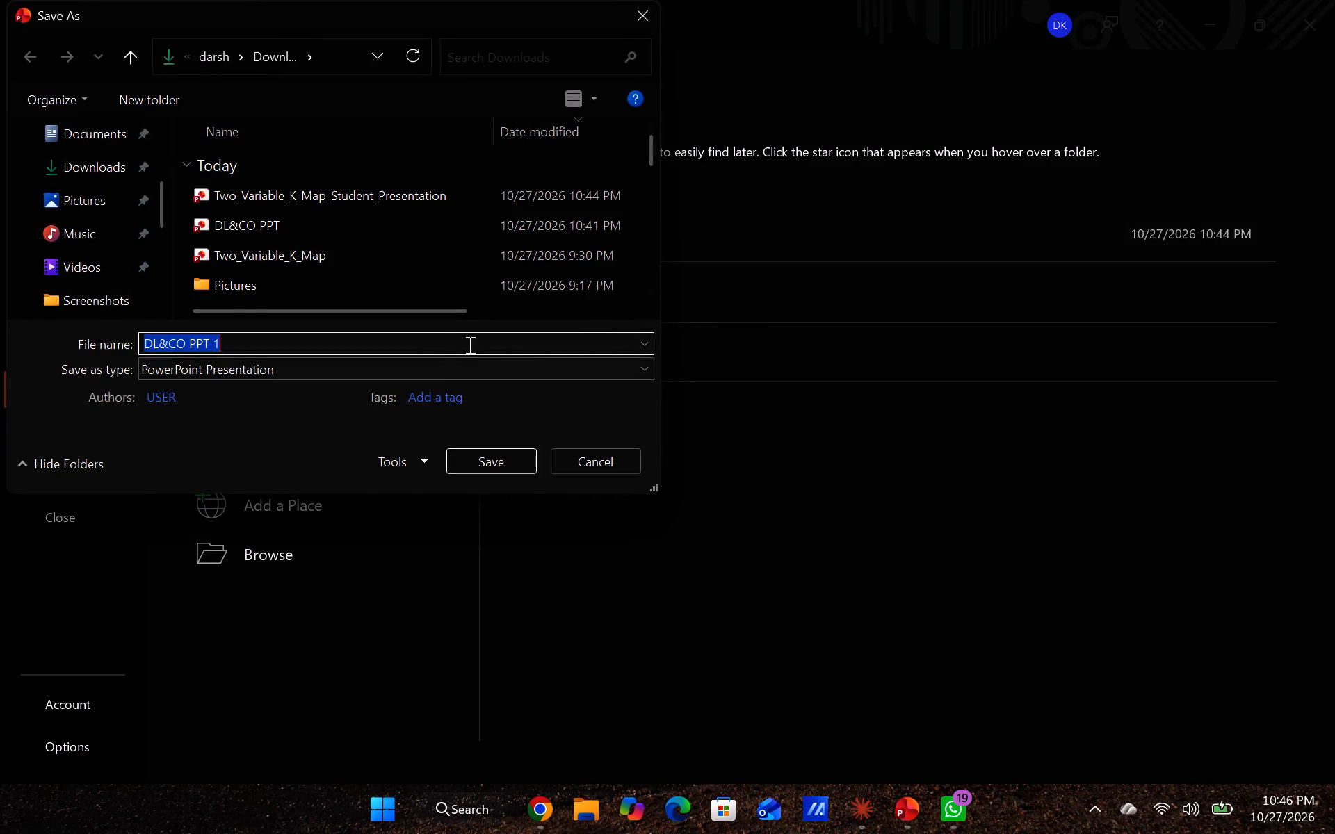
left_click(459, 343)
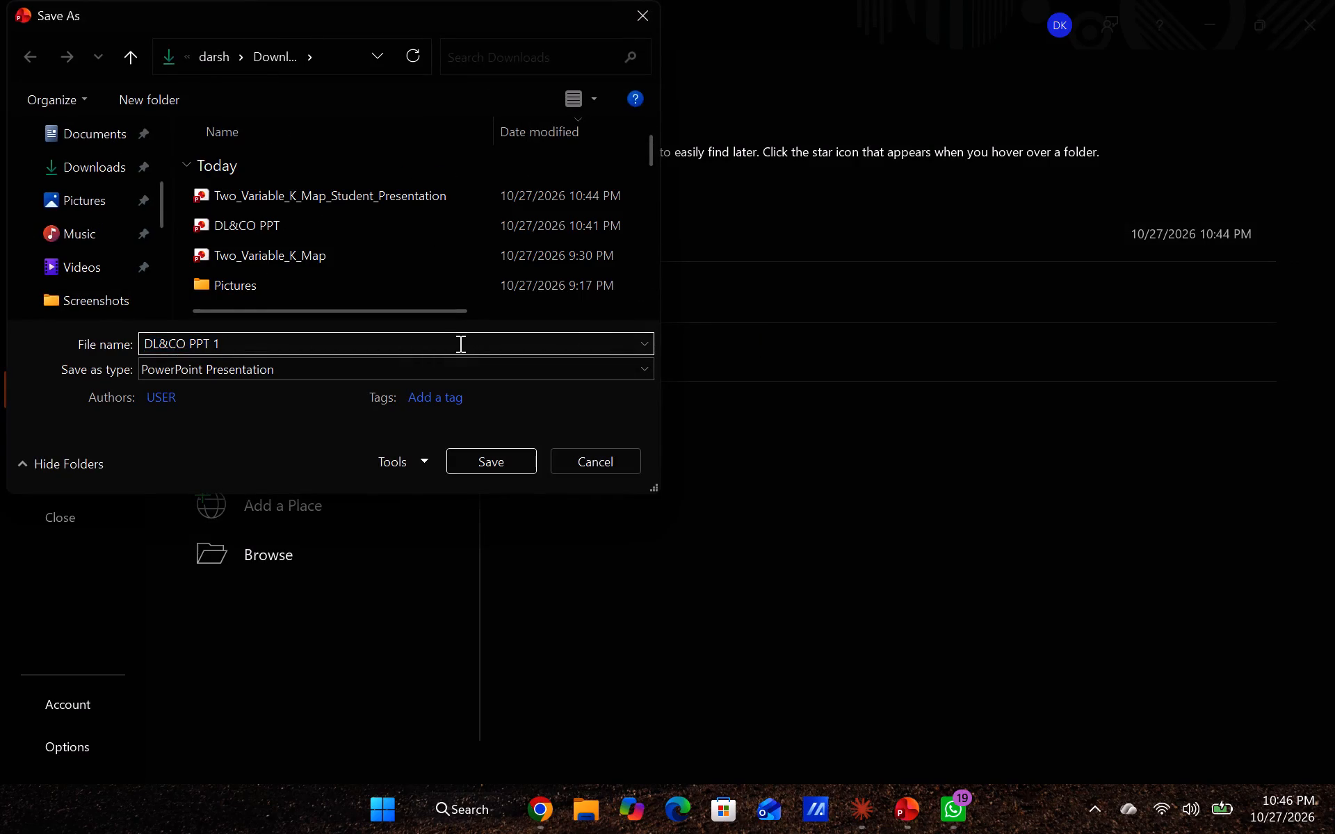
key("BackSpace")
key("2")
left_click(501, 456)
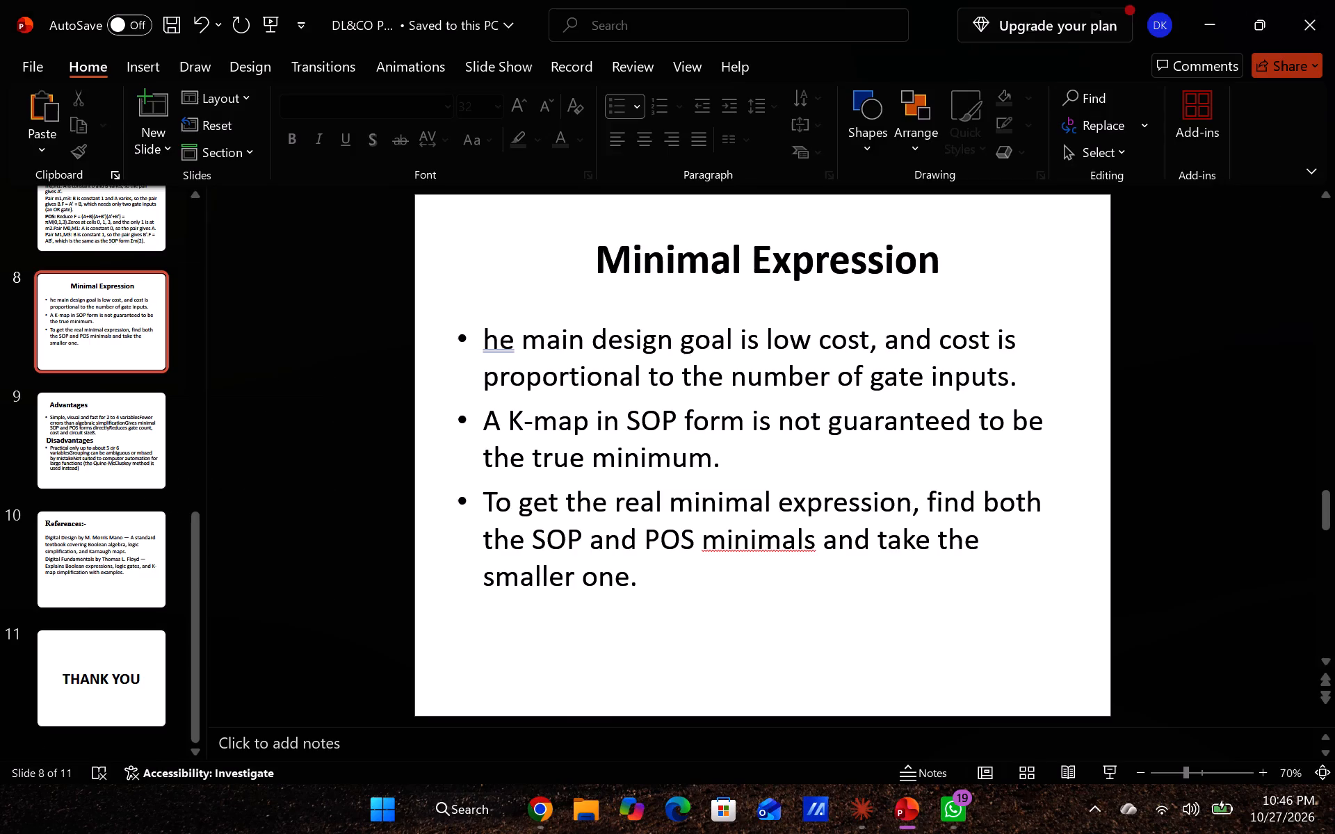
Switch to File Explorer and share the recent DL&CO PPT 2 file through WhatsApp.
left_click(591, 817)
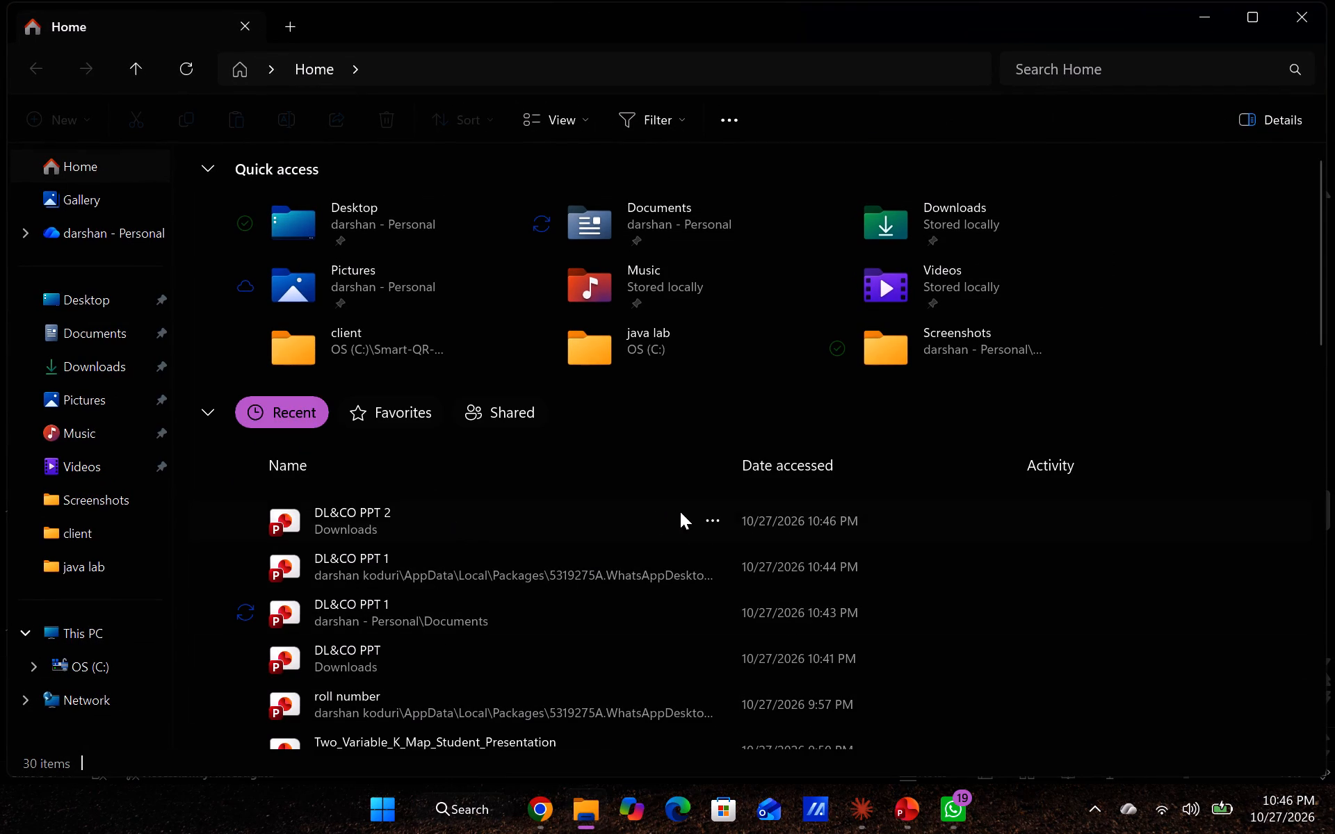
left_click(712, 527)
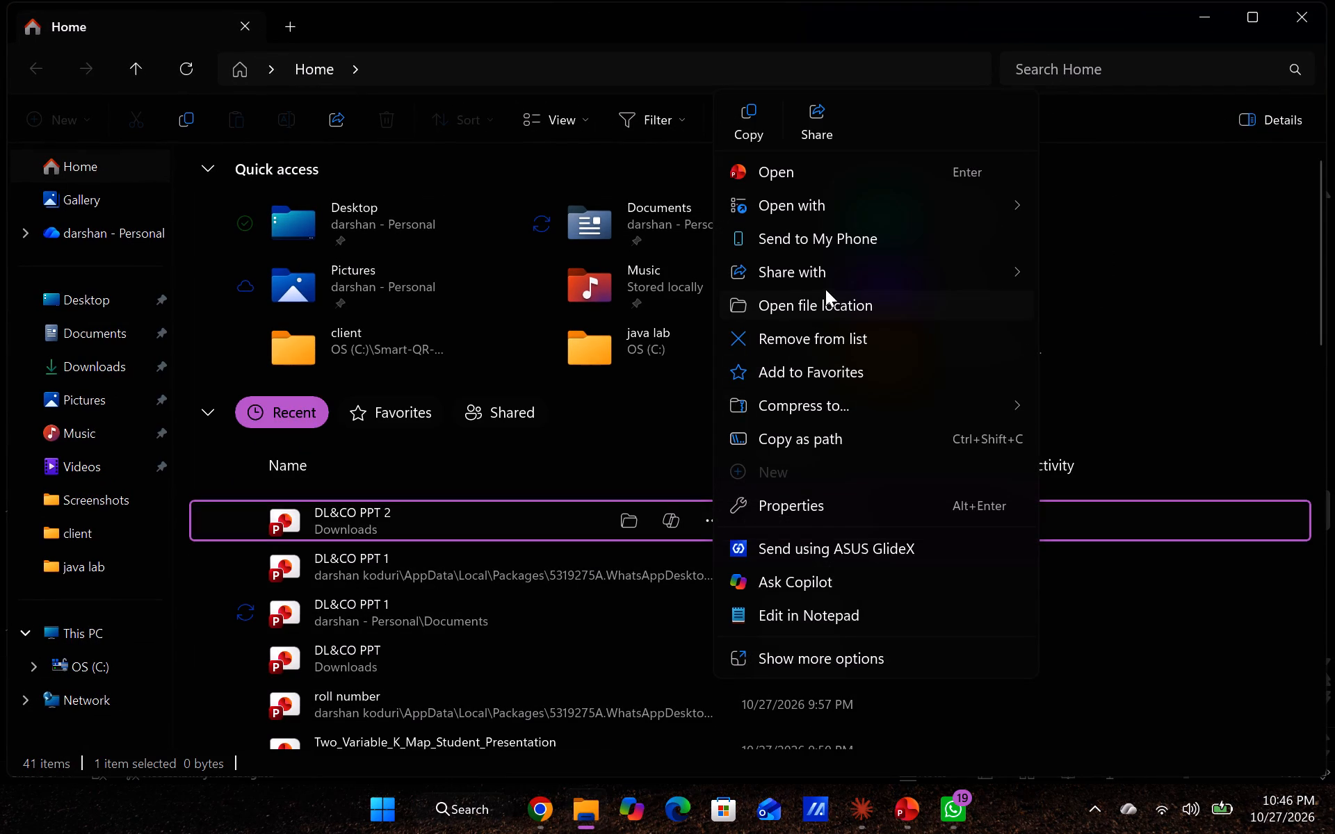
left_click(827, 272)
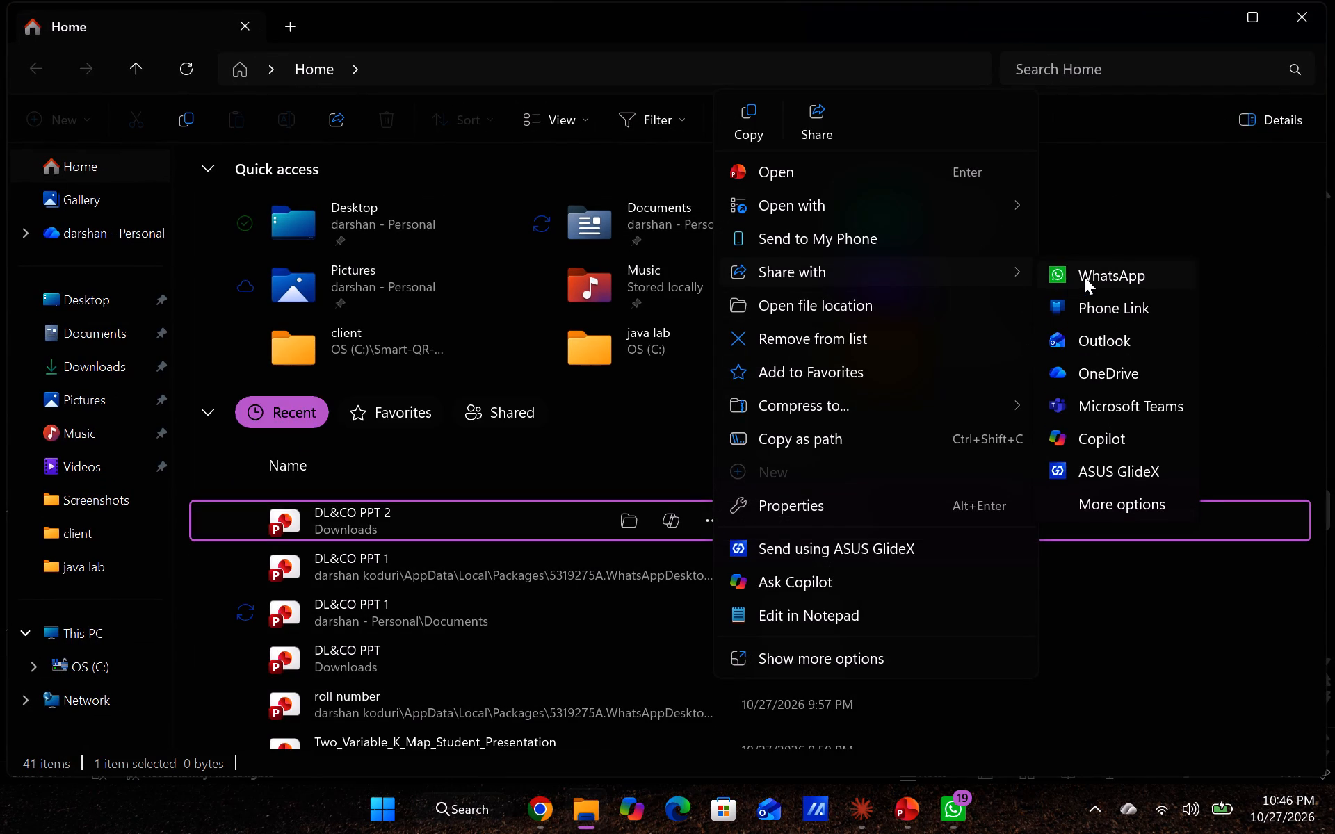
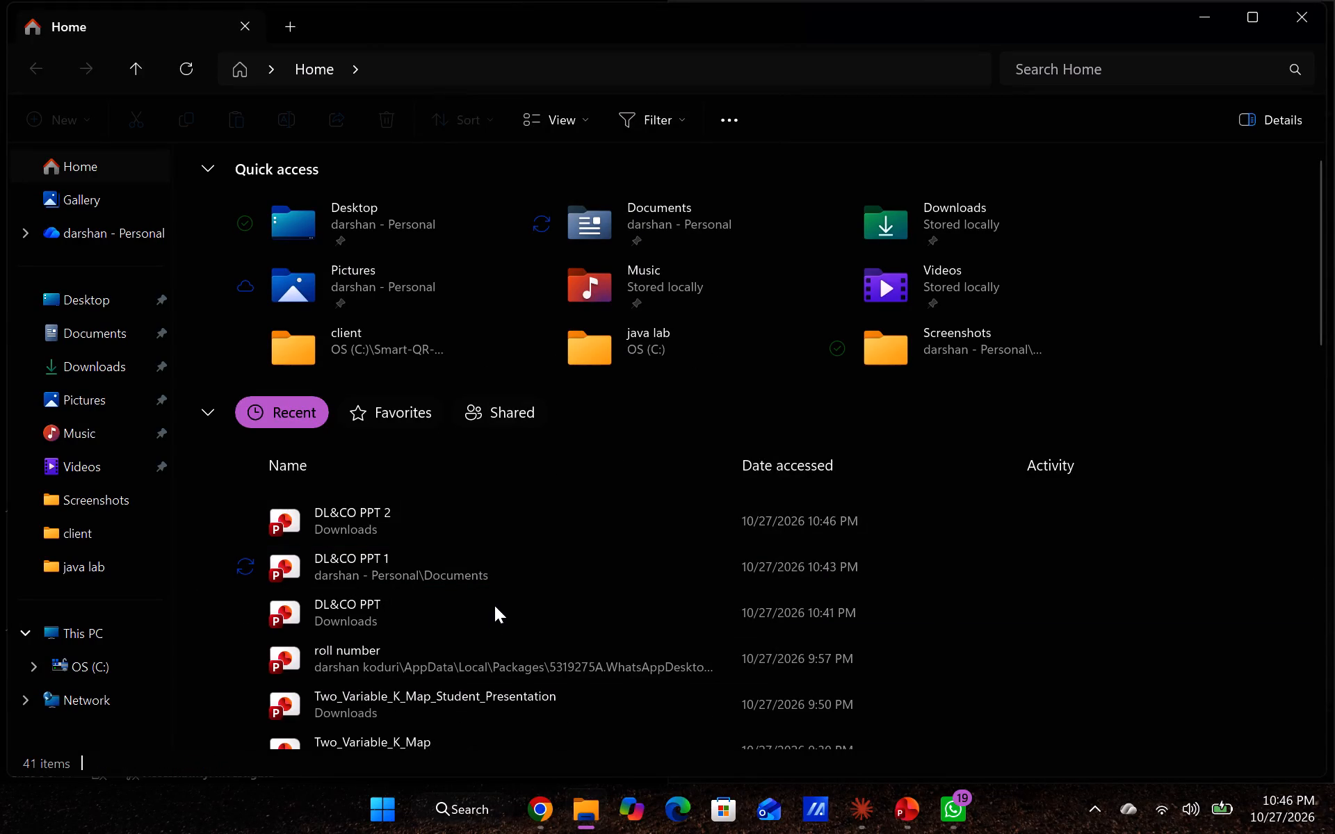
Remove the DL&CO PPT 1 entry stored in Documents from the recent files list.
right_click(500, 569)
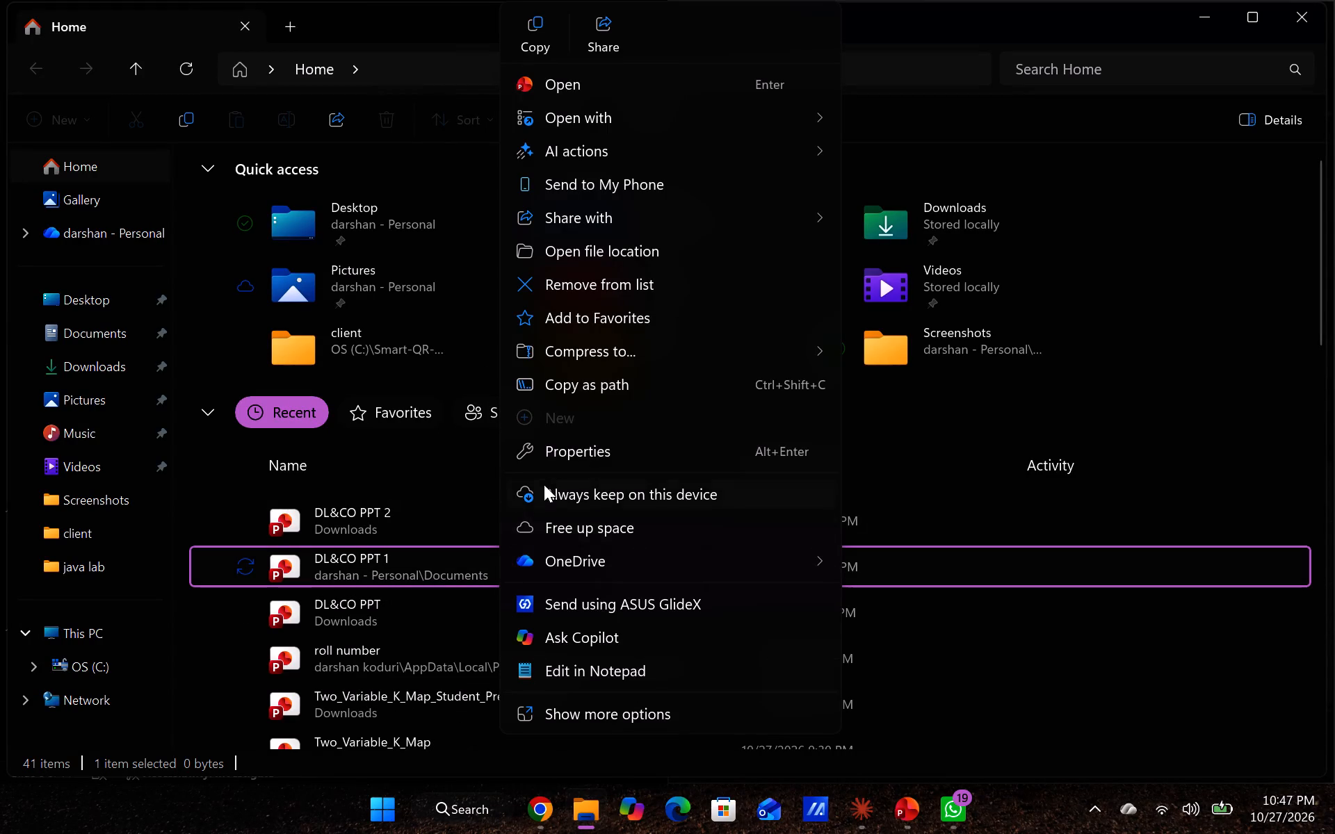
left_click(587, 286)
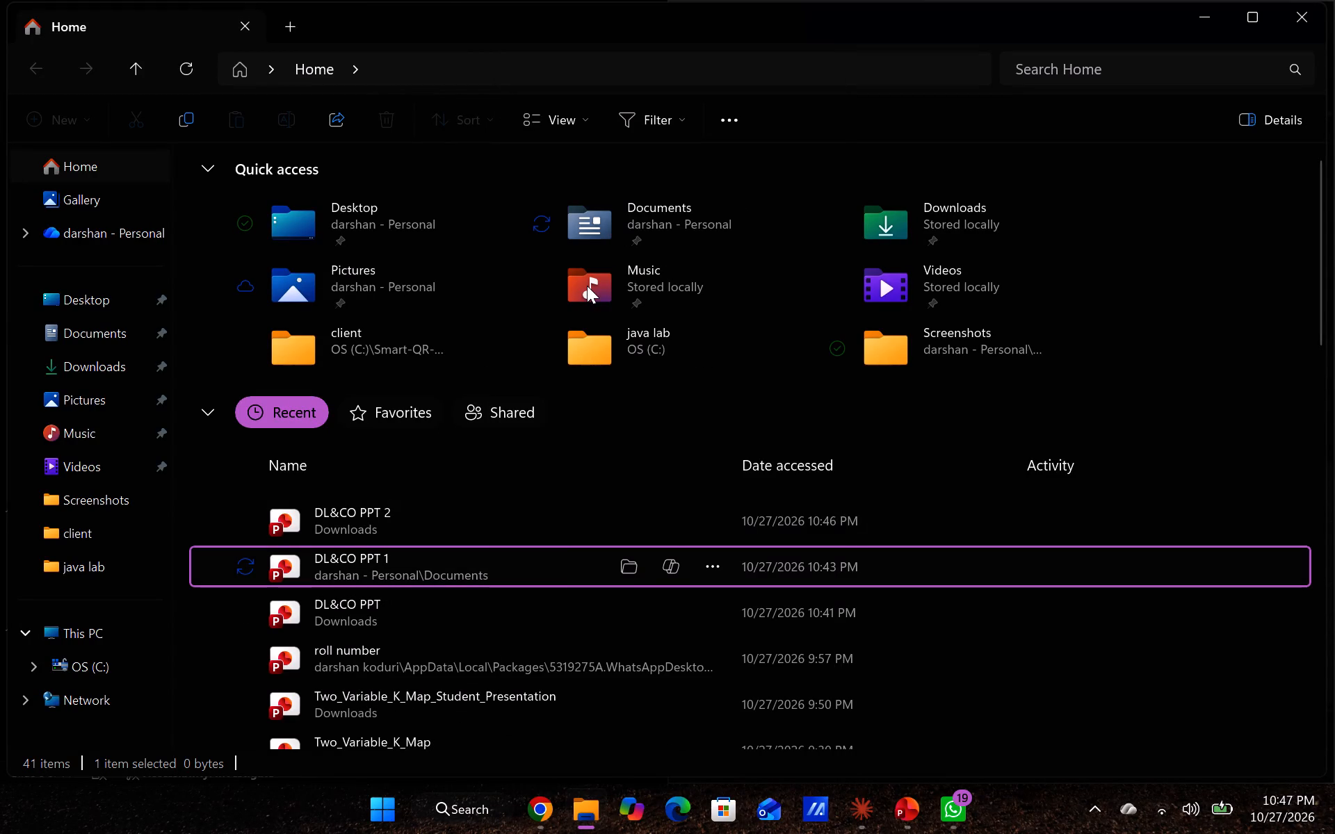
right_click(485, 569)
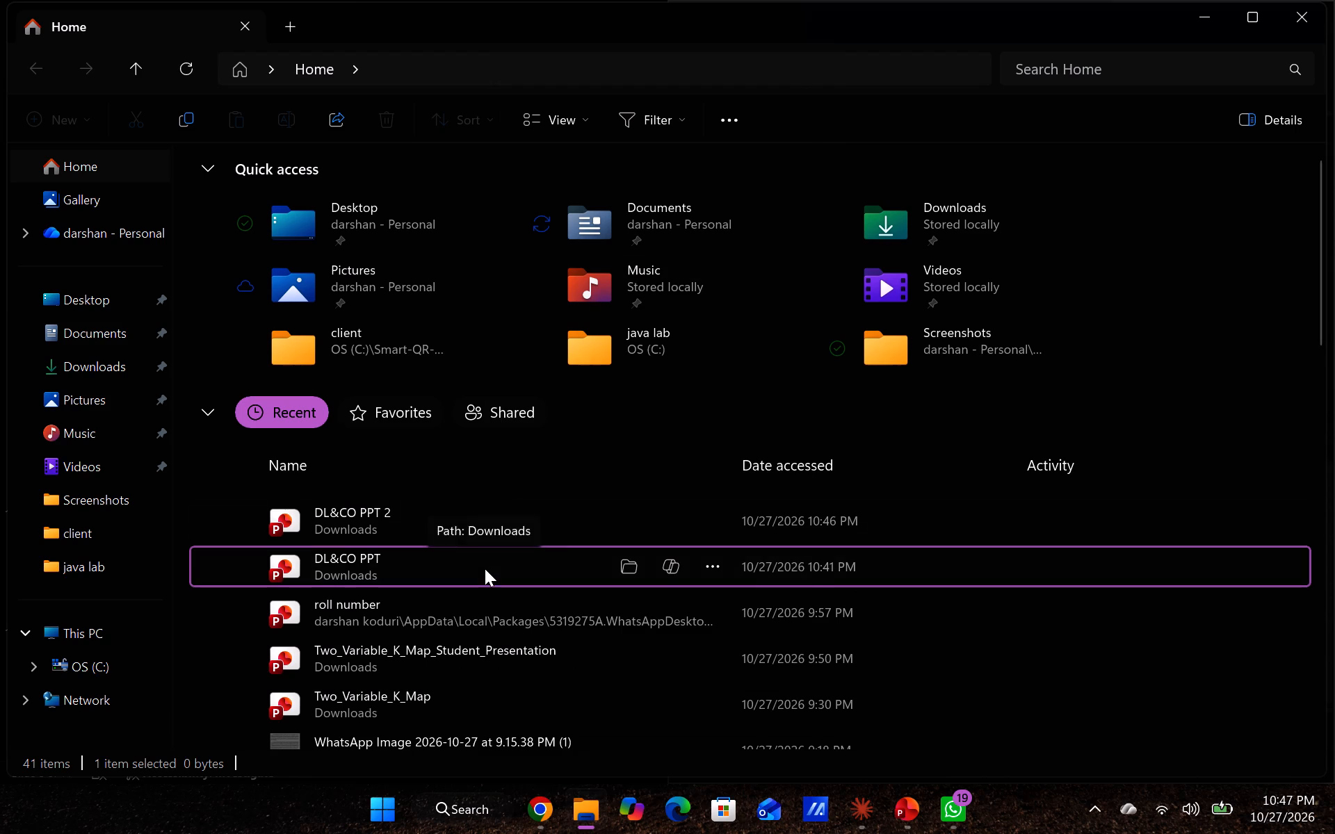
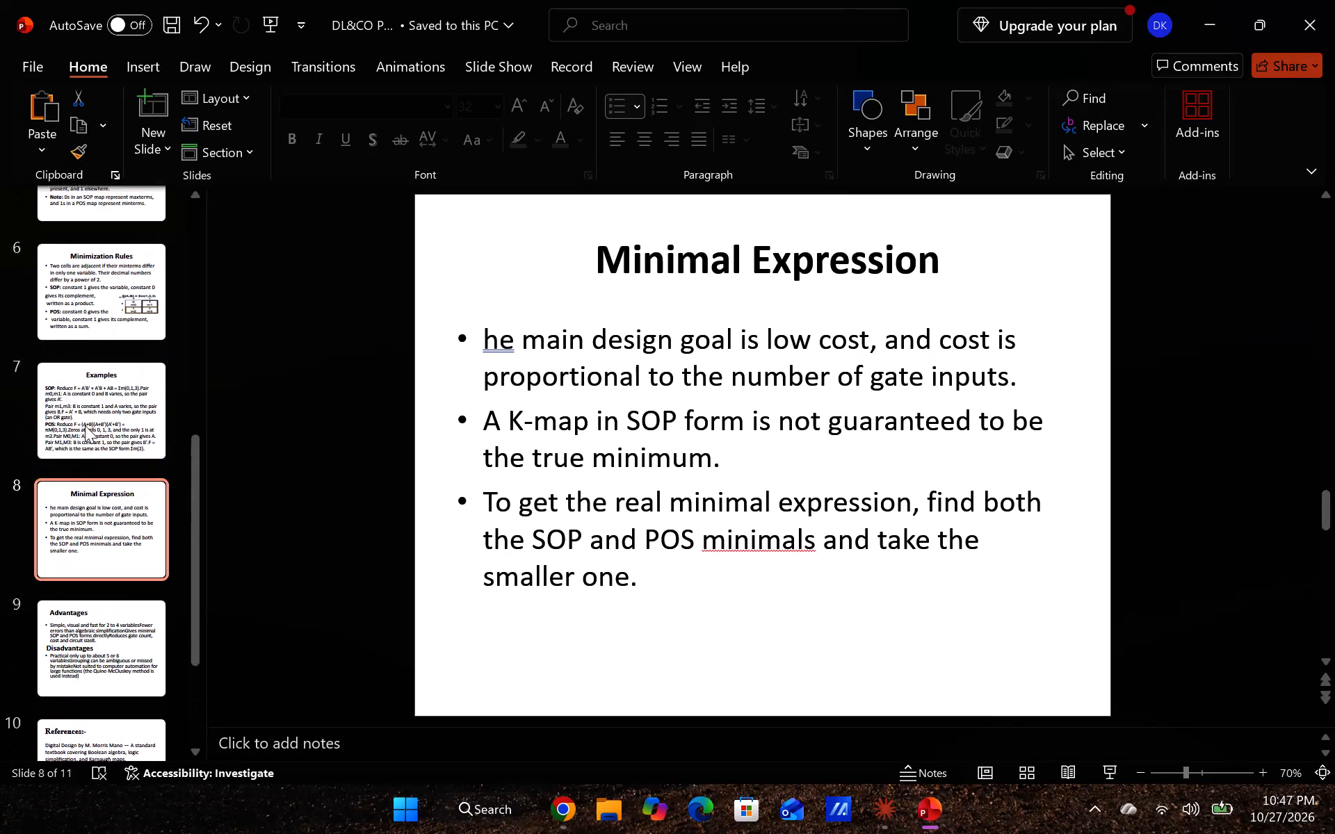
Look back through the Examples, Minimization Rules and Mapping slides, and close the presentation.
left_click(85, 425)
left_click(95, 385)
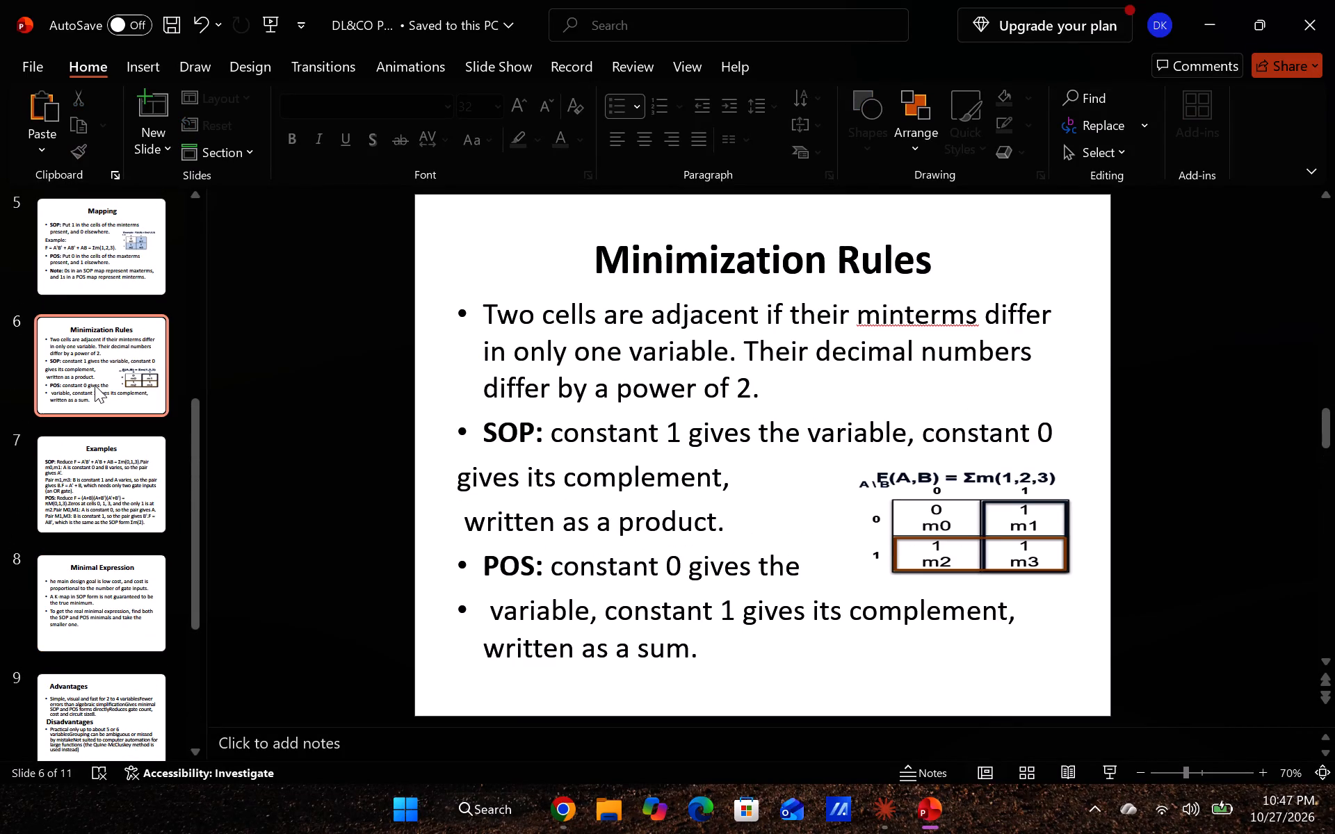
left_click(102, 273)
scroll(102, 273, "up", 2)
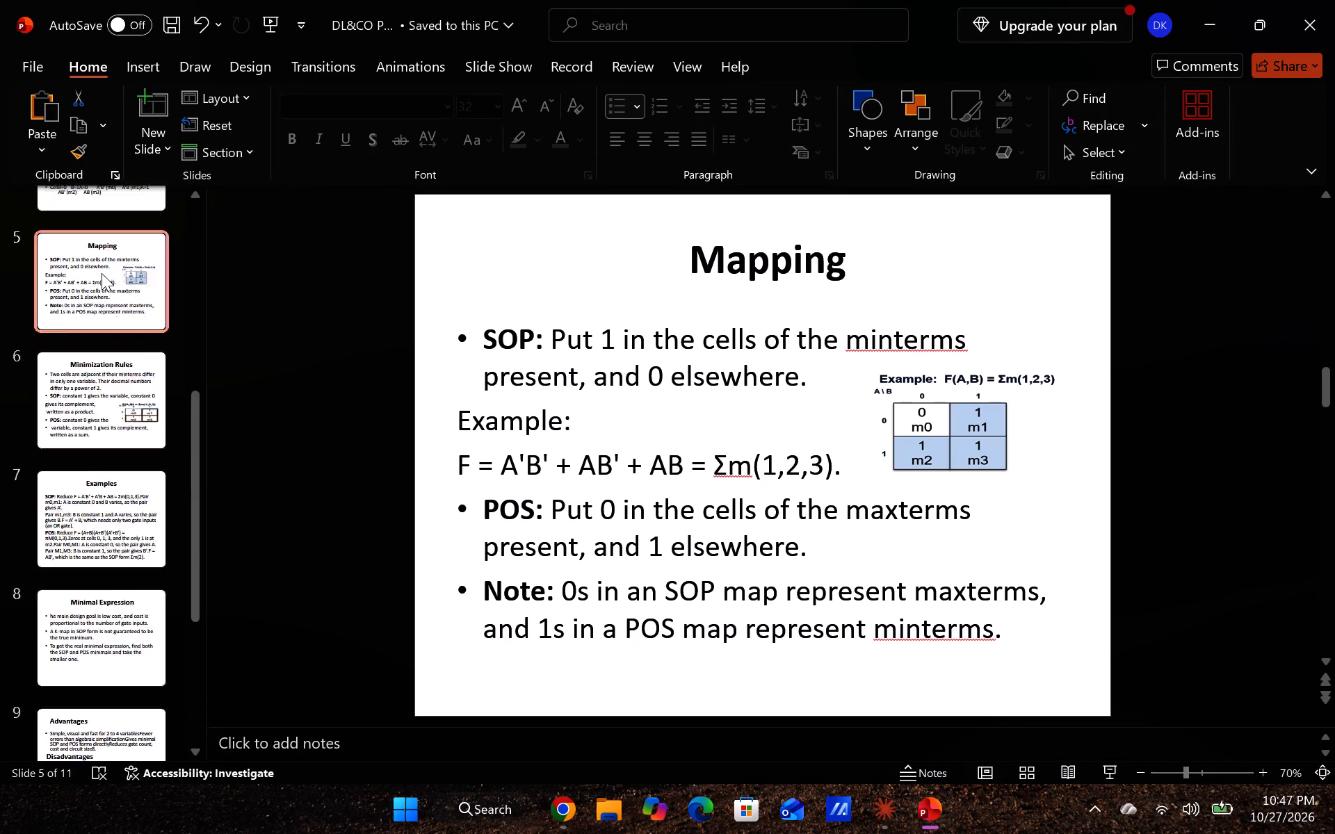
scroll(102, 273, "up", 2)
left_click(1286, 40)
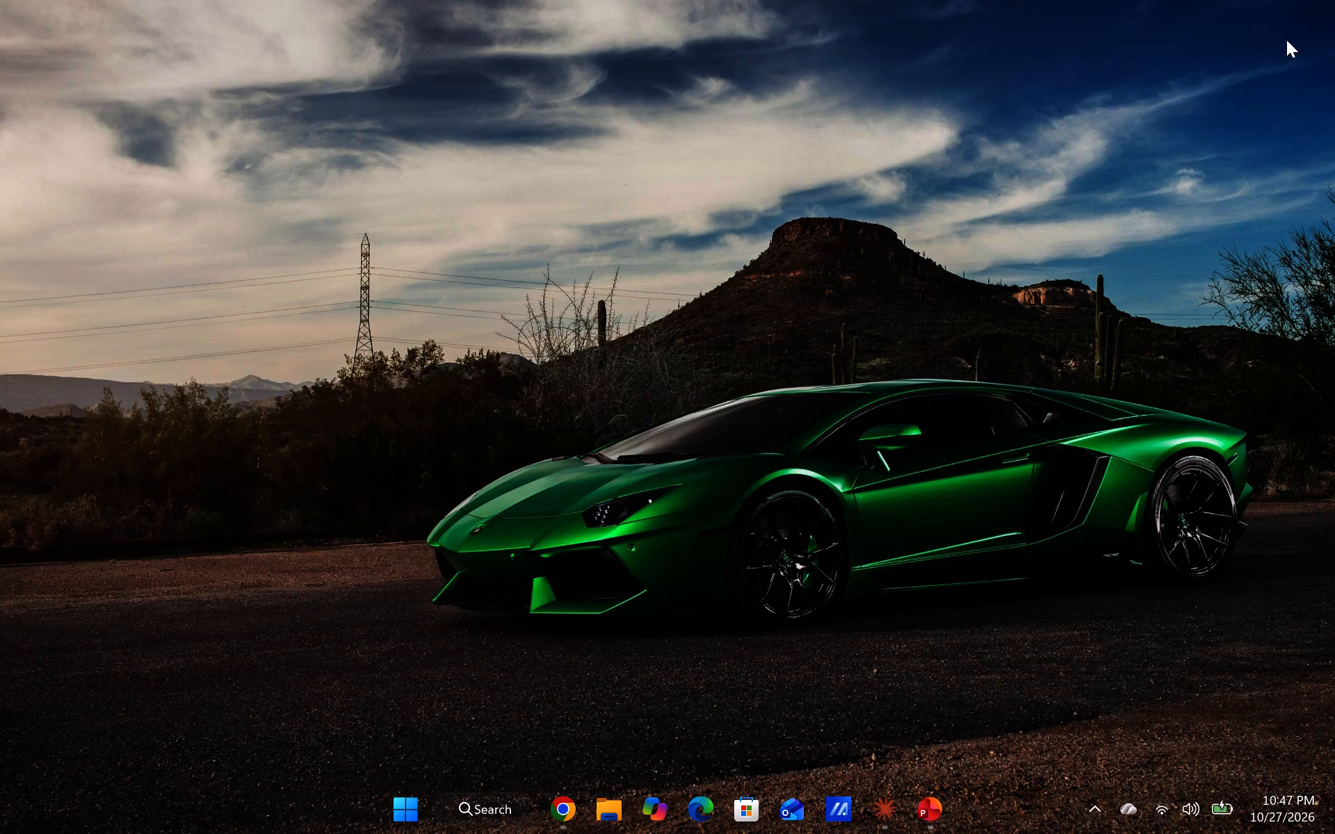